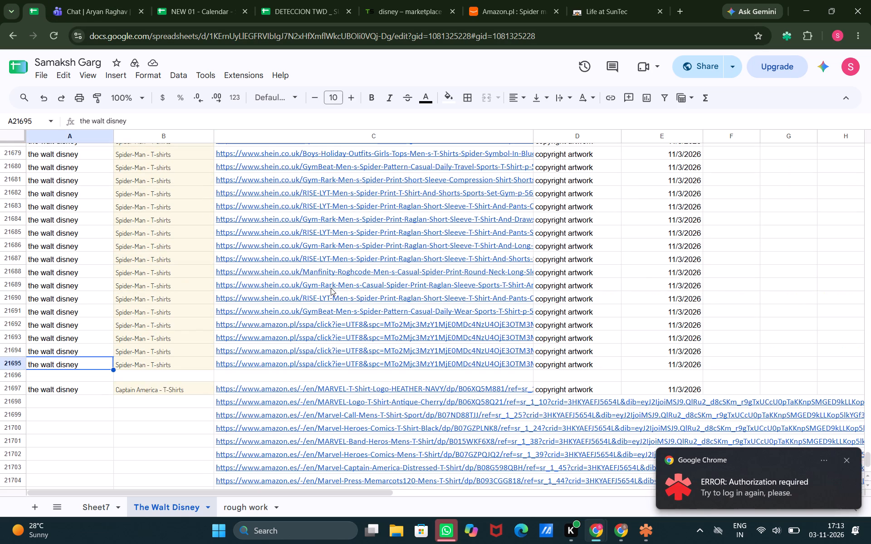
key(Up)
key(ctrl+Up)
key(Right)
key(Up)
key(Down)
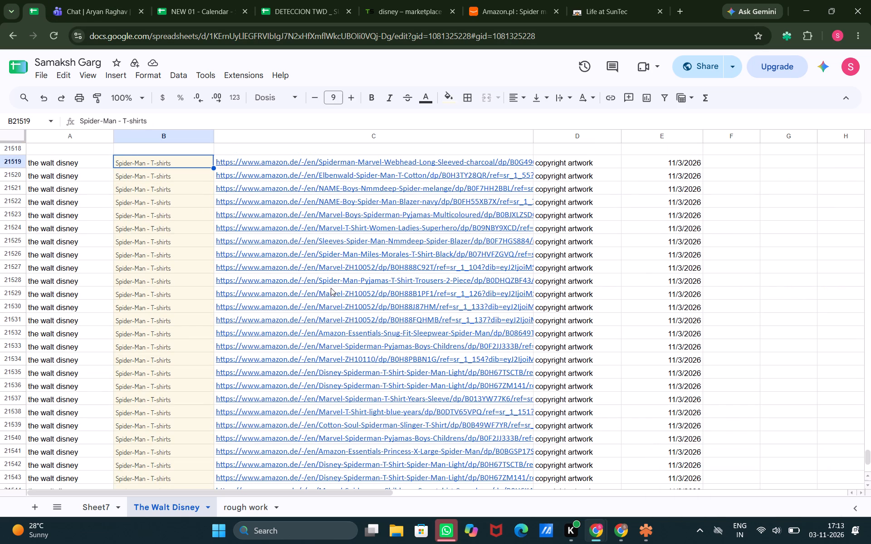
key(ctrl+c)
key(alt+Tab)
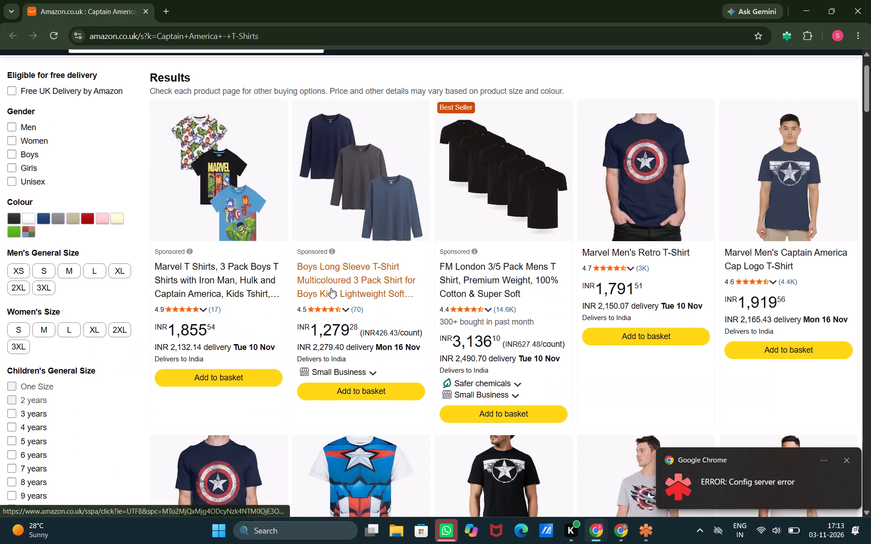
scroll(1, 0, up, 1)
key(alt+Tab)
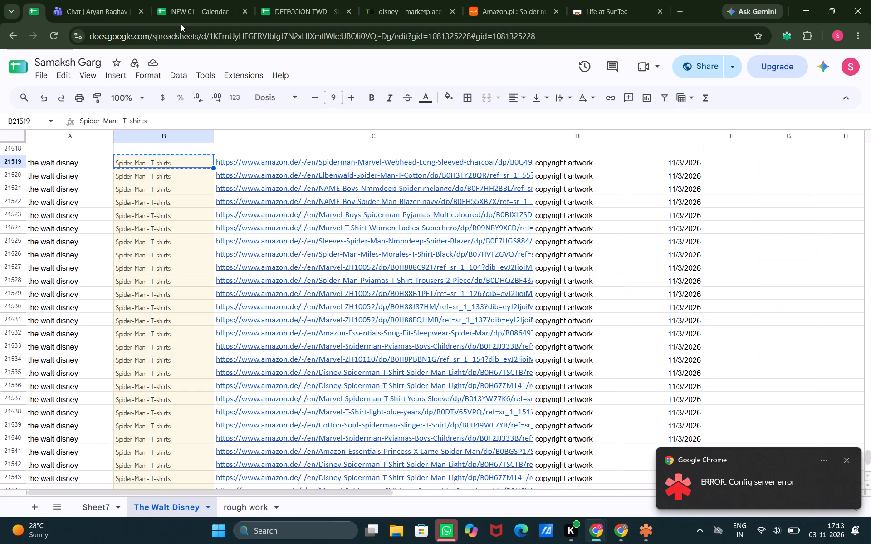
key(alt+Tab)
key(alt+Tab)
key(alt+Tab)
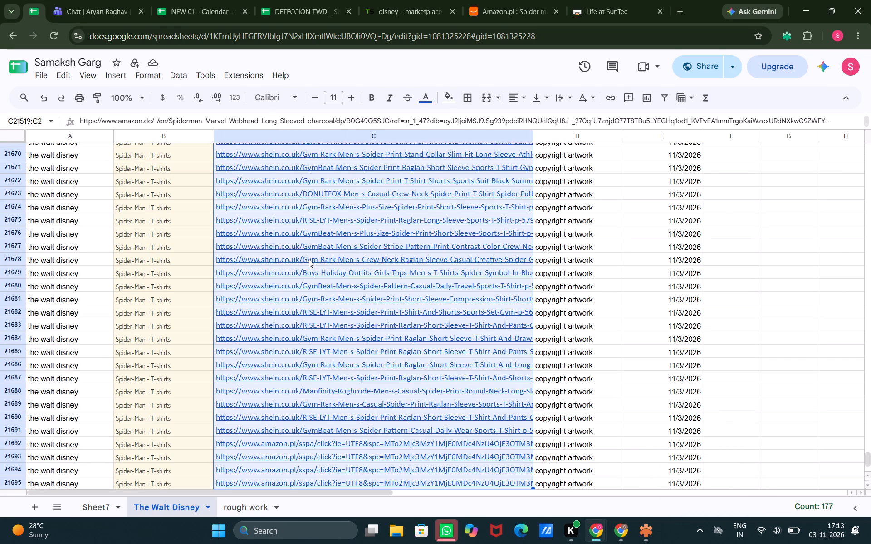
key(ctrl+c)
key(alt+Tab)
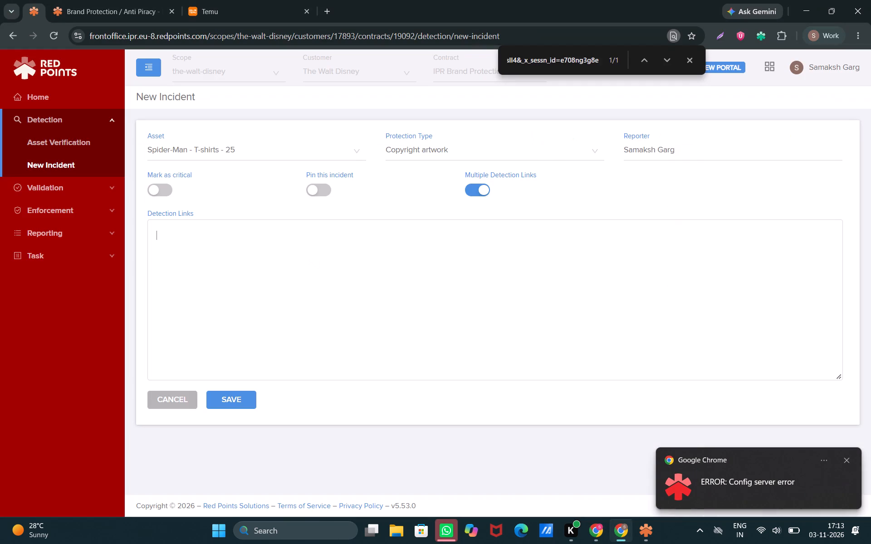
key(ctrl+v)
Copy the first Spider-Man link from C21519 and search the incident form for it to verify the pasted list's start.
key(alt+Tab)
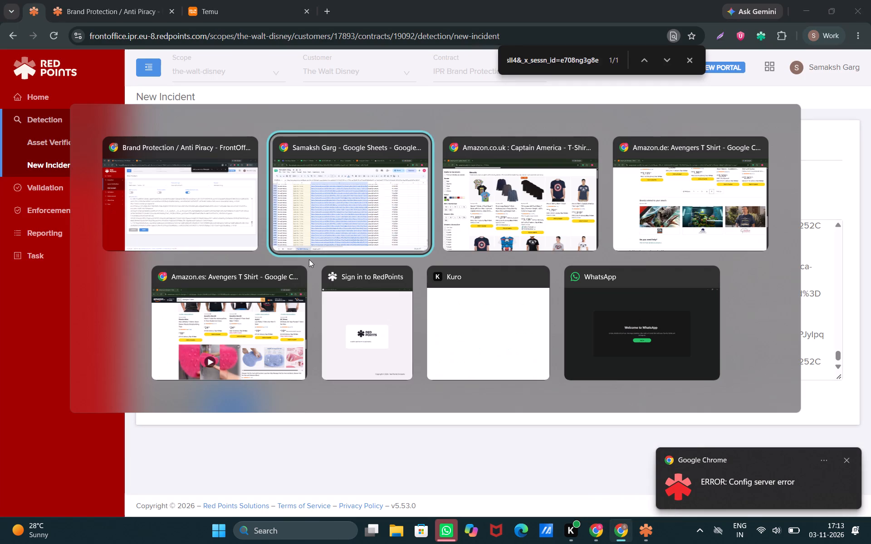
click(313, 185)
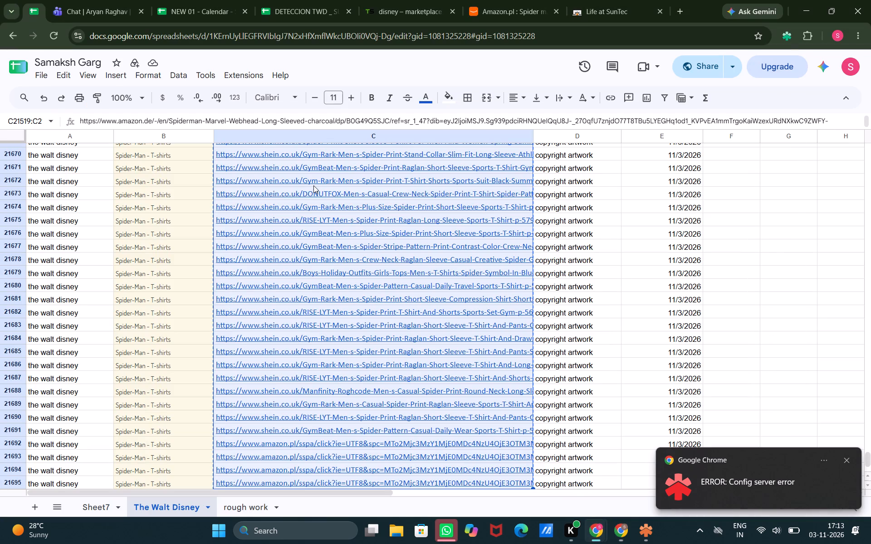
key(Up)
key(Down)
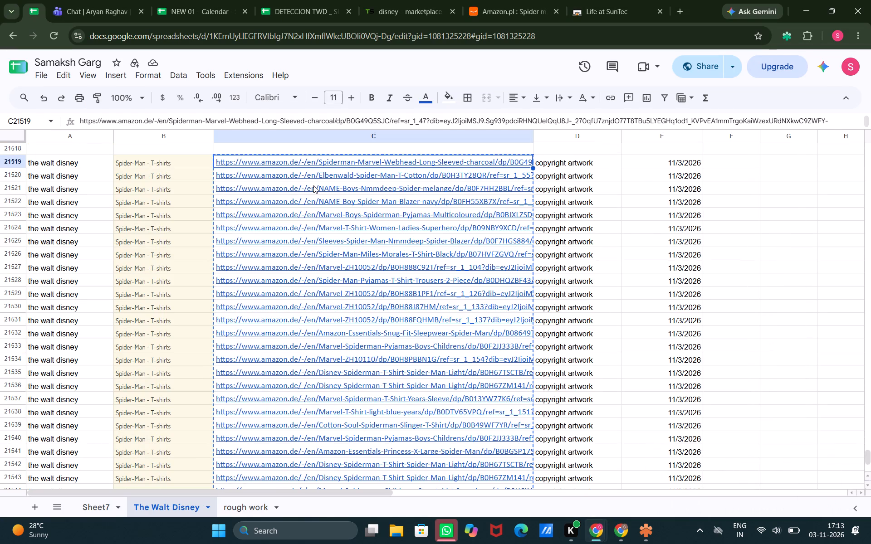
key(ctrl+c)
key(alt+Tab)
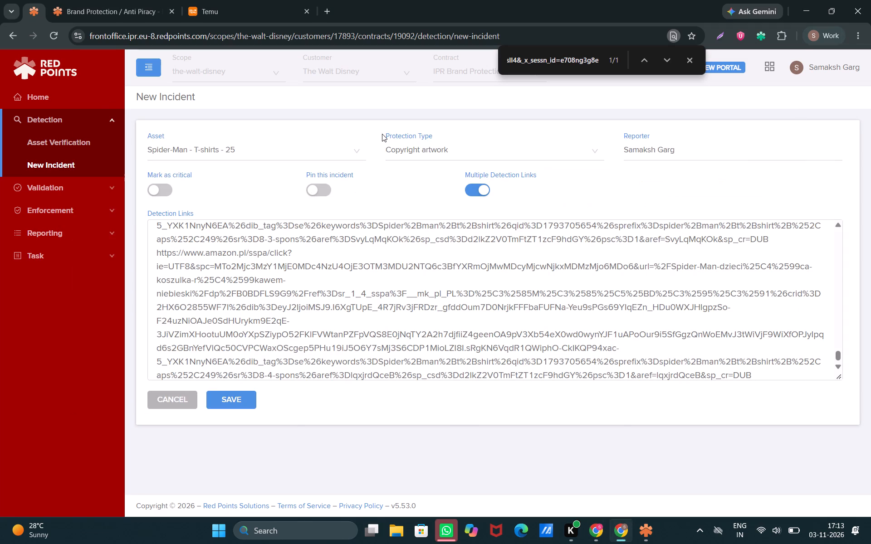
triple_click(560, 58)
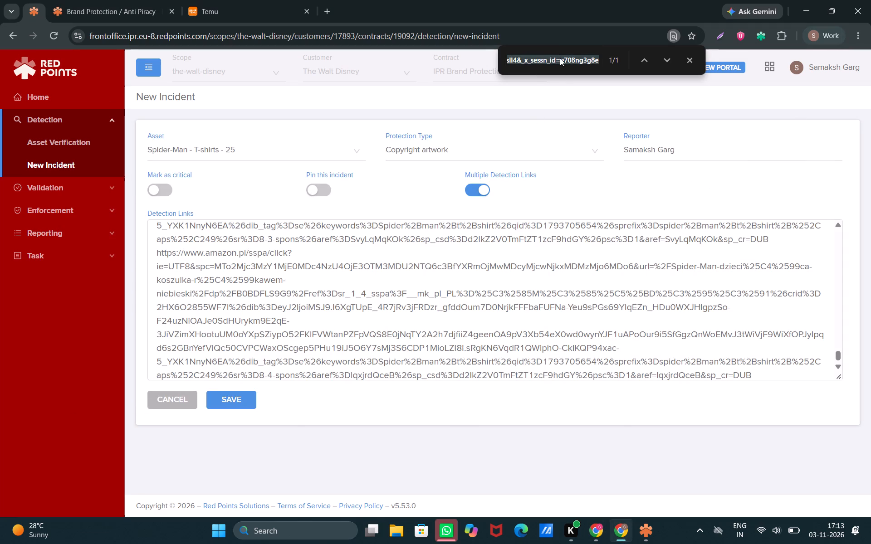
key(BackSpace)
key(ctrl+v)
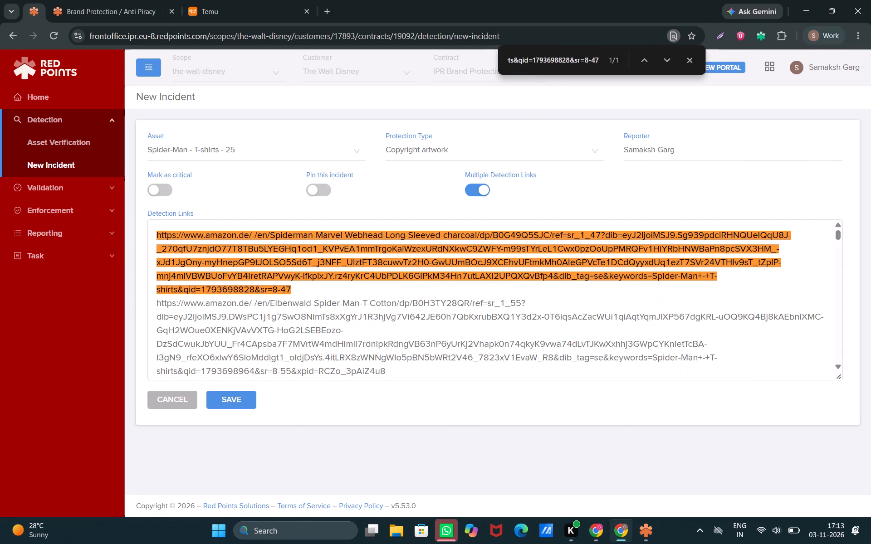
key(Tab)
Copy the last Spider-Man link from C21695 and search the incident form for it to verify the pasted list's end.
key(alt+Tab)
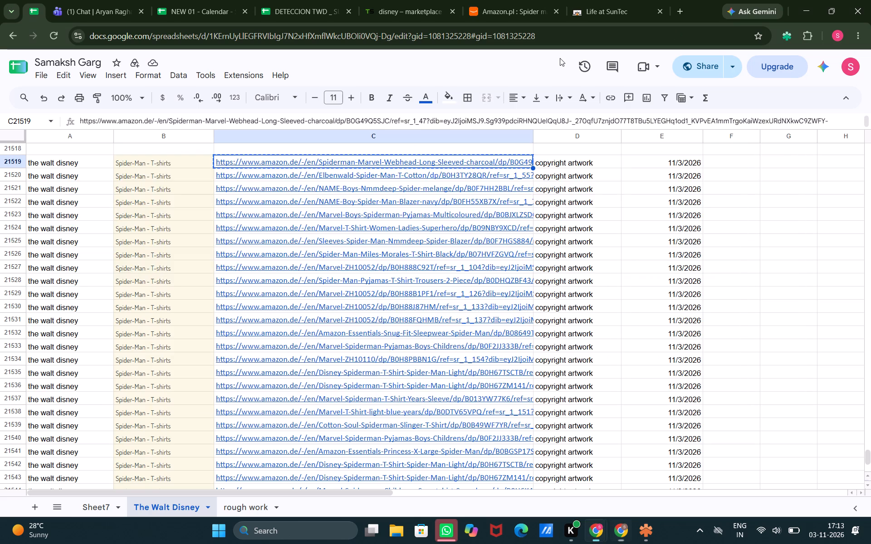
key(ctrl+Down)
key(Down)
key(Up)
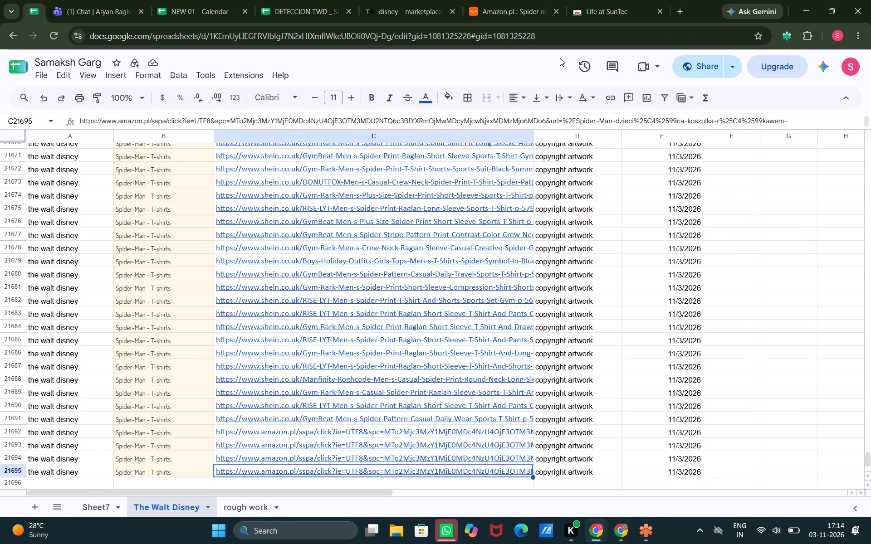
key(ctrl+c)
key(alt+Tab)
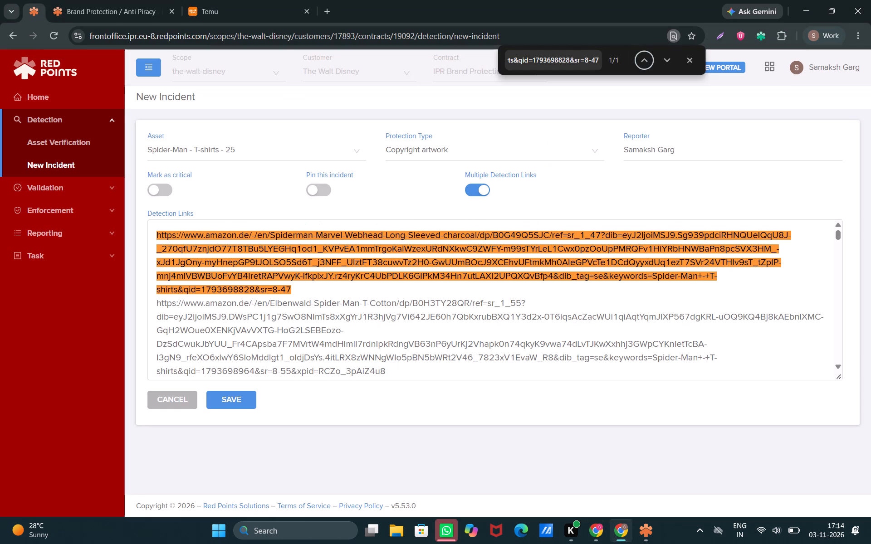
triple_click(564, 65)
key(BackSpace)
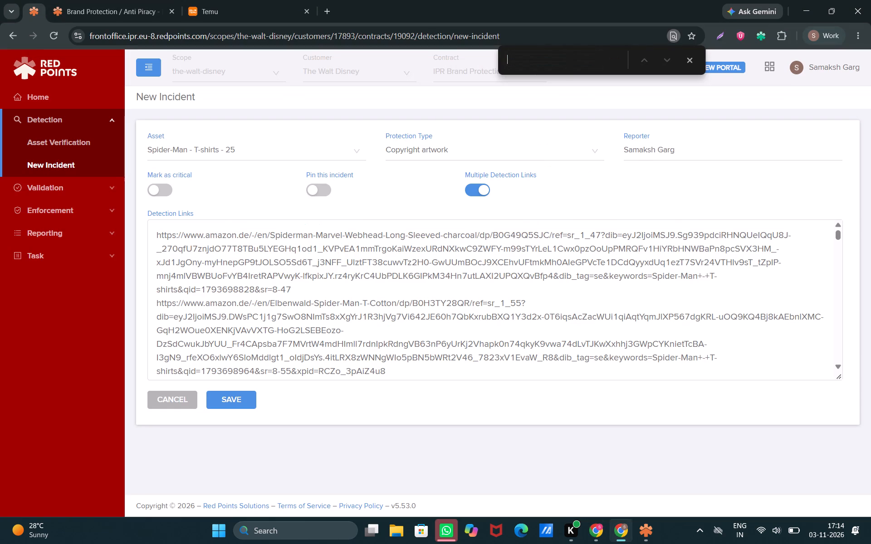
key(ctrl+v)
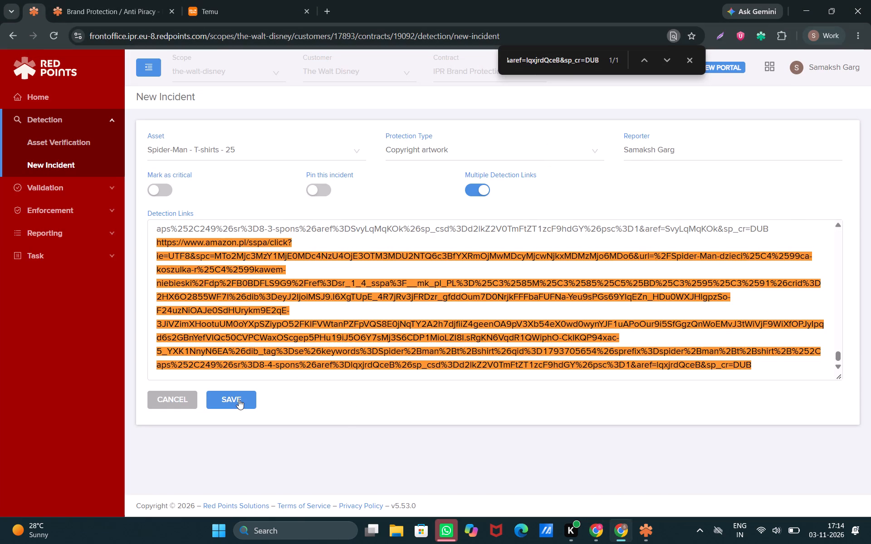
Save the new incident form to create incidents for all the pasted Spider-Man T-shirt links.
click(239, 399)
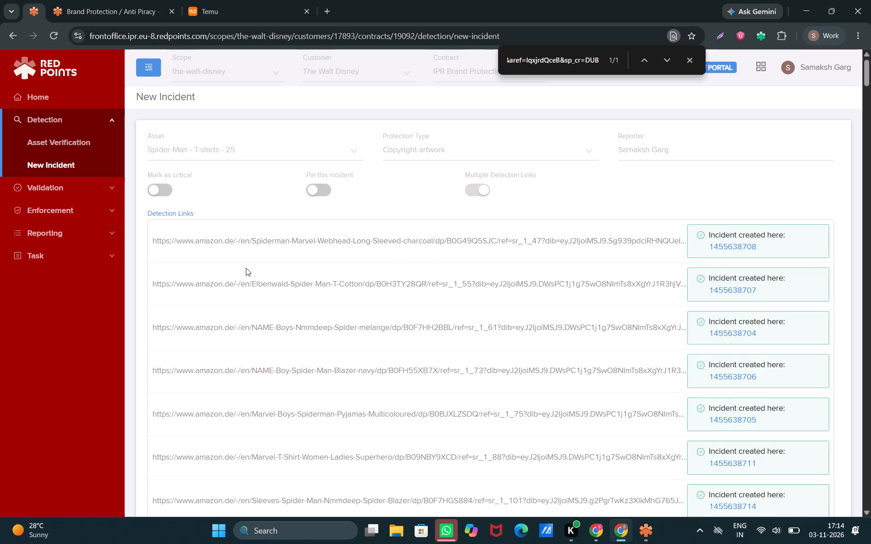
Check the creation summary below the link list and record 166 in cell I21695 of The Walt Disney sheet.
scroll(245, 273, down, 4)
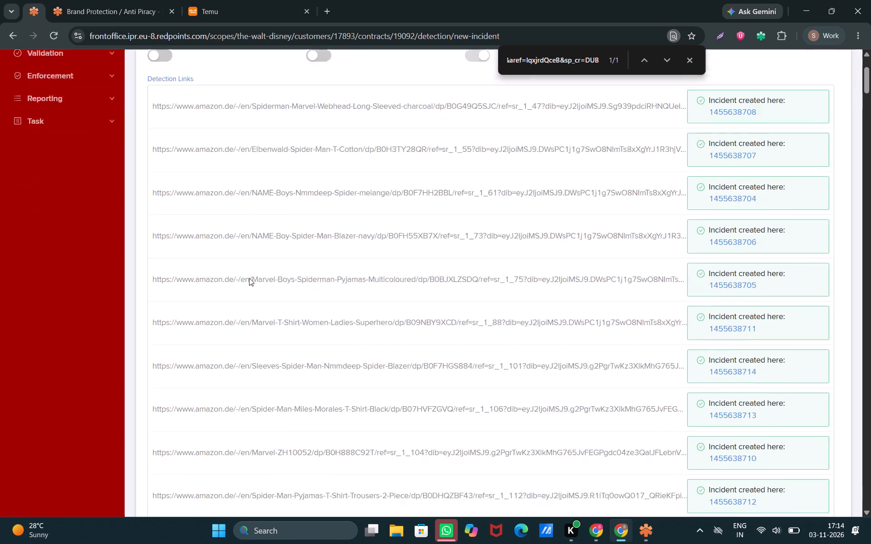
scroll(249, 278, down, 20)
scroll(249, 278, down, 20)
scroll(249, 278, down, 20)
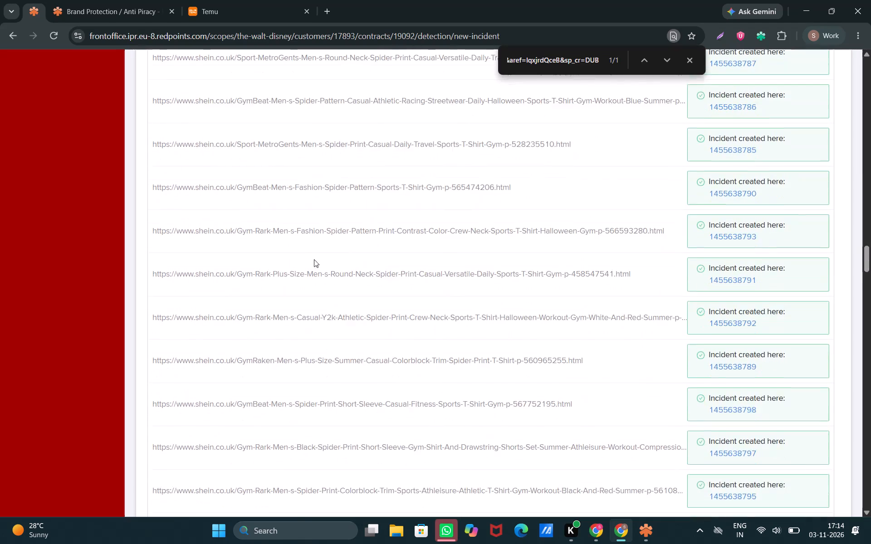
scroll(314, 259, down, 20)
scroll(314, 259, down, 20)
scroll(314, 259, down, 20)
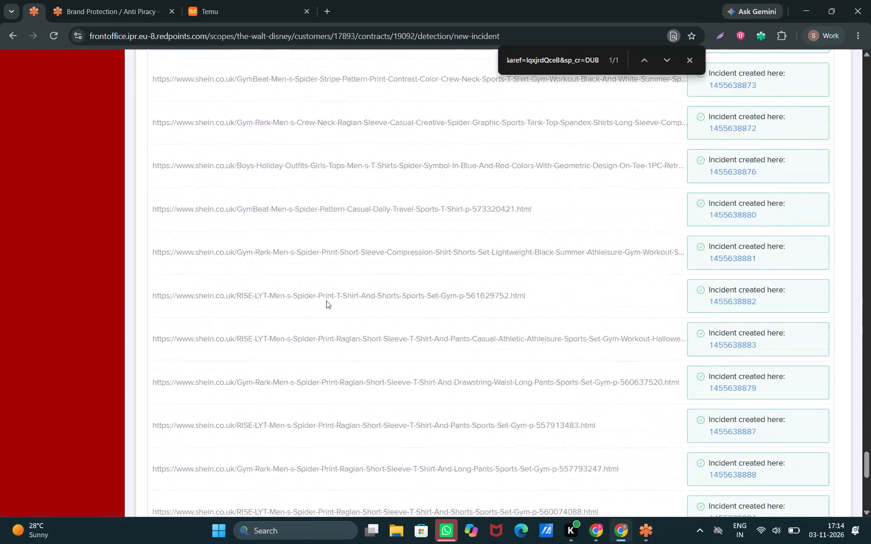
scroll(326, 301, down, 12)
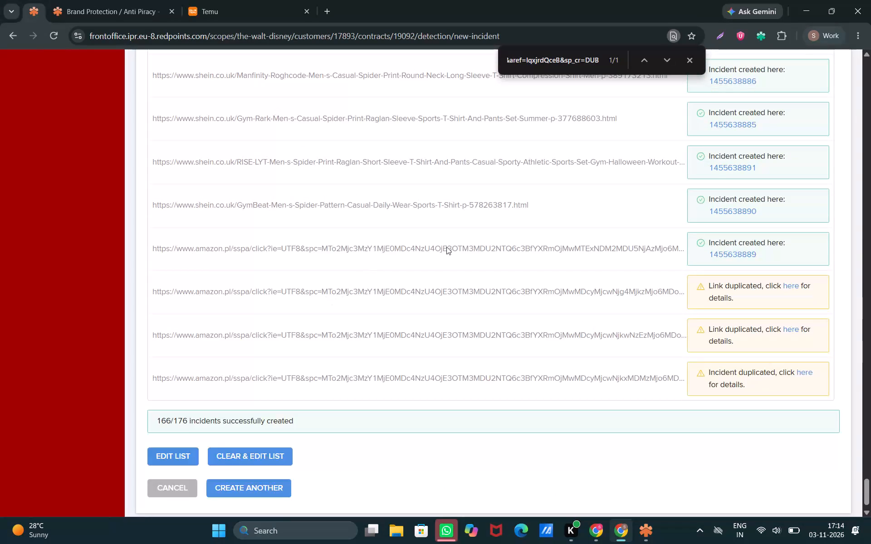
key(alt+Tab)
key(Right)
key(Right)
key(Right)
key(Right)
key(Right)
key(Right)
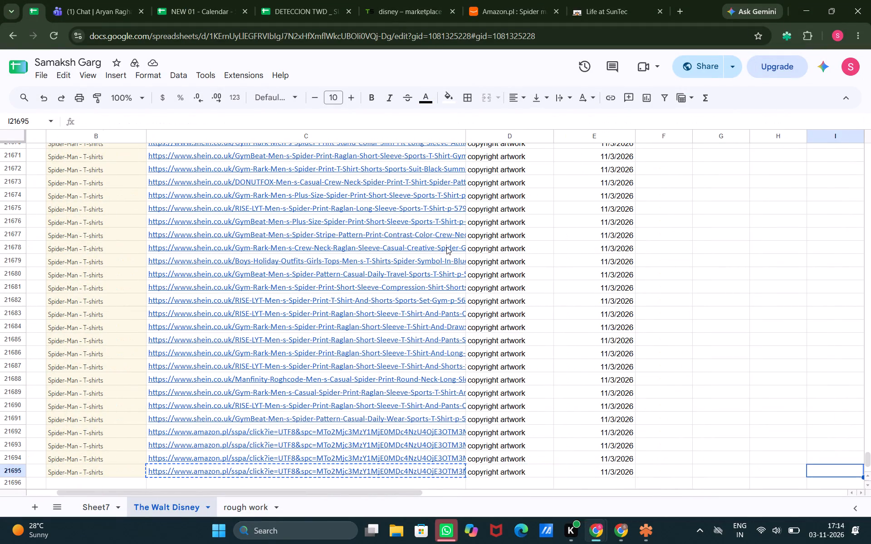
text(166)
key(Return)
key(backslash)
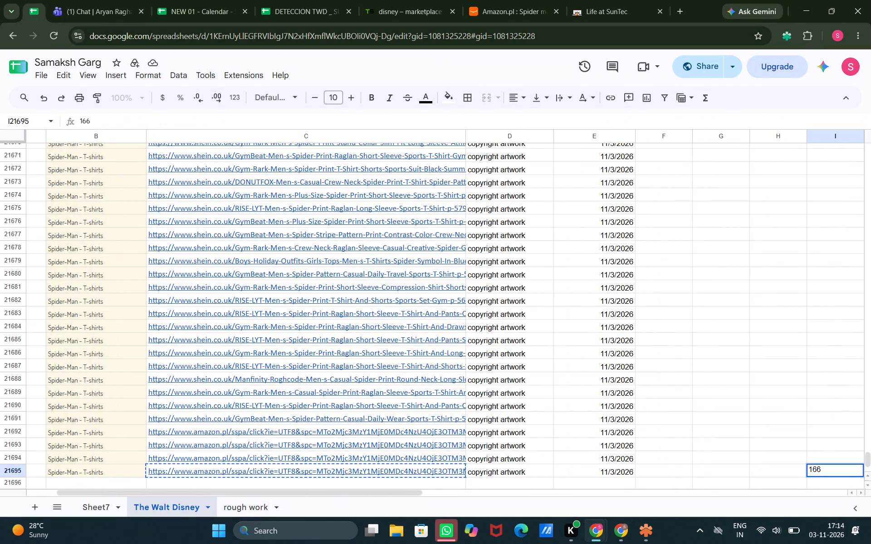
key(backslash)
key(BackSpace)
key(BackSpace)
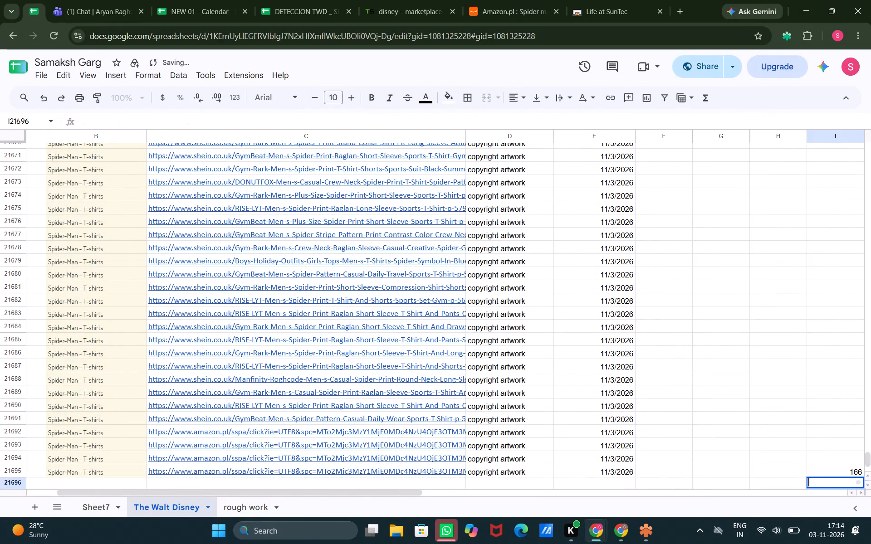
key(BackSpace)
key(Return)
Copy the Captain America - T-Shirts asset name from B21697 into B21698 through B21925, beside all the remaining links.
key(Left)
key(Left)
key(Left)
key(Left)
key(Left)
key(Left)
key(Left)
key(Left)
key(Left)
key(Left)
key(Left)
key(Left)
key(Left)
key(Left)
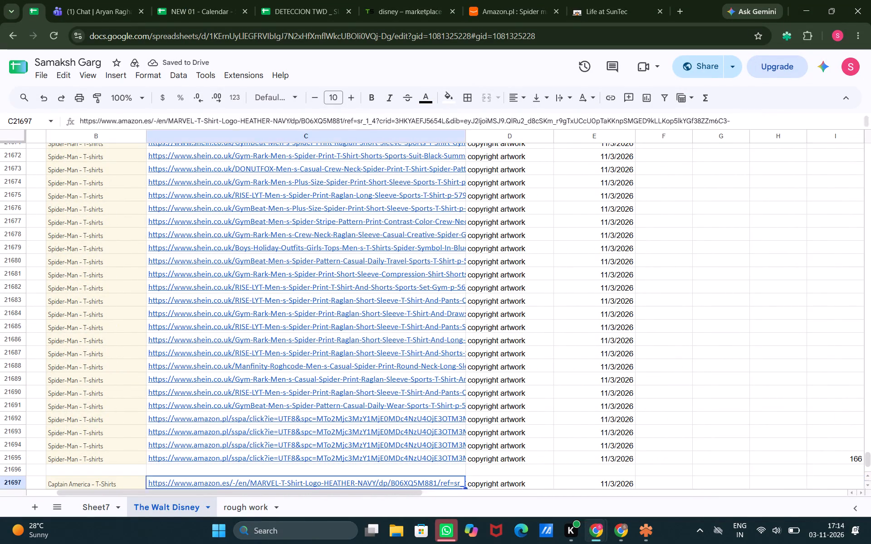
key(Down)
key(Down)
key(Right)
key(Up)
key(Up)
key(ctrl+c)
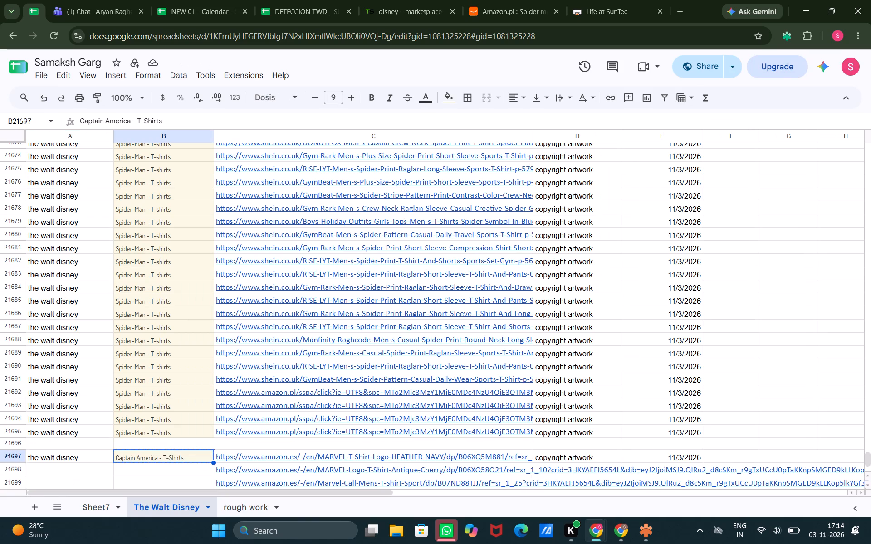
key(Down)
key(shift+Down)
key(shift+Down)
key(shift+Down)
key(shift+Down)
key(shift+Down)
key(shift+Down)
key(shift+Down)
key(shift+Down)
key(shift+Down)
key(shift+Down)
key(shift+Down)
key(shift+Down)
key(shift+Down)
key(shift+Down)
key(shift+Down)
key(shift+Down)
key(shift+Down)
key(shift+Down)
key(shift+Down)
key(shift+Down)
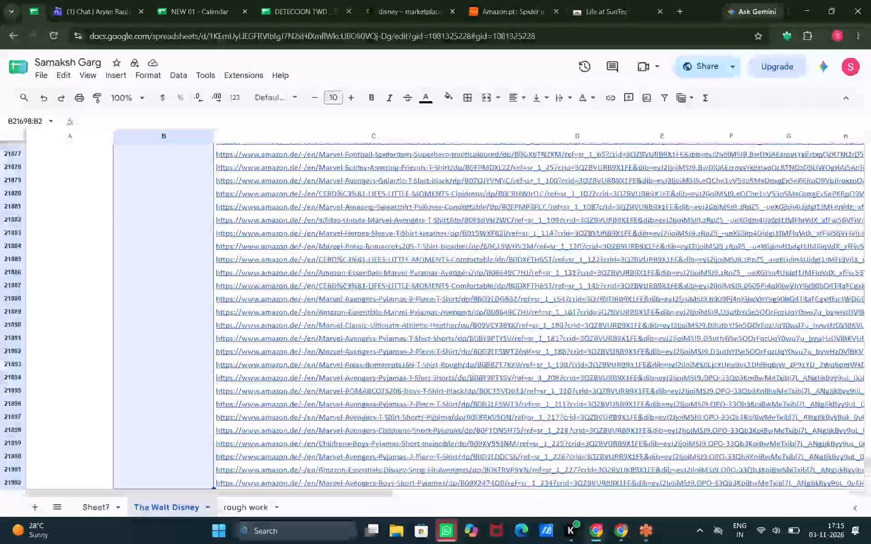
key(shift+Up)
key(shift+Up)
key(shift+Up)
key(shift+Up)
key(shift+Up)
key(shift+Up)
key(shift+Up)
key(shift+Up)
key(shift+Up)
key(shift+Up)
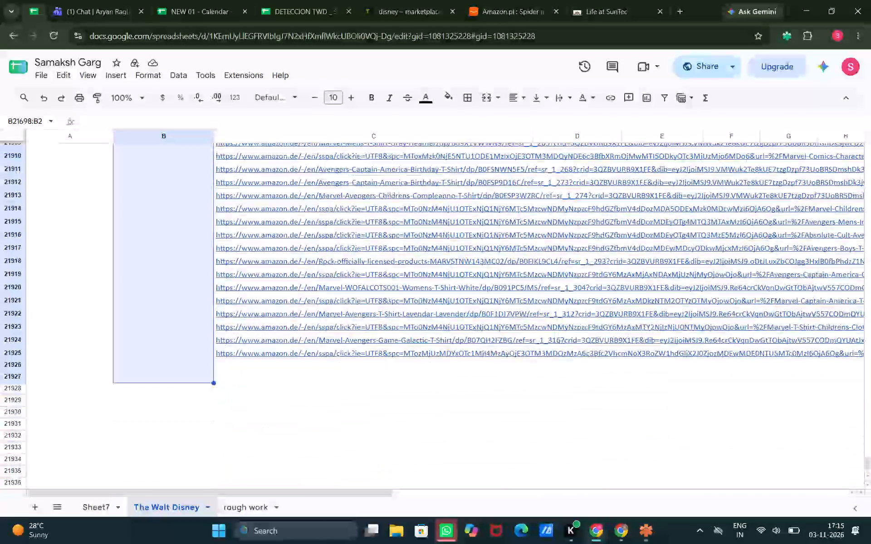
key(shift+Up)
key(ctrl+v)
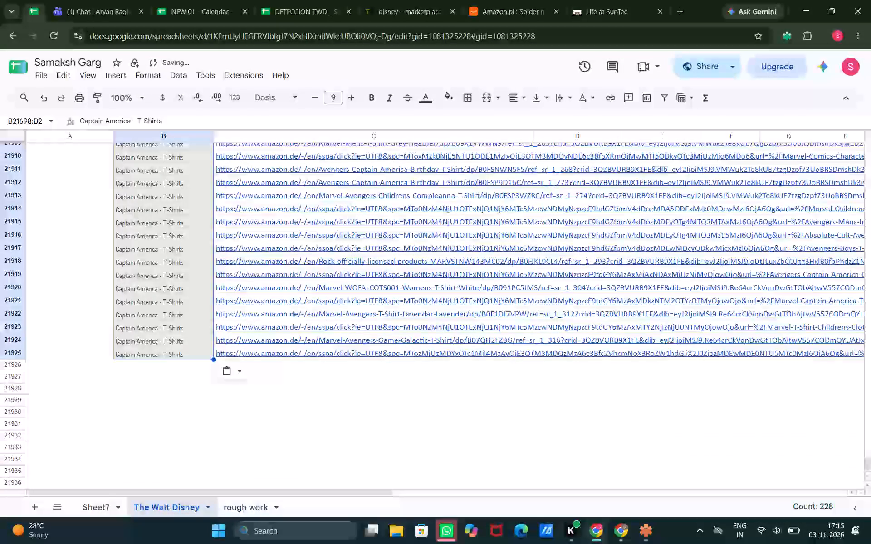
Copy the brand name the walt disney from A21697 into A21698 through A21925, alongside the remaining Captain America links.
key(Down)
key(Left)
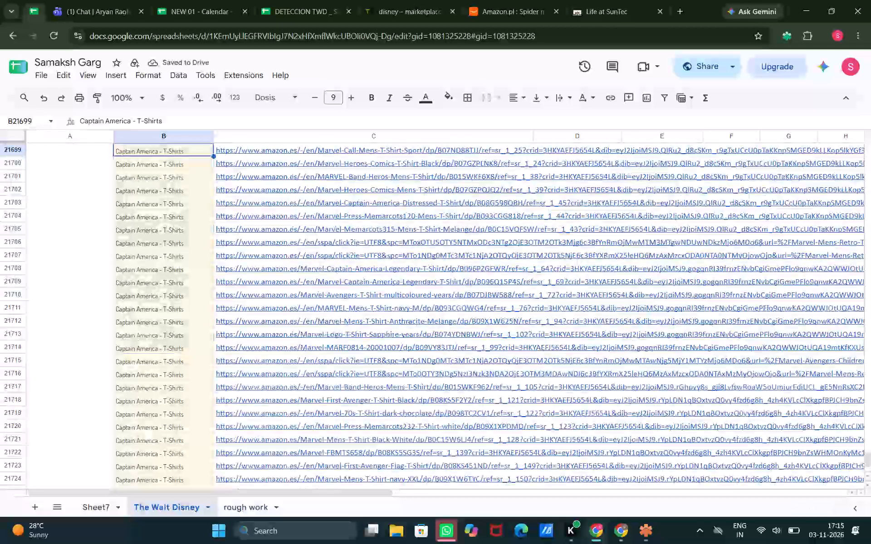
key(Up)
key(Up)
key(Up)
key(Down)
key(ctrl+c)
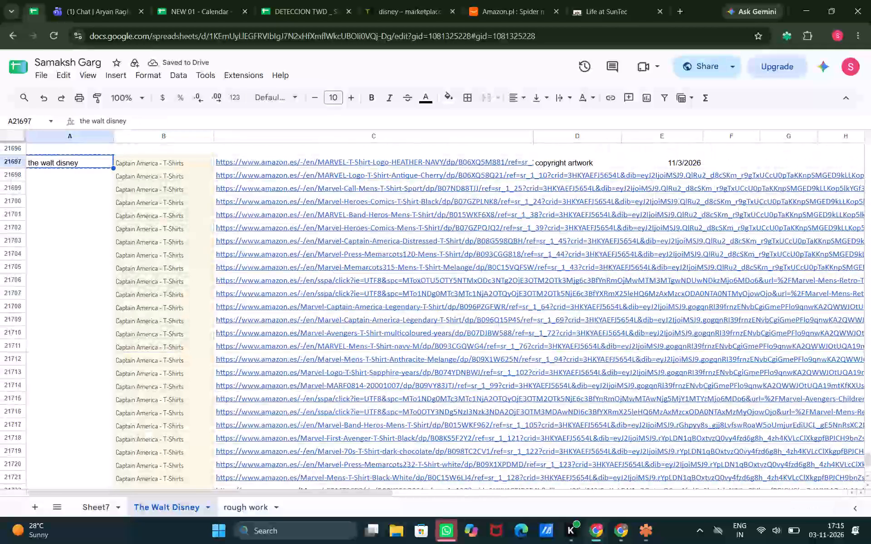
key(Down)
key(shift+Down)
key(shift+Down)
key(shift+Down)
key(shift+Down)
key(shift+Down)
key(shift+Down)
key(shift+Down)
key(shift+Down)
key(shift+Down)
key(shift+Down)
key(shift+Down)
key(shift+Down)
key(shift+Down)
key(shift+Down)
key(shift+Down)
key(shift+Down)
key(shift+Down)
key(shift+Down)
key(shift+Down)
key(shift+Down)
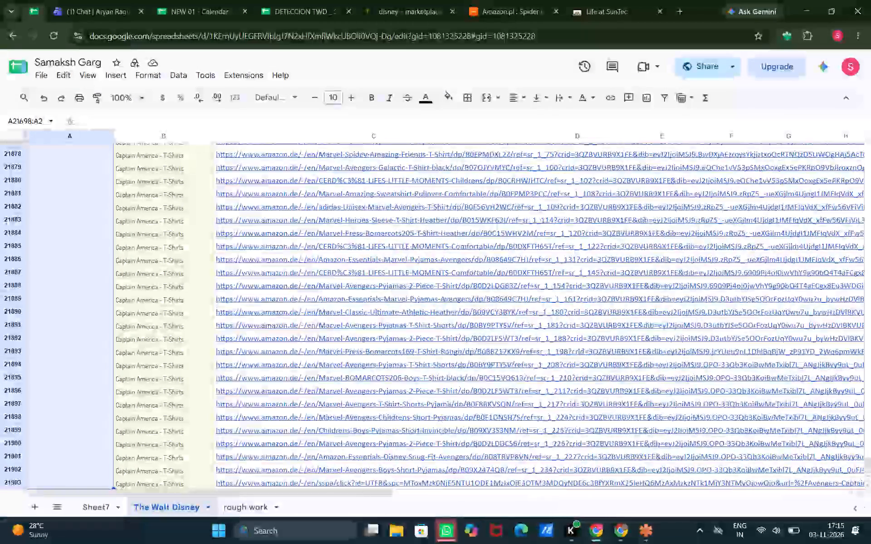
key(shift+Up)
key(shift+Up)
key(shift+Up)
key(shift+Up)
key(shift+Up)
key(shift+Up)
key(shift+Up)
key(shift+Up)
key(shift+Up)
key(shift+Up)
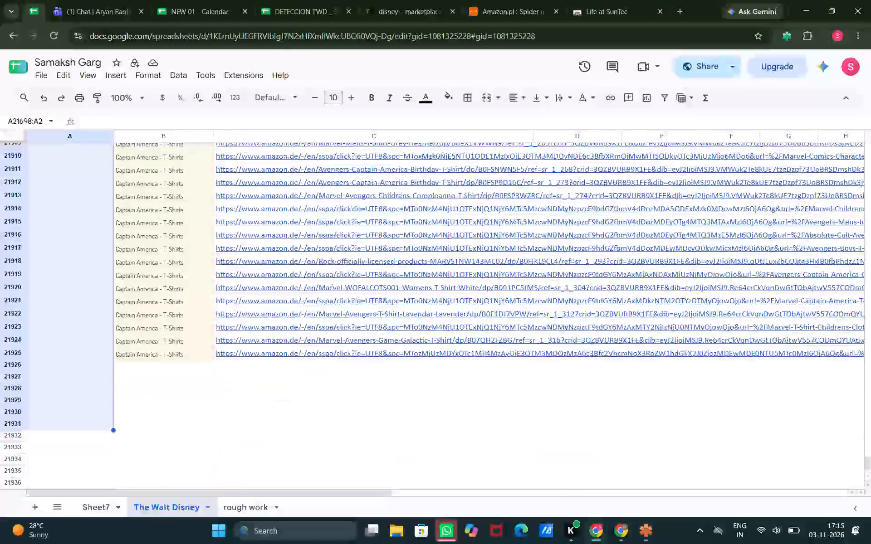
key(shift+Up)
key(ctrl+v)
Copy the copyright artwork protection type from D21697 into D21698 through D21925 for the Captain America rows.
key(Right)
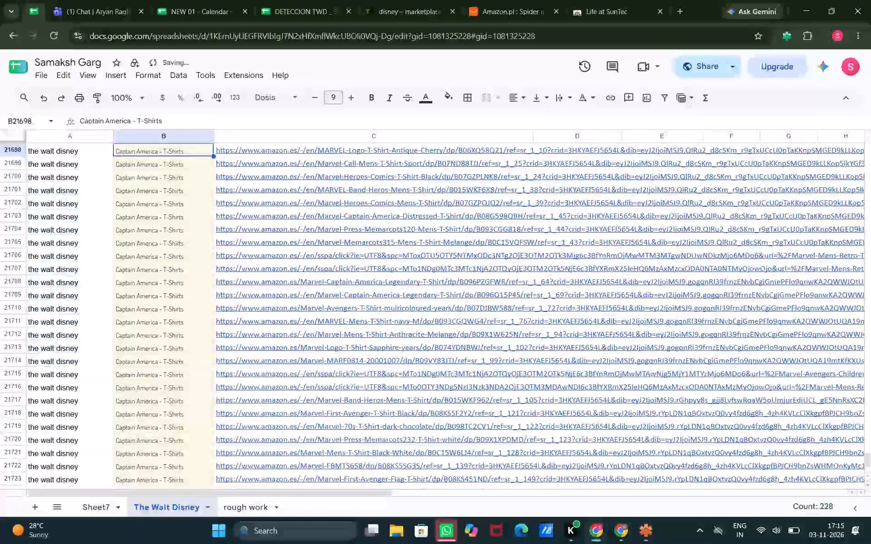
key(Up)
key(Up)
key(Down)
key(Right)
key(Right)
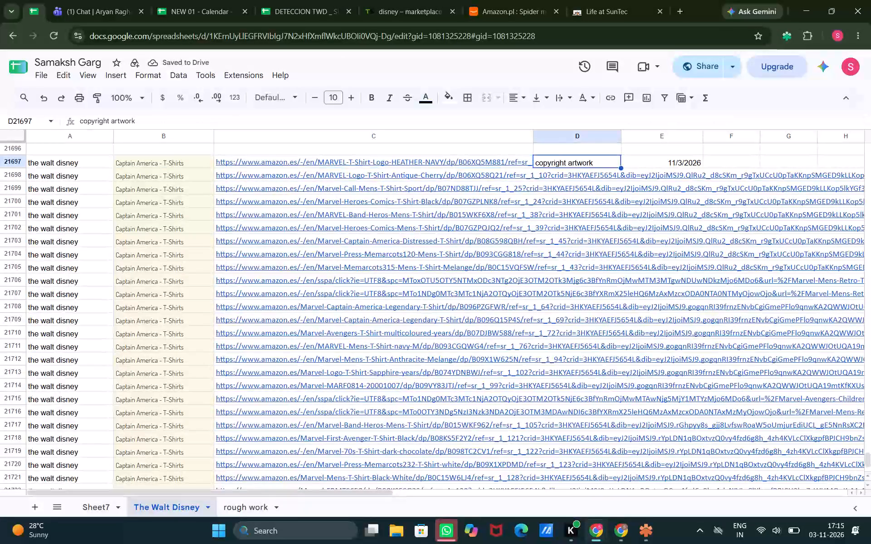
key(ctrl+c)
key(Down)
key(shift+Down)
key(shift+Down)
key(shift+Down)
key(shift+Down)
key(shift+Down)
key(shift+Down)
key(shift+Down)
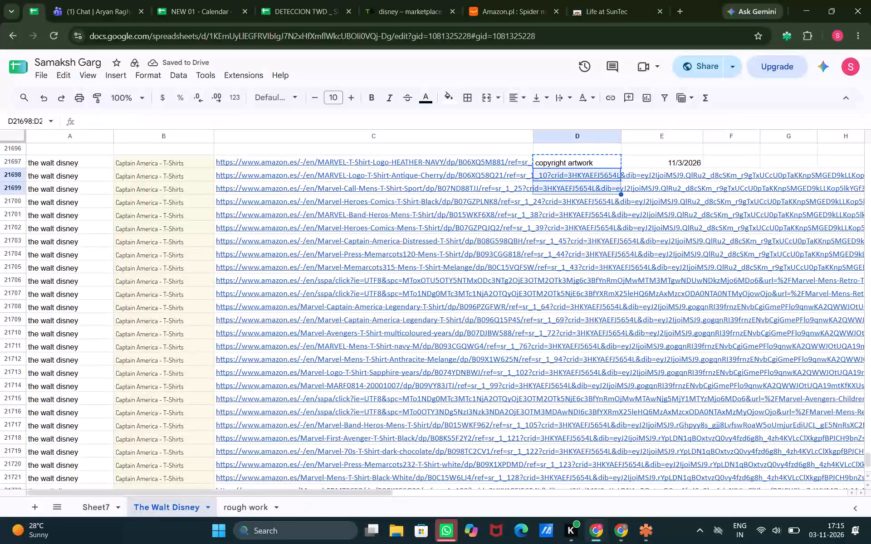
key(shift+Down)
key(shift+Down)
key(shift+Down)
key(shift+Down)
key(shift+Down)
key(shift+Down)
key(shift+Down)
key(shift+Down)
key(shift+Down)
key(shift+Down)
key(shift+Down)
key(shift+Down)
key(shift+Down)
key(shift+Down)
key(shift+Down)
key(shift+Down)
key(shift+Down)
key(shift+Down)
key(shift+Down)
key(shift+Down)
key(shift+Down)
key(shift+Down)
key(shift+Down)
key(shift+Down)
key(shift+Down)
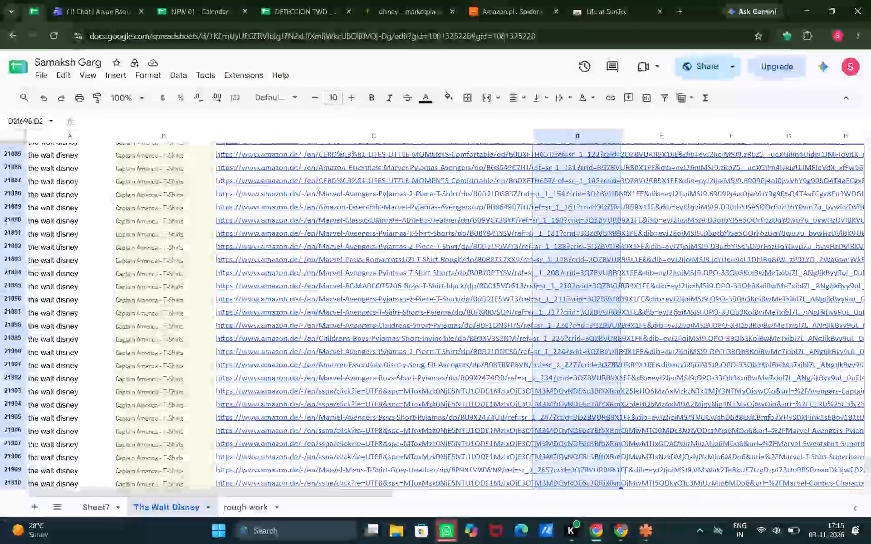
key(shift+Up)
key(shift+Up)
key(shift+Up)
key(shift+Up)
key(shift+Up)
key(shift+Up)
key(shift+Up)
key(shift+Up)
key(shift+Up)
key(shift+Up)
key(shift+Up)
key(shift+Up)
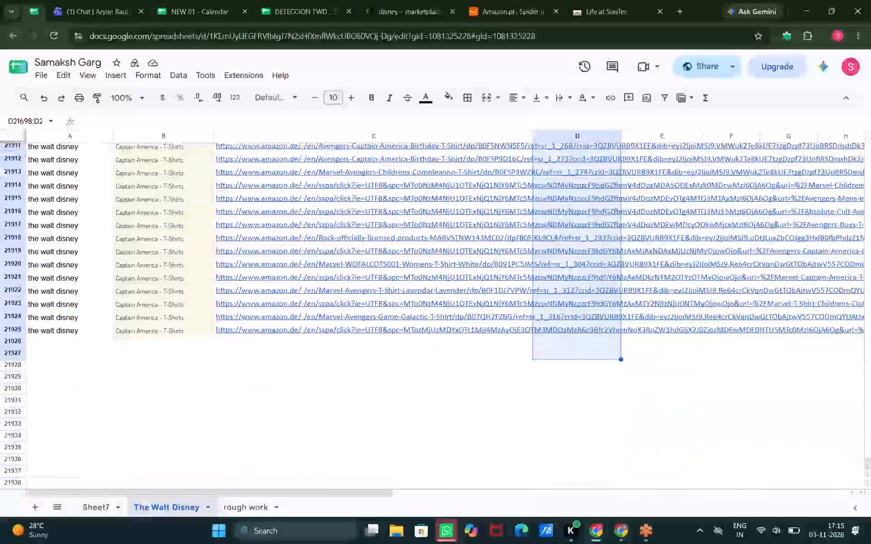
key(shift+Up)
key(ctrl+v)
Copy the date 11/3/2026 from E21697 into E21698 through E21925 for the Captain America rows.
key(Right)
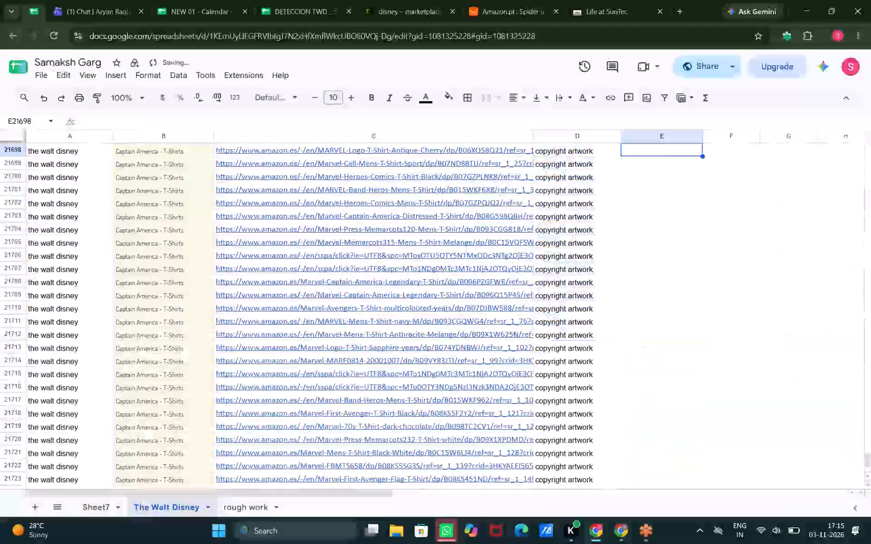
key(Up)
key(ctrl+c)
key(Down)
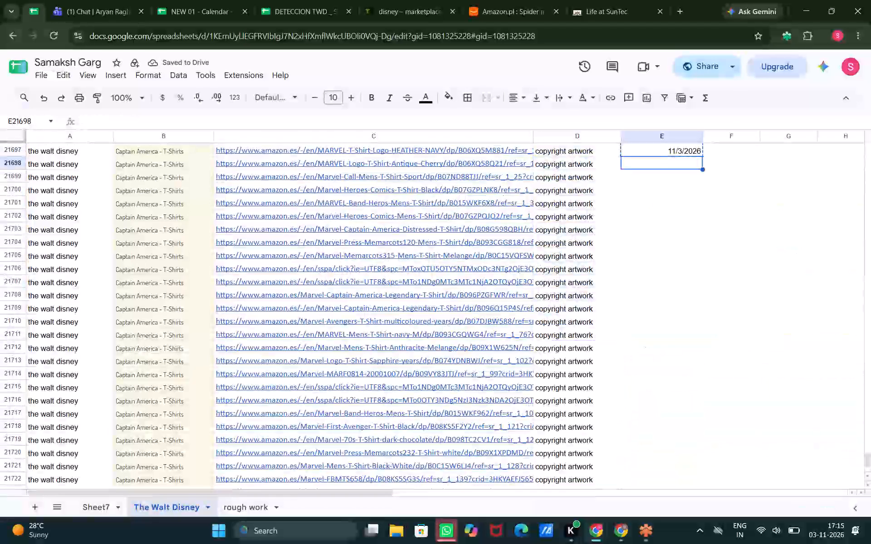
key(shift+Down)
key(shift+Down)
key(shift+Down)
key(shift+Down)
key(shift+Down)
key(shift+Down)
key(shift+Down)
key(shift+Down)
key(shift+Down)
key(shift+Down)
key(shift+Down)
key(shift+Down)
key(shift+Down)
key(shift+Down)
key(shift+Down)
key(shift+Down)
key(shift+Down)
key(shift+Down)
key(shift+Down)
key(shift+Down)
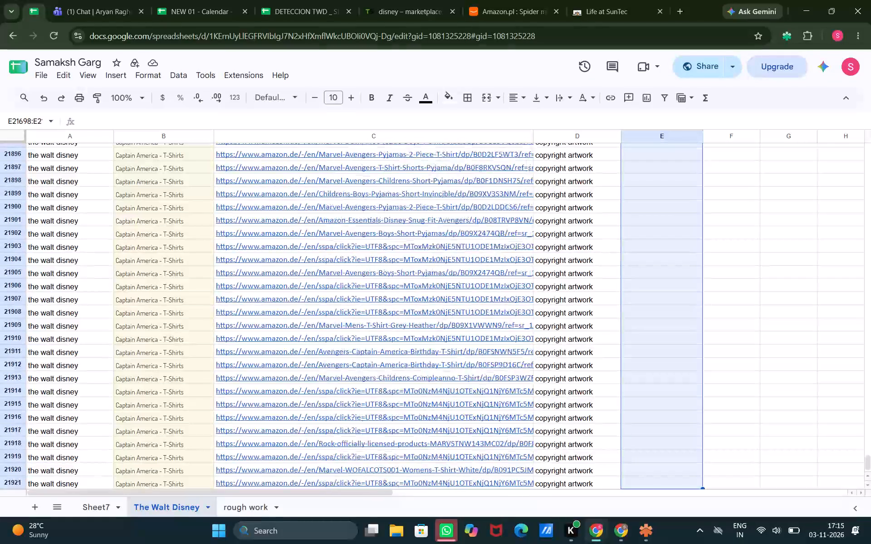
key(shift+Up)
key(shift+Up)
key(shift+Up)
key(shift+Up)
key(shift+Up)
key(shift+Up)
key(shift+Up)
key(shift+Up)
key(shift+Up)
key(shift+Up)
key(shift+Up)
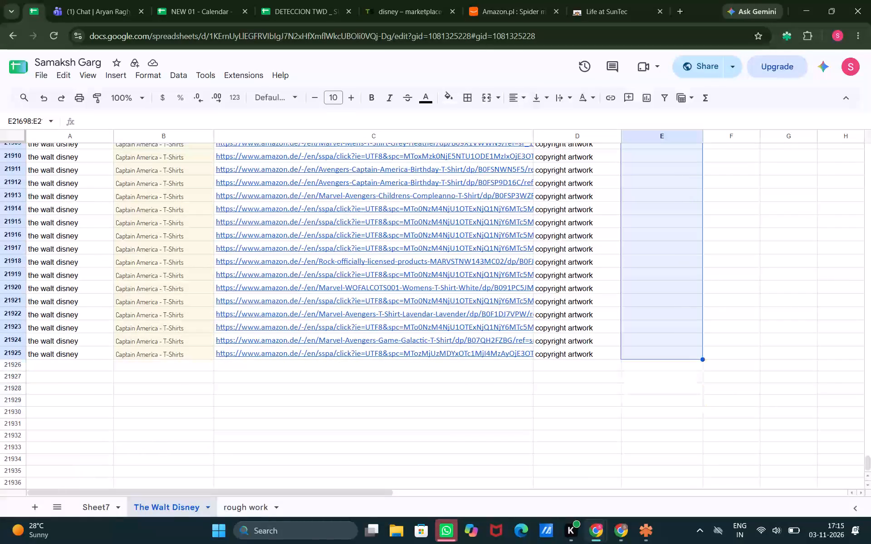
key(ctrl+v)
Copy the Toy Story asset name from B21512, clear the incident form's old links, and set its asset to Toy Story - Party Decorations & Favors - 16.
key(Up)
key(Up)
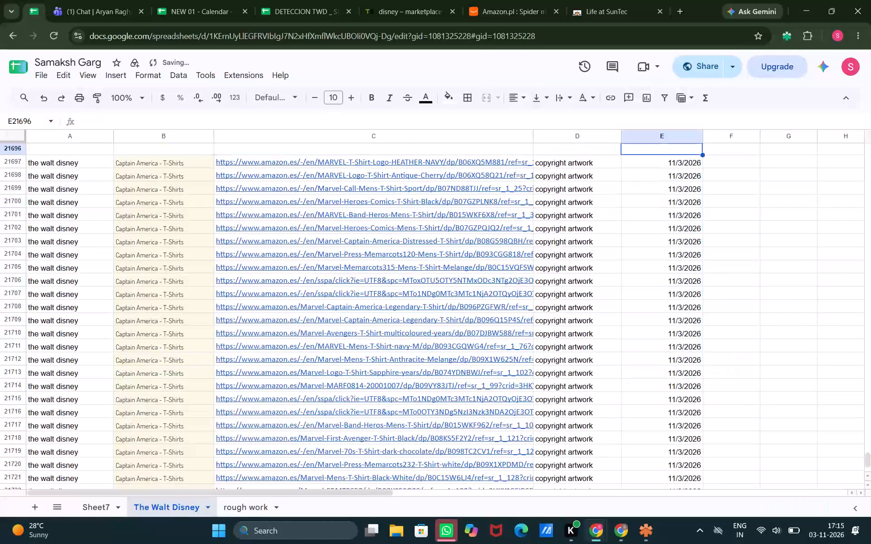
key(Up)
key(Left)
key(ctrl+Up)
key(Up)
key(Up)
key(Up)
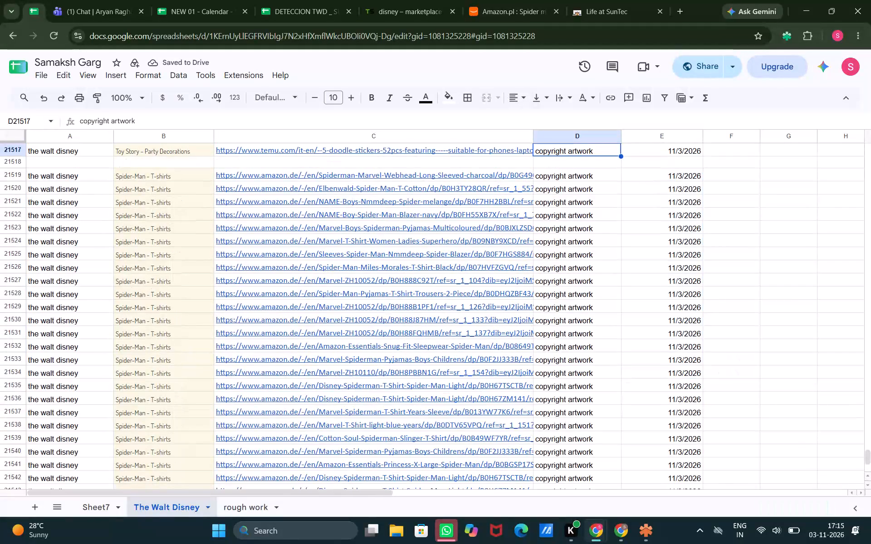
key(Up)
key(Up)
key(Up)
key(Up)
key(Up)
key(Left)
key(Left)
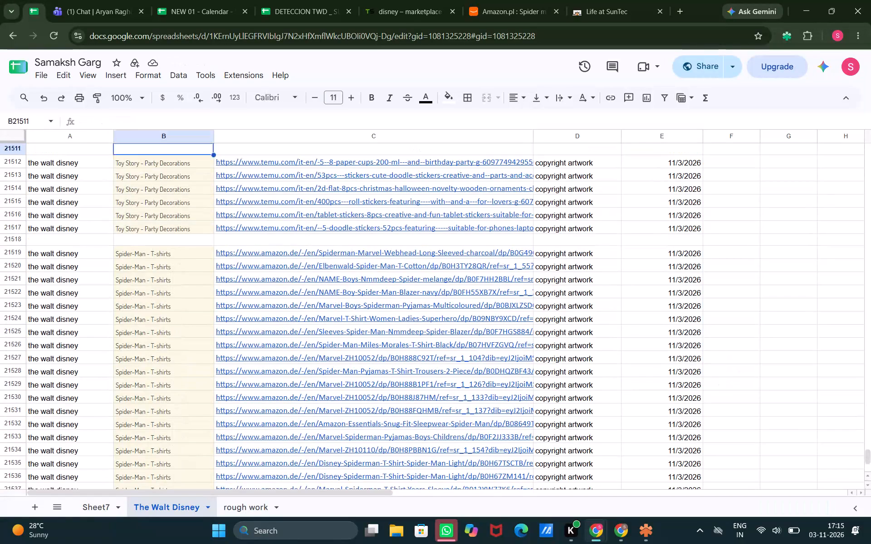
key(Down)
key(ctrl+c)
key(alt+Tab)
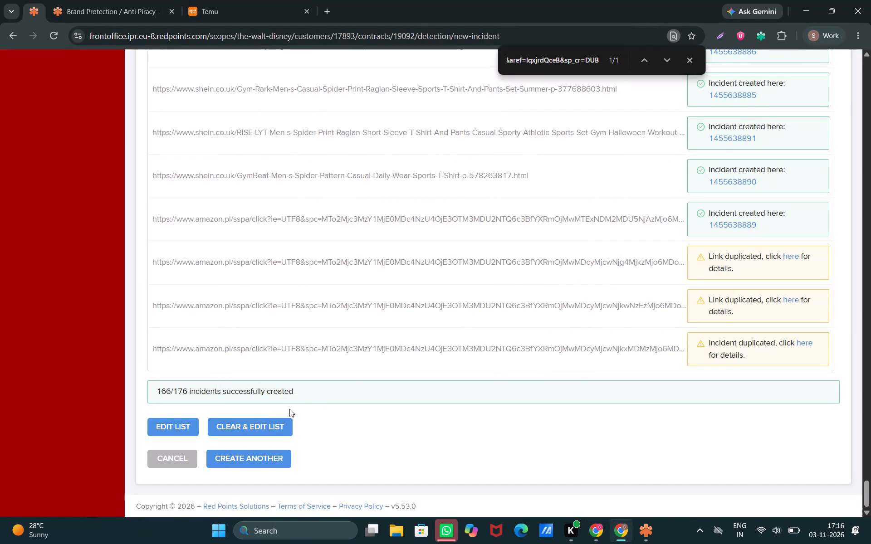
click(265, 420)
click(295, 152)
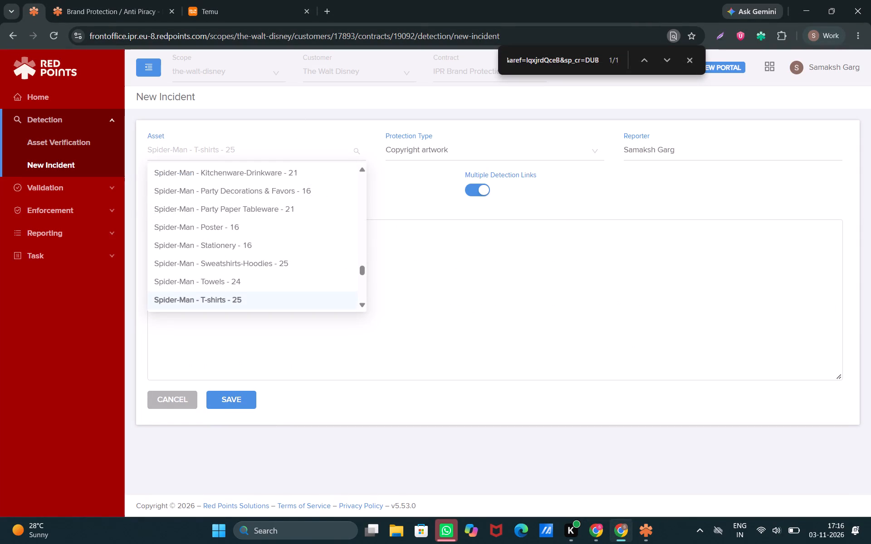
key(ctrl+v)
key(Return)
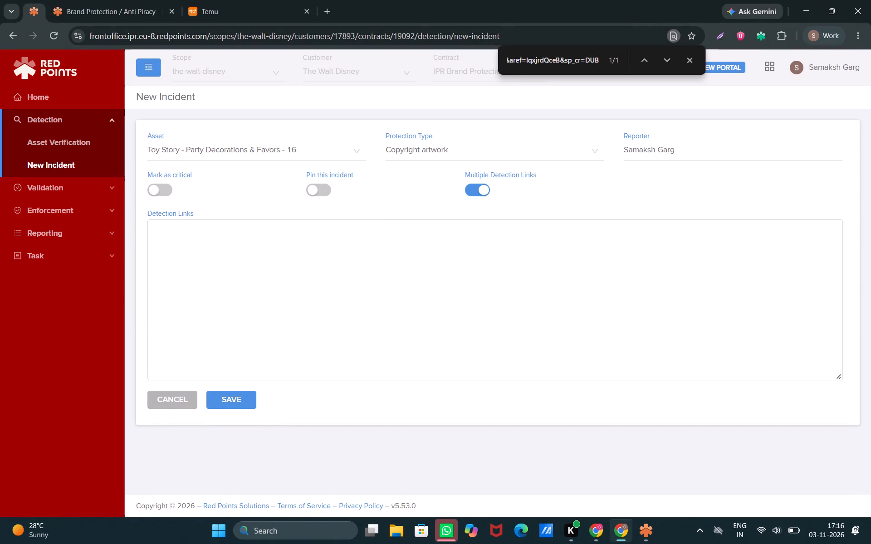
Copy the Toy Story Temu links from C21512 through C21517 into the incident form's detection links.
click(263, 246)
key(alt+Tab)
key(Right)
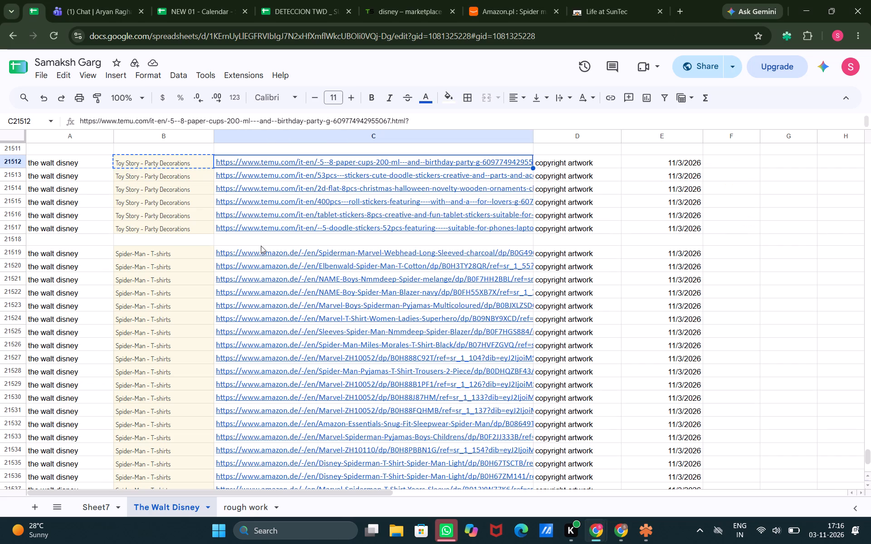
key(ctrl+shift+Down)
key(ctrl+c)
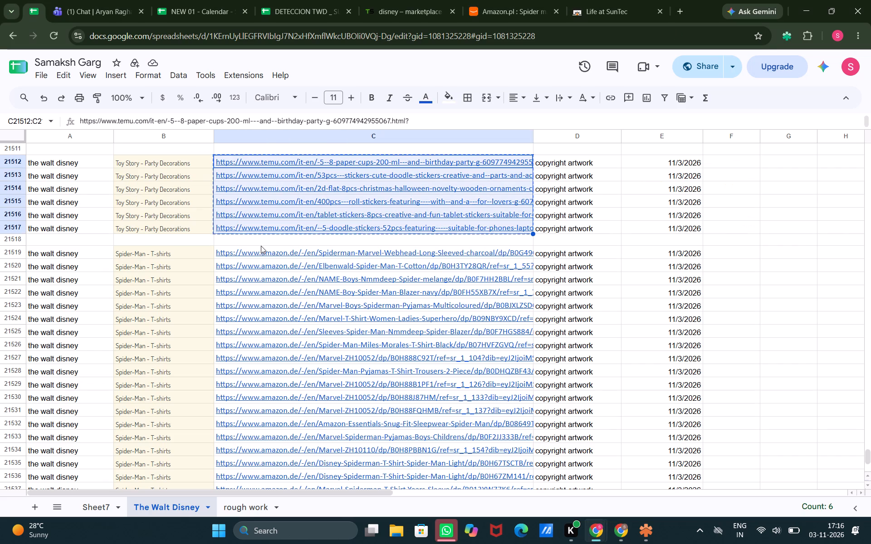
key(alt+Tab)
key(ctrl+v)
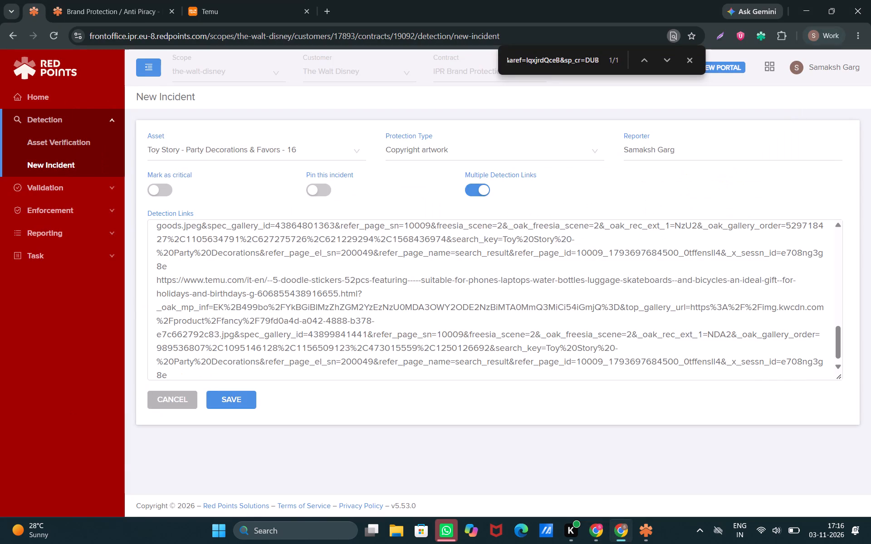
Save the new incident form to create incidents for the pasted Toy Story party decoration links.
click(245, 408)
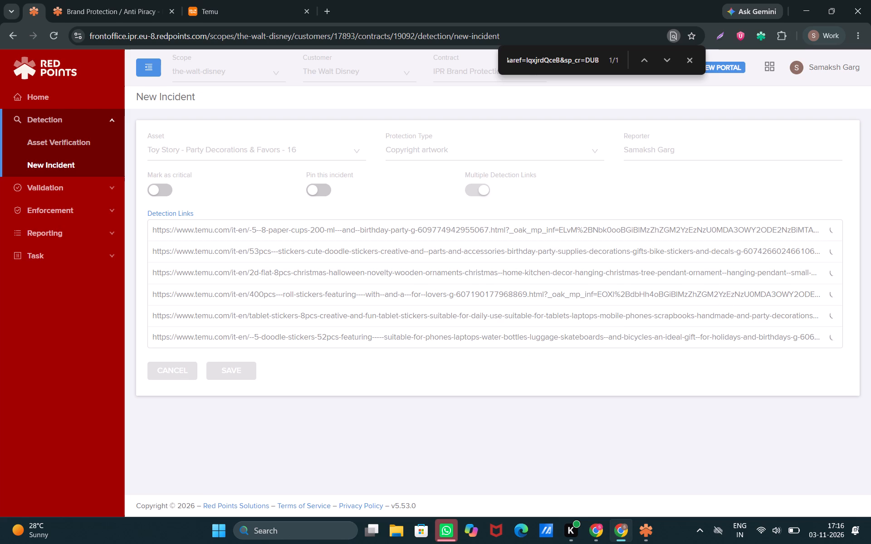
Log 6 created incidents in cell I21517, beside the last Toy Story party decorations row of the tracking sheet.
scroll(761, 265, down, 6)
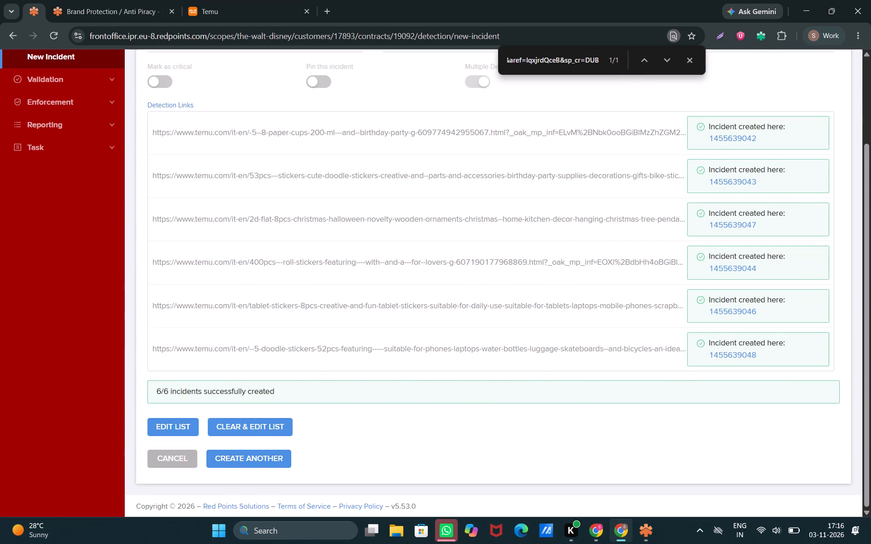
key(alt+Tab)
key(Down)
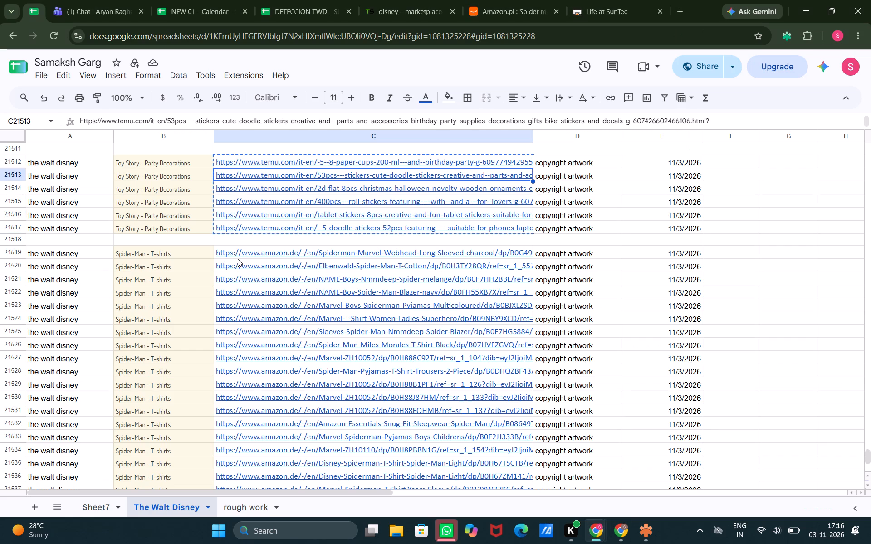
key(ctrl+Down)
key(Right)
key(Right)
key(Right)
key(Right)
key(Right)
key(Right)
key(Right)
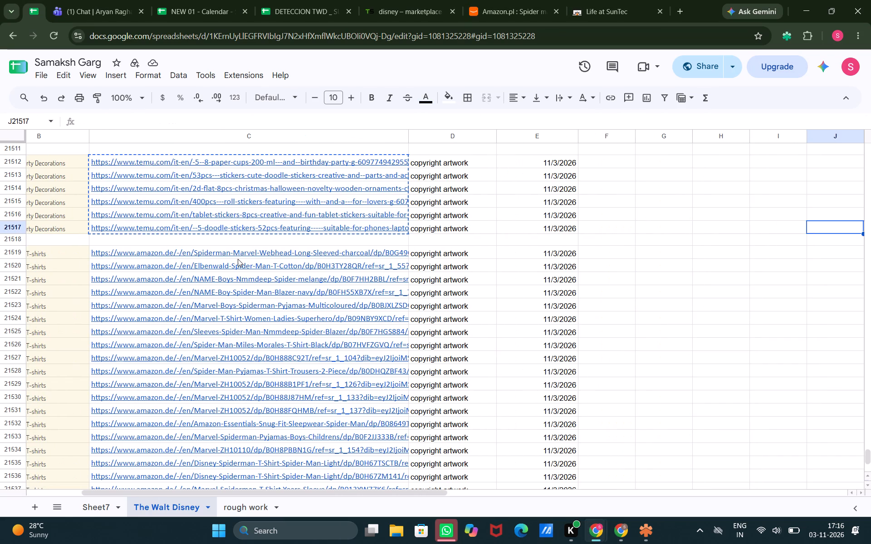
key(Left)
key(6)
key(Return)
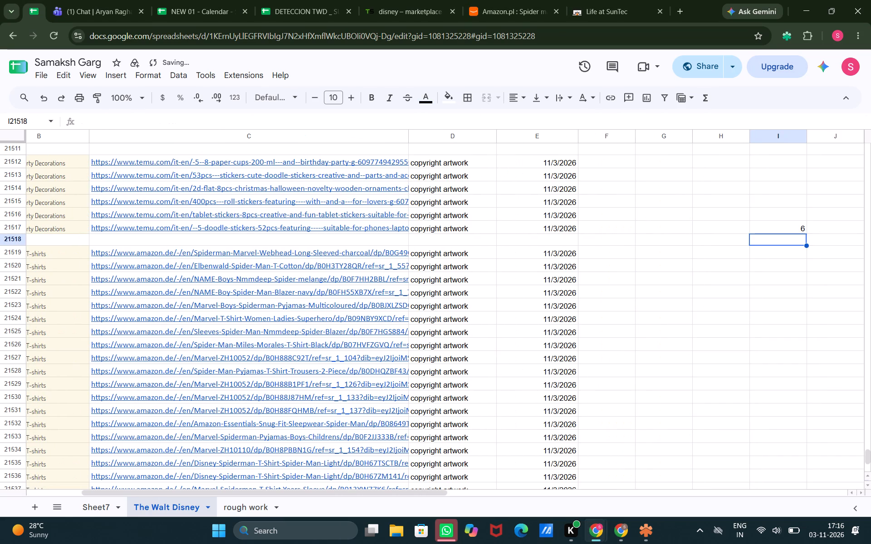
Copy the Captain America asset name from B21697, clear the incident form's old links, and set its asset to Captain America - T-Shirts - 25.
key(Left)
key(Left)
key(Left)
key(Left)
key(Left)
key(Left)
key(Left)
key(Left)
key(Left)
key(Left)
key(Left)
key(ctrl+Down)
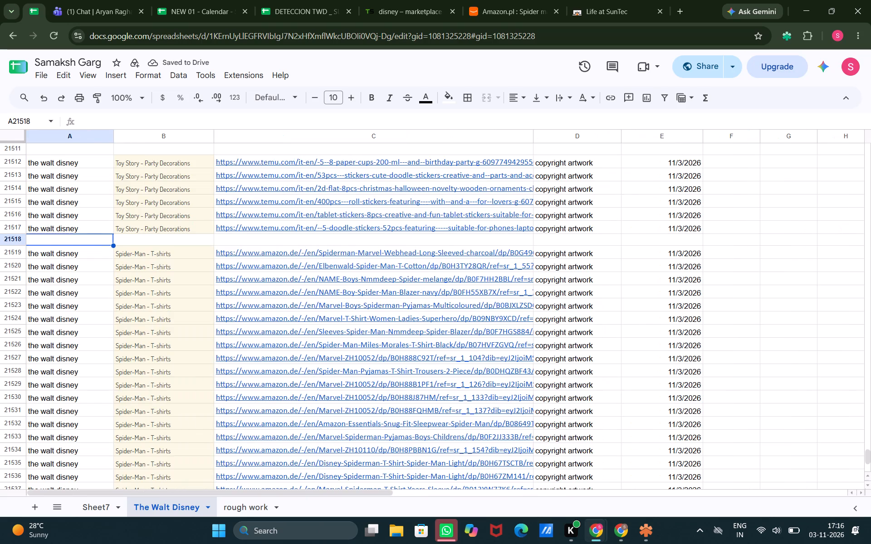
key(ctrl+Down)
key(ctrl+Down)
key(Down)
key(Right)
key(Right)
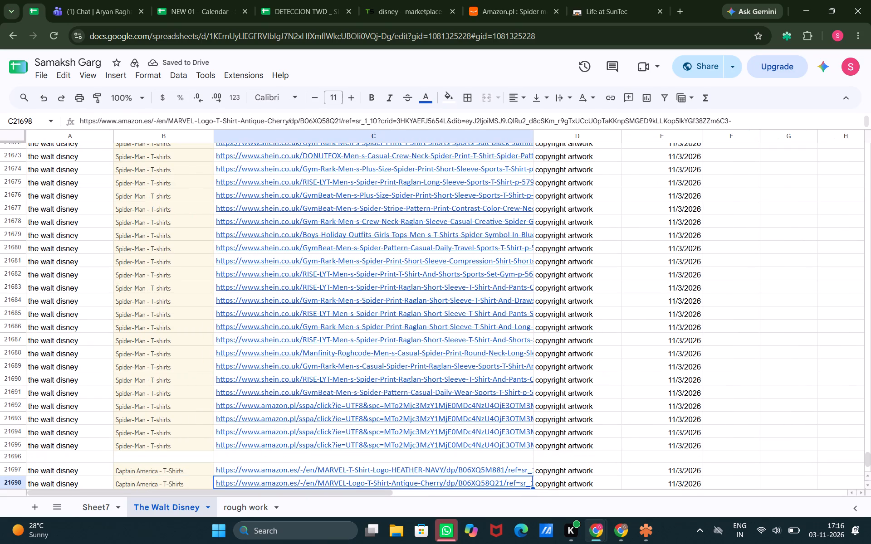
key(Up)
key(ctrl+Left)
key(Right)
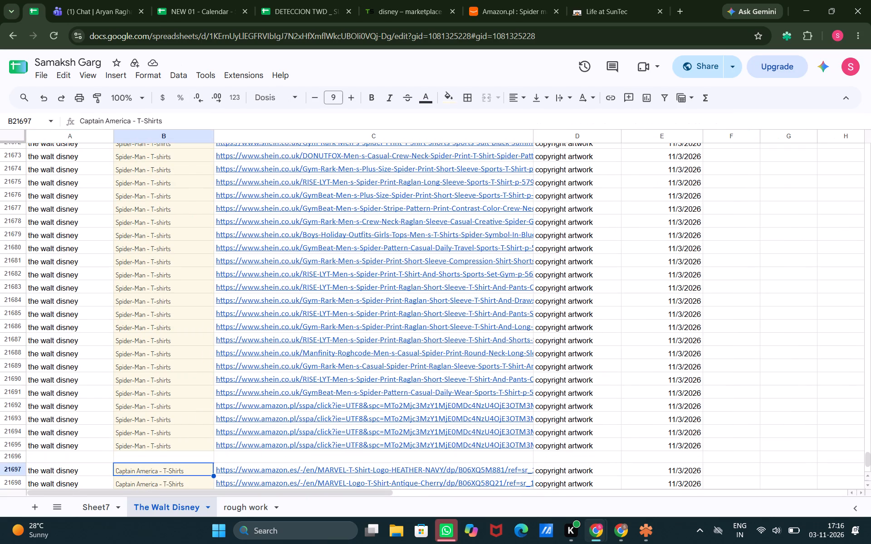
key(ctrl+c)
key(alt+Tab)
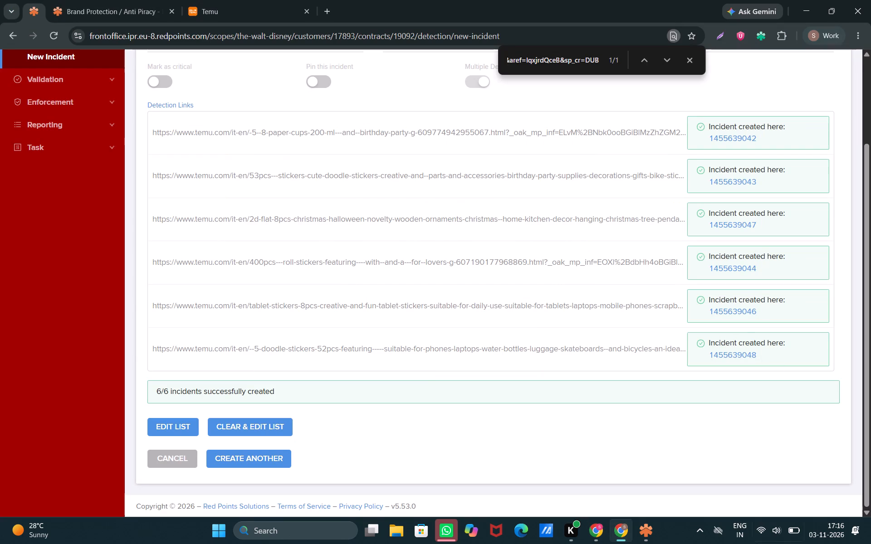
click(226, 423)
click(226, 150)
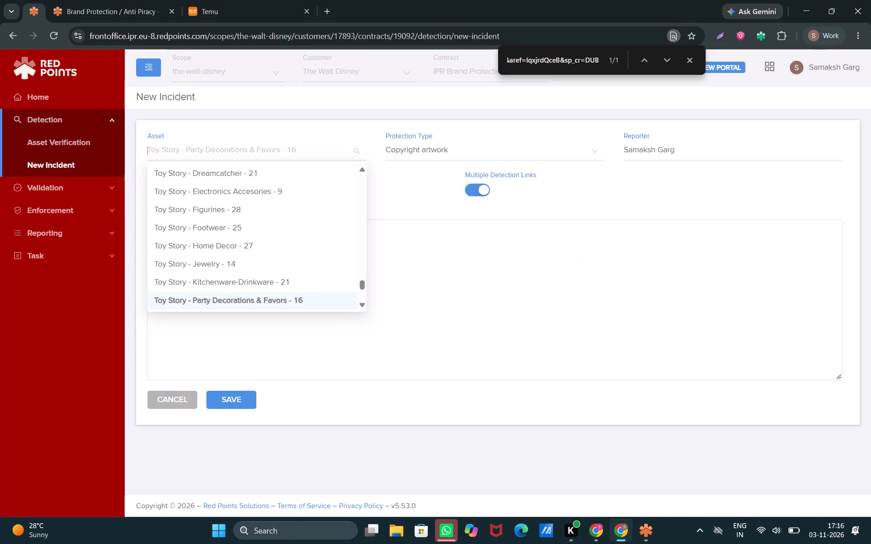
key(ctrl+v)
key(Return)
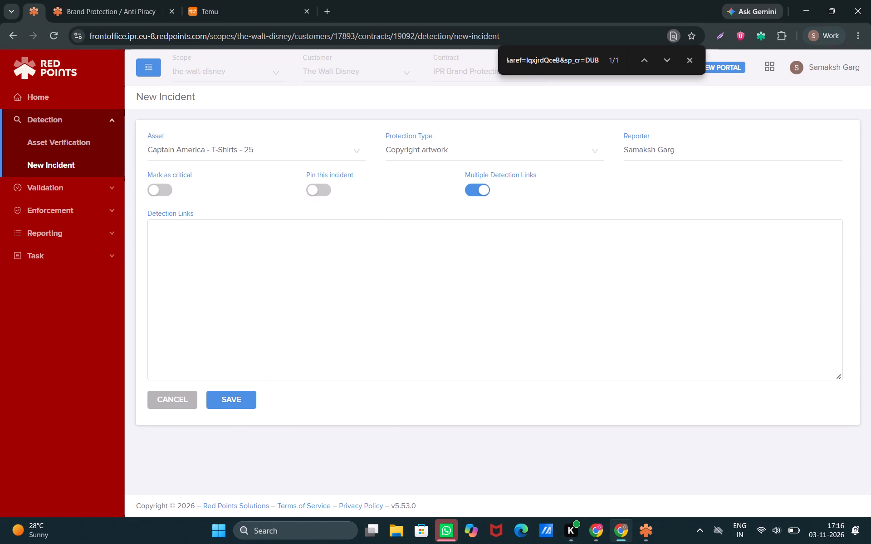
Copy the Captain America Amazon links from C21697 through C21925 into the incident form's detection links.
click(207, 221)
key(alt+Tab)
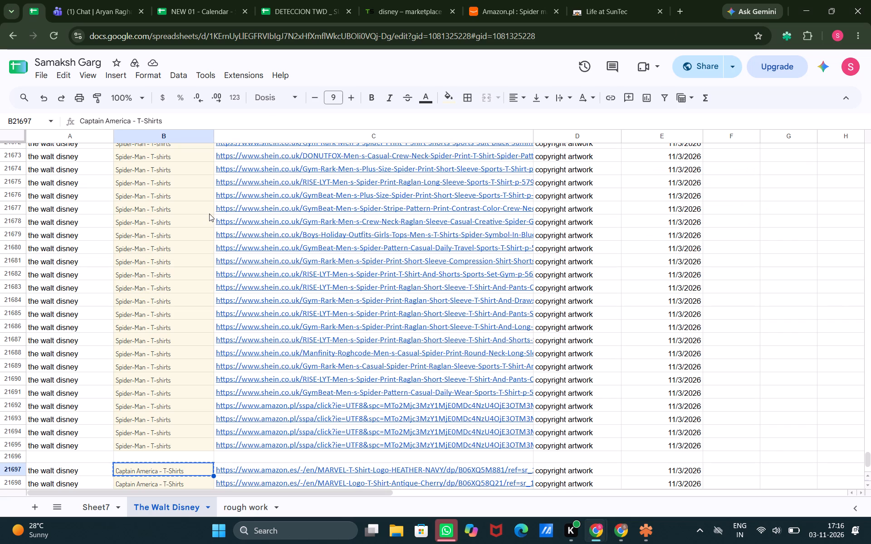
key(Right)
key(ctrl+shift+Down)
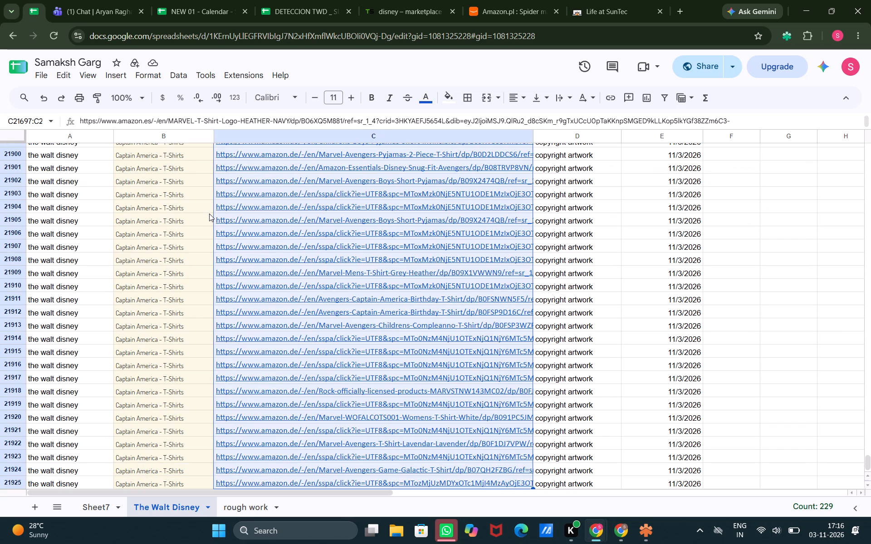
key(ctrl+c)
key(alt+Tab)
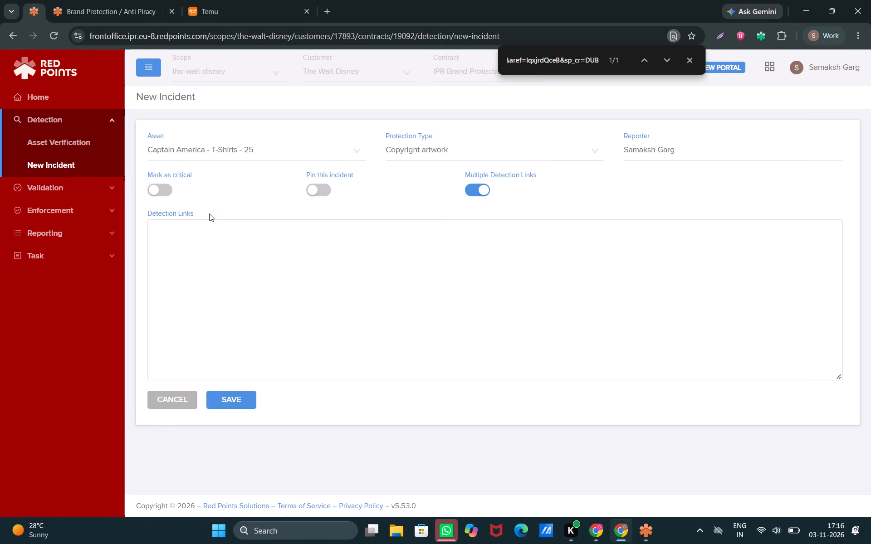
key(ctrl+v)
Search the incident form page for the first Captain America link, copied from C21697, to check the pasted list.
key(alt+Tab)
key(Up)
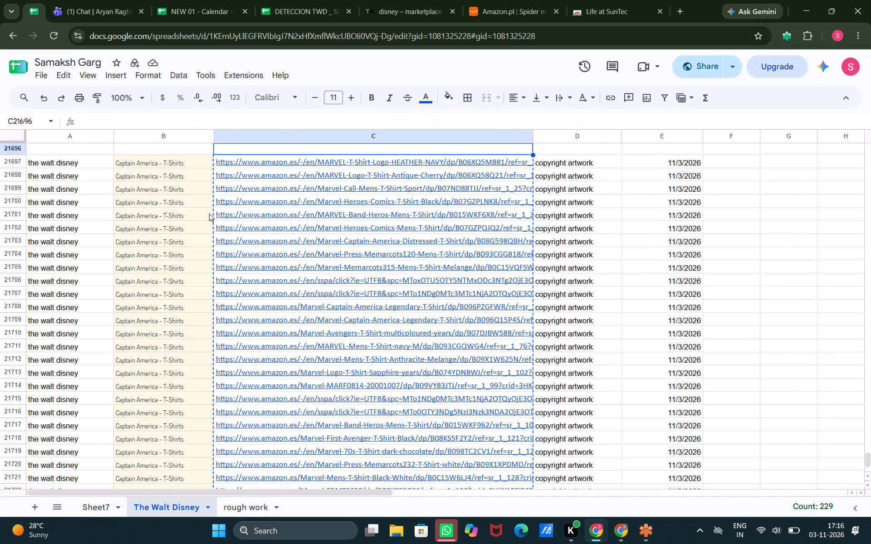
key(Down)
key(ctrl+c)
key(alt+Tab)
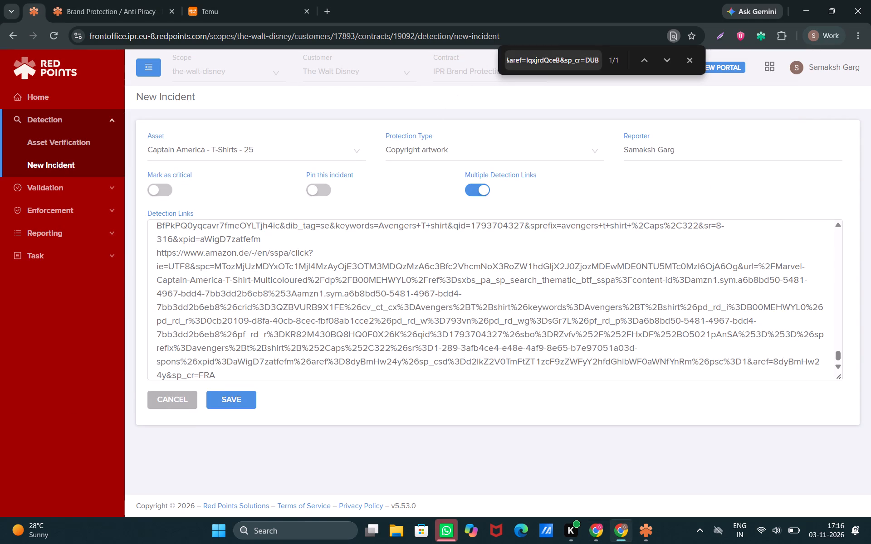
triple_click(555, 64)
key(BackSpace)
key(ctrl+v)
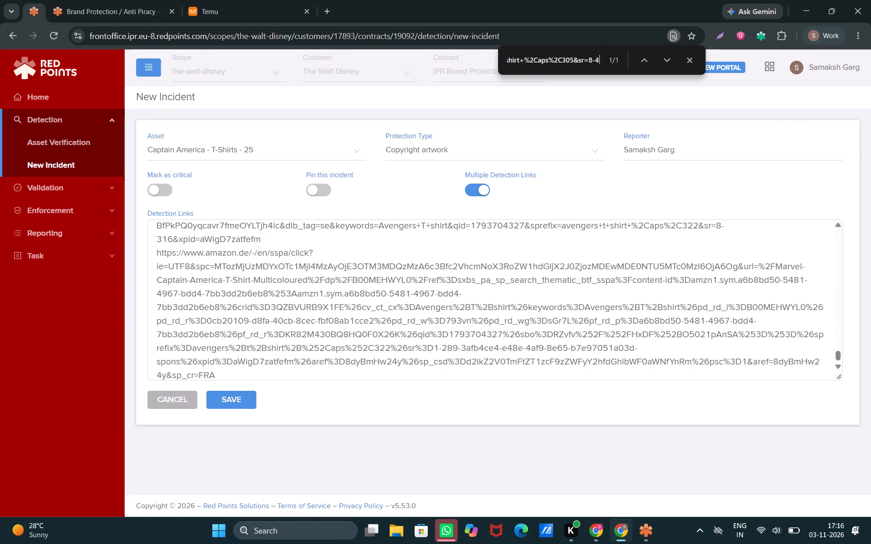
Search the incident form page for the last Captain America link, copied from C21925, to check the pasted list's end.
key(alt+Tab)
key(ctrl+Down)
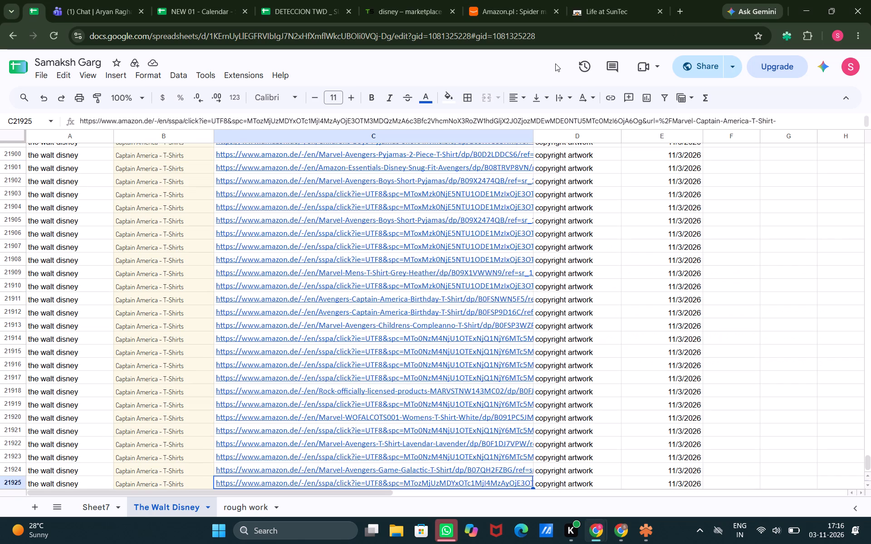
key(Down)
key(Down)
key(Up)
key(Up)
key(ctrl+c)
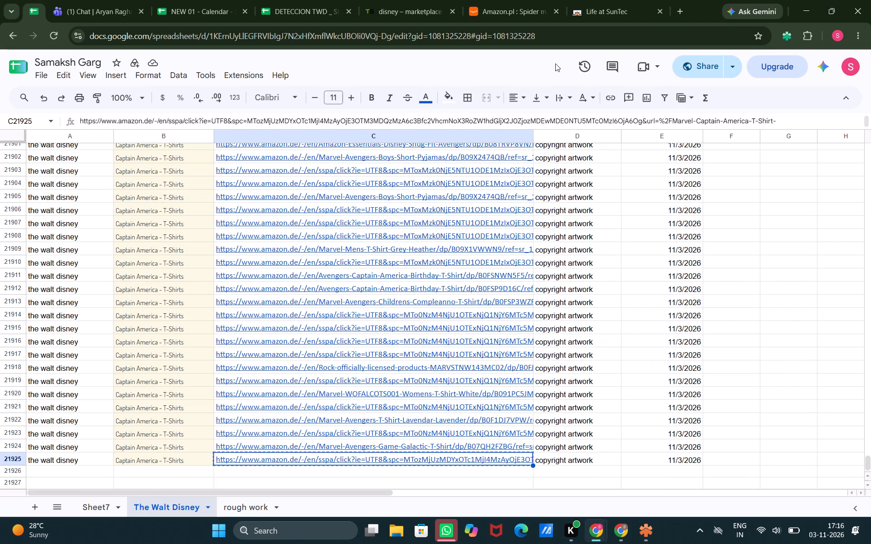
key(alt+Tab)
triple_click(555, 63)
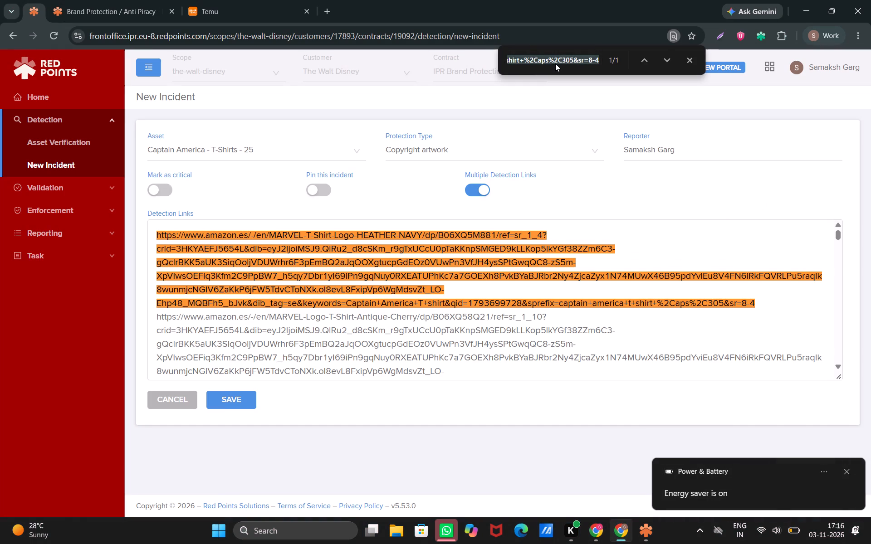
key(backslash)
key(BackSpace)
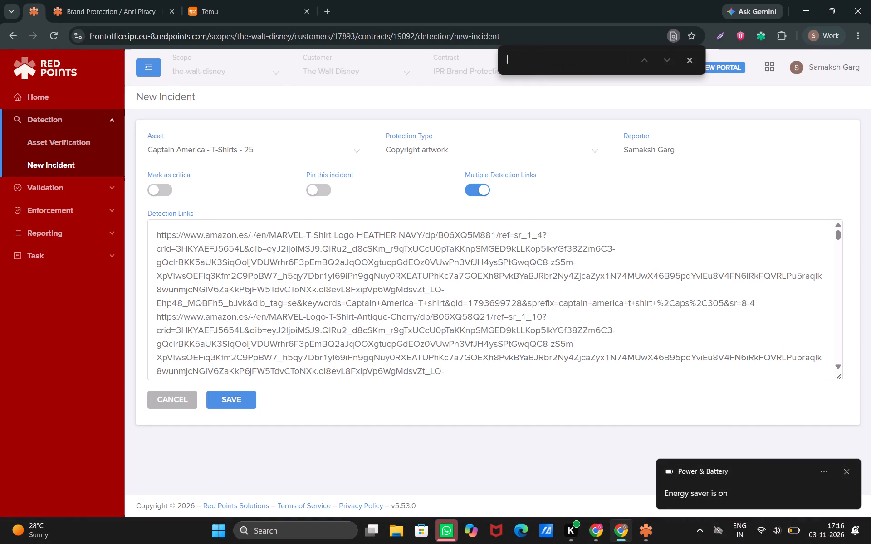
key(ctrl+v)
Save the new incident form to create incidents for the pasted Captain America T-shirt links.
scroll(428, 280, down, 5)
click(230, 401)
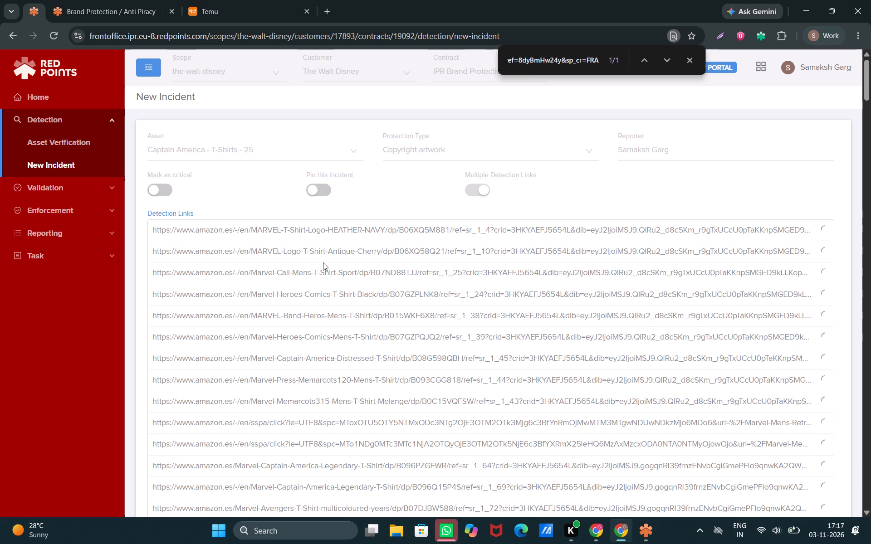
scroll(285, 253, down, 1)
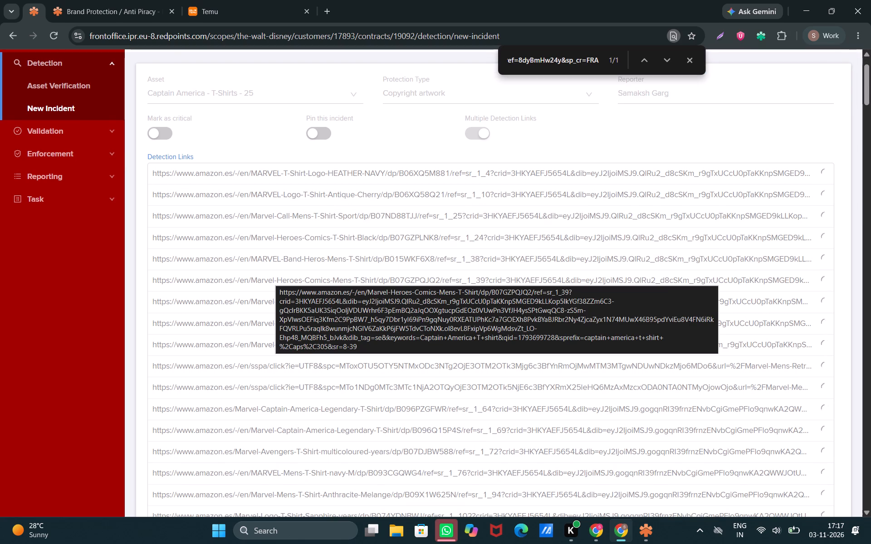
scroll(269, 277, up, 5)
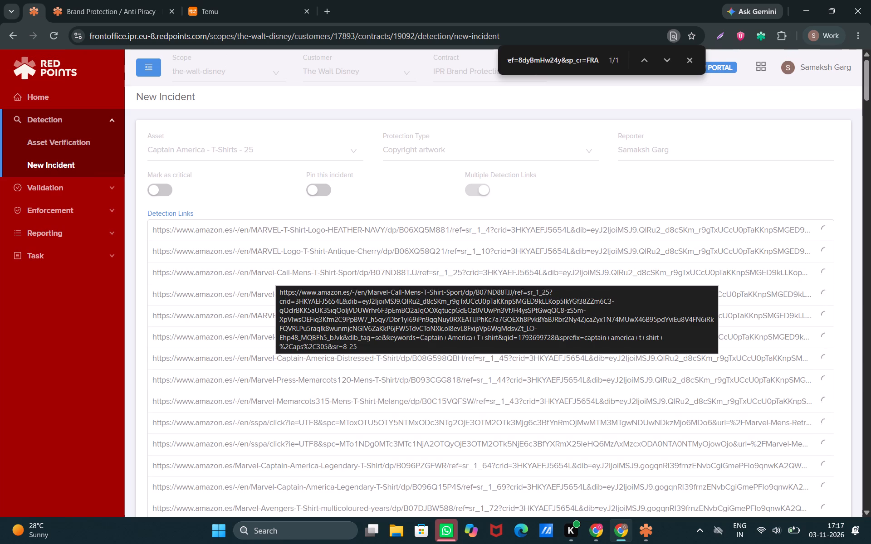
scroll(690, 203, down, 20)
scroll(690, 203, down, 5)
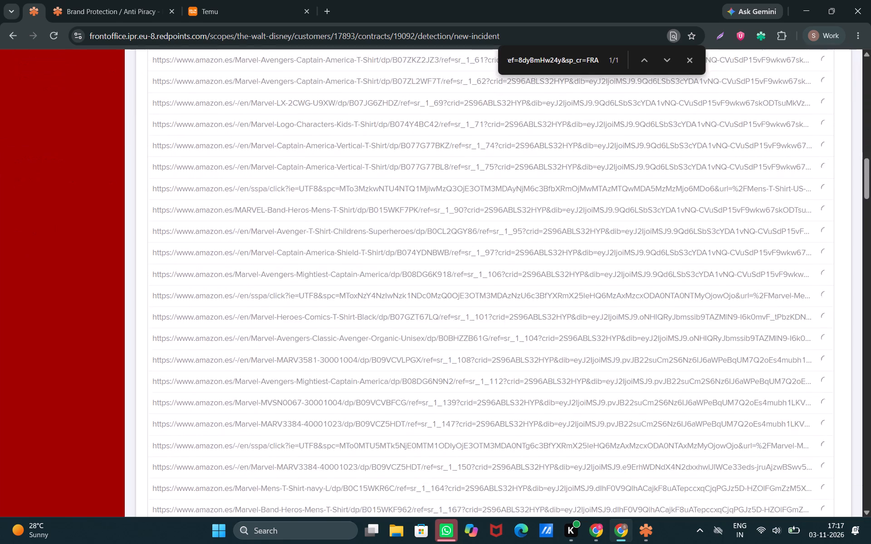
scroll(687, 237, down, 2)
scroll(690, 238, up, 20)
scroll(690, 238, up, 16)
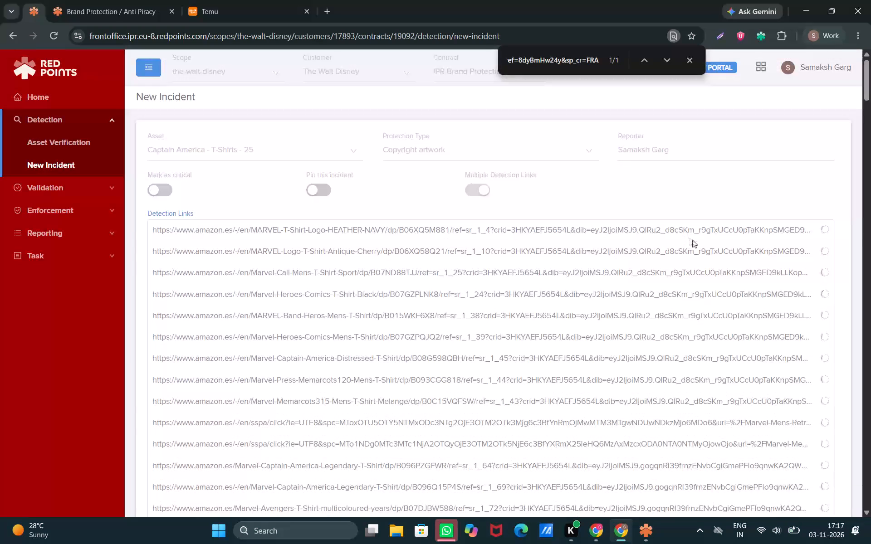
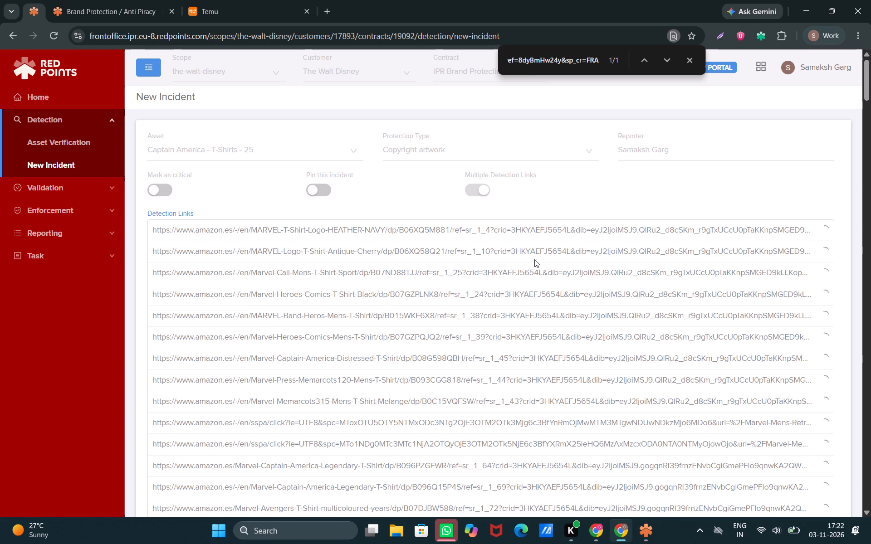
Reload the incident form and set asset Captain America - T-Shirts - 25, protection type Copyright artwork, and multiple detection links enabled.
click(57, 31)
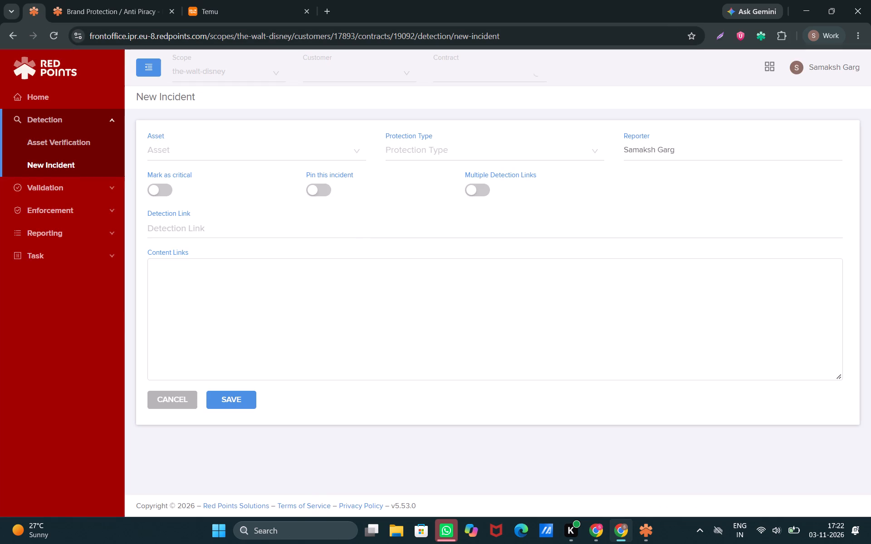
click(171, 144)
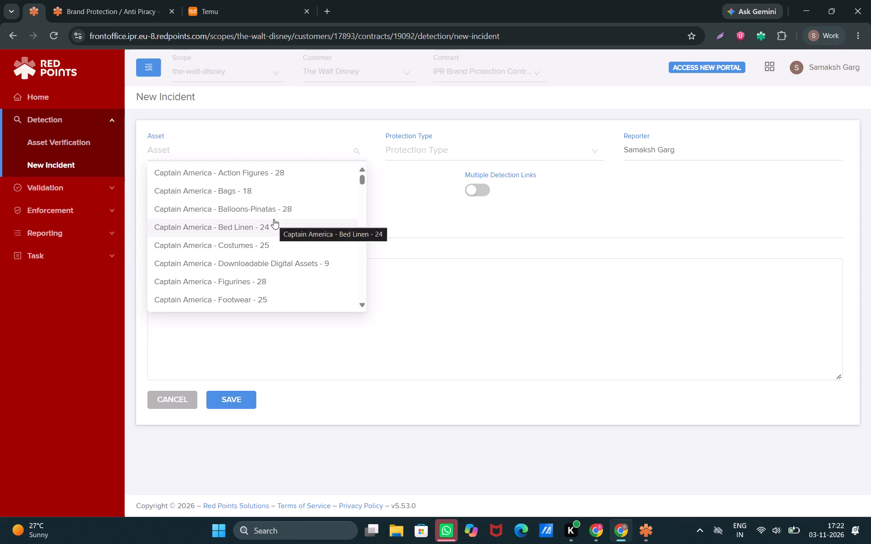
text(ca)
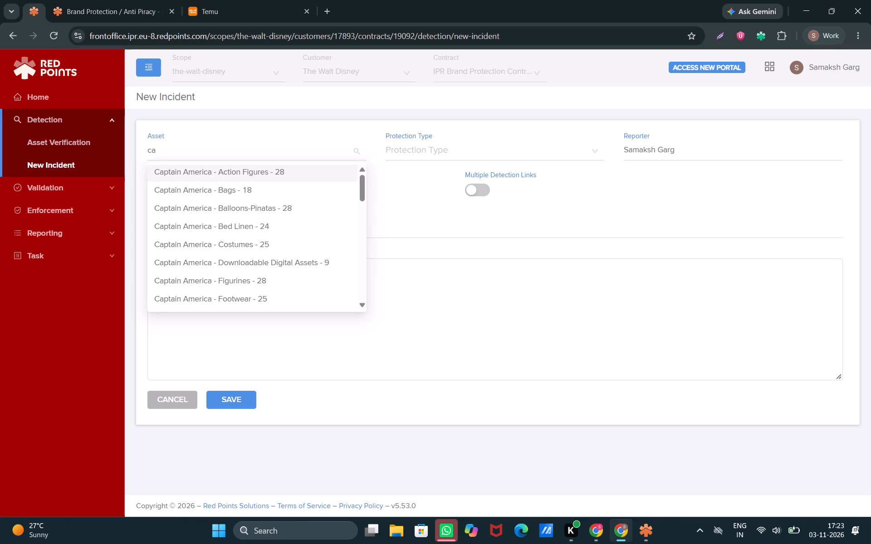
scroll(252, 198, down, 8)
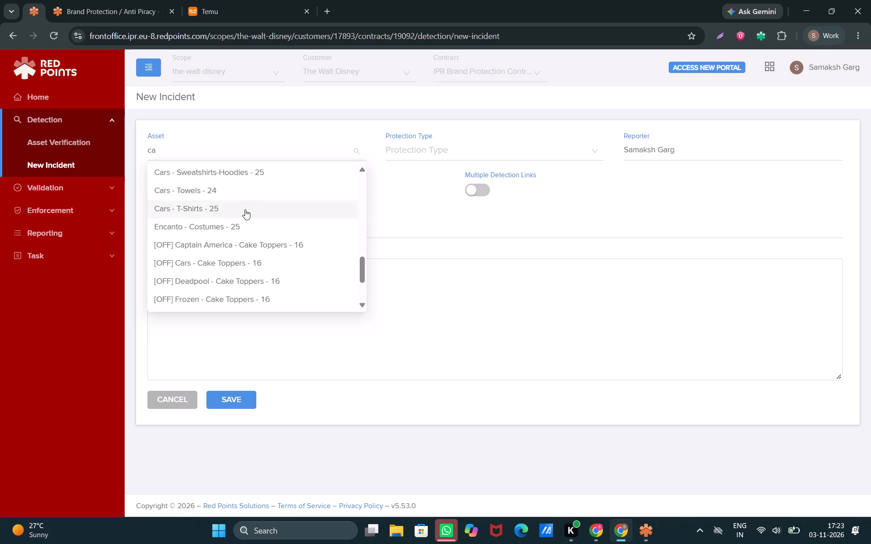
scroll(245, 209, up, 6)
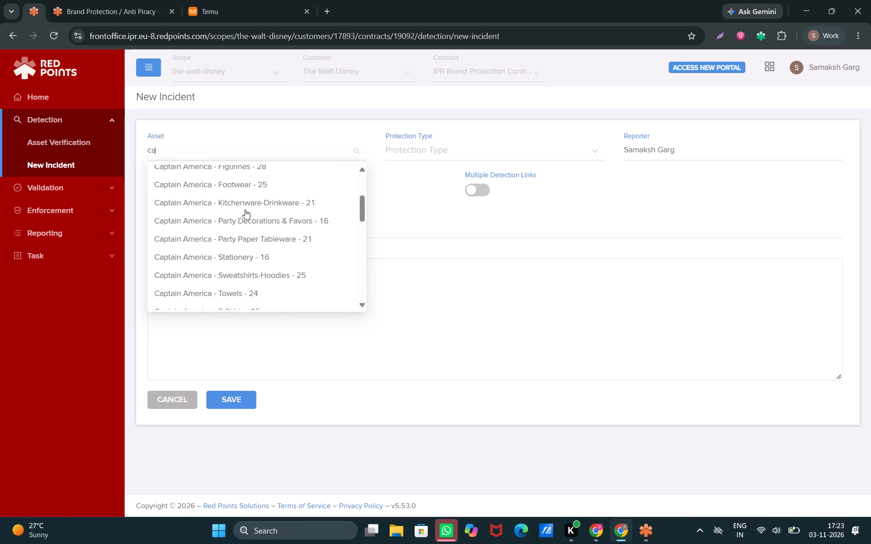
scroll(260, 260, down, 2)
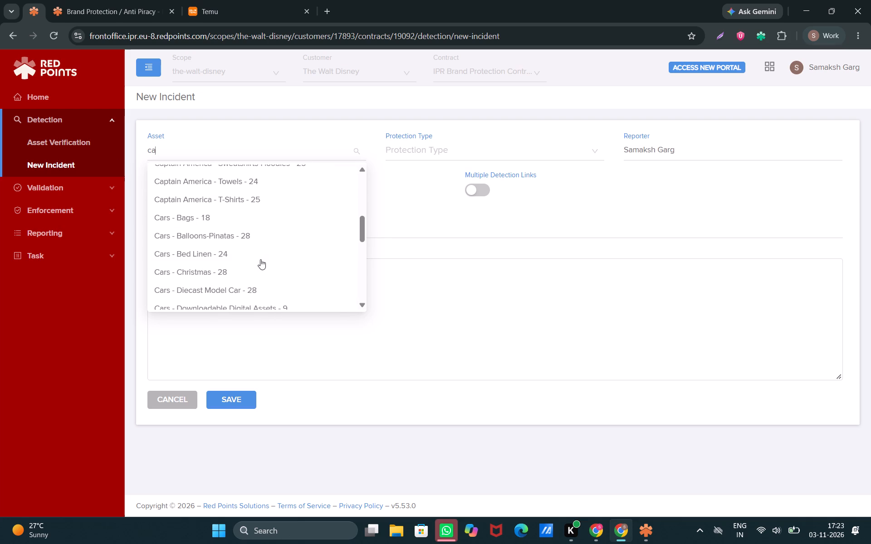
click(252, 201)
click(475, 151)
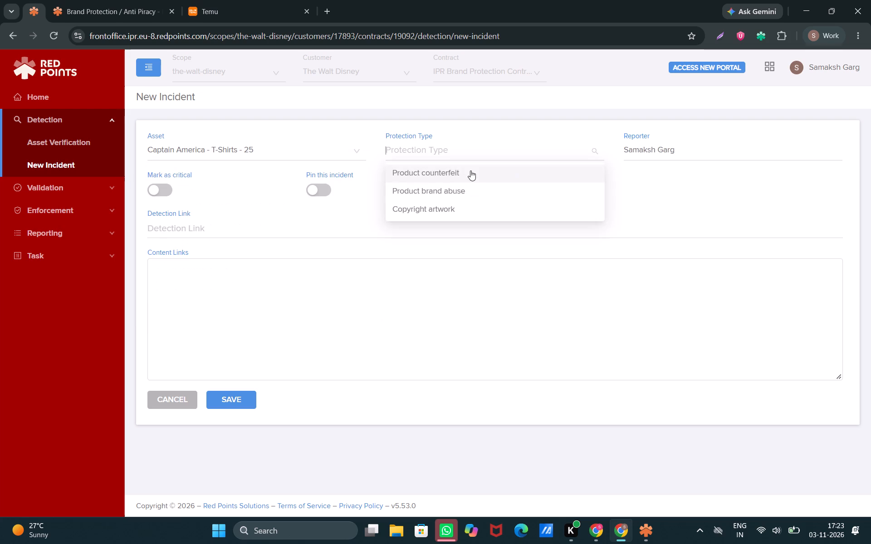
click(440, 211)
click(489, 186)
click(478, 190)
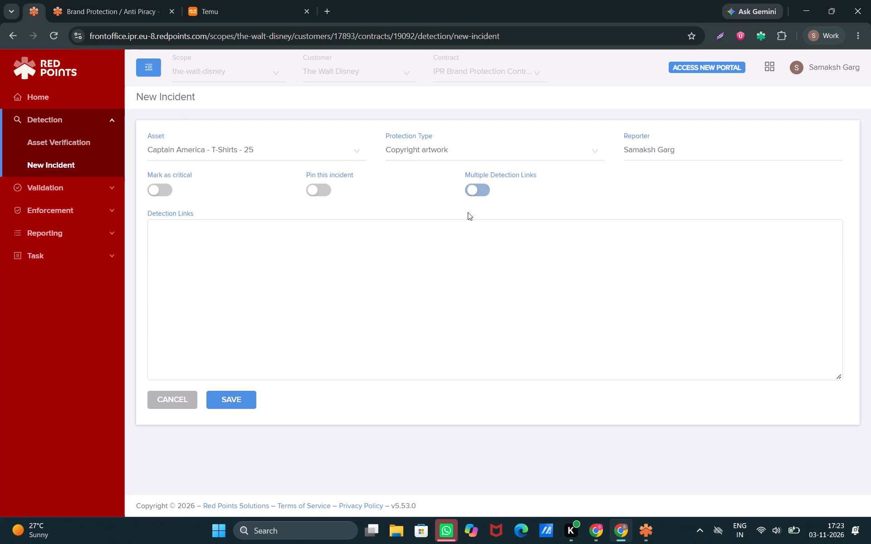
Copy the Captain America links from C21697 through C21925 of The Walt Disney sheet into the form's detection links.
click(379, 251)
key(alt+Tab)
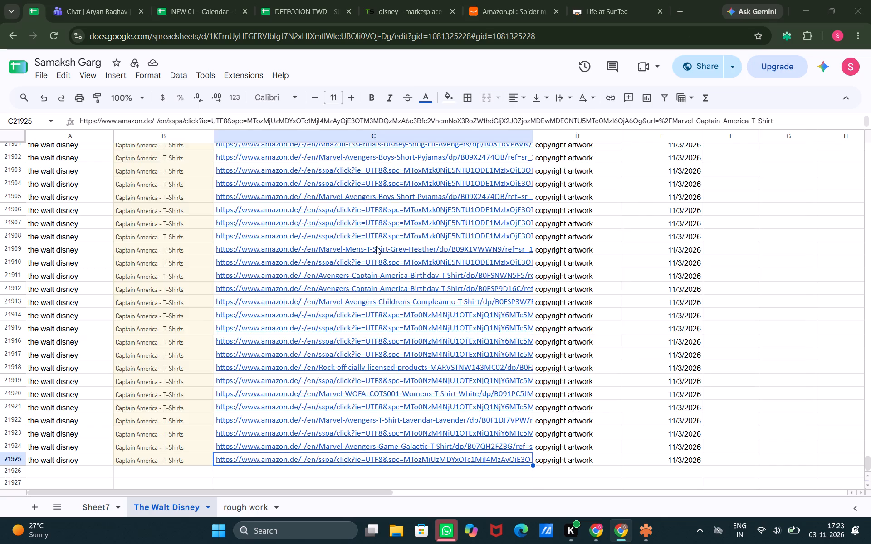
key(Down)
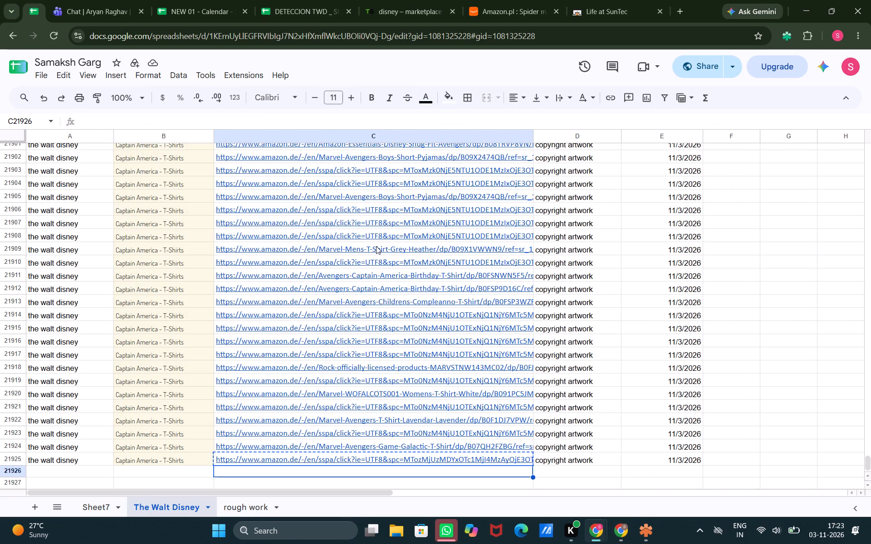
key(Up)
key(ctrl+Up)
key(Up)
key(Down)
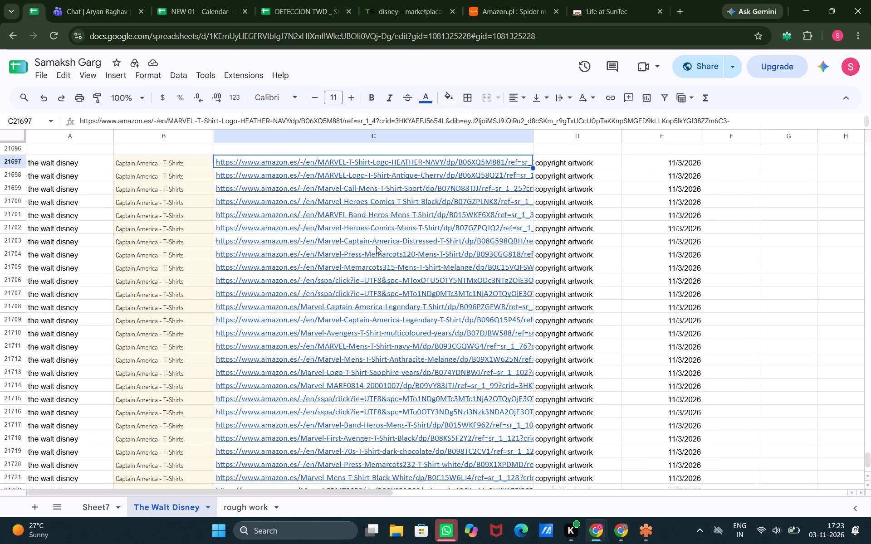
key(ctrl+shift+Down)
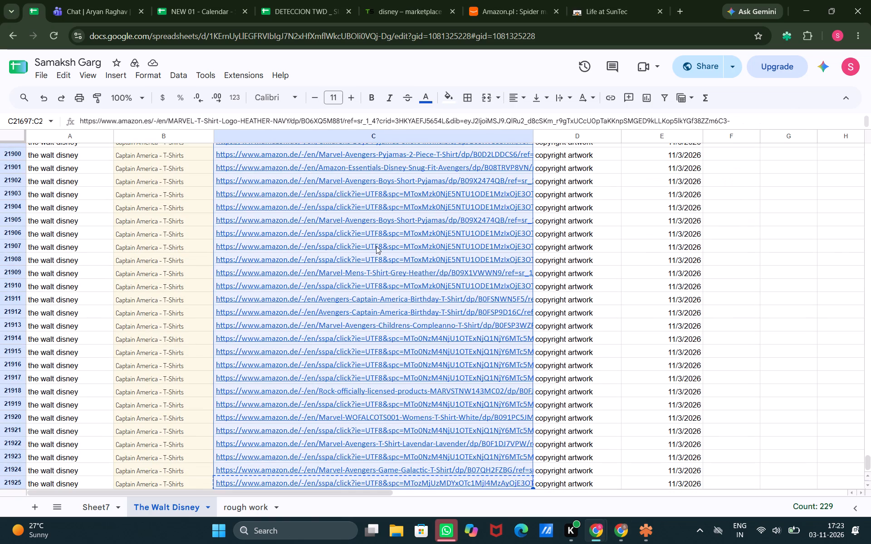
key(ctrl+c)
key(alt+Tab)
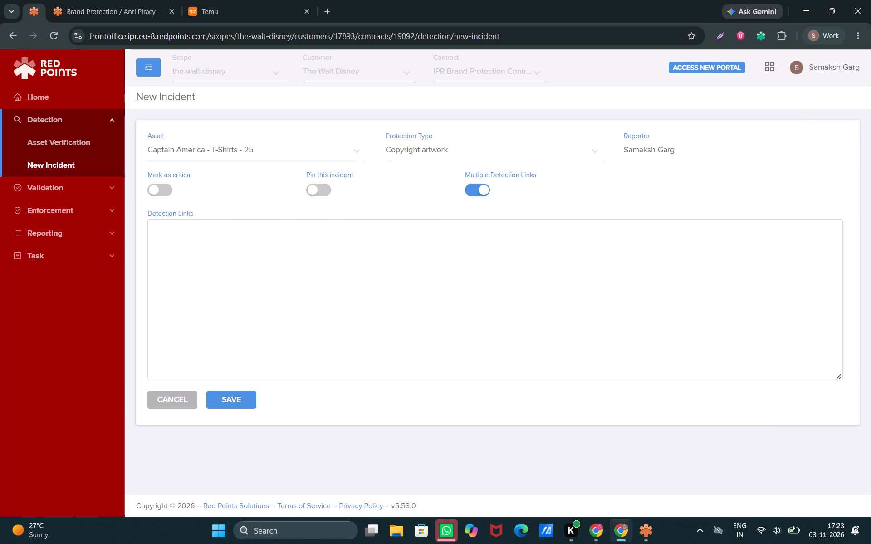
key(ctrl+v)
Search the incident form page for the first Captain America link, copied from C21697, to check the pasted list.
key(alt+Tab)
key(Up)
key(Down)
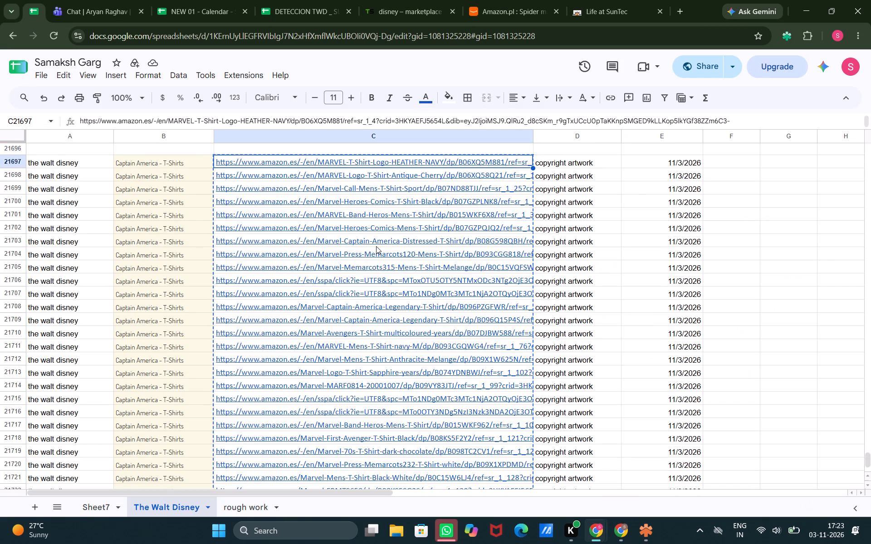
key(ctrl+c)
key(alt+Tab)
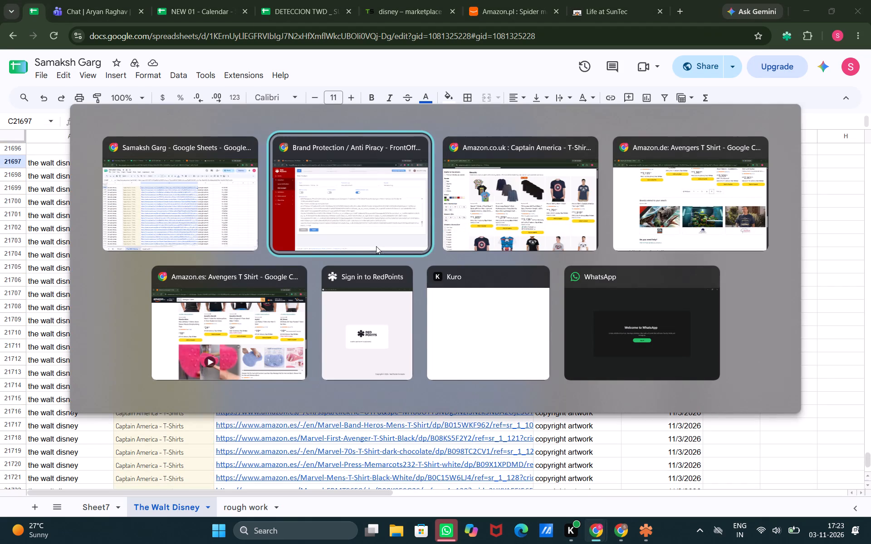
click(376, 246)
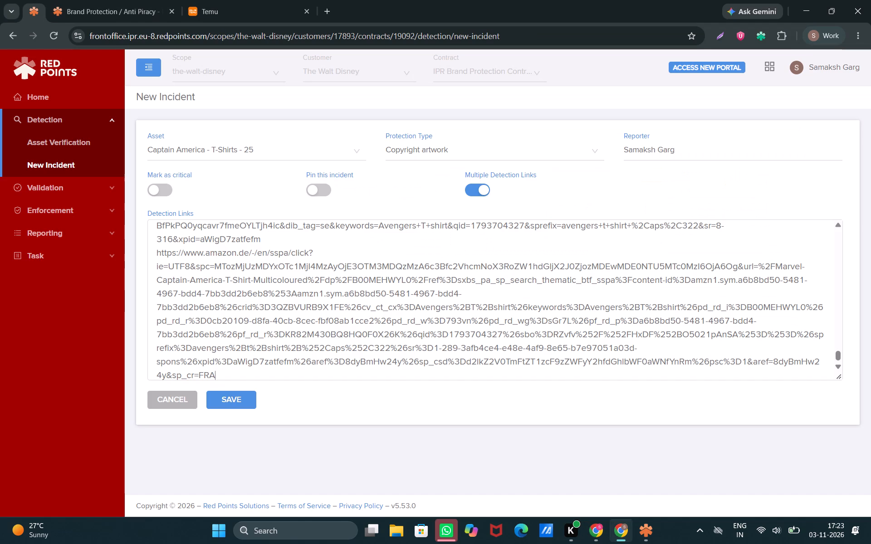
key(ctrl+f)
key(BackSpace)
key(ctrl+v)
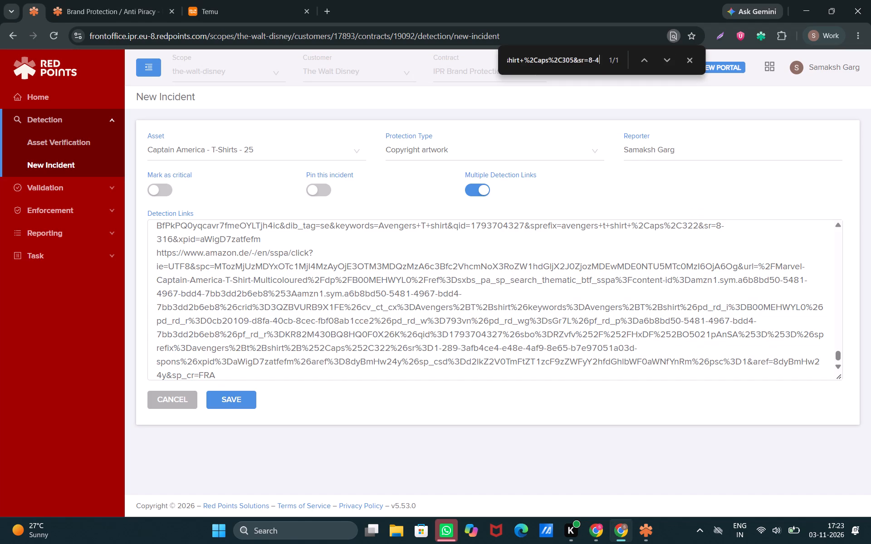
Search the incident form page for the last Captain America link, copied from C21925, to check the pasted list's end.
key(alt+Tab)
key(ctrl+Down)
key(Down)
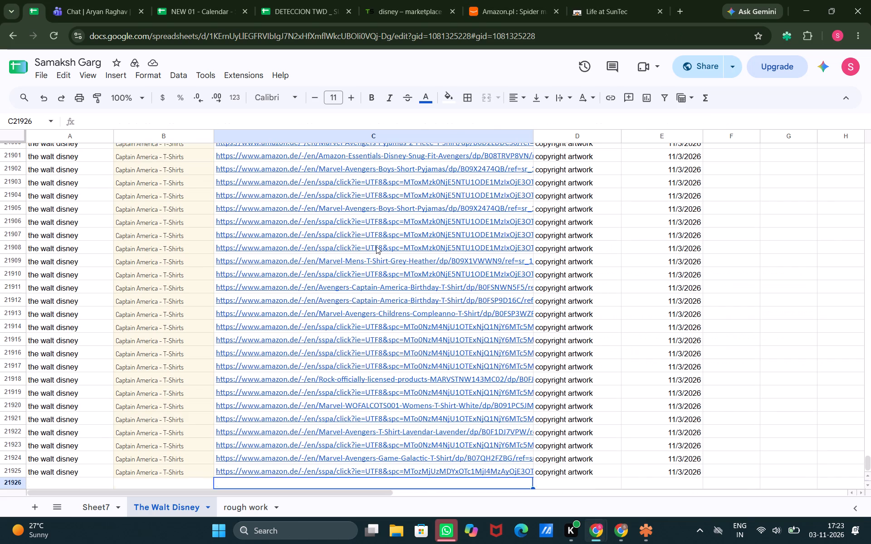
key(Up)
key(ctrl+c)
key(alt+Tab)
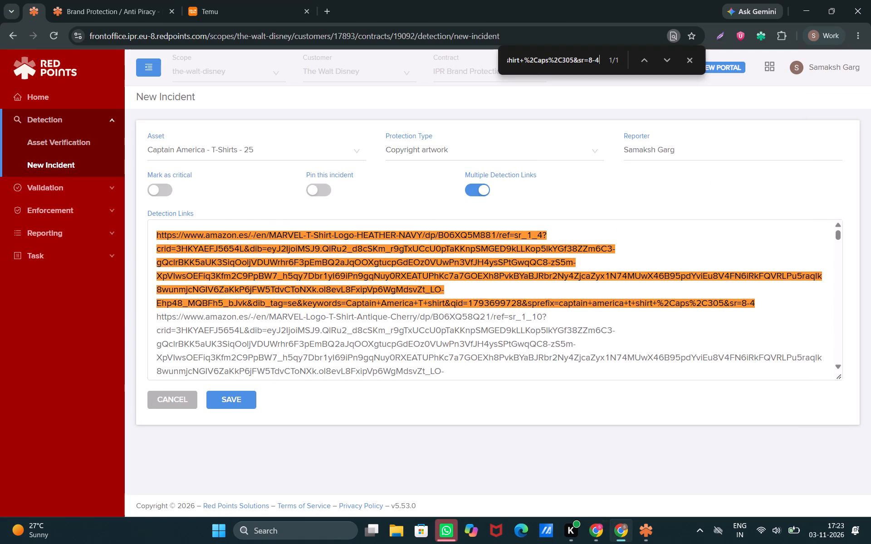
triple_click(551, 63)
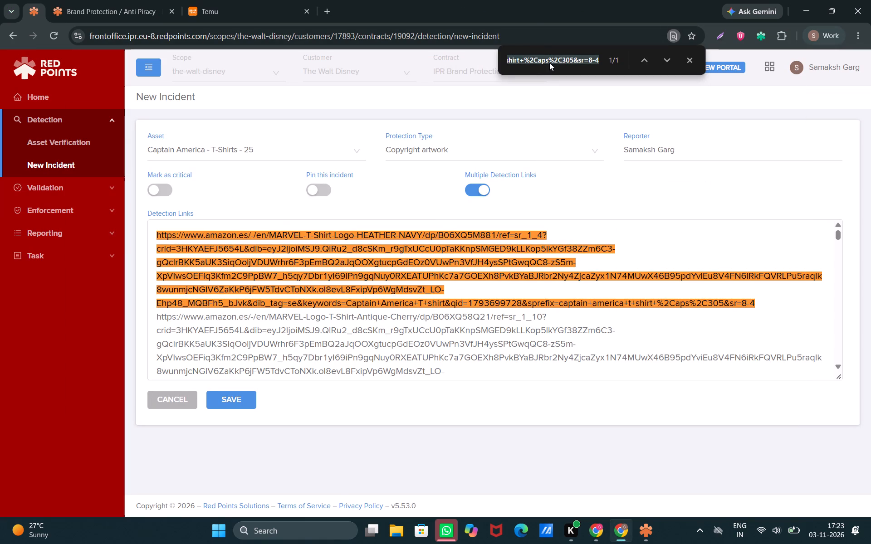
key(BackSpace)
key(ctrl+v)
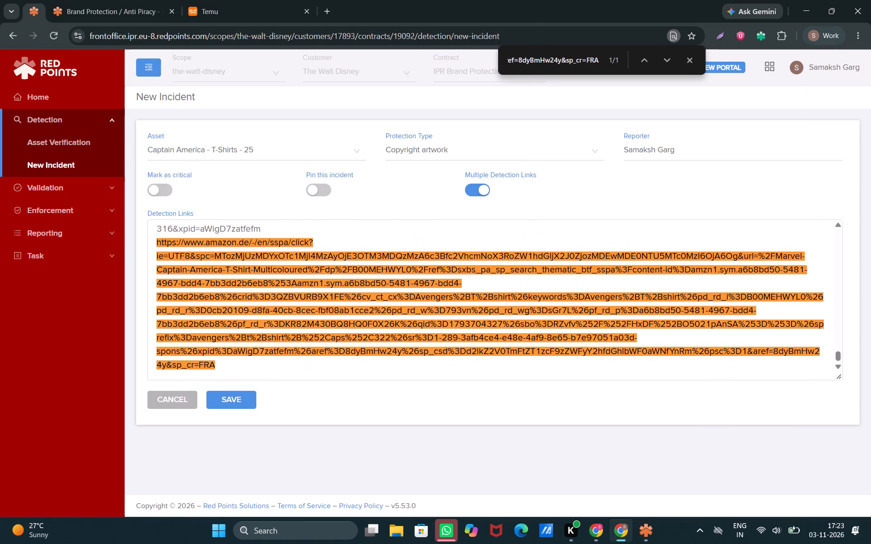
Save the incident form to create incidents for the pasted Captain America T-shirt links.
scroll(453, 388, down, 5)
click(246, 400)
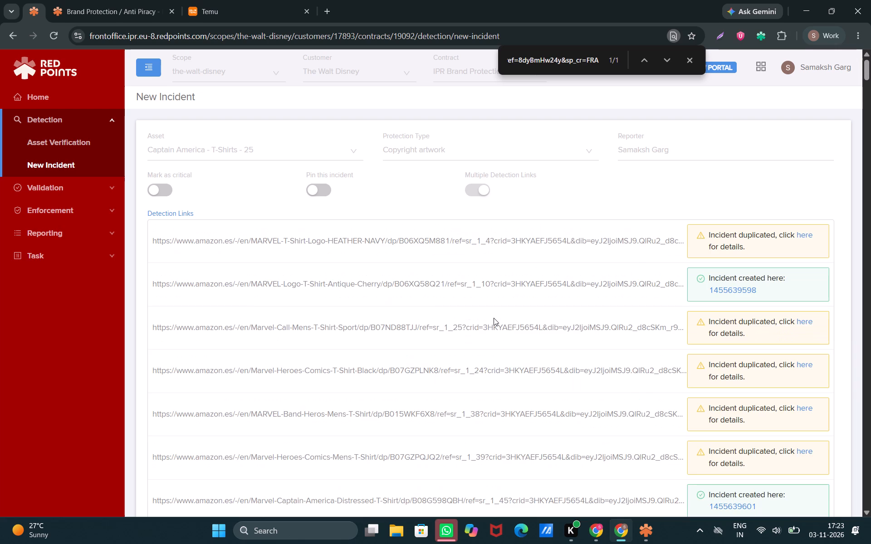
Log the number of successfully created Captain America incidents, 150, in cell I21925 of The Walt Disney sheet.
scroll(501, 316, down, 11)
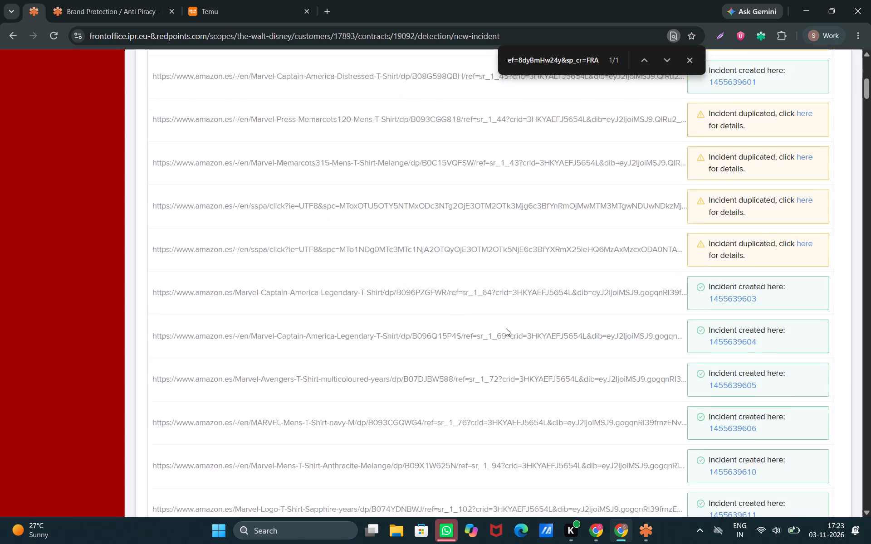
scroll(506, 328, down, 20)
scroll(506, 328, down, 20)
scroll(506, 328, down, 20)
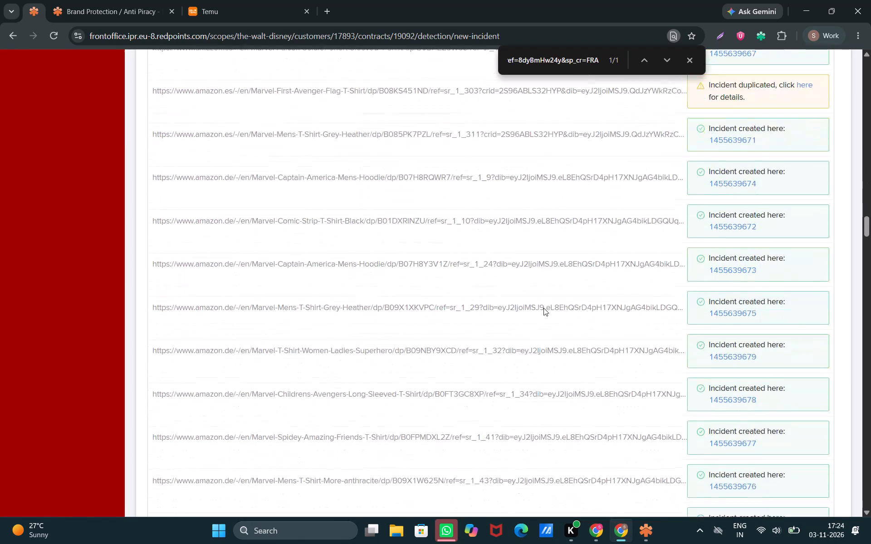
scroll(543, 308, down, 20)
scroll(543, 308, down, 20)
scroll(543, 308, down, 19)
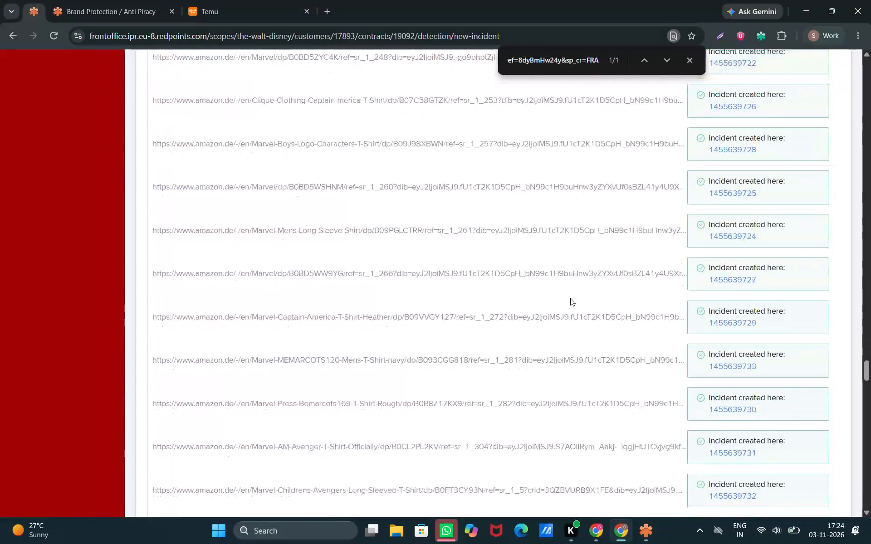
scroll(570, 298, down, 20)
scroll(570, 298, down, 20)
scroll(570, 298, down, 10)
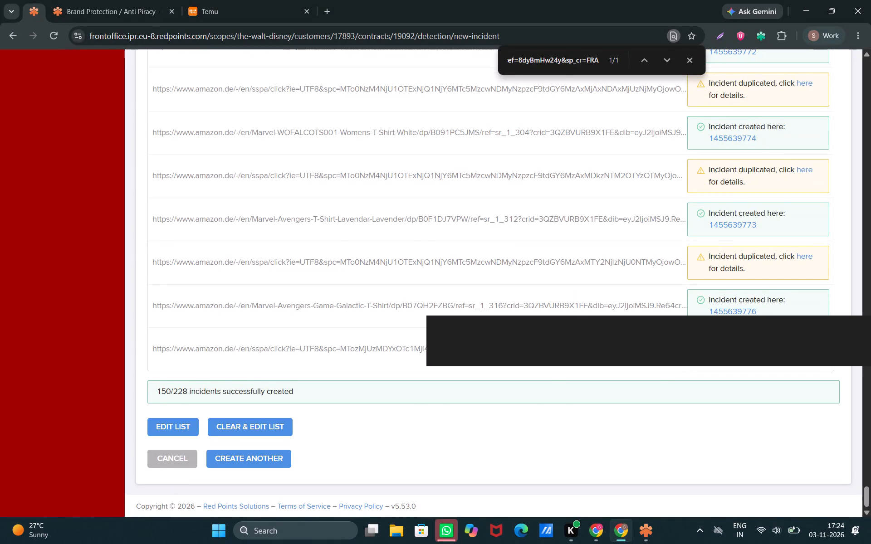
key(alt+Tab)
key(Down)
key(Down)
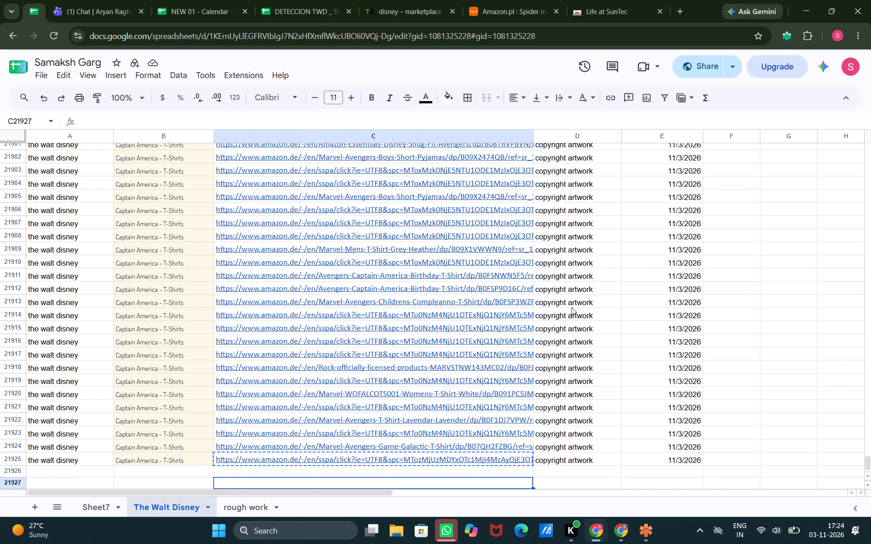
key(Up)
key(Up)
key(Right)
key(Right)
key(Right)
key(Right)
key(Right)
key(Right)
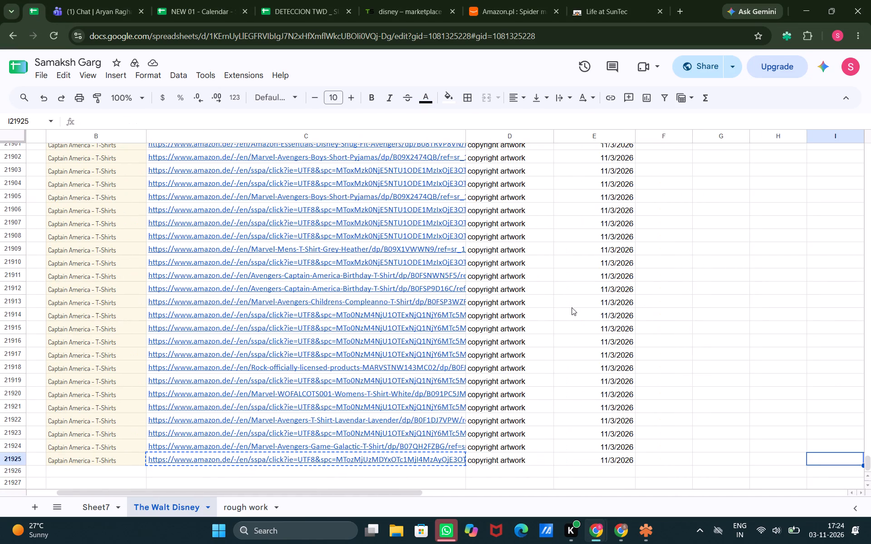
text(150)
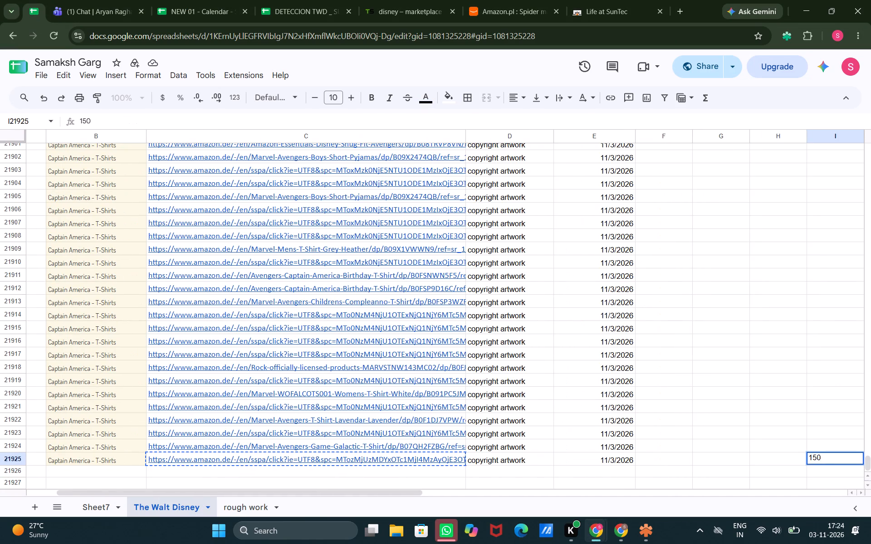
key(Return)
Select the logged 11/3/2026 incident counts in column I, from I21925 up to I21510, to check their sum.
key(Down)
key(Left)
key(Left)
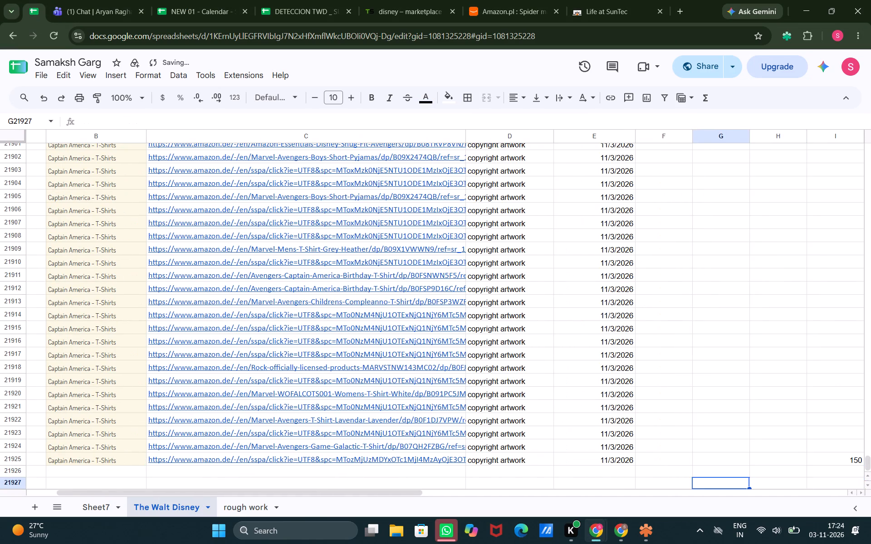
key(Right)
key(Right)
key(Up)
key(Up)
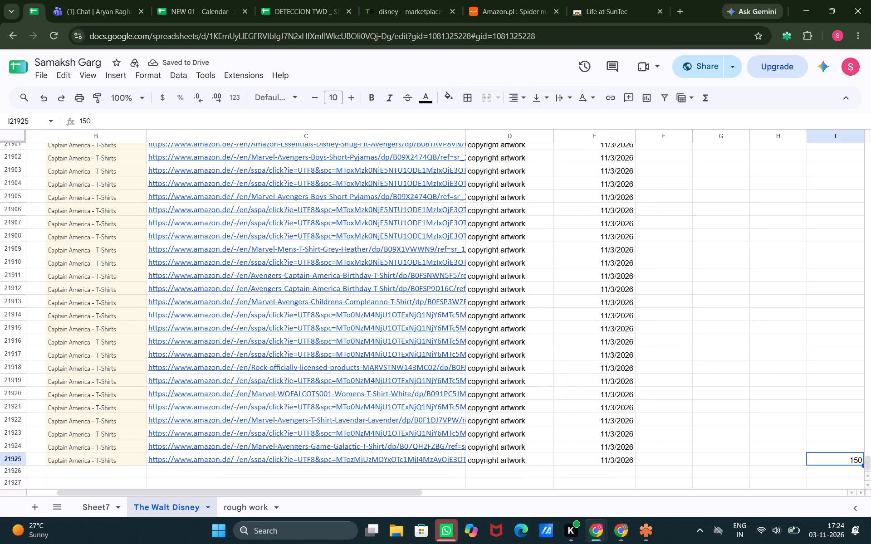
key(ctrl+shift+Up)
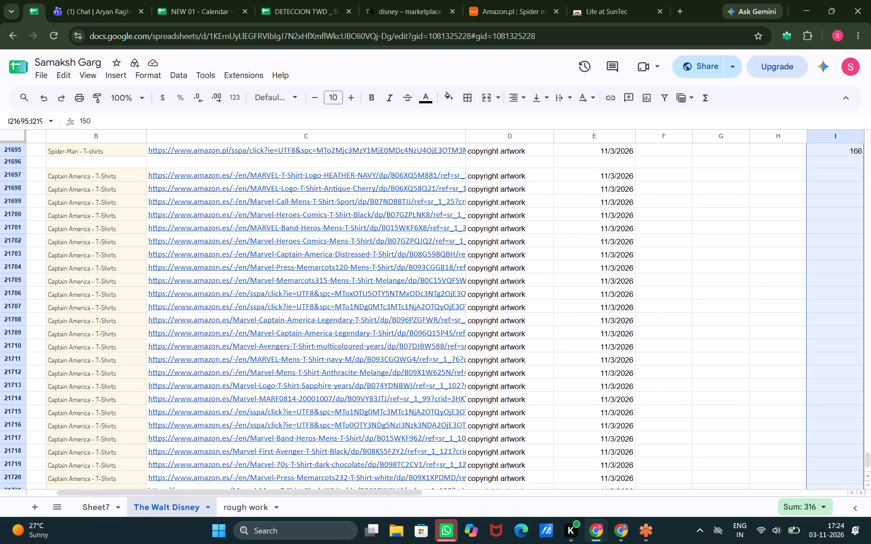
key(ctrl+shift+Up)
key(ctrl+shift+Up)
key(ctrl+shift+Up)
key(ctrl+shift+Down)
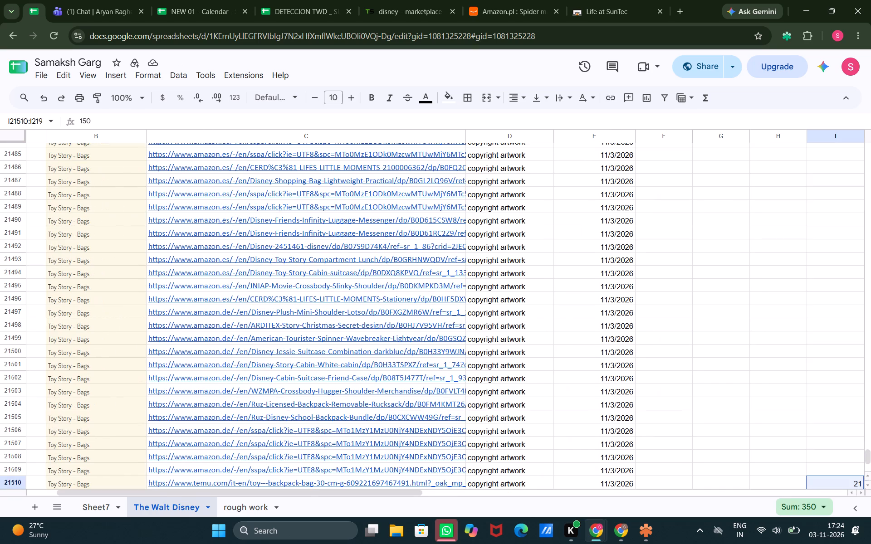
key(ctrl+shift+Up)
key(ctrl+shift+Down)
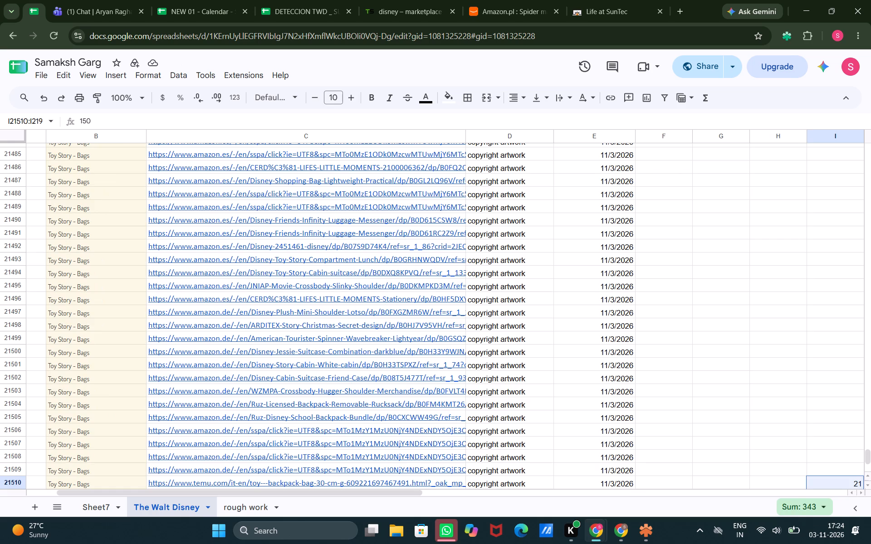
key(ctrl+shift+Up)
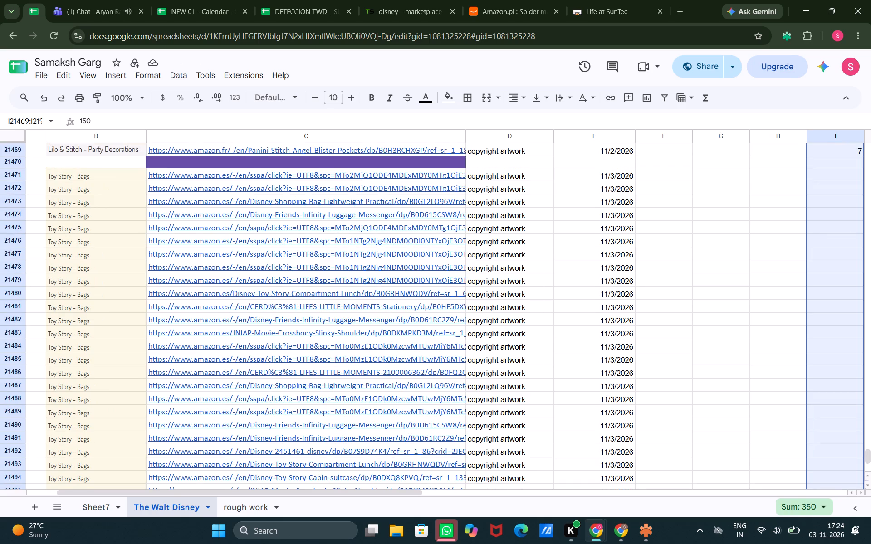
key(ctrl+shift+Down)
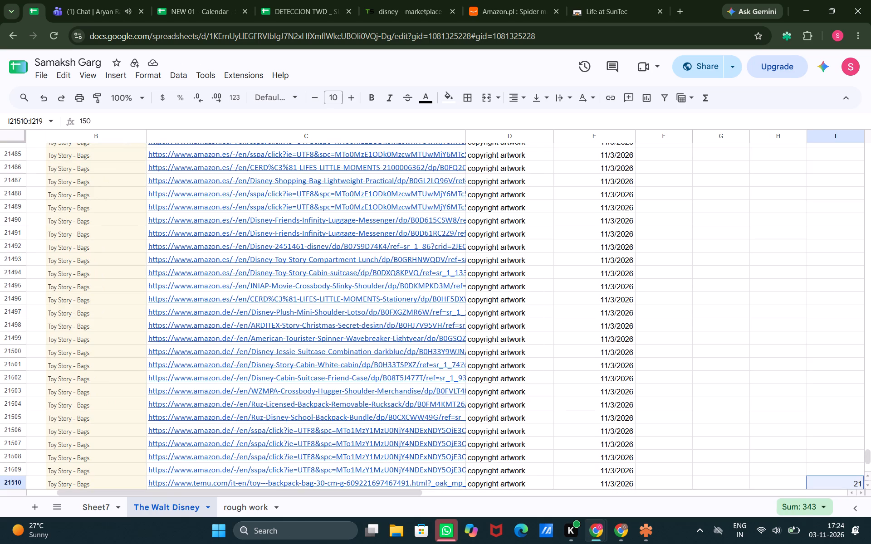
key(Down)
key(Down)
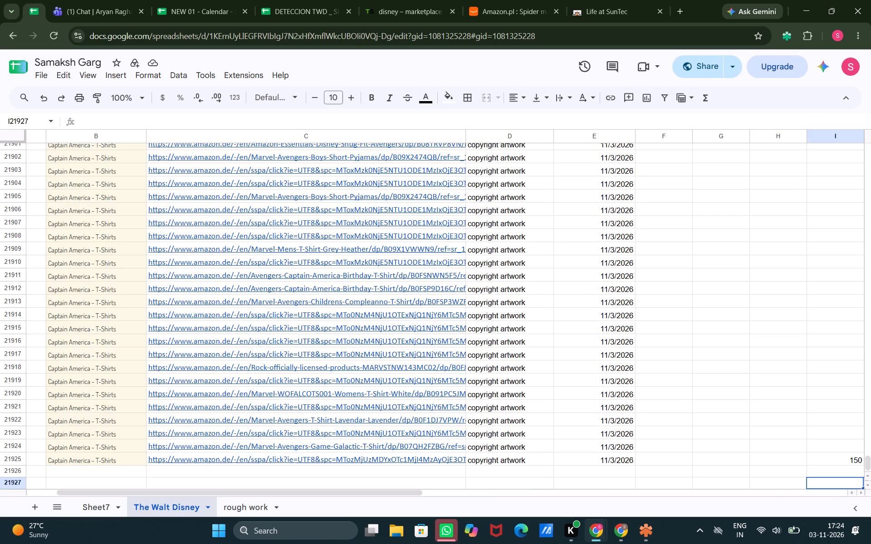
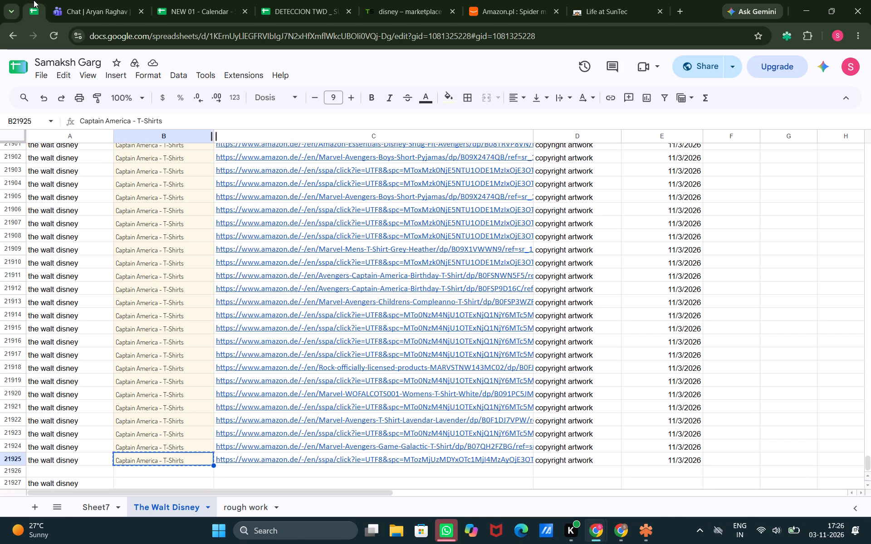
Paste the copied asset label Captain America - T-Shirts into cell B21927.
key(Down)
key(Down)
key(ctrl+v)
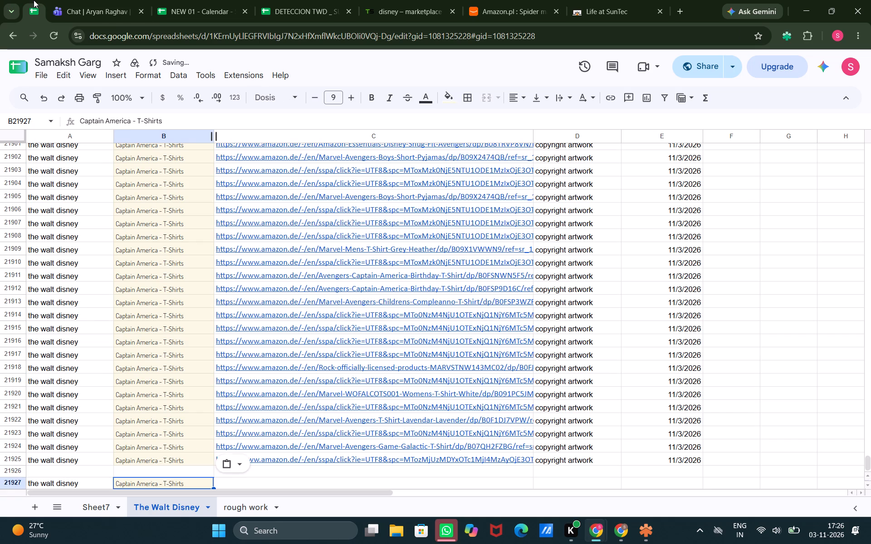
Copy copyright artwork and the date 11/3/2026 from row 21925 into D21927 and E21927.
key(Right)
key(Right)
key(Up)
key(Up)
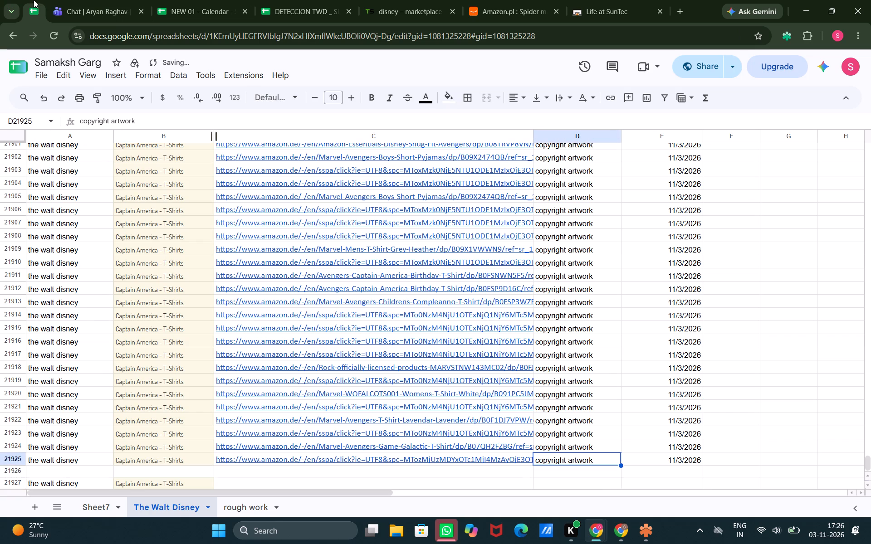
key(ctrl+c)
key(Down)
key(Down)
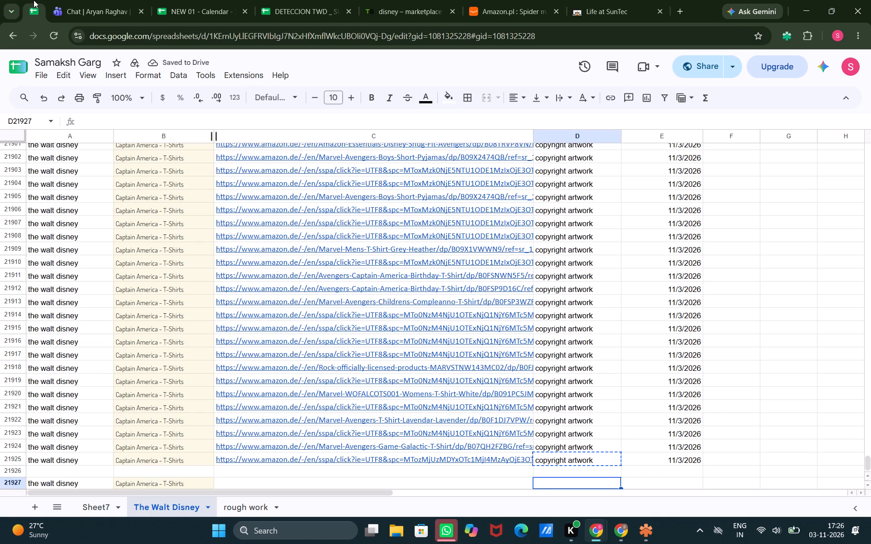
key(ctrl+v)
key(Right)
key(Up)
key(Up)
key(ctrl+c)
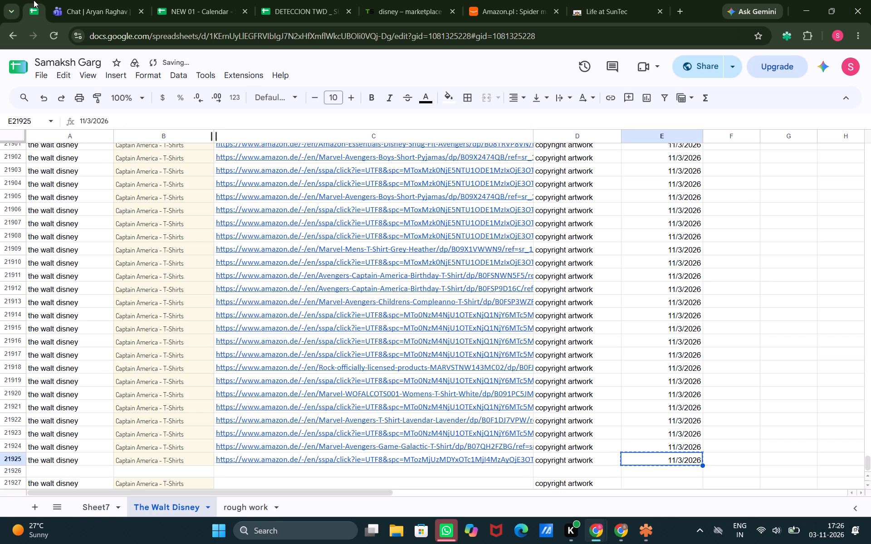
key(Down)
key(Down)
key(ctrl+v)
Copy the product link of the Marvel 3 Pack Boys T Shirts from the Amazon.co.uk results into cell C21927.
key(Left)
key(Left)
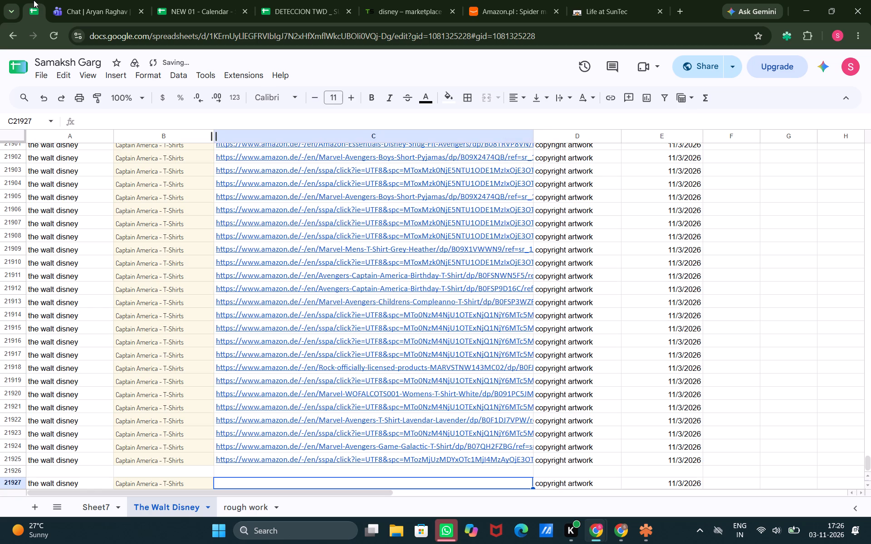
key(alt+Tab)
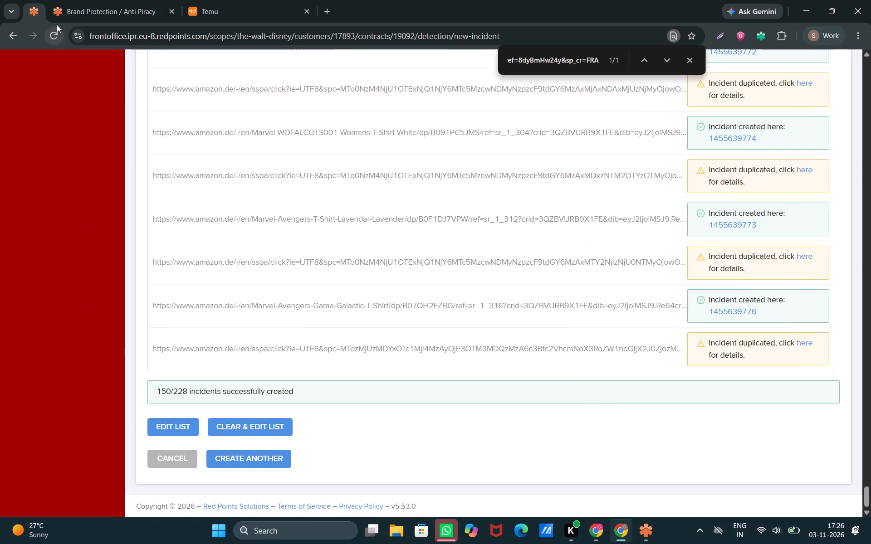
key(alt+Tab)
key(alt+Tab)
key(alt+Tab)
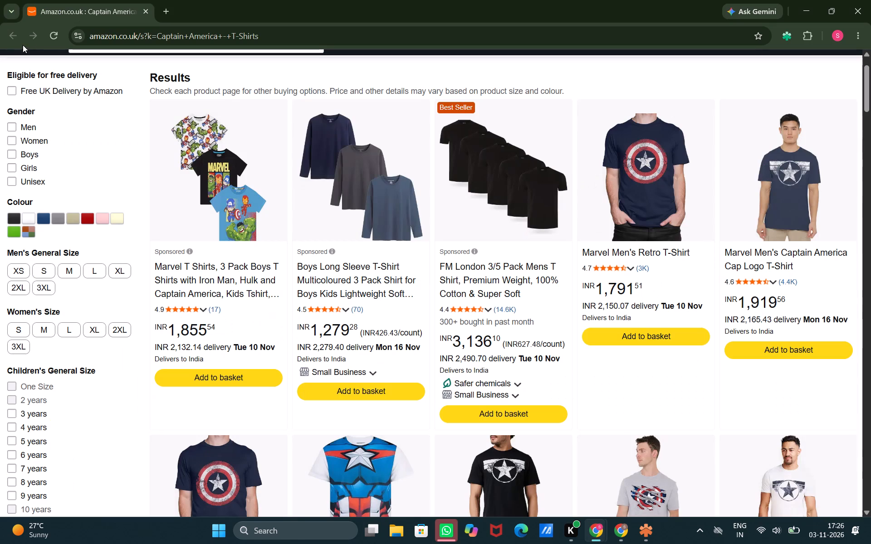
scroll(272, 151, up, 4)
scroll(285, 154, down, 1)
right_click(264, 282)
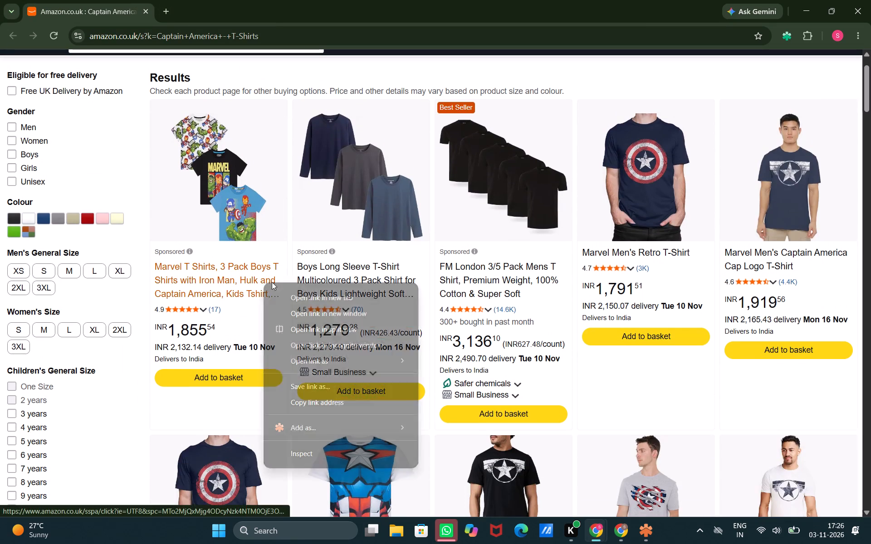
click(343, 400)
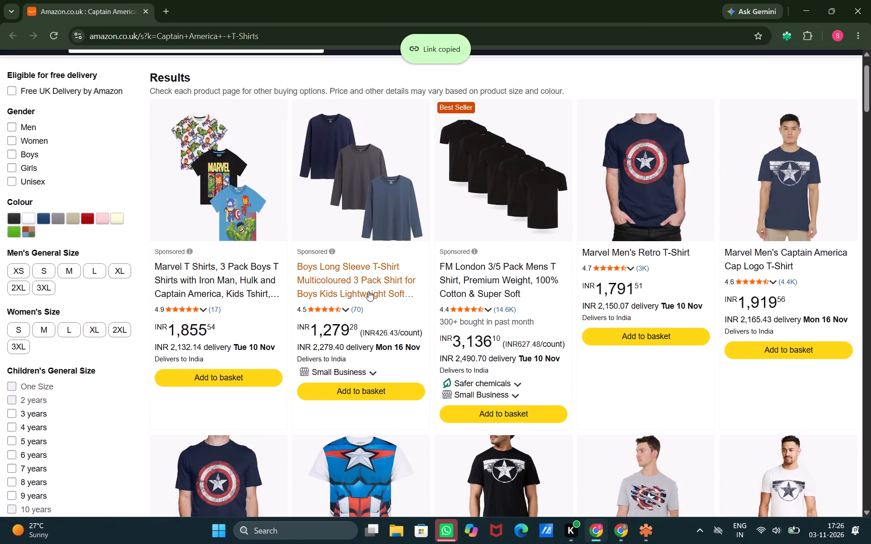
key(alt+Tab)
key(ctrl+v)
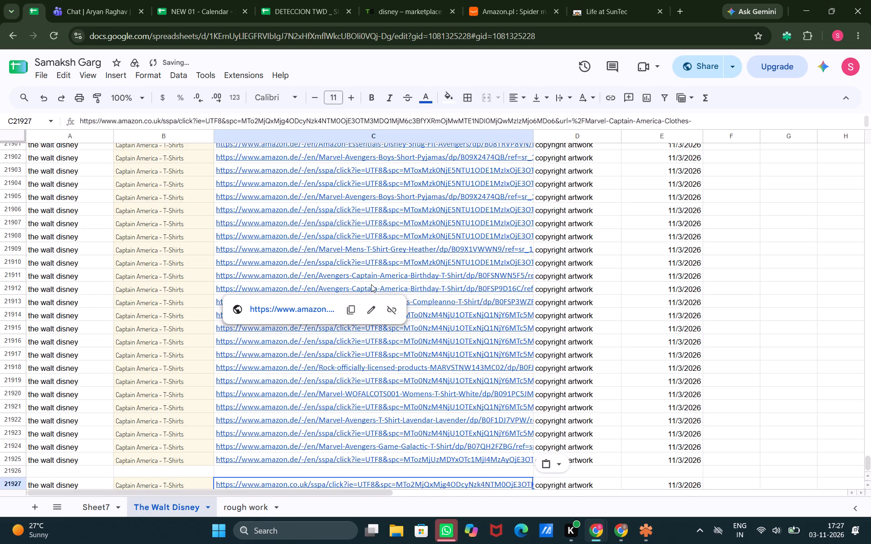
key(Return)
key(Return)
Open the RedPoints IPR Plugin's task configuration and stop the current task.
key(alt+Tab)
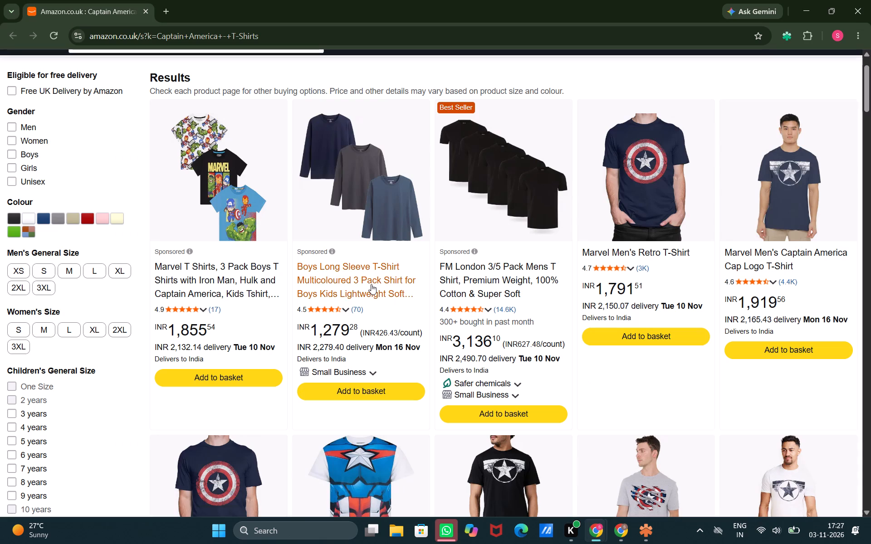
key(alt+Tab)
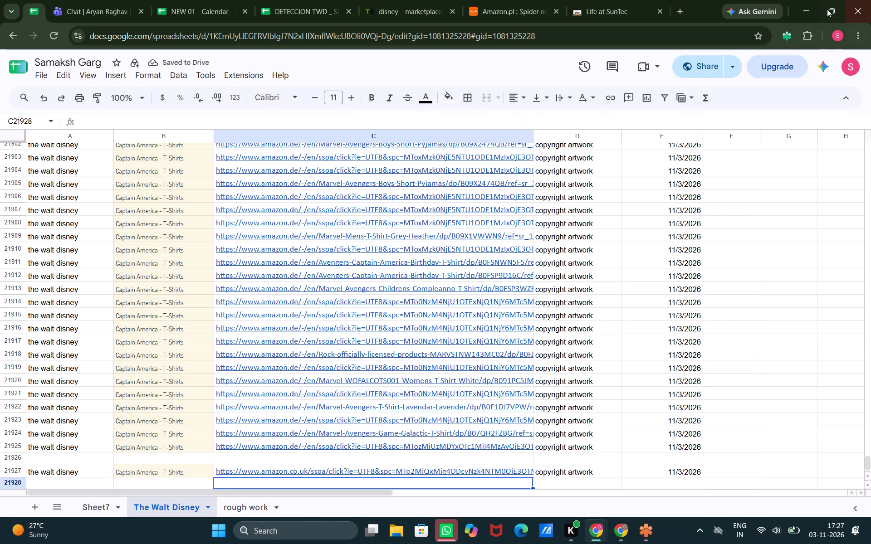
click(788, 32)
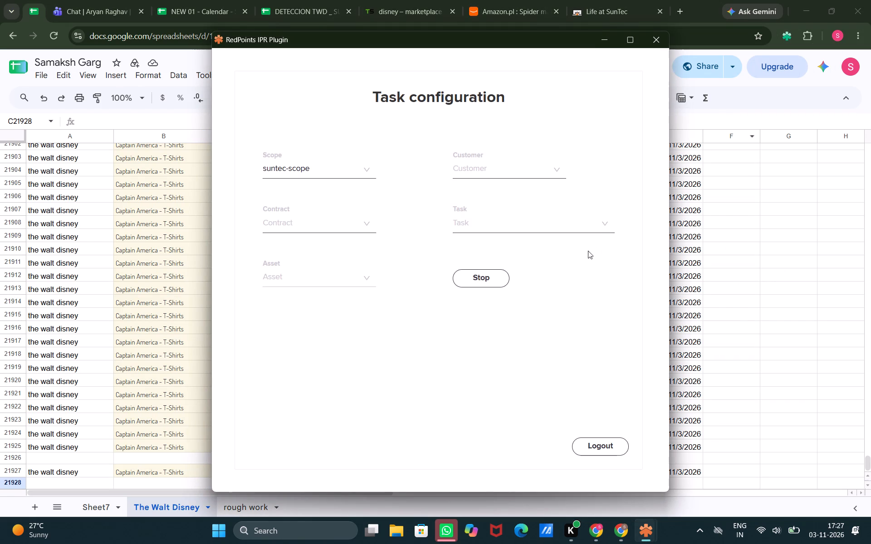
click(468, 283)
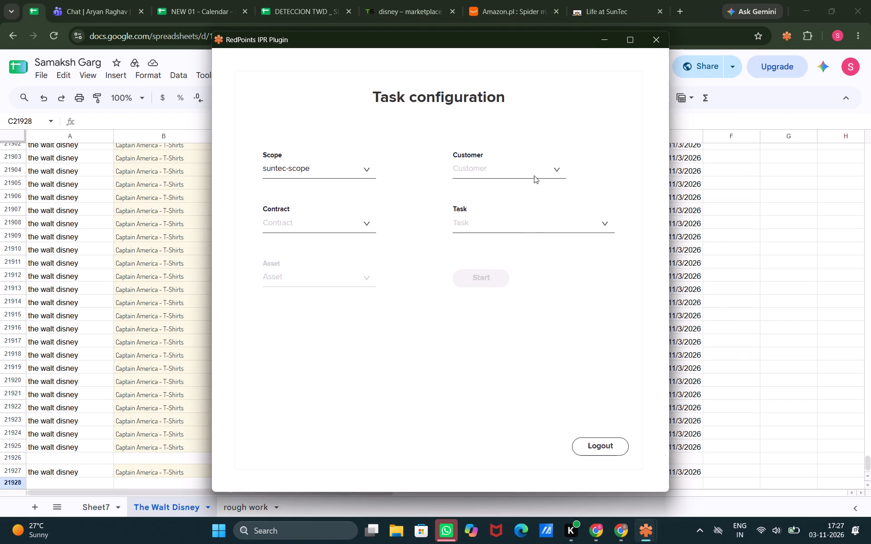
Set the plugin's customer to The Walt Disney and its contract to the IPR Brand Protection one.
click(531, 170)
click(533, 140)
click(541, 177)
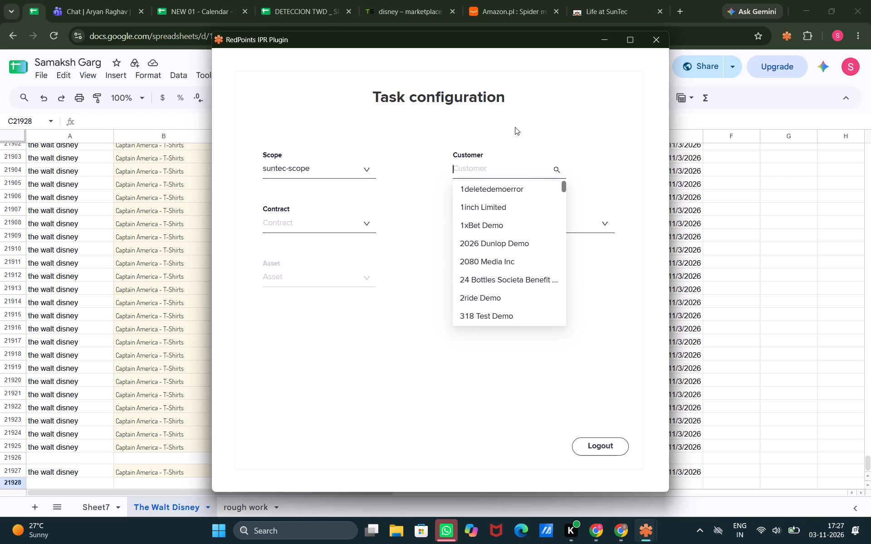
text(the)
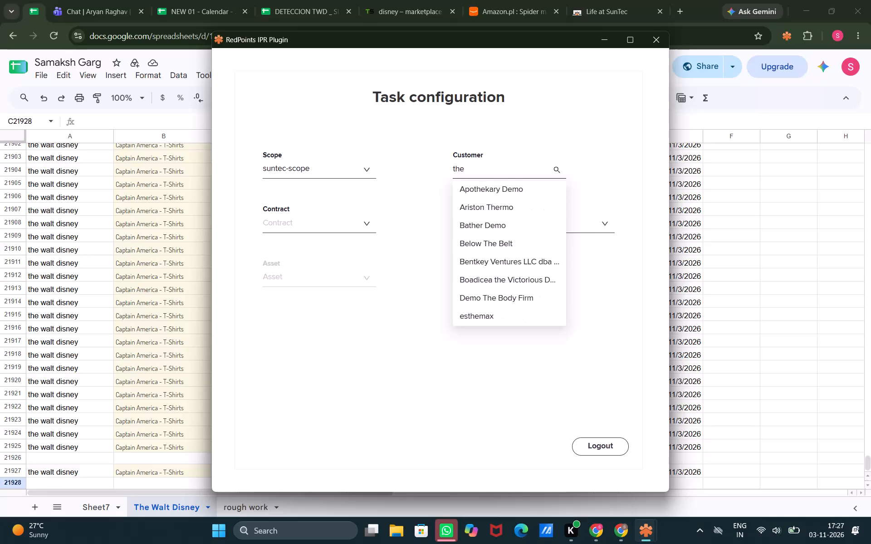
key(space)
text(walt)
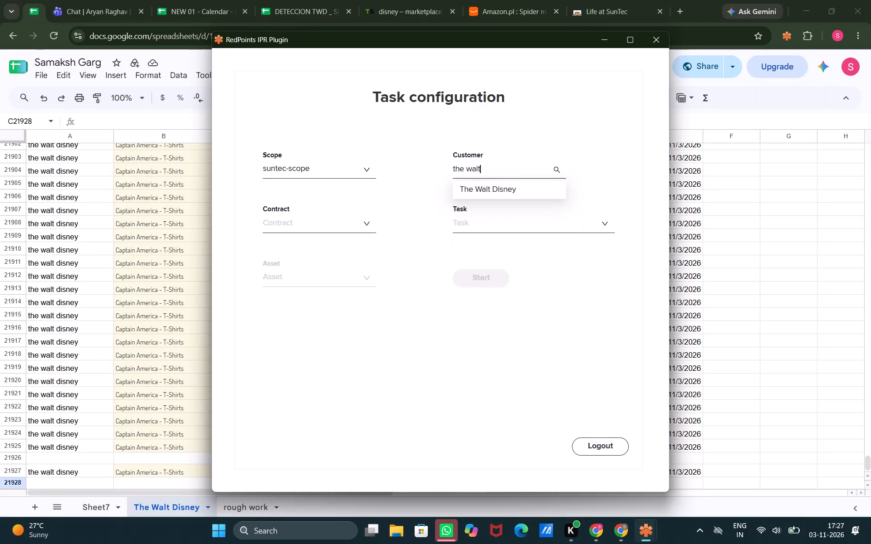
click(522, 180)
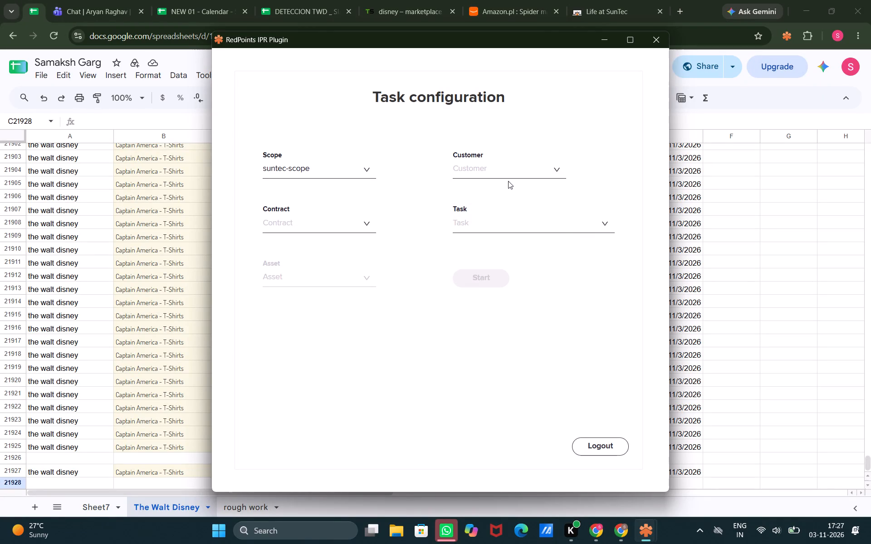
click(508, 176)
text(the wal)
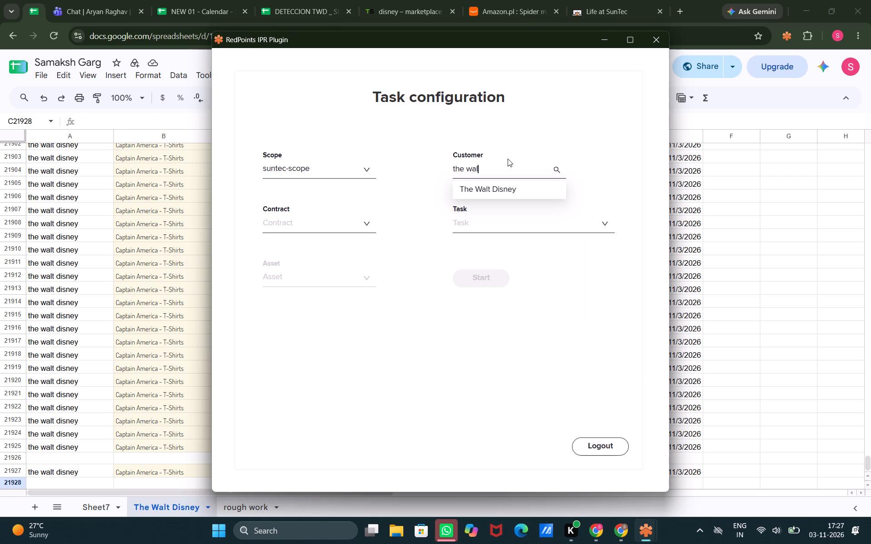
click(501, 190)
click(342, 232)
click(344, 237)
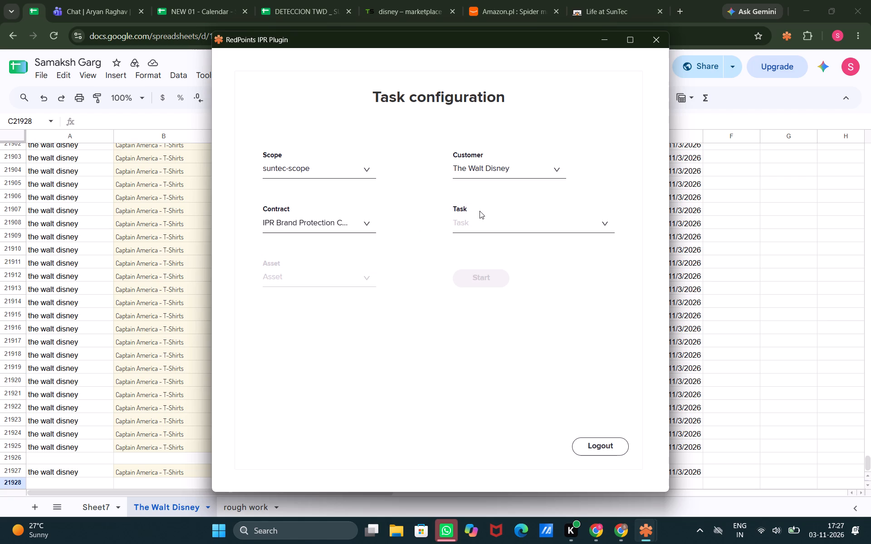
Set the task to Detection with the Captain America T-Shirts asset and start it.
click(481, 210)
click(481, 232)
click(480, 265)
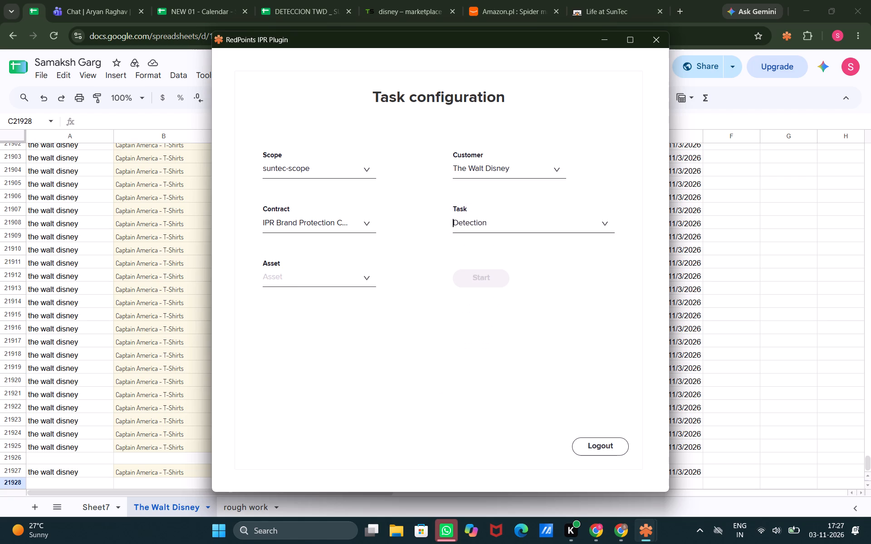
click(361, 282)
scroll(333, 365, down, 4)
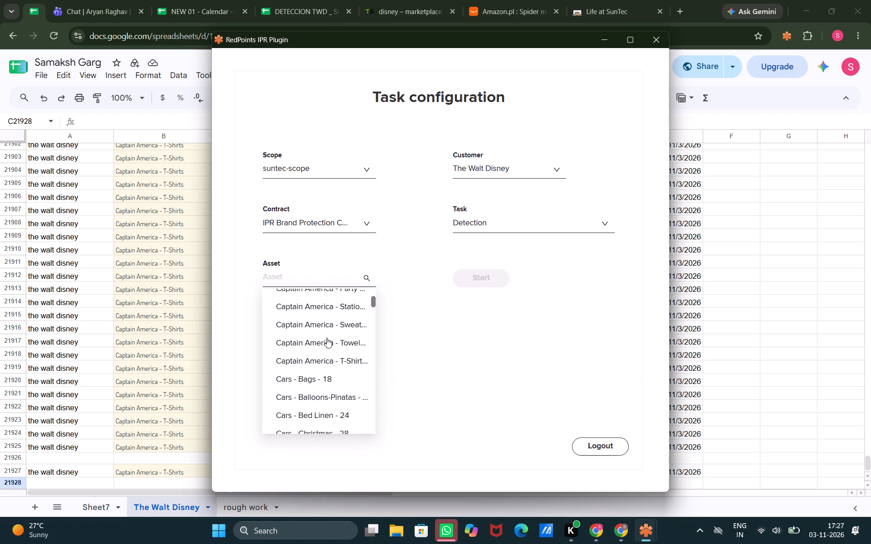
click(332, 361)
click(473, 281)
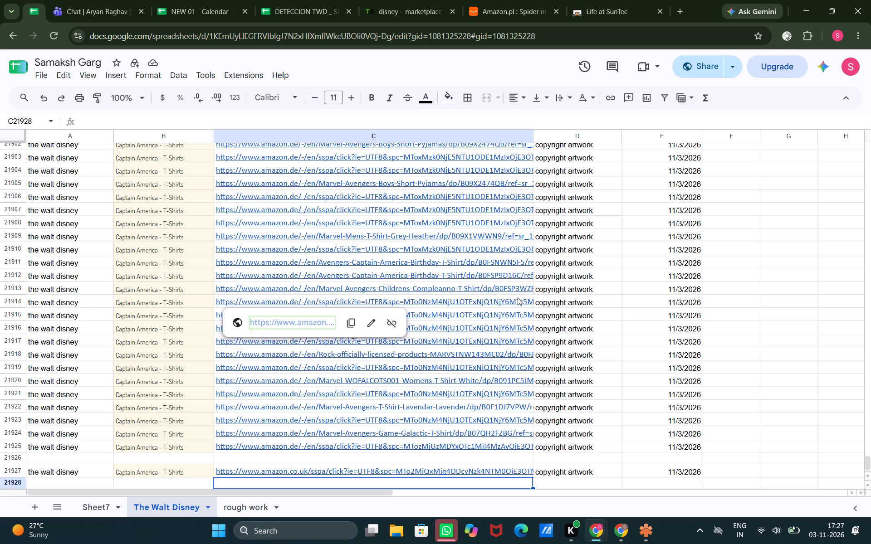
Look through the Amazon.co.uk Captain America T-shirt results for relevant products the plugin has not highlighted.
key(alt+Tab)
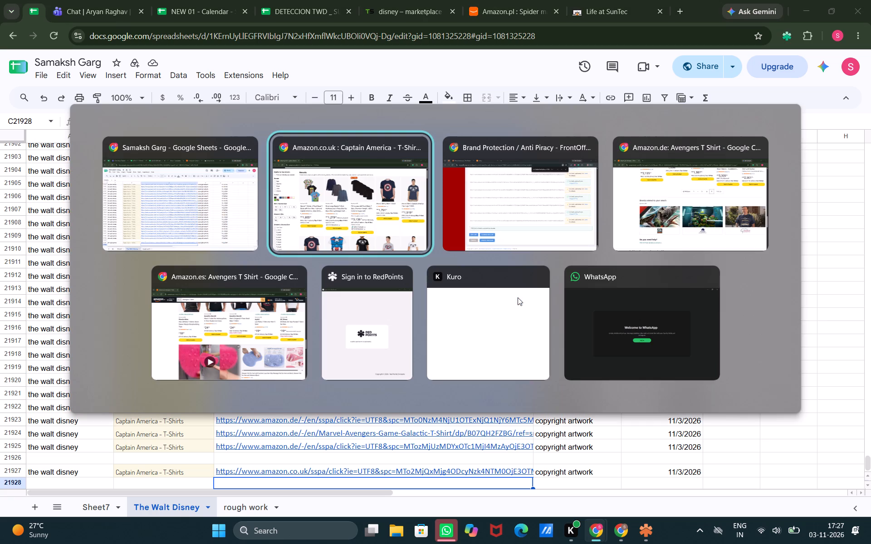
click(327, 199)
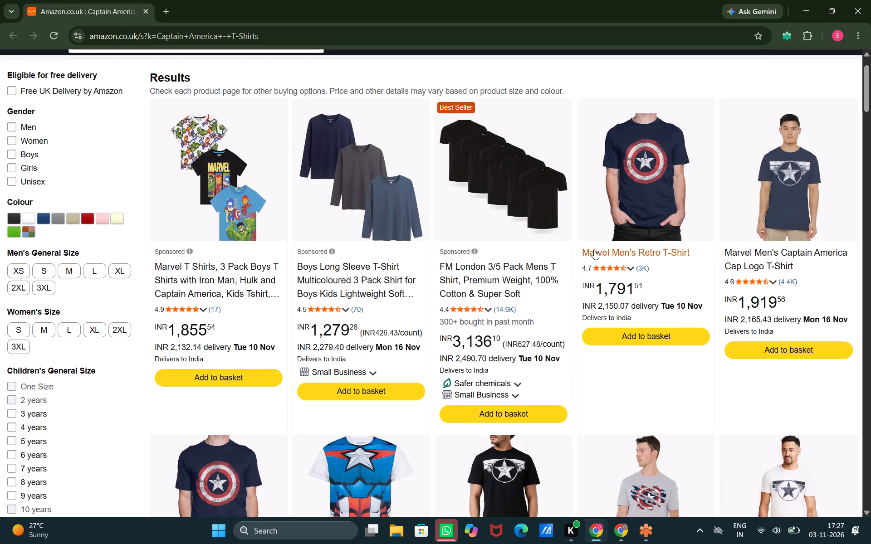
scroll(583, 244, up, 1)
scroll(572, 241, down, 1)
scroll(674, 266, down, 17)
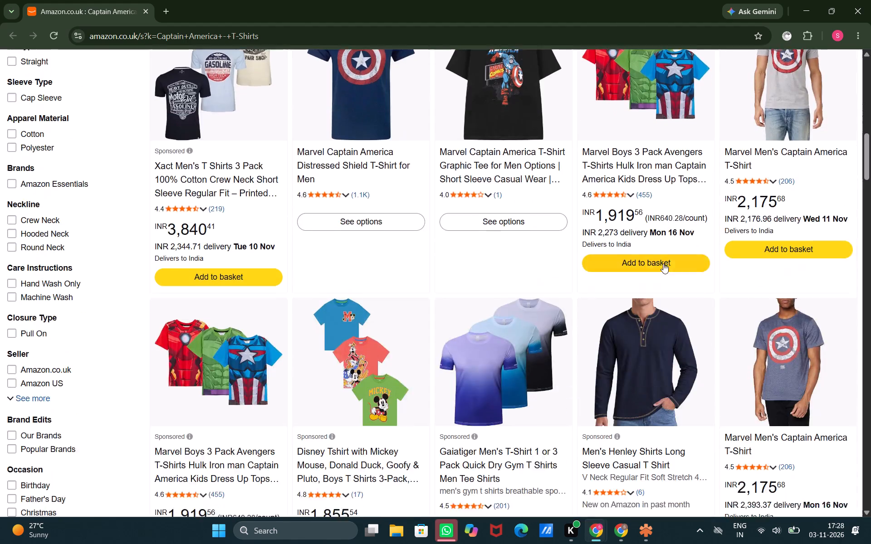
scroll(663, 263, down, 15)
scroll(657, 259, up, 20)
scroll(657, 259, up, 13)
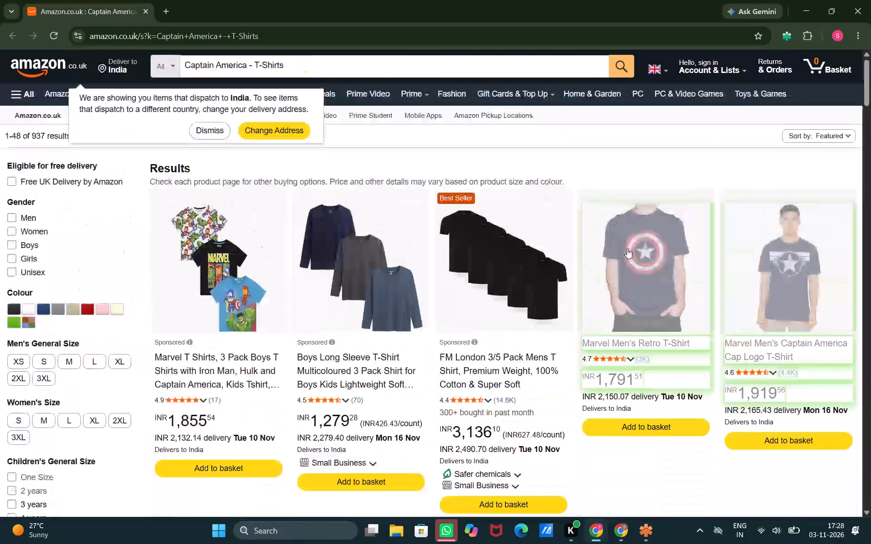
scroll(589, 247, up, 3)
scroll(705, 217, down, 6)
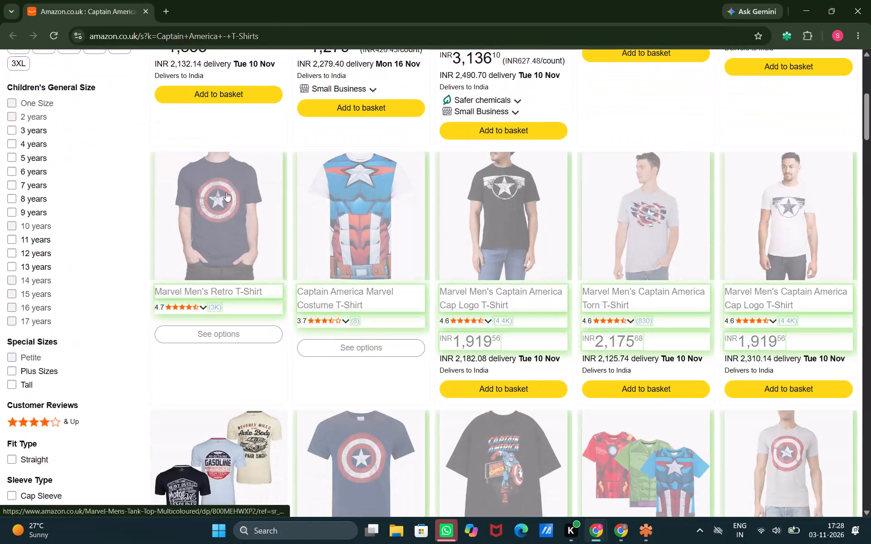
scroll(250, 204, down, 4)
scroll(870, 223, down, 7)
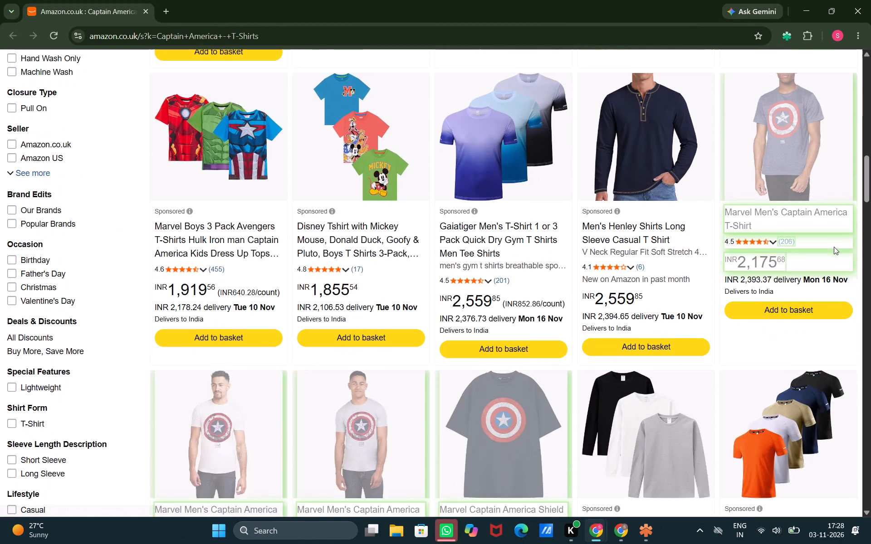
scroll(834, 247, up, 2)
scroll(223, 258, down, 5)
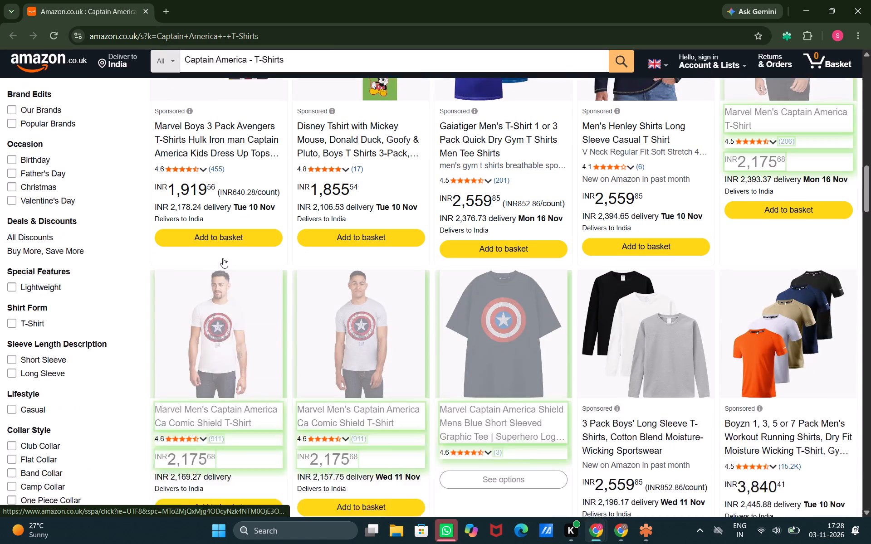
scroll(778, 262, down, 5)
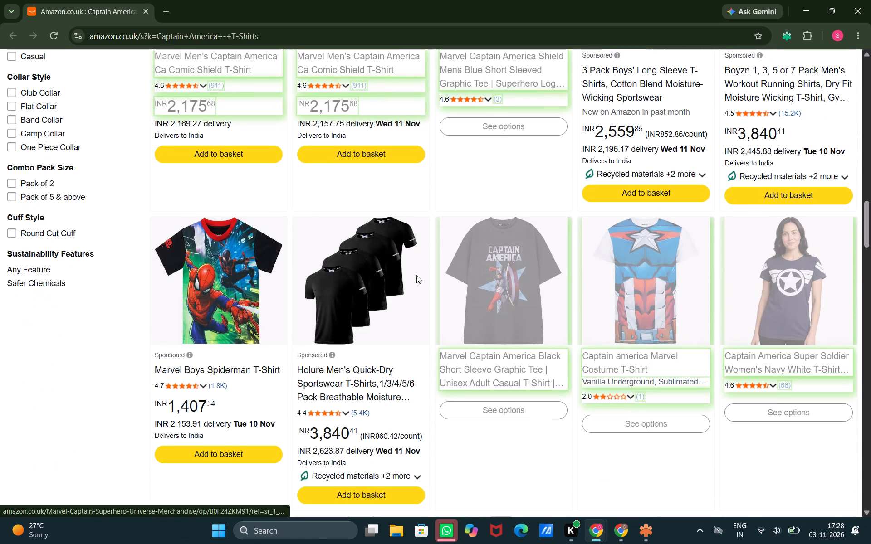
scroll(273, 298, down, 5)
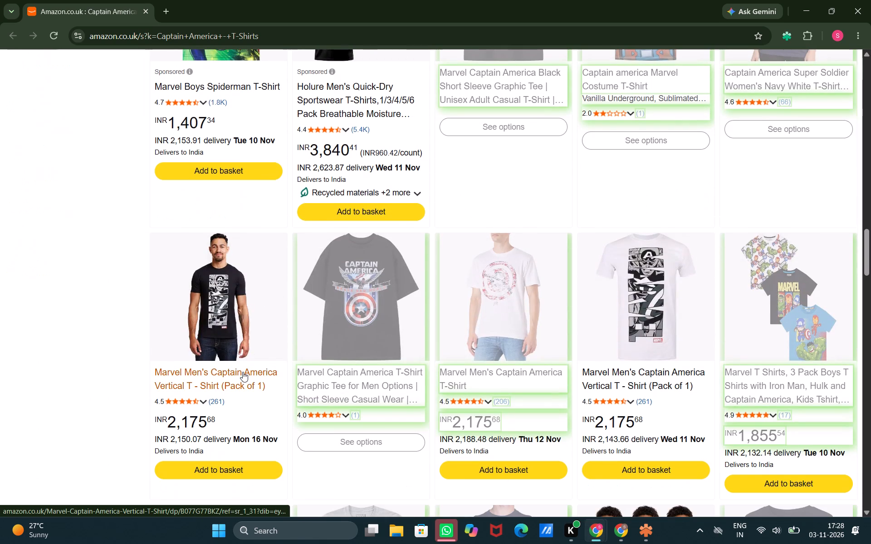
Copy the link of the first Marvel Men's Captain America Vertical T-Shirt (Pack of 1) into cell C21928.
right_click(243, 372)
click(293, 308)
key(alt+Tab)
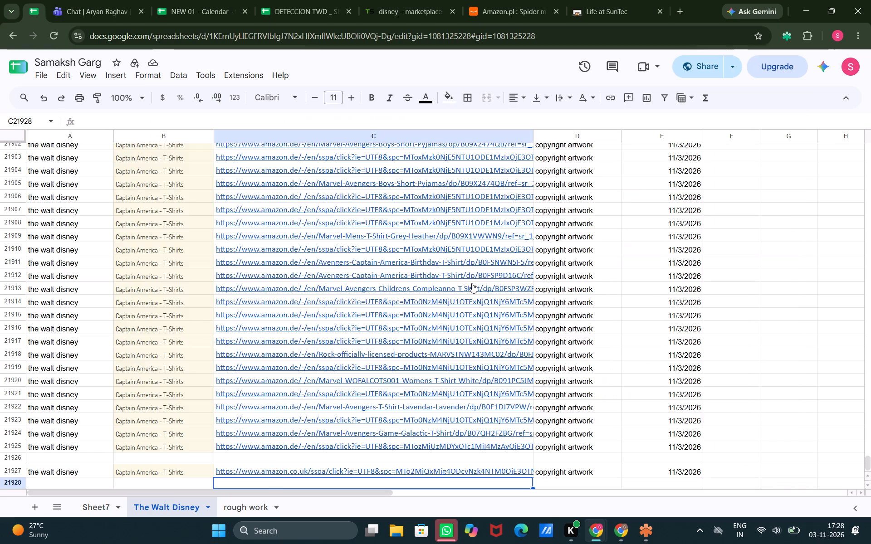
key(ctrl+v)
key(Return)
key(Return)
key(alt+Tab)
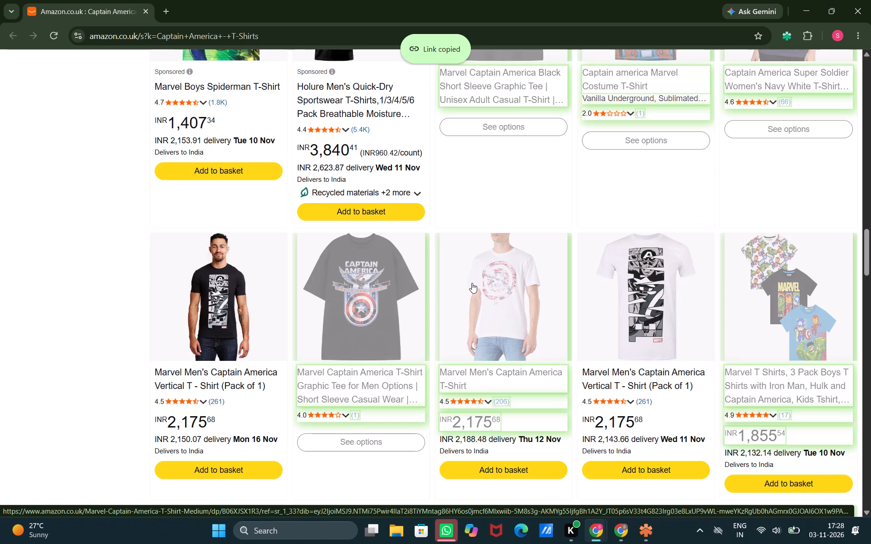
Copy the link of the white Marvel Men's Captain America Vertical T-Shirt (Pack of 1) into cell C21929.
right_click(680, 367)
click(732, 297)
key(alt+Tab)
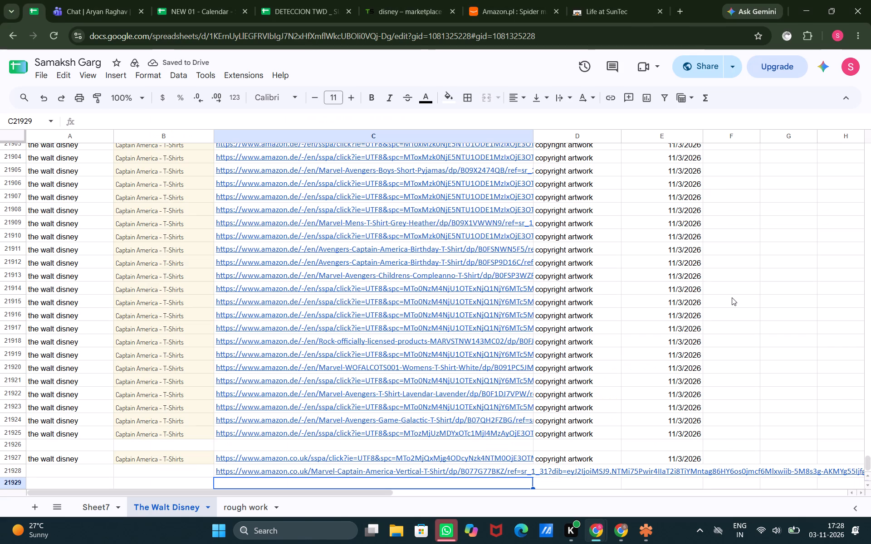
key(ctrl+v)
key(Return)
key(Return)
key(alt+Tab)
key(alt+grave)
Copy the link of the Captain America Unisex Adult Action Pose Comic Printed T-Shirt Black XL into cell C21930.
scroll(825, 241, down, 3)
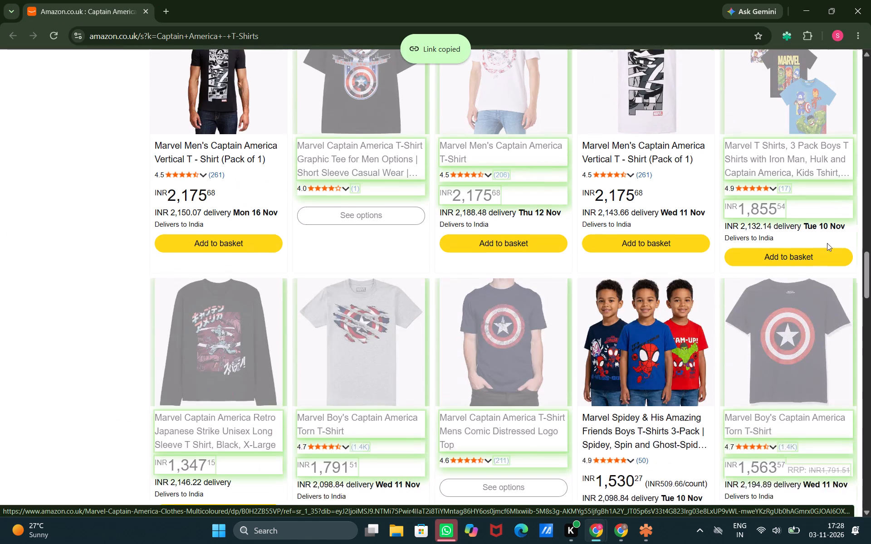
scroll(827, 243, down, 4)
scroll(254, 252, down, 4)
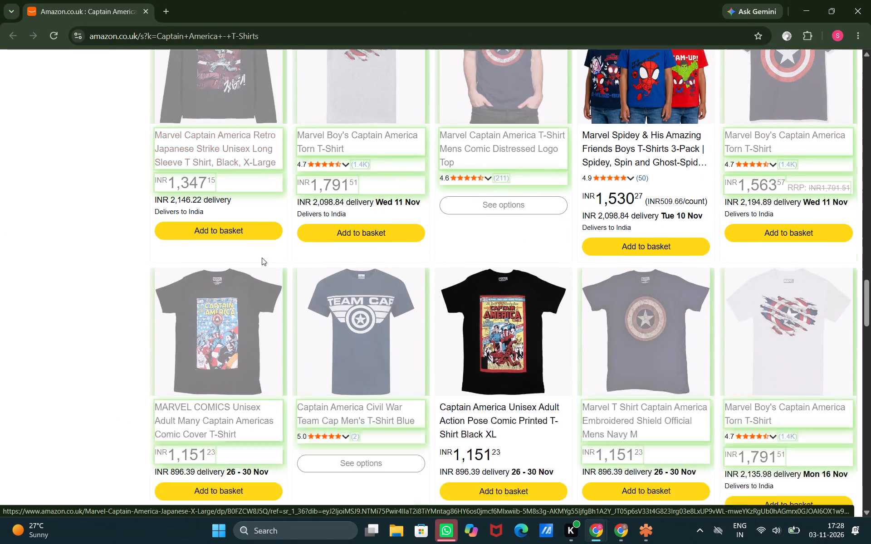
right_click(495, 298)
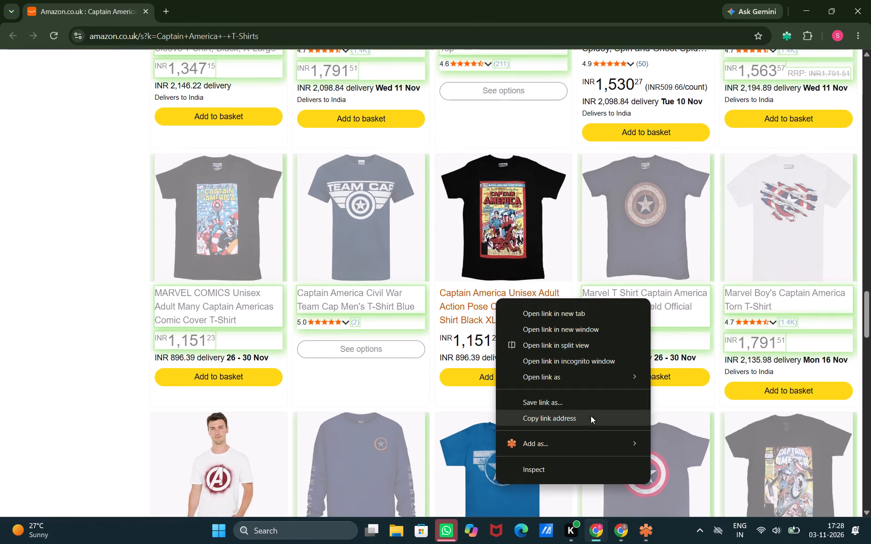
click(590, 420)
key(alt+Tab)
key(ctrl+v)
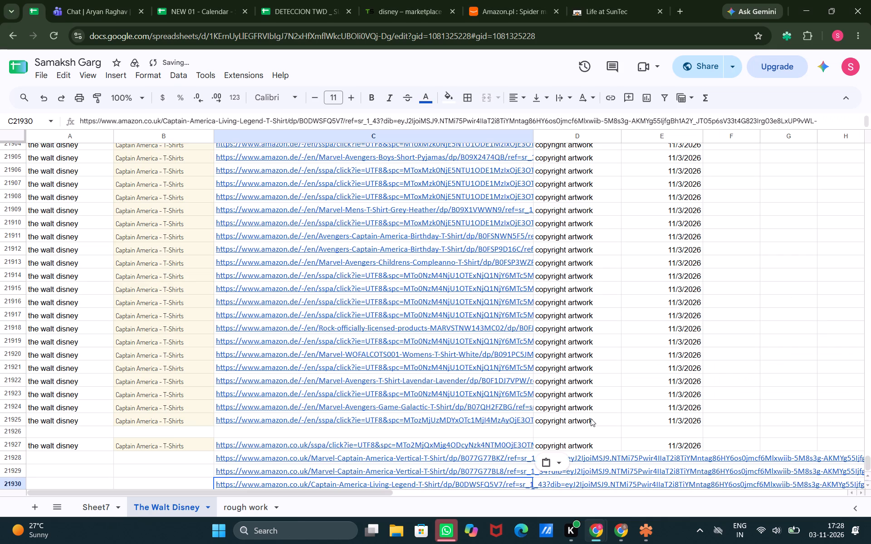
key(Return)
key(Return)
key(alt+Tab)
Copy the link of the Marvel Boy's Captain America Cap Logo T-Shirt (Pack of 1) into cell C21931.
scroll(591, 418, down, 3)
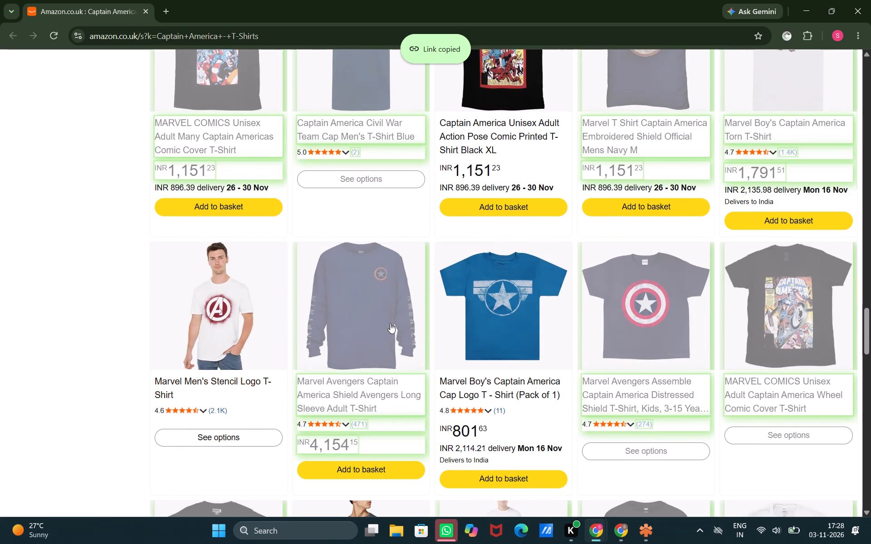
right_click(523, 381)
click(608, 310)
key(alt+Tab)
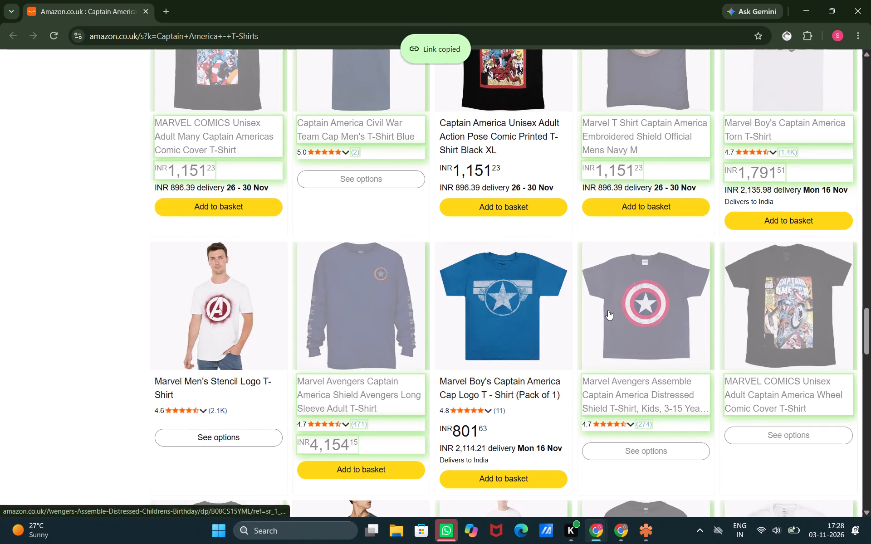
key(ctrl+v)
key(Return)
key(Return)
key(alt+Tab)
Copy the link of the Marvel Men's Band Of Heroes Short Sleeve T-Shirt into cell C21932.
scroll(607, 310, down, 5)
right_click(346, 354)
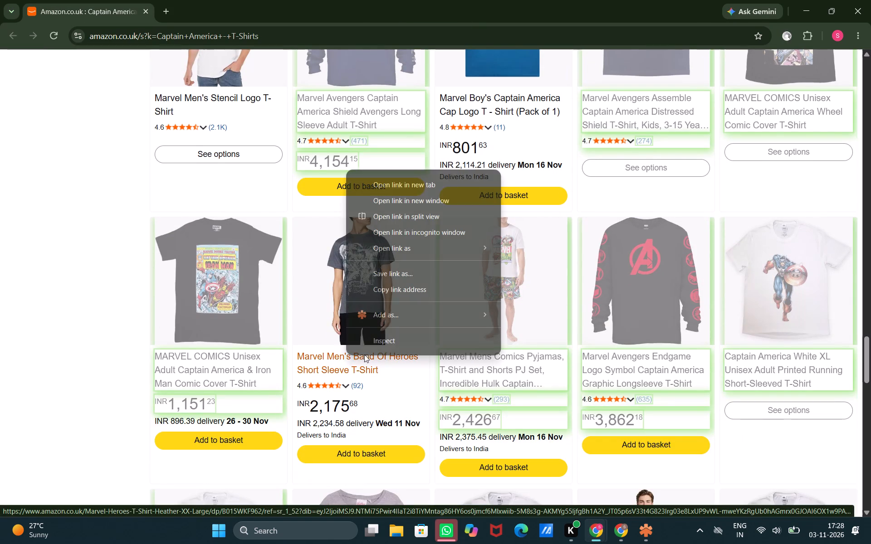
click(405, 286)
key(alt+Tab)
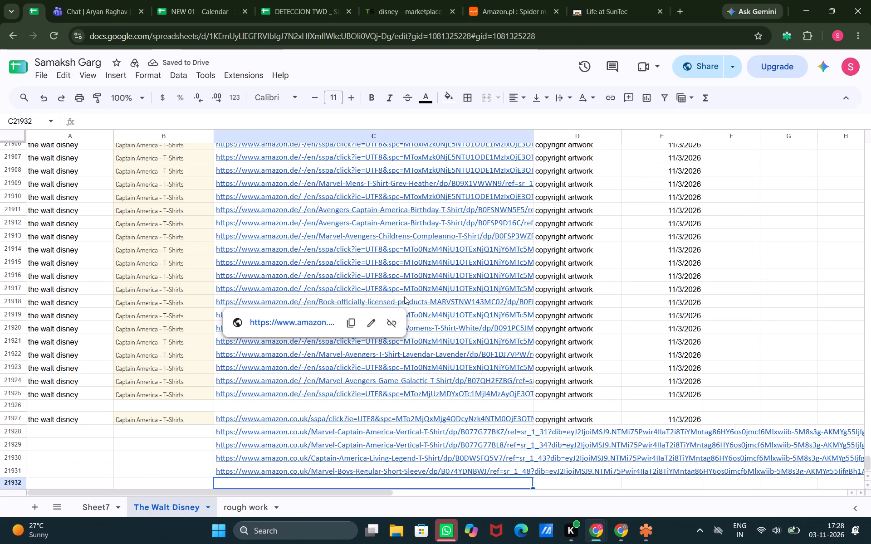
key(ctrl+v)
key(Return)
key(Return)
key(alt+Tab)
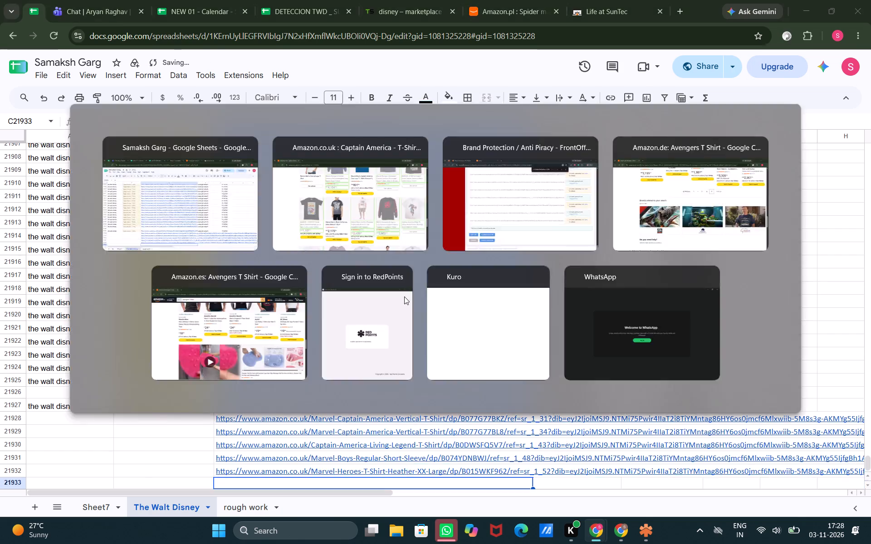
Copy the link of the grey Marvel Boys Avengers T-Shirt Kids Cotton Summer Short Sleeved Top into cell C21933.
scroll(427, 284, down, 5)
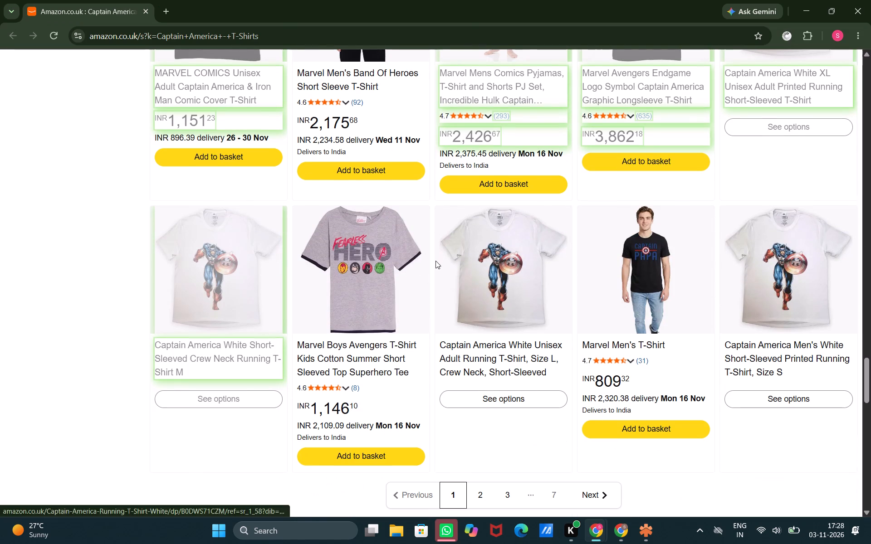
right_click(366, 356)
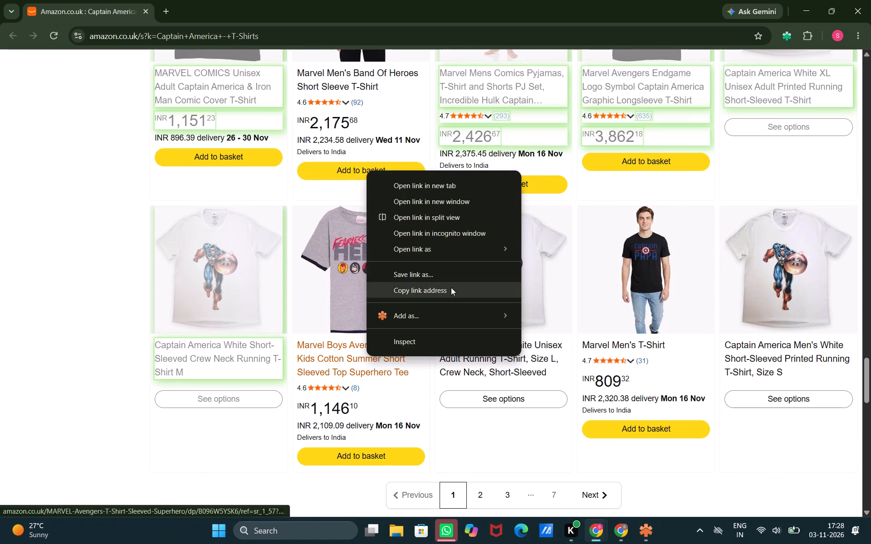
click(450, 286)
key(alt+Tab)
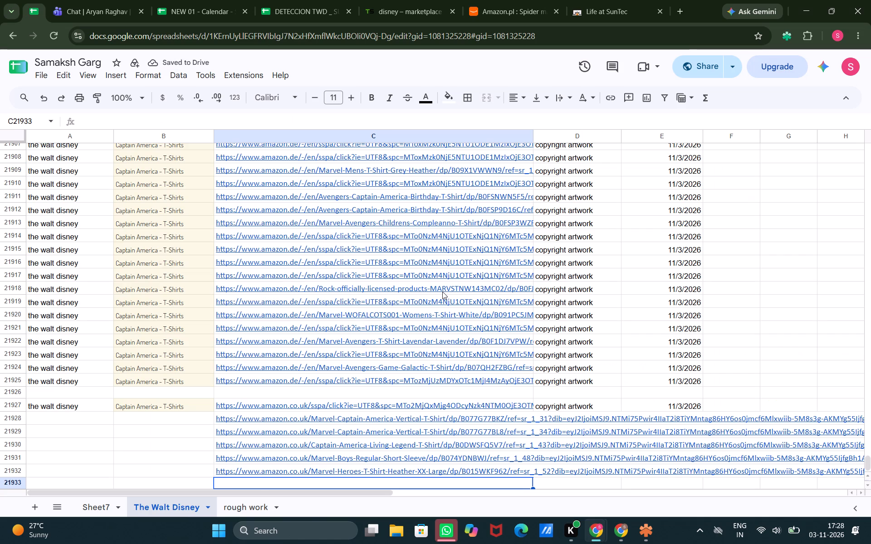
key(ctrl+v)
key(Return)
key(Return)
key(alt+Tab)
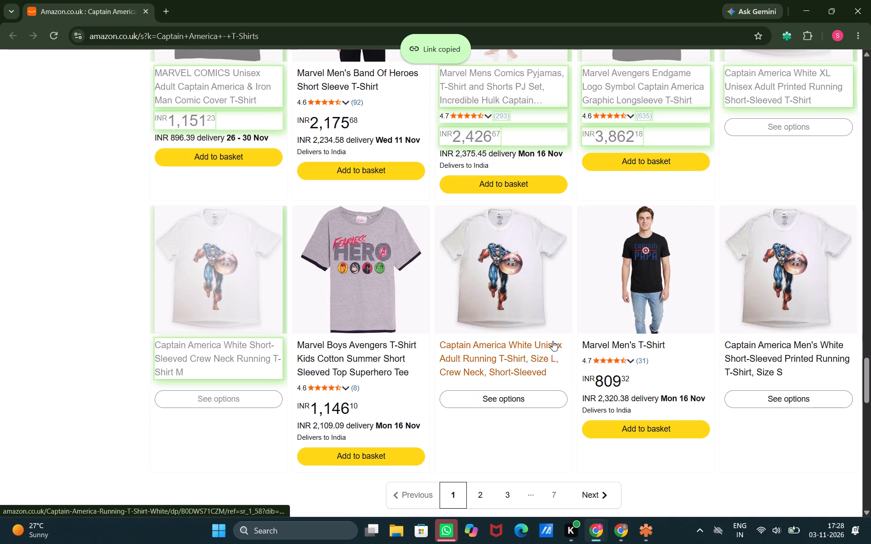
Copy the link of the Captain America White Unisex Adult Running T-Shirt, Size L, into cell C21934.
right_click(542, 352)
click(578, 291)
key(alt+Tab)
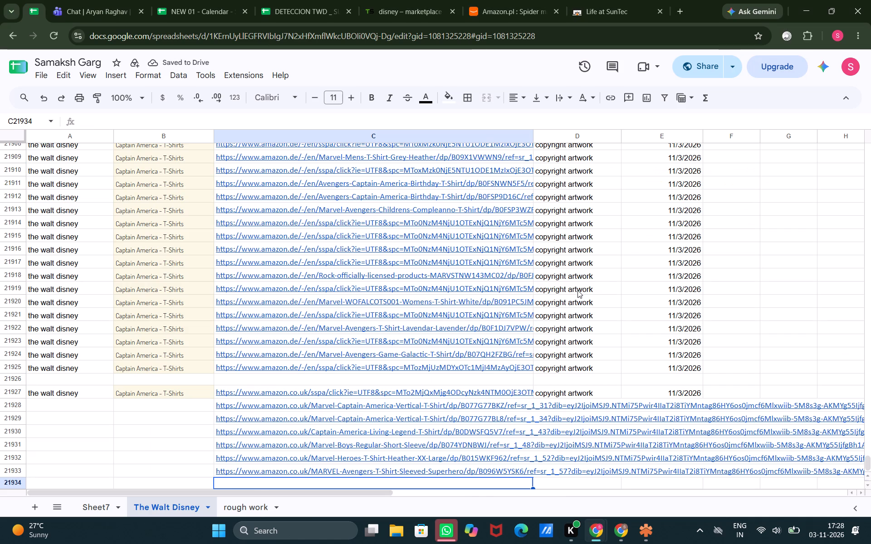
key(ctrl+v)
key(Return)
key(Return)
key(alt+Tab)
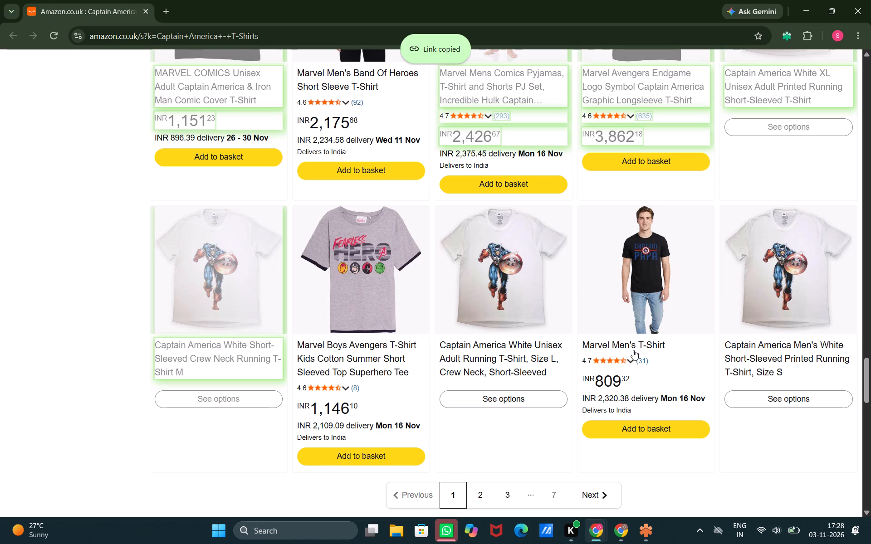
Copy the link of the black Marvel Men's T-Shirt with the Captain Papa print into cell C21935.
right_click(633, 346)
click(665, 281)
key(alt+Tab)
key(ctrl+v)
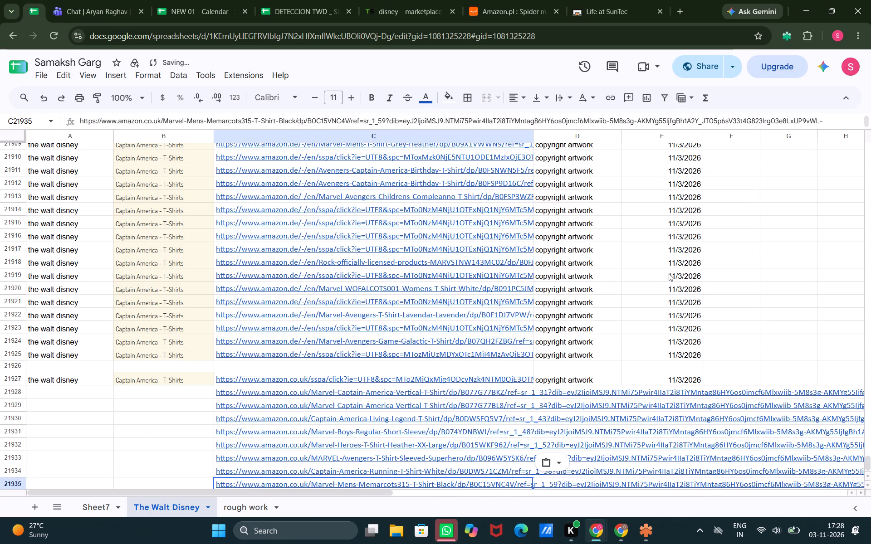
key(Return)
key(Return)
key(alt+Tab)
Copy the link of the Captain America Men's White Short-Sleeved Printed Running T-Shirt, Size S, into cell C21936.
right_click(828, 343)
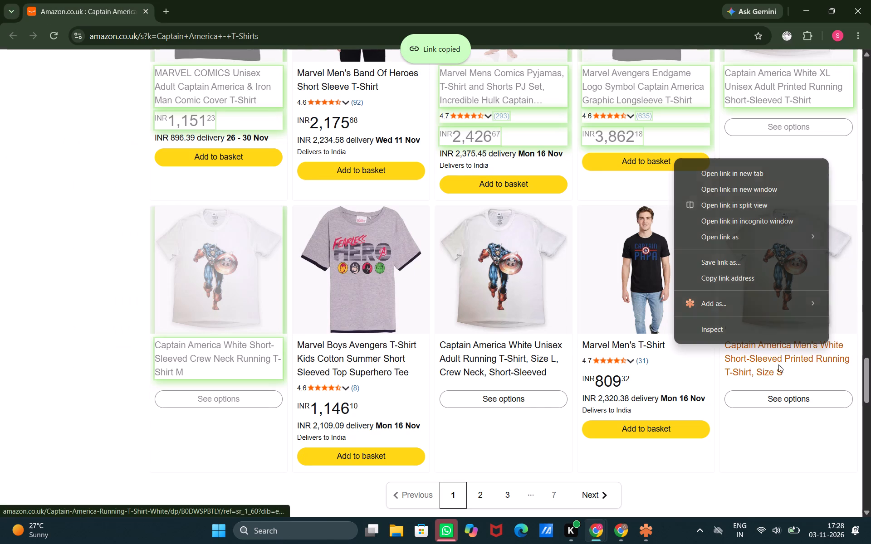
click(704, 273)
key(alt+Tab)
key(ctrl+v)
key(Return)
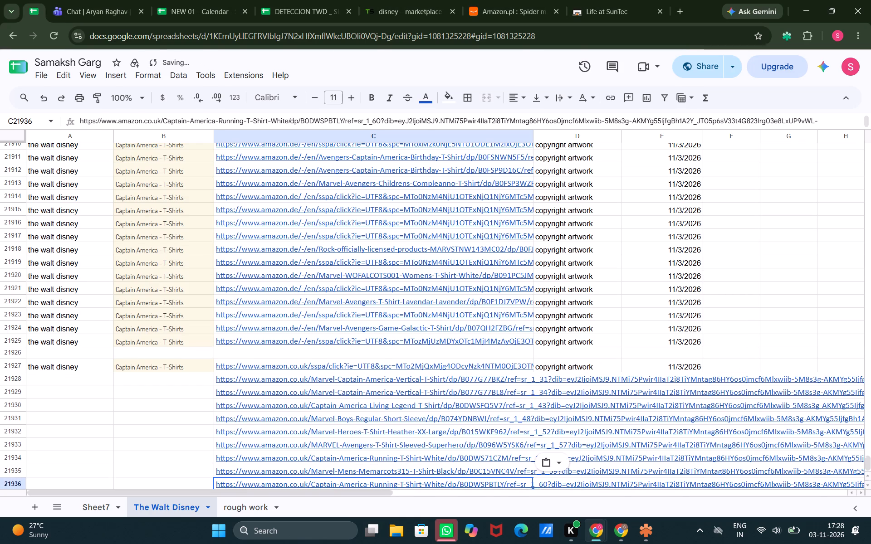
key(Return)
key(alt+Tab)
Open page 2 of the Amazon.co.uk results and dismiss the delivery address notice.
click(476, 502)
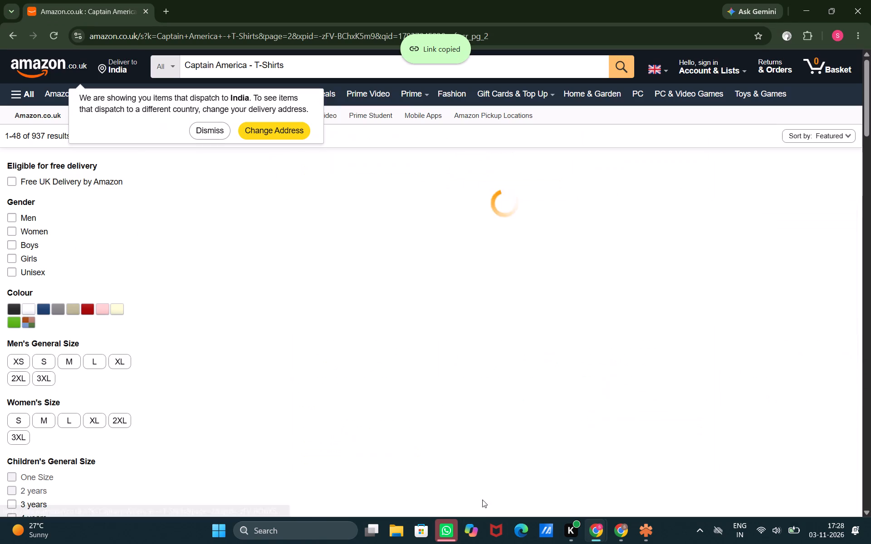
click(206, 124)
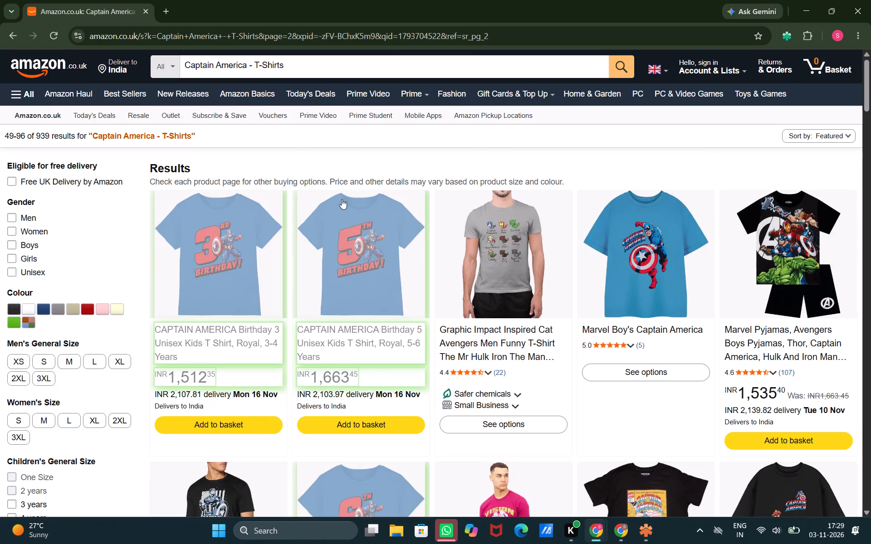
Copy the link of the Graphic Impact Inspired Cat Avengers Men Funny T-Shirt into cell C21937.
right_click(492, 350)
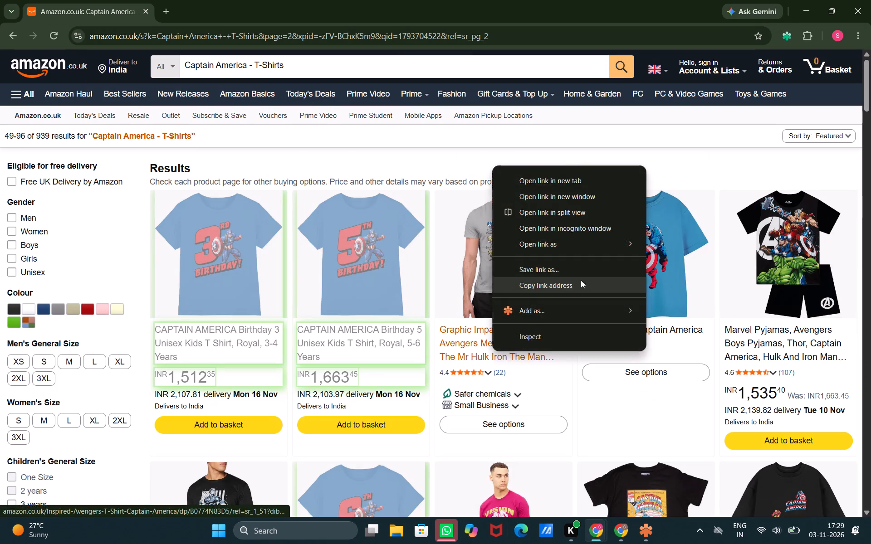
click(573, 282)
key(alt+Tab)
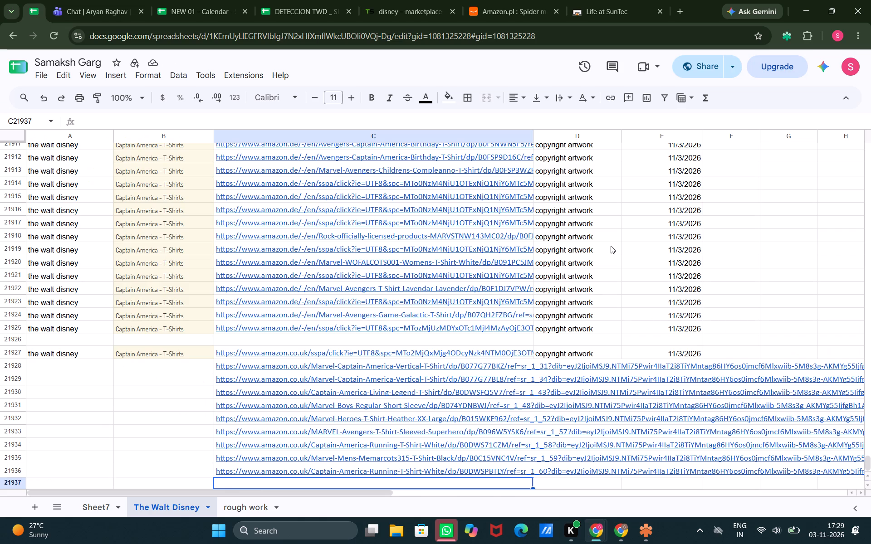
key(ctrl+v)
key(Return)
key(Return)
key(alt+Tab)
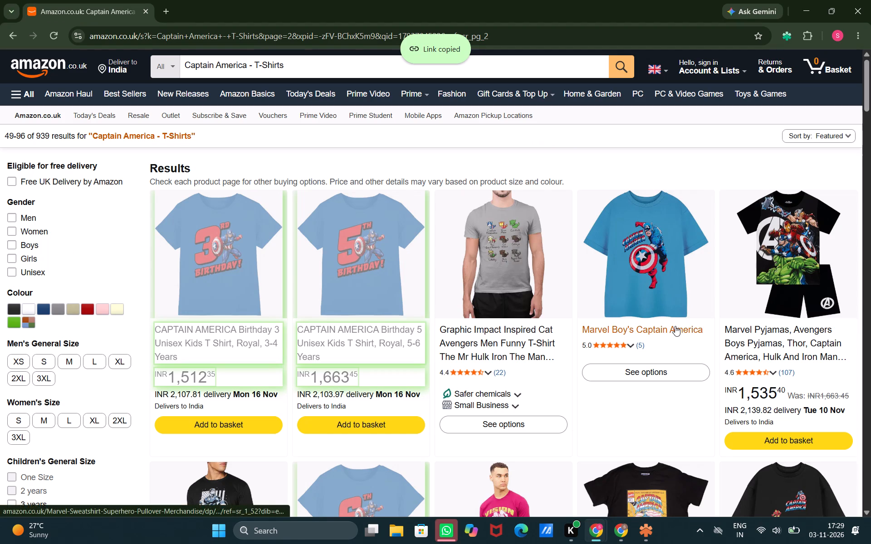
Copy the link of the blue Marvel Boy's Captain America T-shirt into cell C21938.
right_click(674, 327)
click(714, 453)
key(alt+Tab)
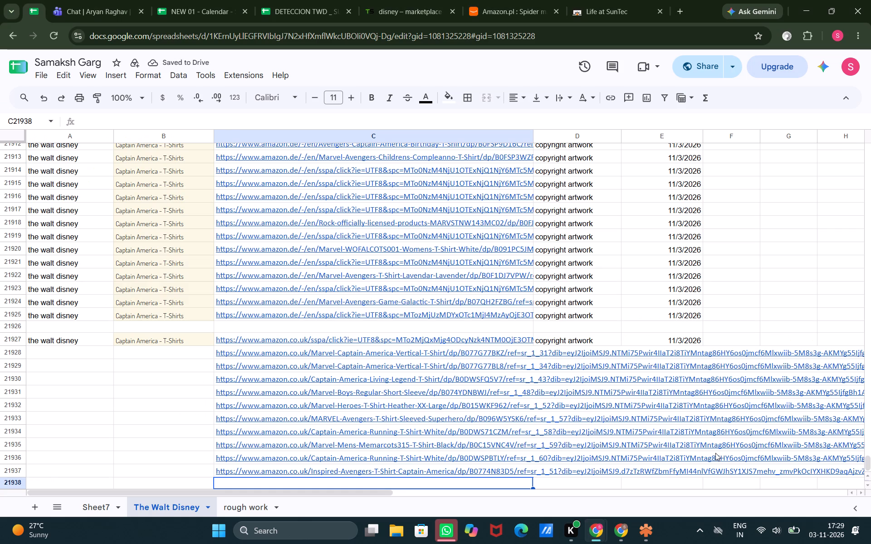
key(ctrl+v)
key(Return)
key(Return)
key(alt+Tab)
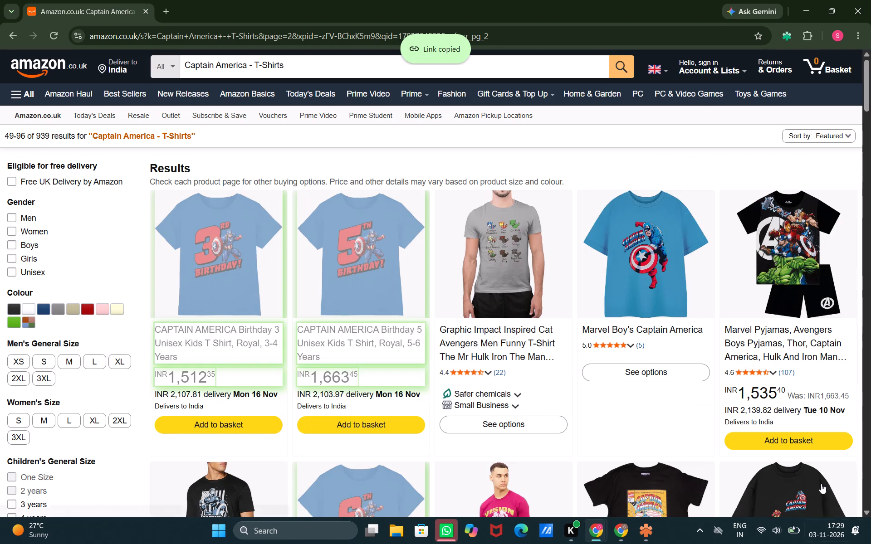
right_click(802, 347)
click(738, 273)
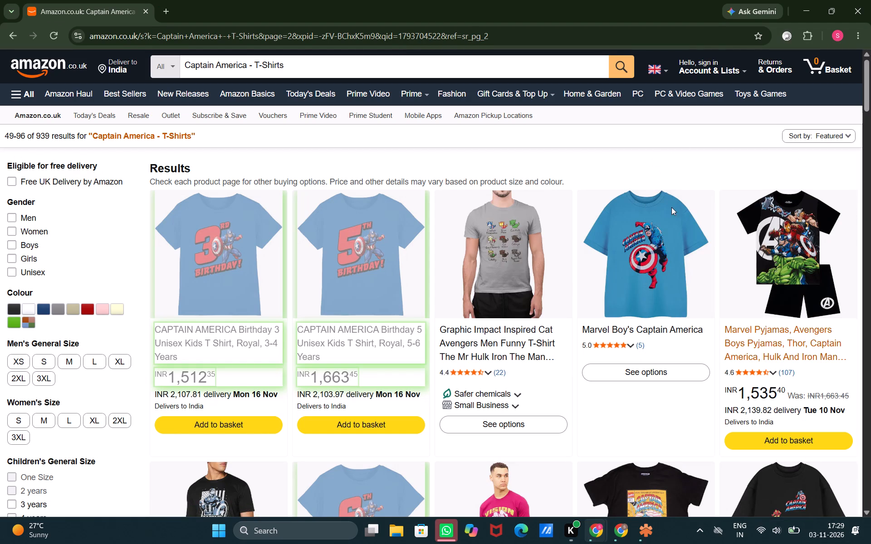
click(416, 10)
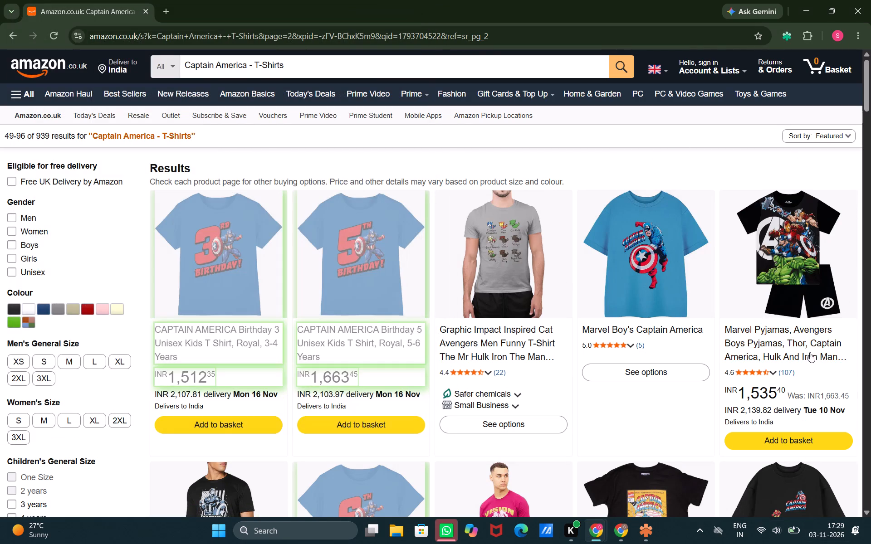
Copy the link of the Marvel Pyjamas, Avengers Boys Pyjamas product into cell C21939.
right_click(807, 341)
click(740, 268)
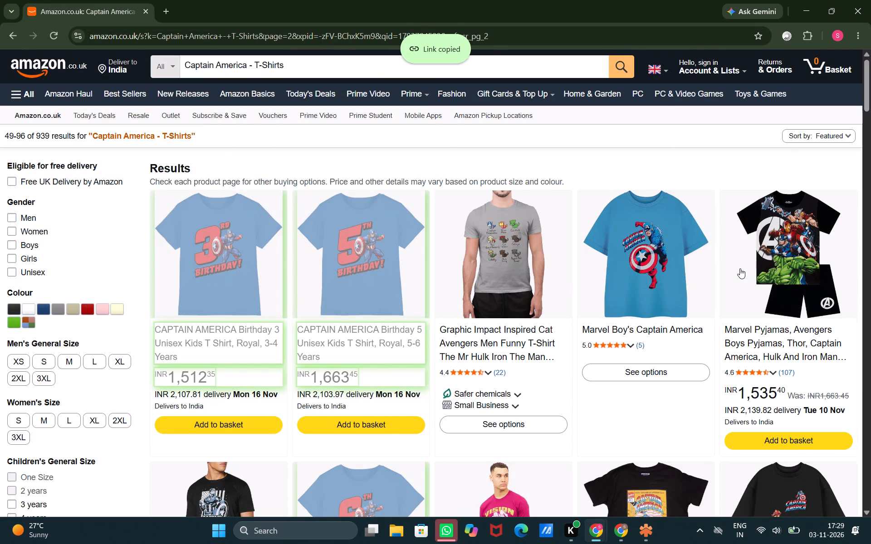
key(alt+Tab)
key(ctrl+v)
key(Return)
key(Return)
key(alt+Tab)
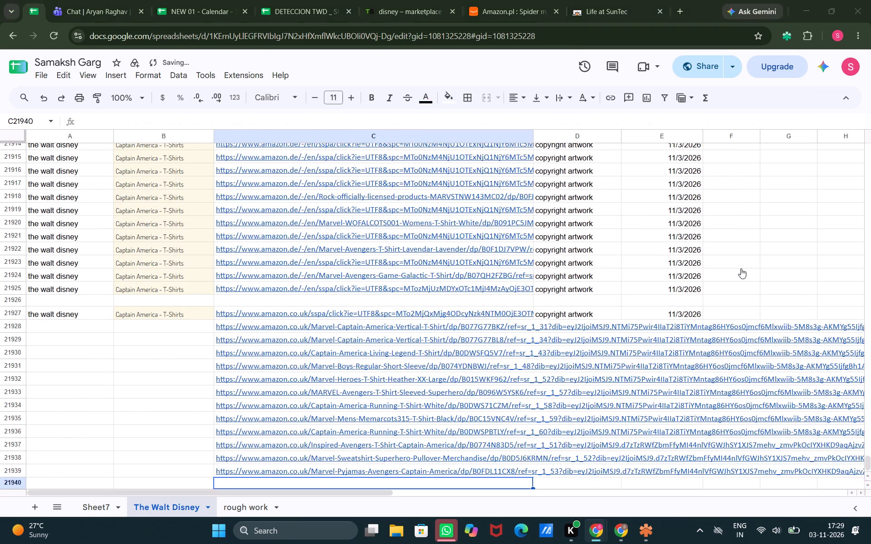
Copy the link of the Marvel Men's The First Avenger Flag T-Shirt into cell C21940.
scroll(752, 260, down, 3)
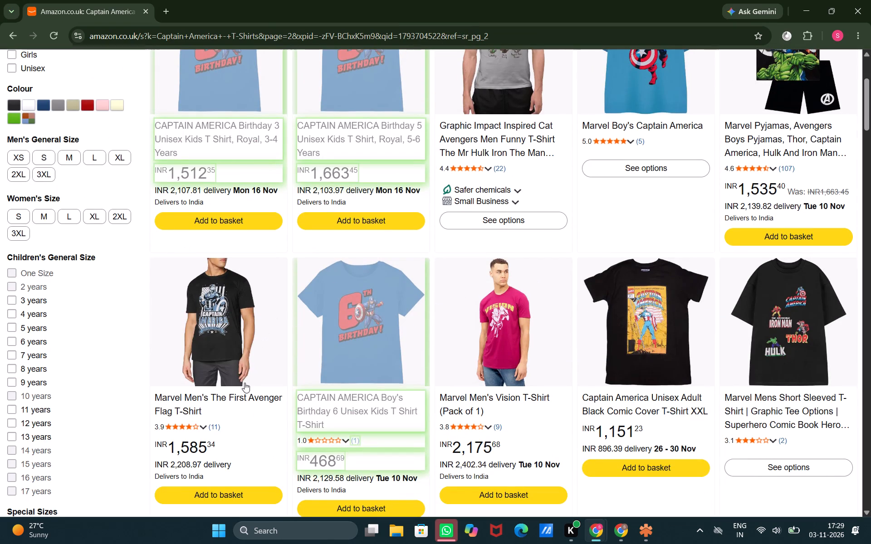
right_click(246, 396)
click(282, 333)
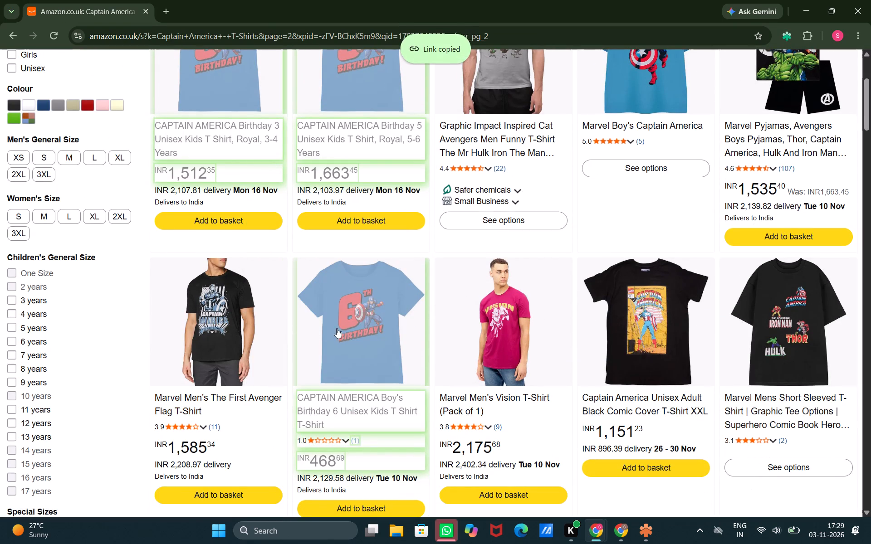
key(alt+Tab)
key(ctrl+v)
key(Return)
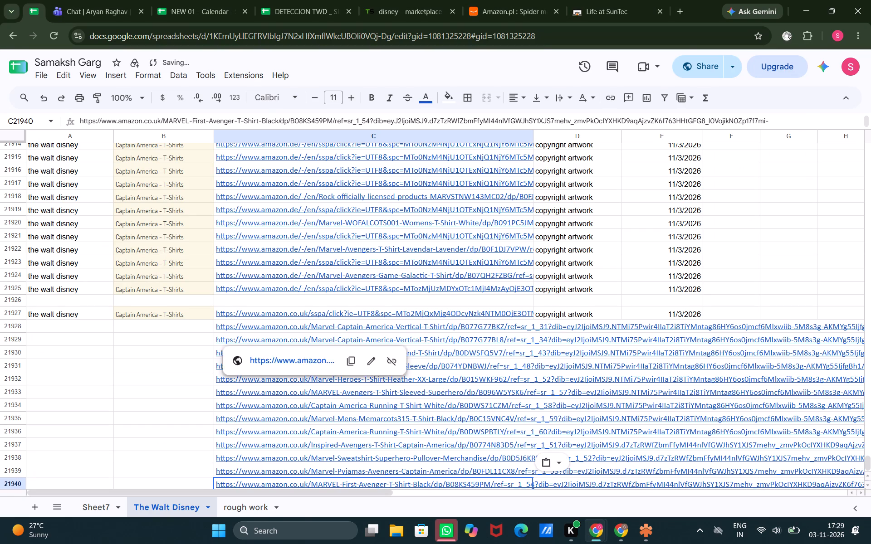
key(Return)
key(alt+Tab)
View the product page of the Marvel Men's Vision T-Shirt (Pack of 1) and return to the results.
click(508, 305)
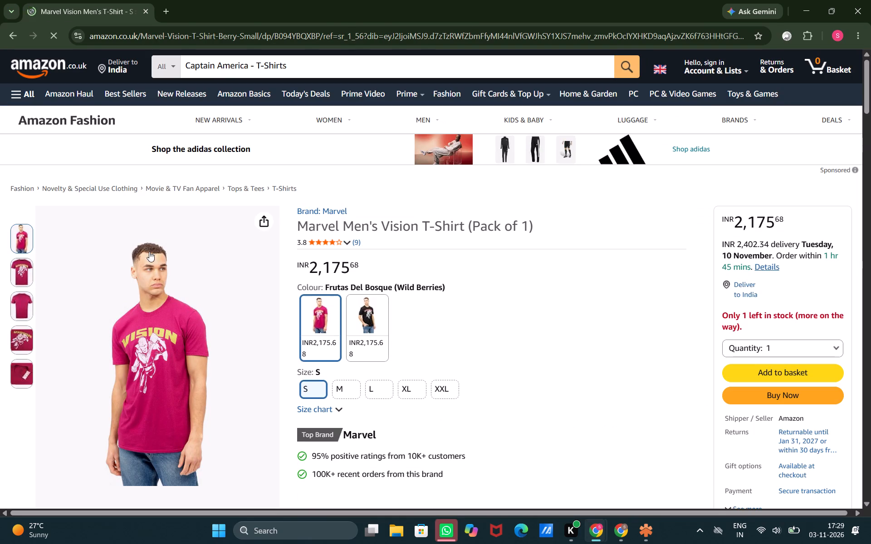
click(14, 38)
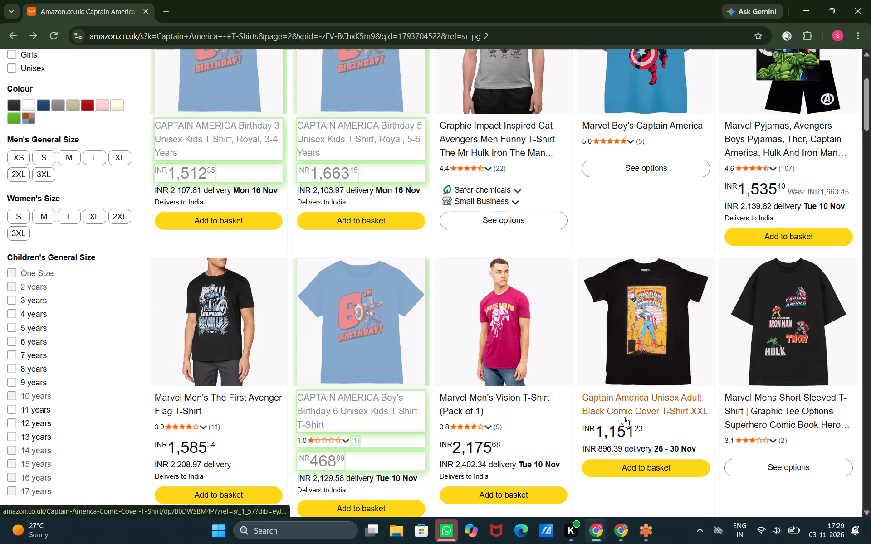
Copy the link of the Captain America Unisex Adult Black Comic Cover T-Shirt XXL into cell C21941.
right_click(624, 417)
click(650, 353)
key(alt+Tab)
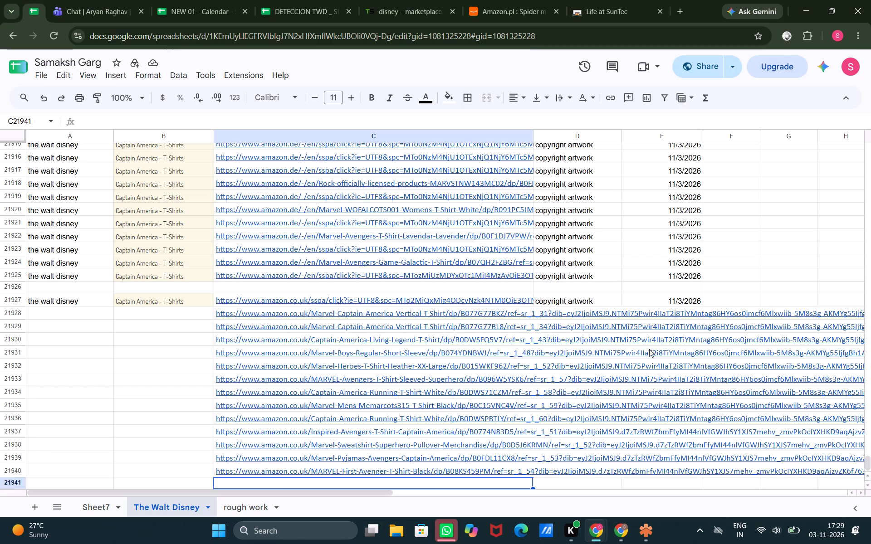
key(ctrl+v)
key(Return)
key(Return)
key(alt+Tab)
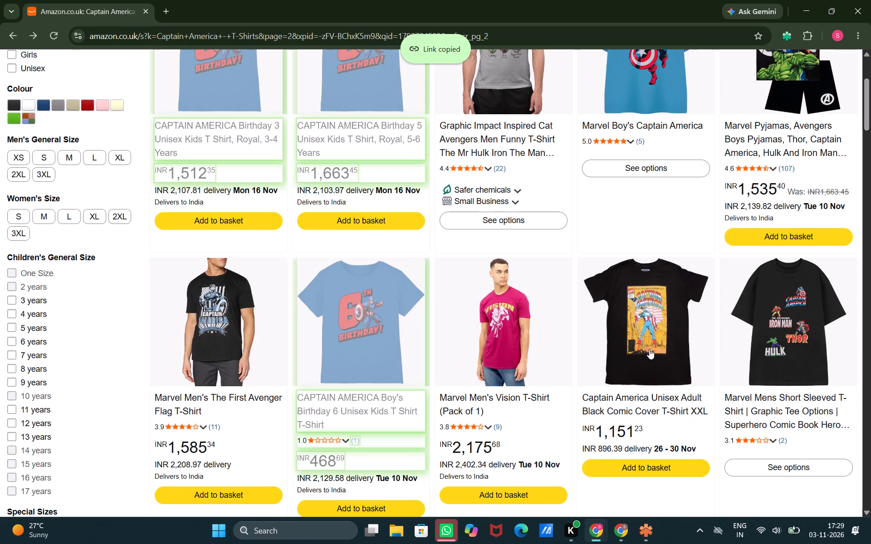
Copy the link of the Marvel Mens Short Sleeved T-Shirt with graphic tee options into cell C21942.
right_click(808, 418)
click(760, 349)
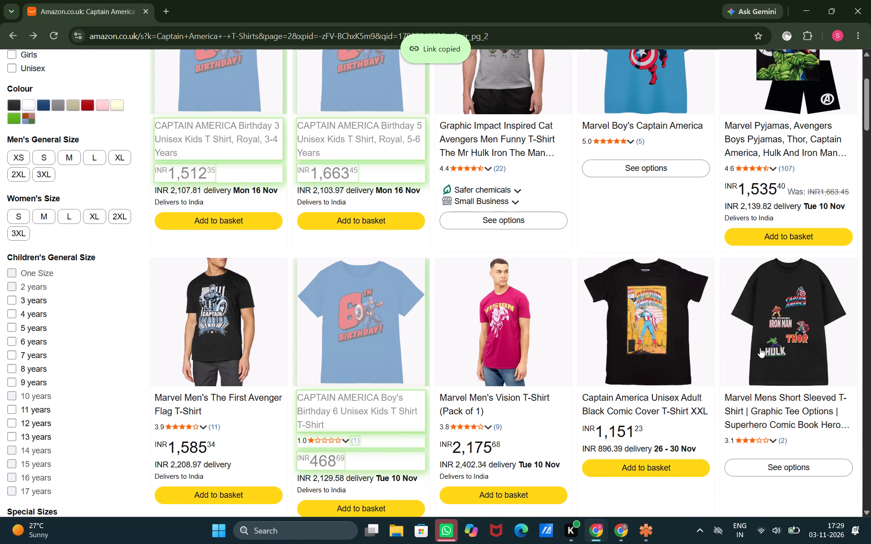
key(alt+Tab)
key(ctrl+v)
key(Return)
key(Return)
key(alt+Tab)
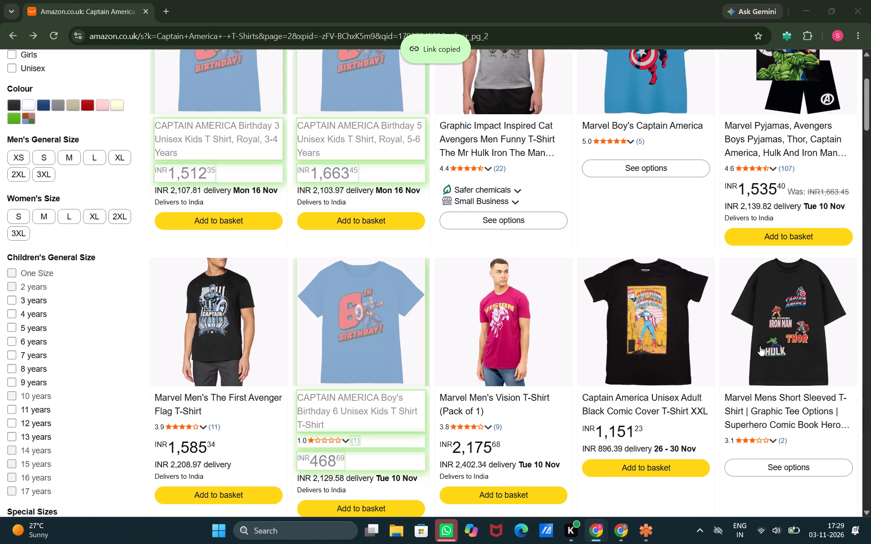
Copy the link of the Marvel Avengers Boys long-sleeve T-shirt into cell C21943.
scroll(870, 296, down, 6)
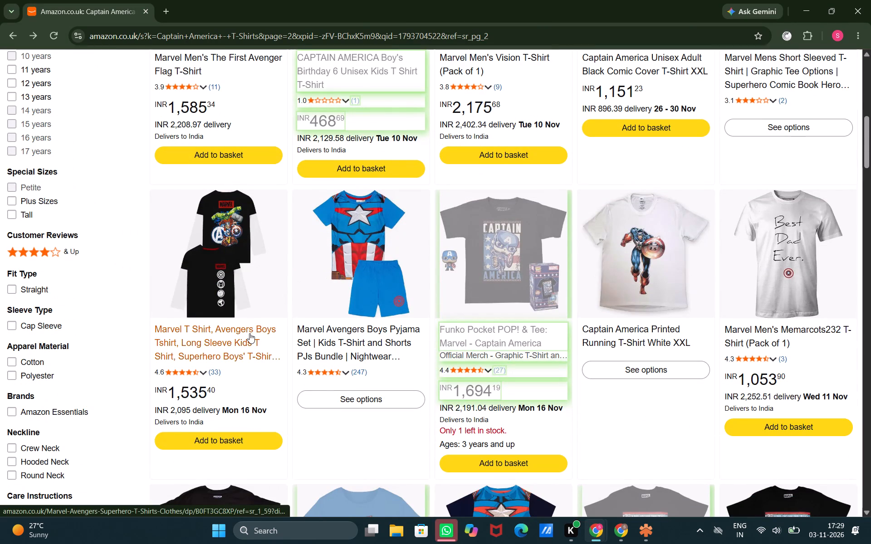
right_click(250, 333)
click(298, 274)
key(alt+Tab)
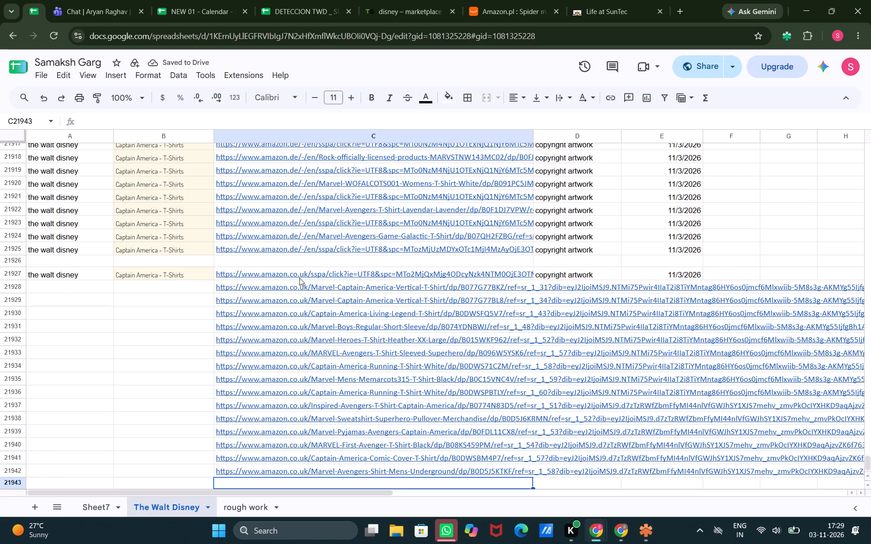
key(ctrl+v)
key(Return)
key(Return)
key(alt+Tab)
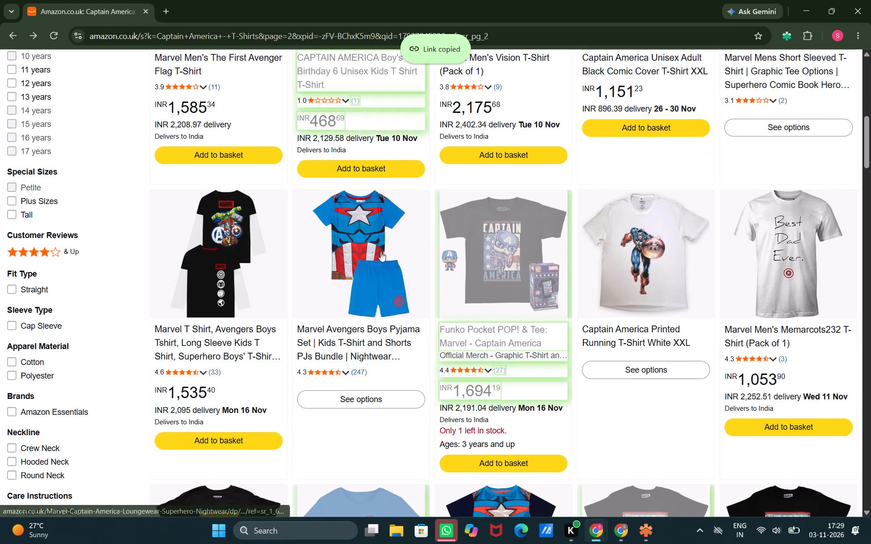
Copy the link of the Captain America Printed Running T-Shirt White XXL into cell C21944.
right_click(680, 337)
click(727, 271)
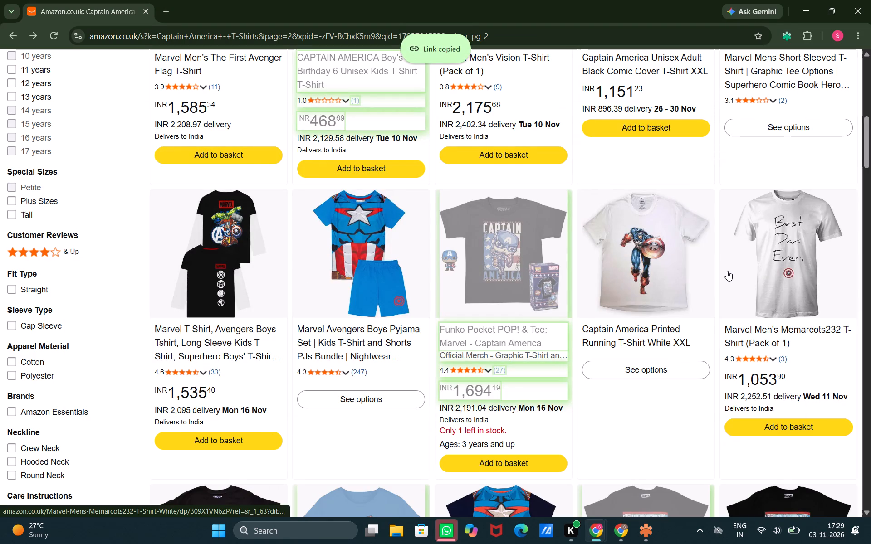
key(alt+Tab)
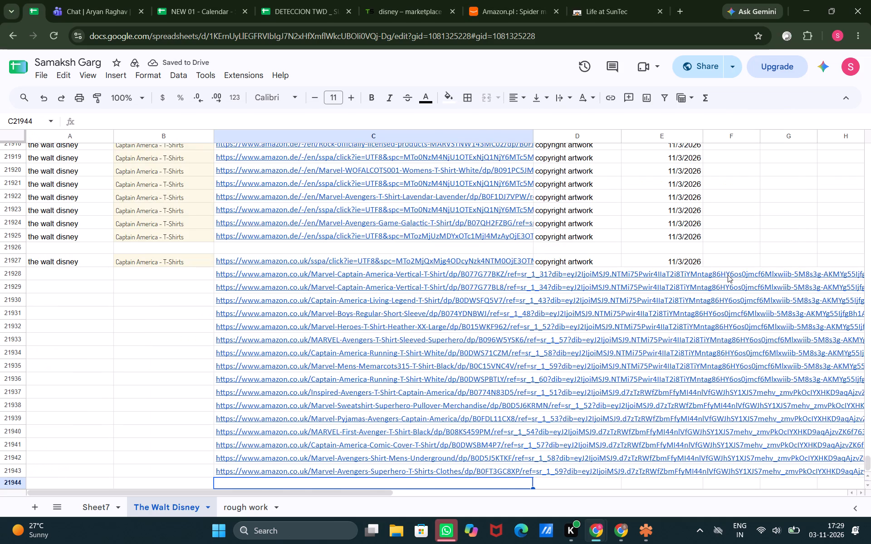
key(ctrl+v)
key(Return)
key(Return)
key(alt+Tab)
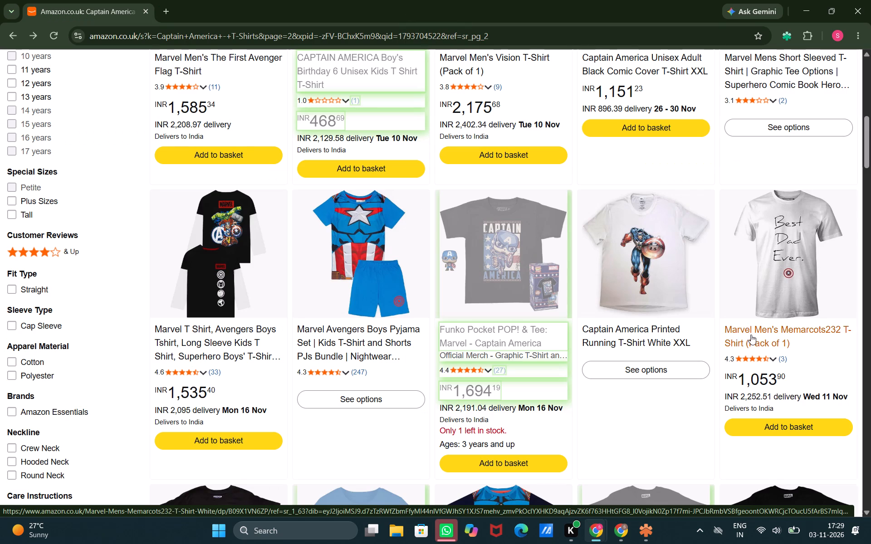
Copy the link of the Marvel Men's Memarcots232 T-Shirt (Pack of 1) into cell C21945.
right_click(751, 335)
click(726, 264)
key(alt+Tab)
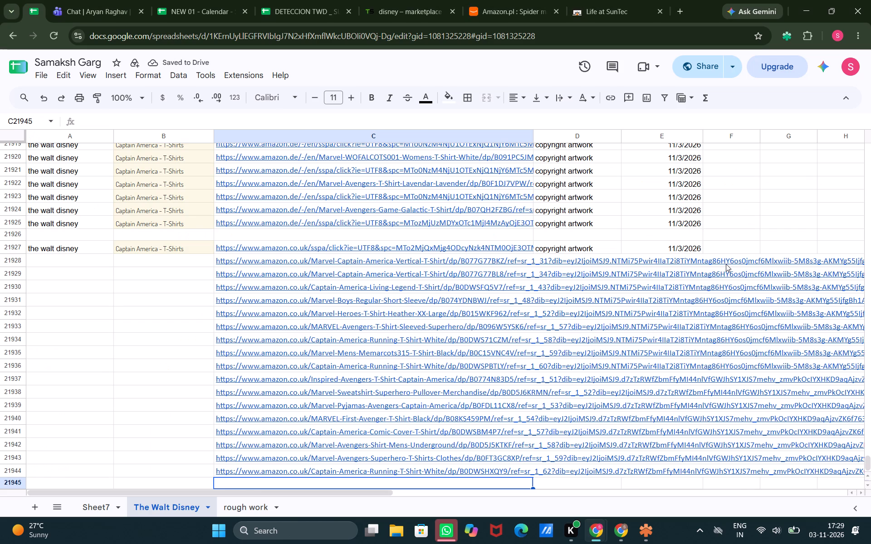
key(ctrl+v)
key(Return)
key(Return)
key(alt+Tab)
Copy the link of the Captain America XL Black Comic Printed Text Crew Neck T-Shirt into cell C21946.
scroll(726, 264, down, 5)
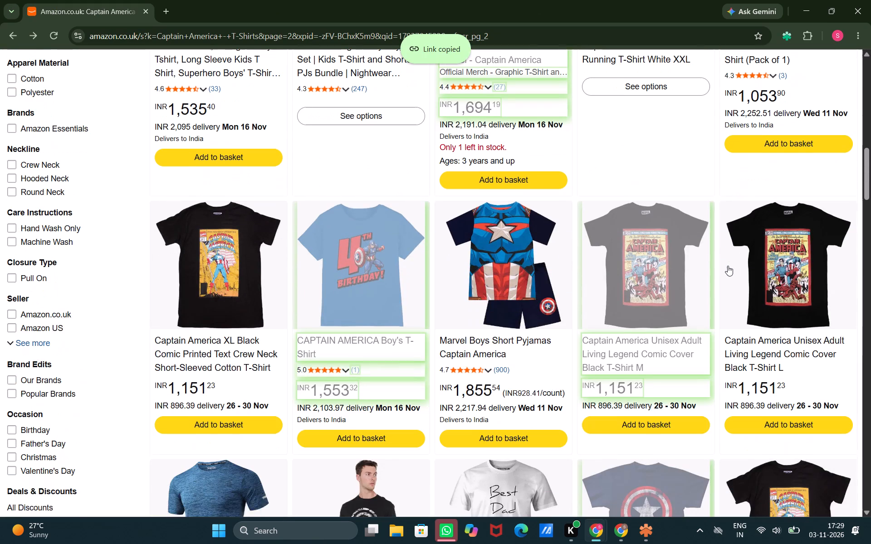
right_click(236, 337)
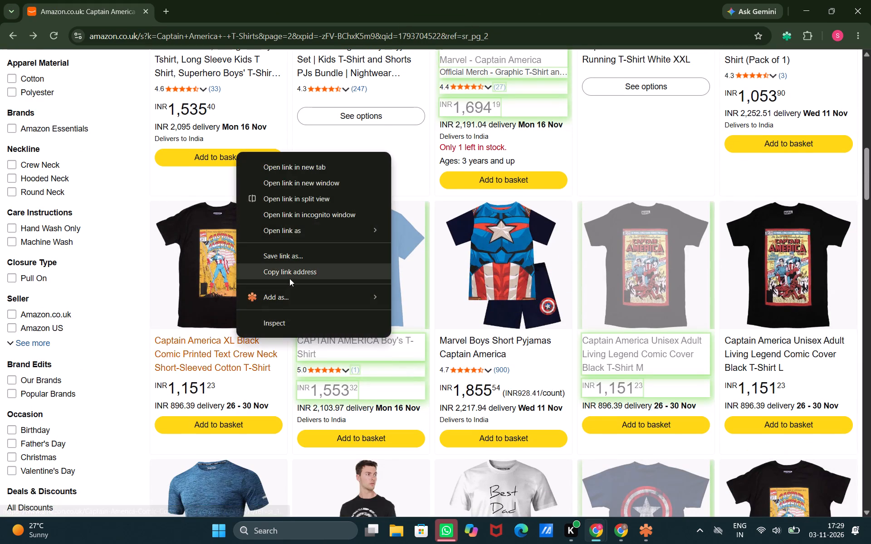
click(289, 278)
key(alt+Tab)
click(327, 179)
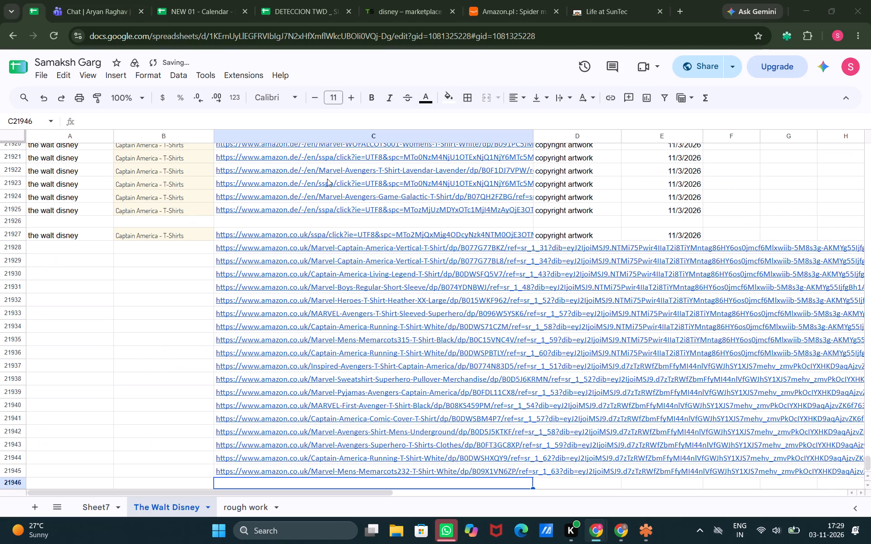
key(ctrl+v)
key(Return)
key(Return)
key(alt+Tab)
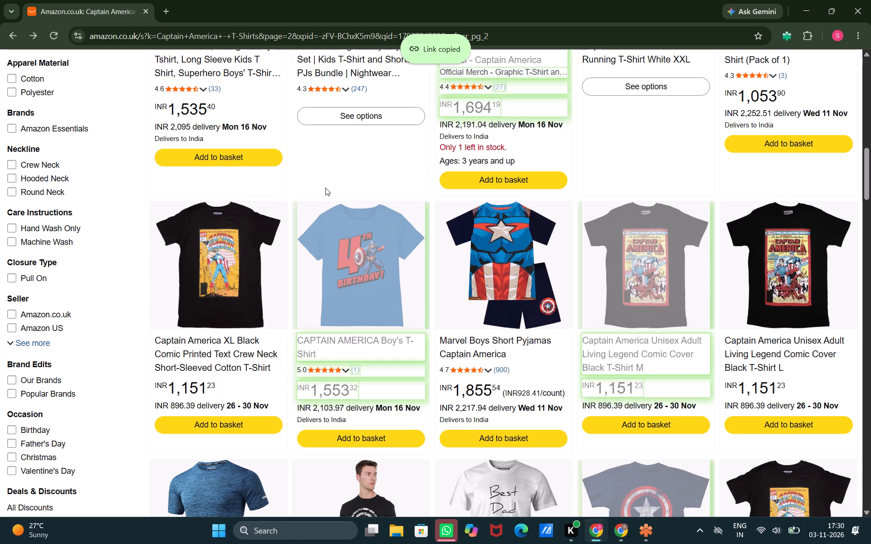
Copy the link of the Captain America Unisex Adult Living Legend Comic Cover Black T-Shirt L into cell C21947.
right_click(796, 332)
right_click(784, 351)
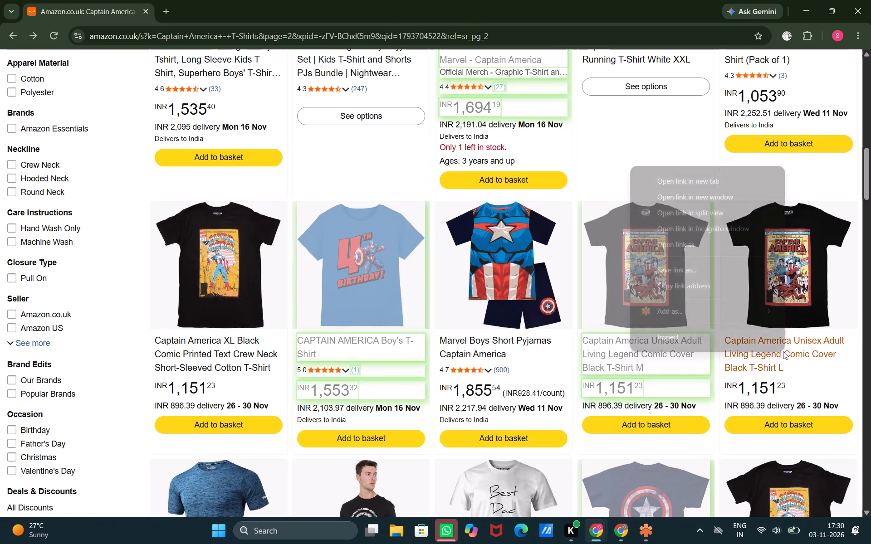
click(735, 287)
key(alt+Tab)
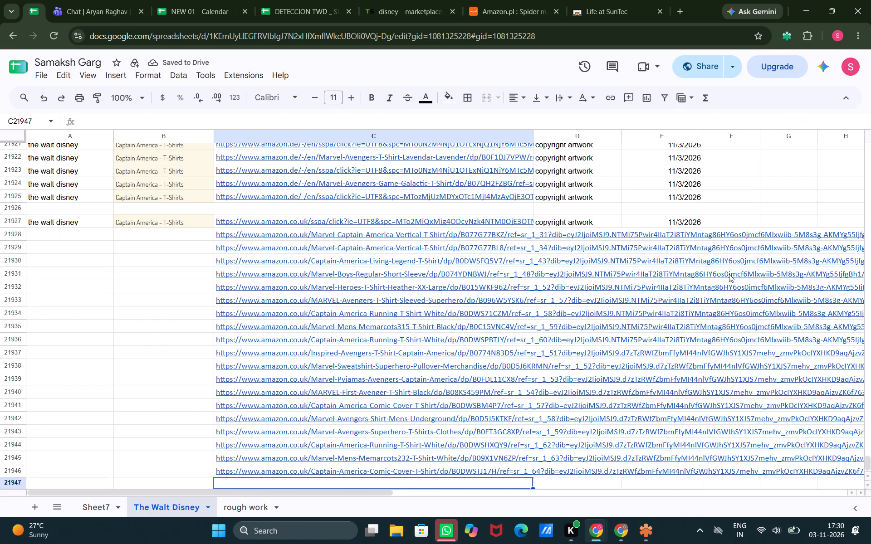
key(ctrl+v)
key(Return)
key(Return)
key(alt+Tab)
Copy the link of the black CAPTAIN AMERICA Marvel Brick Shield Unisex T Shirt into cell C21948.
scroll(729, 274, down, 4)
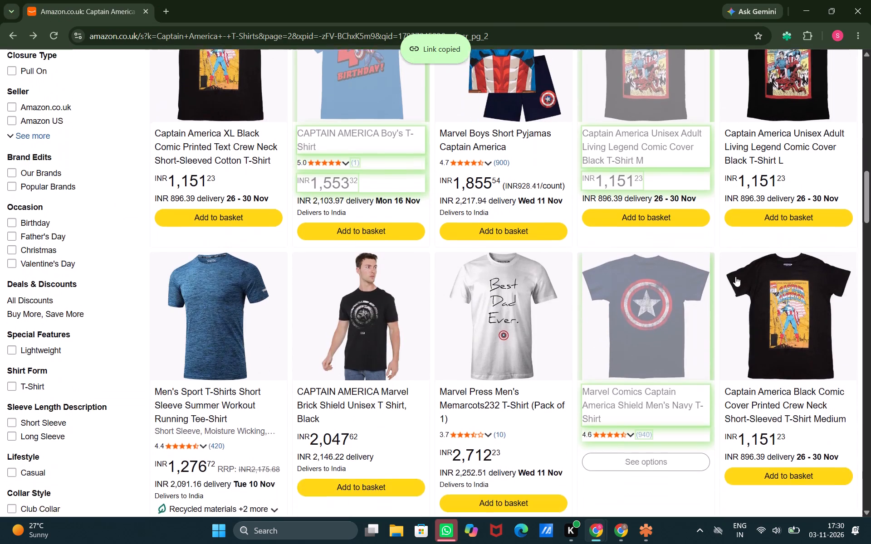
right_click(329, 376)
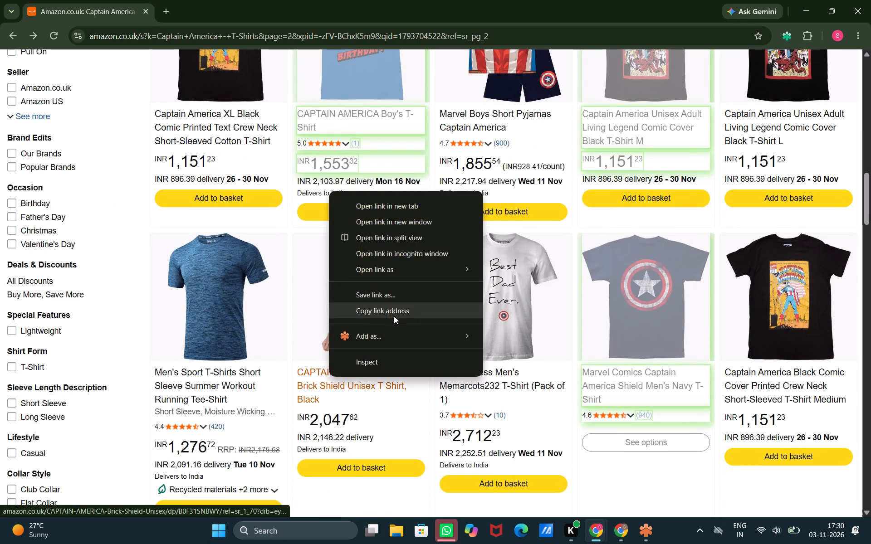
click(394, 316)
key(alt+Tab)
key(ctrl+v)
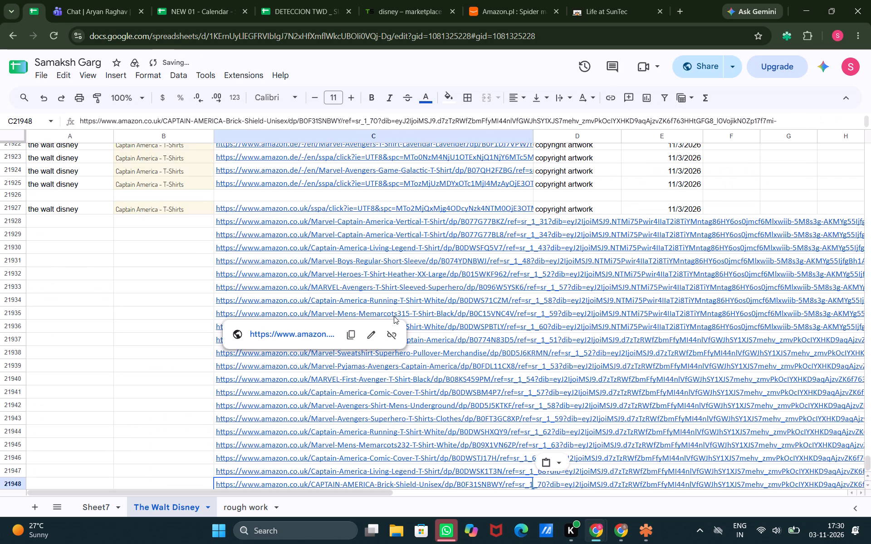
key(Return)
key(Return)
key(alt+Tab)
Copy the link of the Marvel Press Men's Memarcots232 T-Shirt (Pack of 1) into cell C21949 in bold.
right_click(488, 397)
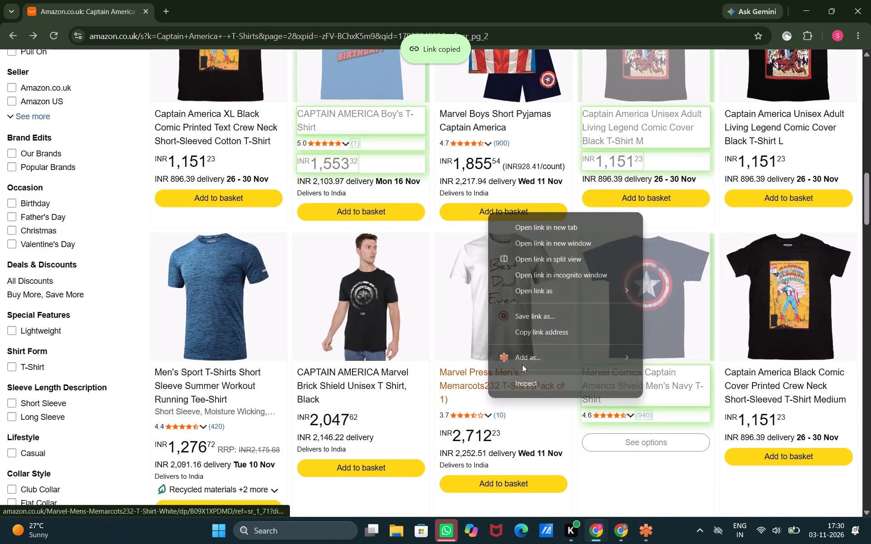
click(550, 326)
key(alt+Tab)
key(ctrl+b)
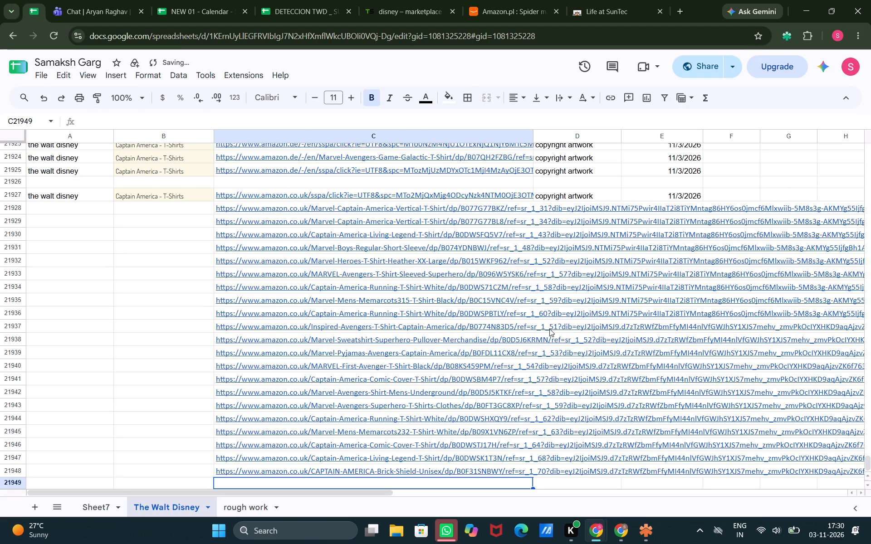
key(ctrl+v)
key(Return)
key(Return)
key(alt+Tab)
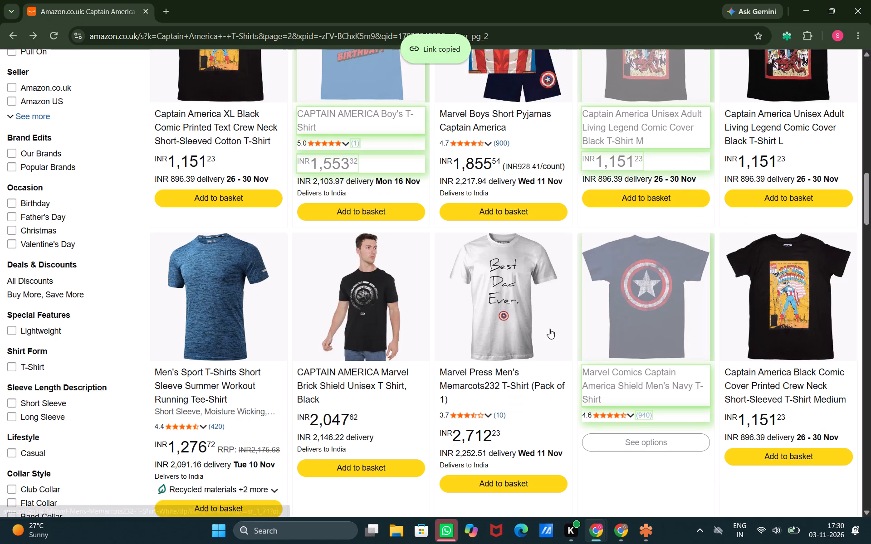
Copy the link of the Captain America Black Comic Cover Printed Crew Neck T-Shirt Medium into cell C21950.
right_click(806, 399)
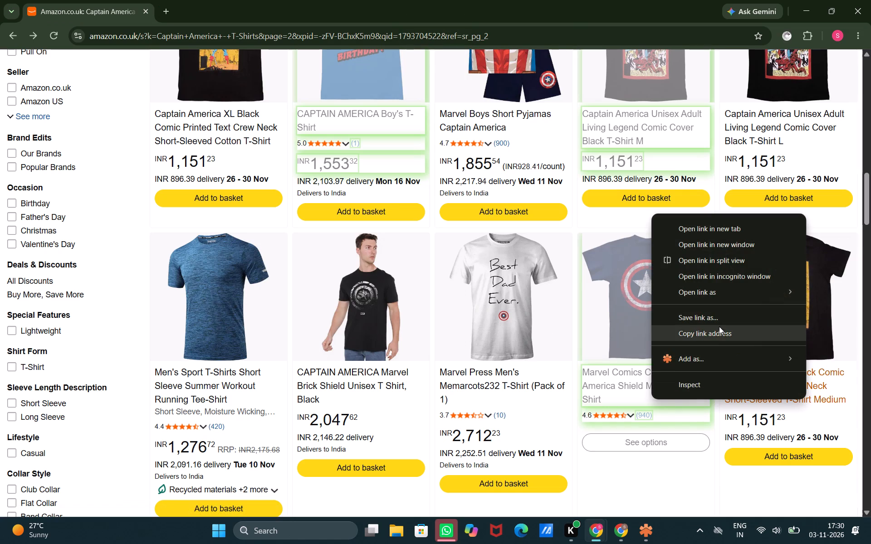
click(719, 326)
key(alt+Tab)
key(ctrl+v)
key(Return)
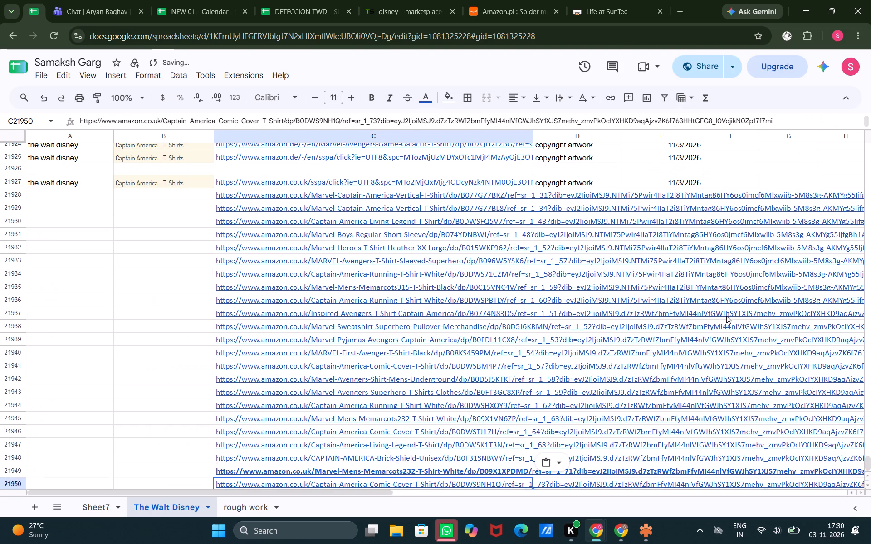
key(Return)
key(alt+Tab)
Copy the link of the Captain America Unisex Adult Black Cotton Comic Action Pose T-Shirt S into cell C21951.
scroll(699, 309, down, 5)
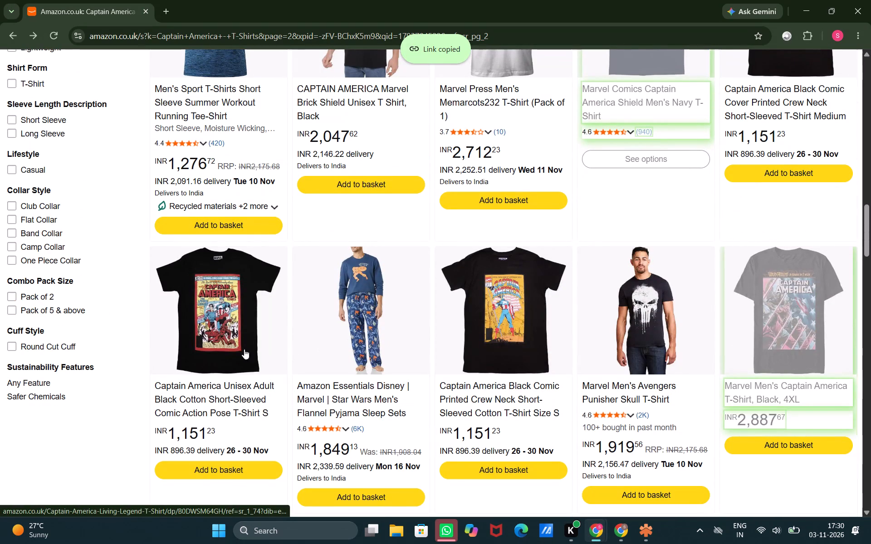
right_click(208, 382)
click(279, 322)
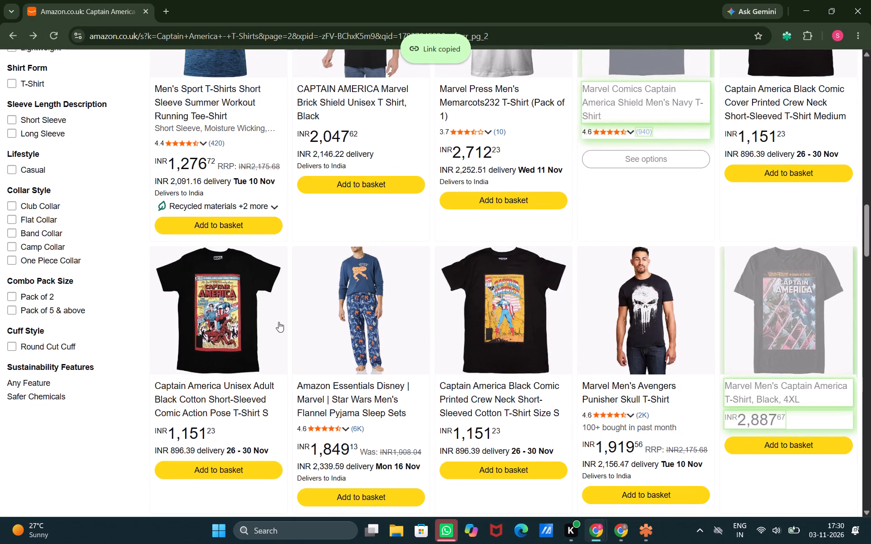
key(alt+Tab)
key(ctrl+v)
key(Return)
key(Return)
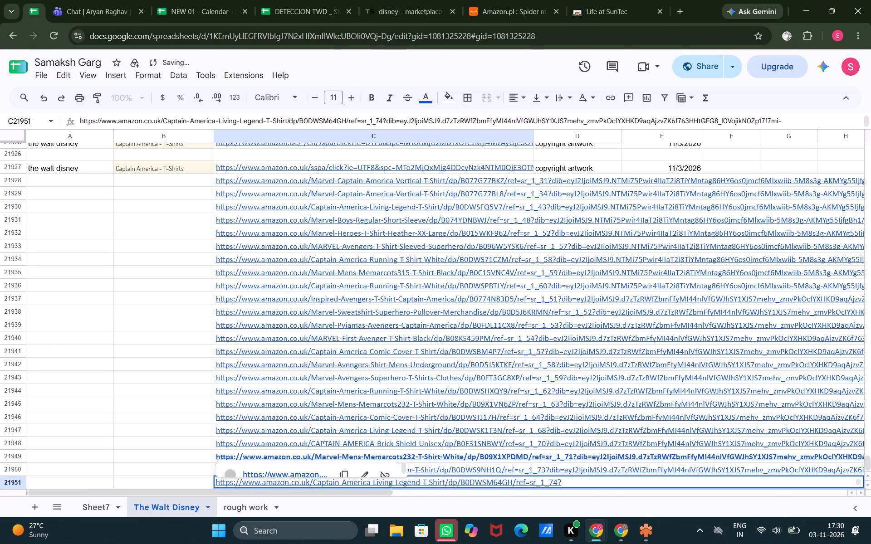
key(alt+Tab)
Copy the link of the Captain America Black Comic Printed Crew Neck Cotton T-Shirt Size S into cell C21952.
right_click(467, 398)
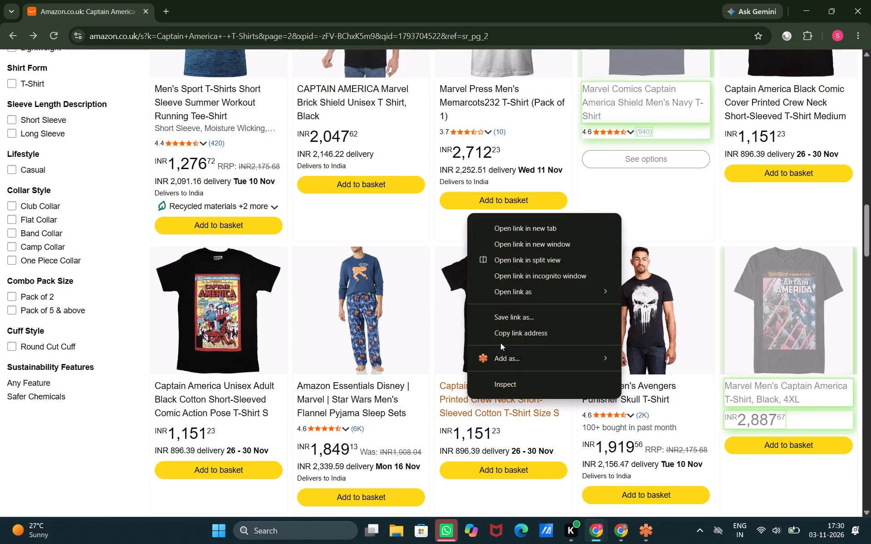
click(500, 337)
key(alt+Tab)
key(ctrl+v)
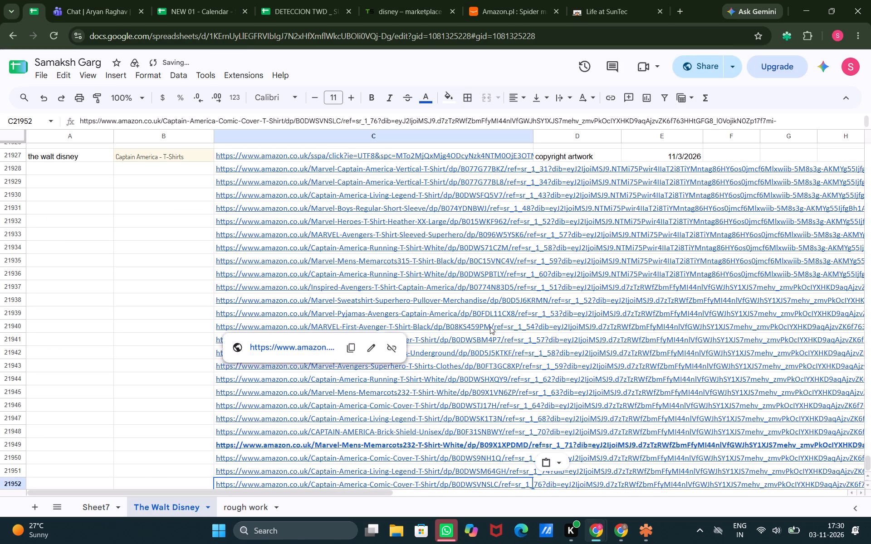
key(Return)
key(Return)
key(alt+Tab)
Copy the link of the Marvel Men's Comic Strip Logo Short Sleeve T-Shirt into cell C21953.
scroll(489, 326, down, 6)
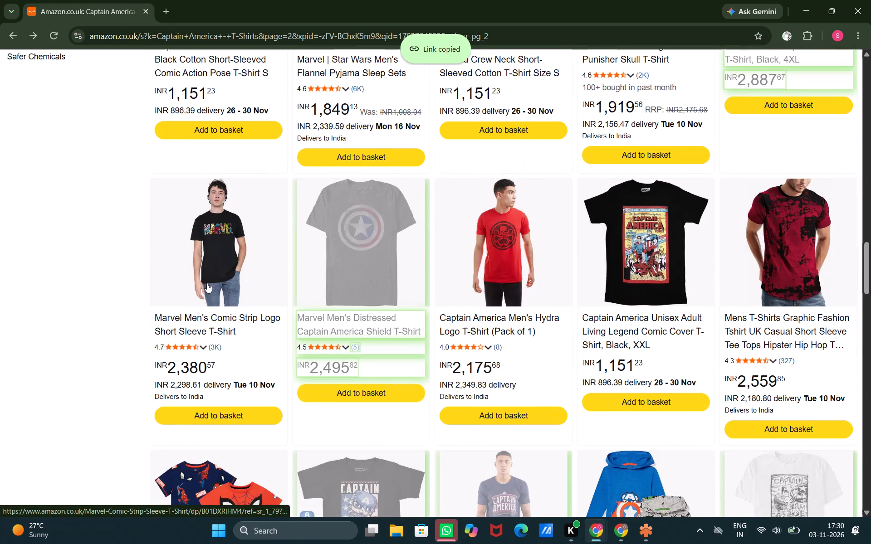
right_click(222, 322)
click(270, 443)
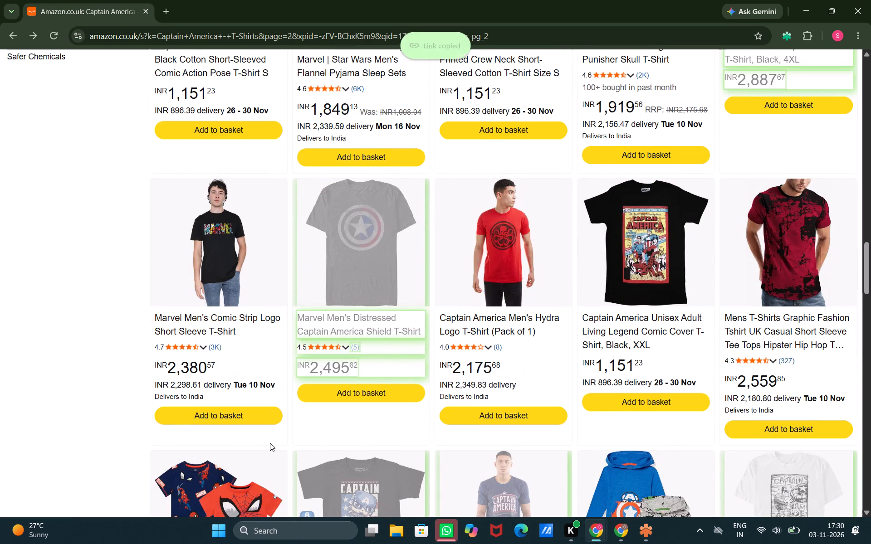
key(alt+Tab)
key(ctrl+v)
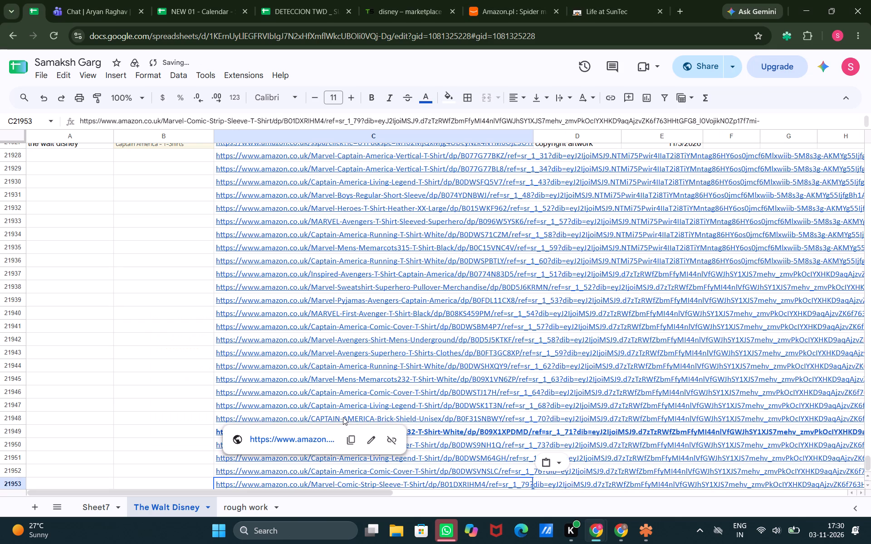
key(Return)
key(Return)
key(alt+Tab)
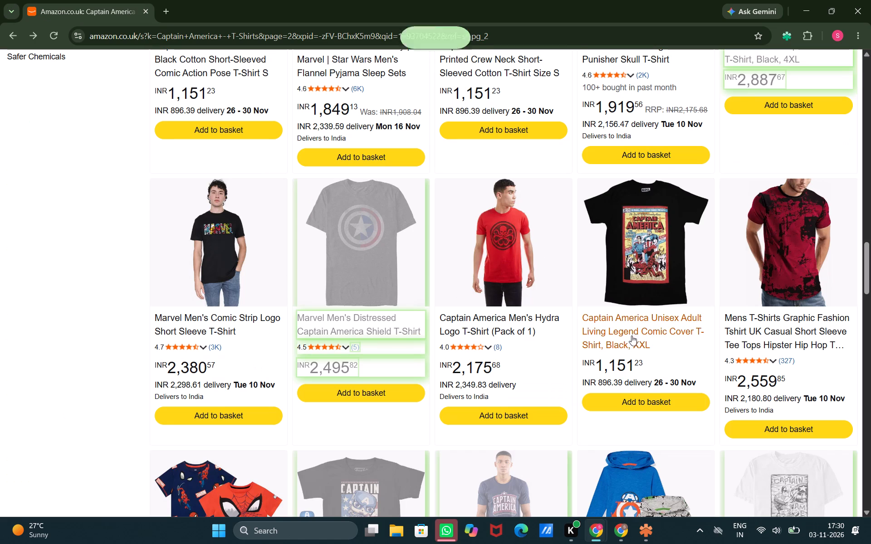
Copy the link of the Captain America Unisex Adult Living Legend Comic Cover T-Shirt, Black, XXL into cell C21954.
right_click(634, 340)
click(677, 280)
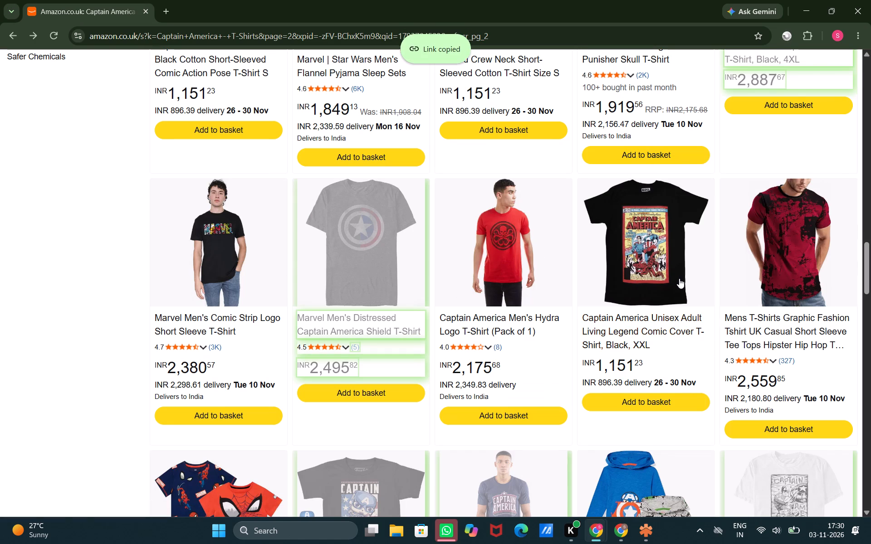
key(alt+Tab)
key(ctrl+v)
key(Return)
key(Return)
key(alt+Tab)
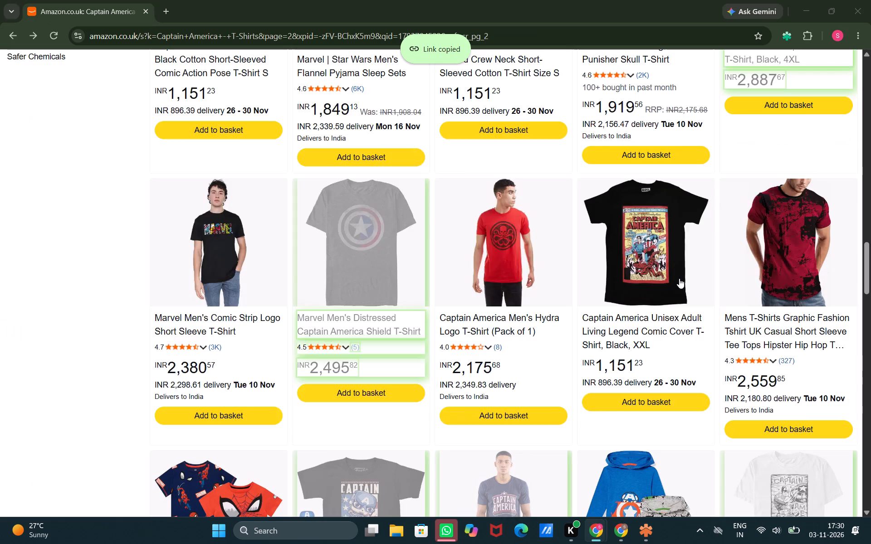
Copy the link of the CAPTAIN AMERICA Mens Avengers Long Pyjama Set into cell C21955.
scroll(679, 278, down, 4)
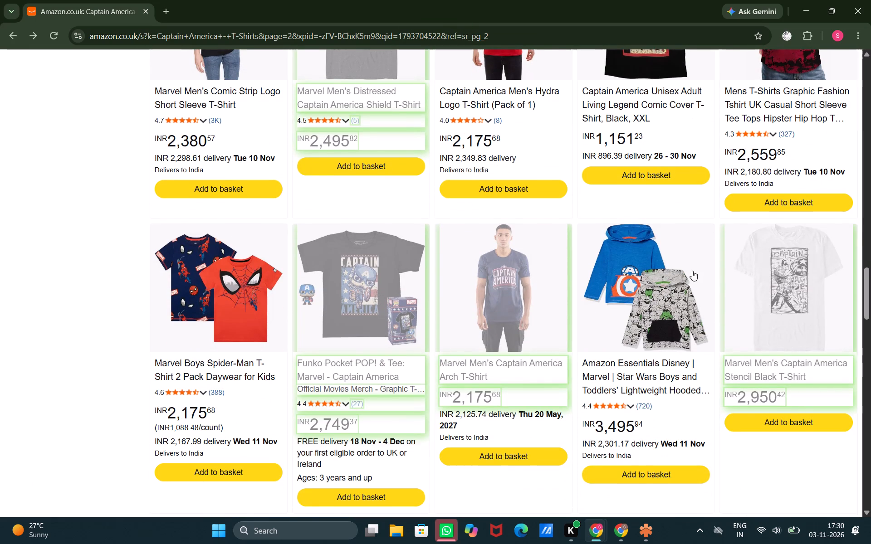
scroll(828, 271, down, 5)
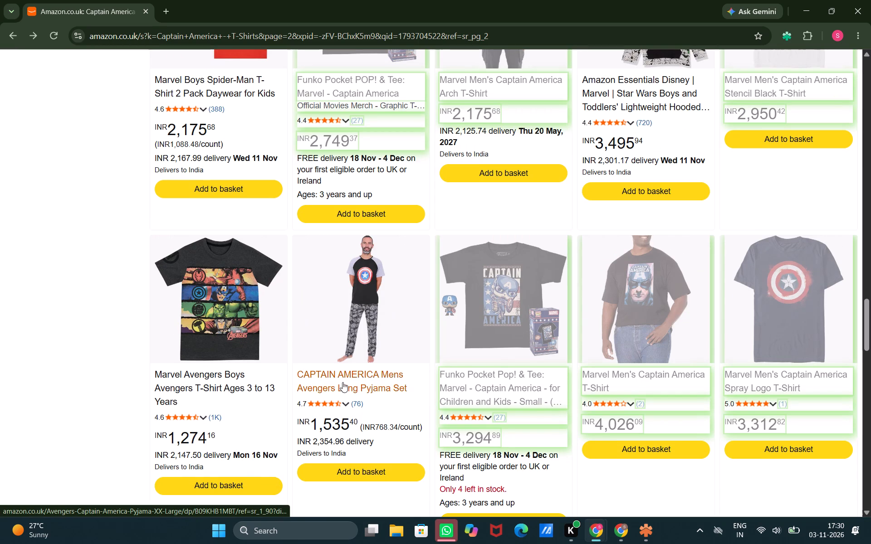
right_click(343, 385)
click(421, 325)
key(alt+Tab)
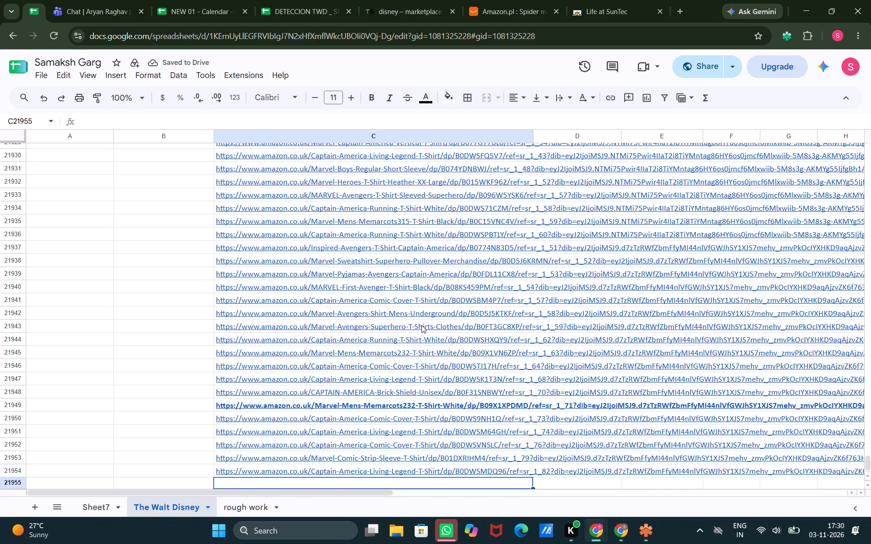
key(ctrl+v)
key(Return)
key(Return)
key(alt+Tab)
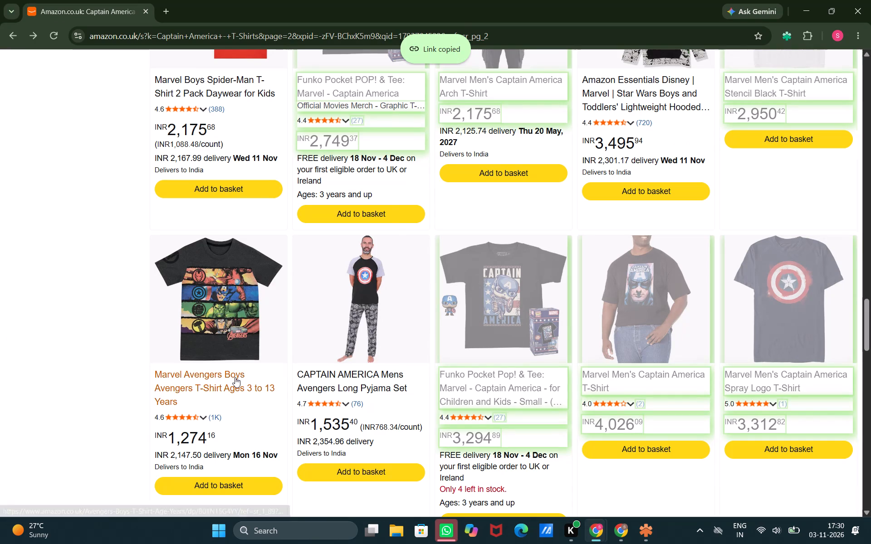
Copy the link of the Marvel Avengers Boys Avengers T-Shirt Ages 3 to 13 Years into cell C21956.
right_click(235, 377)
click(288, 313)
key(alt+Tab)
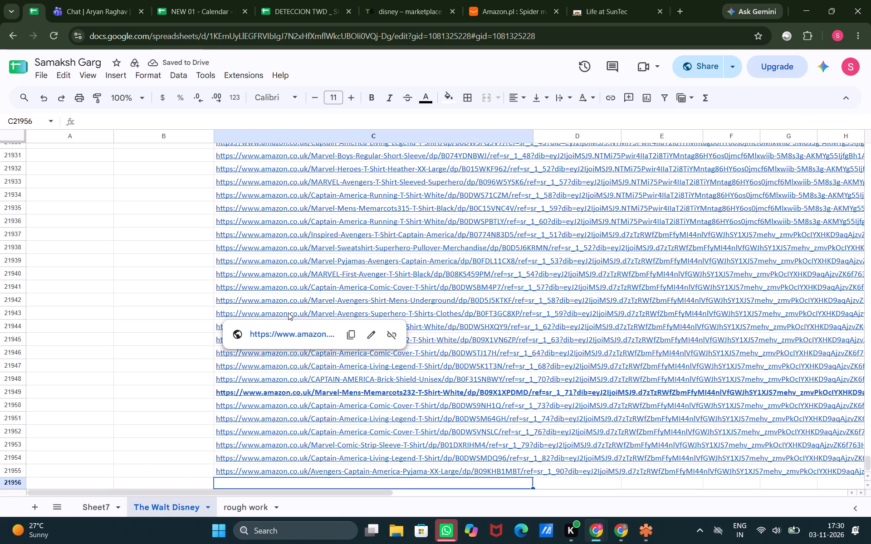
key(ctrl+v)
key(Return)
key(Return)
key(alt+Tab)
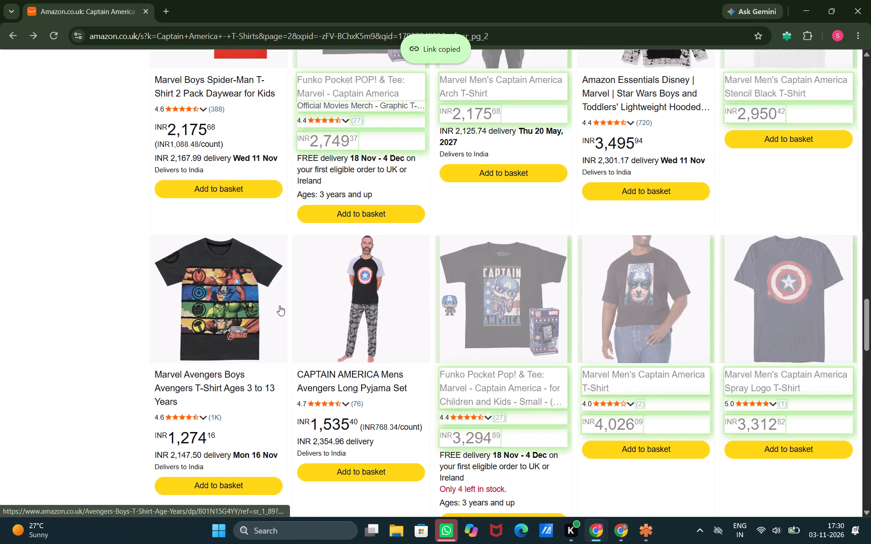
Add 1000 more rows twice at the bottom of The Walt Disney sheet, and select the empty cell C21957.
scroll(279, 306, down, 5)
key(alt+Tab)
scroll(323, 306, down, 4)
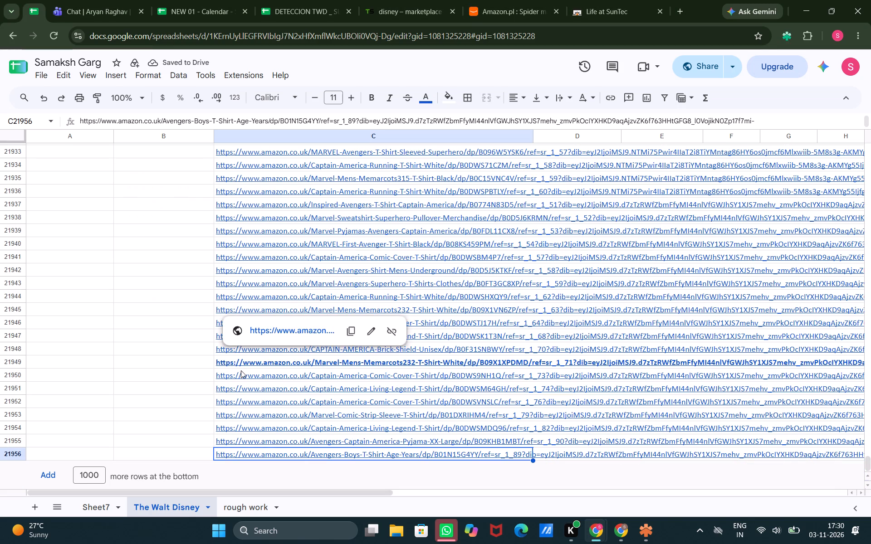
double_click(51, 471)
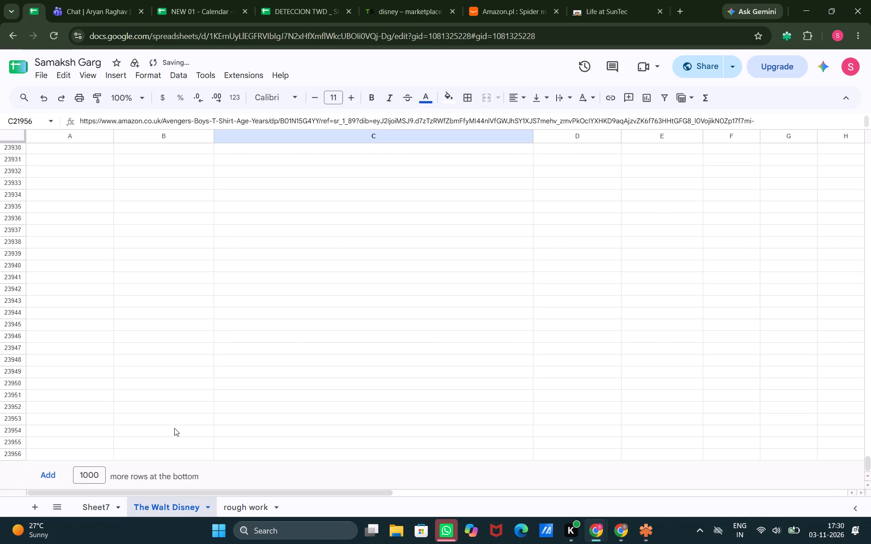
scroll(190, 422, up, 9)
scroll(191, 422, down, 14)
click(355, 446)
key(ctrl+Up)
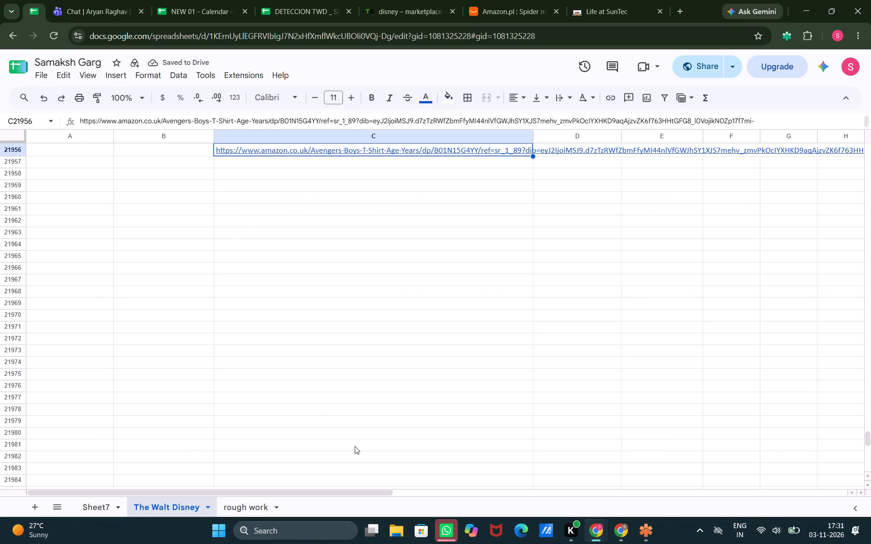
key(Down)
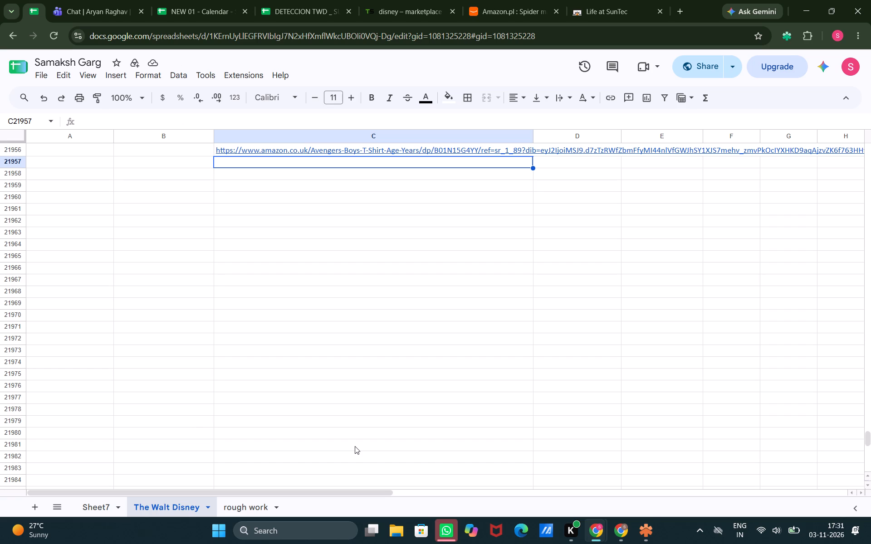
Switch back to the Amazon.co.uk results and open page 3 of the Captain America T-Shirts search.
key(alt+Tab)
scroll(392, 446, down, 3)
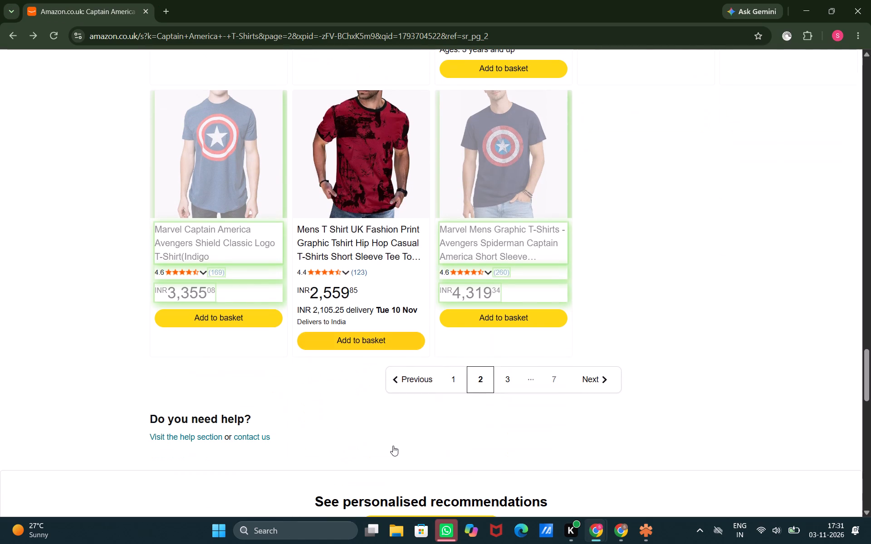
click(504, 375)
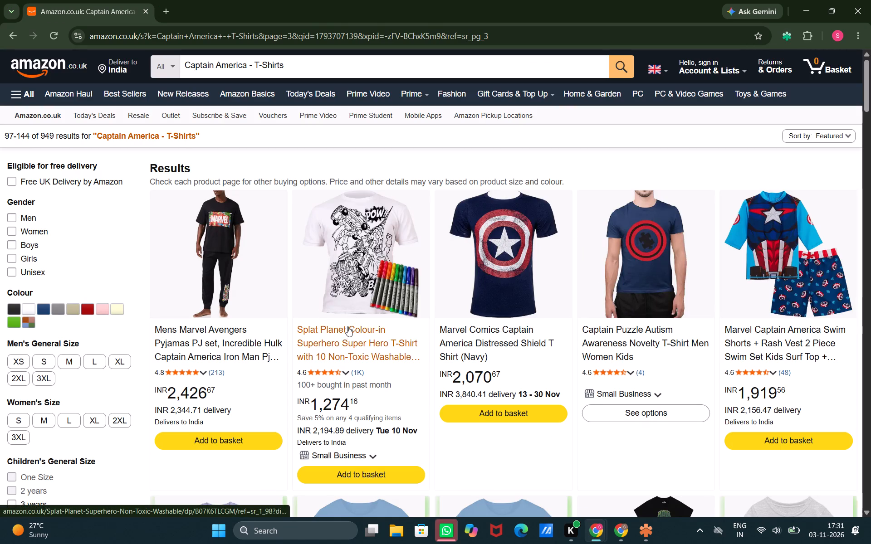
Check the product page of the Splat Planet Colour-in Superhero T-Shirt and return to the results.
click(363, 277)
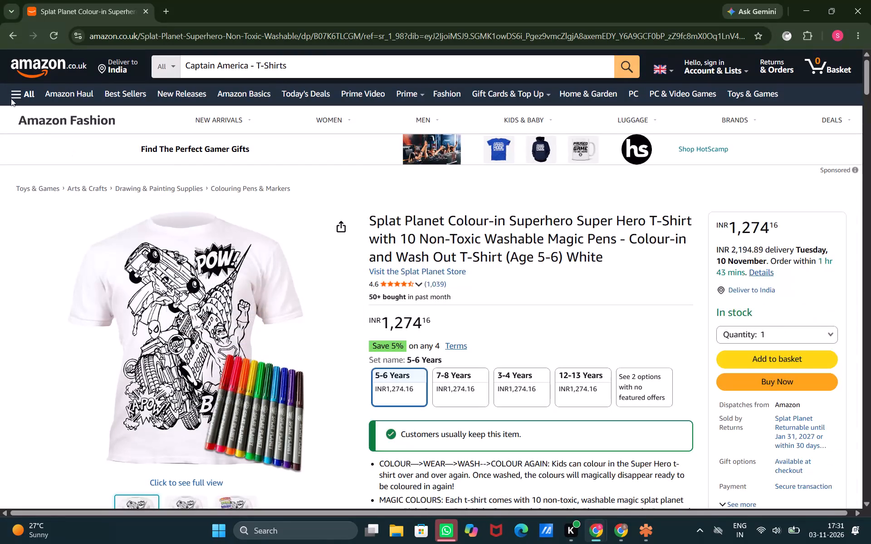
click(21, 34)
Look over the page 3 results, check the Mens Marvel Avengers Pyjamas PJ set product page, and return to the results.
scroll(596, 279, down, 10)
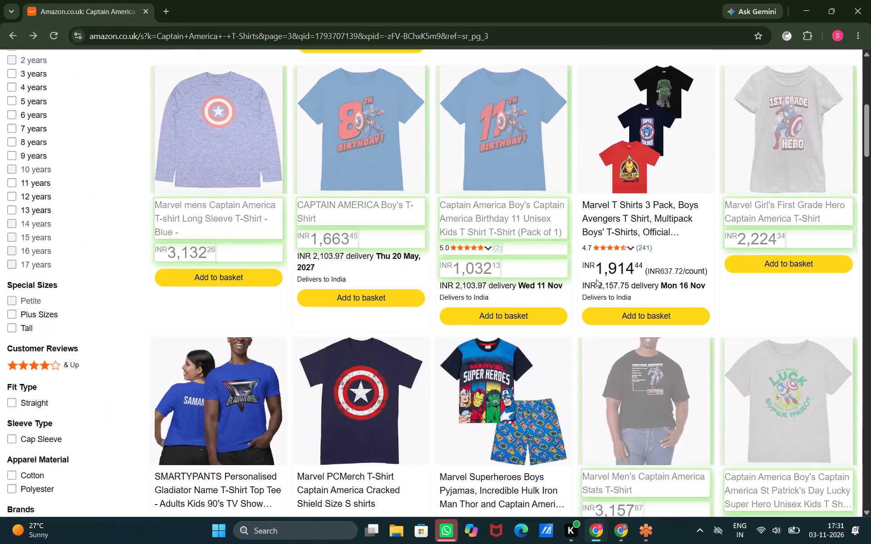
scroll(596, 279, down, 4)
scroll(594, 282, up, 19)
click(257, 243)
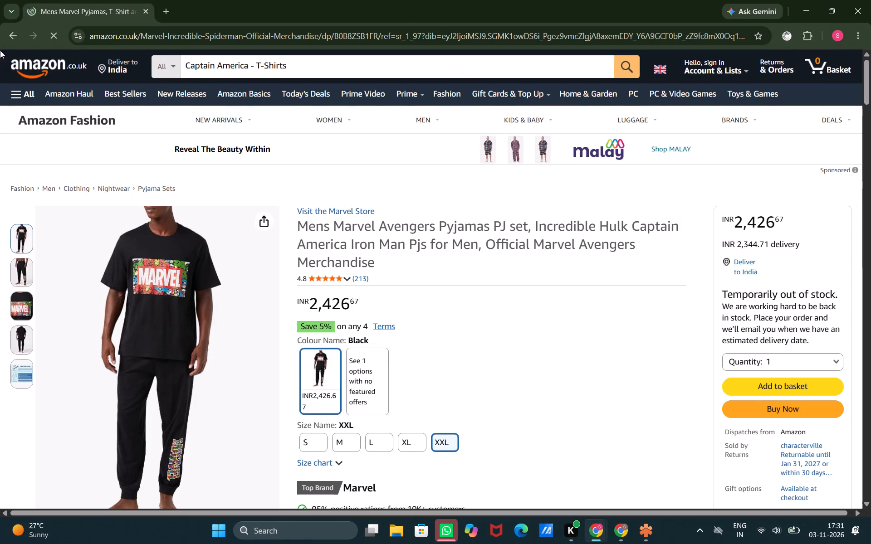
click(3, 31)
Copy the link of the Mens Marvel Avengers Pyjamas PJ set into cell C21957.
right_click(217, 365)
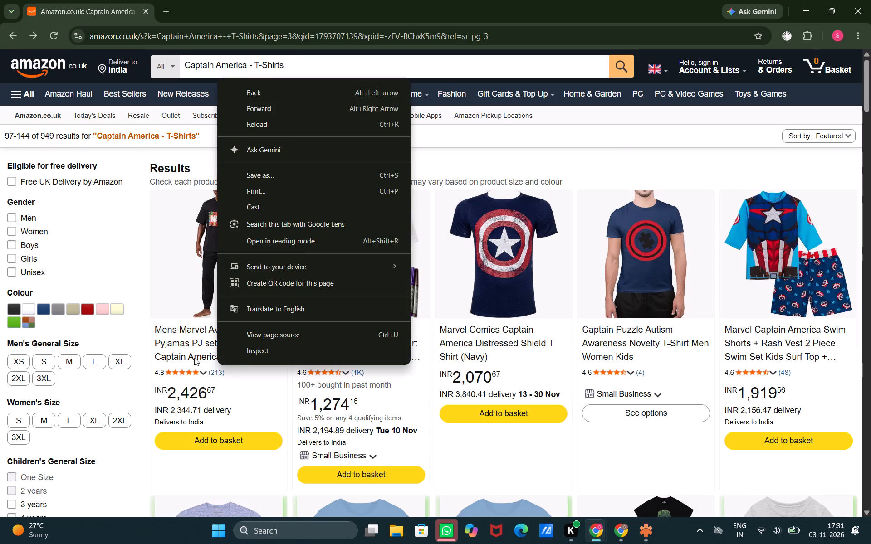
right_click(194, 358)
click(261, 295)
key(alt+Tab)
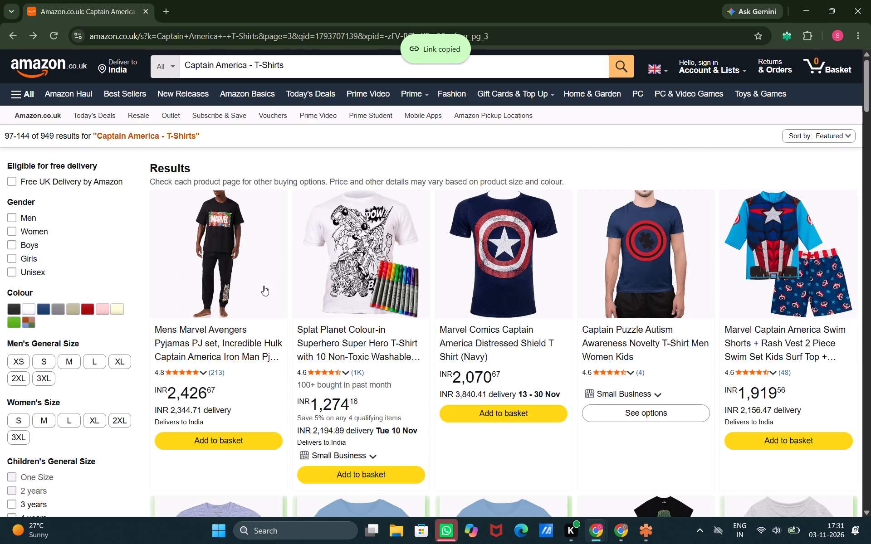
key(ctrl+v)
key(Return)
key(Return)
key(alt+Tab)
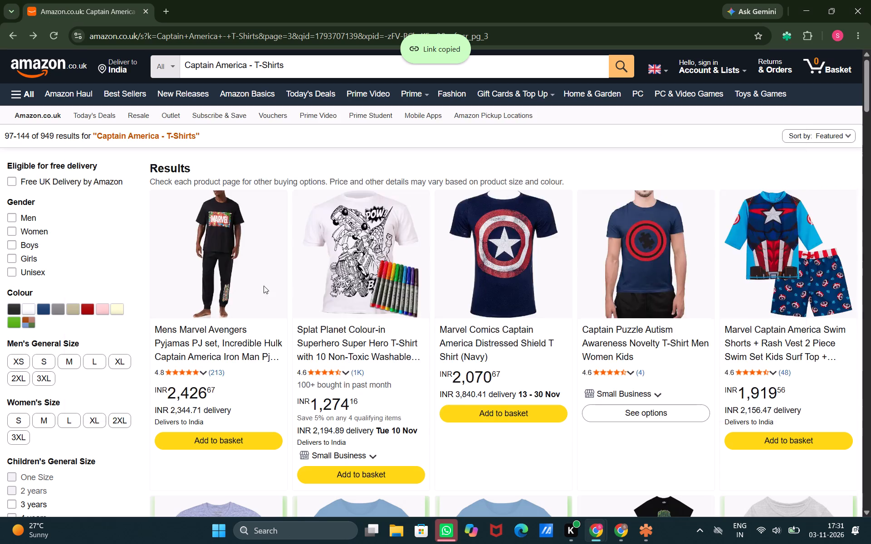
Copy the link of the Marvel Comics Captain America Distressed Shield T Shirt (Navy) into cell C21958.
right_click(446, 338)
click(532, 268)
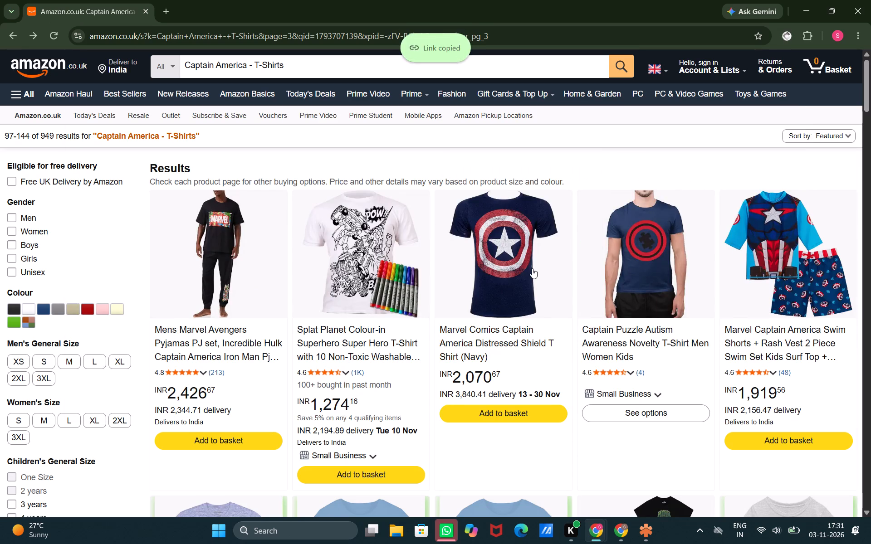
key(alt+Tab)
key(ctrl+v)
key(Return)
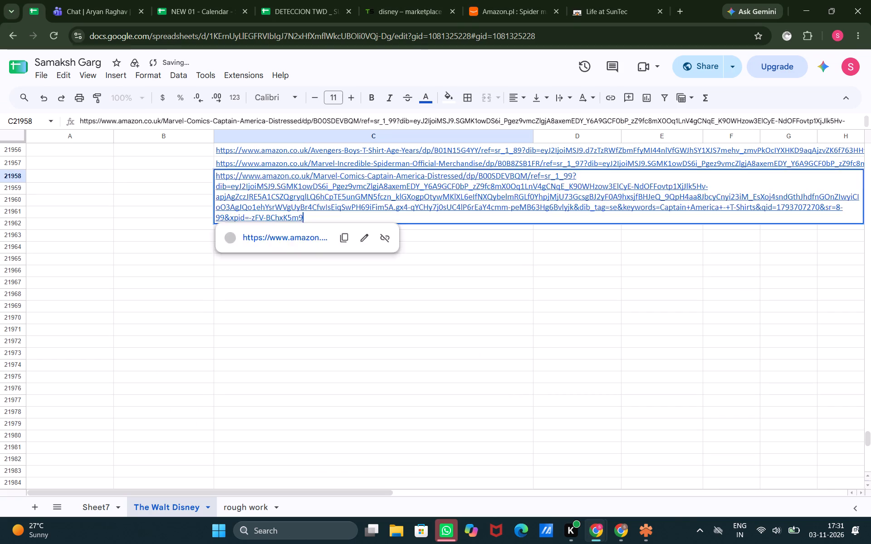
key(Return)
key(alt+Tab)
Copy the link of the Marvel T Shirts 3 Pack, Boys Avengers T Shirt multipack into cell C21959.
scroll(759, 228, down, 4)
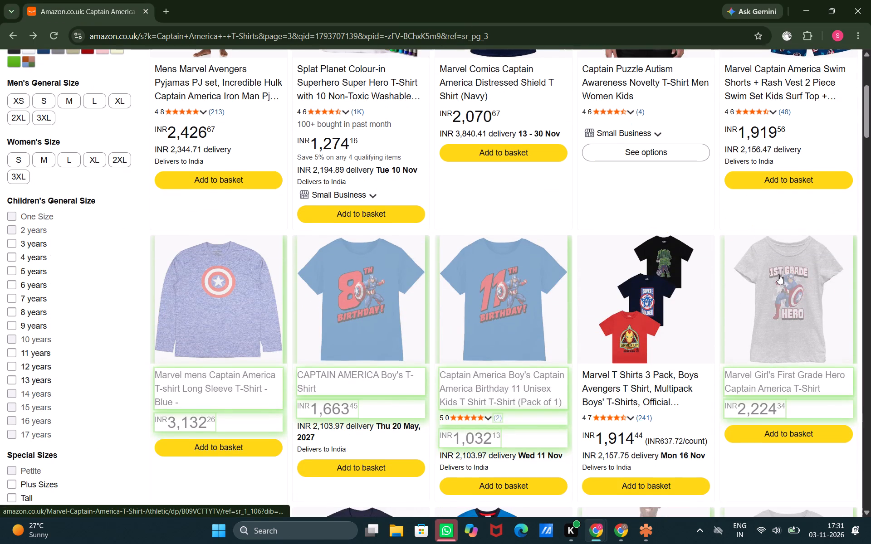
right_click(661, 389)
click(722, 327)
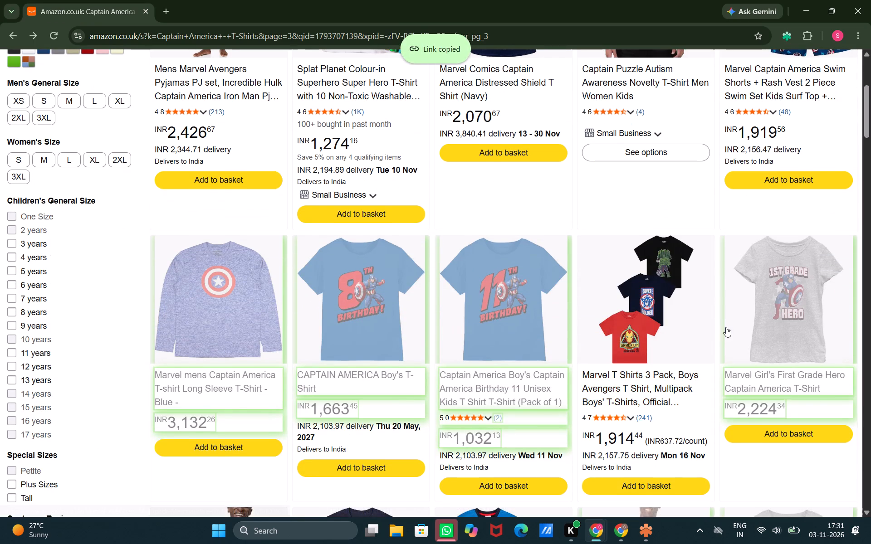
key(alt+Tab)
key(ctrl+v)
key(Return)
key(Return)
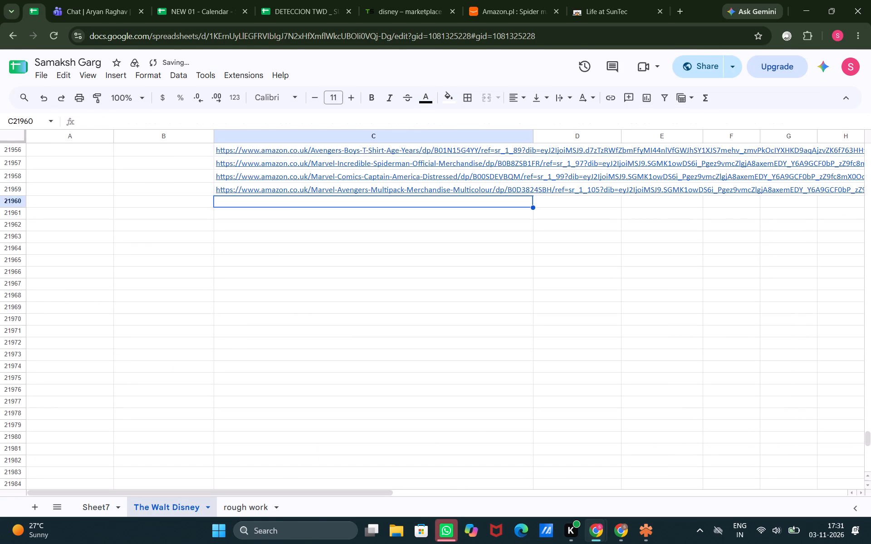
key(alt+Tab)
Copy the link of the Marvel PCMerch T-Shirt Captain America Cracked Shield Size S into cell C21960.
scroll(741, 329, down, 5)
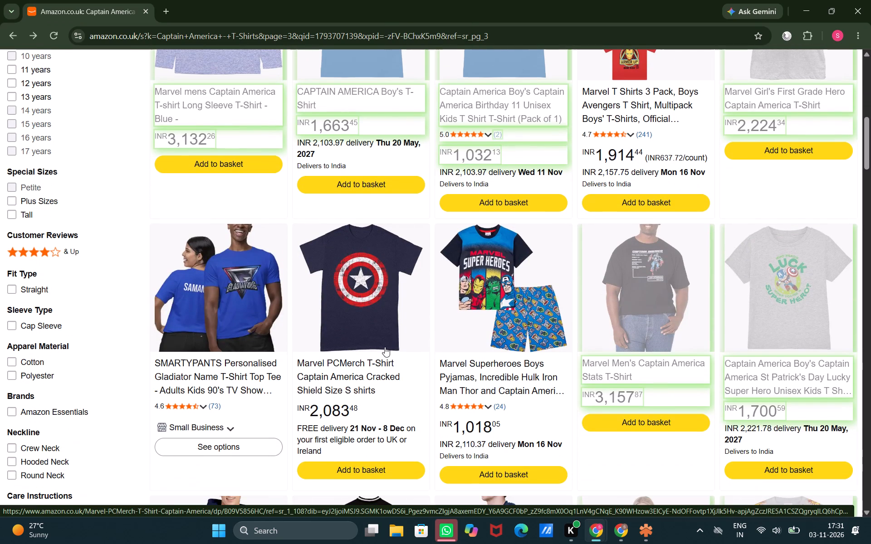
right_click(388, 377)
click(453, 316)
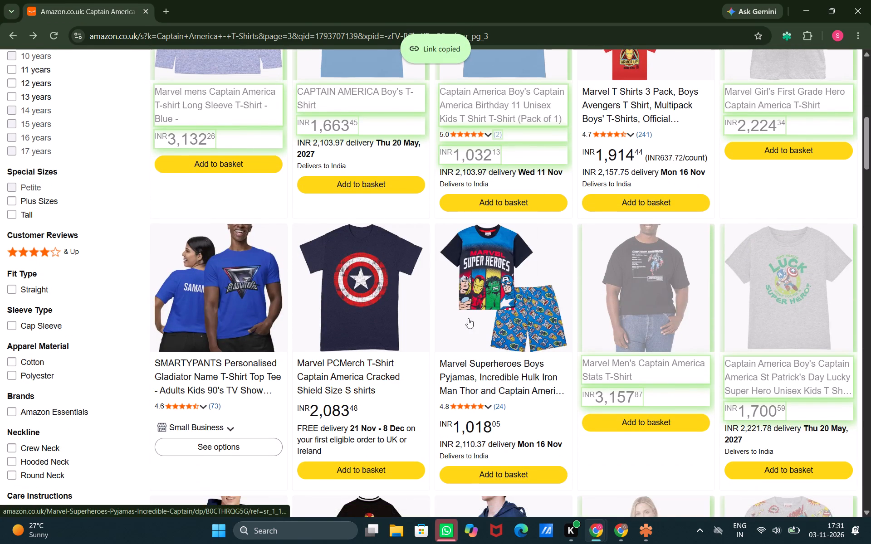
key(alt+Tab)
key(ctrl+v)
key(Return)
key(Return)
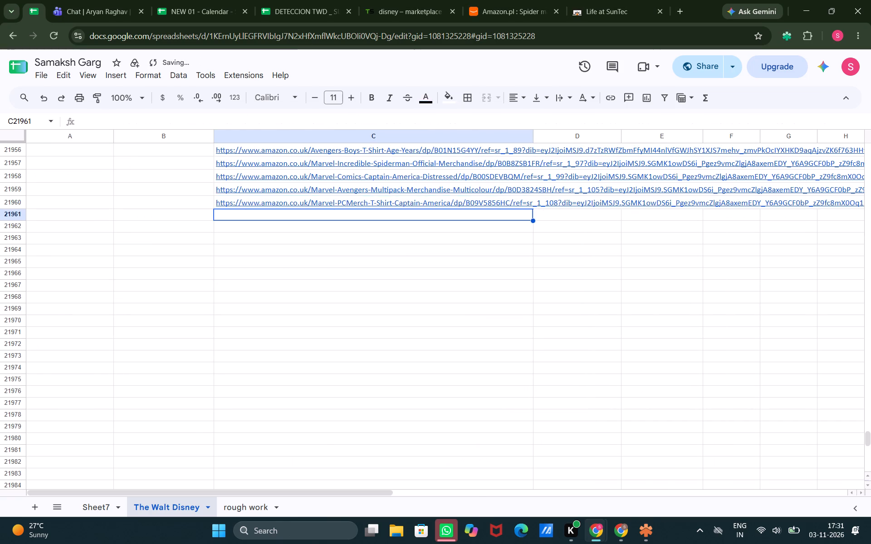
key(alt+Tab)
Copy the link of the Marvel Superheroes Boys Pyjamas into cell C21961.
right_click(519, 391)
click(577, 325)
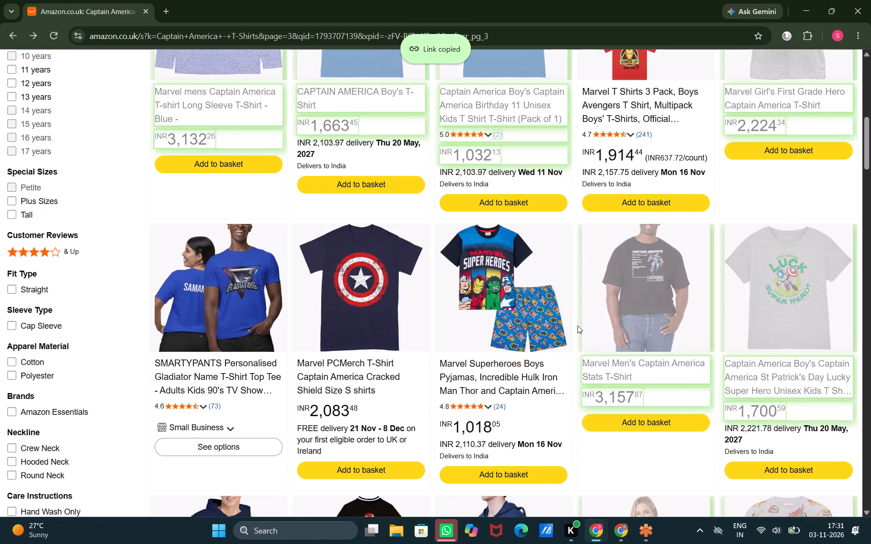
key(alt+Tab)
key(ctrl+v)
key(Return)
key(Return)
key(alt+Tab)
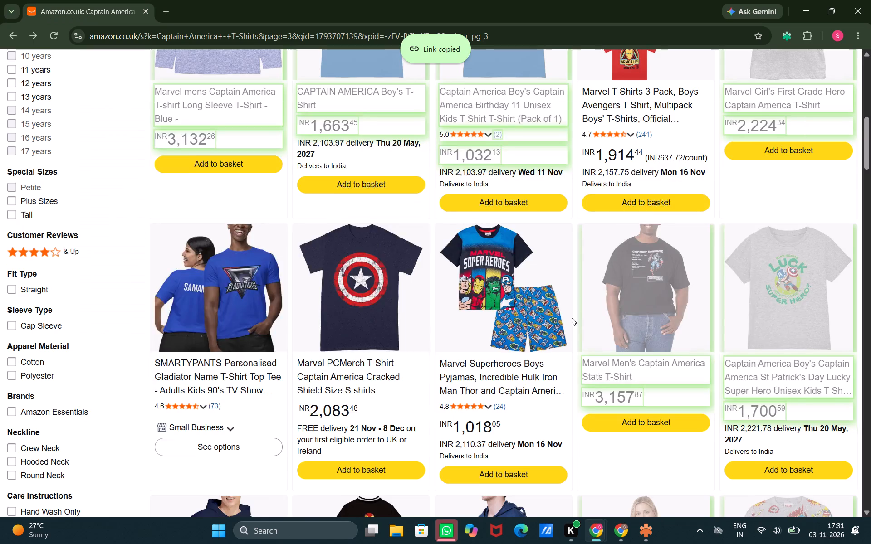
Copy the link of the Marvel Men's Cap Logo T-Shirt into cell C21962.
scroll(572, 318, down, 6)
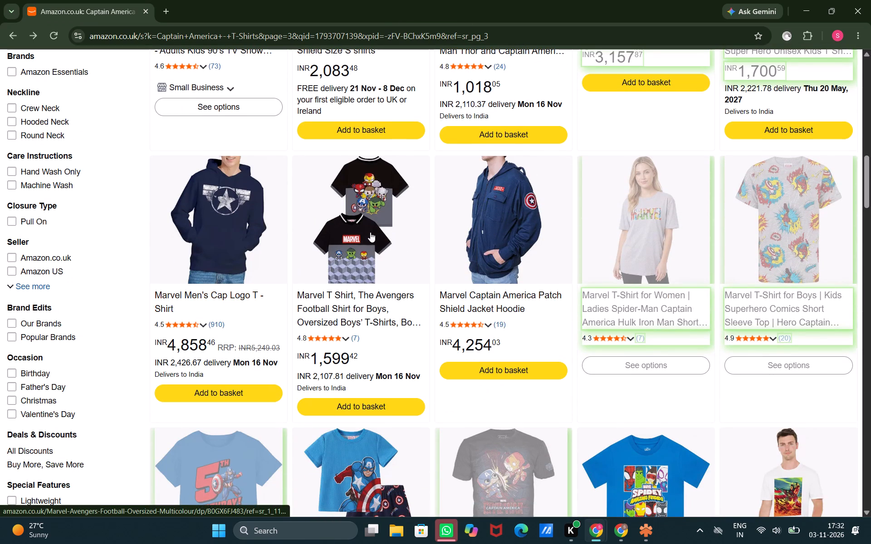
right_click(204, 300)
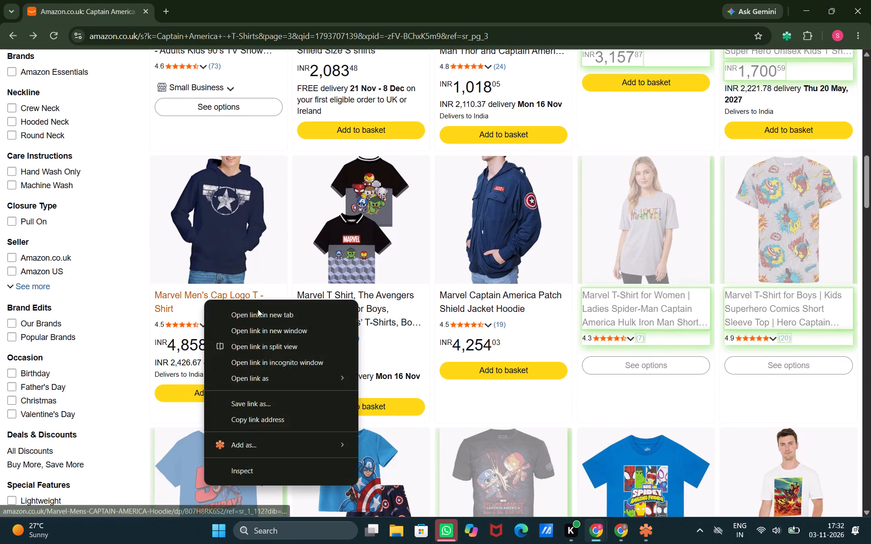
click(262, 426)
key(alt+Tab)
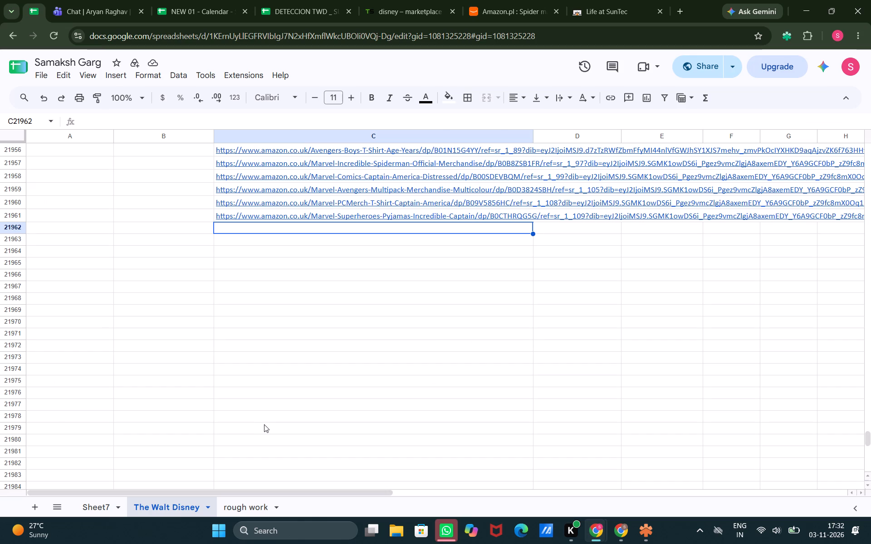
key(ctrl+v)
key(Return)
key(Return)
key(alt+Tab)
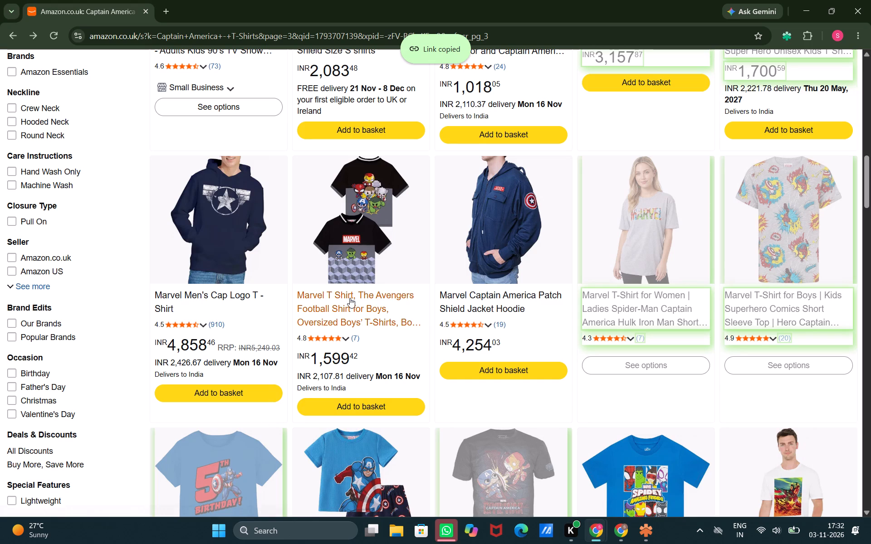
Copy the link of the Marvel T Shirt, The Avengers Football Shirt for Boys, into cell C21963.
right_click(350, 298)
click(421, 417)
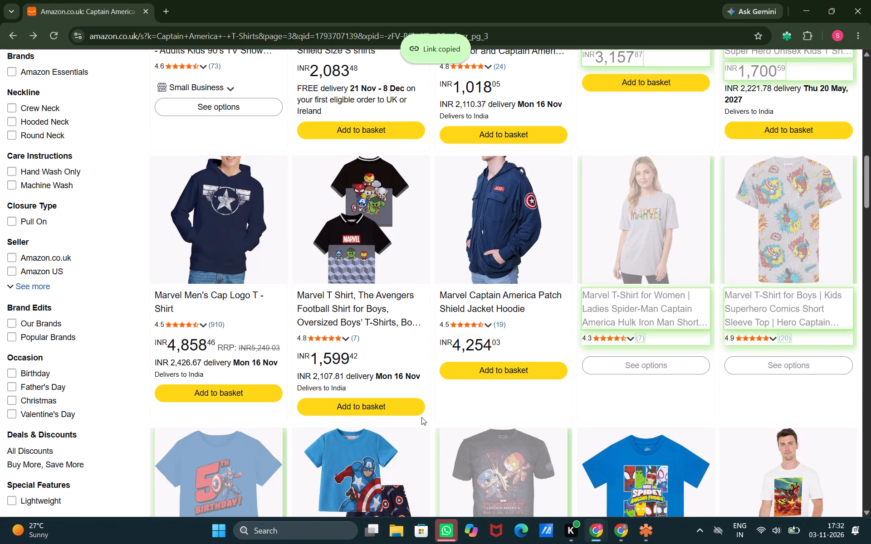
key(alt+Tab)
key(ctrl+v)
key(Return)
key(Return)
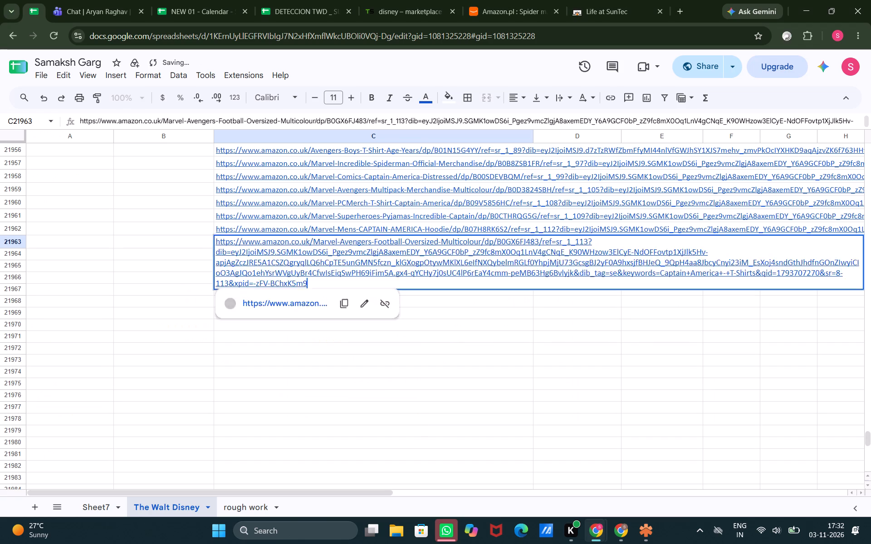
key(alt+Tab)
Copy the link of the Marvel Captain America Patch Shield Jacket Hoodie into cell C21964.
right_click(518, 304)
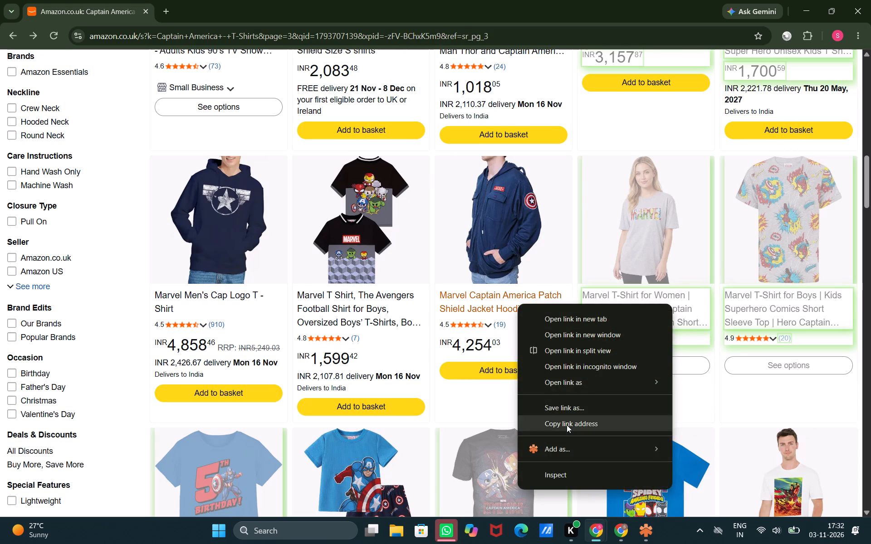
click(567, 425)
key(alt+Tab)
key(ctrl+v)
key(Return)
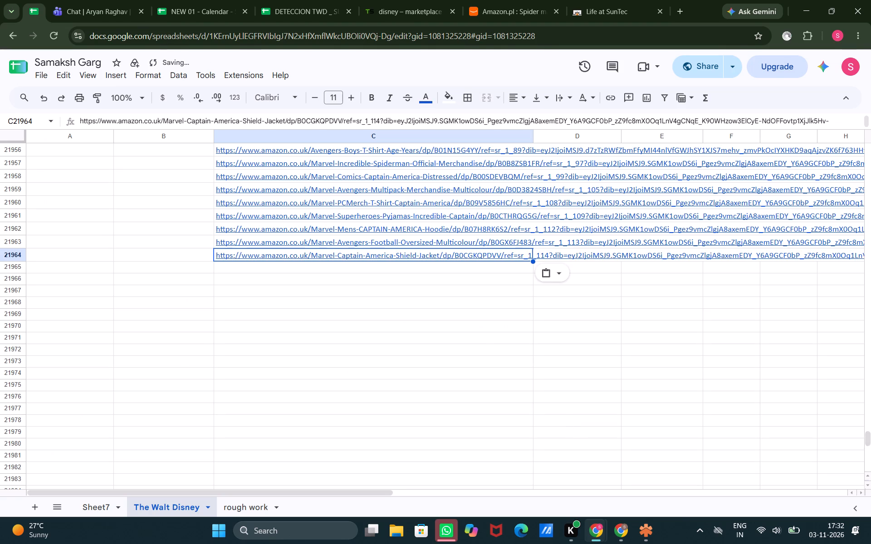
key(Return)
key(alt+Tab)
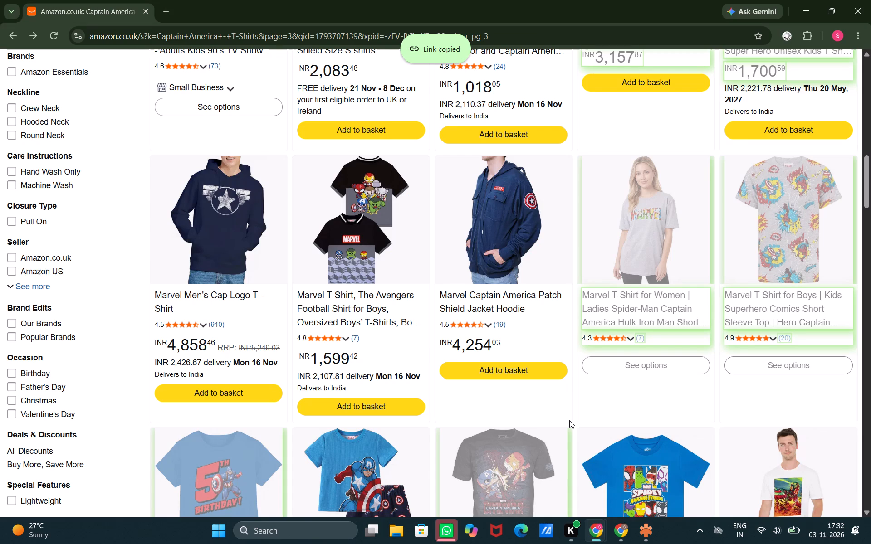
Copy the link of the Disney Marvel Spider-Man Boys Shorts Set with the Captain America design into cell C21965.
scroll(565, 432, down, 1)
scroll(527, 379, down, 2)
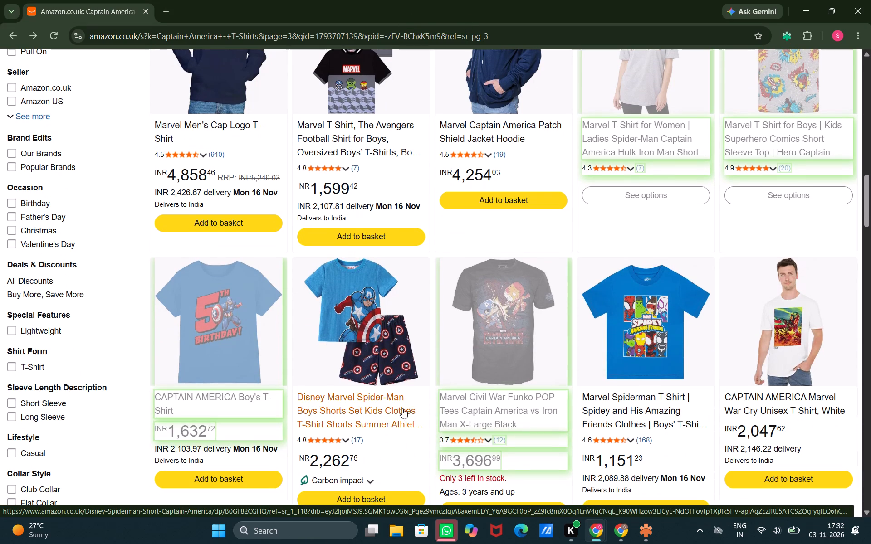
right_click(402, 408)
click(436, 351)
click(440, 345)
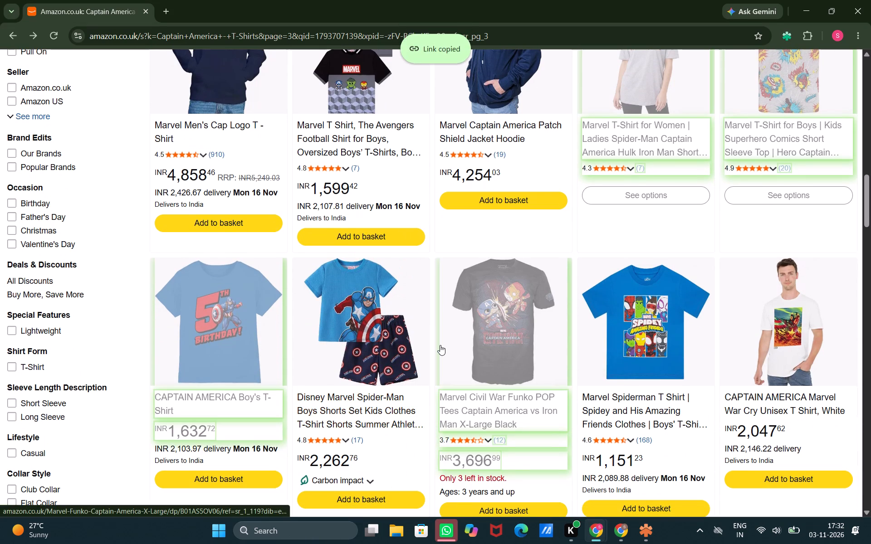
key(alt+Tab)
key(ctrl+v)
key(Return)
key(Return)
key(alt+Tab)
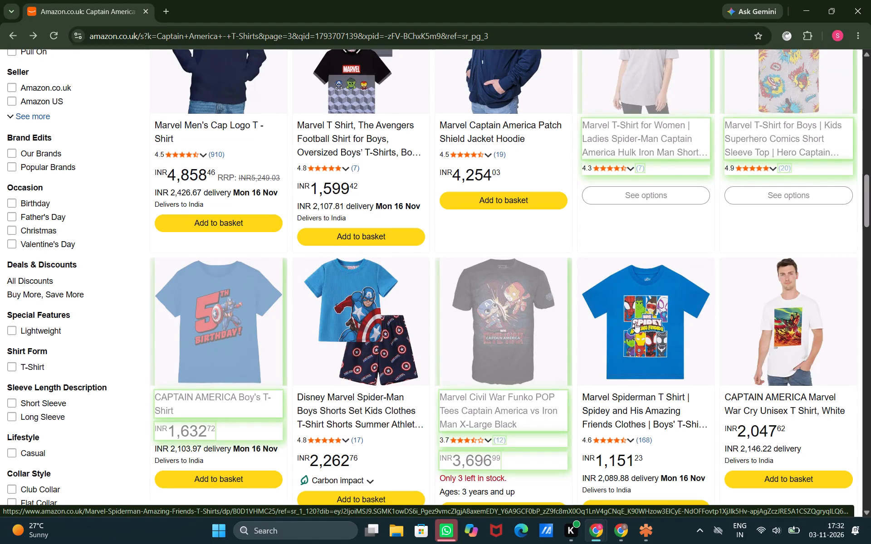
Copy the link of the CAPTAIN AMERICA Marvel War Cry Unisex T Shirt, White into cell C21966.
scroll(774, 318, down, 2)
right_click(777, 289)
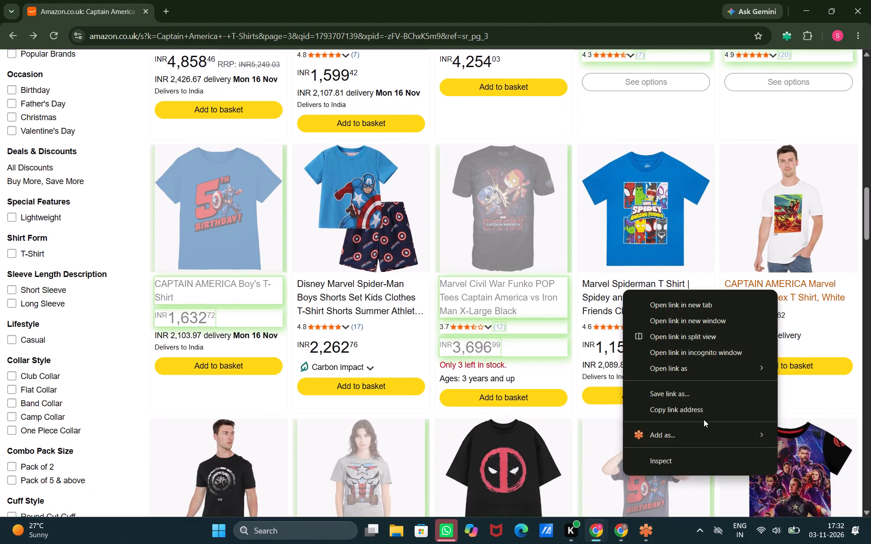
click(704, 414)
key(alt+Tab)
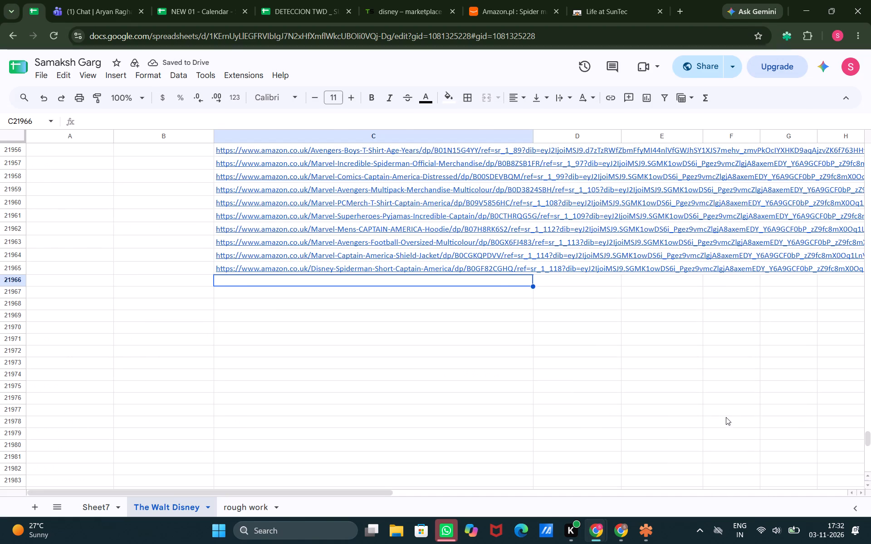
key(ctrl+v)
key(Return)
key(Return)
key(alt+Tab)
Copy the link of the Marvel Boys Avengers T-Shirt into cell C21967.
scroll(727, 418, down, 3)
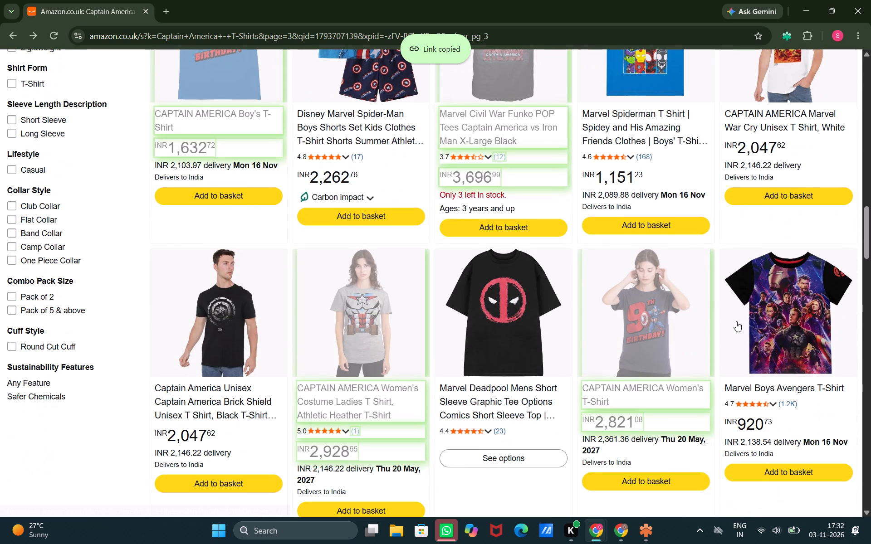
right_click(785, 384)
click(727, 316)
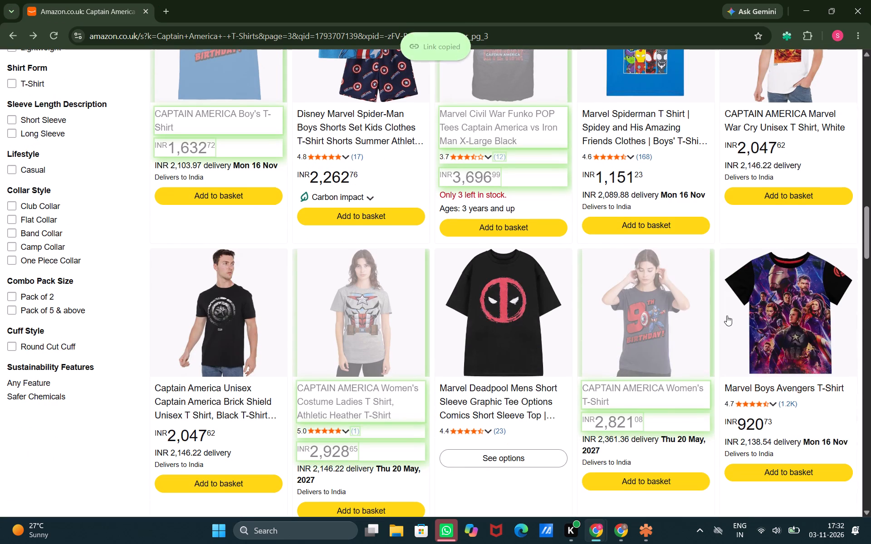
key(alt+Tab)
key(ctrl+v)
key(Return)
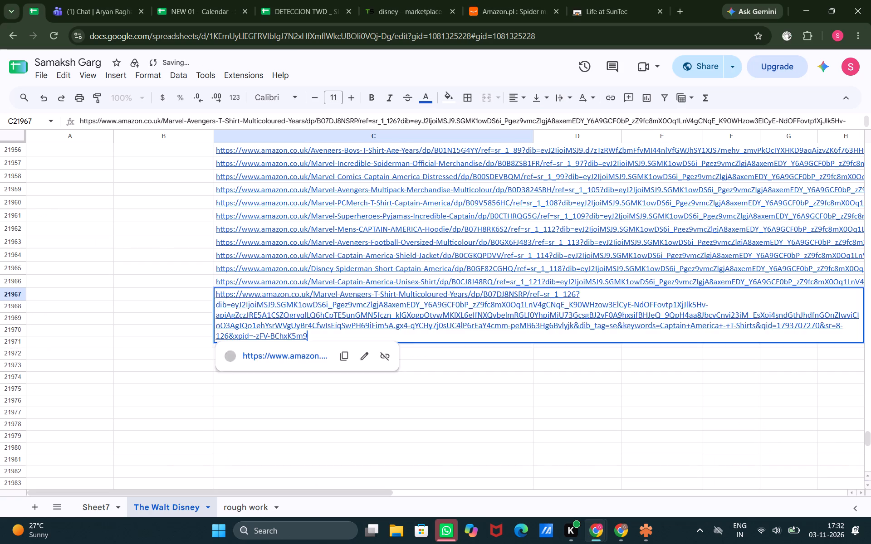
key(Return)
key(alt+Tab)
Copy the link of the Captain America Unisex Brick Shield T Shirt, Black into cell C21968.
right_click(186, 396)
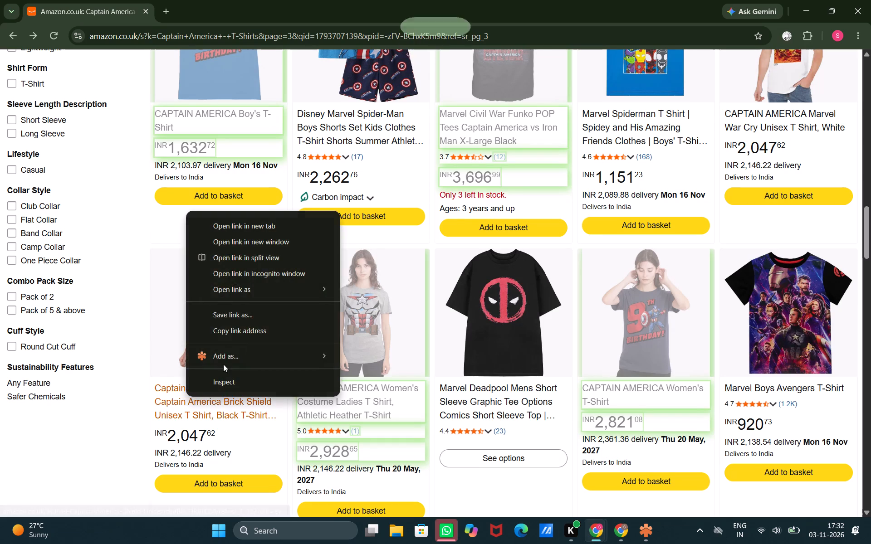
click(219, 333)
key(alt+Tab)
key(ctrl+v)
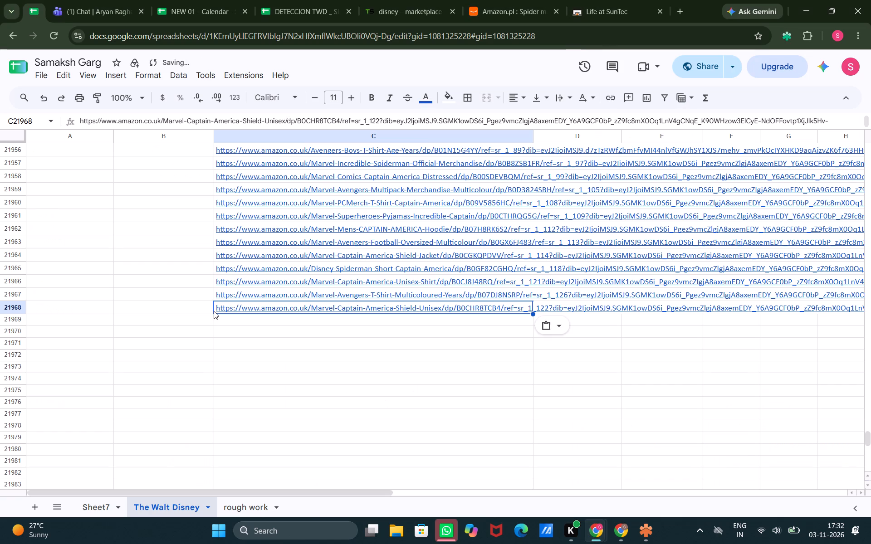
key(Return)
key(Return)
key(alt+Tab)
Check the Marvel Men's Button Down Shirt product page and copy the item's link into cell C21969.
scroll(213, 310, down, 6)
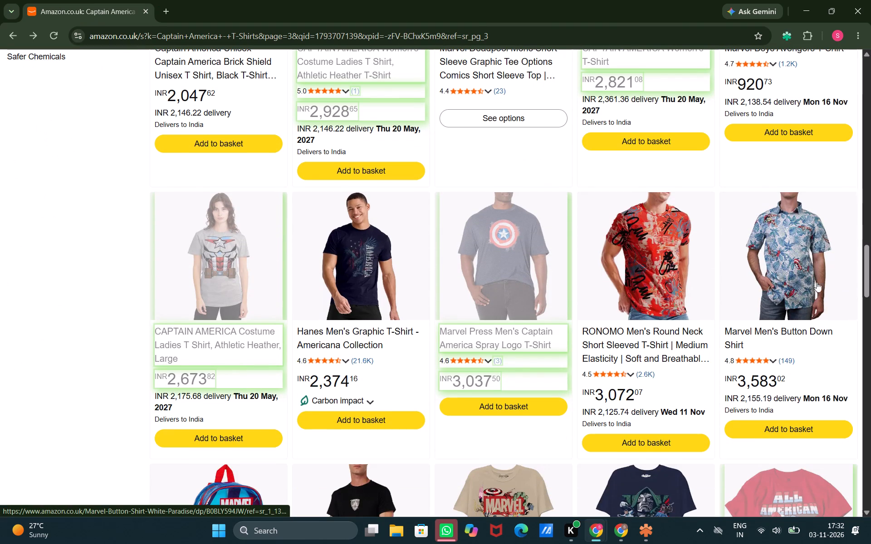
click(782, 279)
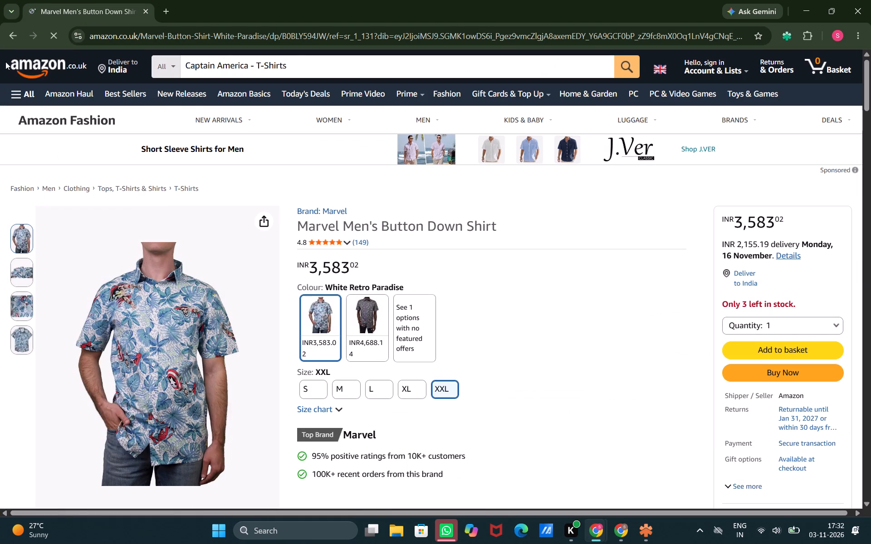
click(11, 44)
right_click(798, 329)
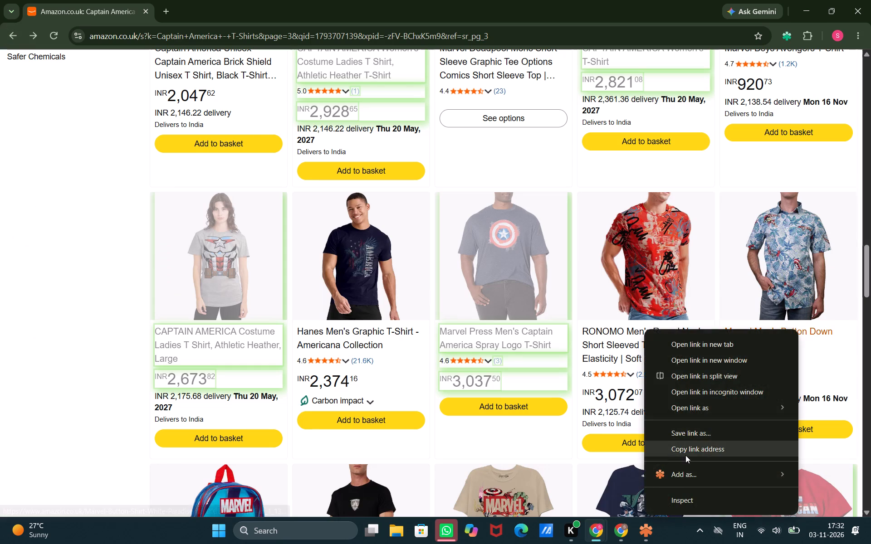
click(685, 455)
key(alt+Tab)
key(ctrl+v)
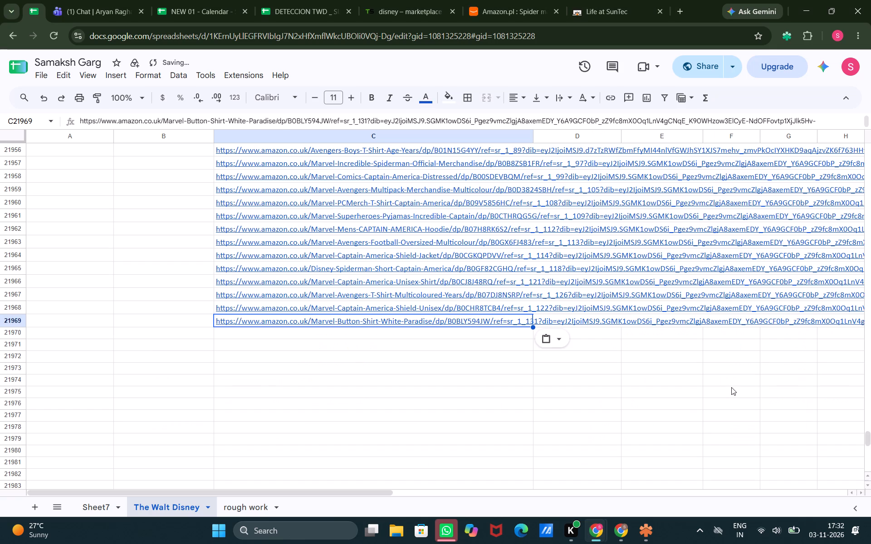
key(Return)
key(Return)
key(alt+Tab)
Copy the link of the Marvel Men's Hero Logo Graphic Men's T-Shirt into cell C21970.
scroll(732, 387, down, 8)
scroll(650, 283, up, 1)
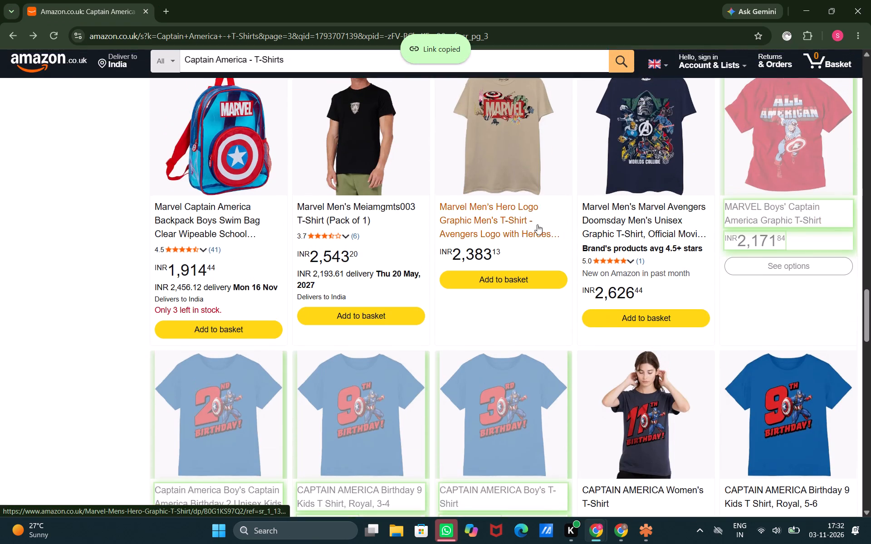
scroll(503, 224, up, 1)
right_click(497, 291)
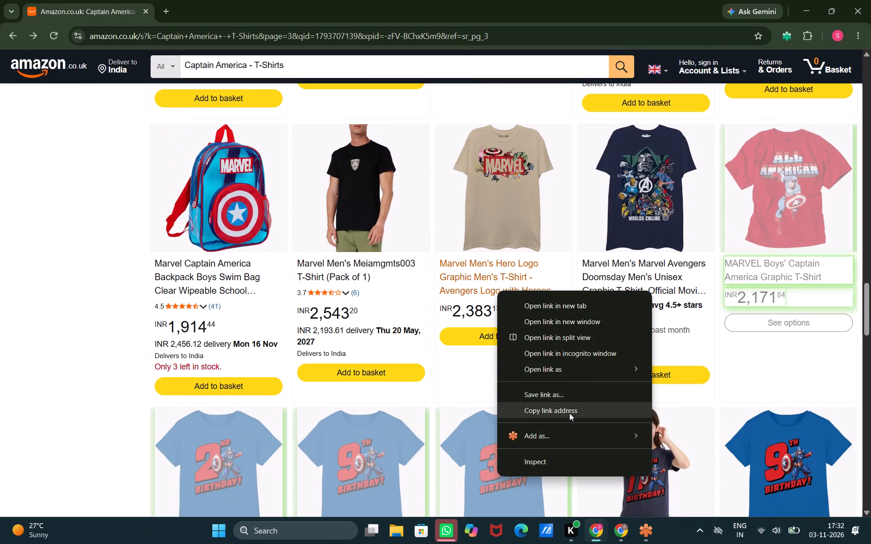
click(569, 413)
key(alt+Tab)
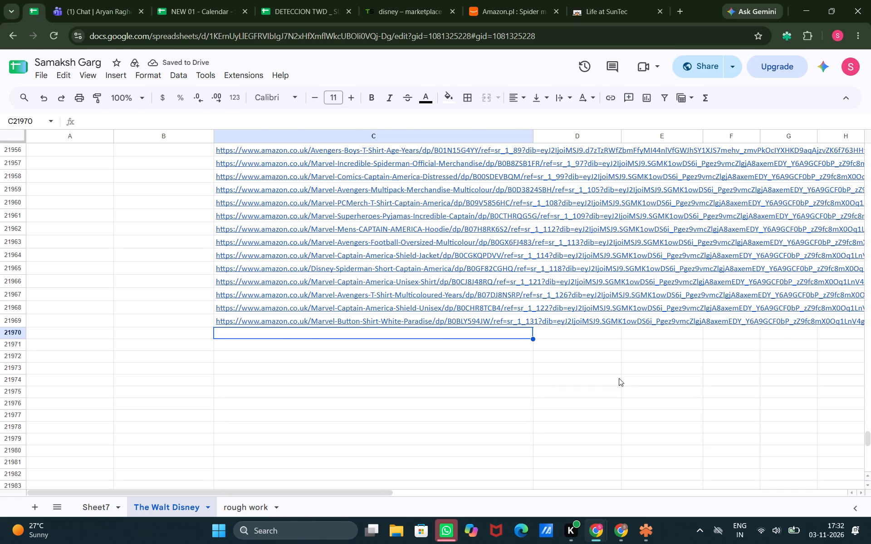
key(ctrl+v)
key(Return)
key(Return)
key(alt+Tab)
Check the Marvel Avengers Doomsday Men's Unisex Graphic T-Shirt product page and copy the item's link into cell C21971.
click(668, 192)
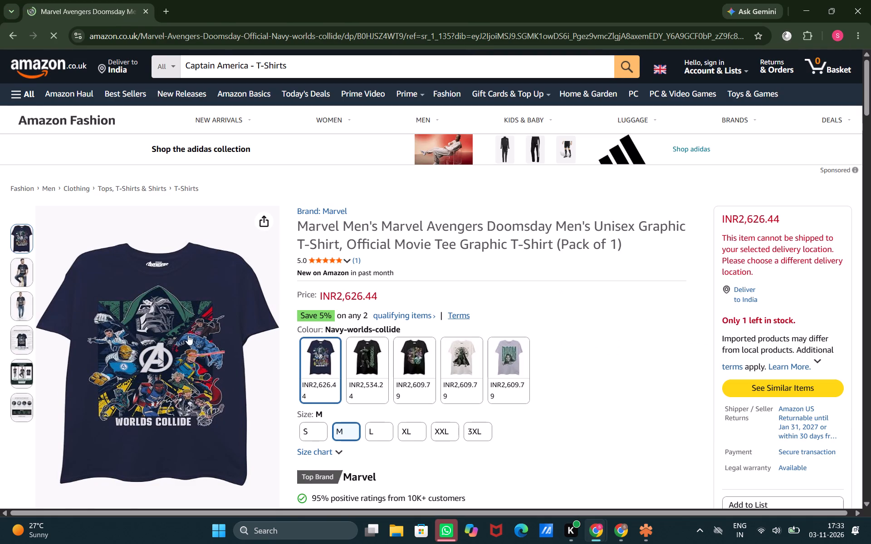
click(15, 33)
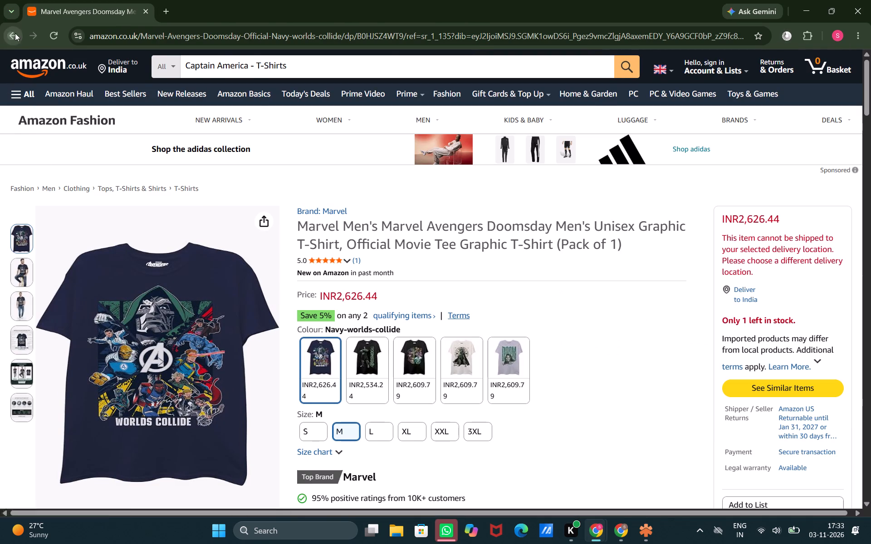
right_click(592, 267)
click(613, 390)
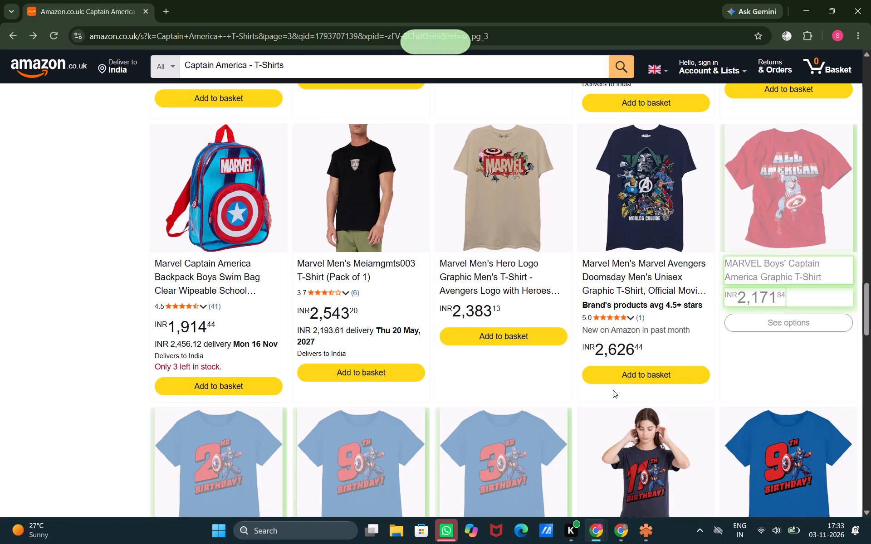
key(alt+Tab)
key(ctrl+v)
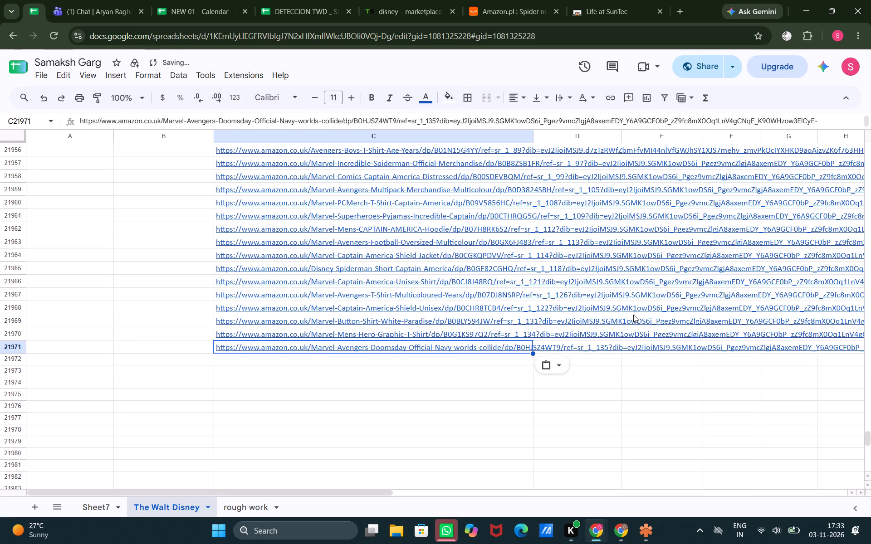
key(Return)
key(Return)
key(alt+Tab)
Copy the link of the unhighlighted CAPTAIN AMERICA Women's T-Shirt with the 11th birthday print into cell C21972.
scroll(633, 315, down, 3)
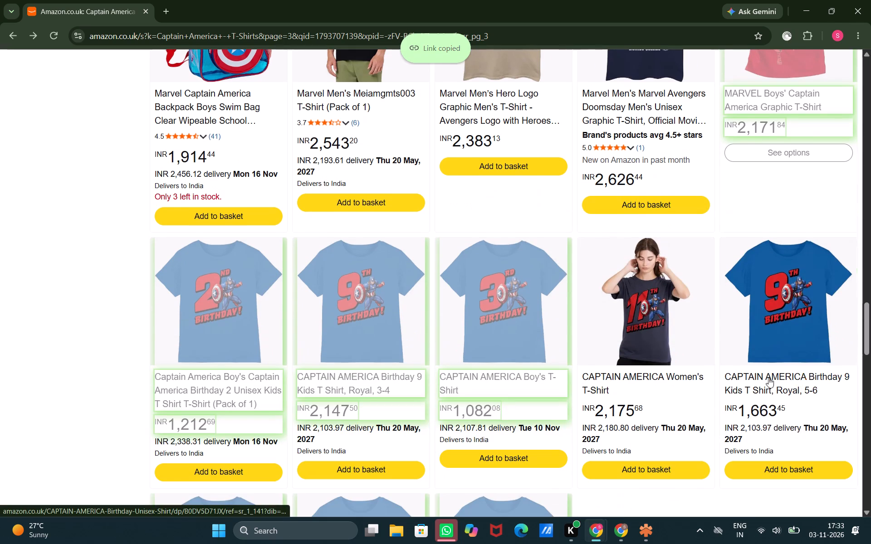
right_click(672, 382)
click(724, 322)
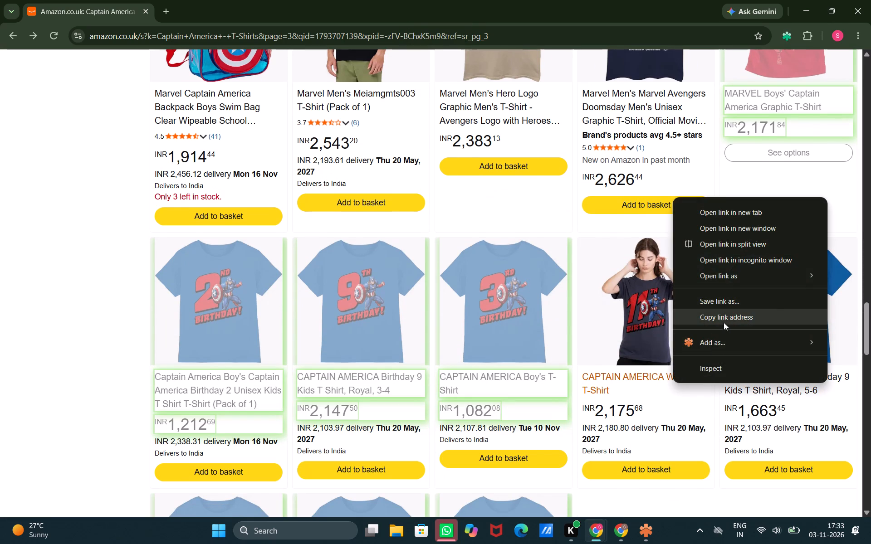
key(alt+Tab)
key(ctrl+v)
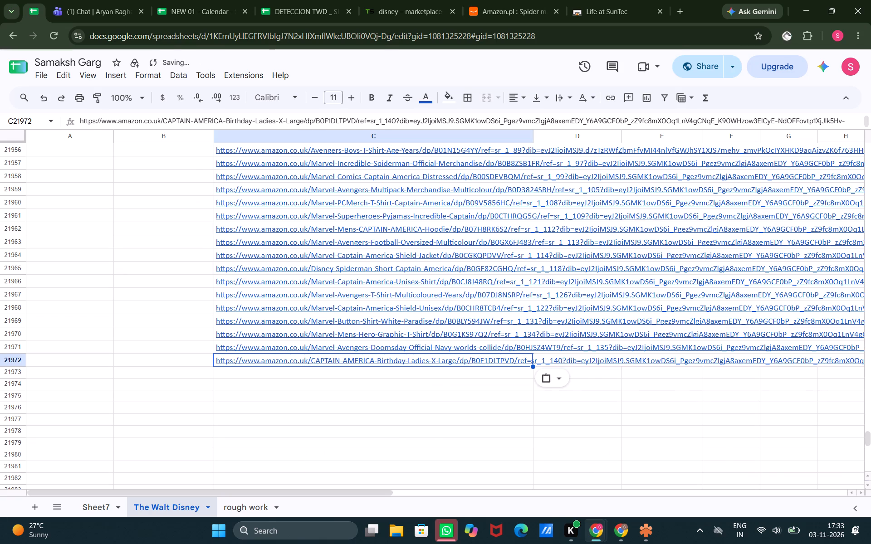
key(Return)
key(Return)
key(alt+Tab)
Copy the link of the CAPTAIN AMERICA Birthday 9 Kids T Shirt, Royal, 5-6 into cell C21973 and select the cell below.
right_click(812, 385)
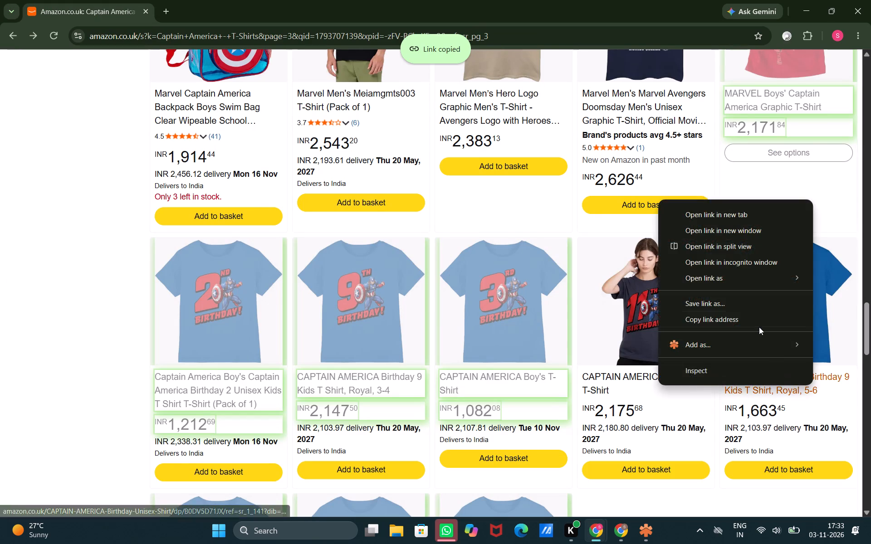
click(758, 325)
key(alt+Tab)
key(ctrl+v)
key(Return)
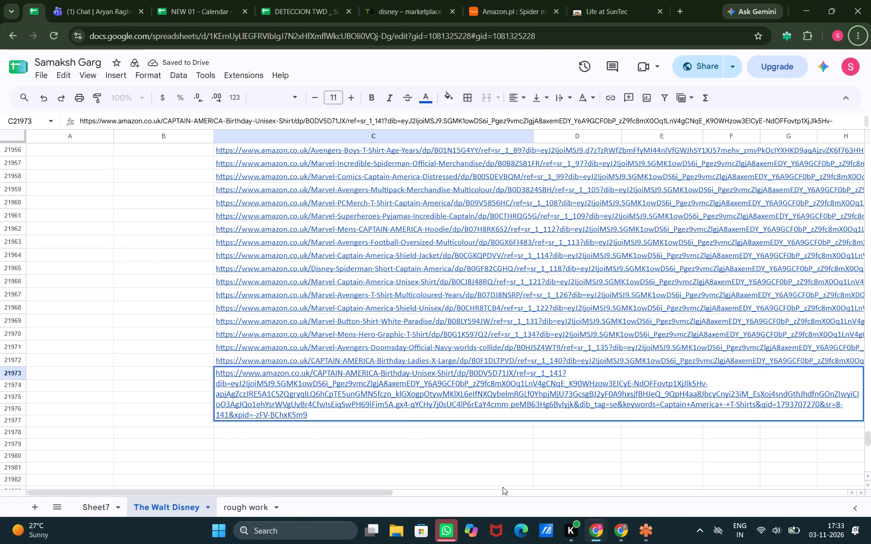
click(466, 447)
key(ctrl+Up)
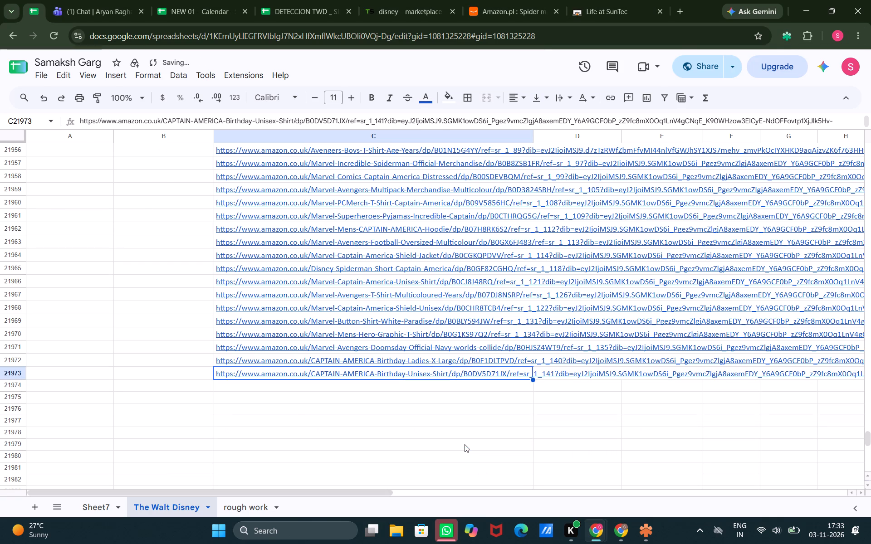
key(Down)
key(alt+Tab)
Open page 4 of the Captain America T-Shirts search results.
scroll(472, 435, down, 4)
scroll(433, 365, down, 4)
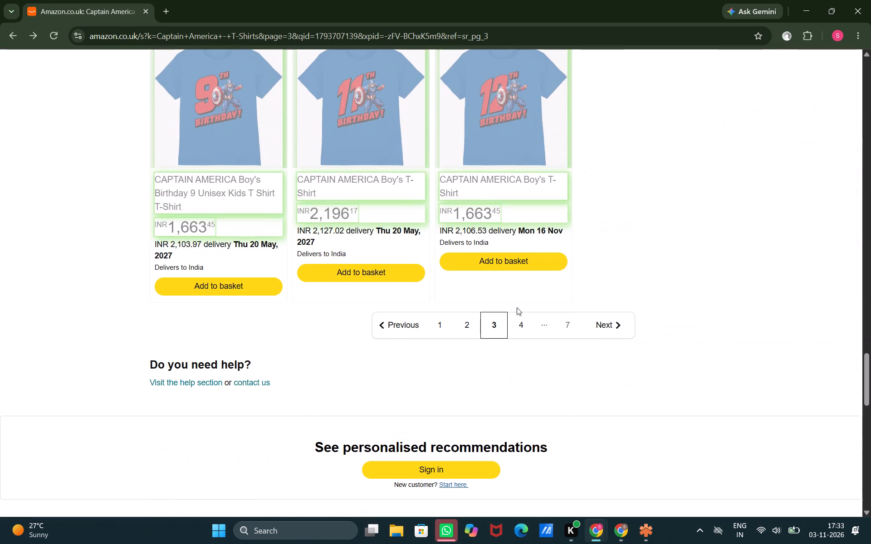
click(527, 325)
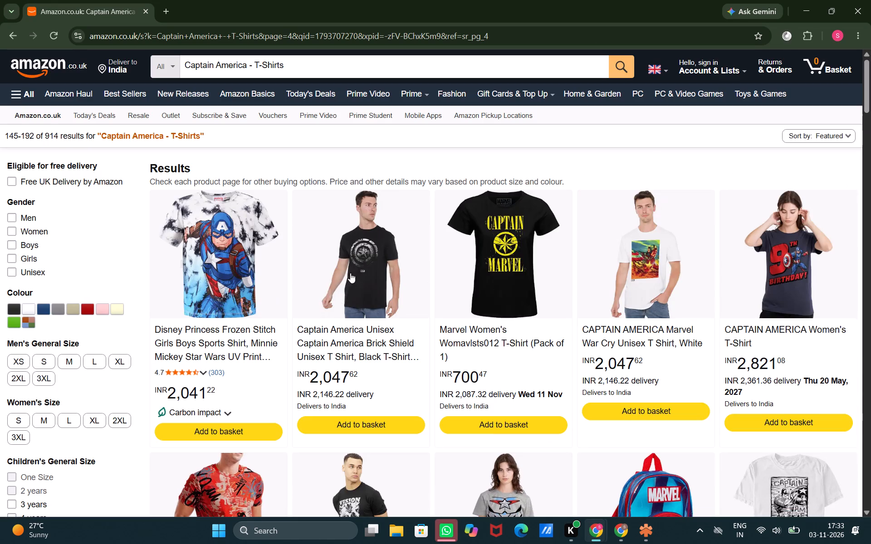
Copy the link of the Disney Princess Frozen Stitch sports shirt with the Captain America print into cell C21974.
right_click(236, 356)
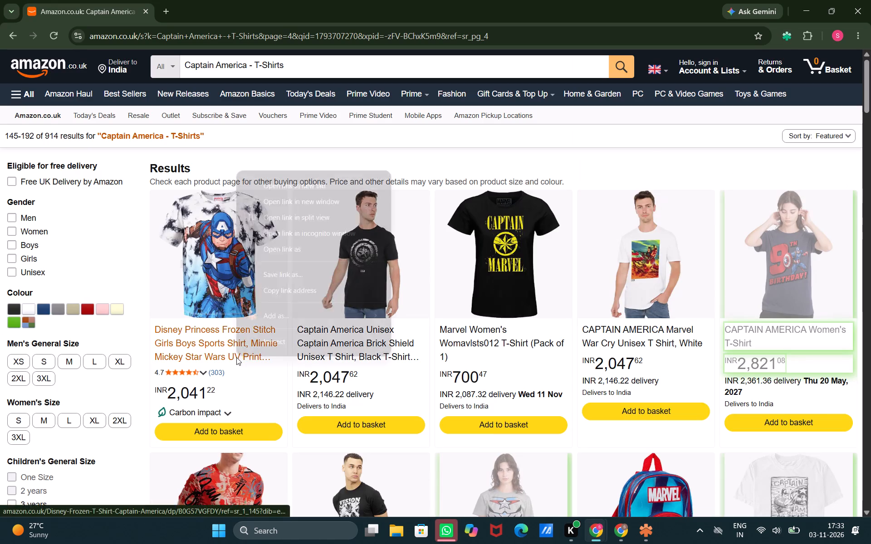
click(283, 297)
key(alt+Tab)
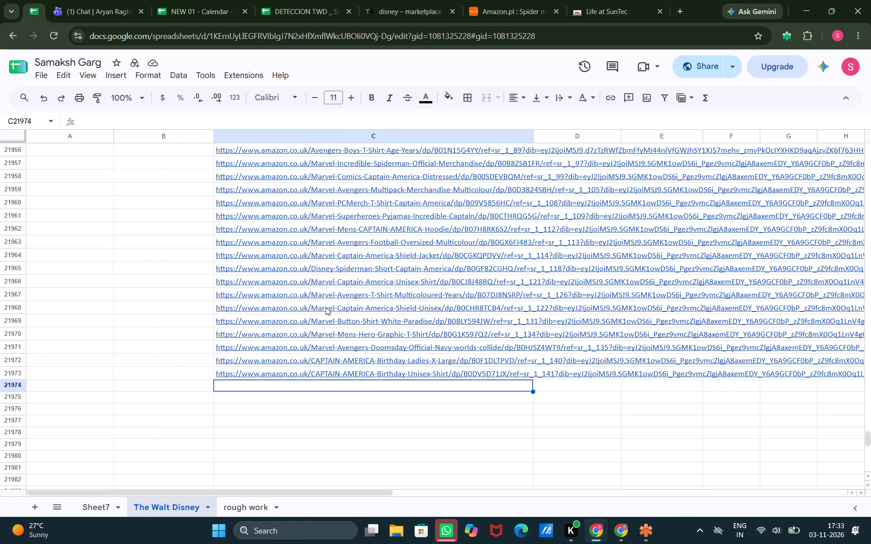
key(ctrl+v)
key(Return)
key(Return)
key(alt+Tab)
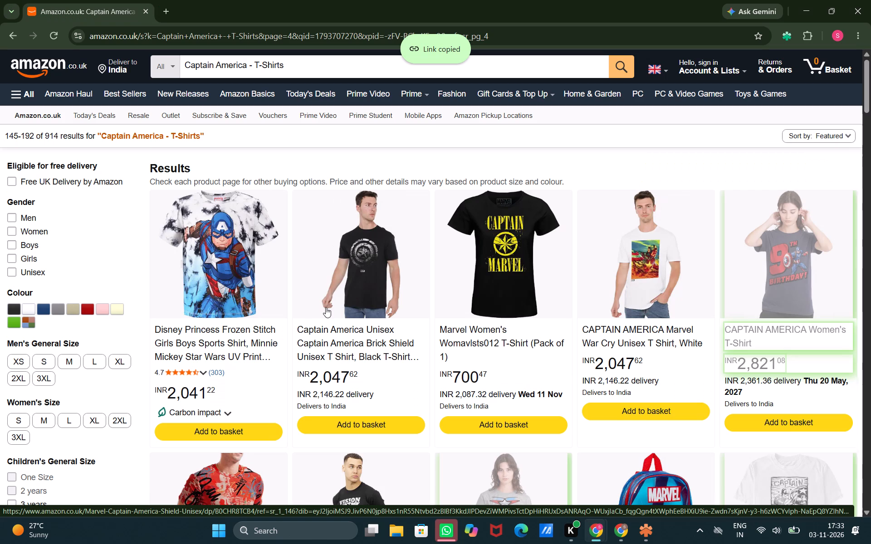
Copy the link of the Captain America Unisex Brick Shield T Shirt, Black, into cell C21975.
right_click(374, 338)
click(422, 276)
key(alt+Tab)
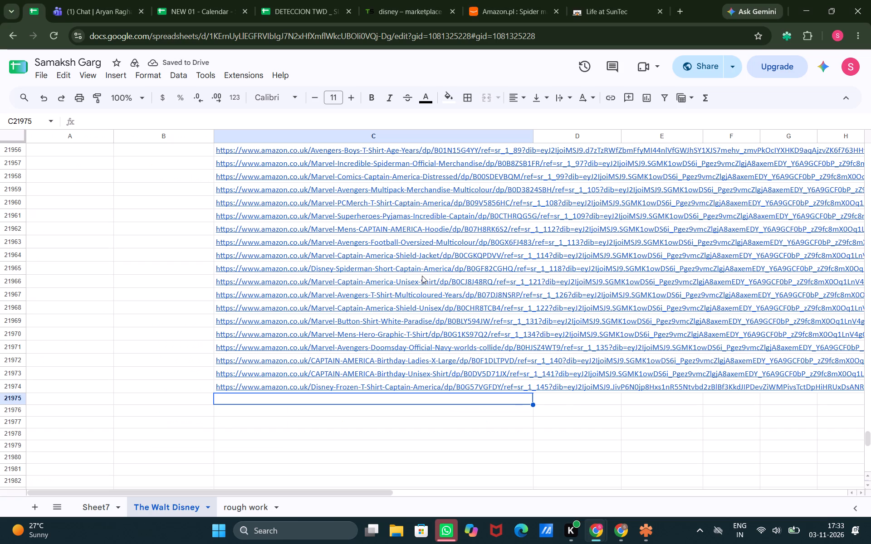
key(ctrl+v)
key(Return)
key(Return)
key(alt+Tab)
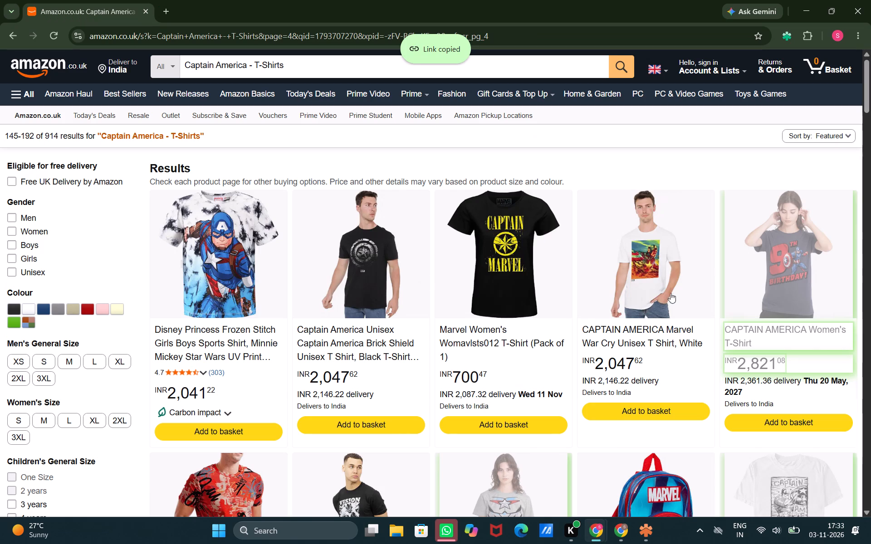
Copy the link of the CAPTAIN AMERICA Marvel War Cry Unisex T Shirt, White, into cell C21976 and return to the results.
right_click(662, 341)
click(707, 273)
key(alt+Tab)
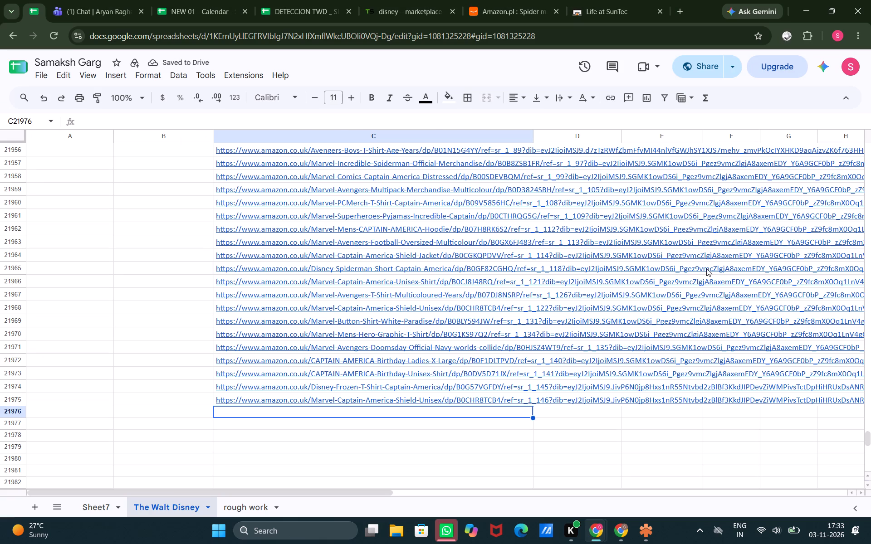
key(ctrl+v)
ctrl+click(706, 268)
key(Return)
key(Return)
key(Return)
key(Down)
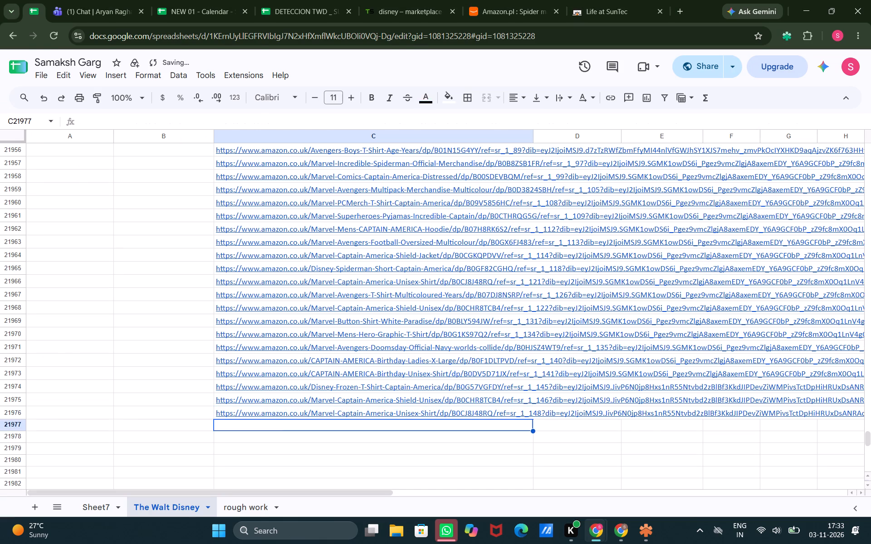
key(alt+Tab)
Check the Marvel Herren Vision Mono T-Shirt product page and return to the search results.
scroll(706, 268, down, 6)
scroll(693, 261, up, 1)
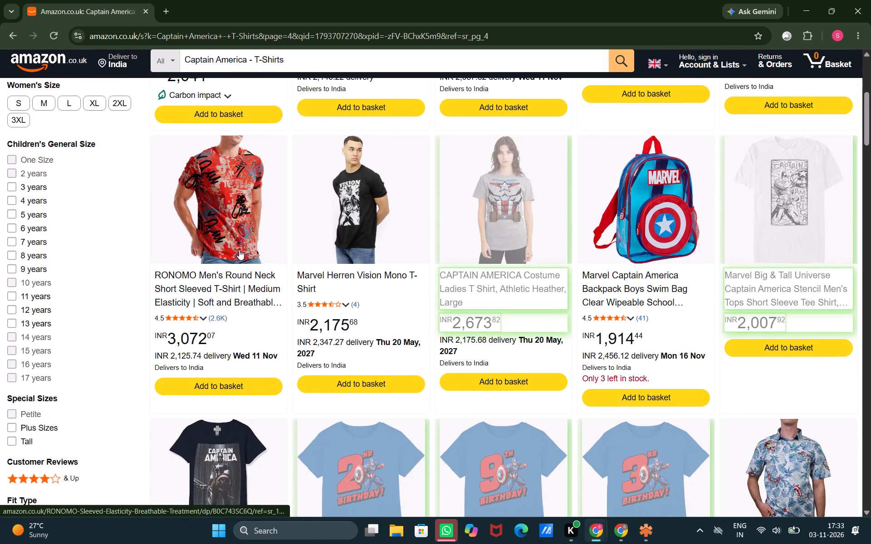
click(375, 197)
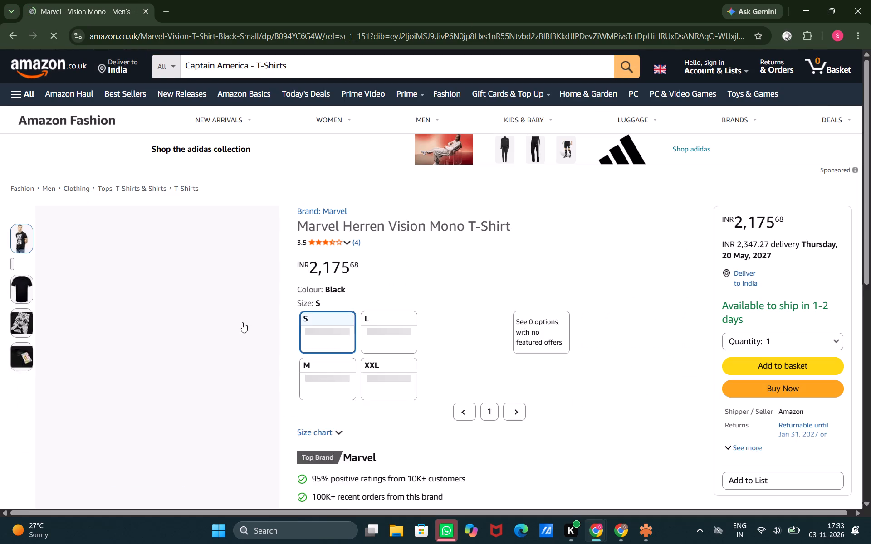
click(6, 43)
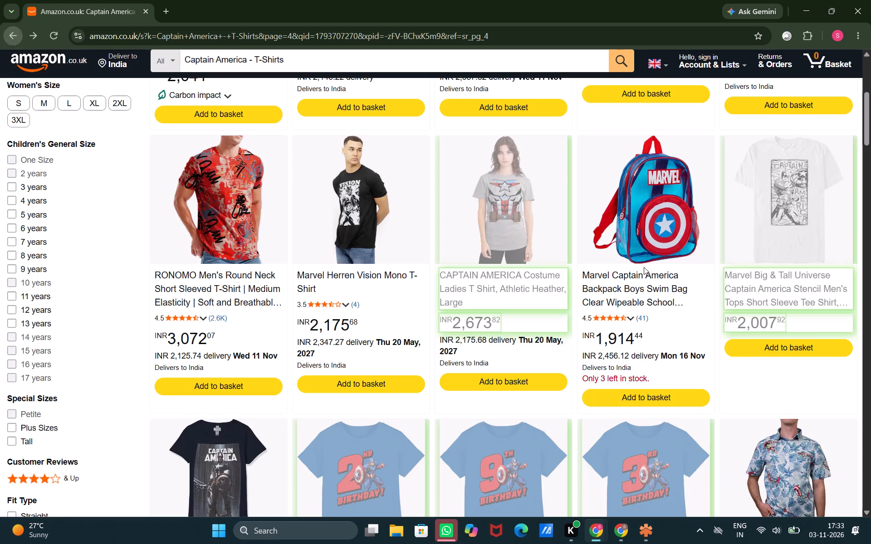
Copy the link of the Marvel Girl's Captain America Standing Flag Aug8 T-Shirt, Navy, S, into cell C21977.
scroll(644, 267, down, 4)
right_click(215, 328)
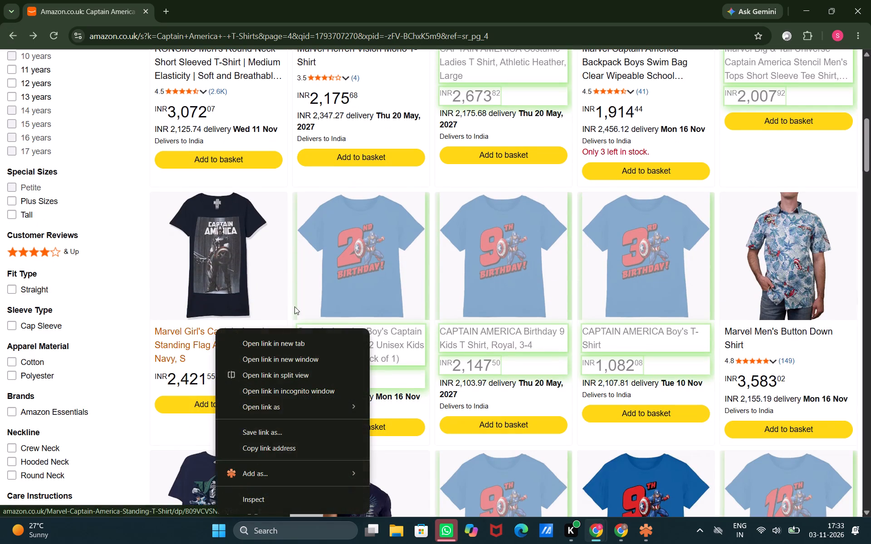
click(283, 455)
key(alt+Tab)
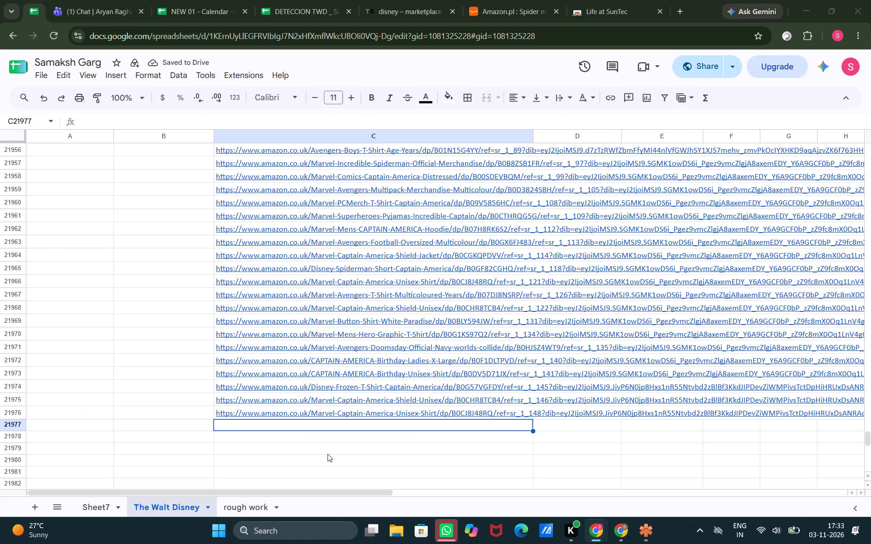
key(ctrl+v)
key(Return)
key(Return)
key(alt+Tab)
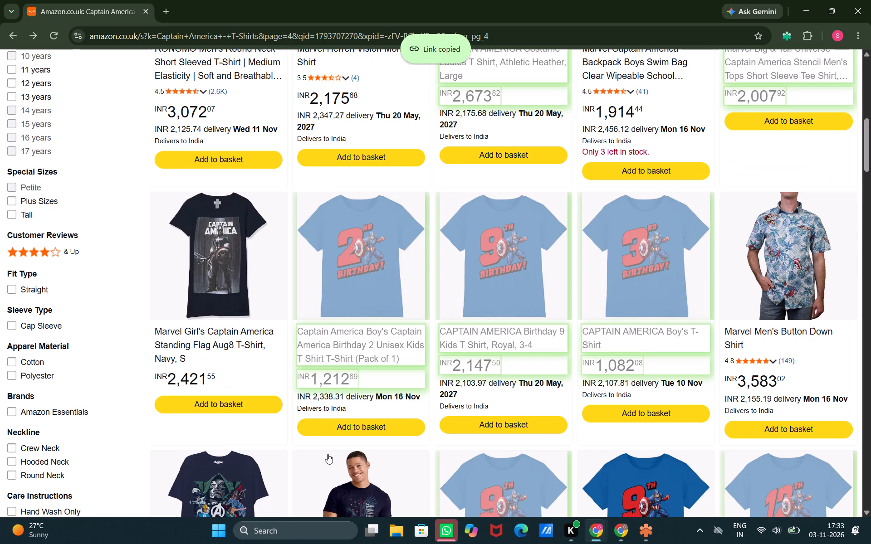
Copy the link of the Marvel Men's Button Down Shirt into cell C21978.
right_click(756, 330)
click(697, 448)
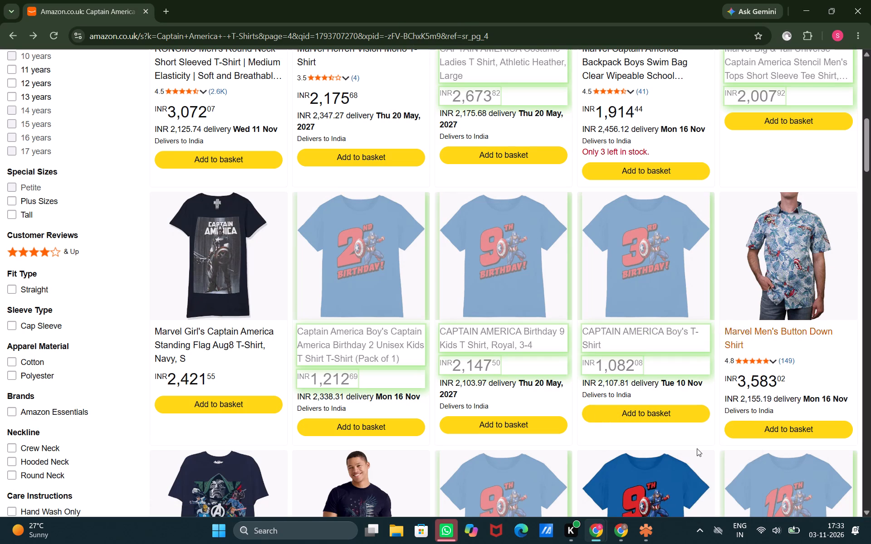
key(alt+Tab)
key(ctrl+v)
key(Return)
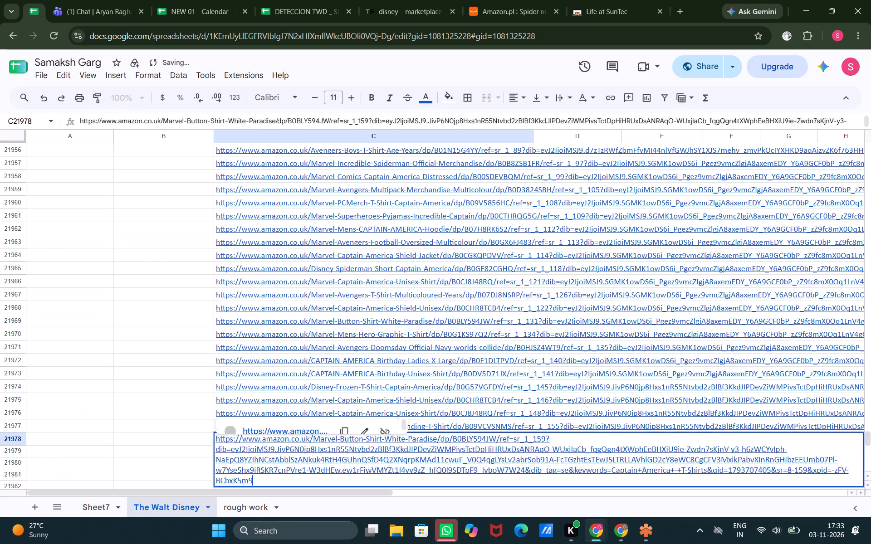
key(Return)
key(alt+Tab)
Copy the link of the unhighlighted CAPTAIN AMERICA Birthday 9 Kids T Shirt, Royal, 5-6, into cell C21979.
scroll(726, 421, down, 4)
right_click(644, 369)
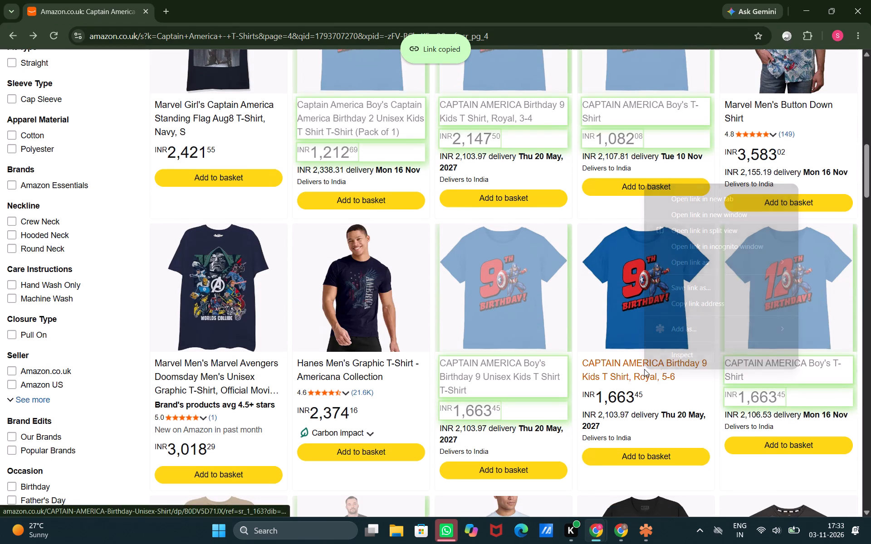
click(705, 302)
key(alt+Tab)
key(ctrl+v)
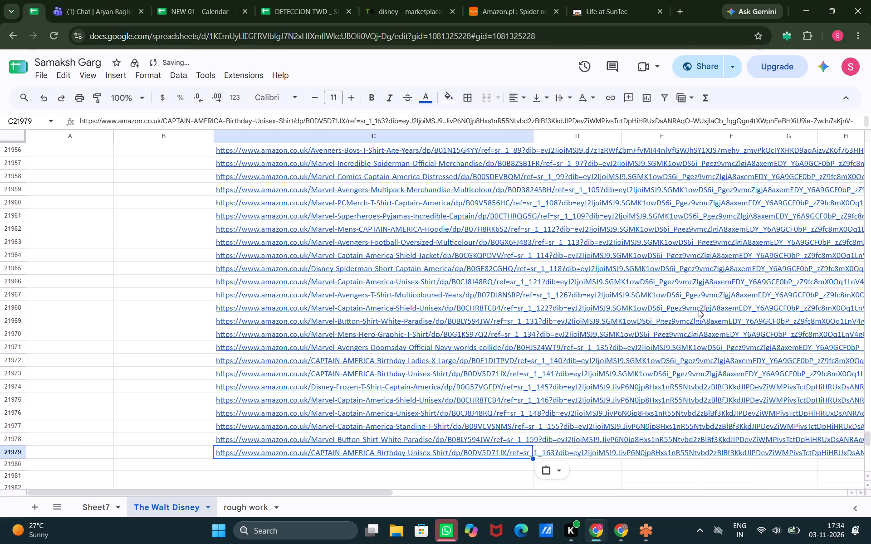
key(Return)
key(Return)
key(alt+Tab)
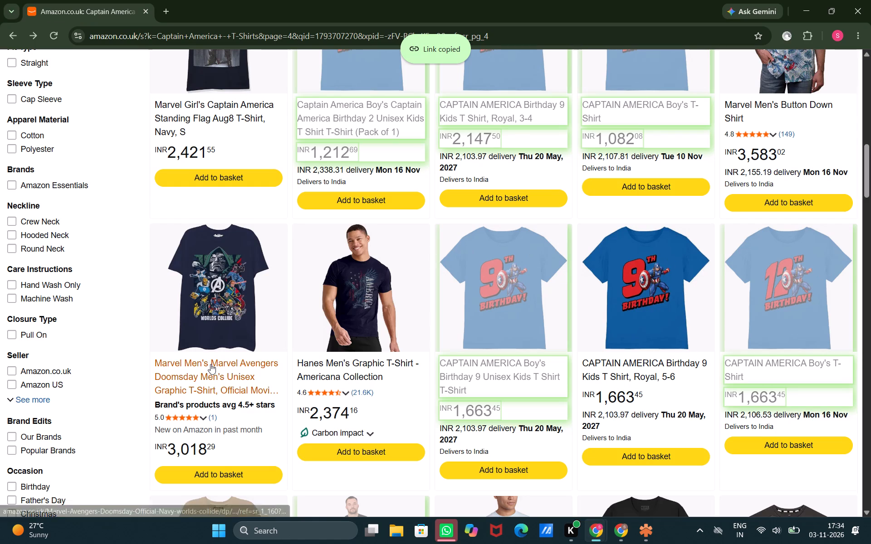
Copy the link of the Marvel Avengers Doomsday Men's Unisex Graphic T-Shirt into cell C21980.
right_click(210, 364)
click(259, 298)
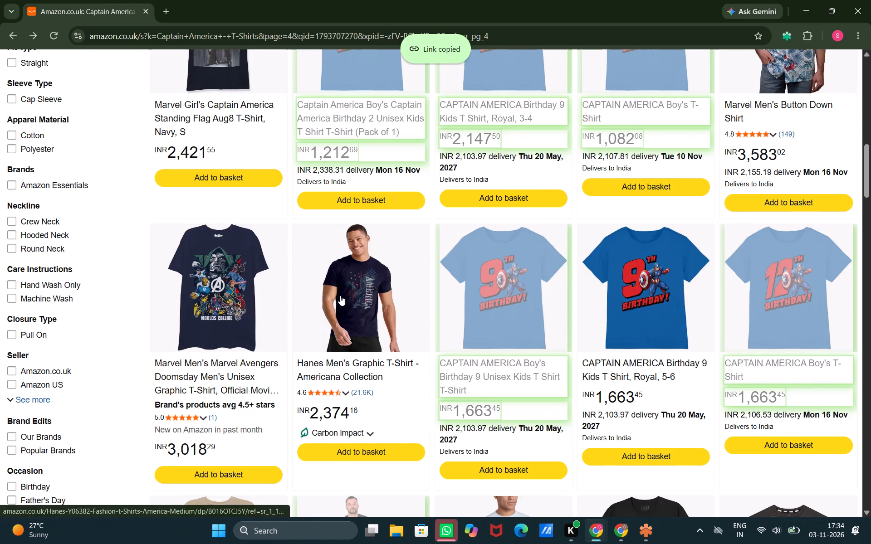
key(alt+Tab)
key(ctrl+v)
key(Return)
key(Return)
key(alt+Tab)
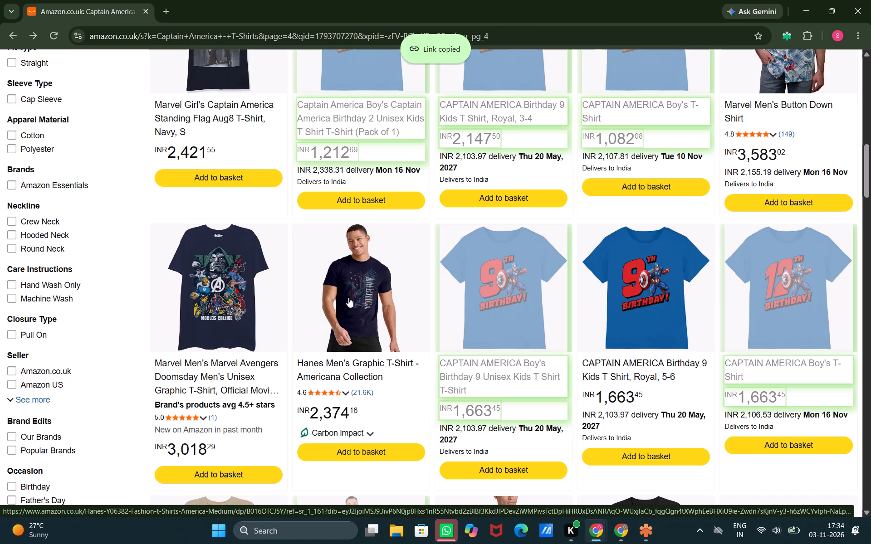
Check the Hanes Men's Graphic T-Shirt - Americana Collection product page for its artwork and return to the results.
click(346, 282)
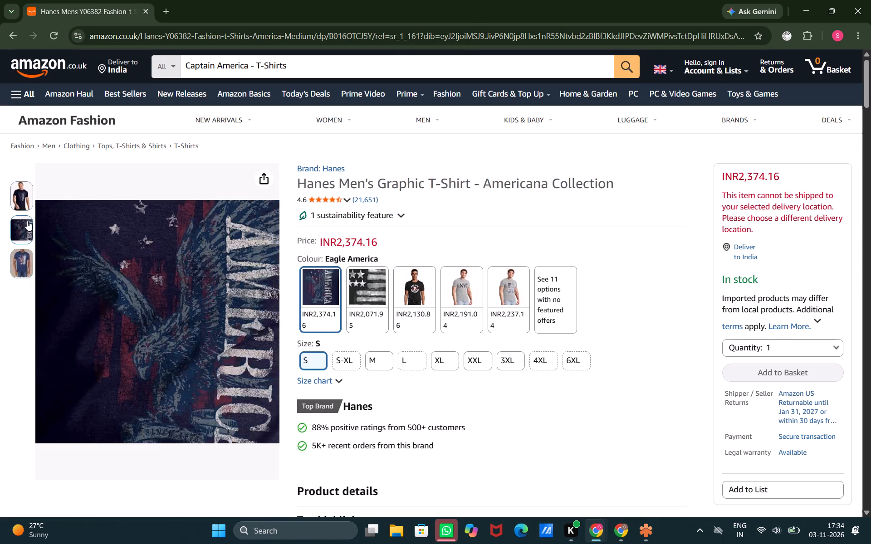
click(8, 37)
Copy the link of the Marvel Men's Hero Logo Graphic T-Shirt with the Avengers logo into cell C21981.
scroll(611, 276, down, 4)
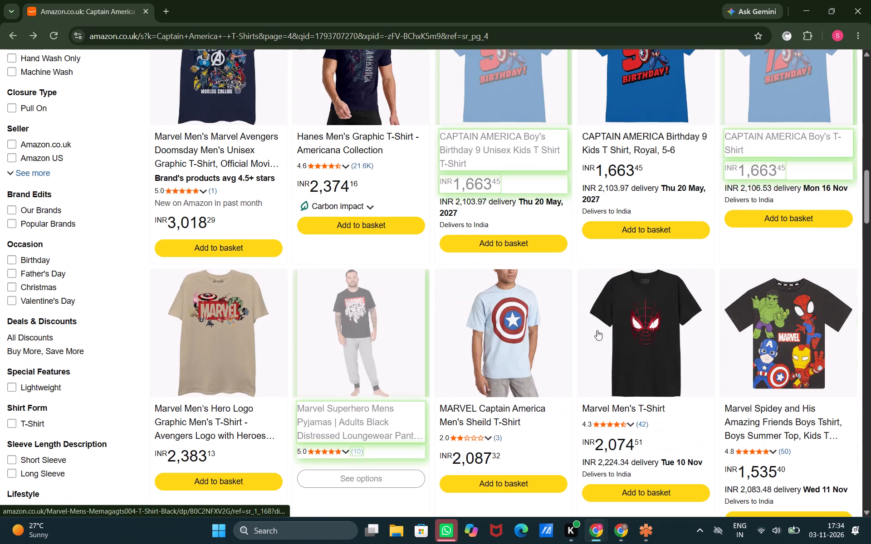
scroll(596, 330, down, 2)
right_click(220, 298)
click(284, 413)
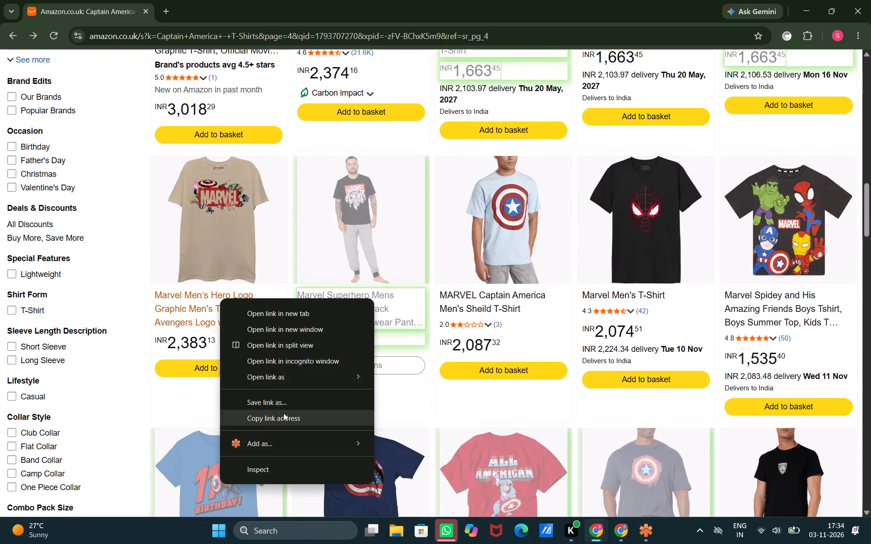
key(alt+Tab)
key(ctrl+v)
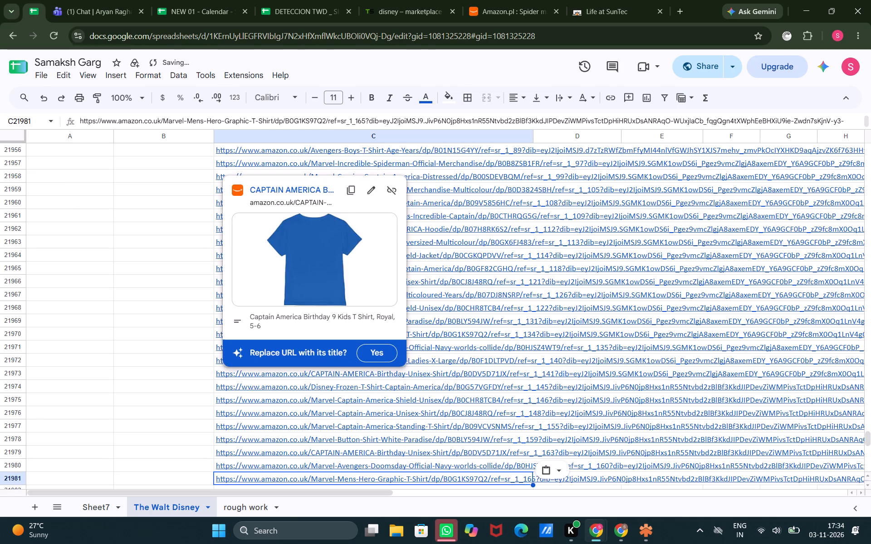
key(Return)
key(Return)
key(alt+Tab)
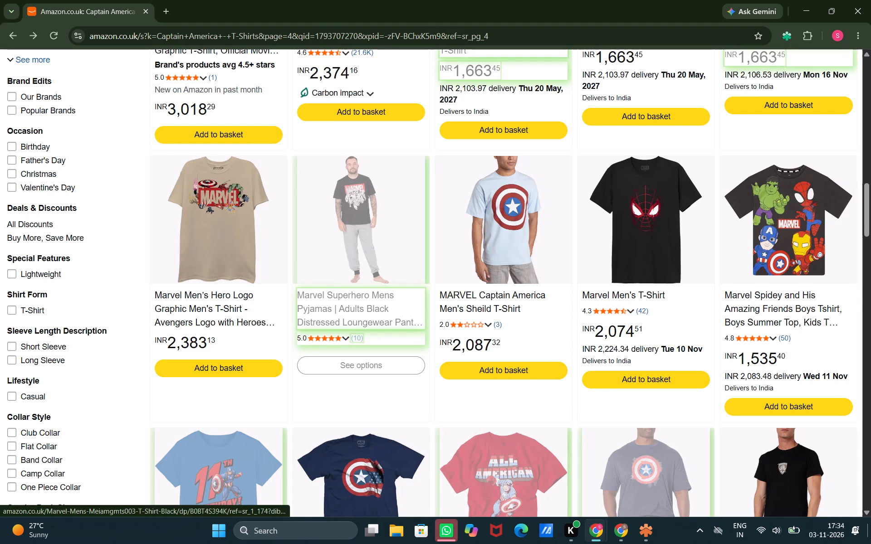
Copy the link of the MARVEL Captain America Men's Sheild T-Shirt into cell C21982.
right_click(525, 288)
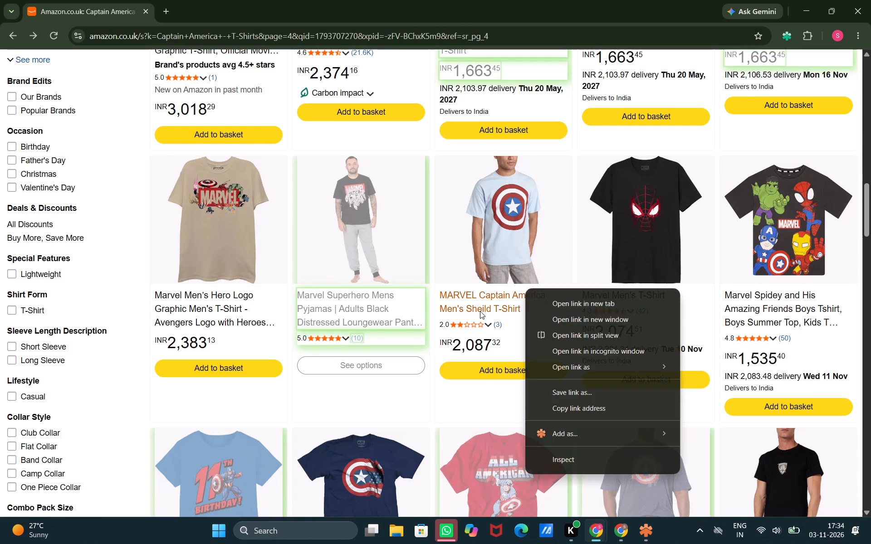
right_click(479, 310)
click(532, 437)
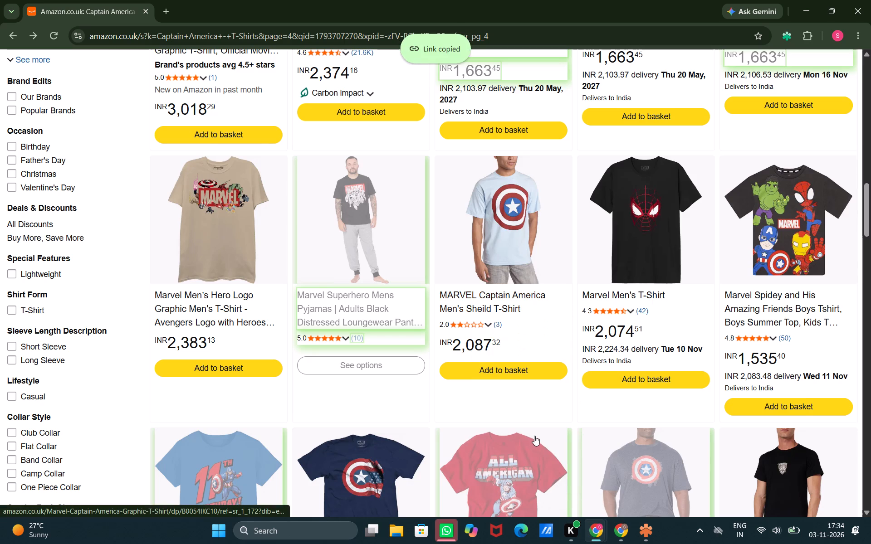
key(alt+Tab)
key(ctrl+v)
key(Return)
key(Return)
key(alt+Tab)
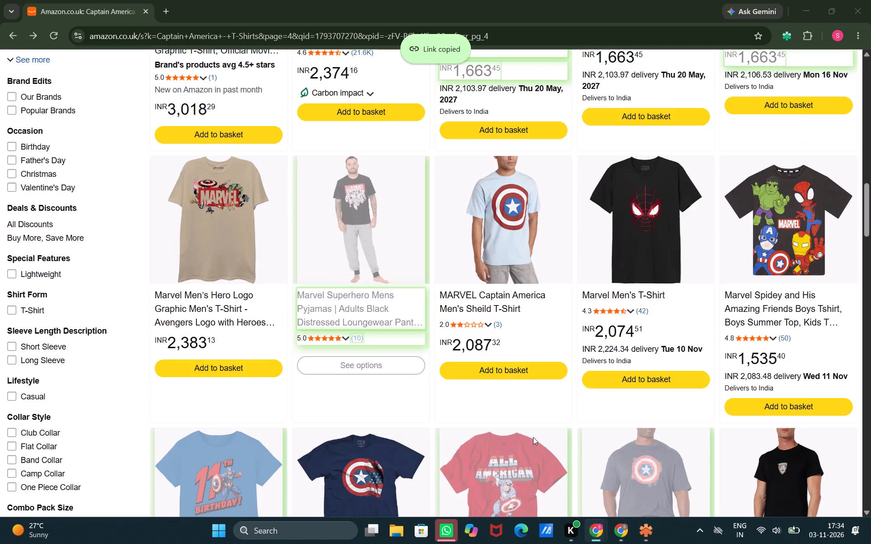
Copy the link of the Marvel Spidey and His Amazing Friends Boys Tshirt into cell C21983 and return to the results.
right_click(802, 301)
click(748, 422)
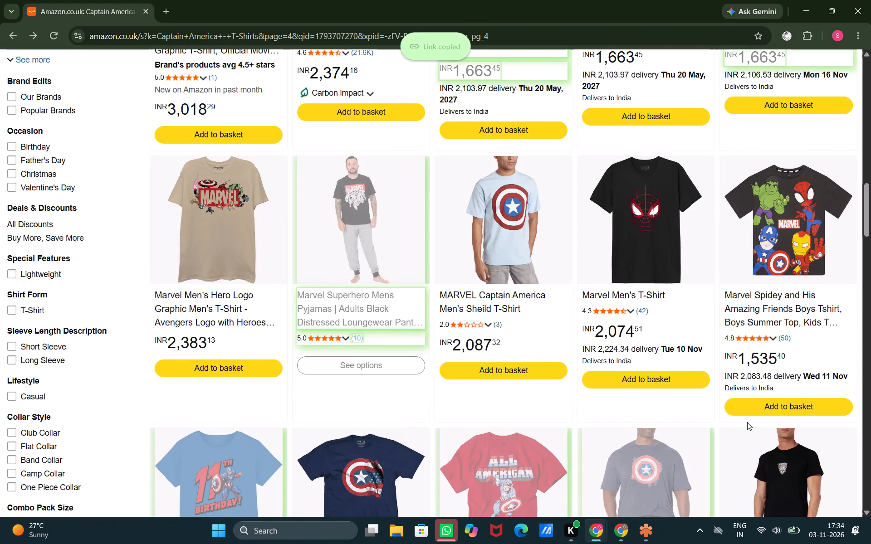
key(alt+Tab)
key(ctrl+v)
key(Return)
key(Return)
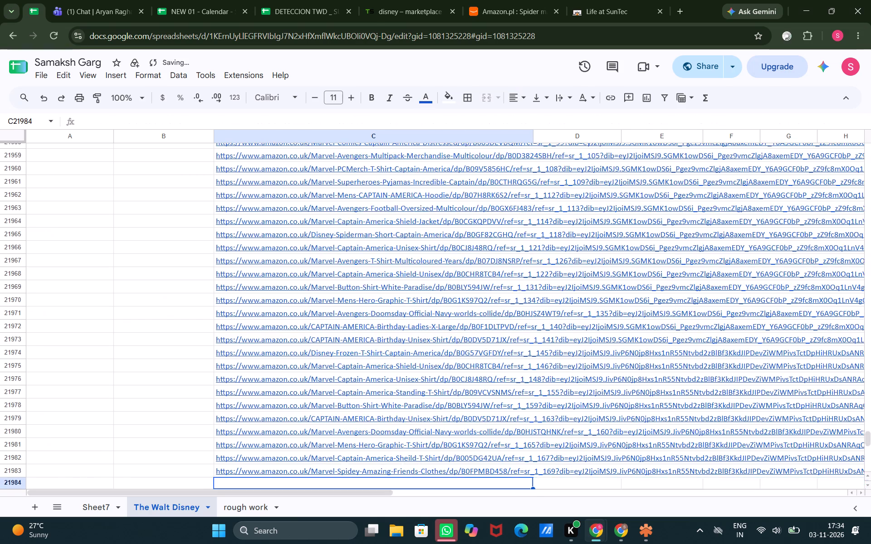
key(alt+Tab)
Copy the link of the Rockoff Trade Men's Captain America American Shield T-Shirt, Blue, into cell C21984.
scroll(747, 419, down, 3)
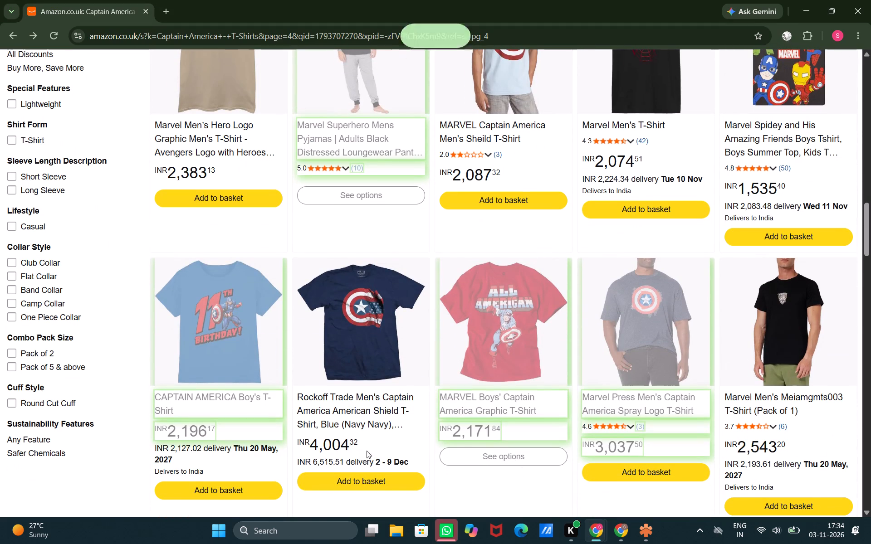
right_click(358, 415)
click(408, 355)
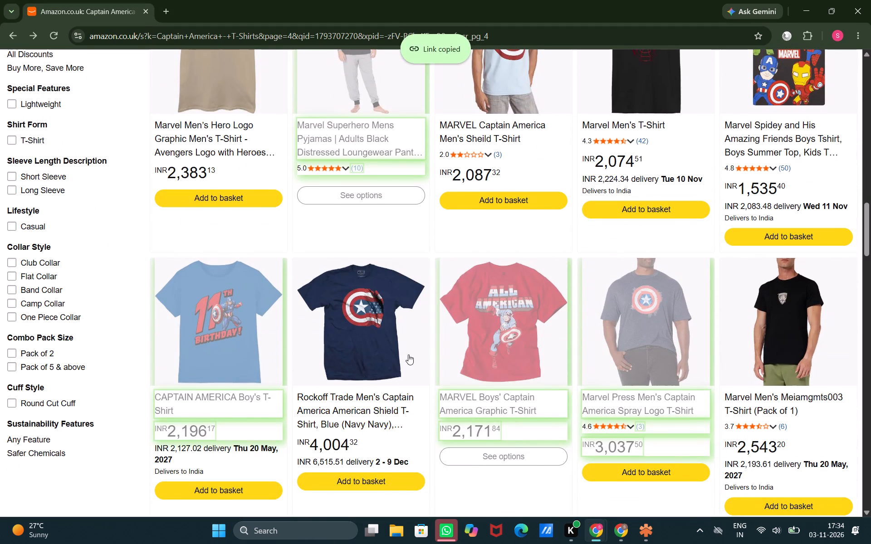
key(alt+Tab)
key(ctrl+v)
key(Return)
key(Return)
key(alt+Tab)
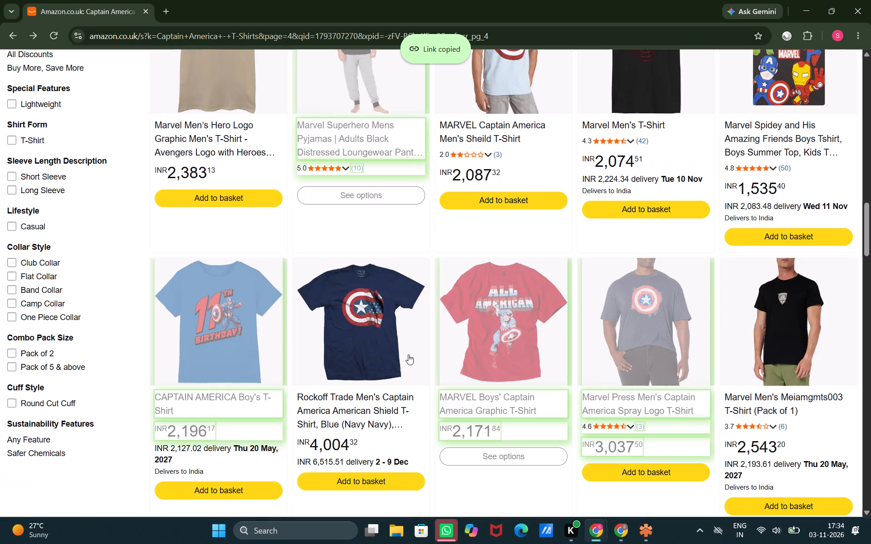
Copy the link of the Jack Of All Trades Marvel Kawaii Captain America Women's T-Shirt White into cell C21985.
scroll(396, 355, down, 3)
scroll(372, 321, down, 1)
right_click(500, 442)
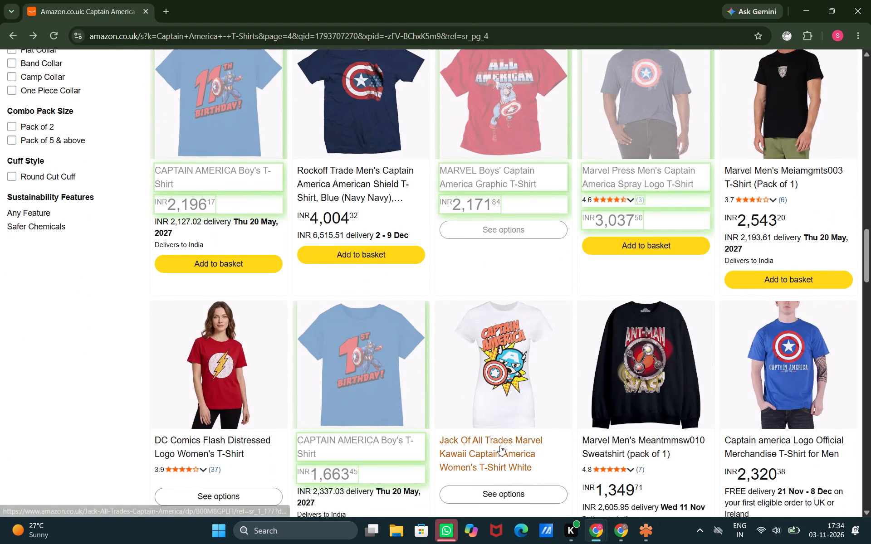
click(538, 382)
key(alt+Tab)
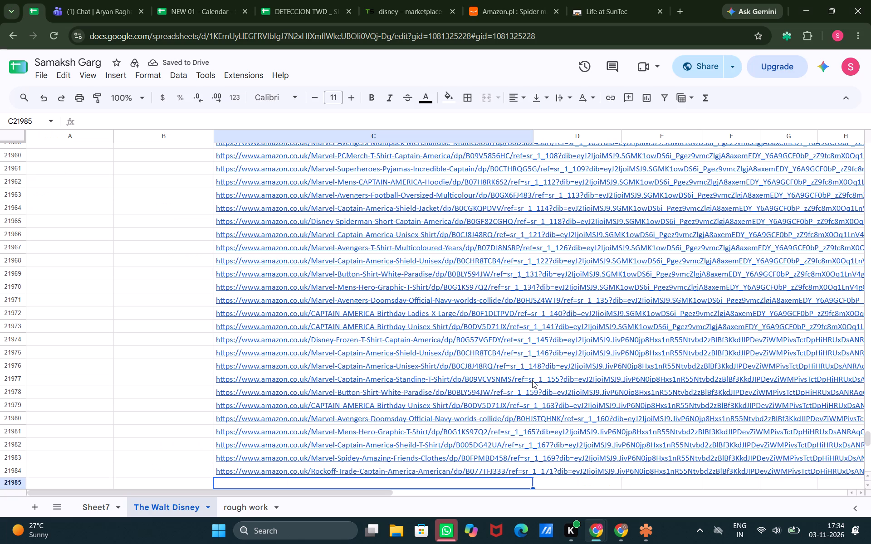
key(ctrl+v)
key(Return)
key(Return)
key(alt+Tab)
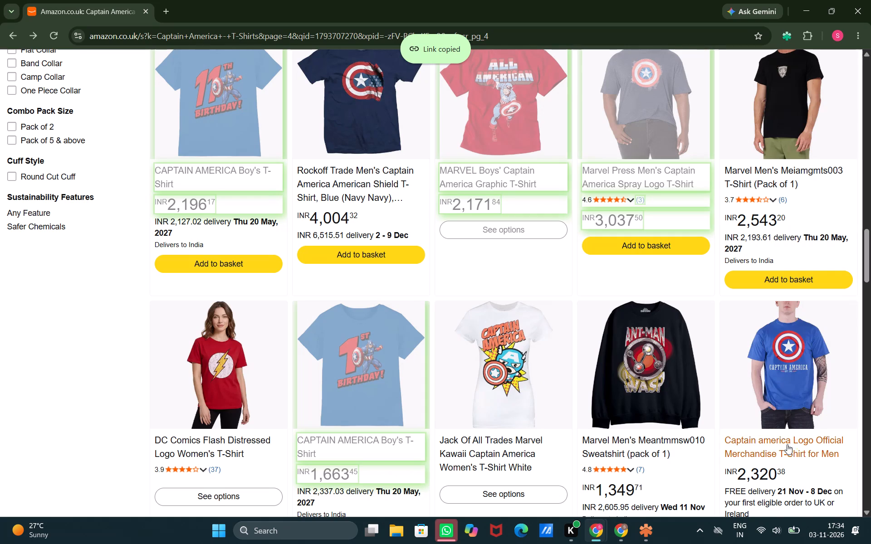
Copy the link of the Captain America Logo Official Merchandise T-Shirt for Men into cell C21986.
right_click(789, 446)
right_click(789, 446)
click(709, 376)
key(alt+Tab)
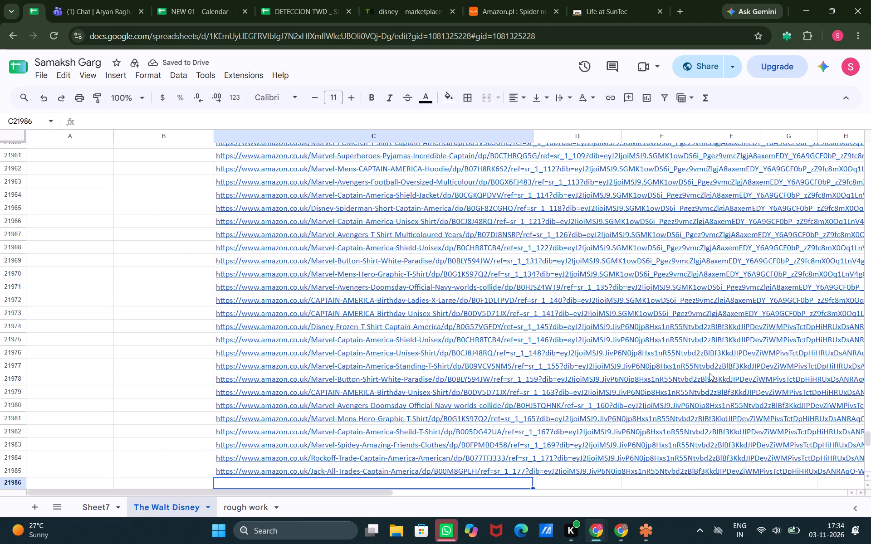
key(ctrl+v)
key(Return)
key(Return)
key(alt+Tab)
Copy the link of the Marvel Avengers Boys Short Pyjamas into cell C21987 and return to the results.
scroll(645, 290, down, 5)
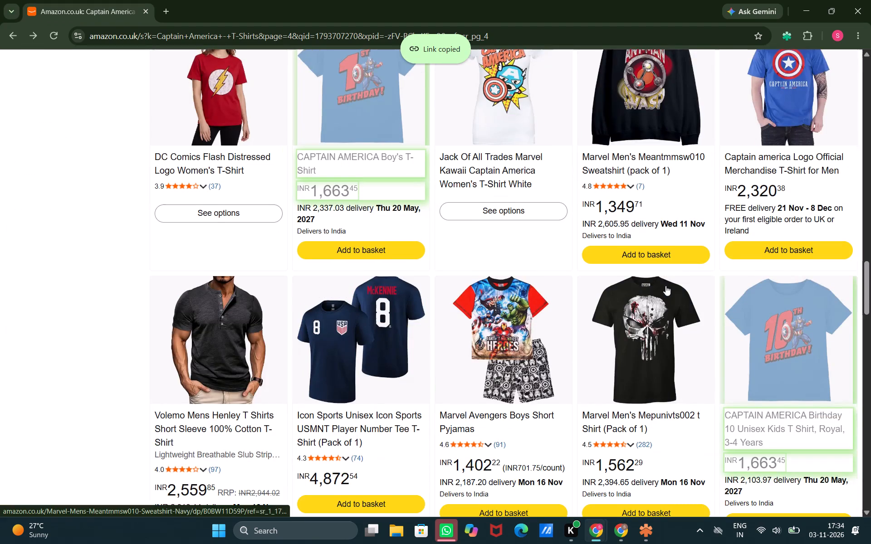
scroll(661, 293, down, 1)
right_click(498, 364)
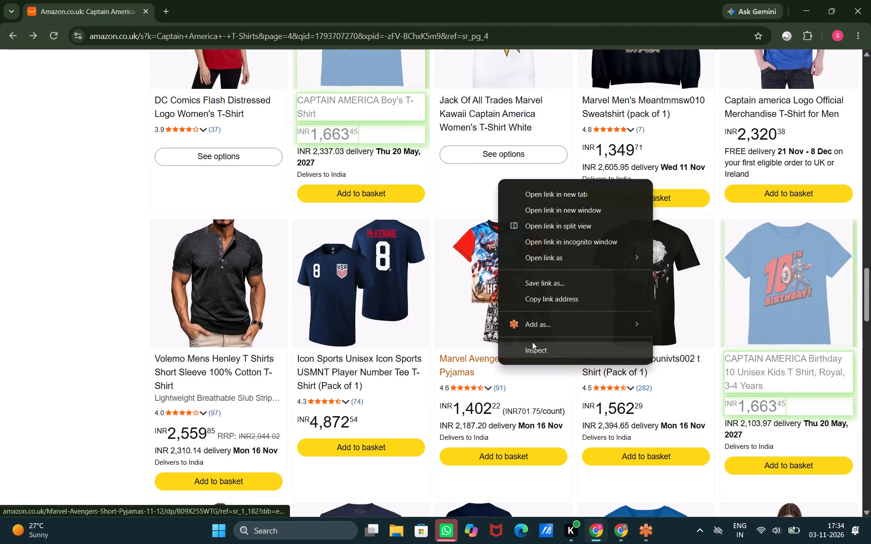
click(533, 306)
key(alt+Tab)
key(ctrl+v)
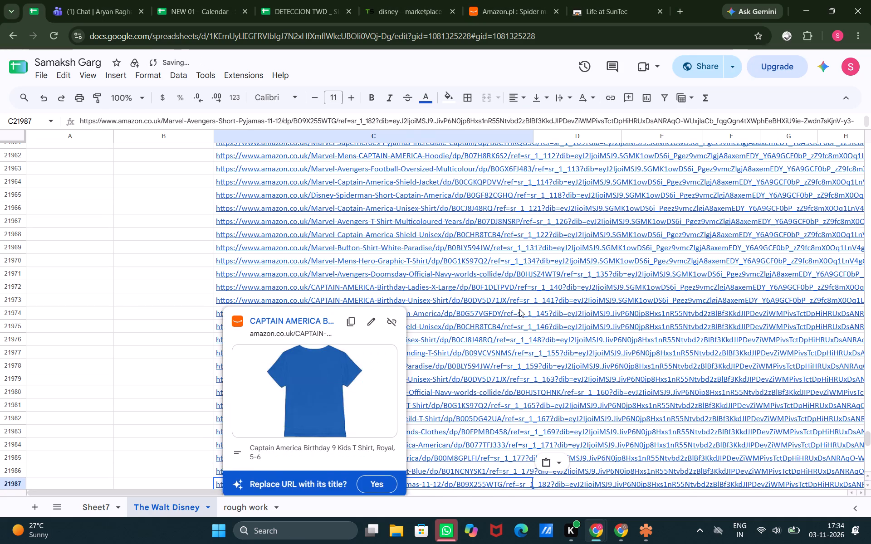
key(Return)
key(Return)
key(alt+Tab)
Copy the link of the CAPTAIN AMERICA Women's T-Shirt with the 11th Birthday print into cell C21988.
scroll(519, 309, down, 5)
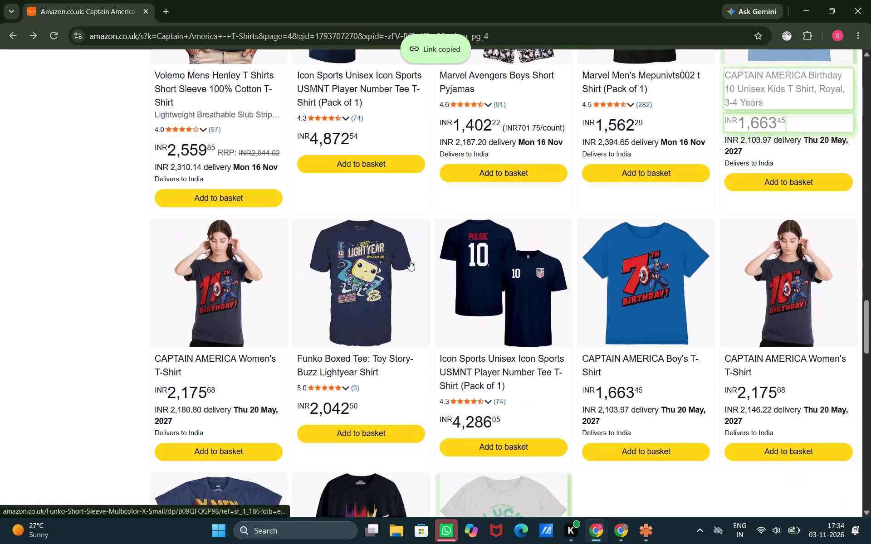
right_click(240, 362)
click(294, 300)
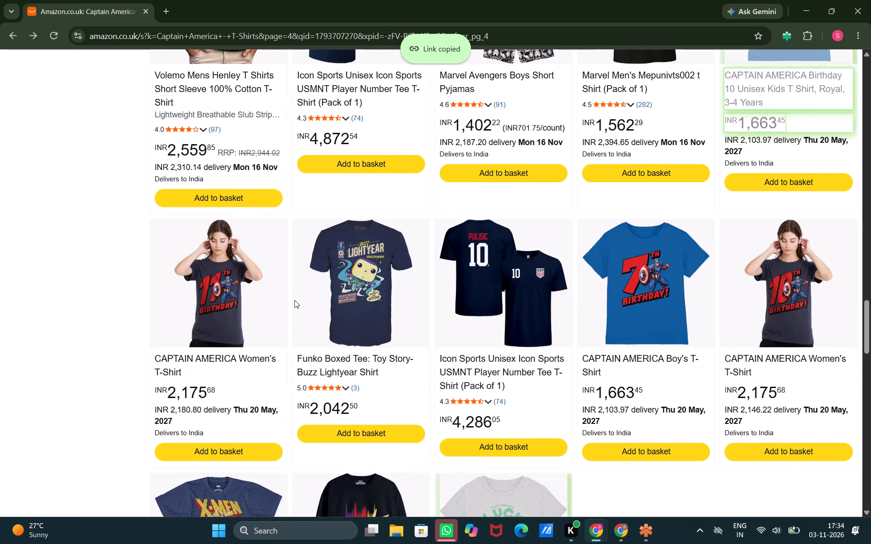
key(alt+Tab)
key(ctrl+v)
key(Return)
key(Return)
key(alt+Tab)
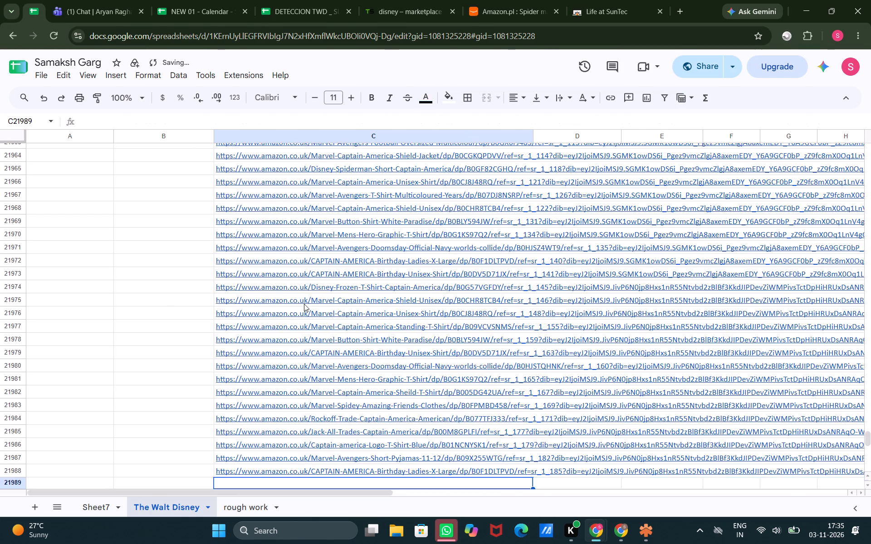
Copy the link of the CAPTAIN AMERICA Boy's T-Shirt with the 7th Birthday print into cell C21989.
right_click(642, 357)
click(682, 291)
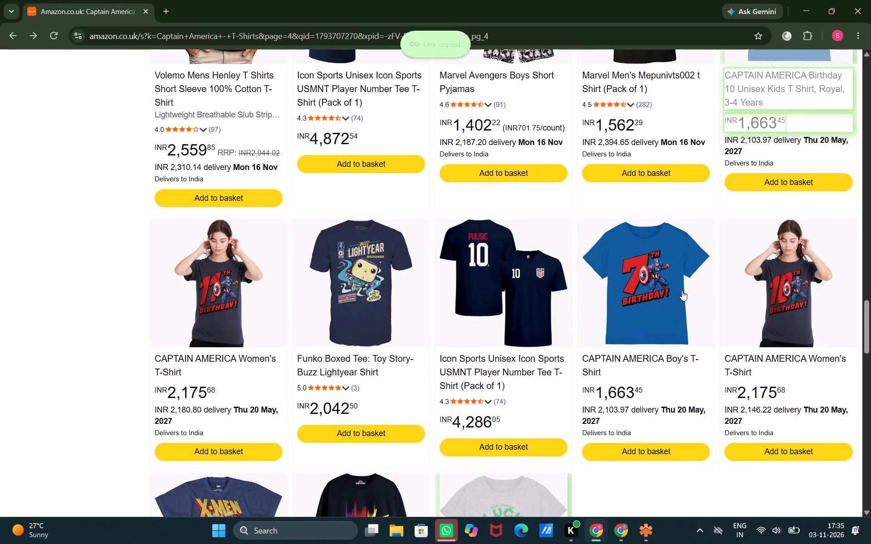
key(alt+Tab)
key(ctrl+v)
key(Return)
key(Return)
key(alt+Tab)
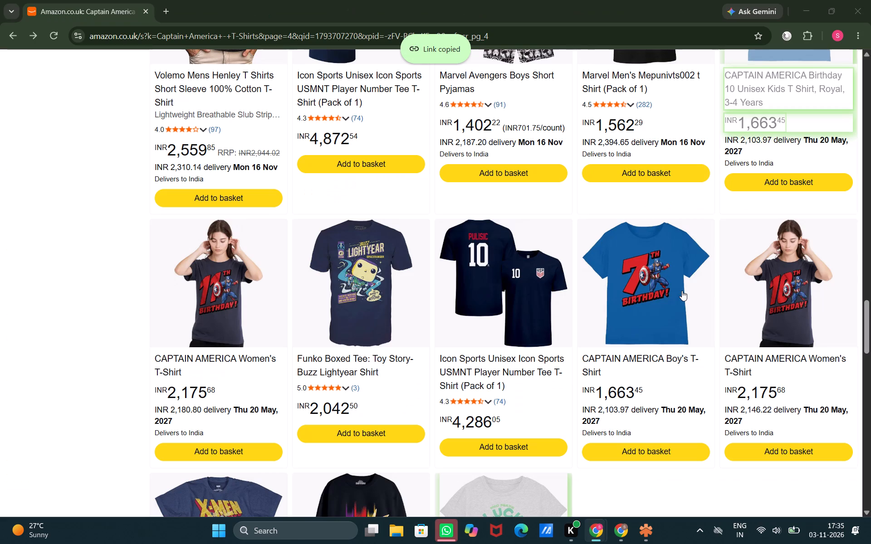
Copy the link of the last CAPTAIN AMERICA Women's birthday T-Shirt in the same row into cell C21990.
right_click(786, 355)
click(754, 297)
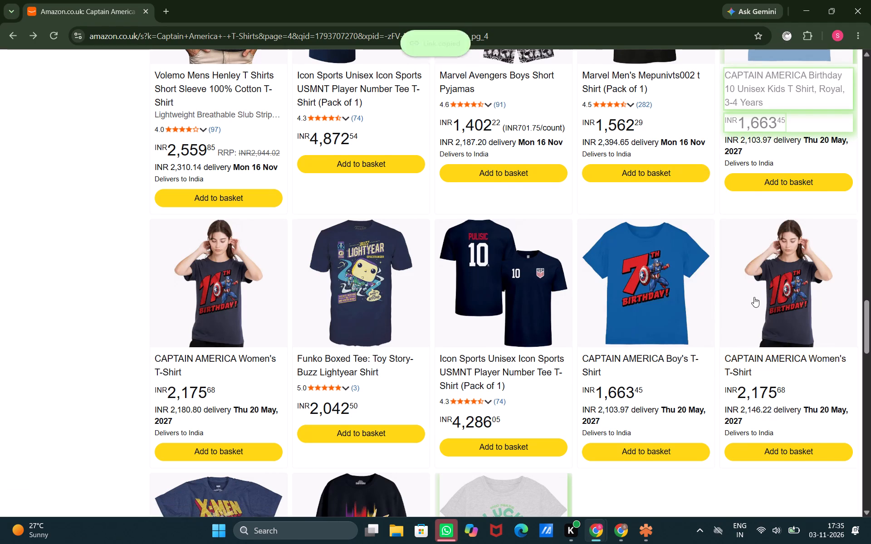
key(alt+Tab)
key(ctrl+v)
key(Return)
key(Return)
key(alt+Tab)
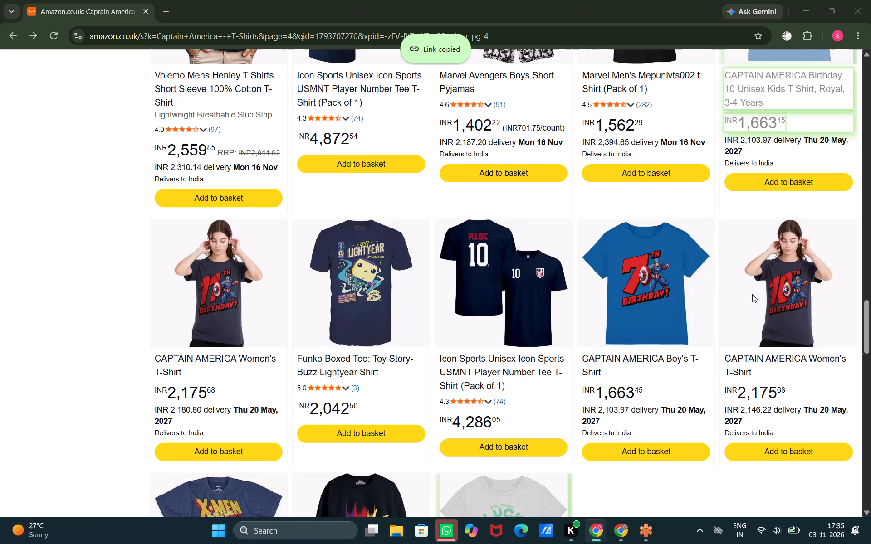
Open page 5 of the Captain America T-Shirts search results.
scroll(743, 289, down, 5)
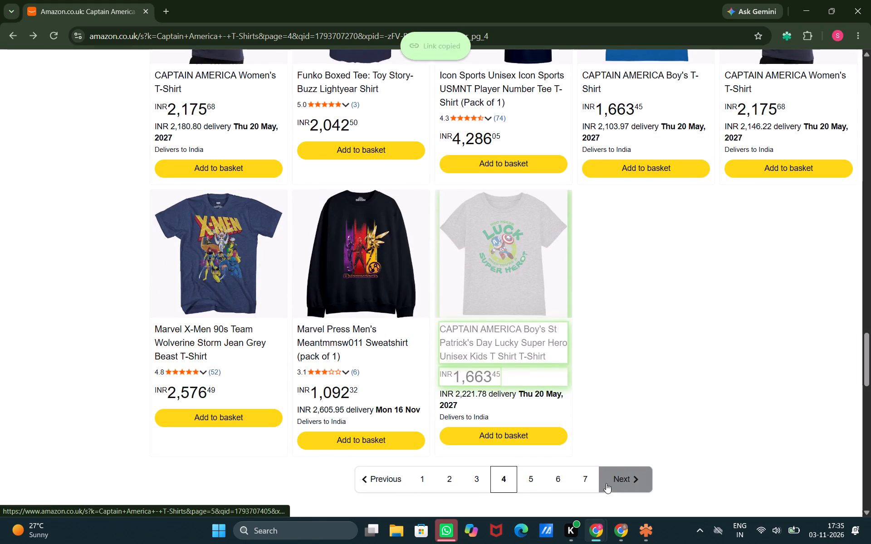
click(528, 478)
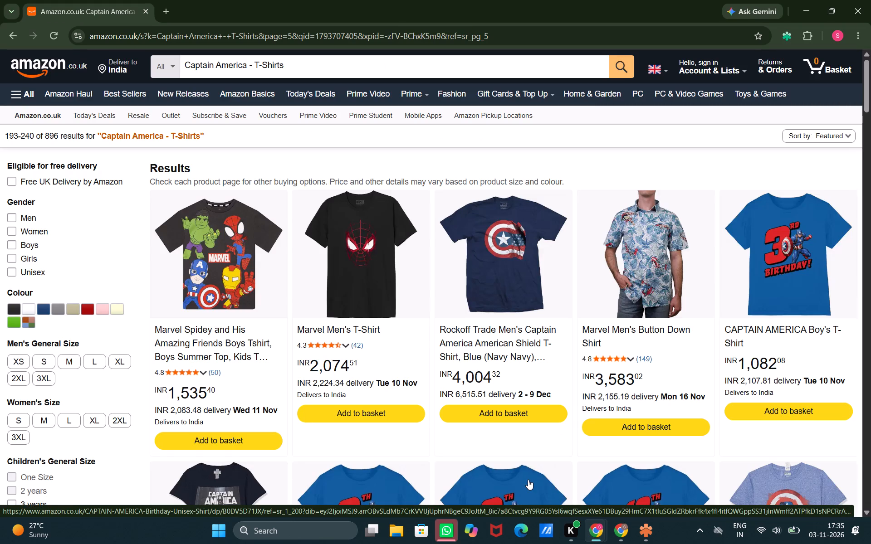
Copy the link of the Marvel Spidey and His Amazing Friends Boys Tshirt on results page 5 into cell C21991.
scroll(542, 517, down, 11)
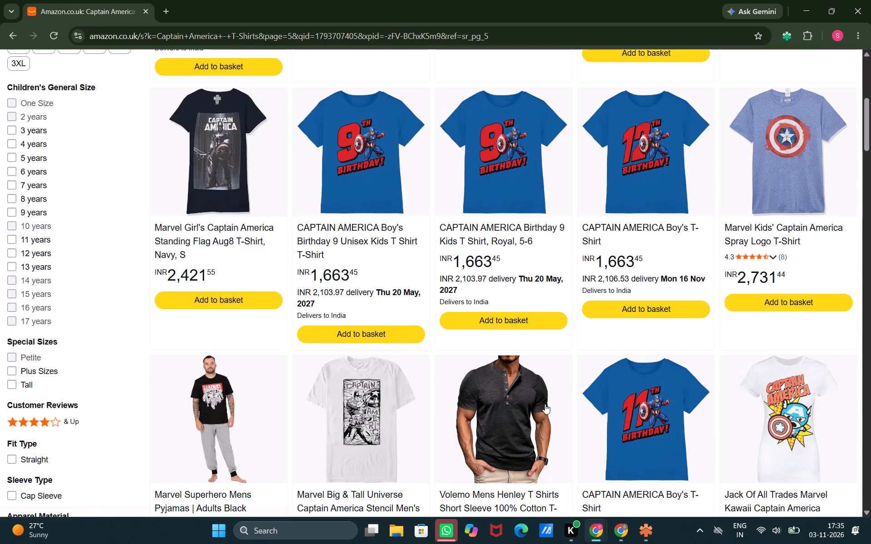
scroll(545, 404, down, 20)
scroll(545, 404, down, 7)
scroll(548, 407, up, 10)
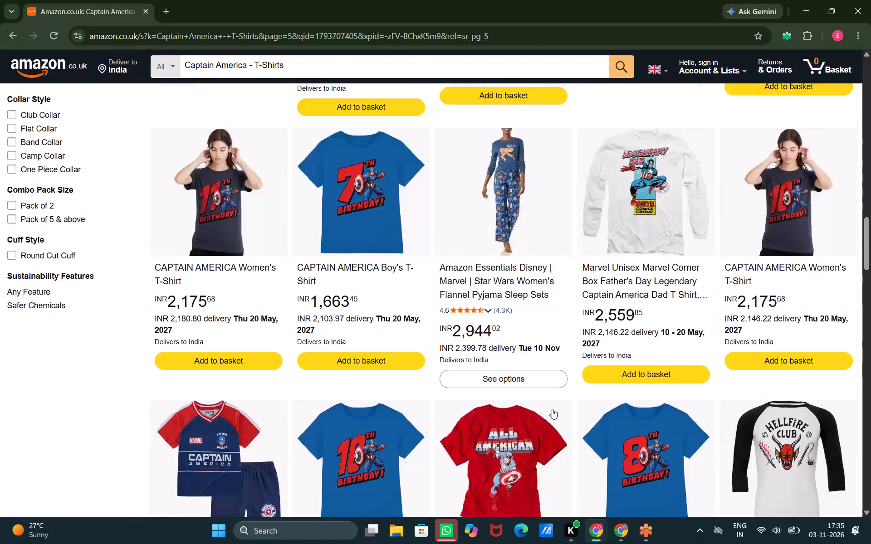
scroll(552, 409, up, 20)
scroll(552, 409, up, 9)
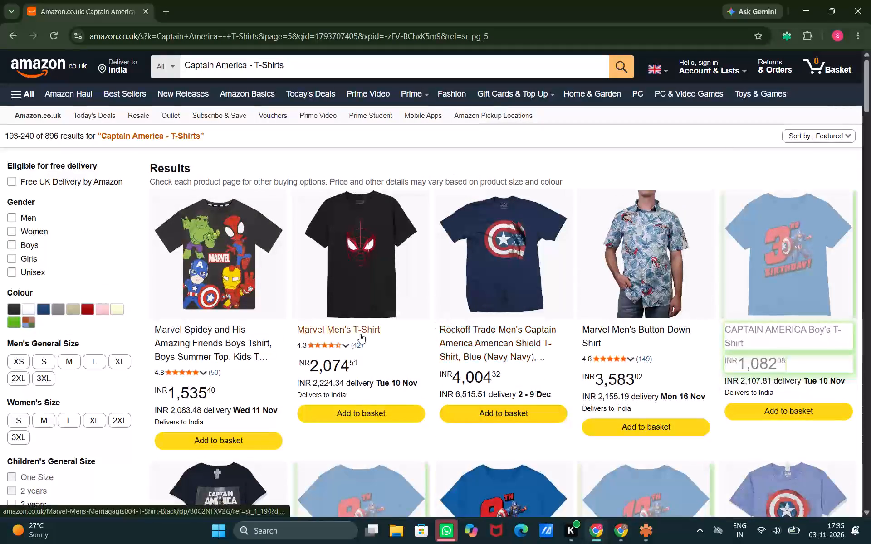
right_click(245, 350)
click(317, 292)
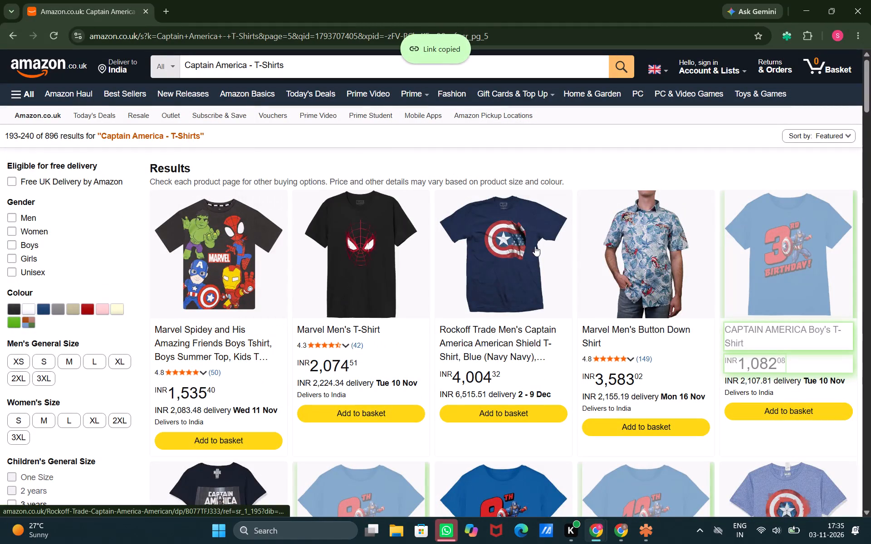
key(alt+Tab)
key(ctrl+v)
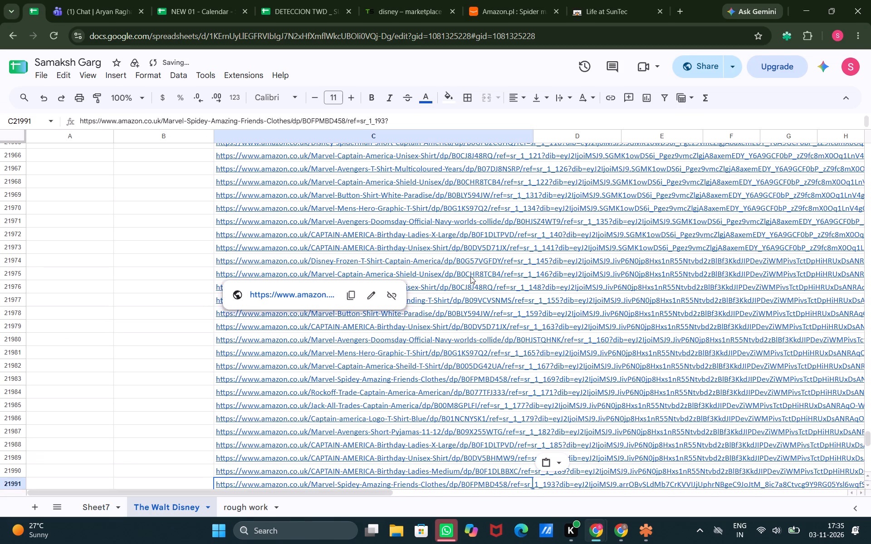
key(Return)
key(Return)
key(alt+Tab)
Copy the link of the Rockoff Trade Men's Captain America American Shield T-Shirt on results page 5 into cell C21992.
right_click(498, 354)
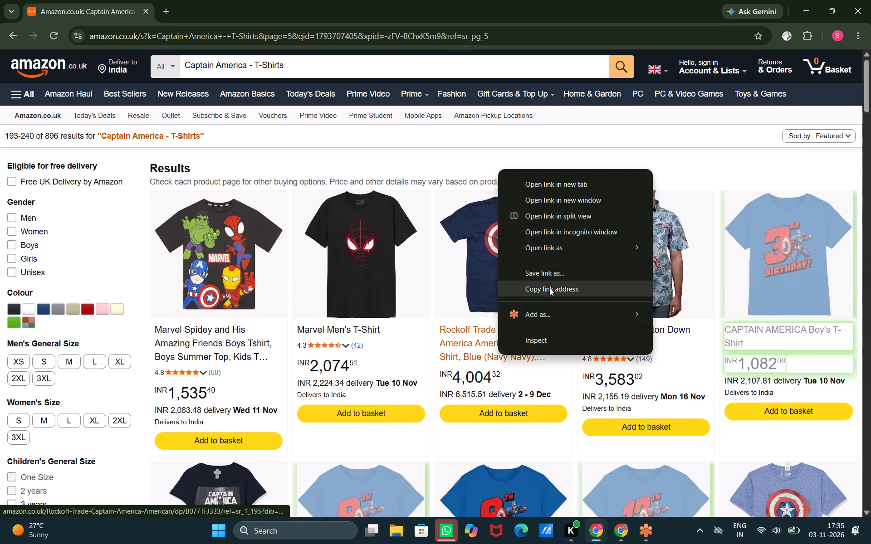
click(549, 286)
key(alt+Tab)
key(ctrl+v)
key(Return)
key(Return)
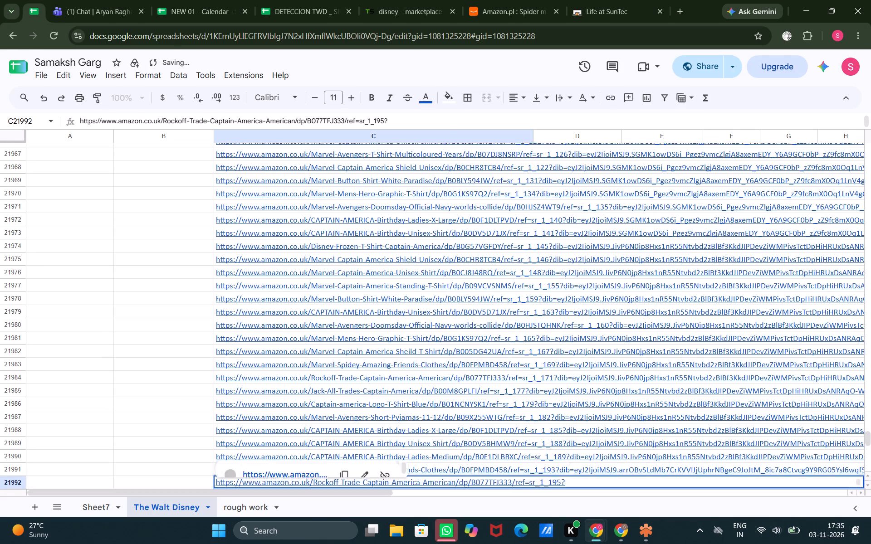
key(alt+Tab)
Copy the link of the Marvel Men's Button Down Shirt into cell C21993 and return to the results.
right_click(662, 329)
click(737, 446)
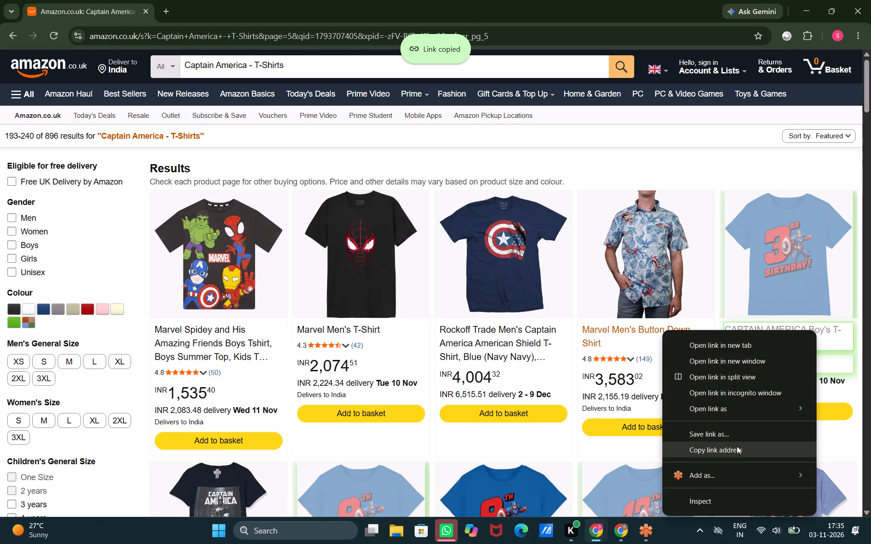
key(alt+Tab)
key(ctrl+v)
key(Return)
key(Return)
key(alt+Tab)
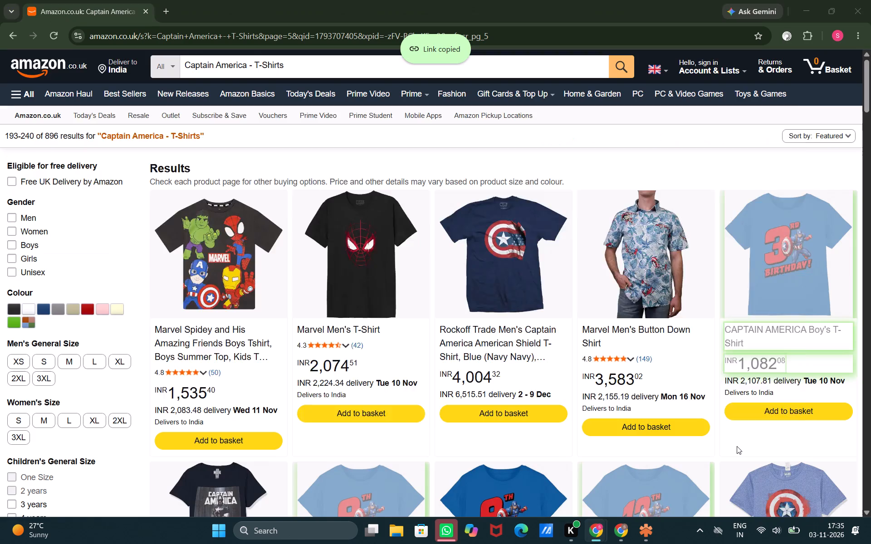
Copy the link of the Marvel Kids' Captain America Spray Logo T-Shirt into cell C21994.
scroll(737, 446, down, 3)
right_click(788, 402)
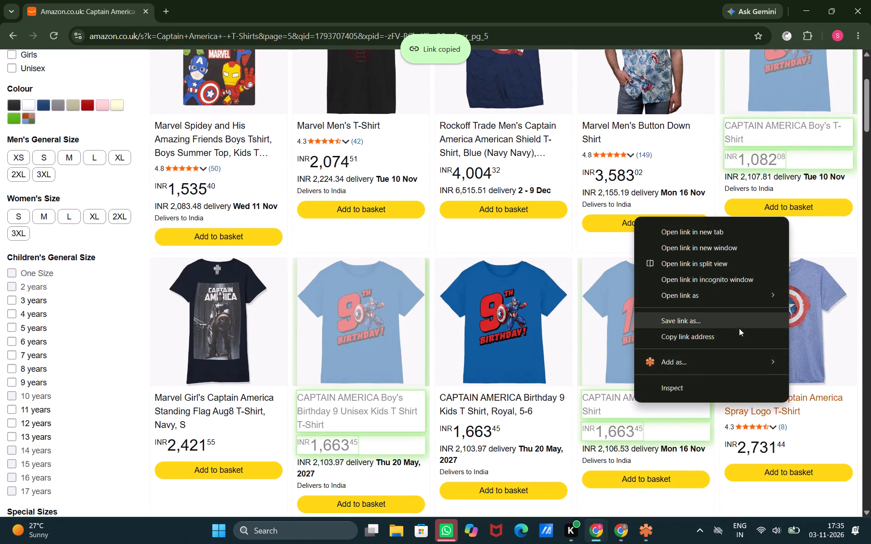
click(738, 335)
key(alt+Tab)
key(ctrl+v)
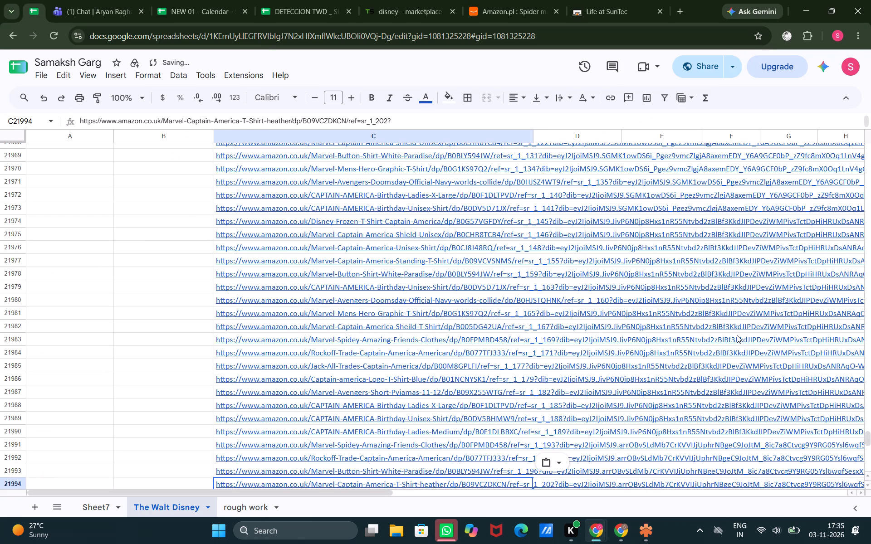
key(Return)
key(Return)
key(alt+Tab)
Copy the link of the CAPTAIN AMERICA Birthday 9 Kids T Shirt, Royal, 5-6, into cell C21995.
right_click(479, 410)
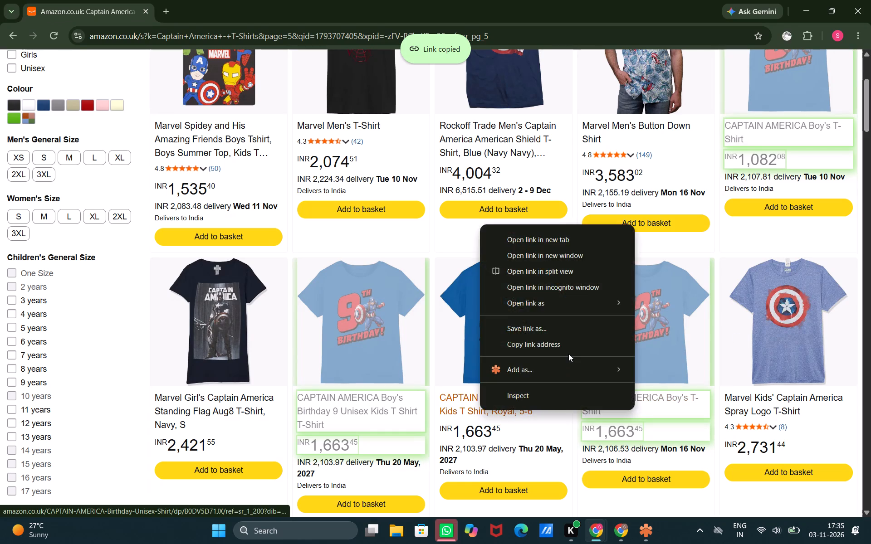
click(565, 346)
key(alt+Tab)
key(ctrl+v)
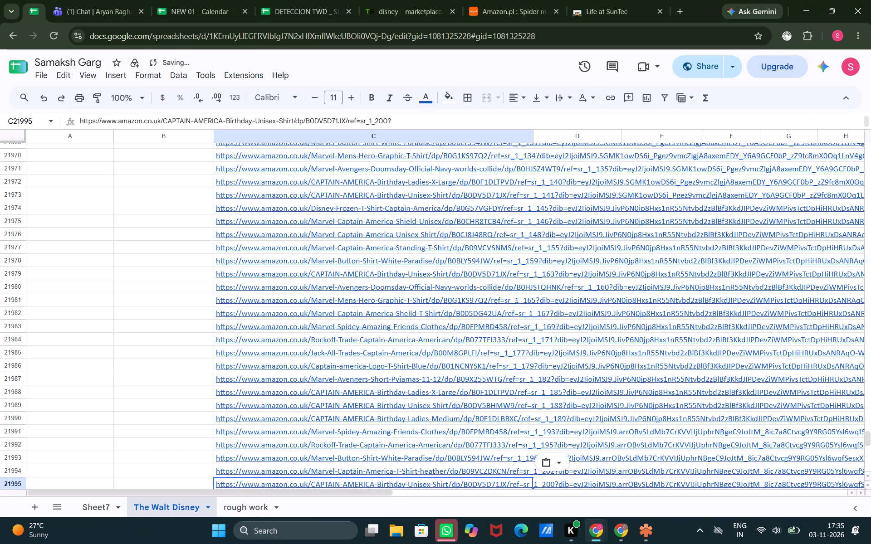
key(Return)
key(Return)
key(alt+Tab)
Copy the link of the Marvel Girl's Captain America Standing Flag Aug8 T-Shirt, Navy, S, into cell C21996.
right_click(219, 405)
click(292, 340)
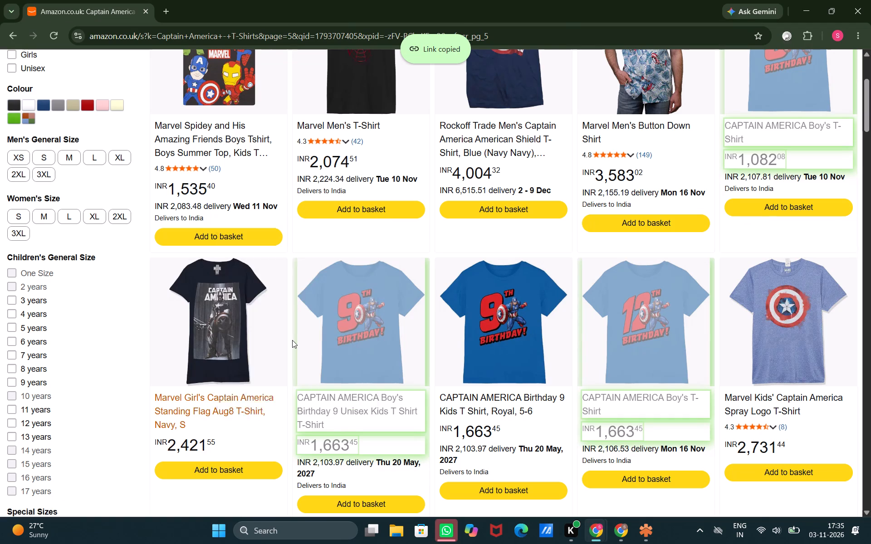
key(alt+Tab)
key(ctrl+v)
key(Return)
key(Return)
key(alt+Tab)
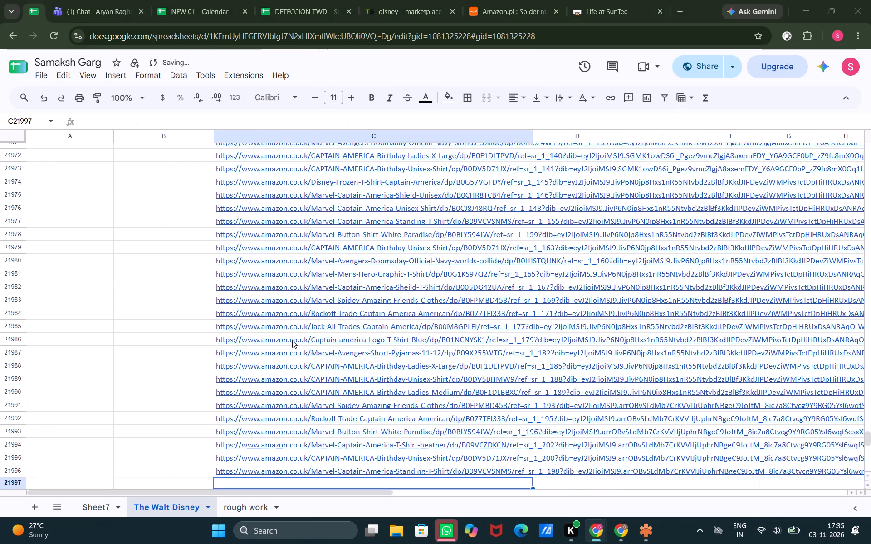
Copy the link of the Jack Of All Trades Marvel Kawaii Captain America Women's T-Shirt on page 5 into cell C21997.
scroll(292, 340, down, 5)
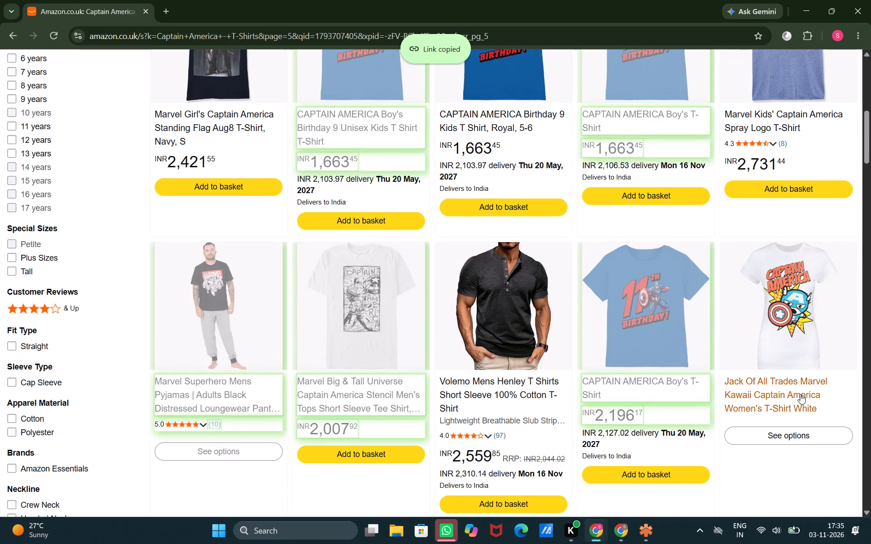
right_click(800, 394)
click(750, 333)
key(alt+Tab)
key(ctrl+v)
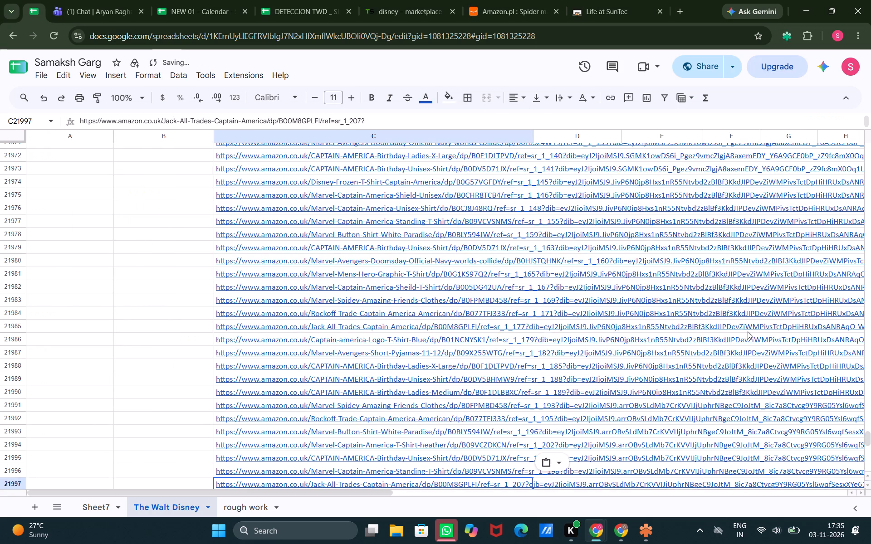
key(Return)
key(Return)
key(alt+Tab)
Copy the link of the Marvel Avengers Boys Short Pyjamas into cell C21998 of The Walt Disney sheet.
scroll(759, 321, down, 6)
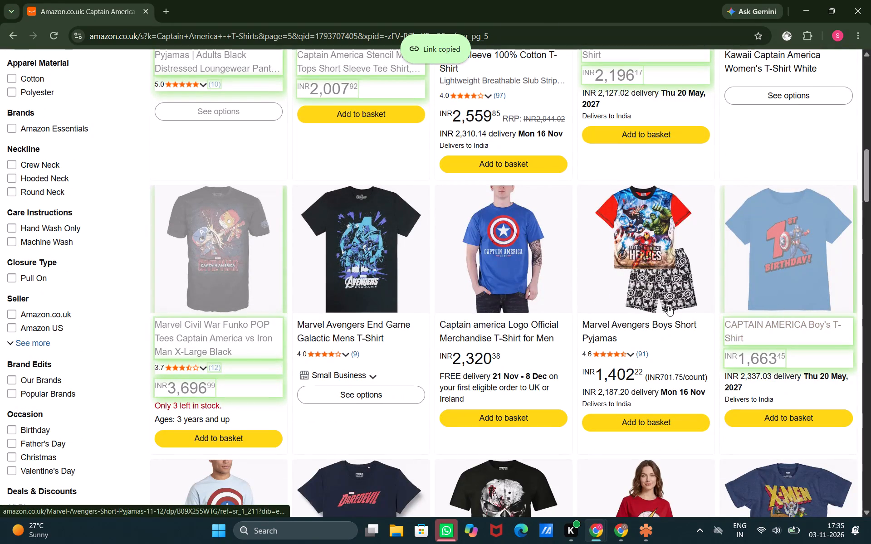
right_click(679, 329)
click(762, 445)
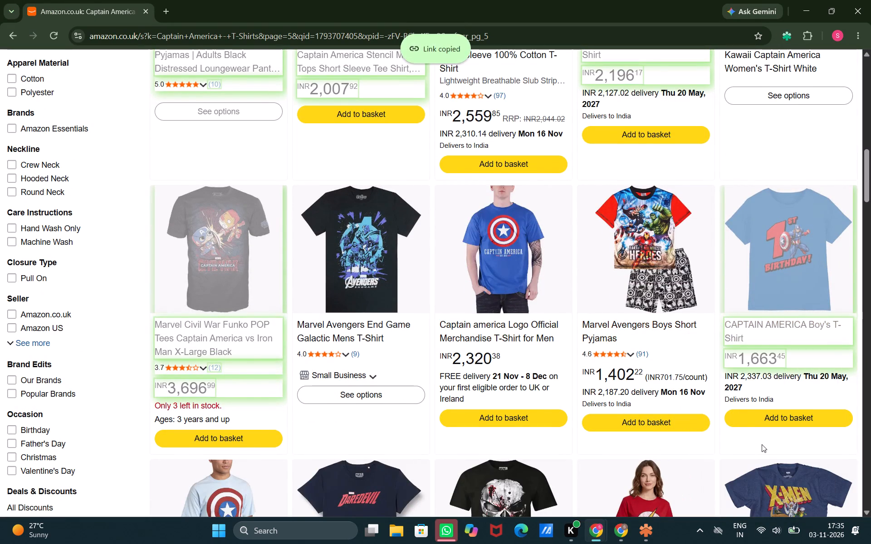
key(alt+Tab)
key(ctrl+v)
key(Return)
key(Return)
key(alt+Tab)
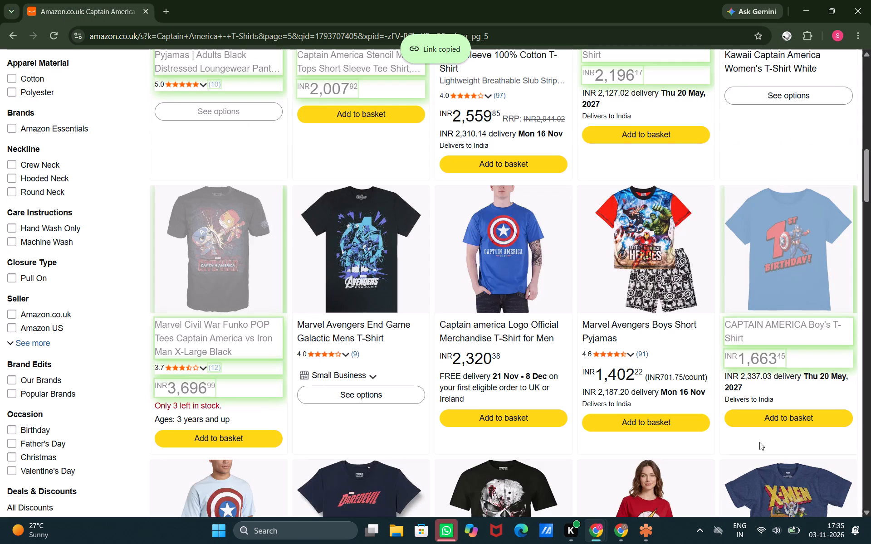
Copy the link of the Captain america Logo Official Merchandise T-Shirt for Men into cell C21999.
right_click(507, 335)
click(566, 265)
key(alt+Tab)
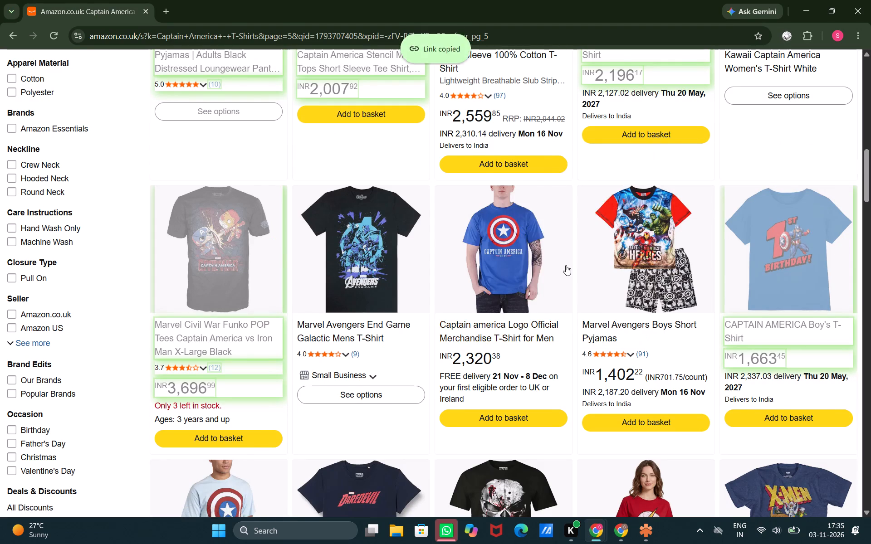
key(ctrl+v)
key(Return)
key(Return)
key(alt+Tab)
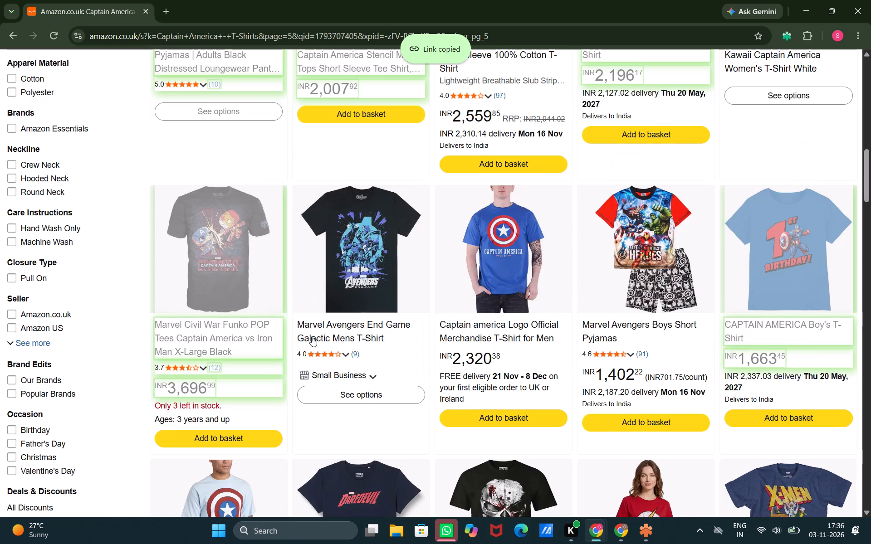
Copy the link of the Marvel Avengers End Game Galactic Mens T-Shirt into cell C22000.
right_click(320, 342)
click(353, 275)
key(alt+Tab)
key(ctrl+v)
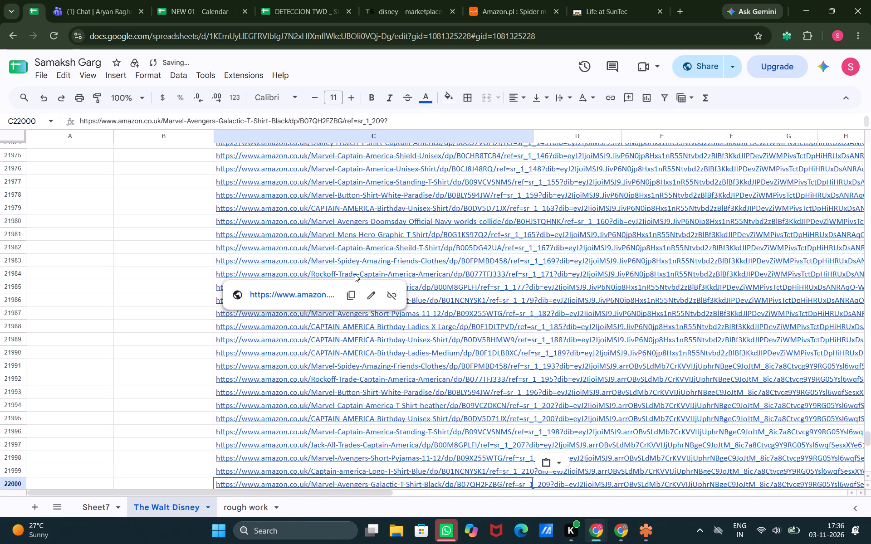
key(Return)
key(Return)
key(alt+Tab)
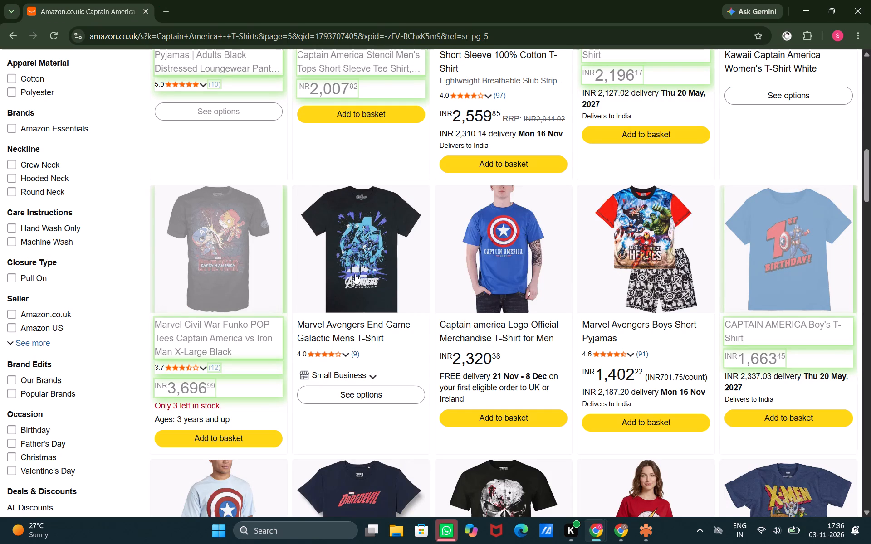
Copy the link of the MARVEL Captain America Men's Sheild T-Shirt into cell C22001.
scroll(377, 253, down, 4)
right_click(216, 382)
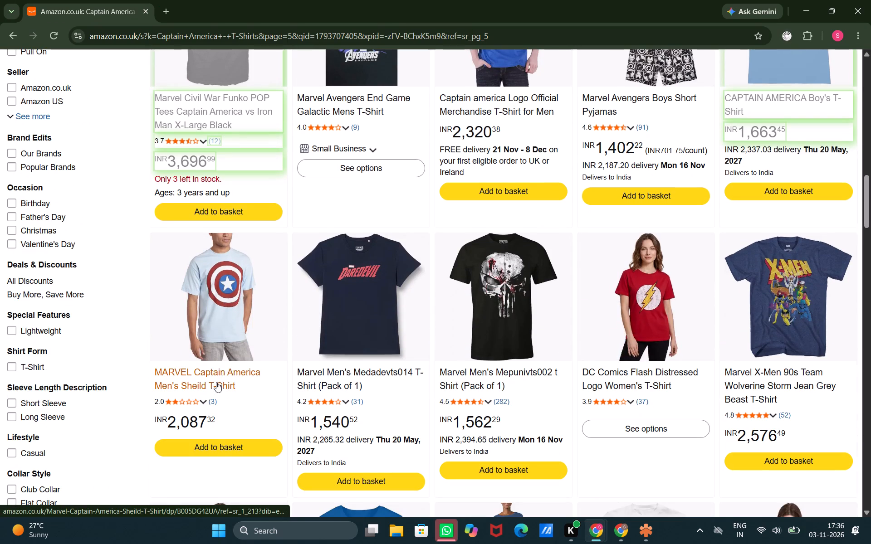
click(263, 322)
key(alt+Tab)
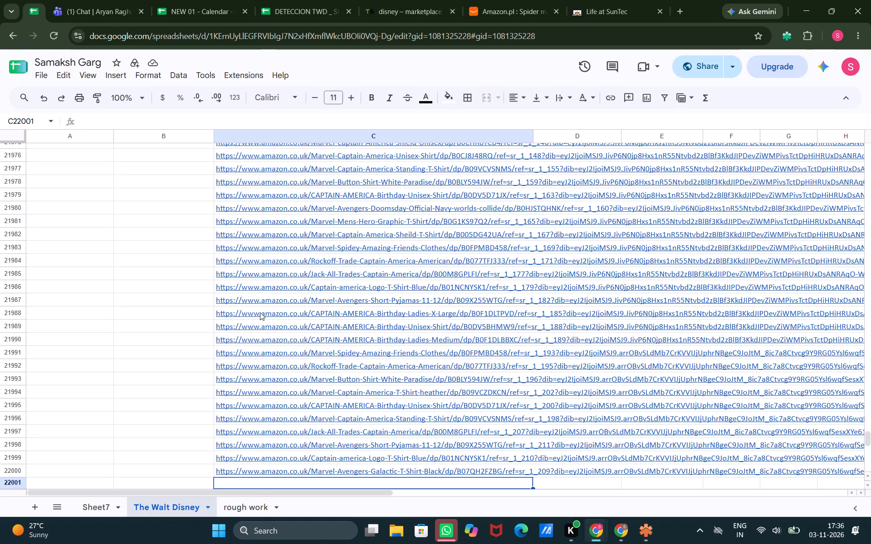
key(ctrl+v)
key(Return)
key(Return)
key(alt+Tab)
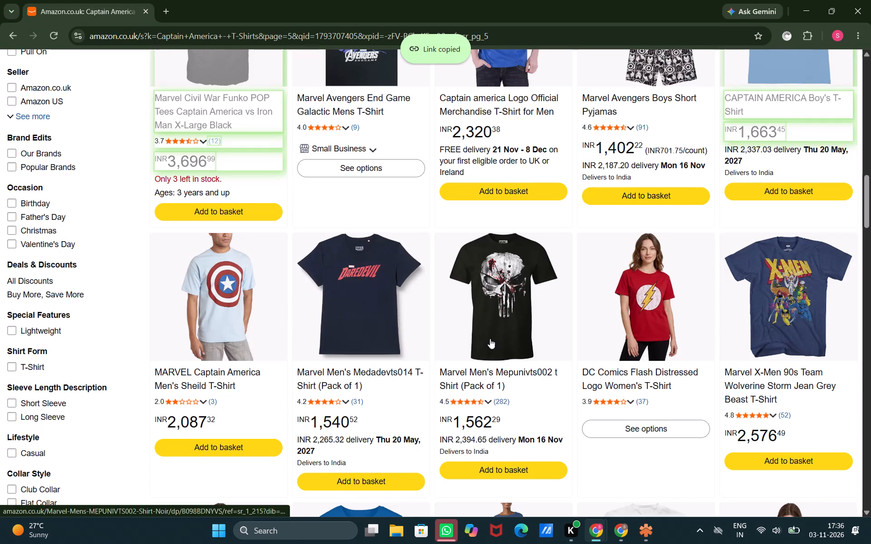
Copy the link of the CAPTAIN AMERICA Women's T-Shirt with the 10th Birthday print into cell C22002.
scroll(791, 323, down, 5)
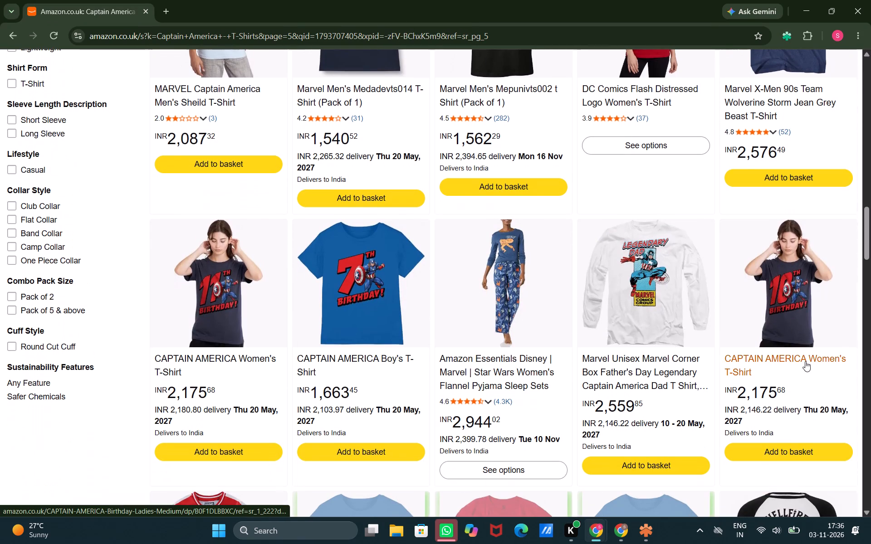
right_click(805, 361)
click(715, 302)
key(alt+Tab)
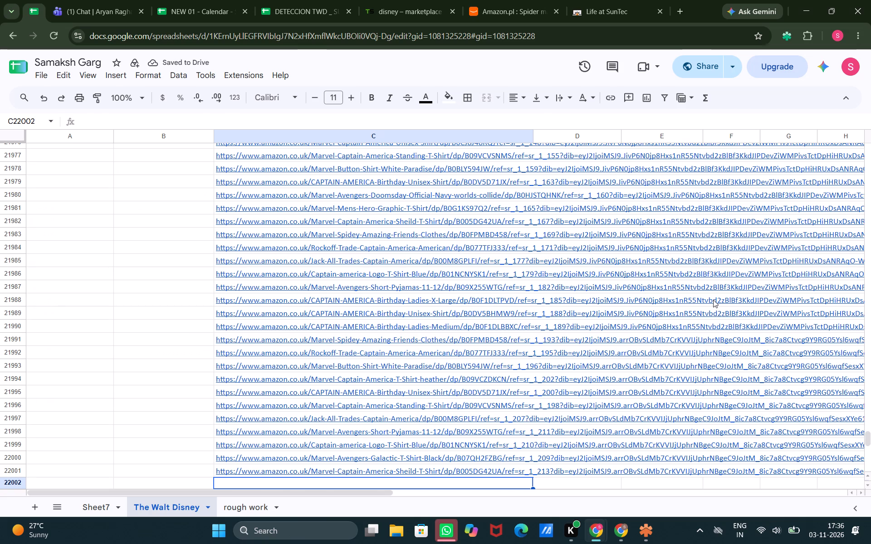
key(ctrl+v)
key(Return)
key(Return)
key(alt+Tab)
Copy the link of the Marvel Corner Box Father's Day Legendary Captain America Dad T Shirt into cell C22003.
right_click(677, 367)
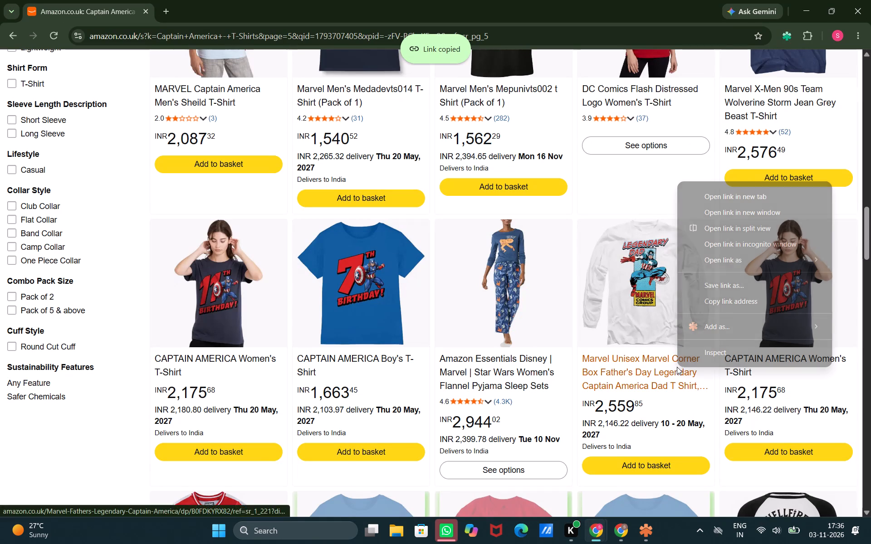
click(724, 305)
key(alt+Tab)
key(ctrl+v)
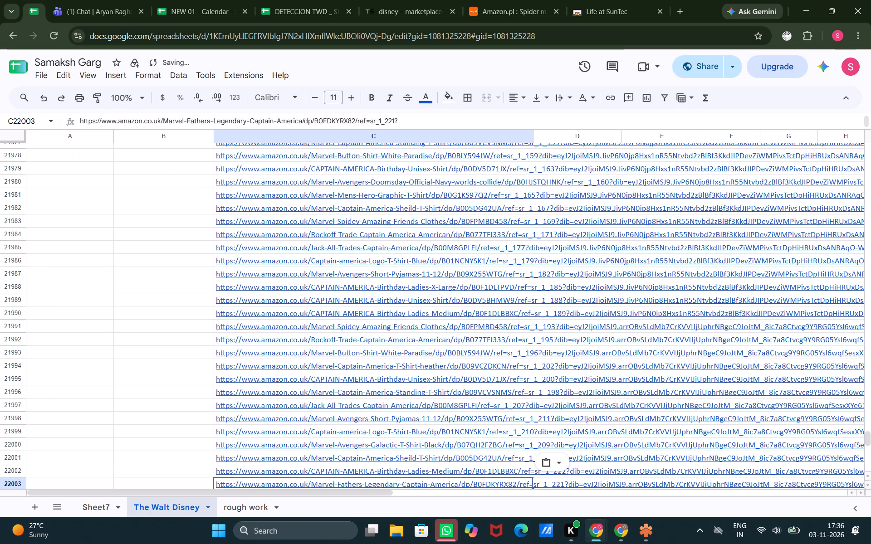
key(Return)
key(Return)
key(alt+Tab)
Copy the link of the CAPTAIN AMERICA Boy's T-Shirt with the 7th Birthday print into cell C22004.
right_click(384, 366)
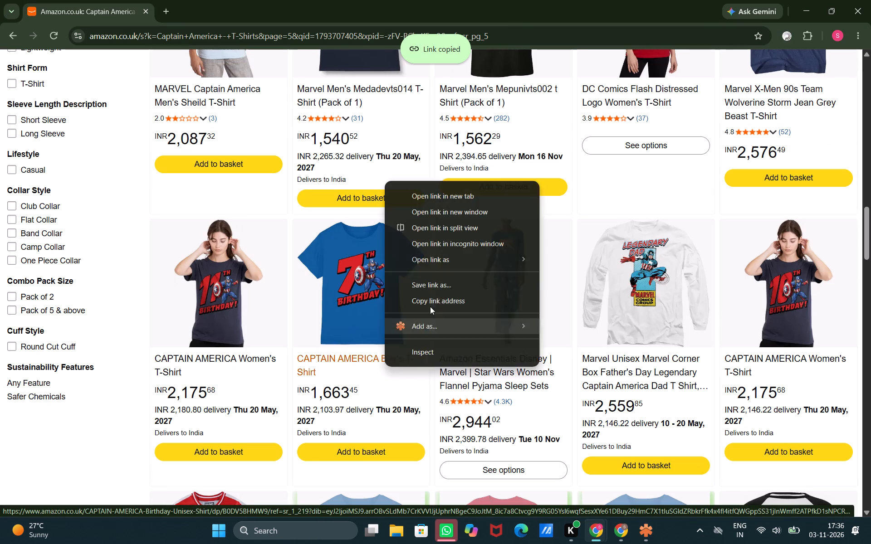
click(433, 299)
key(alt+Tab)
key(ctrl+v)
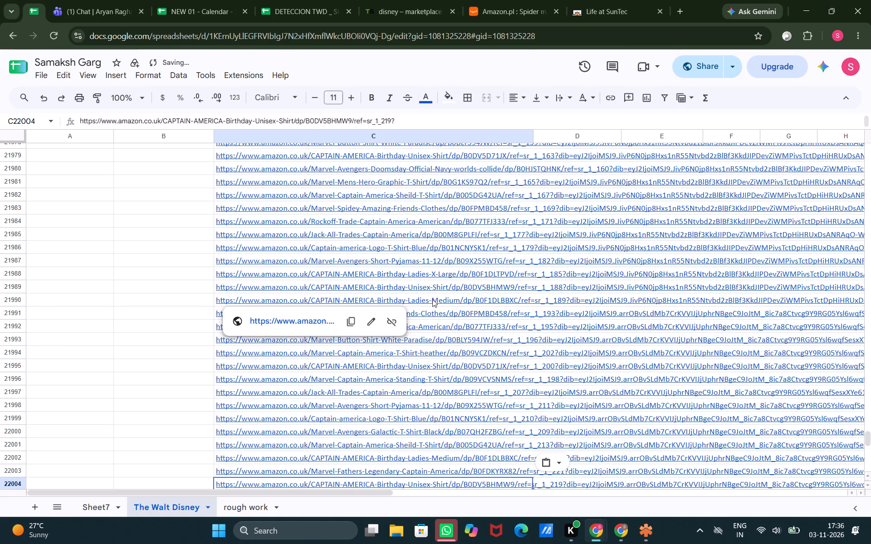
key(Return)
key(Return)
key(alt+Tab)
Copy the link of the CAPTAIN AMERICA Women's T-Shirt with the 11th Birthday print into cell C22005.
right_click(224, 360)
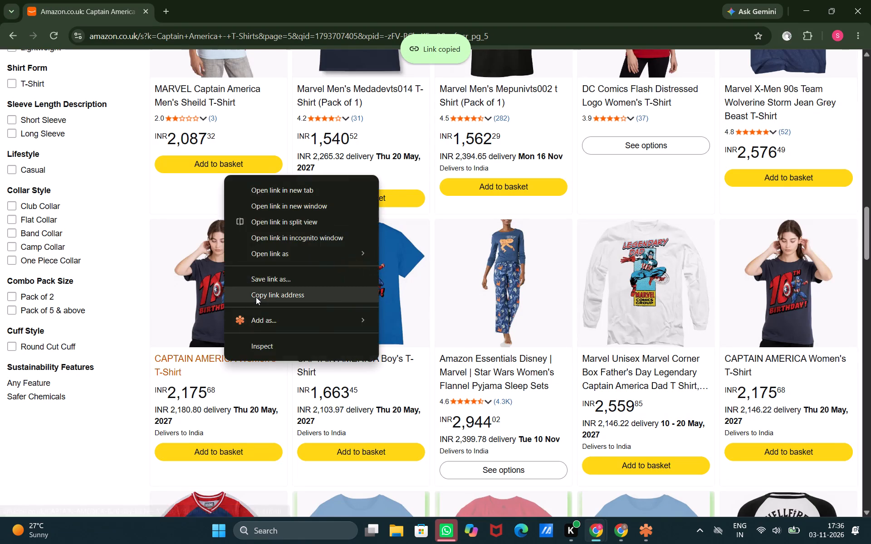
click(256, 297)
key(alt+Tab)
key(ctrl+v)
key(Return)
key(Return)
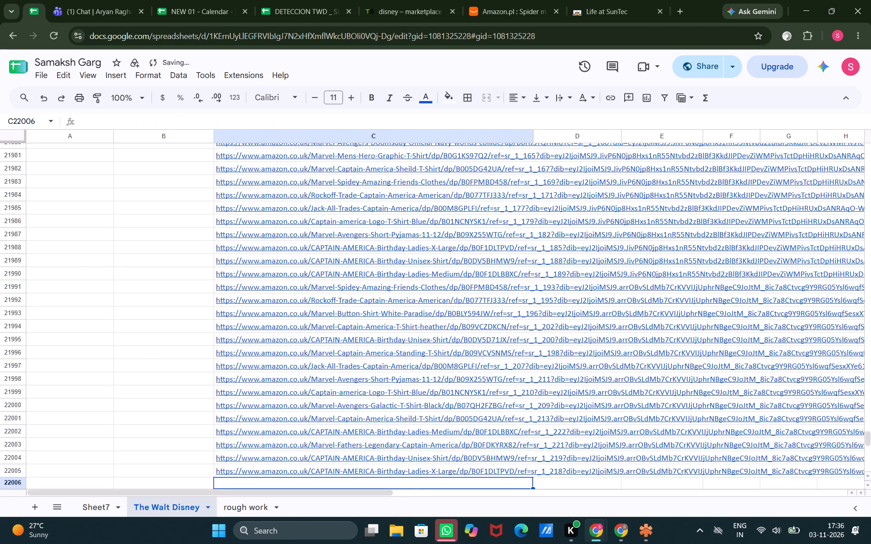
key(alt+Tab)
Copy the link of the navy Marvel Captain America Boys Soccer Shirt and Short Set for Toddler and Big Kids into cell C22006.
scroll(256, 297, down, 5)
right_click(250, 356)
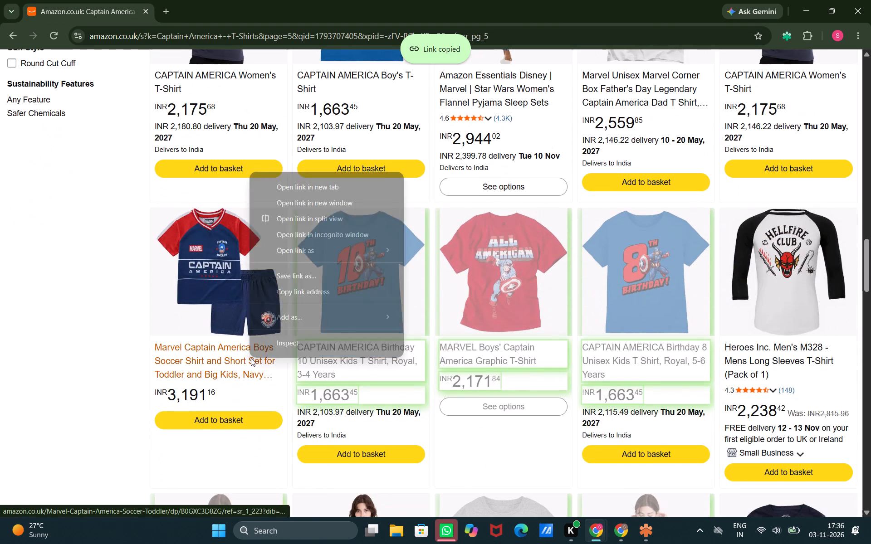
click(271, 291)
key(alt+Tab)
key(ctrl+v)
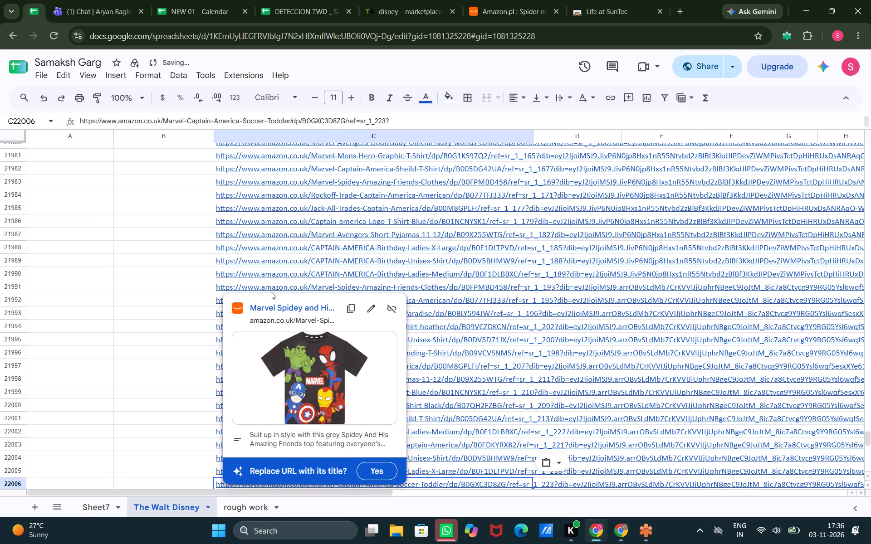
key(Return)
key(Return)
key(alt+Tab)
Copy the link of the CAPTAIN AMERICA Women's St Patrick's Day Lucky Super Hero Ladies T Shirt into cell C22007.
scroll(264, 287, down, 5)
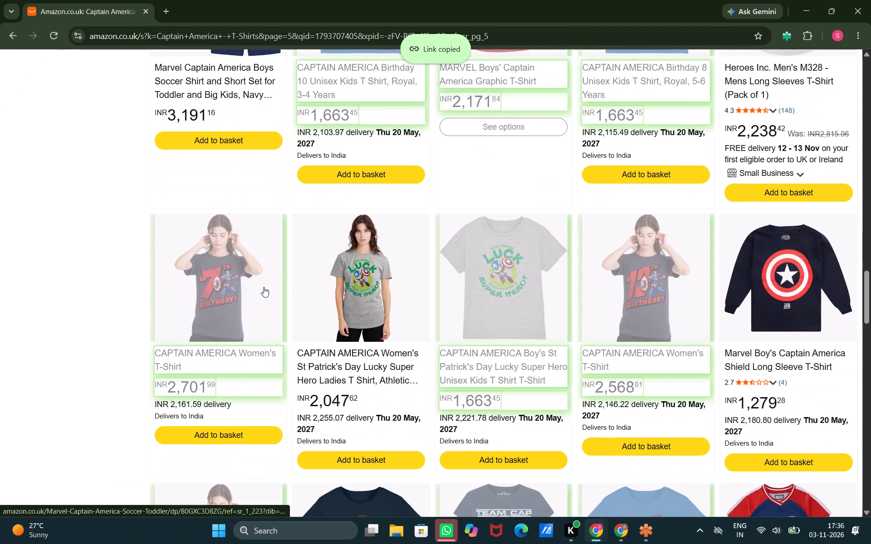
right_click(375, 356)
click(424, 299)
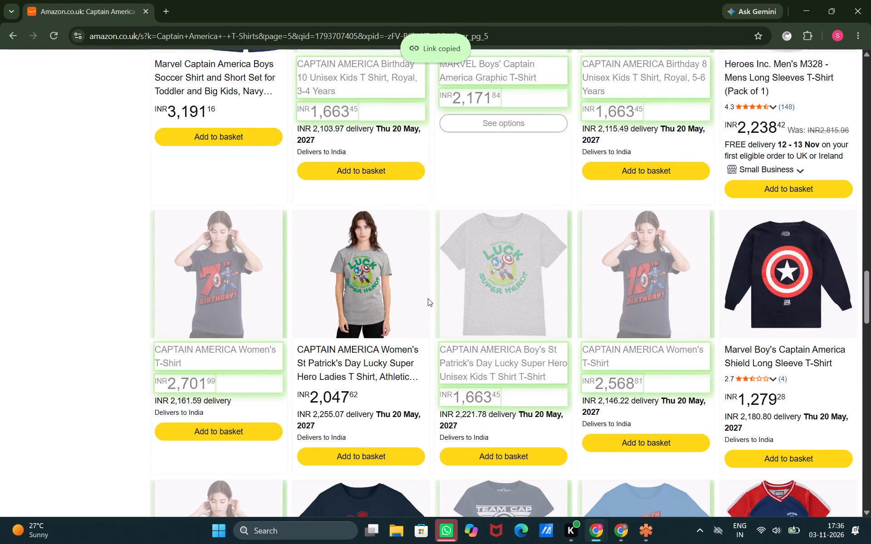
key(alt+Tab)
key(ctrl+v)
key(Return)
key(Return)
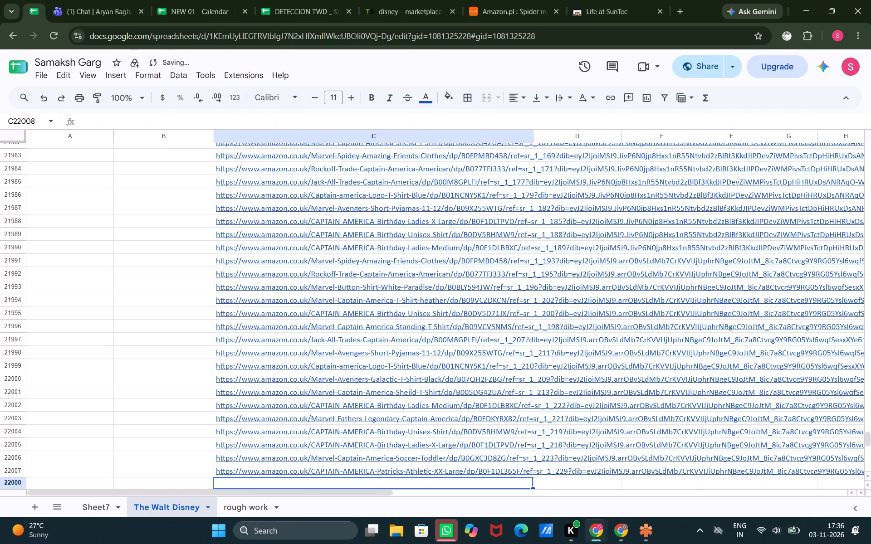
key(alt+Tab)
Copy the link of the Marvel Boy's Captain America Shield Long Sleeve T-Shirt into cell C22008.
right_click(754, 343)
click(685, 282)
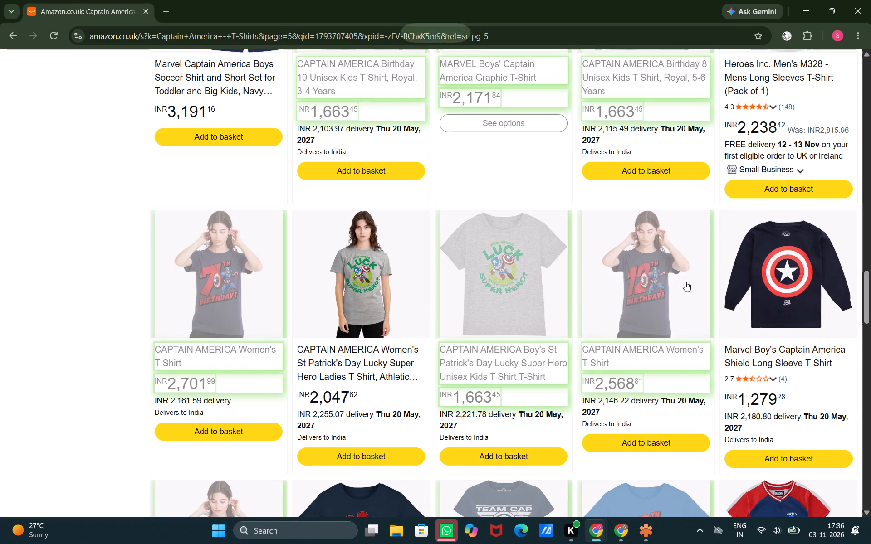
key(alt+Tab)
key(ctrl+v)
key(Return)
key(Return)
key(alt+Tab)
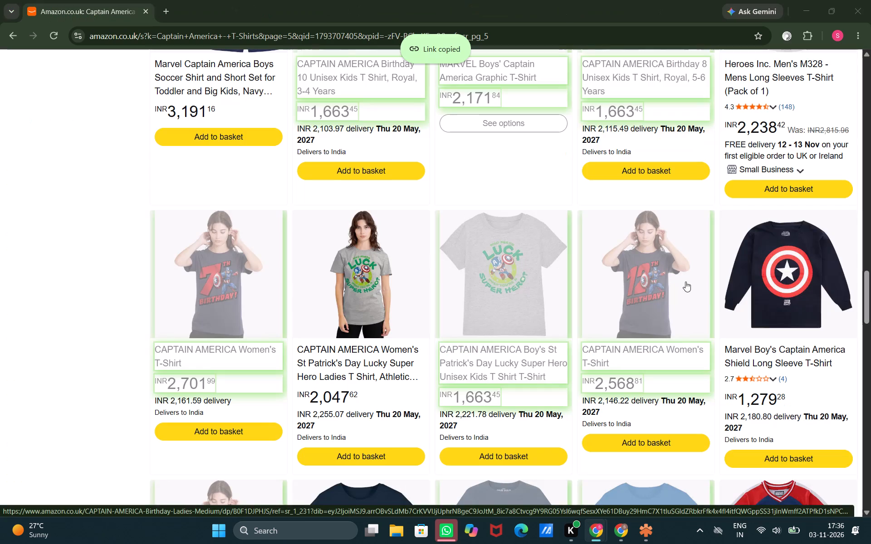
Copy the link of the Marvel Boy's Captain America Red Hulk Shield Boys T Shirt, Navy, into cell C22009.
scroll(687, 282, down, 5)
right_click(396, 348)
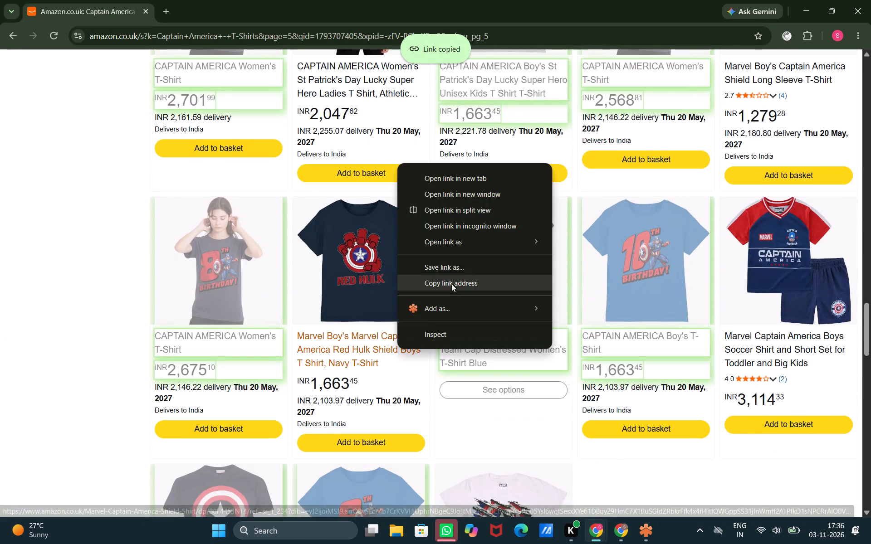
click(451, 284)
key(alt+Tab)
key(ctrl+v)
key(Return)
key(Return)
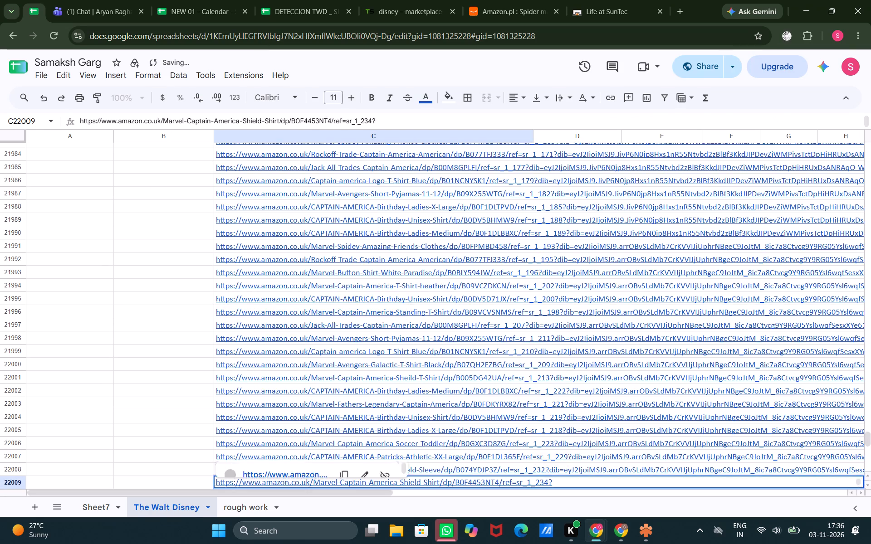
key(alt+Tab)
Copy the link of the second Marvel Captain America Boys Soccer Shirt and Short Set into the next empty cell of column C.
right_click(772, 345)
click(701, 281)
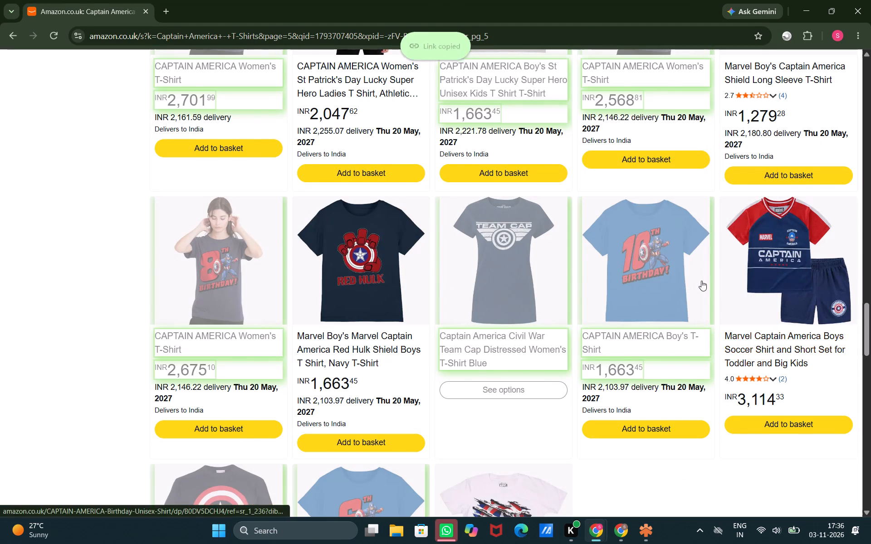
key(alt+Tab)
key(ctrl+v)
key(Return)
key(Return)
key(alt+Tab)
Copy the link of the Captain America Boy's Captain Amercia Torn T-Shirt (Pack of 1) into the next empty cell of column C.
scroll(734, 244, down, 5)
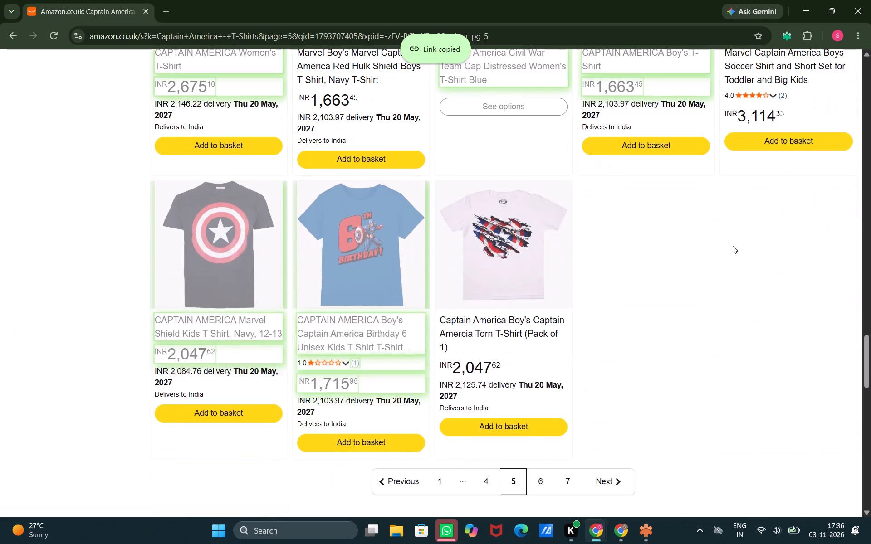
right_click(533, 346)
click(587, 279)
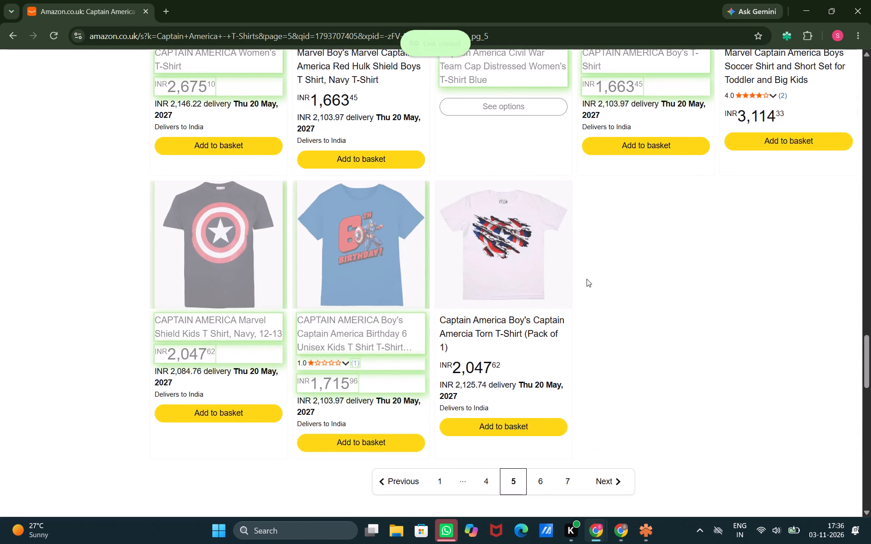
key(alt+Tab)
key(ctrl+v)
key(Return)
key(Return)
key(alt+Tab)
Open page 6 of the Captain America T-Shirts results and look over its first rows for unhighlighted products.
scroll(585, 277, down, 5)
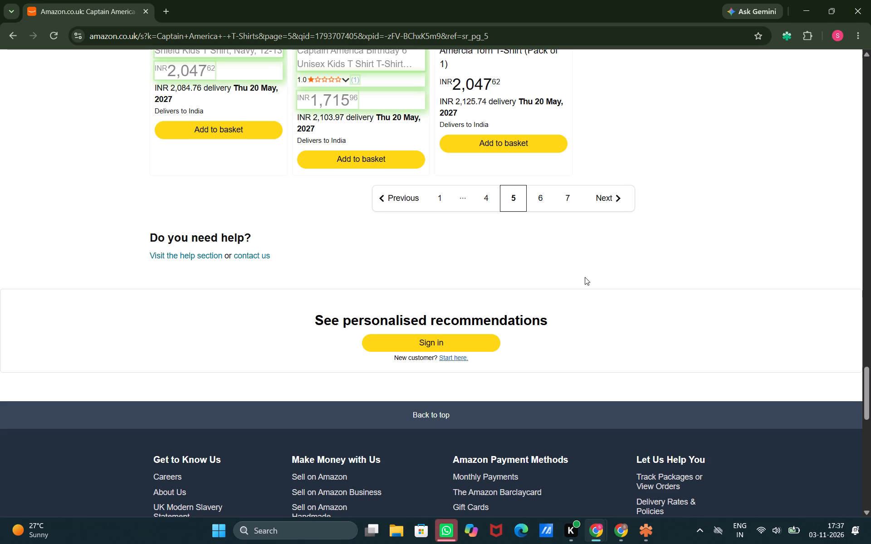
click(538, 196)
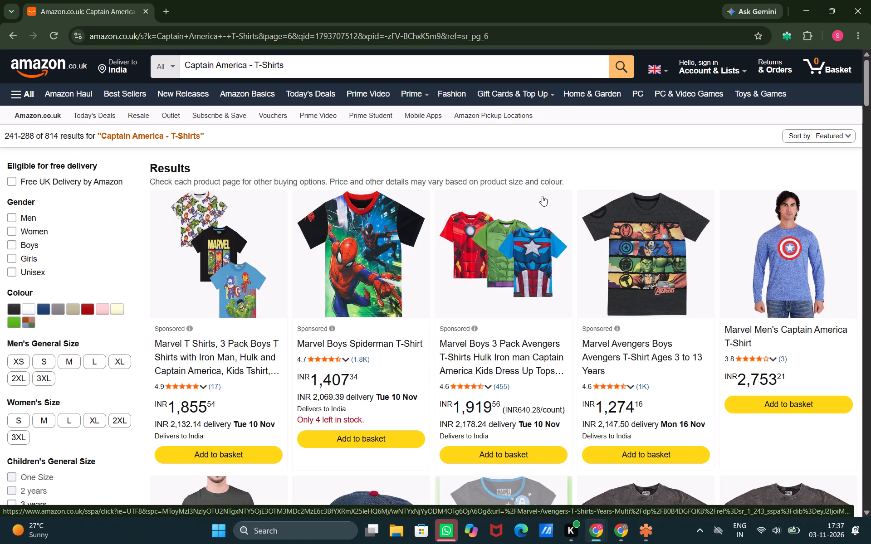
scroll(529, 156, down, 10)
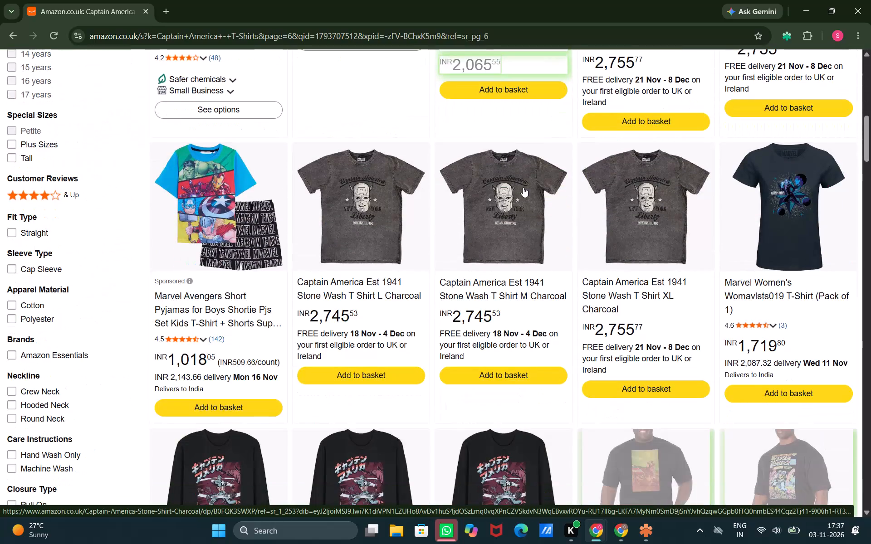
scroll(523, 188, down, 6)
scroll(525, 247, up, 20)
scroll(525, 247, up, 7)
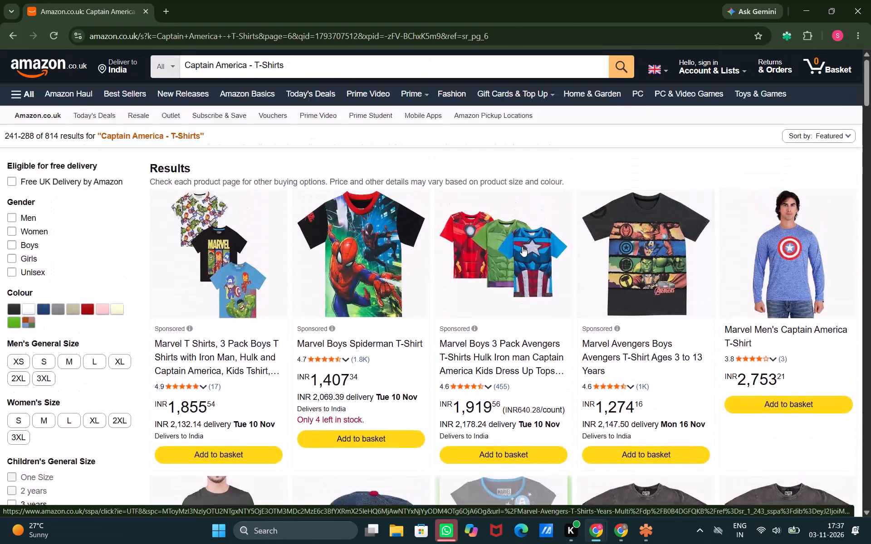
scroll(522, 247, down, 3)
scroll(522, 247, up, 2)
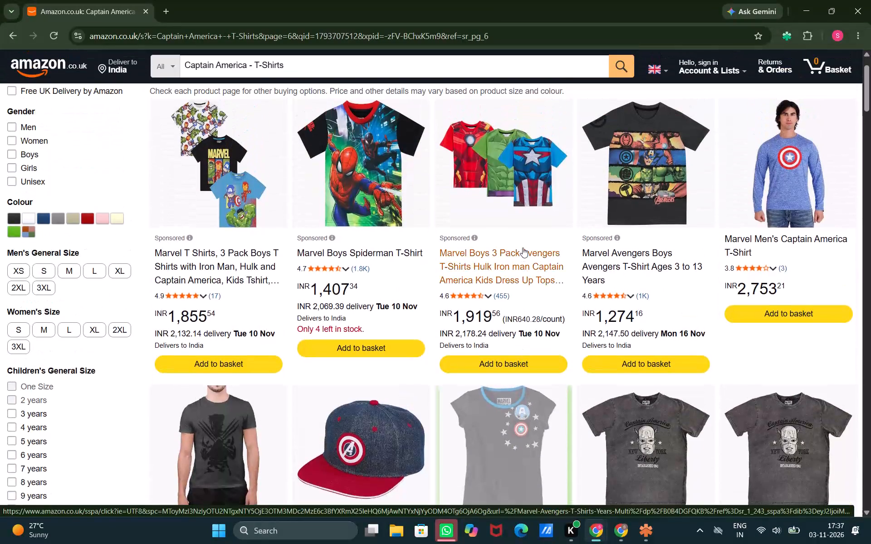
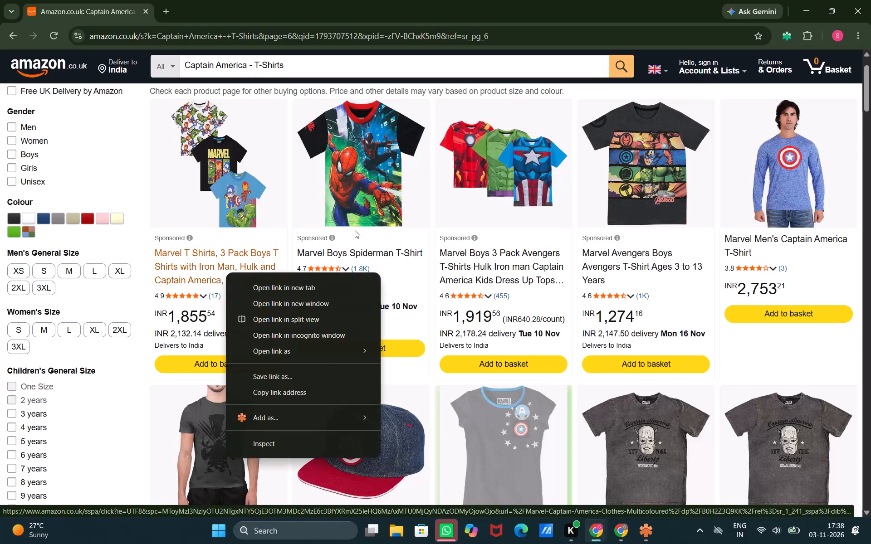
Copy the link of the sponsored Marvel T Shirts, 3 Pack Boys T Shirts with Iron Man, Hulk and Captain America, into cell C22012.
click(314, 399)
key(alt+Tab)
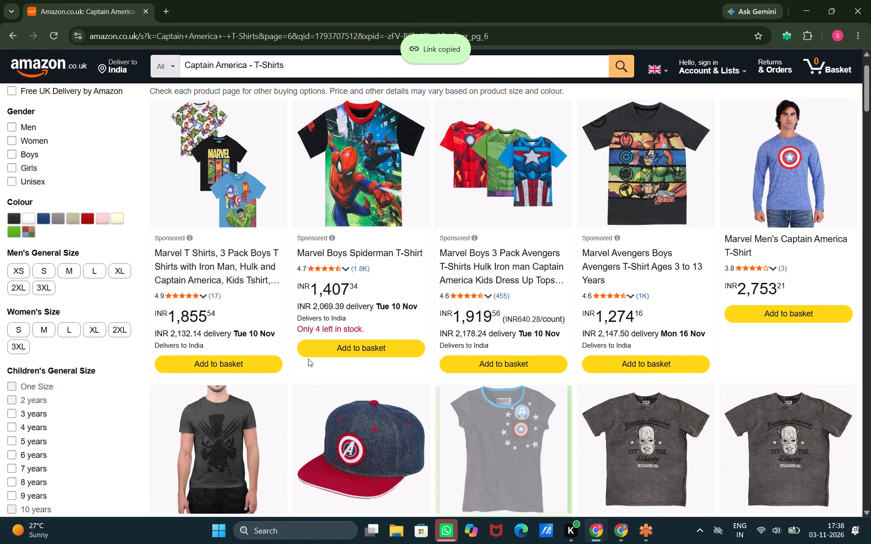
key(ctrl+v)
key(Return)
key(Return)
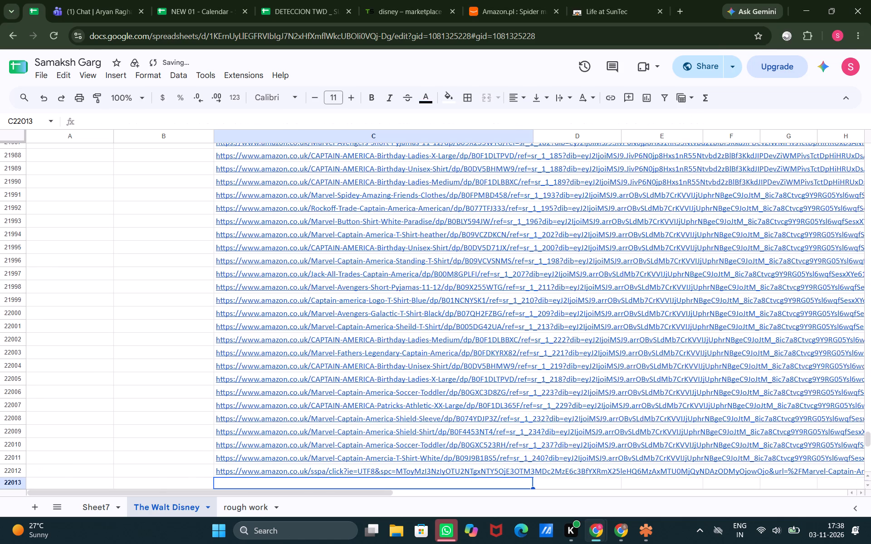
Copy the link of the sponsored Marvel Avengers Boys T-Shirt Ages 3 to 13 Years into cell C22013.
key(alt+Tab)
right_click(651, 267)
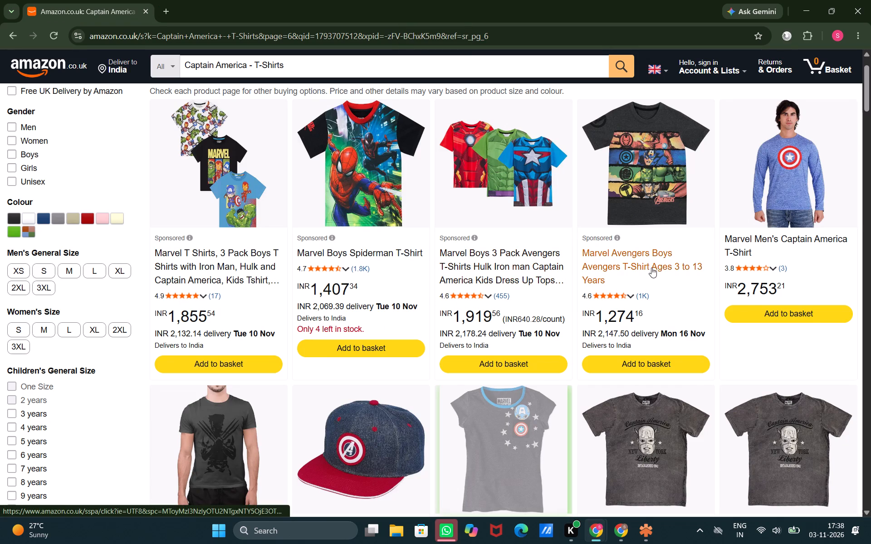
click(706, 383)
key(alt+Tab)
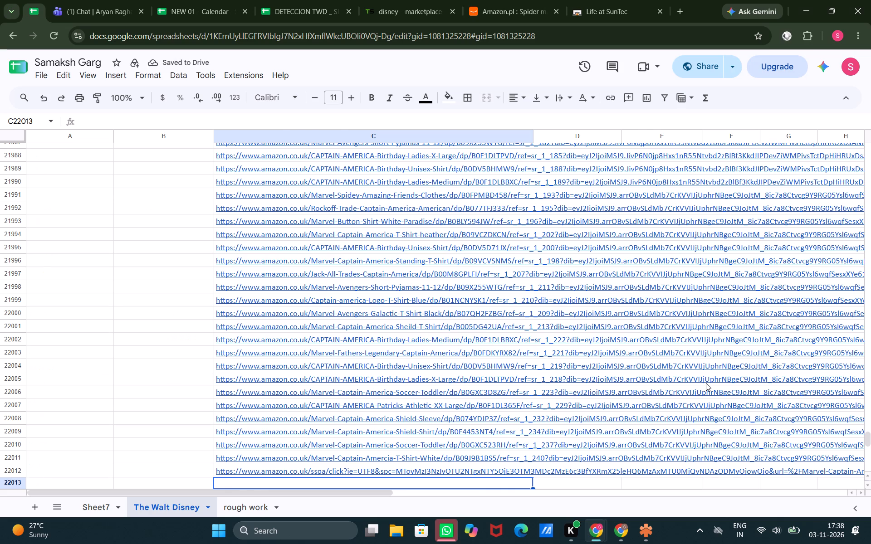
key(ctrl+v)
key(Return)
key(Return)
Copy the link of the Marvel Men's Captain America T-Shirt with blue long sleeves into cell C22014.
key(alt+Tab)
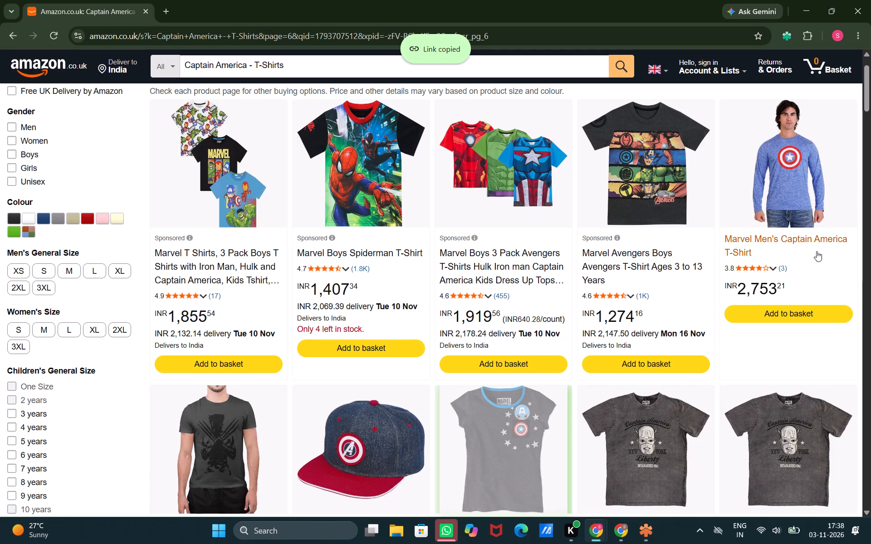
right_click(815, 249)
click(742, 367)
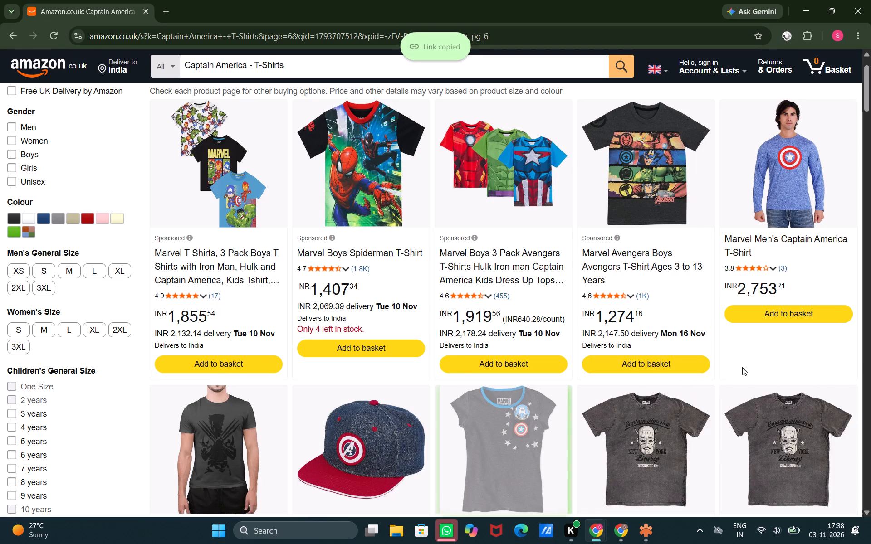
key(alt+Tab)
key(ctrl+v)
key(Return)
key(Return)
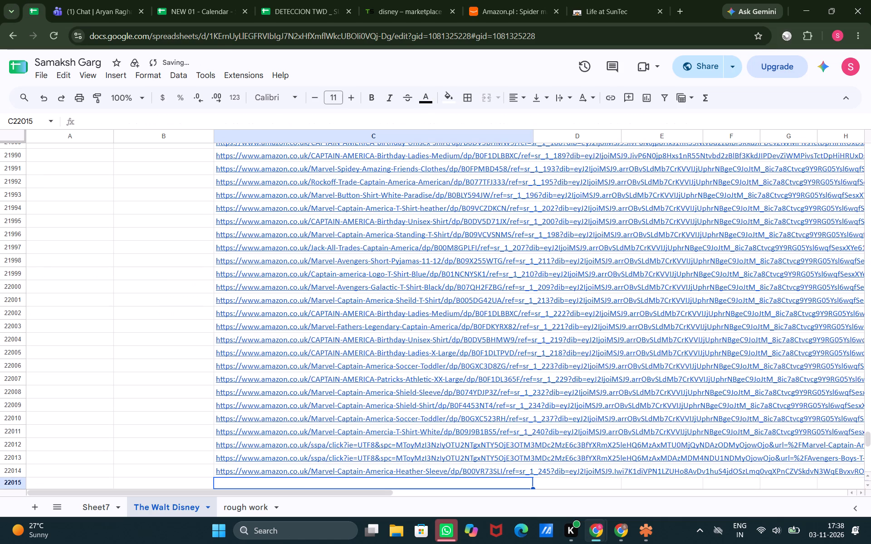
Copy the link of the Captain America Est 1941 Stone Wash T Shirt XXL Charcoal into cell C22015.
key(alt+Tab)
scroll(738, 363, down, 3)
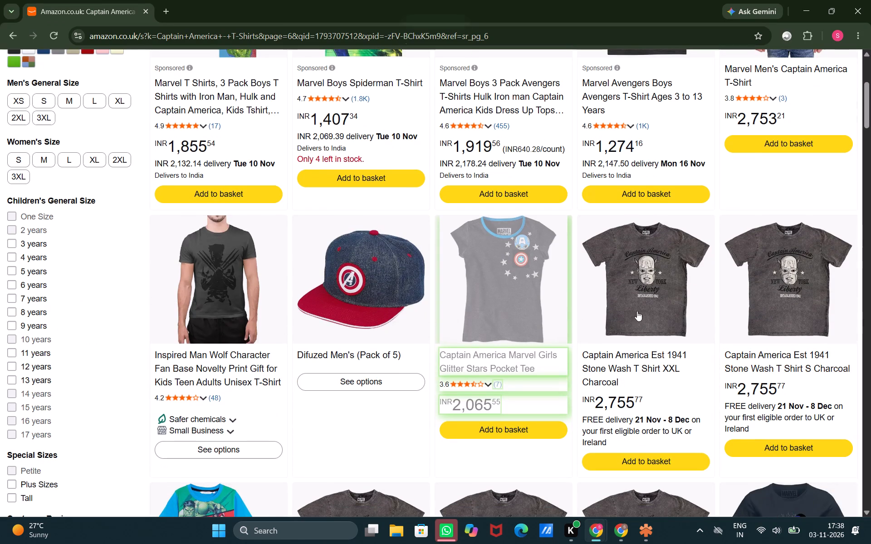
right_click(655, 354)
click(688, 287)
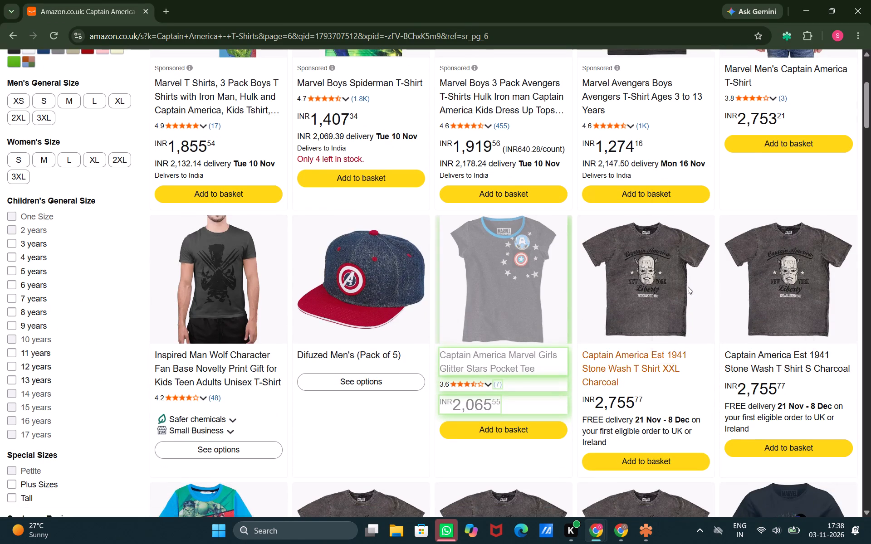
key(alt+Tab)
key(ctrl+c)
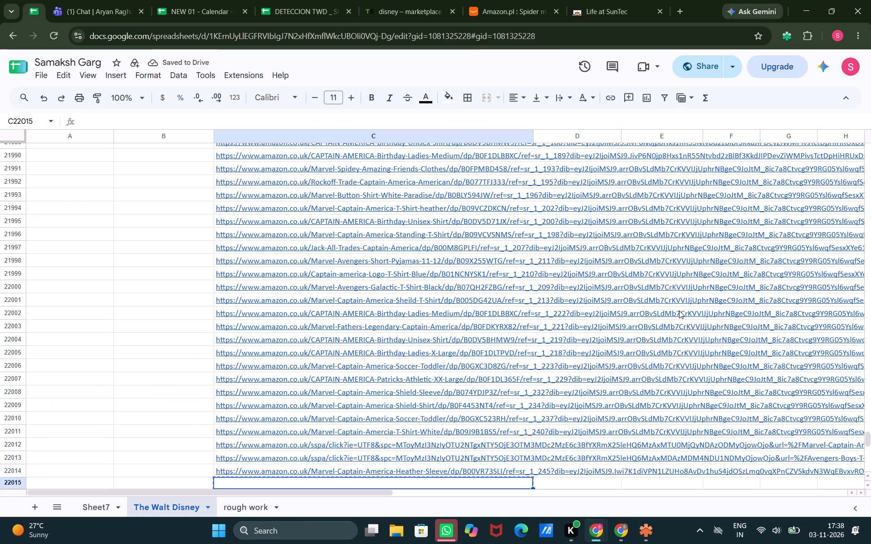
key(alt+Tab)
right_click(661, 353)
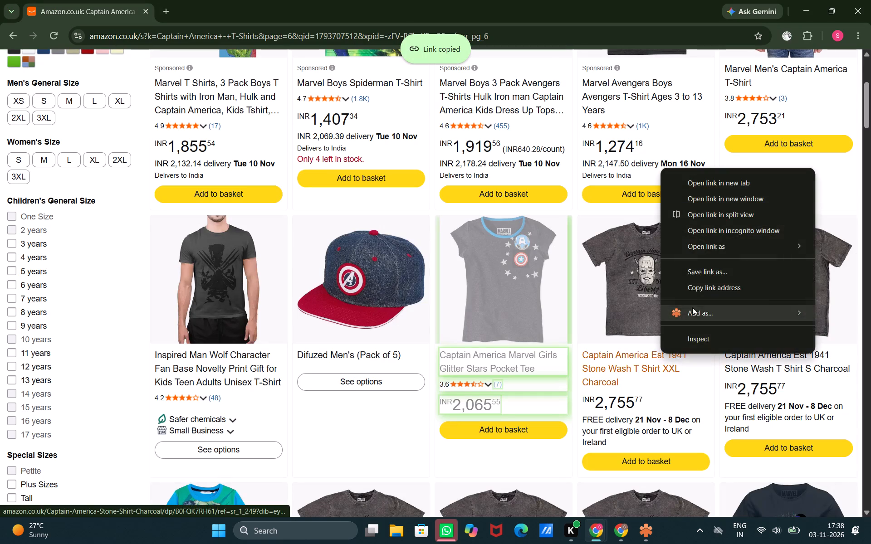
click(697, 293)
key(alt+Tab)
key(ctrl+v)
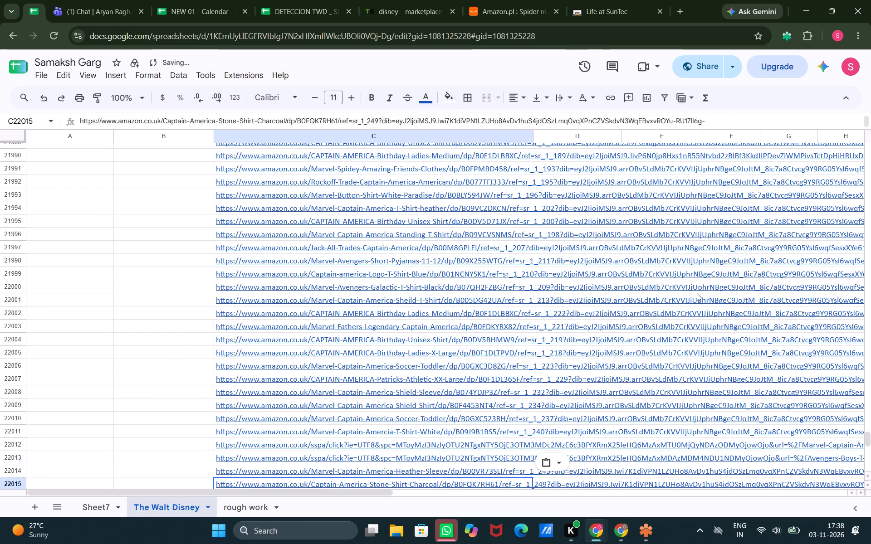
key(Return)
key(Return)
Copy the link of the Captain America Est 1941 Stone Wash T Shirt S Charcoal into cell C22016.
key(alt+Tab)
right_click(777, 374)
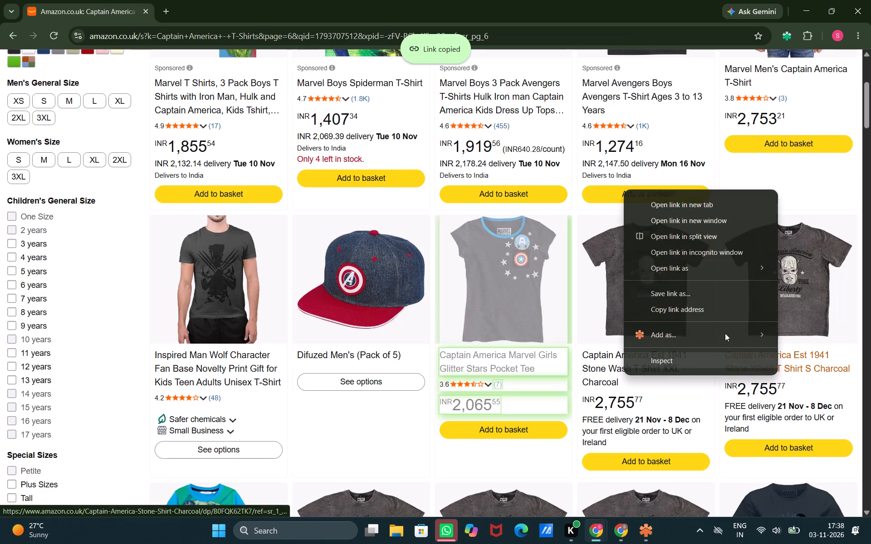
click(700, 314)
key(alt+Tab)
key(ctrl+v)
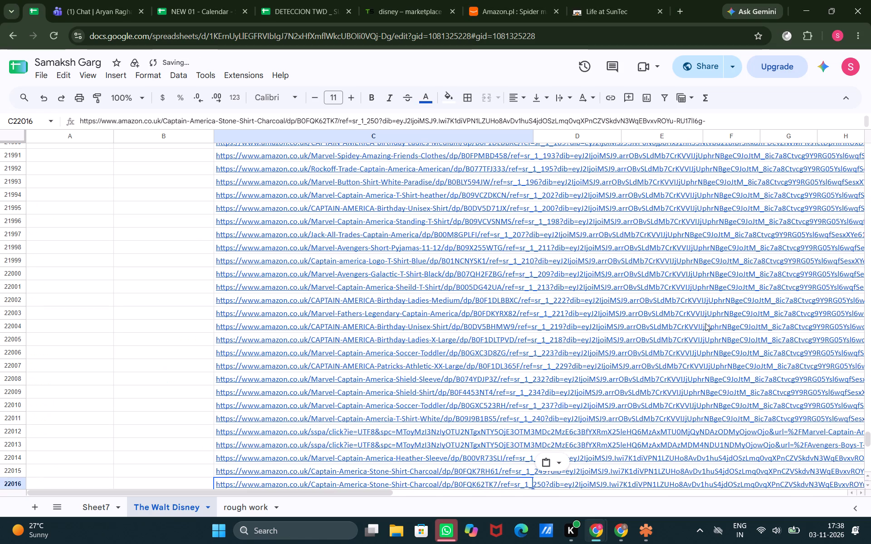
key(Return)
key(Return)
Copy the link of the sponsored Marvel Avengers Short Pyjamas for Boys into cell C22017.
key(alt+Tab)
scroll(721, 313, down, 5)
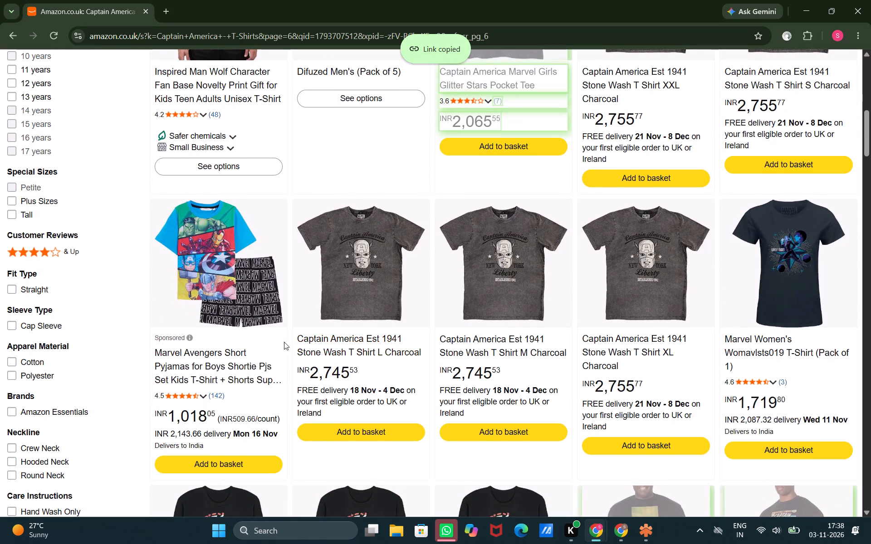
right_click(253, 362)
click(286, 303)
key(alt+Tab)
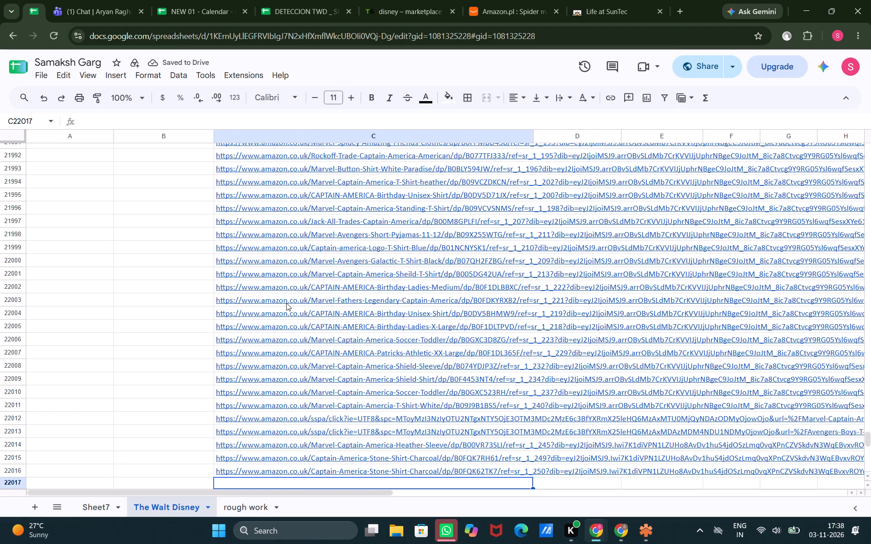
key(ctrl+v)
key(Return)
key(Return)
Copy the link of the Captain America Est 1941 Stone Wash T Shirt L Charcoal into cell C22018.
key(alt+Tab)
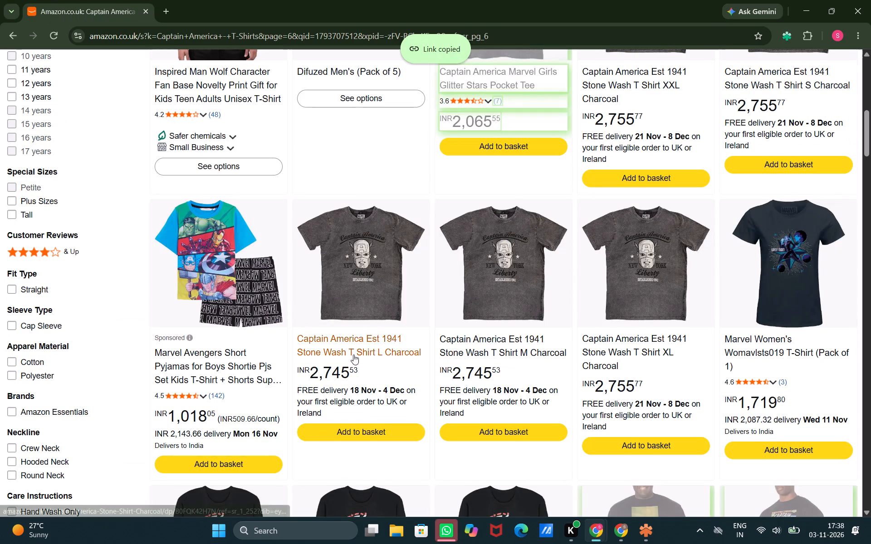
right_click(353, 355)
click(398, 293)
key(alt+Tab)
key(ctrl+v)
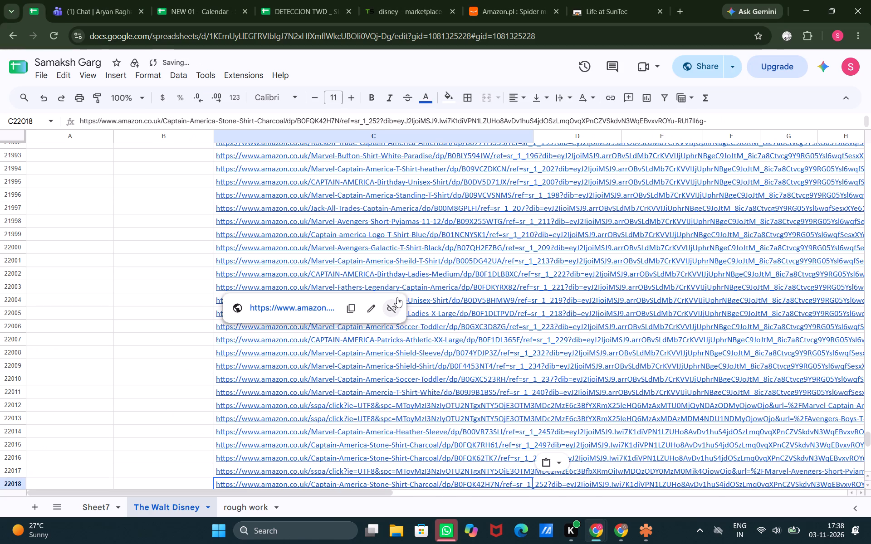
key(Return)
key(Return)
Copy the link of the Captain America Est 1941 Stone Wash T Shirt M Charcoal into cell C22019.
key(alt+Tab)
right_click(520, 345)
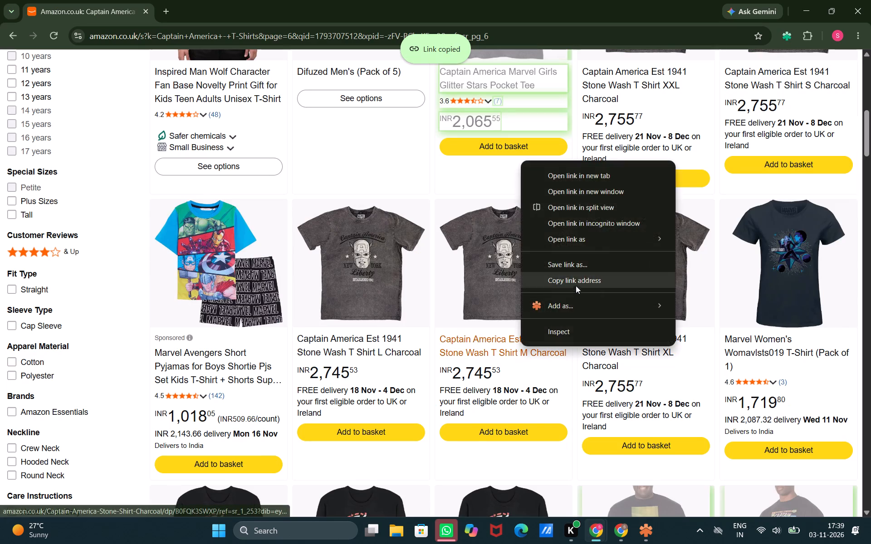
click(575, 281)
key(alt+Tab)
key(ctrl+v)
key(Return)
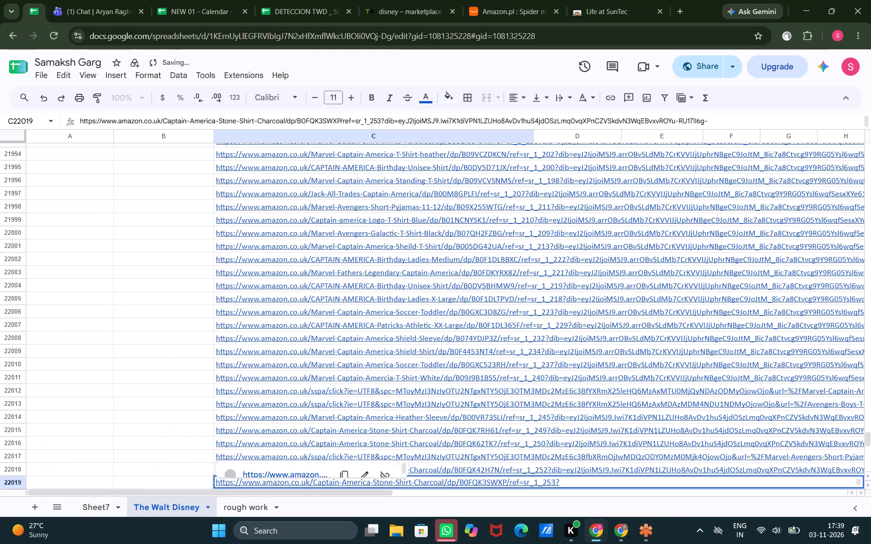
key(Return)
Copy the link of the Captain America Est 1941 Stone Wash T Shirt XL Charcoal into cell C22020.
key(alt+Tab)
right_click(648, 331)
right_click(644, 339)
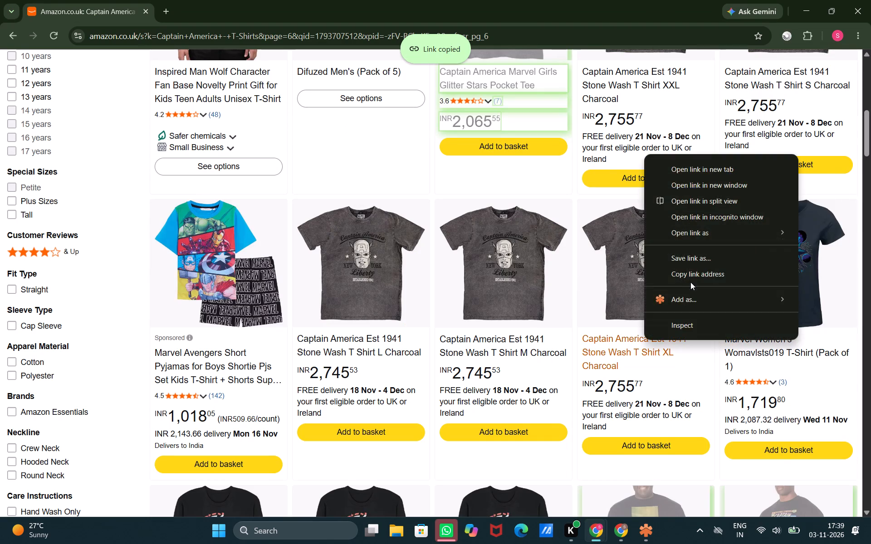
click(692, 278)
key(alt+Tab)
key(ctrl+v)
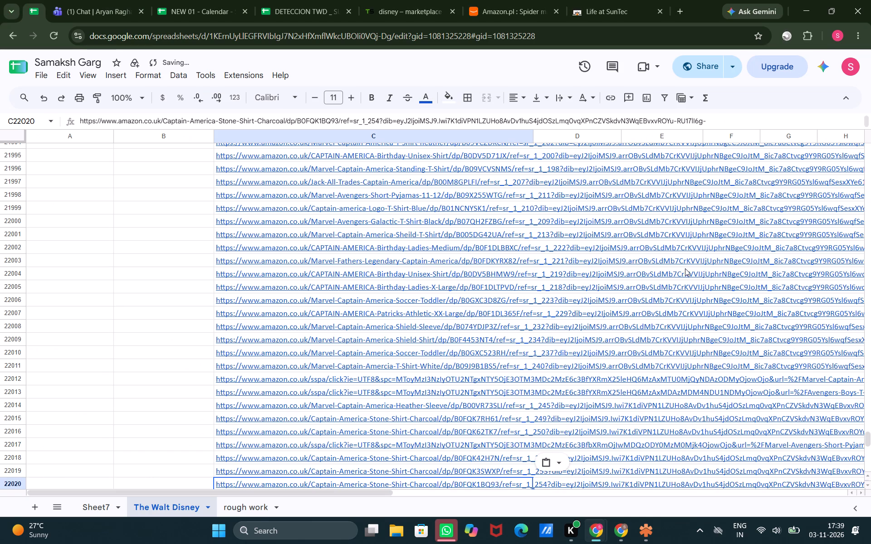
key(Return)
key(Return)
key(Return)
Check the design on the product page of the Marvel Women's Womavlsts019 T-Shirt and return to the results.
key(alt+Tab)
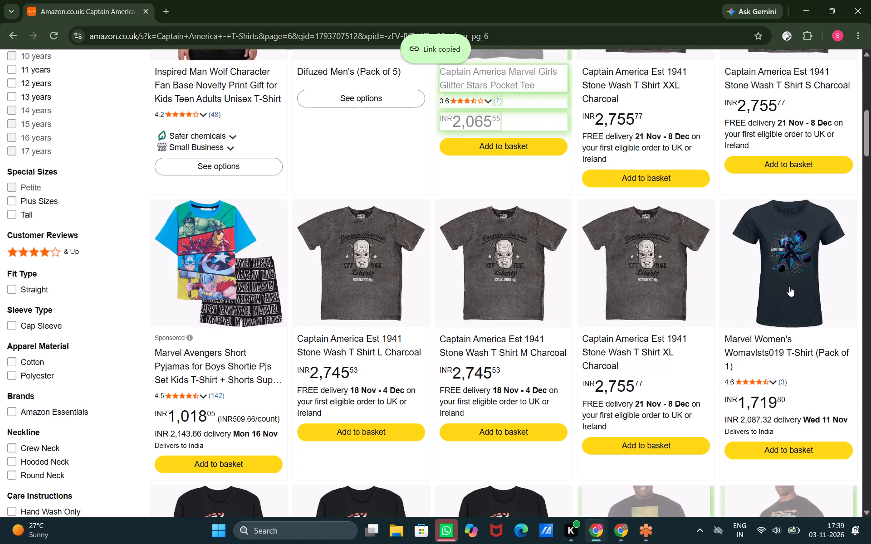
click(789, 287)
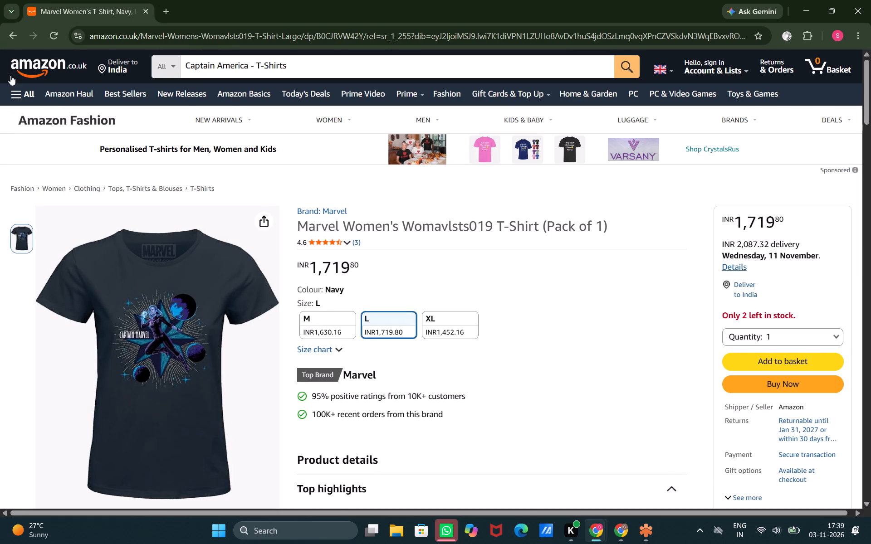
click(9, 43)
Copy the link of the Marvel Captain America Retro Japanese Strike Unisex Long Sleeve T Shirt, Black, Small, into cell C22021.
scroll(617, 266, down, 5)
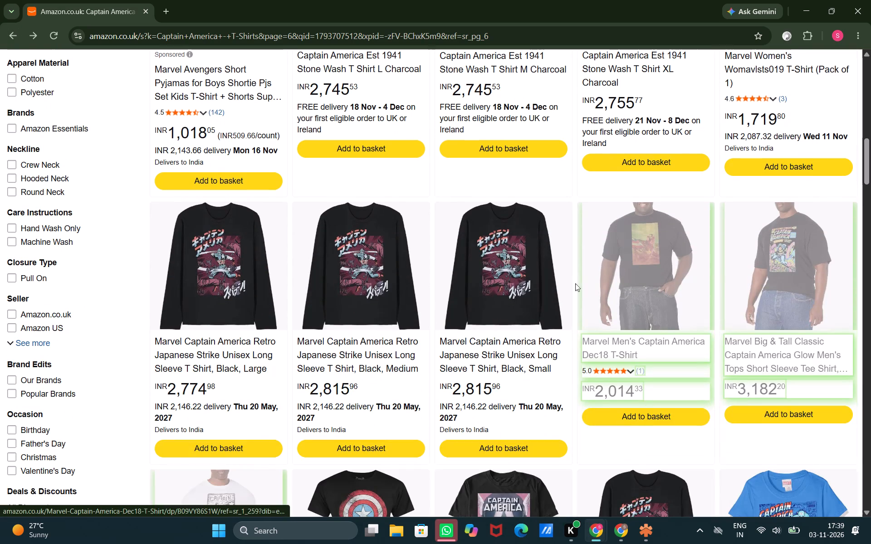
right_click(513, 355)
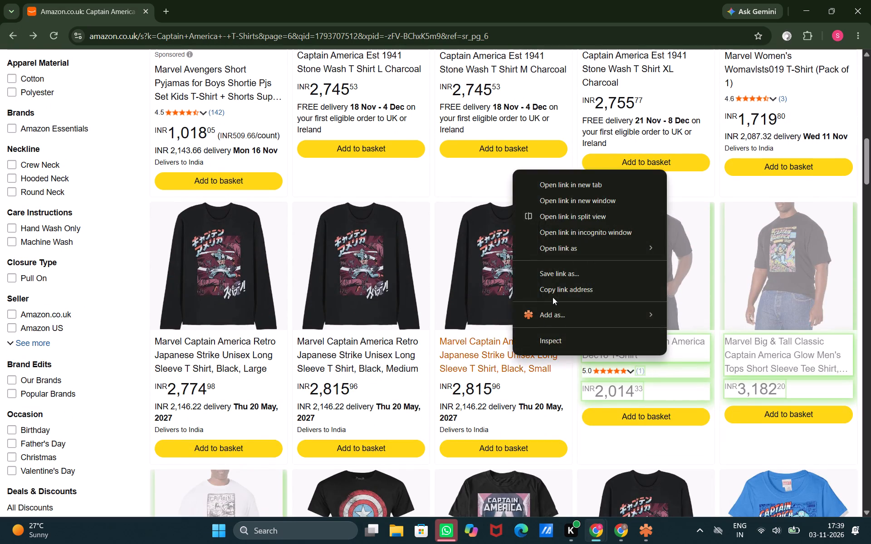
click(554, 291)
key(alt+Tab)
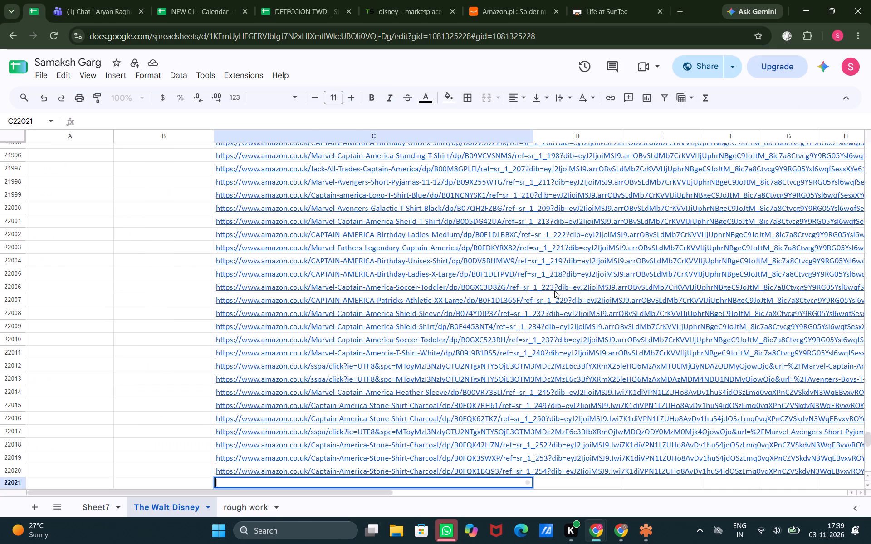
key(ctrl+v)
key(Return)
Copy the link of the Marvel Captain America Retro Japanese Strike Unisex Long Sleeve T Shirt, Black, Medium, into cell C22022.
key(alt+Tab)
right_click(368, 357)
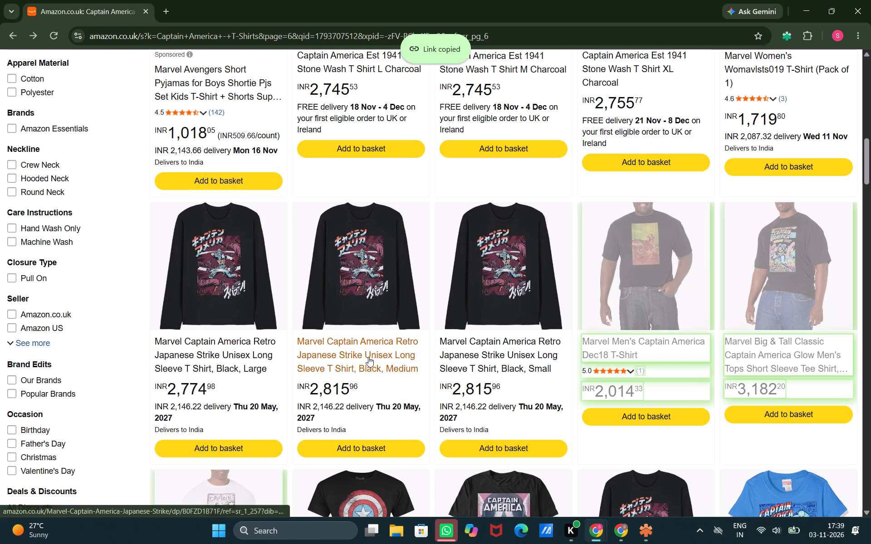
click(420, 299)
key(alt+Tab)
key(ctrl+v)
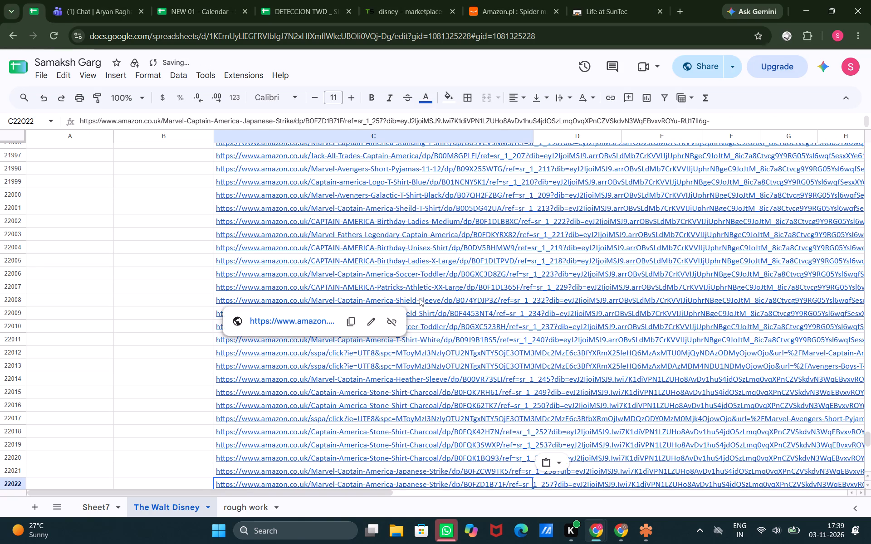
key(Return)
key(Return)
Copy the link of the Marvel Captain America Retro Japanese Strike Unisex Long Sleeve T Shirt, Black, Large, into cell C22023.
key(alt+Tab)
right_click(191, 358)
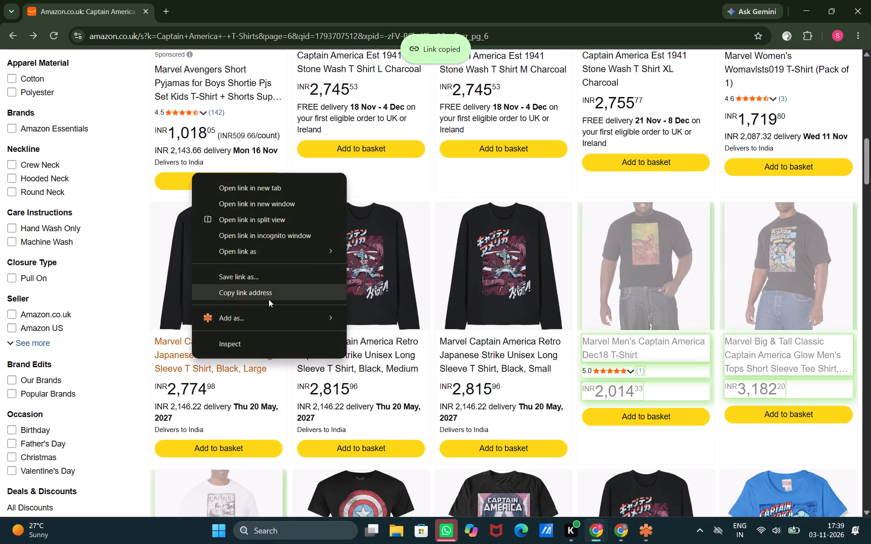
click(269, 299)
key(alt+Tab)
key(ctrl+v)
key(Return)
key(Return)
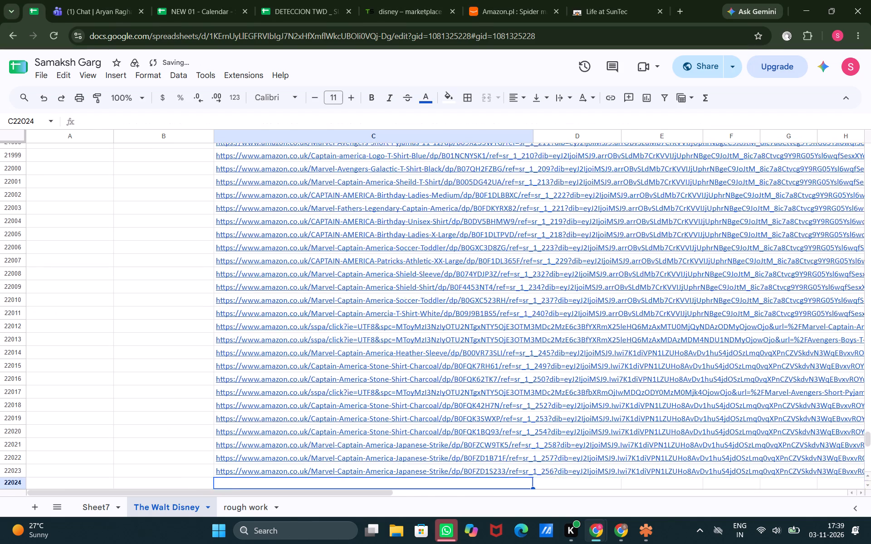
Copy the link of the Jack Of All Trades Captain America Distressed Dot Logo Men's T-Shirt into cell C22024.
key(alt+Tab)
scroll(269, 299, down, 4)
right_click(358, 390)
click(399, 326)
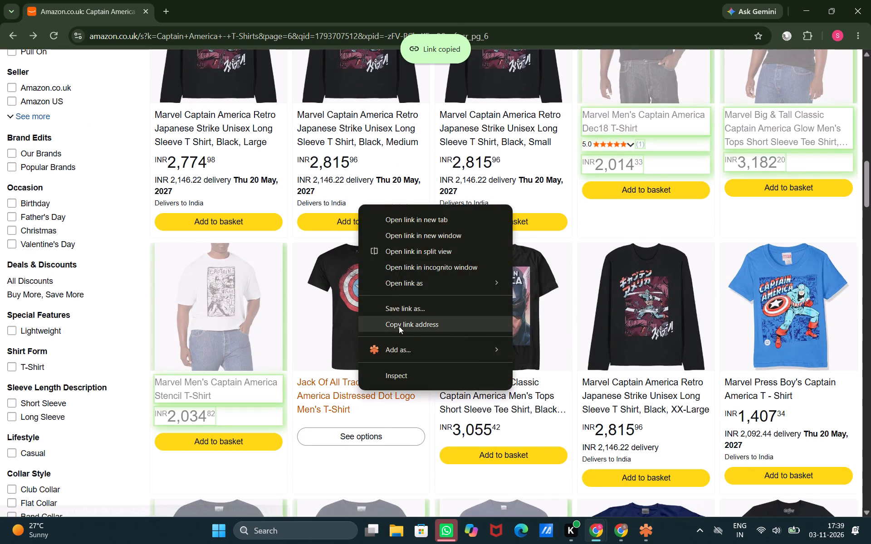
key(alt+Tab)
key(ctrl+v)
key(Return)
key(Return)
Copy the link of the black Marvel Big & Tall Classic Captain America Men's Short Sleeve Tee Shirt into cell C22025.
key(alt+Tab)
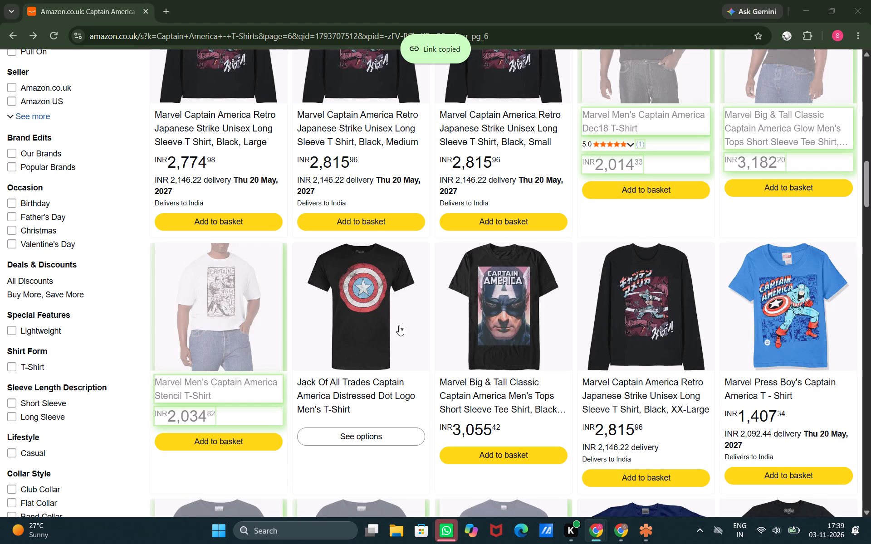
right_click(502, 389)
click(543, 322)
key(alt+Tab)
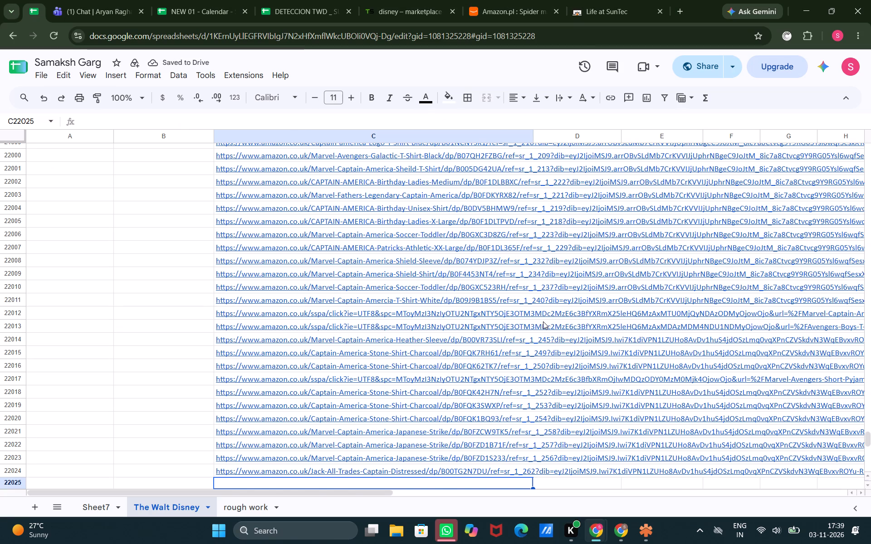
key(ctrl+v)
key(Return)
key(Return)
Copy the link of the Marvel Captain America Retro Japanese Strike Unisex Long Sleeve T Shirt, Black, XX-Large, into cell C22026.
key(alt+Tab)
right_click(658, 405)
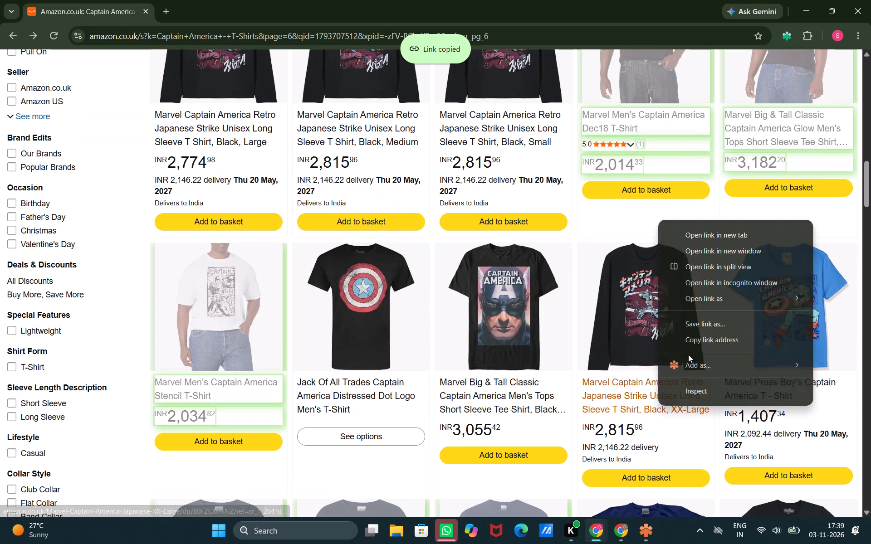
click(690, 335)
key(alt+Tab)
key(ctrl+v)
ctrl+click(690, 335)
key(Return)
key(Return)
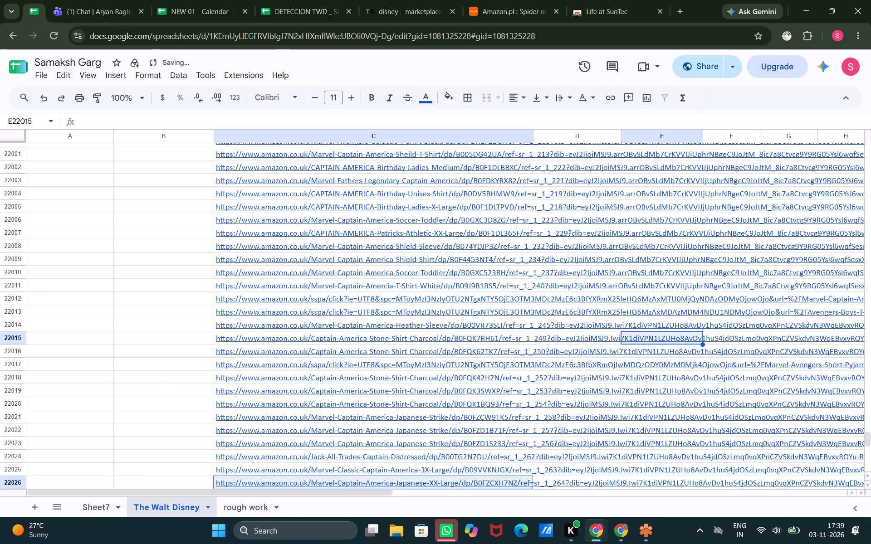
key(Return)
key(Down)
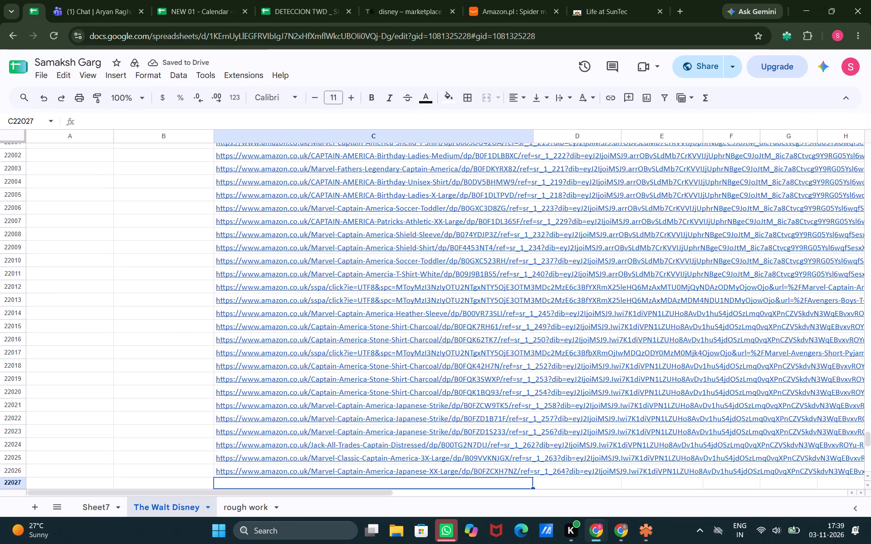
Copy the link of the blue Marvel Press Boy's Captain America T-Shirt into cell C22027.
key(alt+Tab)
right_click(819, 386)
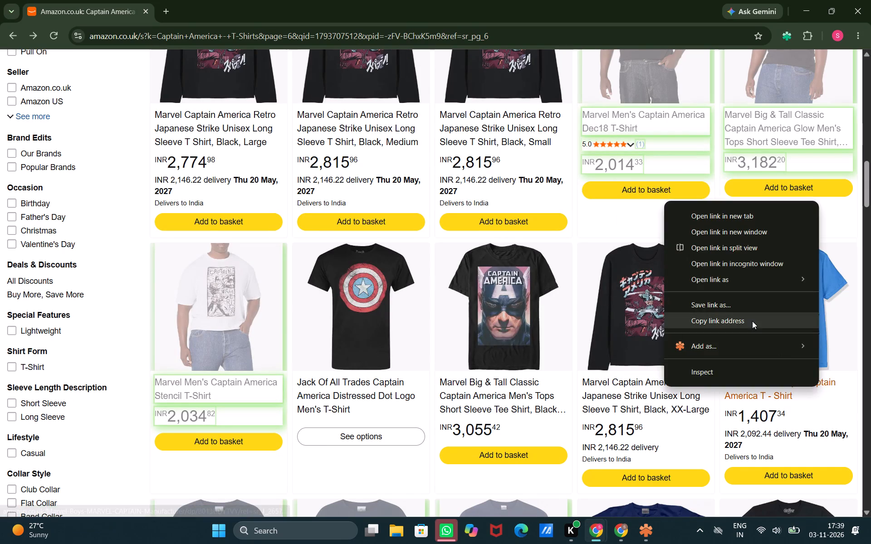
click(752, 321)
key(alt+Tab)
key(ctrl+v)
key(Return)
key(Return)
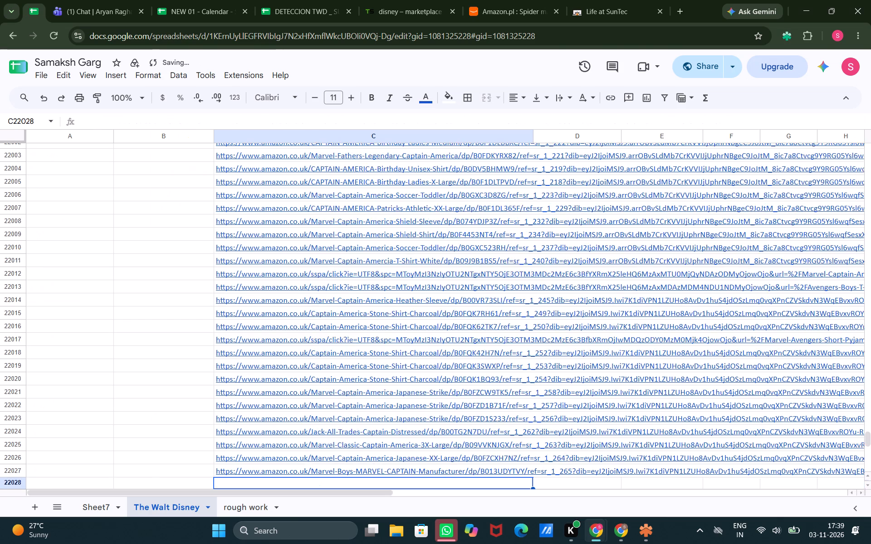
Copy the link of the Marvel Avengers Endgame T Shirt Mens - Galactic Print Large into cell C22028.
key(alt+Tab)
scroll(752, 321, down, 5)
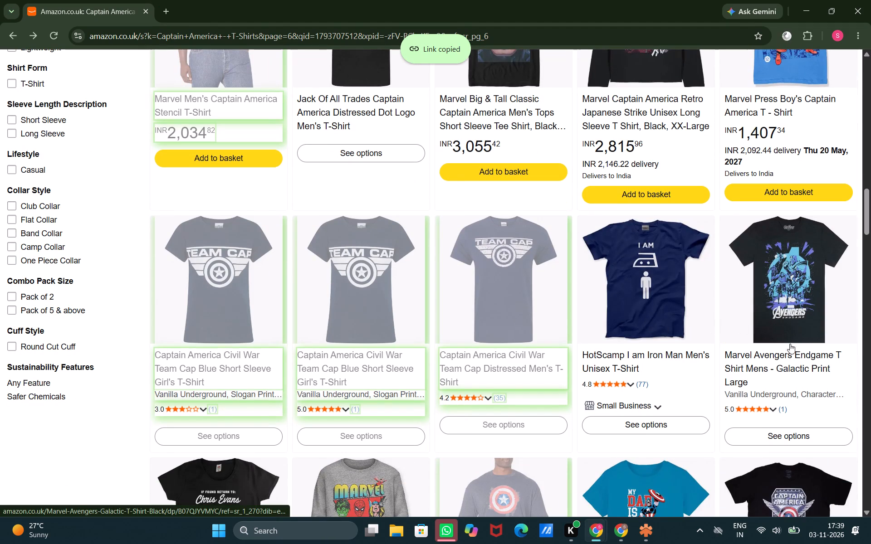
right_click(792, 355)
click(688, 286)
key(alt+Tab)
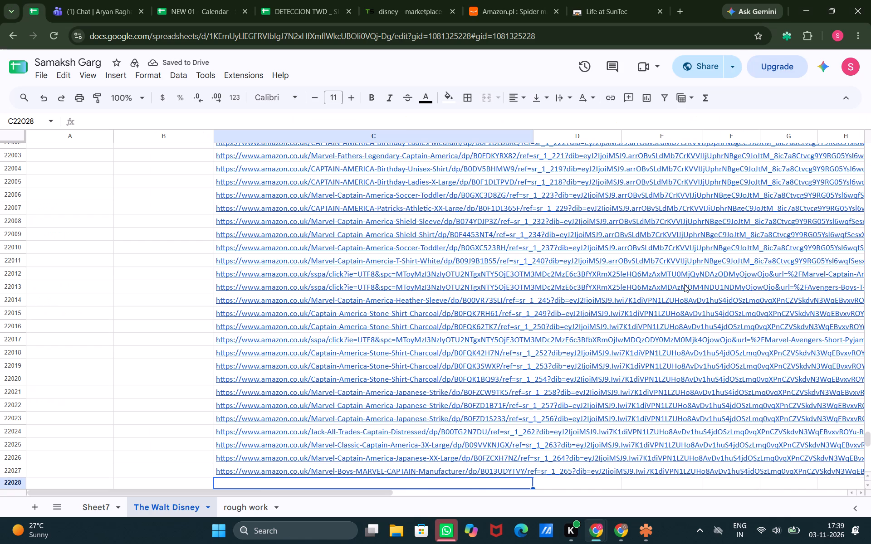
key(ctrl+v)
key(Return)
key(Return)
Copy the link of the Marvel Boy's Captain America Dad Hero Comic Boys T Shirt, Sapphire, into cell C22029.
key(alt+Tab)
scroll(683, 284, down, 5)
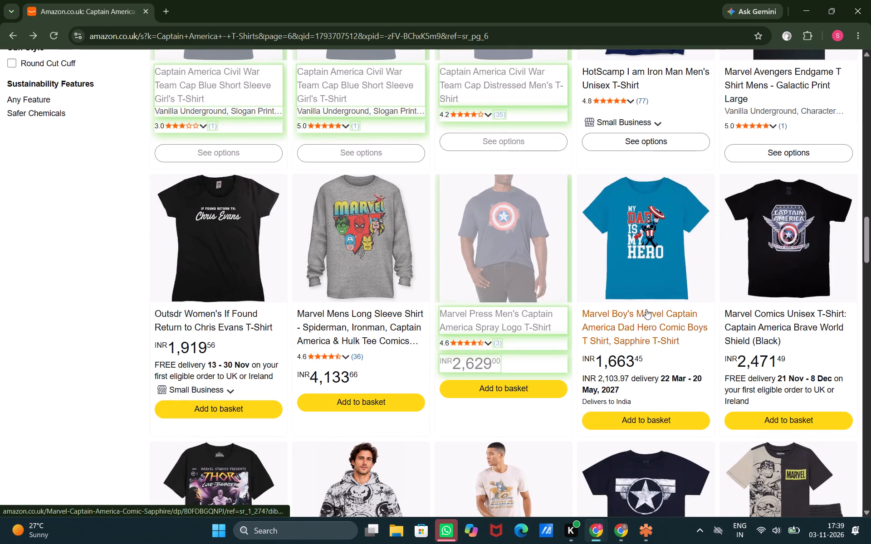
right_click(646, 309)
click(689, 423)
key(alt+Tab)
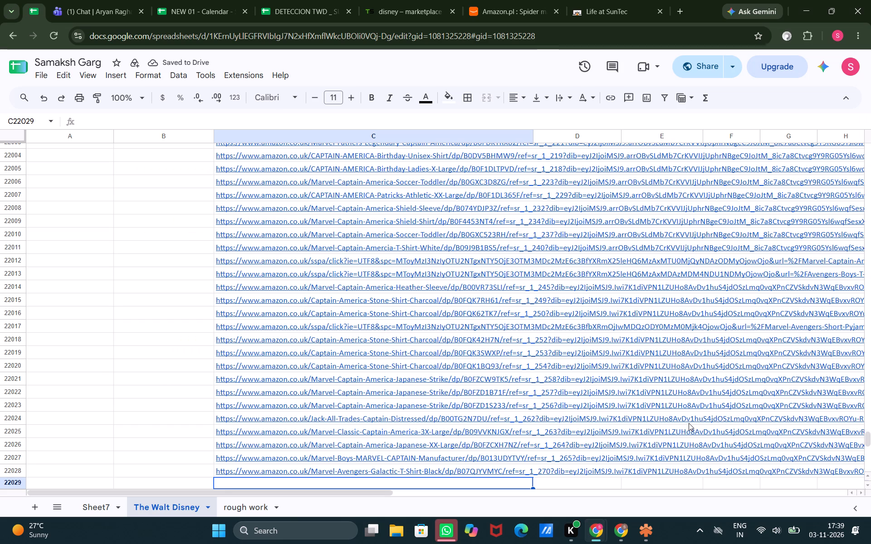
key(ctrl+v)
key(Return)
key(Return)
Copy the link of the Marvel Comics Unisex T-Shirt: Captain America Brave World Shield (Black) into cell C22030.
key(alt+Tab)
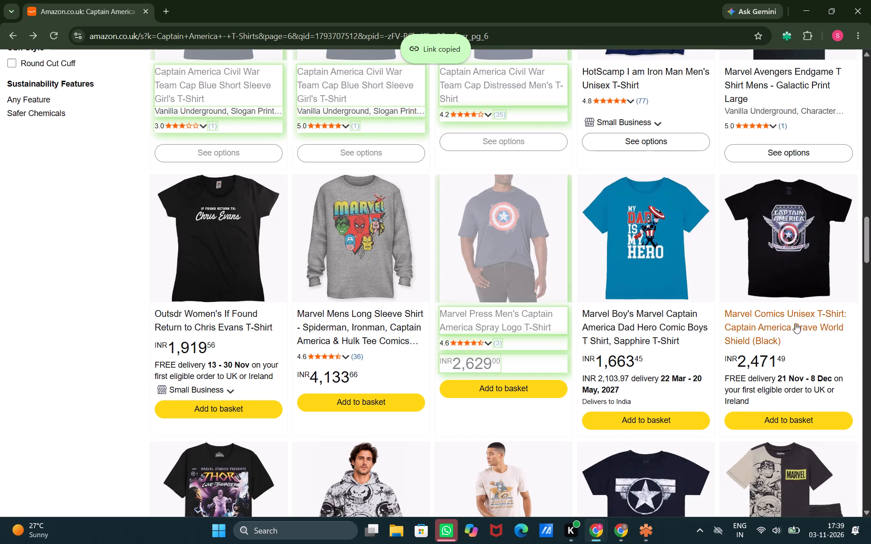
right_click(795, 323)
click(724, 448)
key(alt+Tab)
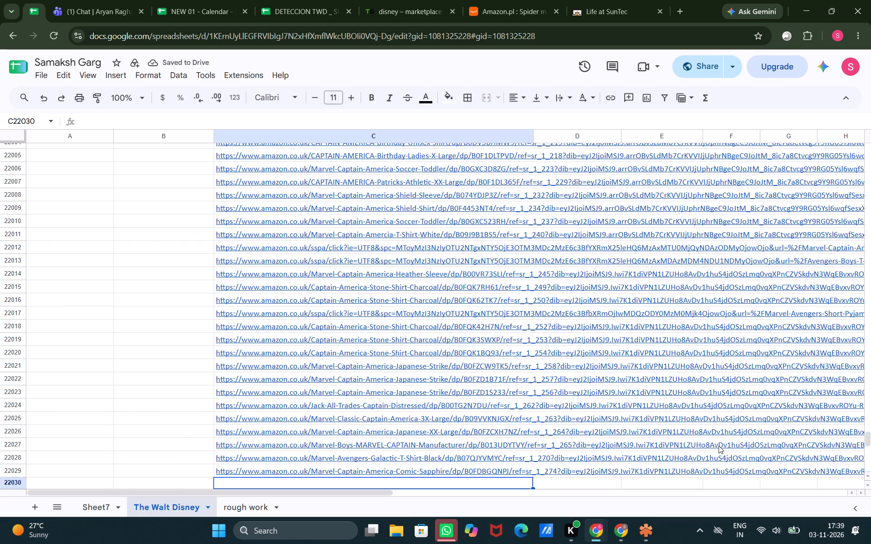
key(ctrl+v)
key(Return)
key(Return)
Copy the link of the grey Marvel Mens Long Sleeve Shirt with Spiderman, Ironman, Captain America and Hulk into cell C22031.
key(alt+Tab)
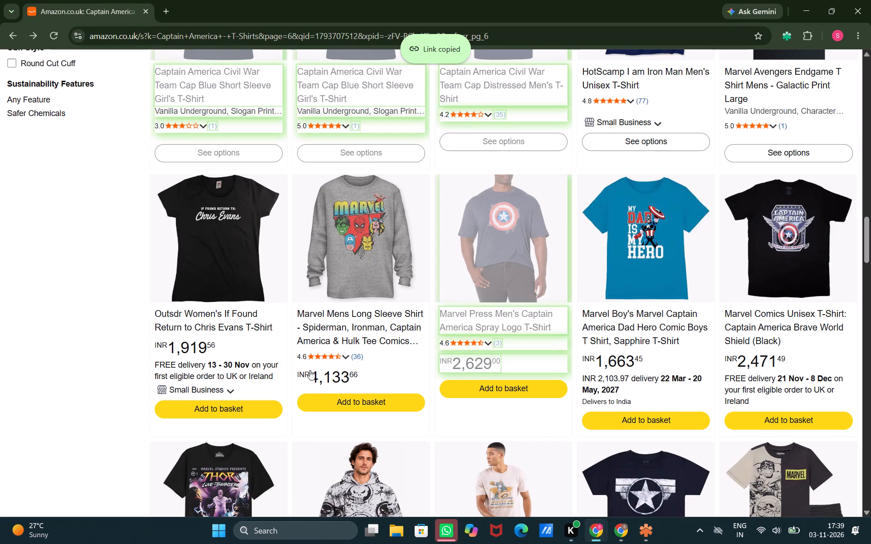
right_click(321, 327)
click(401, 447)
key(alt+Tab)
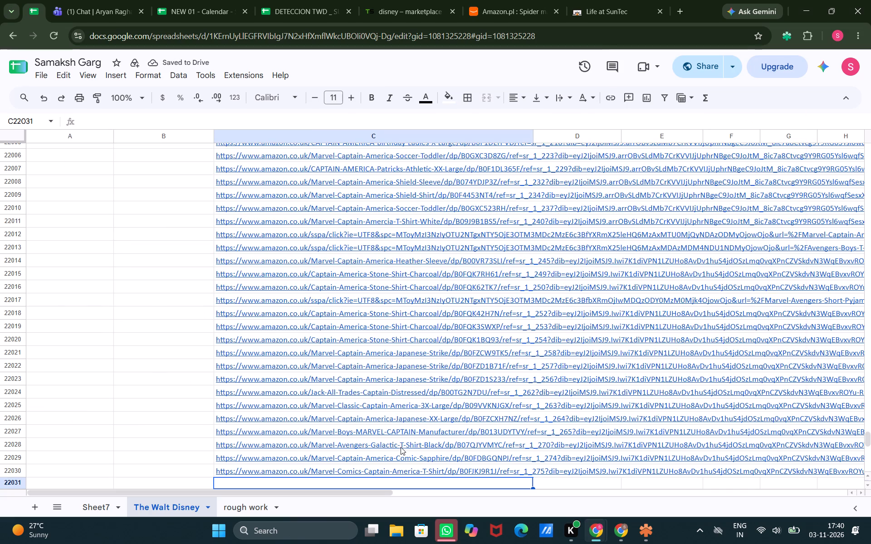
key(ctrl+v)
key(Return)
key(Return)
Examine the product page of the Marvel Men's Metlatmts017 T-Shirt (Pack of 1) and return to the search results.
key(alt+Tab)
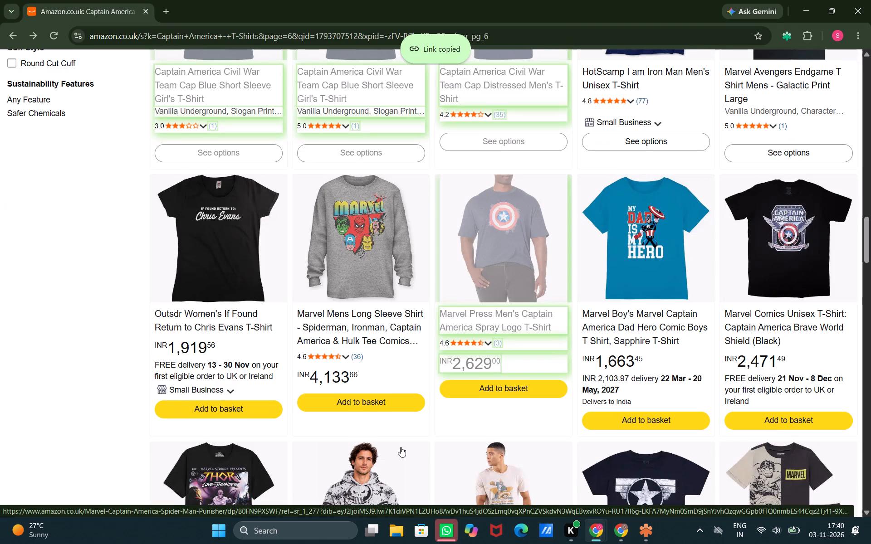
scroll(401, 447, down, 3)
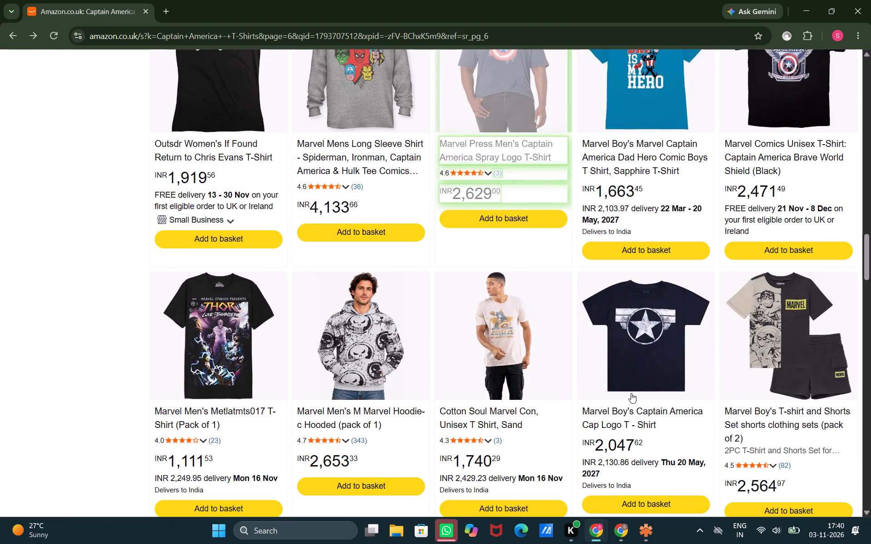
scroll(600, 353, down, 2)
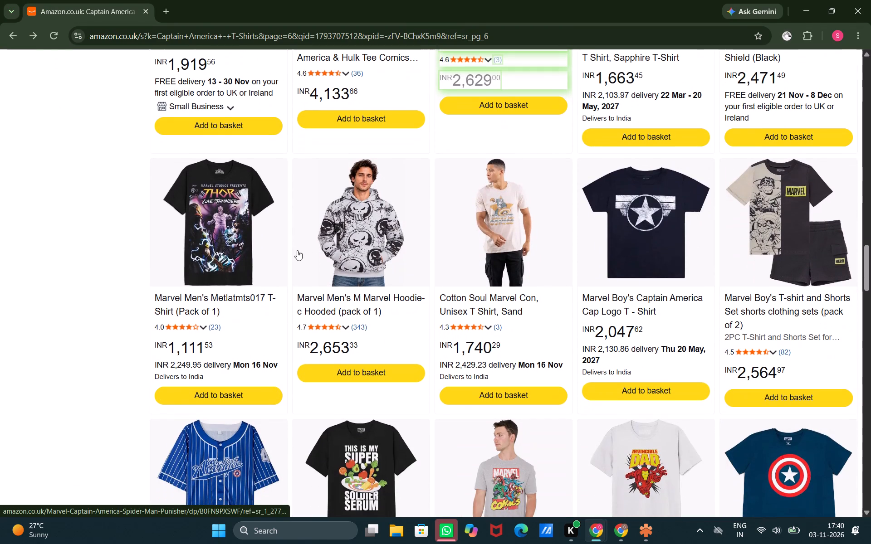
double_click(229, 238)
scroll(281, 280, down, 1)
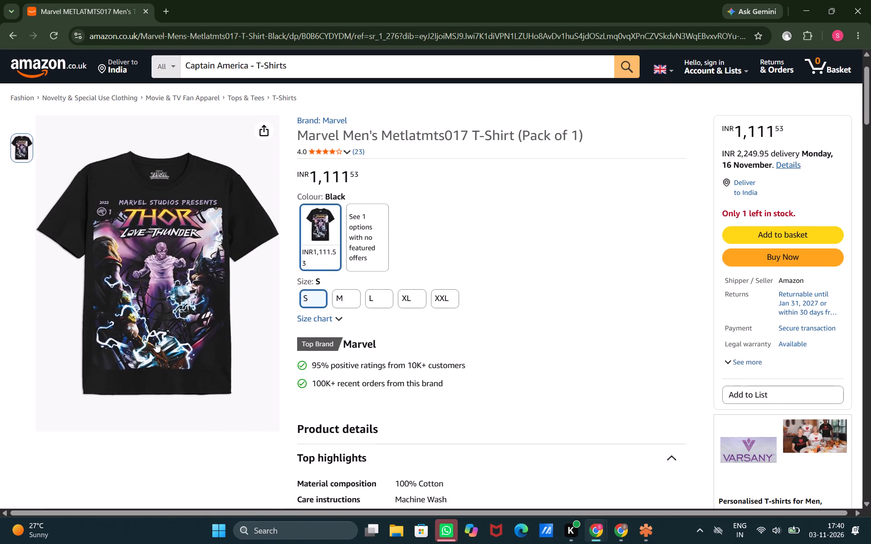
scroll(156, 342, up, 2)
click(13, 41)
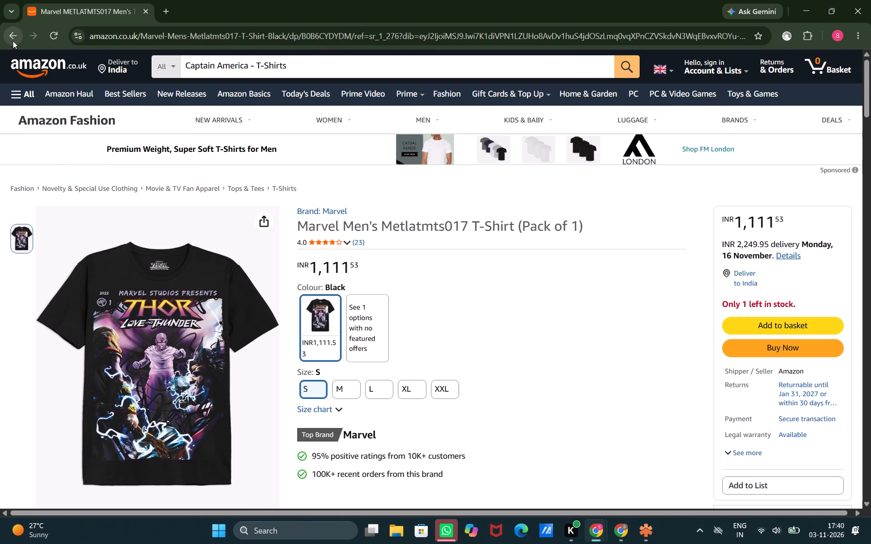
Copy the link of the Cotton Soul Marvel Con, Unisex T Shirt, Sand, into cell C22032.
right_click(516, 314)
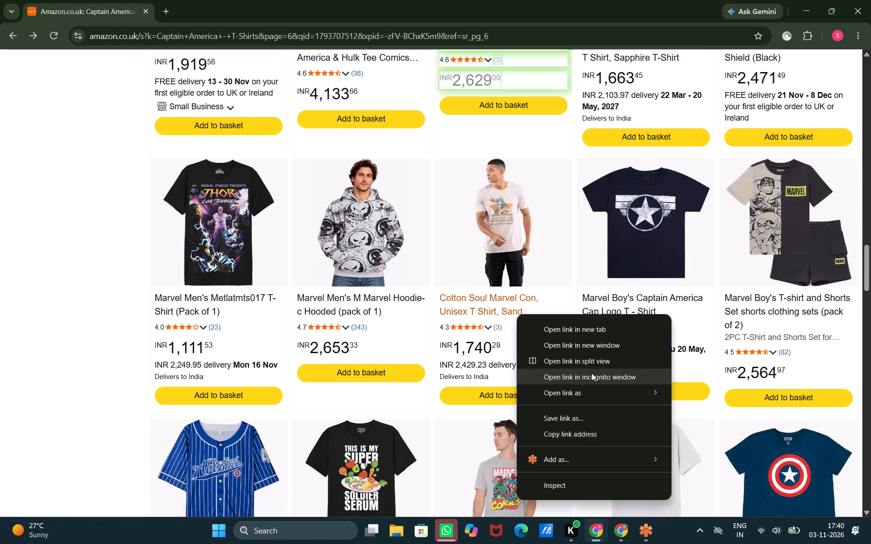
click(577, 432)
key(alt+Tab)
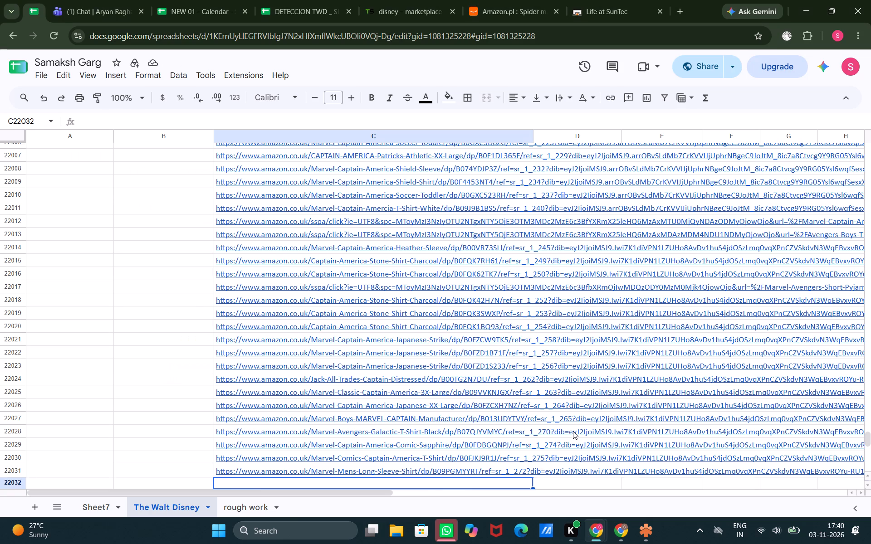
key(ctrl+v)
key(Return)
key(Return)
Copy the link of the Marvel Boy's Captain America Cap Logo T-Shirt into cell C22033.
key(alt+Tab)
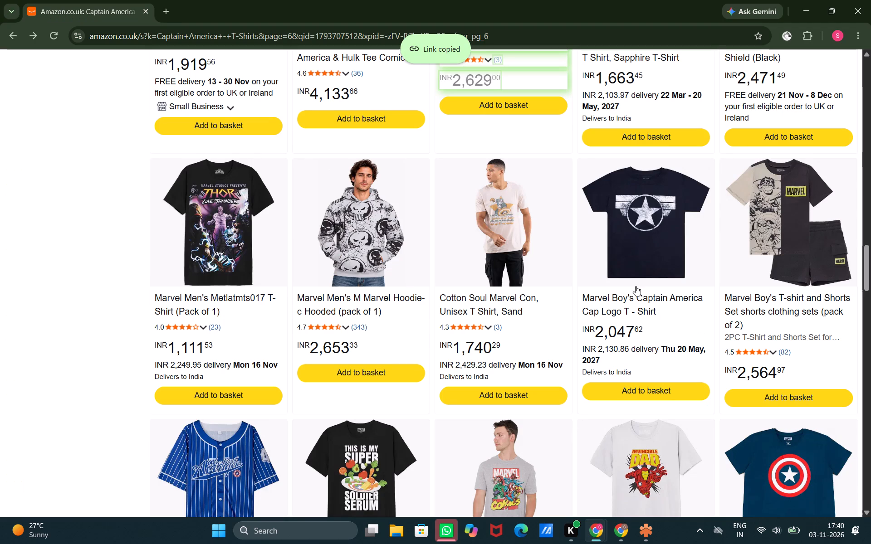
right_click(642, 312)
click(696, 434)
key(alt+Tab)
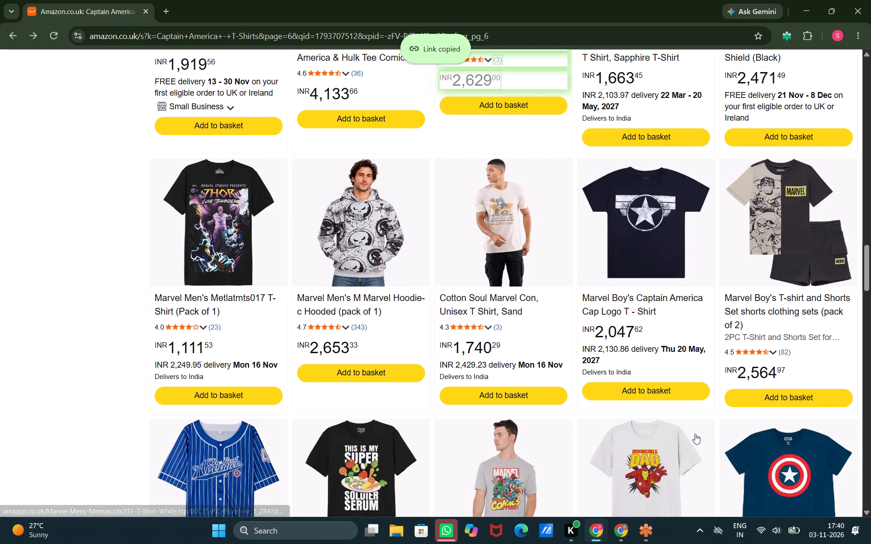
key(ctrl+v)
key(Return)
key(Return)
Copy the link of the Marvel Boy's T-shirt and Shorts Set (pack of 2) into cell C22034.
key(alt+Tab)
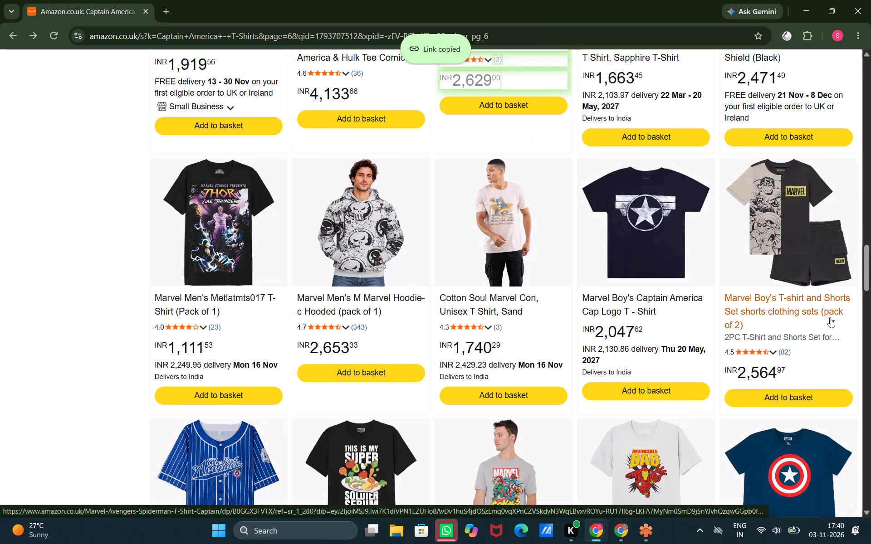
right_click(774, 309)
click(737, 434)
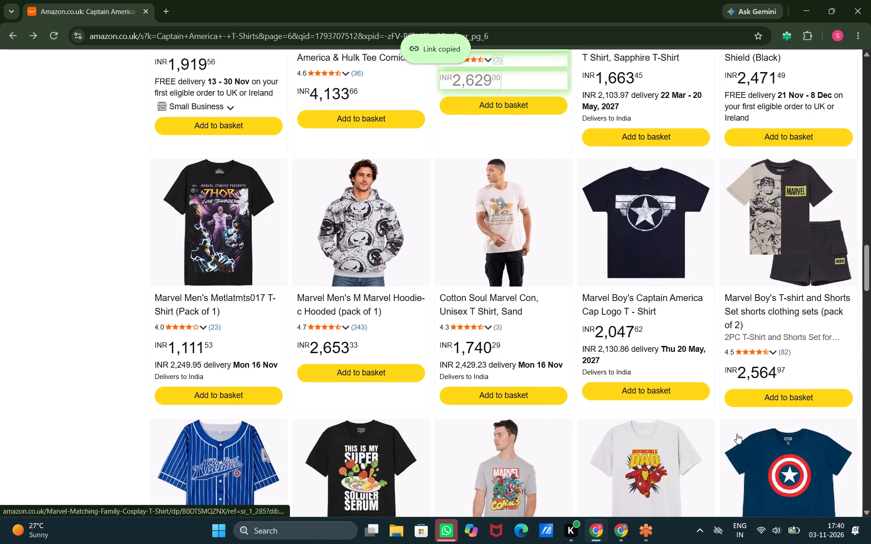
key(alt+Tab)
key(ctrl+v)
key(Return)
key(Return)
Copy the link of the Marvel Matching Family Cosplay Short Sleeve T-Shirt into cell C22035.
key(alt+Tab)
scroll(726, 442, down, 2)
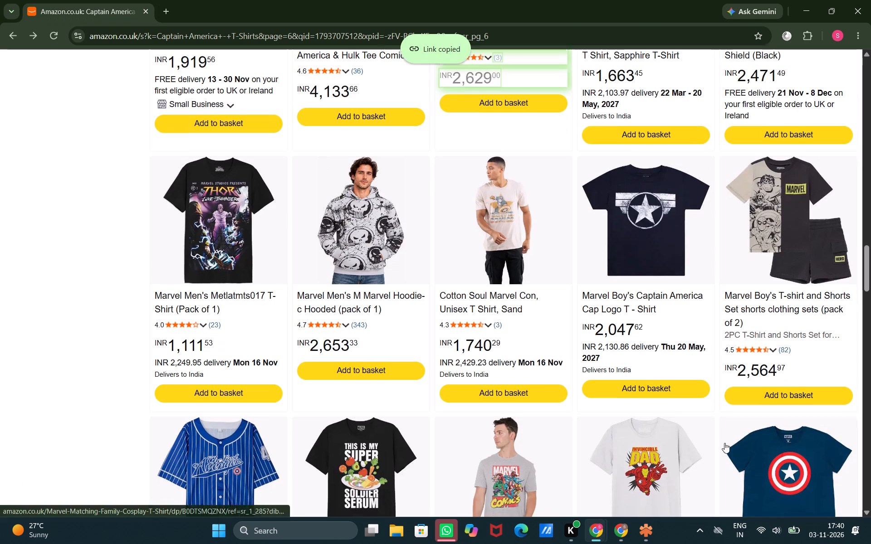
scroll(724, 443, down, 1)
right_click(816, 402)
click(724, 340)
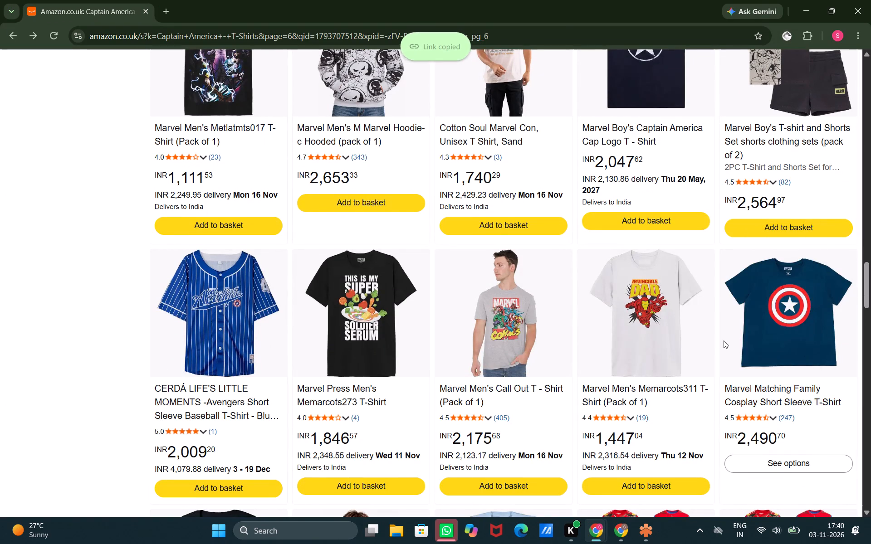
key(alt+Tab)
key(ctrl+v)
key(Return)
key(Return)
Copy the link of the Marvel Men's Call Out T-Shirt (Pack of 1) into cell C22036.
key(alt+Tab)
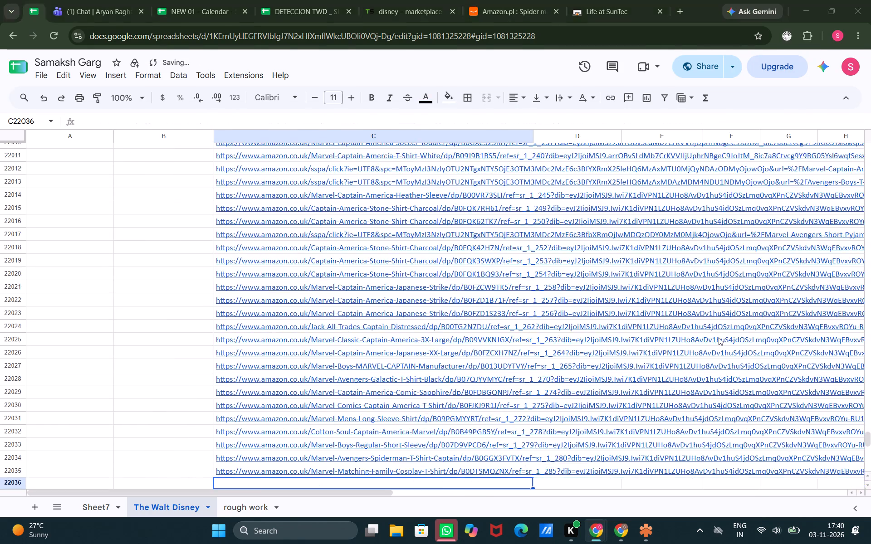
right_click(517, 386)
click(553, 329)
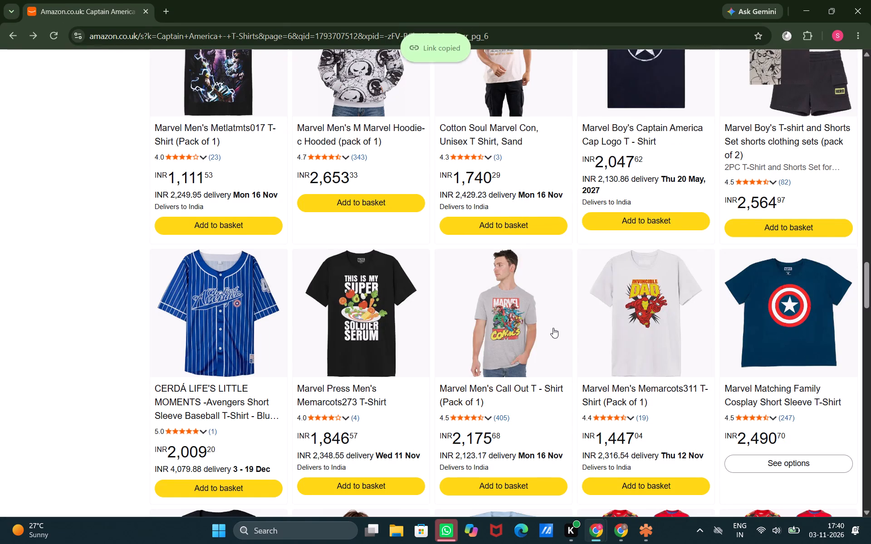
key(alt+Tab)
key(ctrl+v)
key(Return)
key(Return)
Copy the link of the Marvel Press Men's Memarcots273 T-Shirt into cell C22037.
key(alt+Tab)
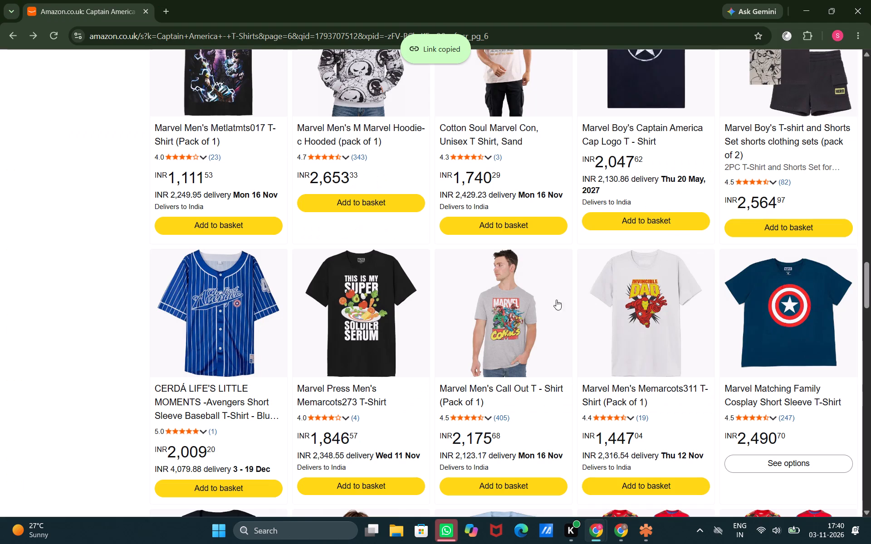
scroll(351, 297, down, 1)
right_click(348, 342)
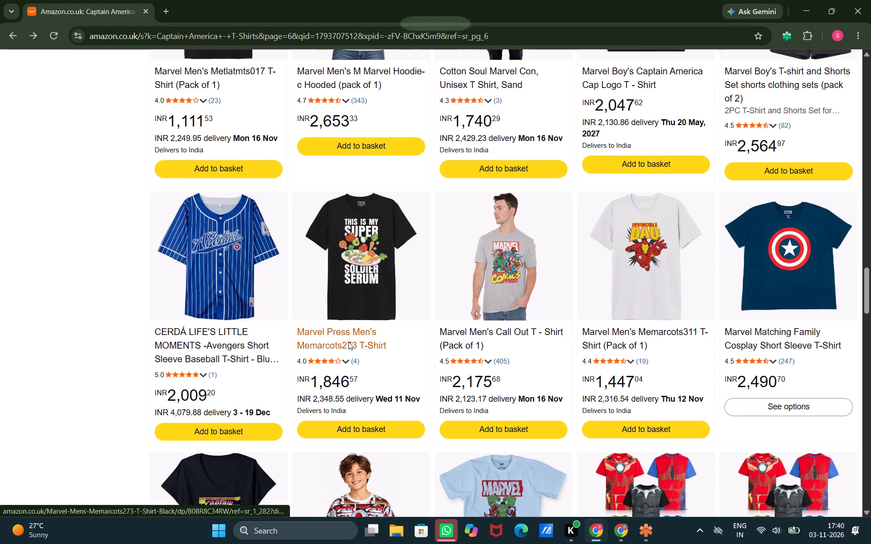
click(402, 277)
key(alt+Tab)
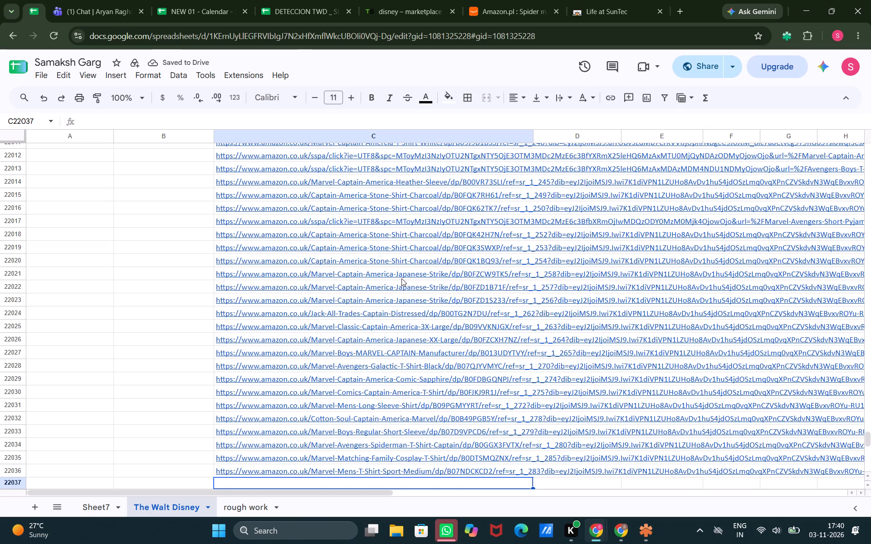
key(ctrl+v)
key(Return)
key(Return)
Copy the link of the CERDÁ LIFE'S LITTLE MOMENTS Avengers Short Sleeve Baseball T-Shirt into cell C22038.
key(alt+Tab)
right_click(242, 344)
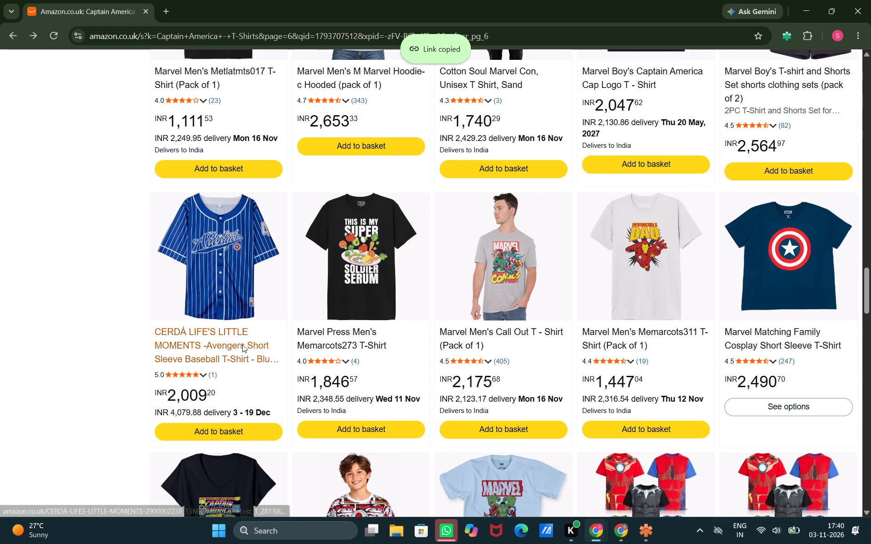
click(303, 285)
key(alt+Tab)
key(ctrl+v)
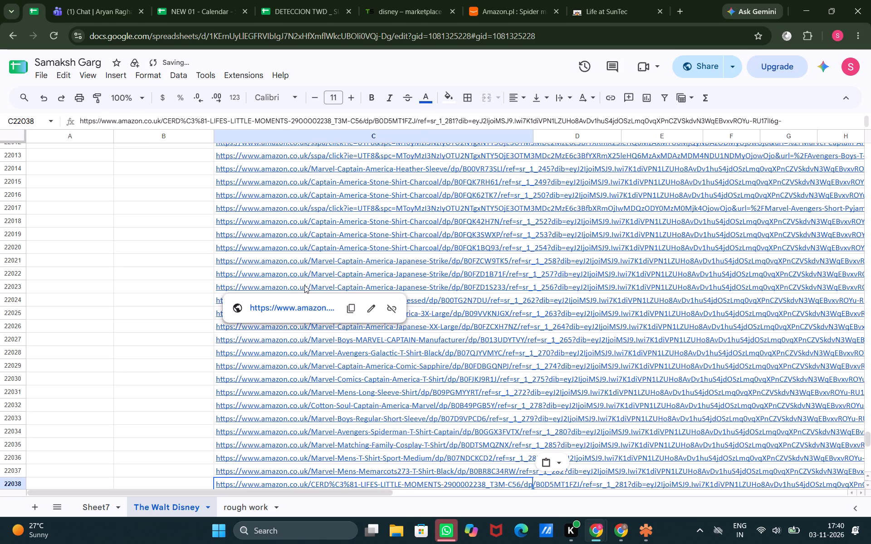
key(Return)
key(Return)
Copy the link of the Womens Marvel Captain America Neon Comic Book Cover V-Neck T-Shirt into cell C22039.
key(alt+Tab)
scroll(304, 285, down, 4)
right_click(231, 370)
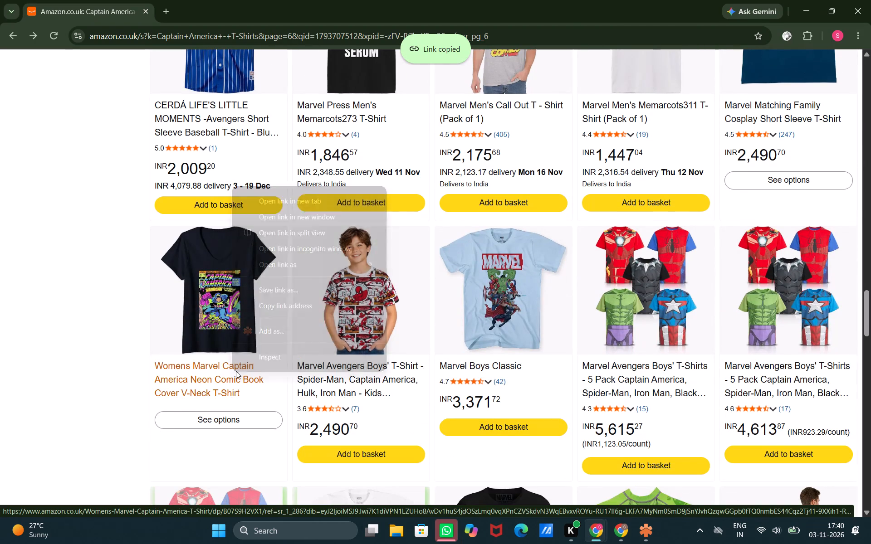
click(282, 311)
key(alt+Tab)
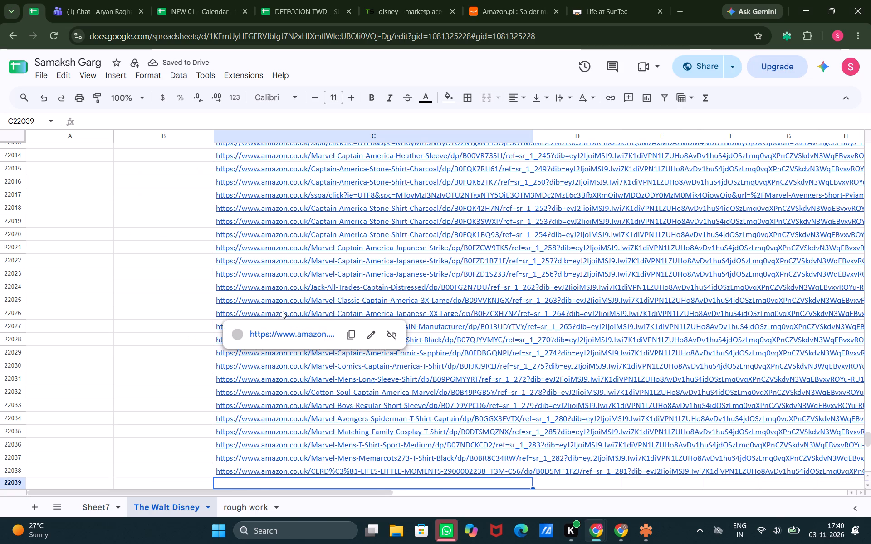
key(ctrl+v)
key(Return)
key(Return)
Copy the link of the Marvel Boys Classic T-shirt into cell C22040.
key(alt+Tab)
right_click(470, 373)
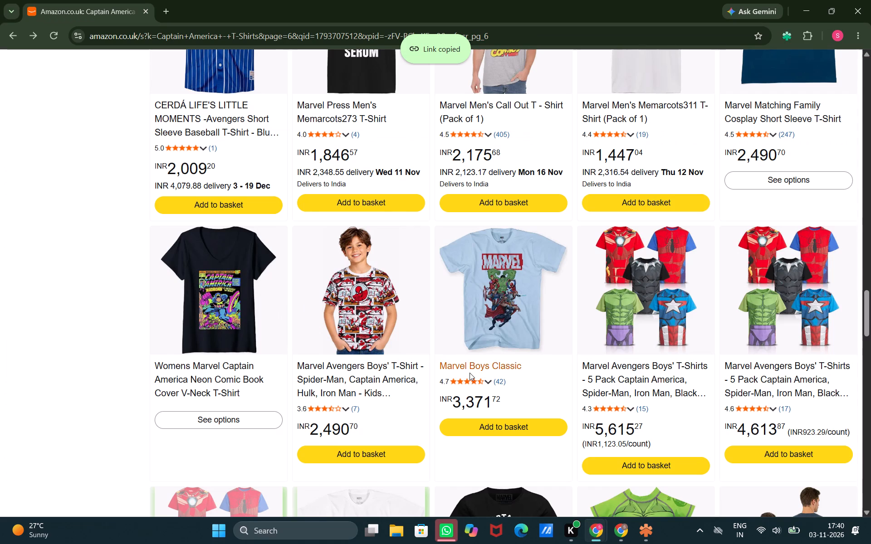
right_click(446, 365)
click(501, 305)
key(alt+Tab)
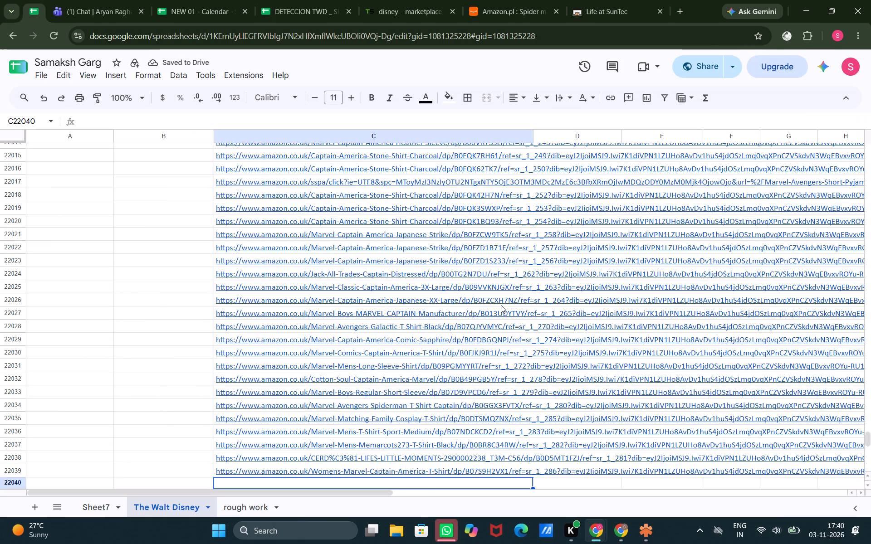
key(ctrl+v)
key(Return)
key(Return)
Go to page 7 of the Amazon.co.uk Captain America T-Shirts results.
key(alt+Tab)
scroll(789, 240, down, 5)
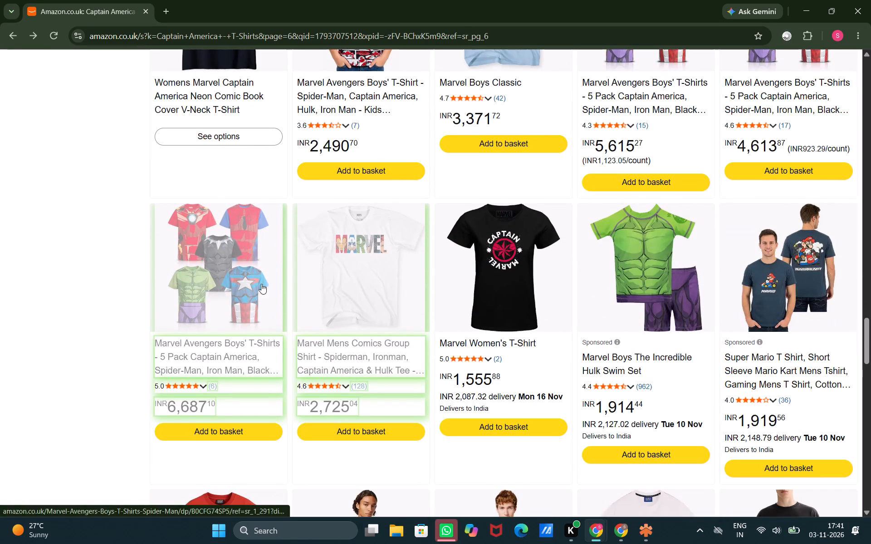
click(748, 256)
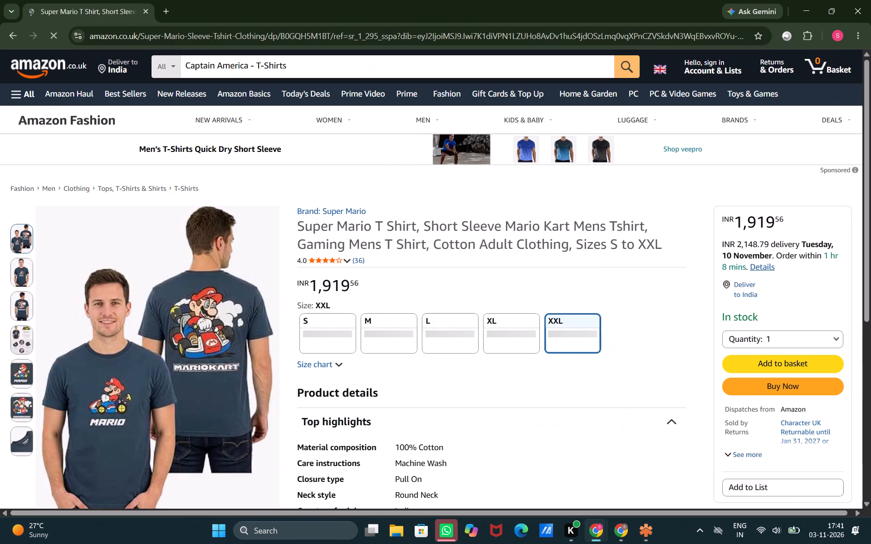
click(19, 37)
scroll(711, 238, down, 6)
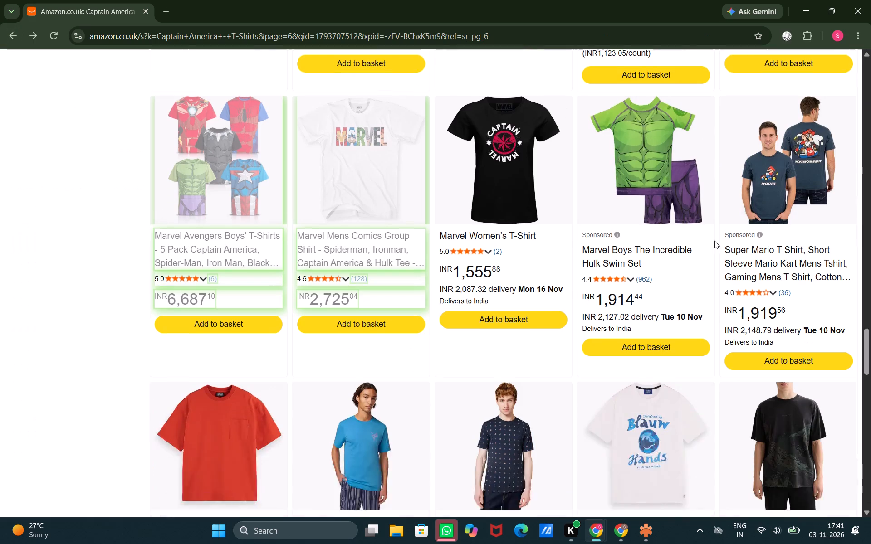
scroll(217, 234, down, 4)
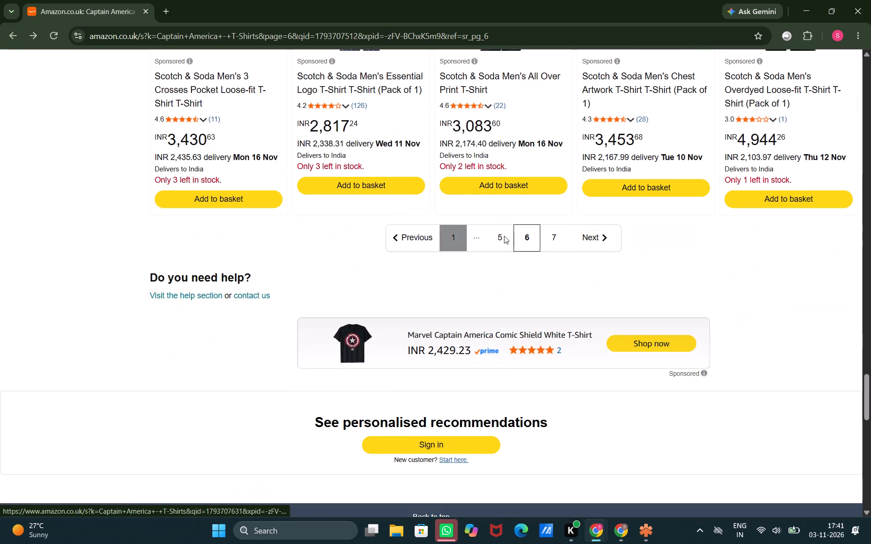
click(560, 228)
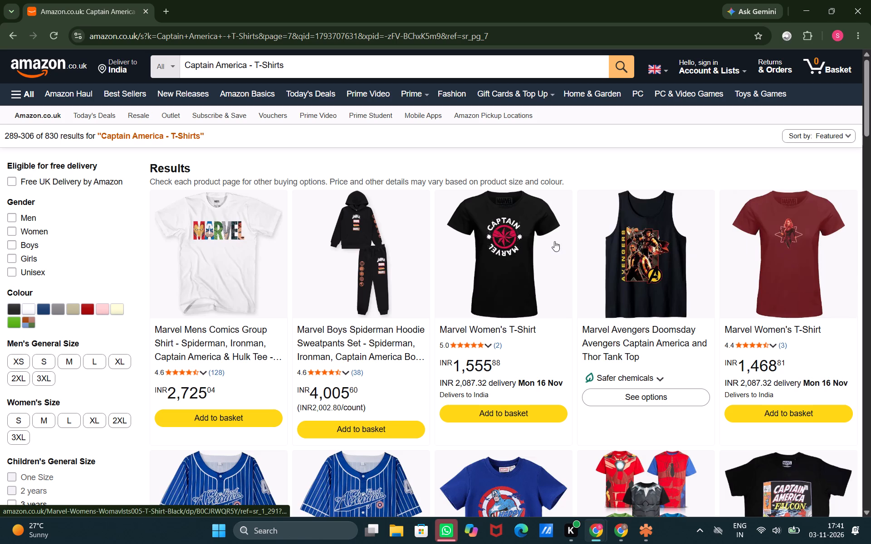
Copy the link of the Marvel Avengers Doomsday Avengers Captain America and Thor Tank Top into cell C22041.
right_click(593, 340)
click(626, 280)
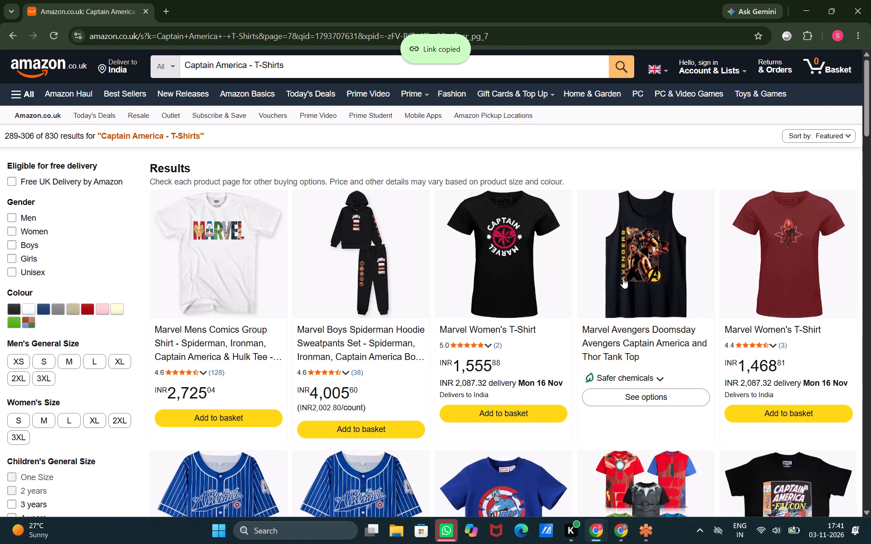
key(alt+Tab)
key(ctrl+v)
key(Return)
key(Return)
Copy the link of the Marvel Mens Comics Group Shirt into cell C22042.
key(alt+Tab)
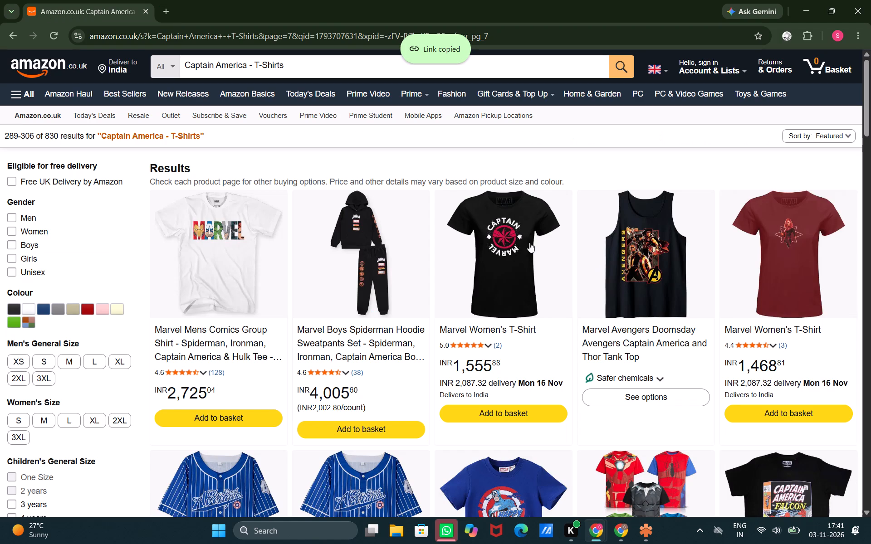
right_click(185, 333)
click(265, 265)
key(alt+Tab)
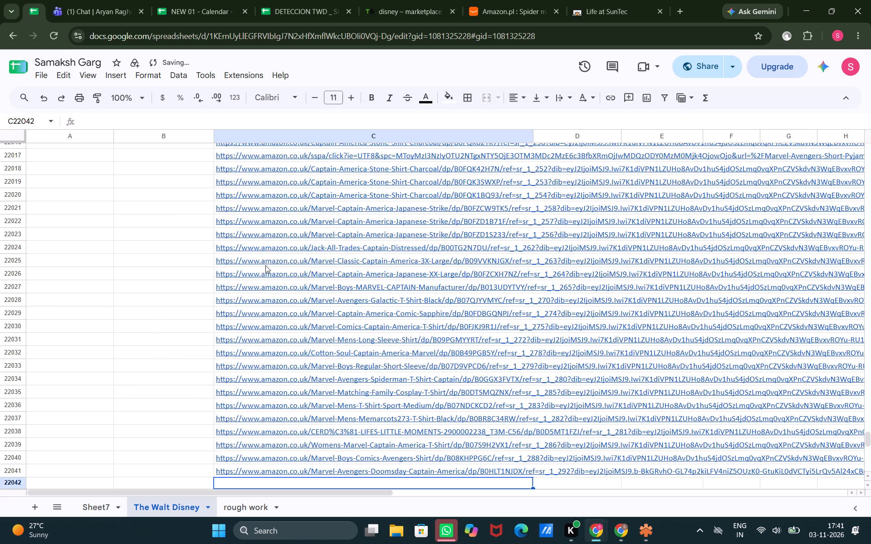
key(ctrl+v)
key(Return)
key(Return)
Copy the link of the Disney Marvel Minnie Mouse Frozen Stitch Birthday Shirt into cell C22043.
key(alt+Tab)
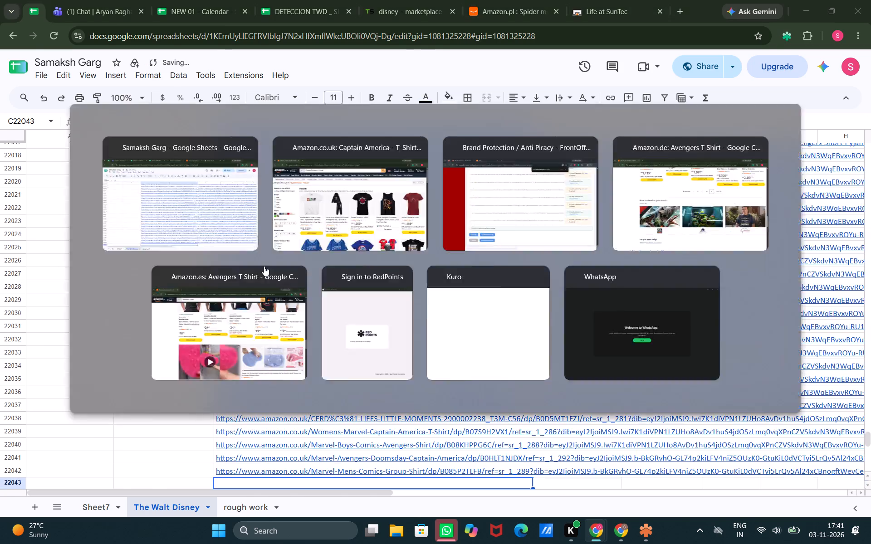
scroll(264, 266, down, 4)
right_click(500, 339)
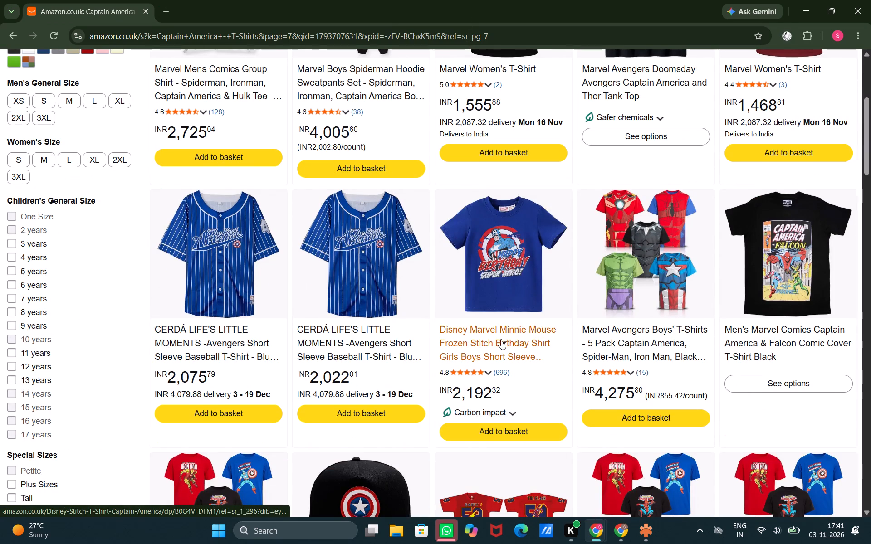
click(575, 277)
key(alt+Tab)
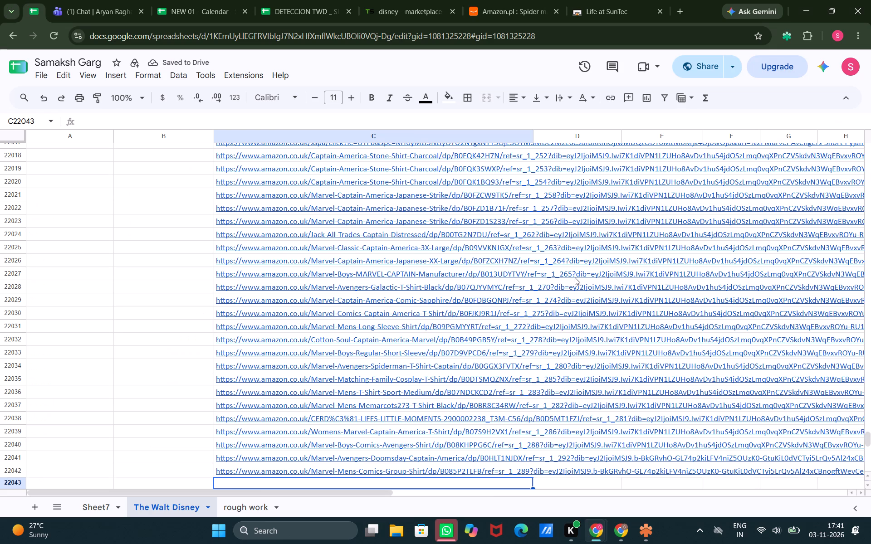
key(ctrl+v)
key(Return)
key(Return)
Copy the link of the Men's Marvel Comics Captain America & Falcon Comic Cover T-Shirt Black into cell C22044.
key(alt+Tab)
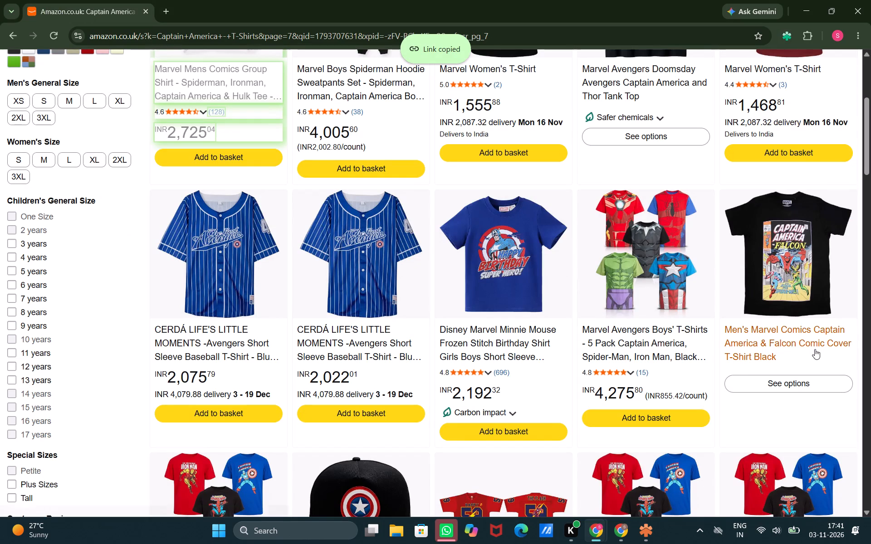
right_click(812, 348)
click(747, 290)
key(alt+Tab)
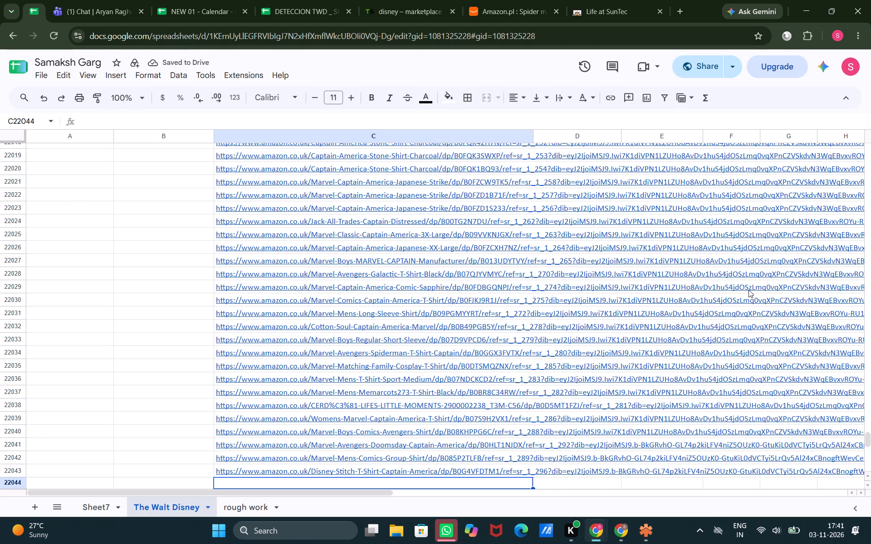
key(ctrl+v)
key(Return)
key(Return)
Copy the link of the INR 2,022.01 CERDÁ LIFE'S LITTLE MOMENTS Avengers Baseball T-Shirt into cell C22045.
key(alt+Tab)
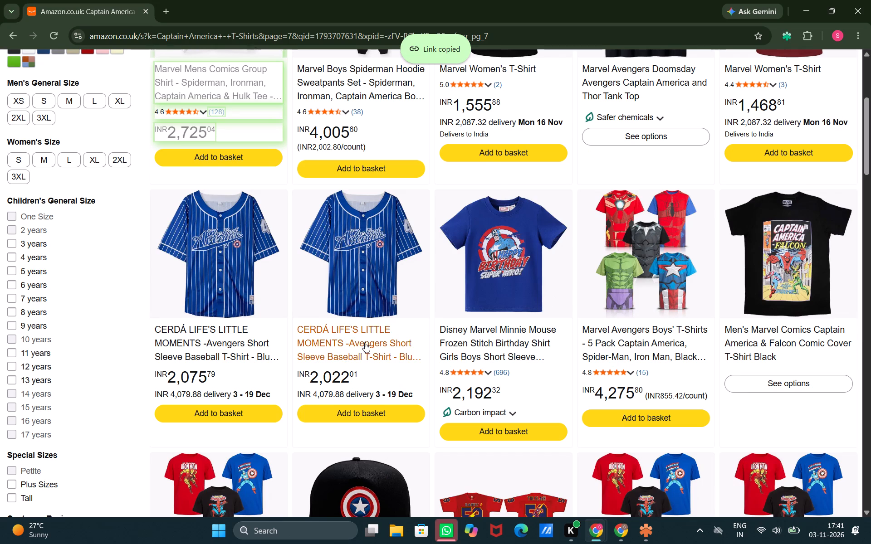
right_click(340, 349)
click(447, 286)
key(alt+Tab)
key(ctrl+v)
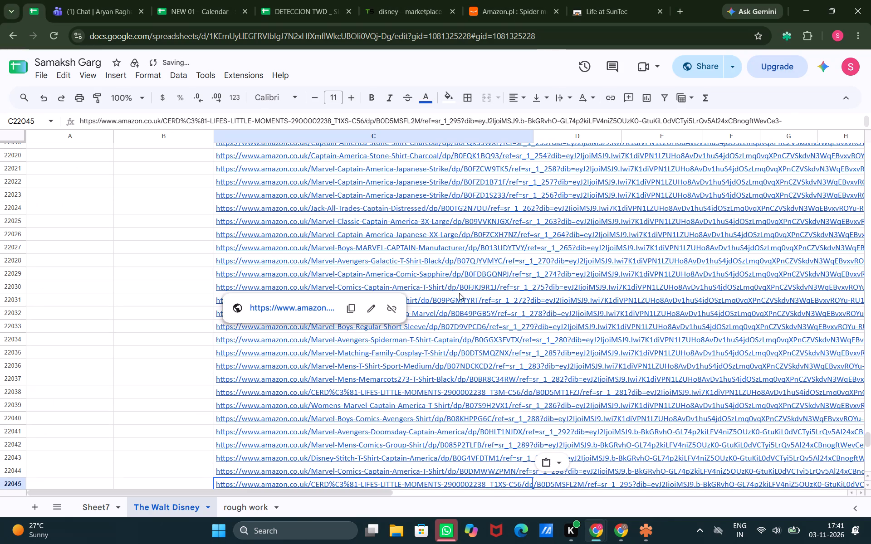
key(Return)
key(Return)
Copy the link of the INR 2,075.79 CERDÁ LIFE'S LITTLE MOMENTS Avengers Baseball T-Shirt into cell C22046.
key(alt+Tab)
right_click(215, 354)
click(303, 289)
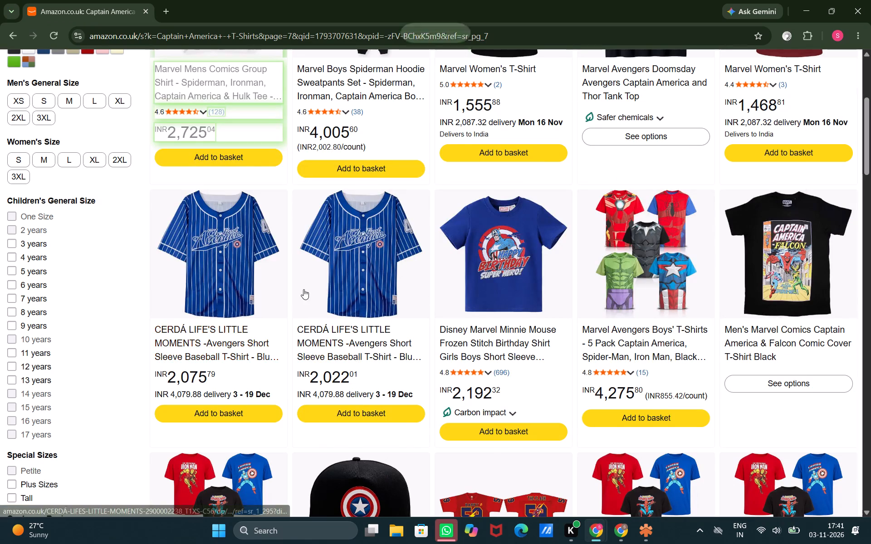
key(alt+Tab)
key(ctrl+v)
key(Return)
key(Return)
Copy the link of the INR 4,111.89 marvel Avengers Boys T-Shirts 5 Pack Superhero Shirts into cell C22047.
key(alt+Tab)
scroll(306, 289, down, 2)
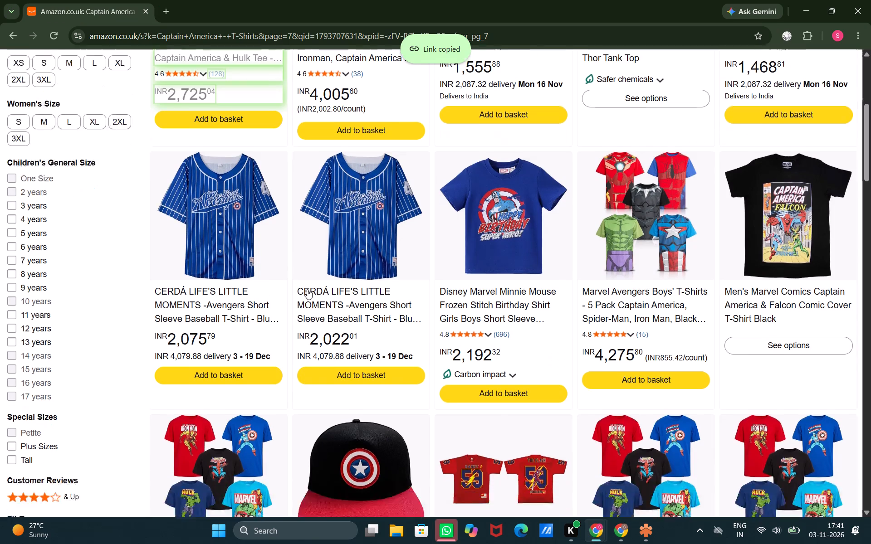
scroll(278, 384, down, 2)
right_click(241, 375)
click(314, 316)
key(alt+Tab)
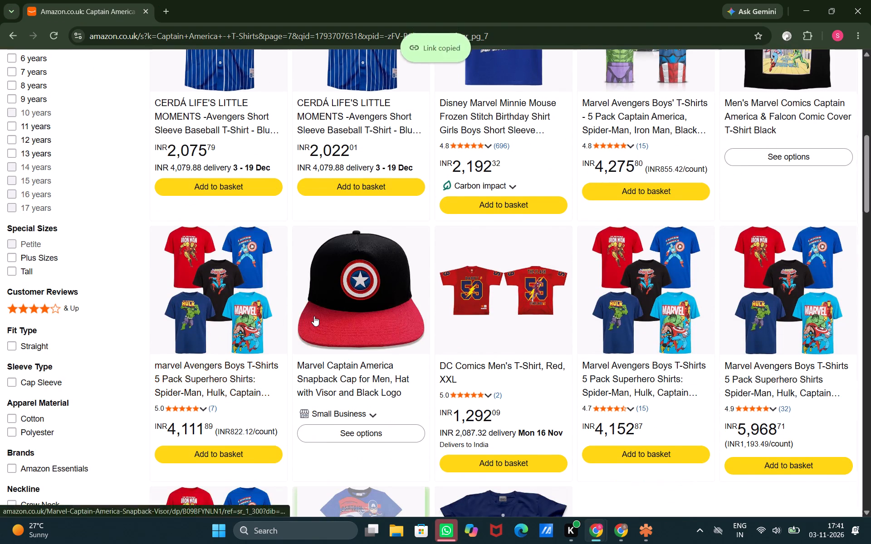
key(ctrl+v)
key(Return)
key(Return)
Copy the link of the INR 4,152.87 Marvel Avengers Boys T-Shirts 5 Pack Superhero Shirts into cell C22048.
key(alt+Tab)
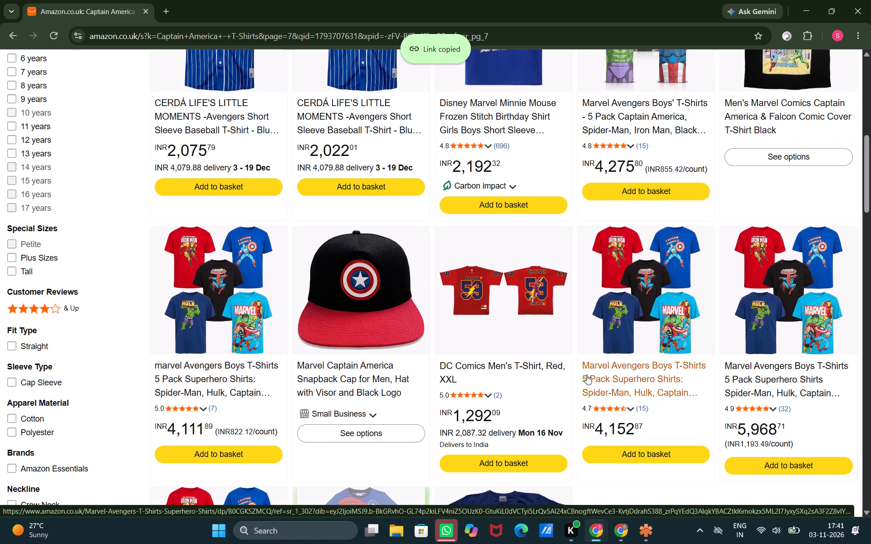
right_click(654, 396)
click(674, 329)
key(alt+Tab)
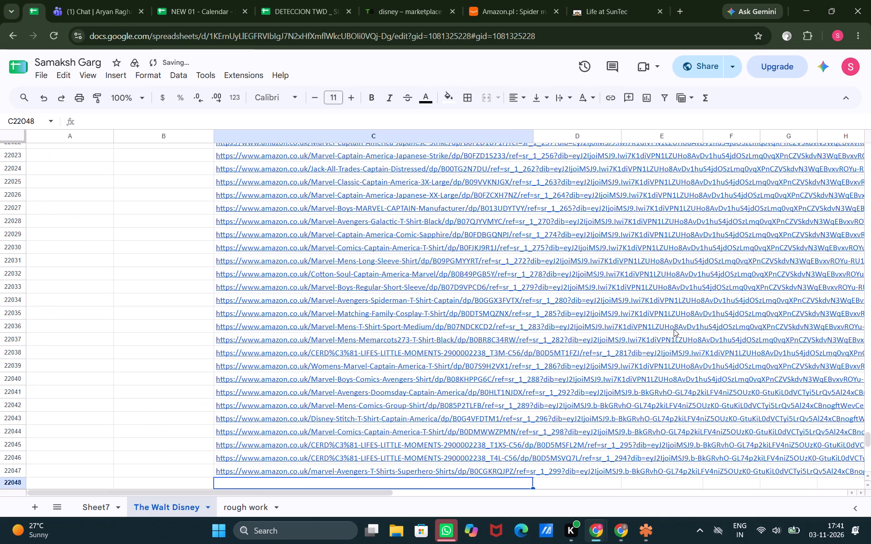
key(ctrl+v)
key(Return)
key(Return)
Copy the link of the INR 5,968.71 Marvel Avengers Boys T-Shirts 5 Pack Superhero Shirts into cell C22049.
key(alt+Tab)
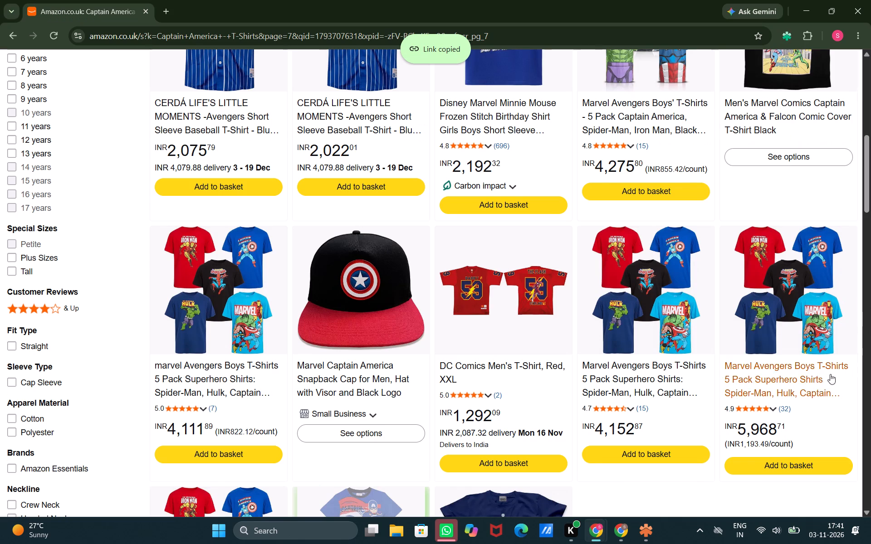
right_click(820, 378)
click(754, 310)
key(alt+Tab)
key(ctrl+v)
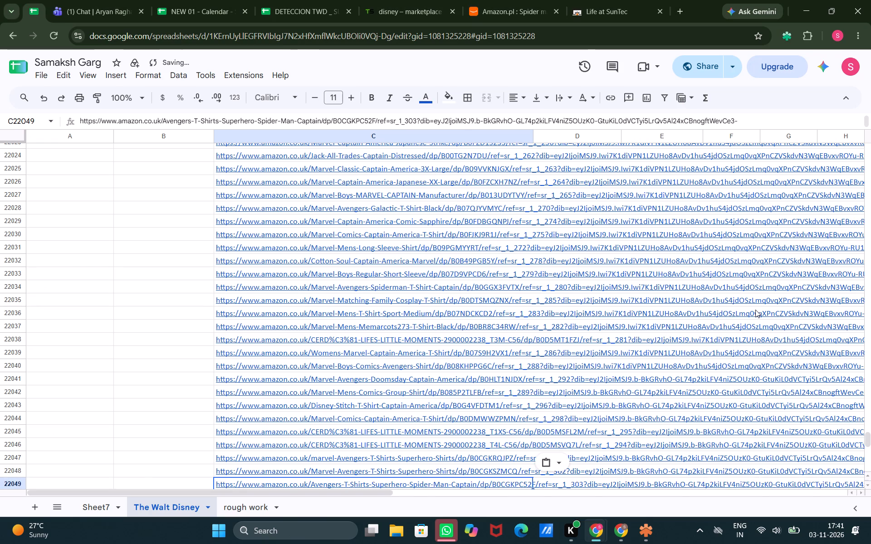
key(Return)
key(Return)
key(Tab)
key(Left)
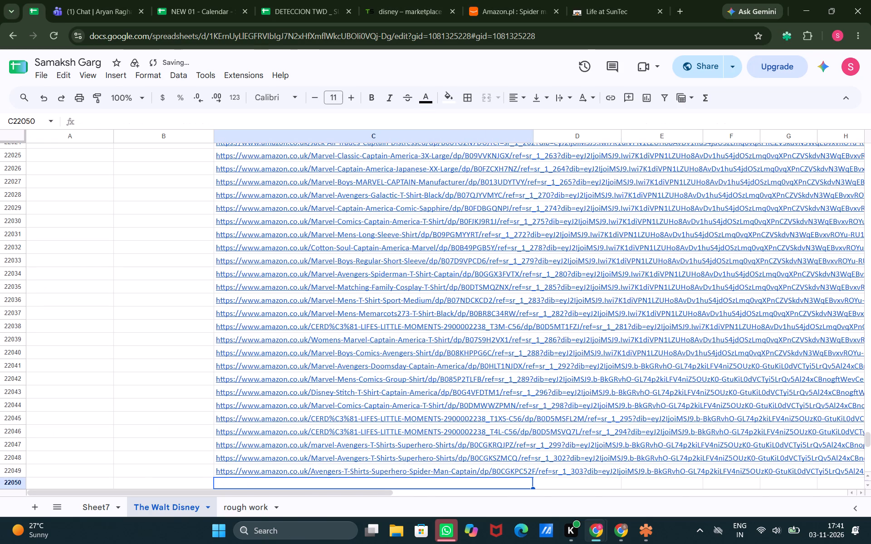
Copy the link of the INR 4,885.35 Marvel Avengers Boys T-Shirts 5 Pack Superhero Shirts into cell C22050.
key(alt+Tab)
scroll(755, 310, down, 4)
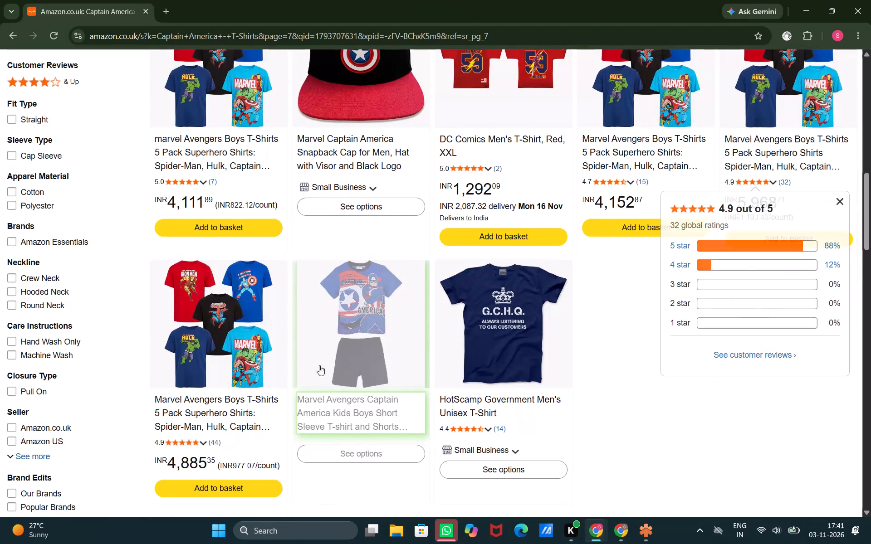
right_click(237, 413)
click(323, 342)
key(alt+Tab)
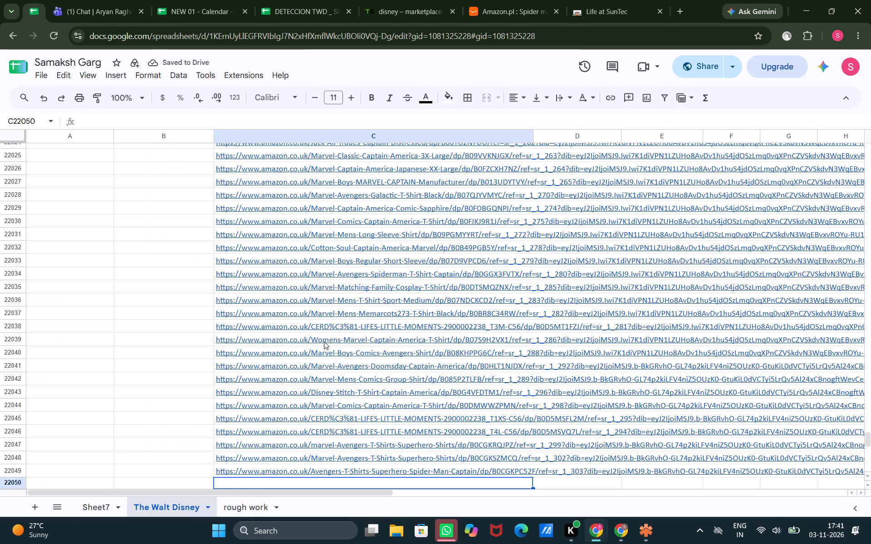
key(ctrl+v)
key(Return)
key(Return)
Copy the link of the sponsored Marvel Men's Retro T-Shirt from the social media picks into cell C22051.
key(alt+Tab)
scroll(324, 341, down, 5)
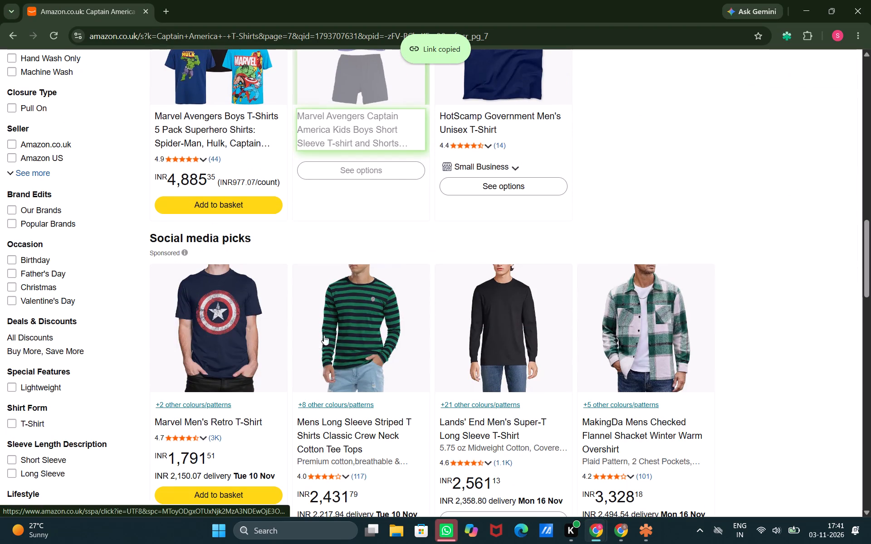
right_click(234, 419)
click(272, 357)
key(alt+Tab)
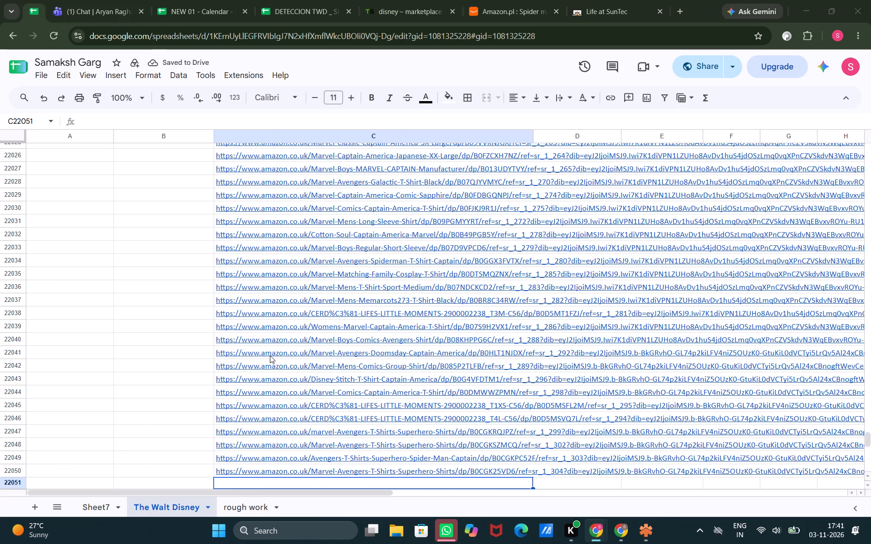
key(ctrl+v)
key(Return)
key(Return)
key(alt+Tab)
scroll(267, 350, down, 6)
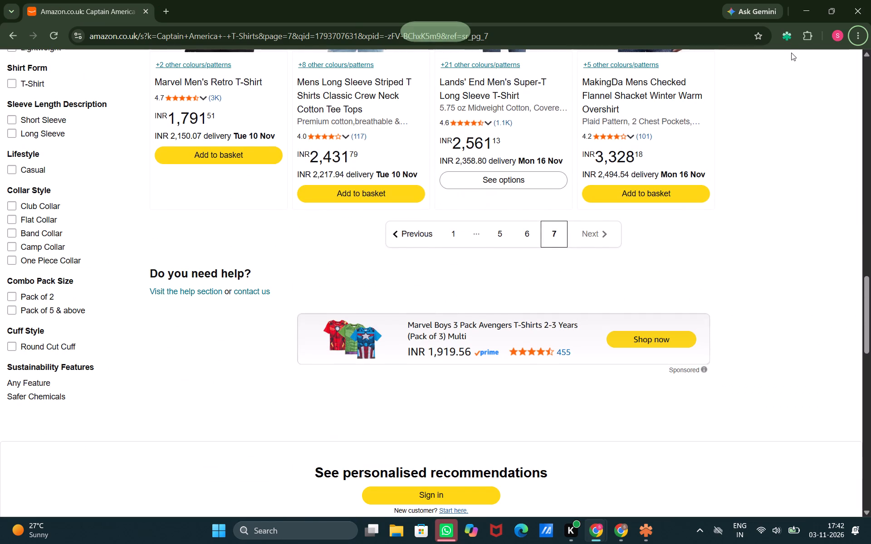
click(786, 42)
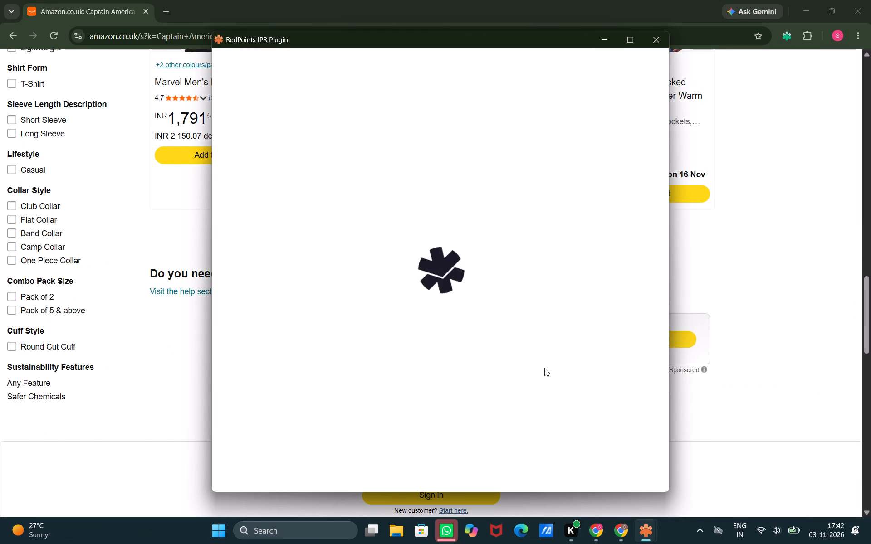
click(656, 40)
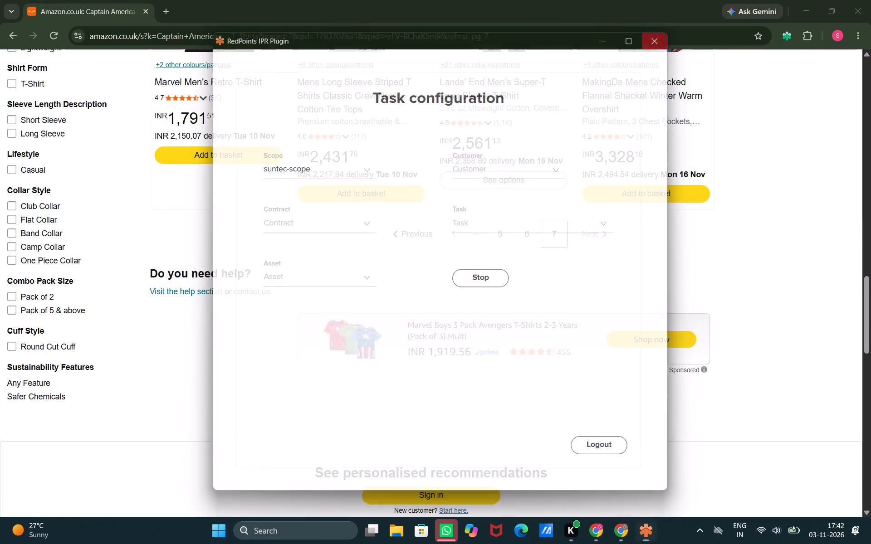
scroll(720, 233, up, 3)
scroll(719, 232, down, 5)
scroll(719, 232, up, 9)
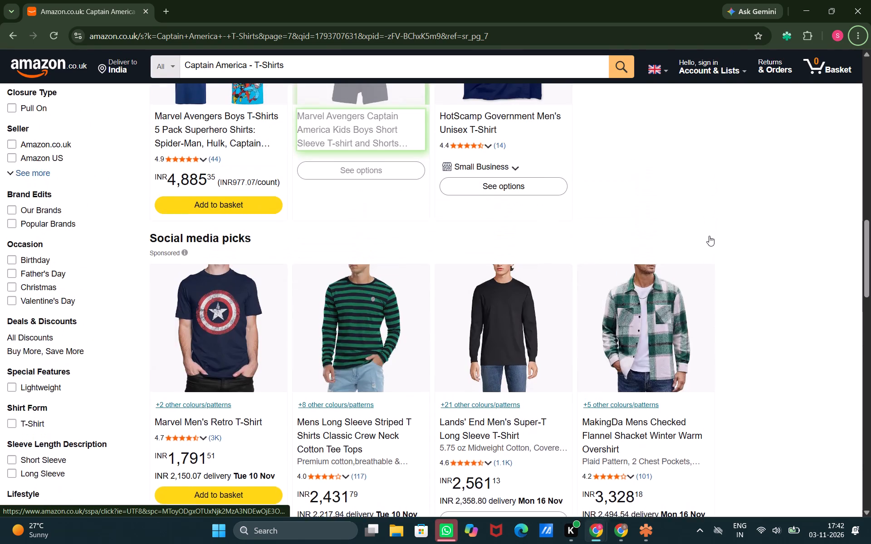
Check the page 7 results against the Captain America T-shirt links collected in column C of The Walt Disney sheet.
scroll(709, 236, up, 1)
scroll(651, 257, up, 4)
scroll(651, 257, down, 2)
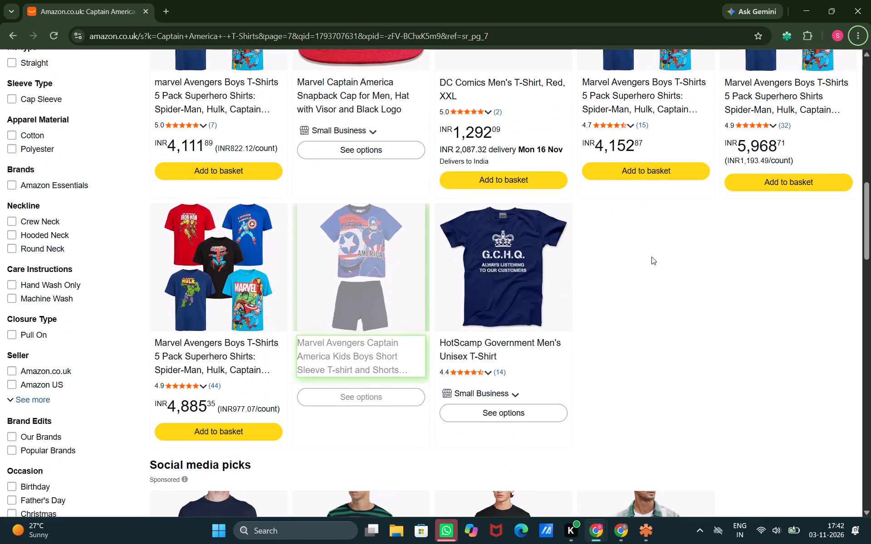
key(alt+Tab)
key(Up)
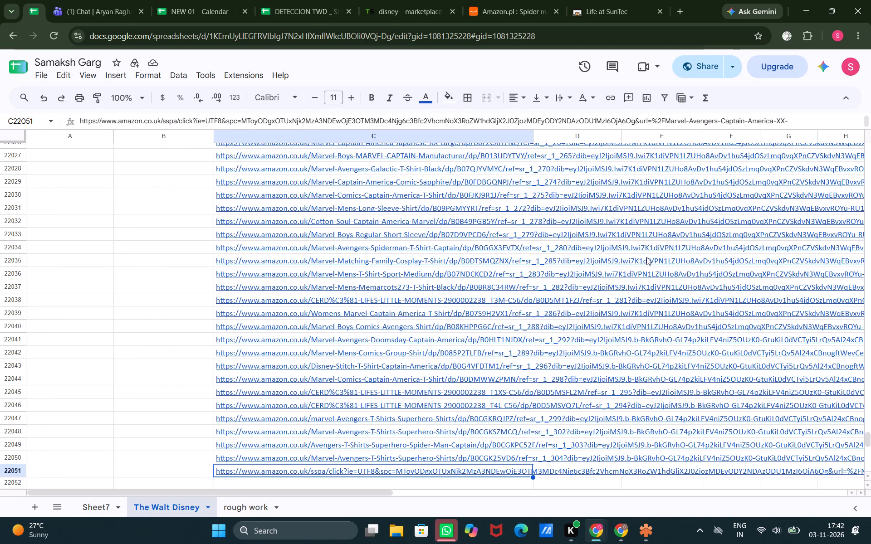
key(ctrl+shift+Up)
key(Down)
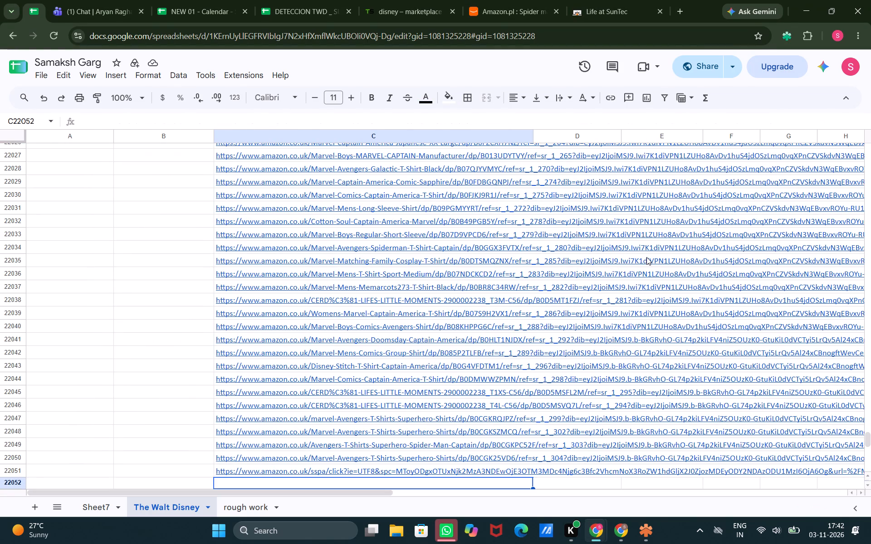
key(Up)
key(Up)
key(Down)
key(ctrl+shift+Up)
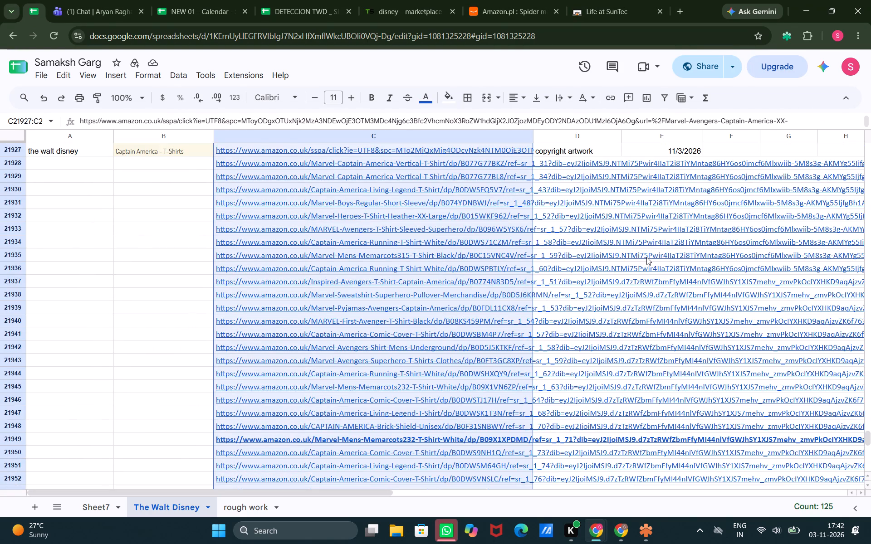
key(Down)
key(Down)
key(Up)
Return to the Amazon.co.uk results window and close it.
key(alt+Tab)
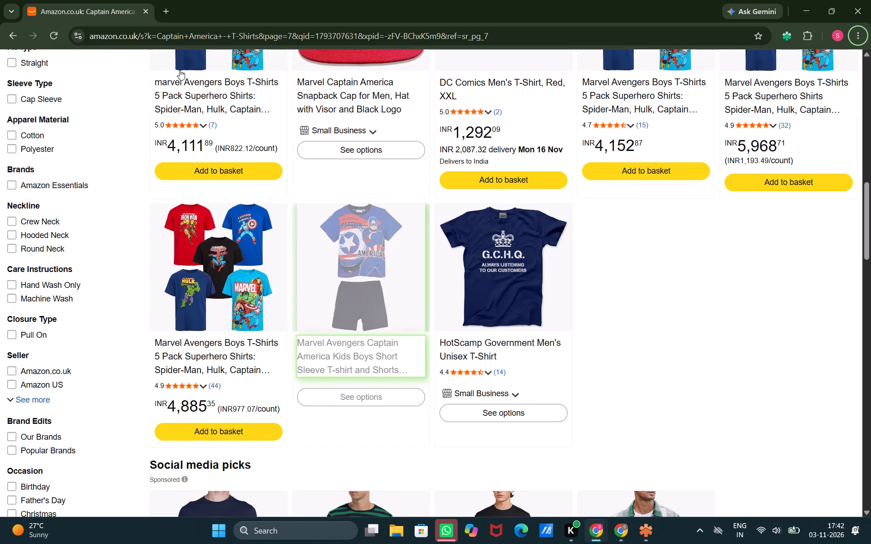
click(856, 2)
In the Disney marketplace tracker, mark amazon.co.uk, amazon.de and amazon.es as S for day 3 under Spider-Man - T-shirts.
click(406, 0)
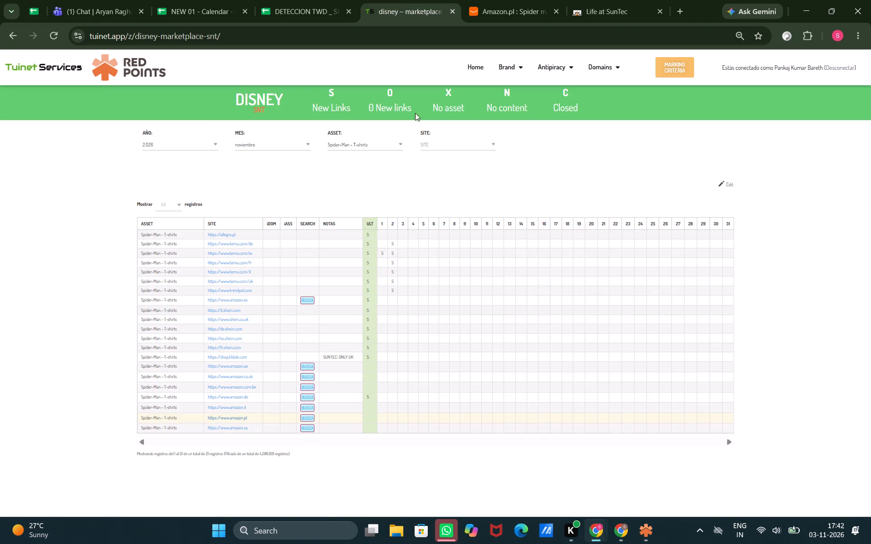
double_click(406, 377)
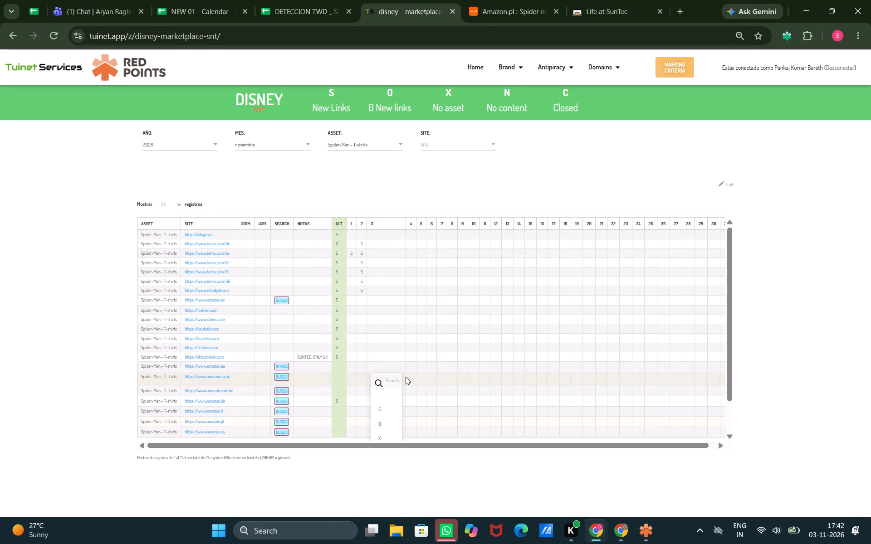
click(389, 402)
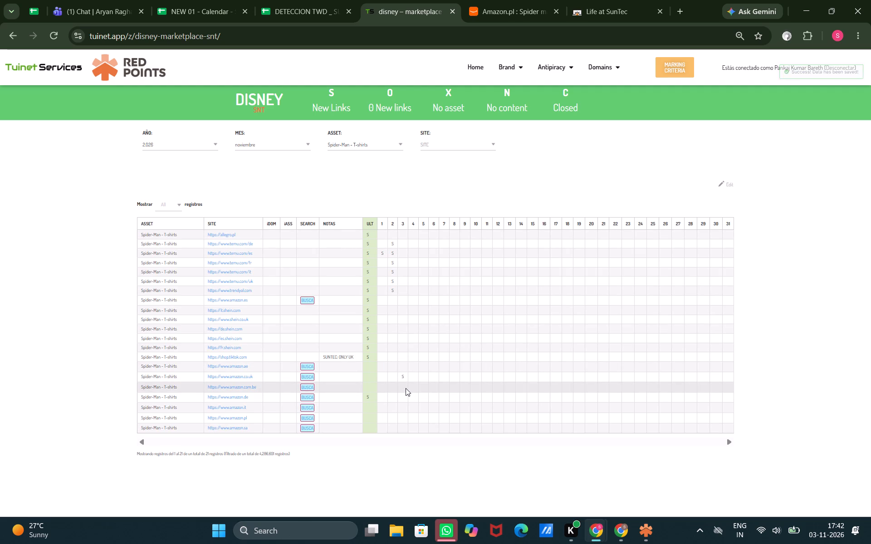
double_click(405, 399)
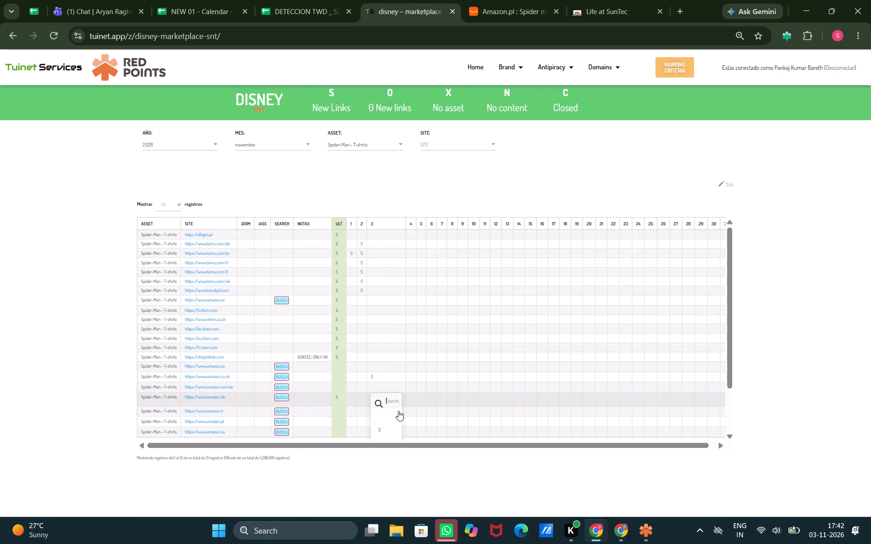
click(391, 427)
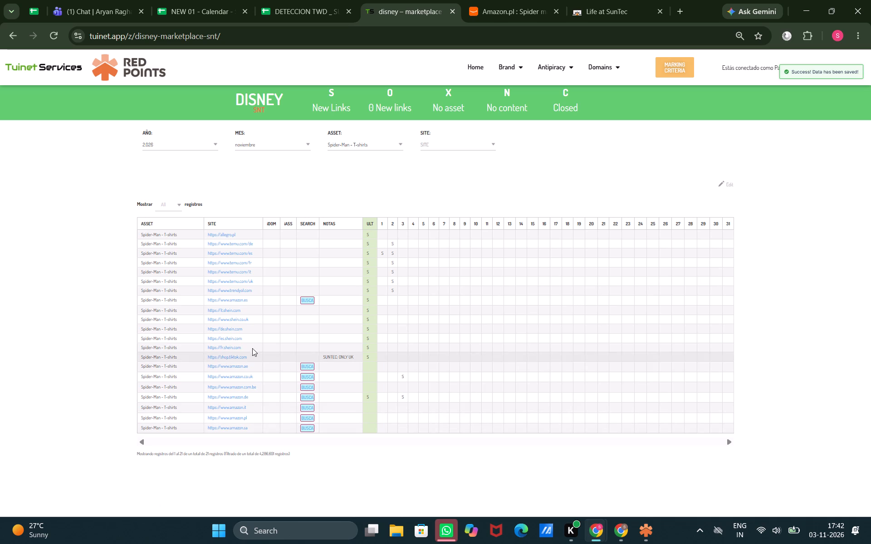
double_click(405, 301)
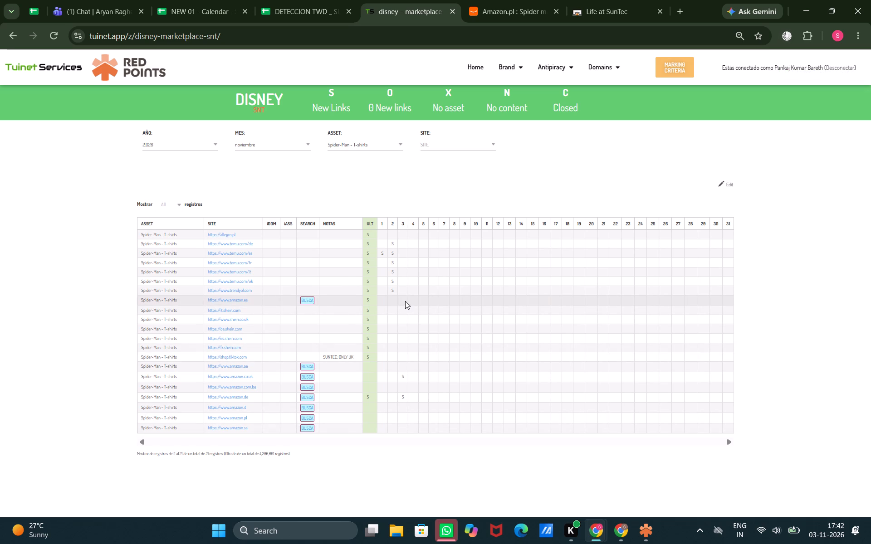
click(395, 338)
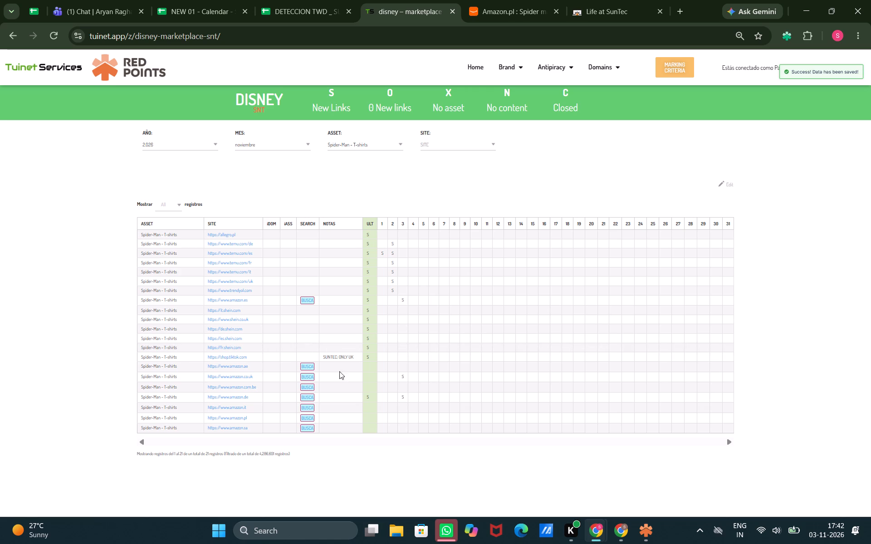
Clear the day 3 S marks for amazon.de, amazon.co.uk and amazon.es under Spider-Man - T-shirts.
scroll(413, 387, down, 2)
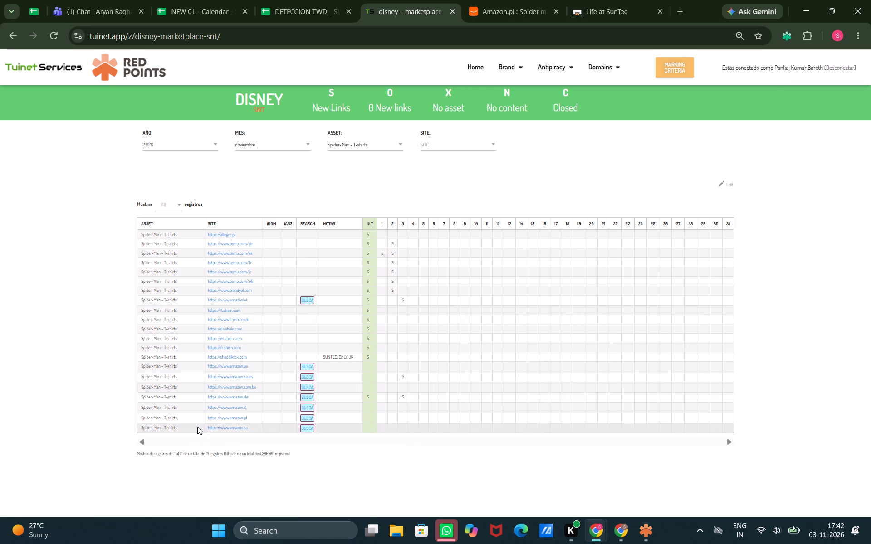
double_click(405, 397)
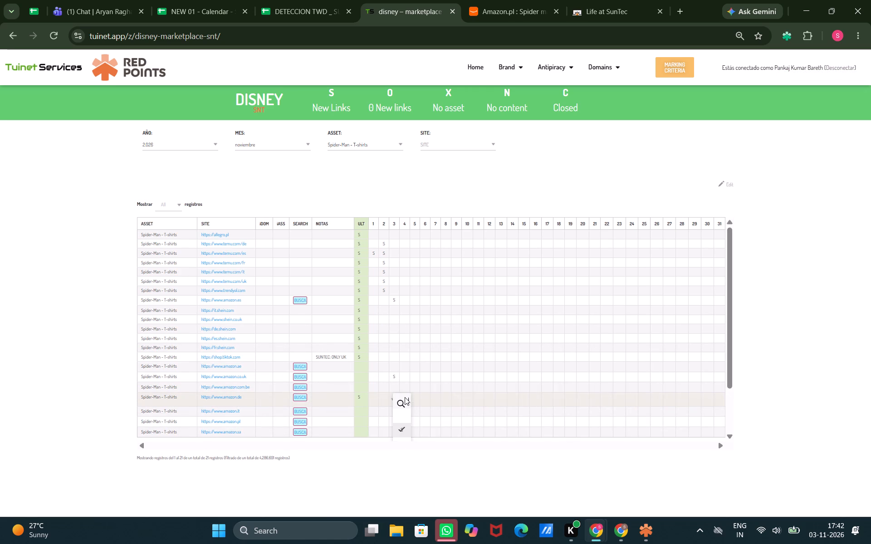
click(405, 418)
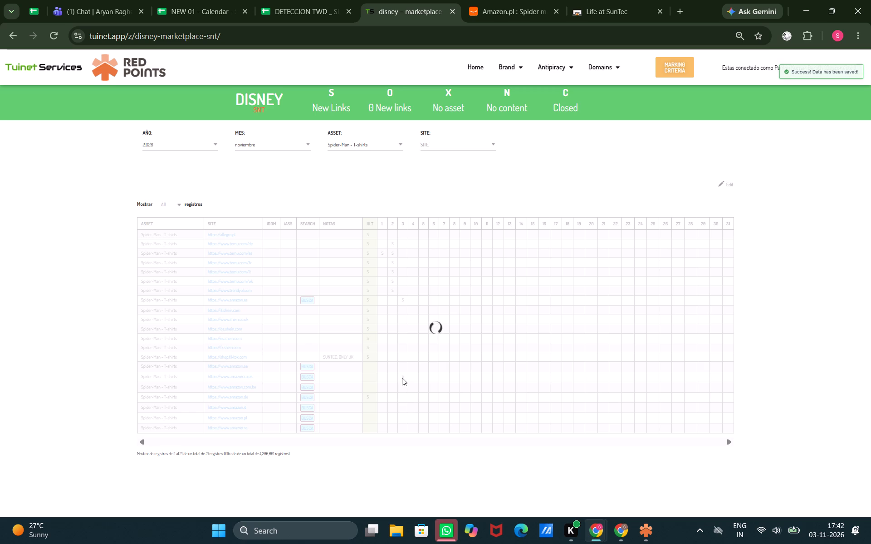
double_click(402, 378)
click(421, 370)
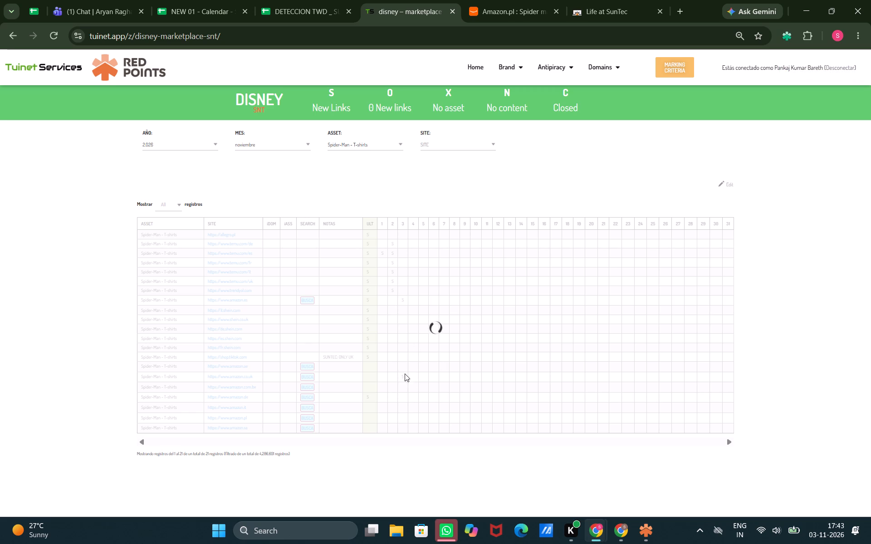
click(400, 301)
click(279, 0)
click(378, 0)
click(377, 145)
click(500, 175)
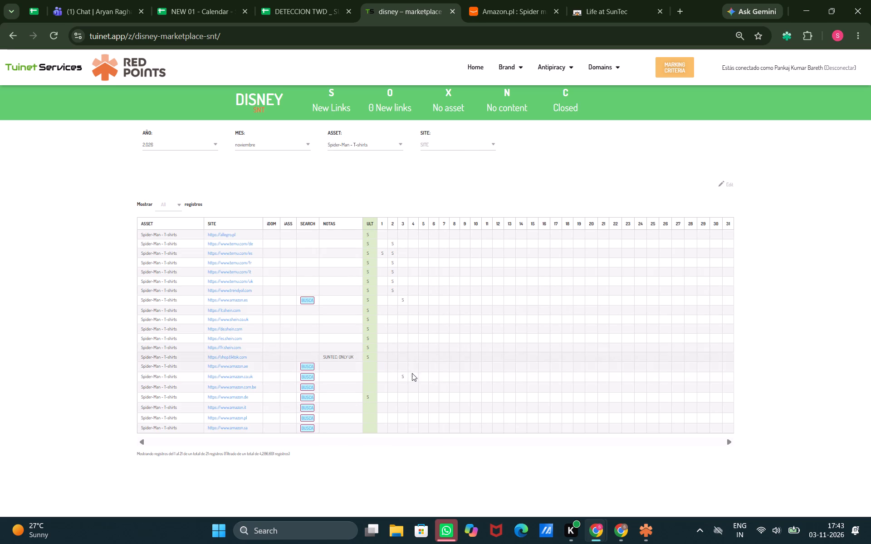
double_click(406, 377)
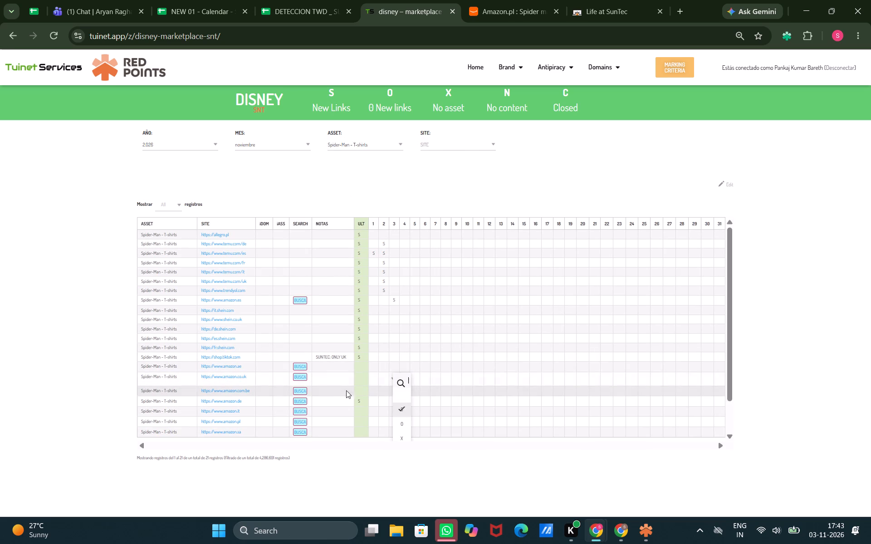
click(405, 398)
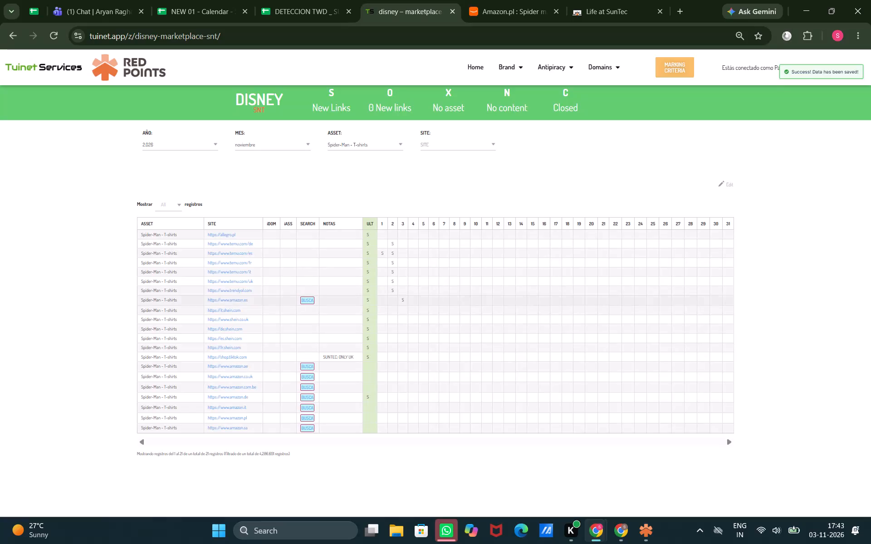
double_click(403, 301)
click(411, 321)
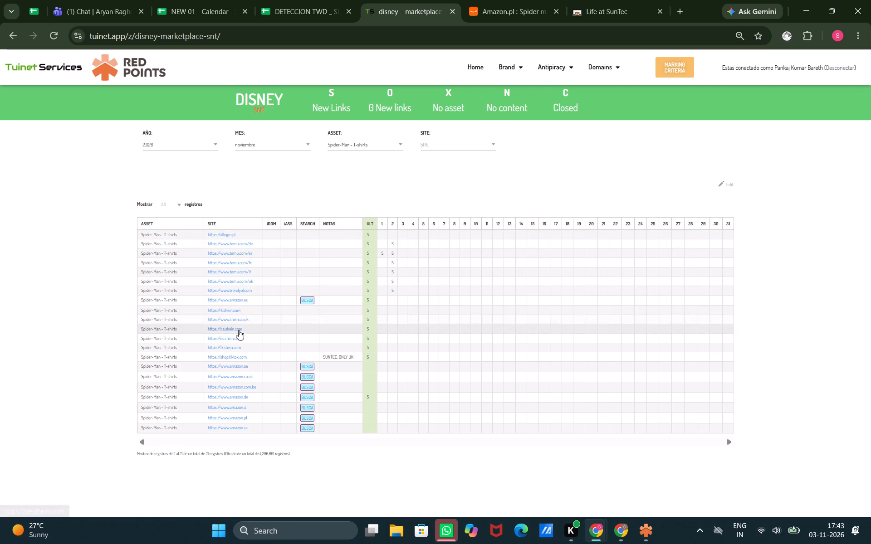
Mark shein.co.uk as S for day 3 under Spider-Man - T-shirts.
double_click(401, 322)
click(386, 349)
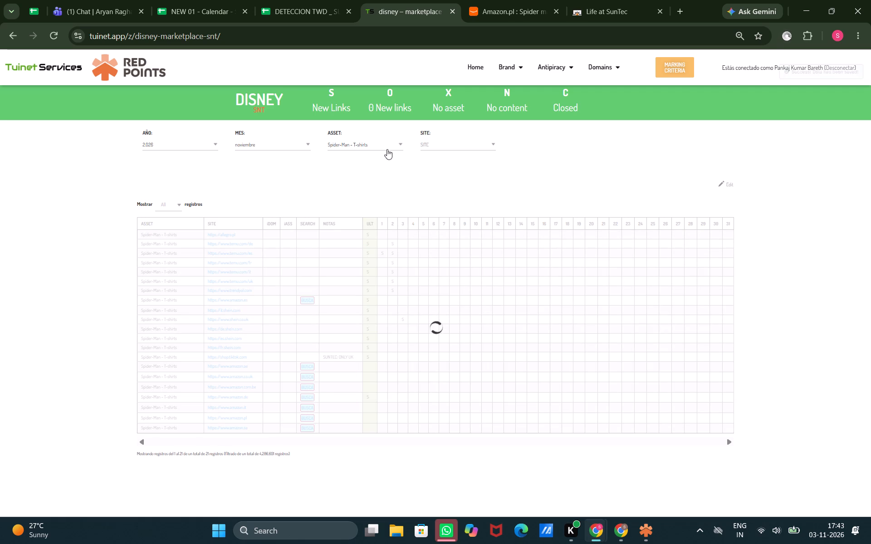
Set the tracker's asset filter to Captain America - T-Shirts.
click(387, 149)
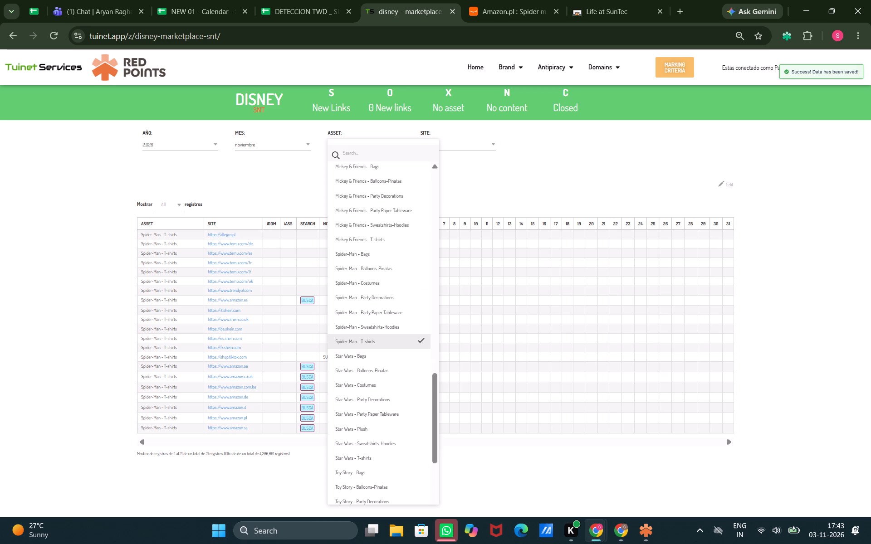
scroll(384, 258, up, 18)
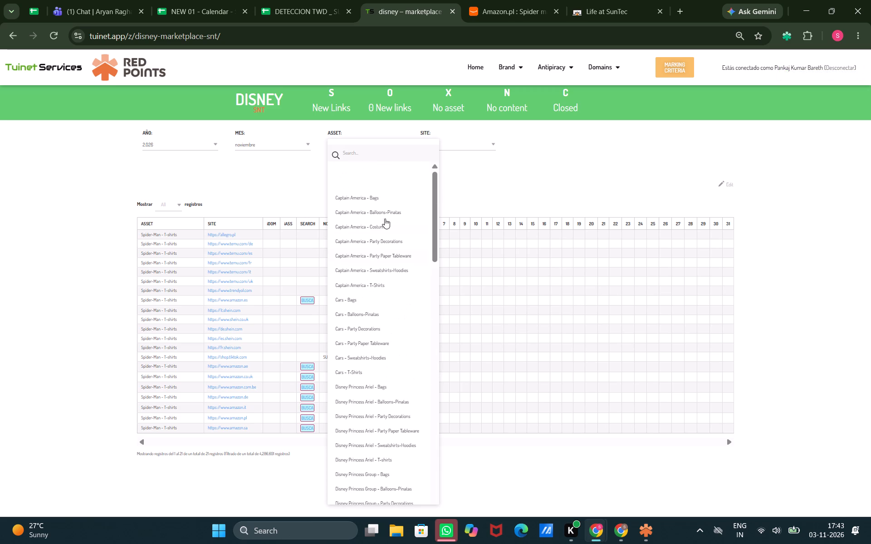
click(372, 283)
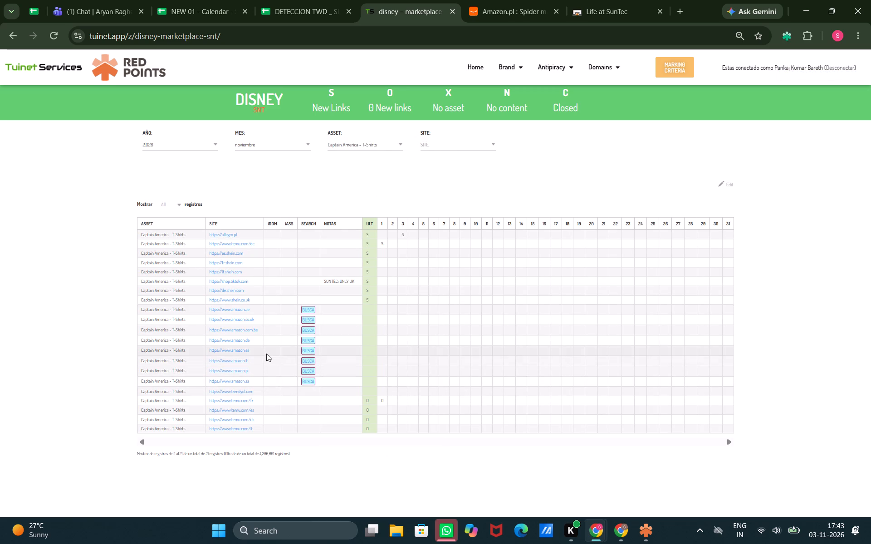
Mark amazon.es, amazon.co.uk and amazon.com.be as S for day 3 under Captain America - T-Shirts.
double_click(402, 351)
click(389, 382)
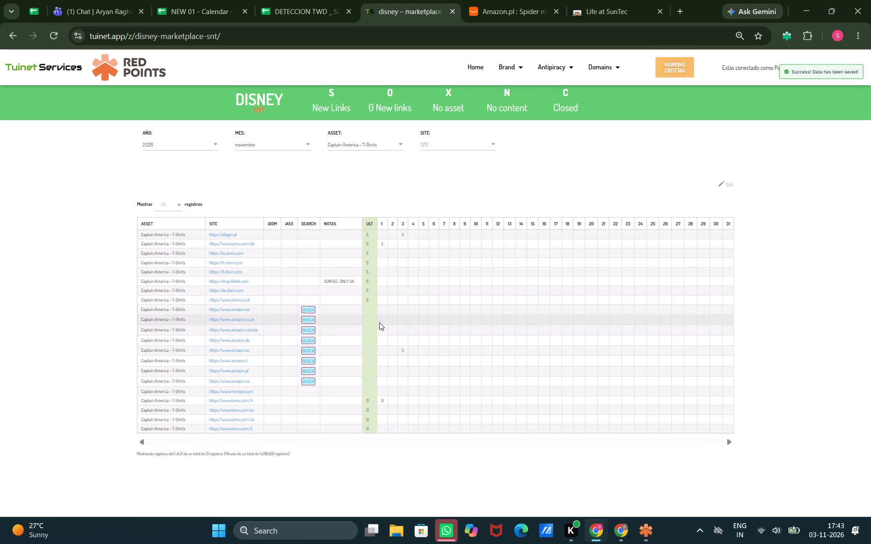
double_click(404, 321)
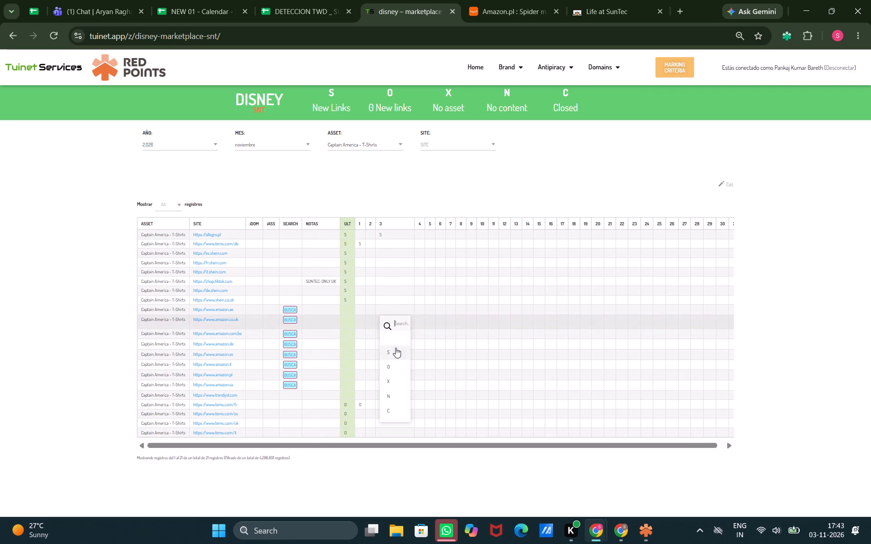
click(396, 348)
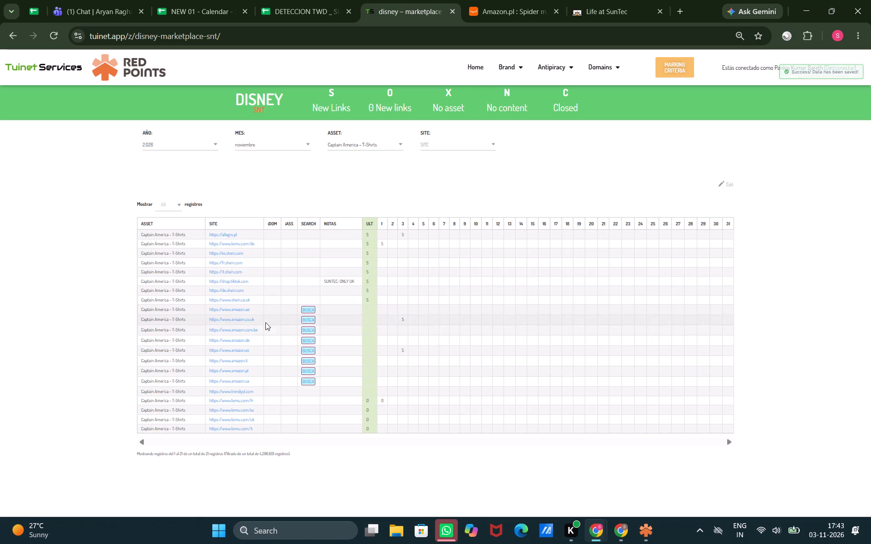
double_click(400, 328)
click(390, 364)
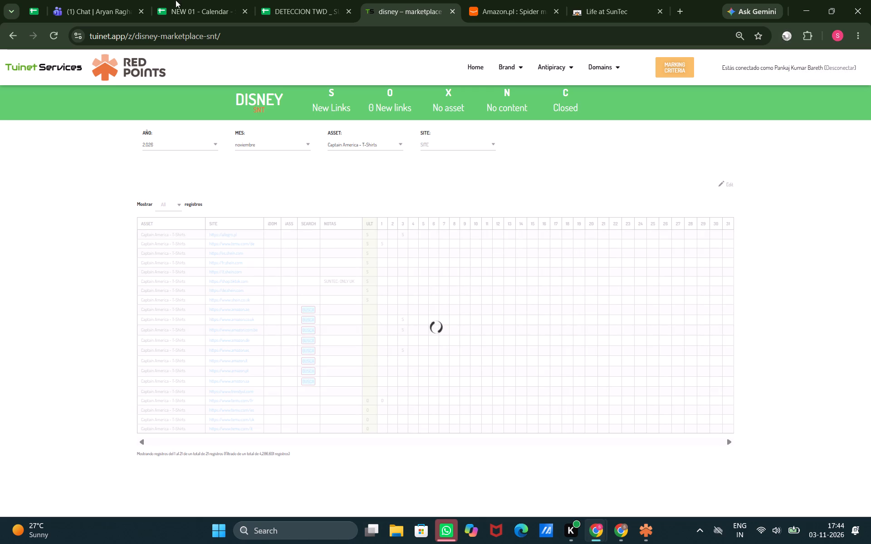
Check the beginning and end of the collected link list in column C of The Walt Disney sheet, and return to the tracker.
click(41, 0)
key(Up)
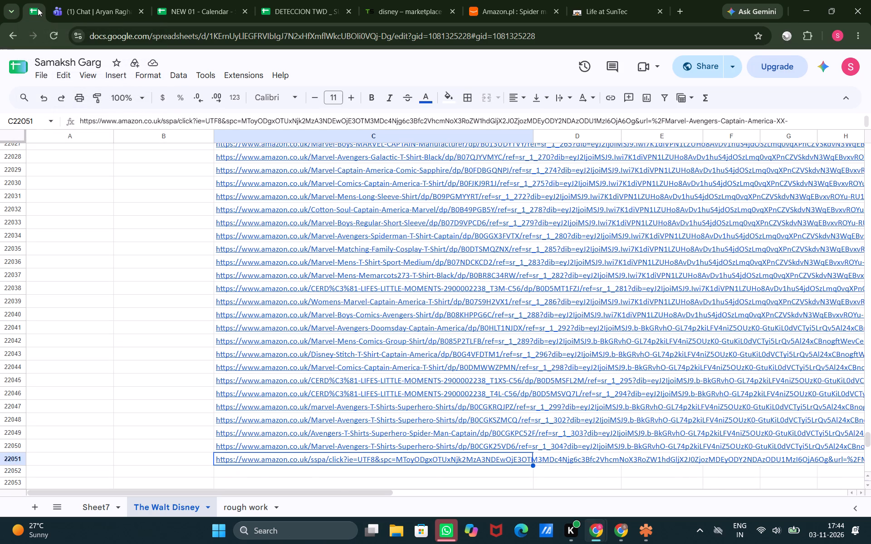
key(ctrl+Up)
key(ctrl+Up)
key(ctrl+Down)
key(ctrl+Down)
key(Down)
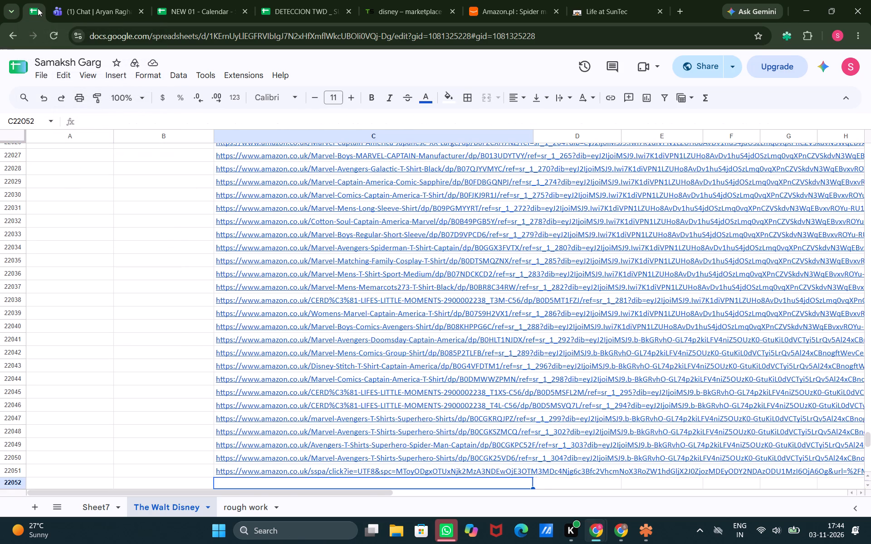
click(371, 0)
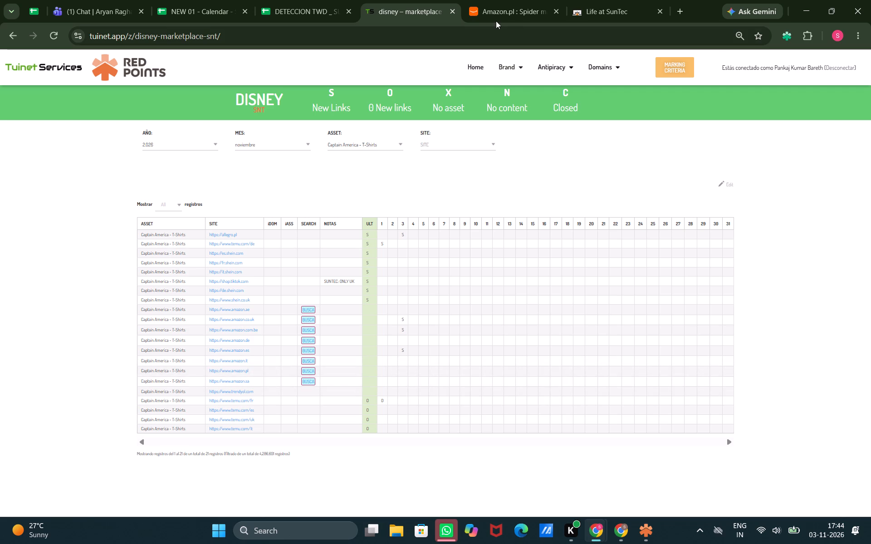
Search Amazon.pl for "Captain America T shirt", replacing the Spider-Man query.
click(494, 3)
click(391, 66)
key(BackSpace)
key(BackSpace)
key(BackSpace)
key(BackSpace)
key(BackSpace)
key(BackSpace)
key(BackSpace)
key(BackSpace)
key(BackSpace)
key(BackSpace)
key(BackSpace)
key(BackSpace)
key(BackSpace)
key(BackSpace)
key(BackSpace)
key(BackSpace)
key(BackSpace)
key(BackSpace)
key(BackSpace)
key(BackSpace)
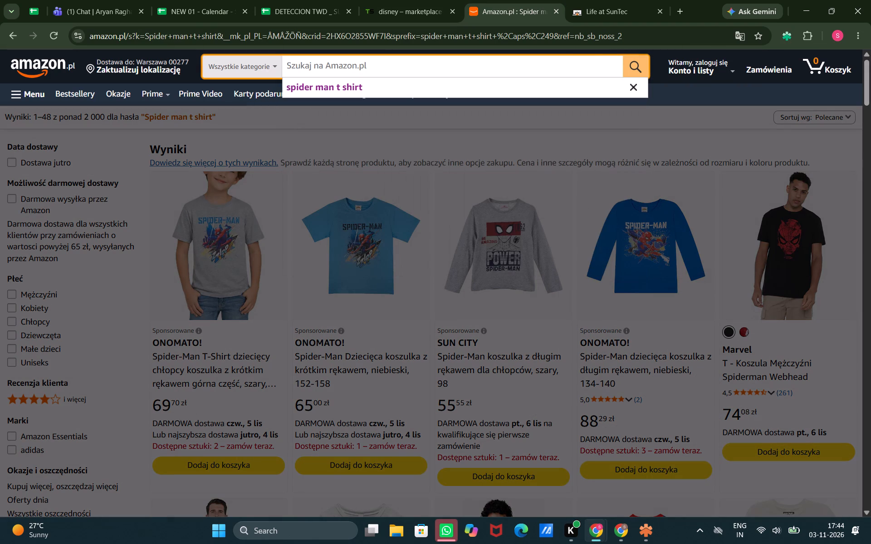
text(Ca)
text(ptain)
key(space)
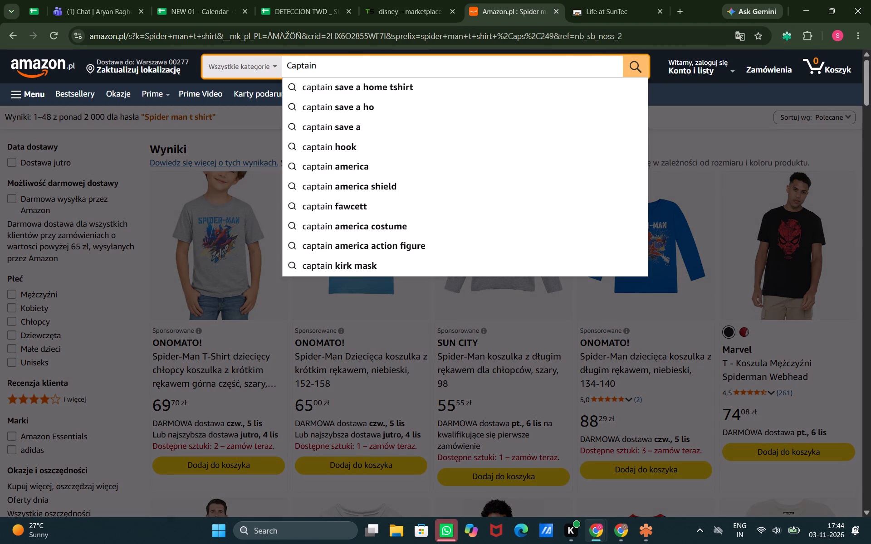
text(Ame)
key(r)
text(ica)
key(space)
text(T shirt)
key(space)
key(Return)
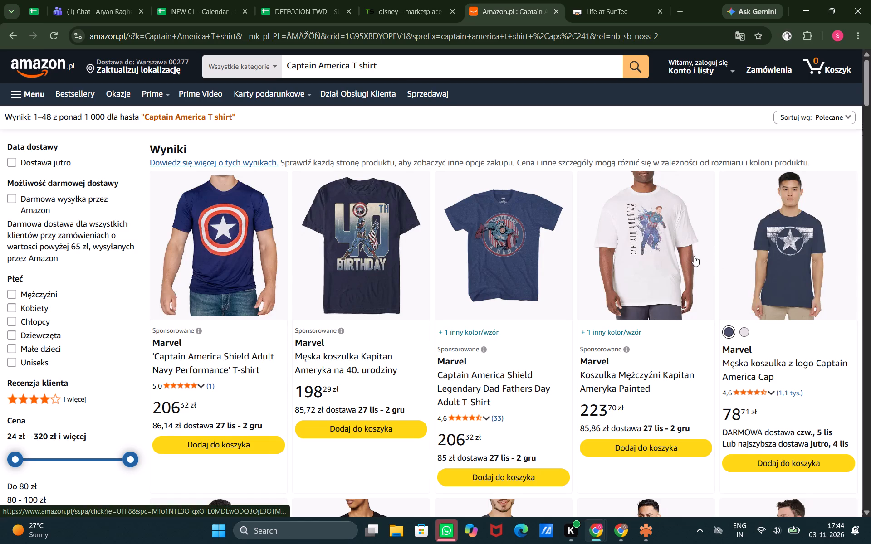
Mark amazon.pl as S for day 3 under Captain America - T-Shirts in the Disney tracker.
click(392, 12)
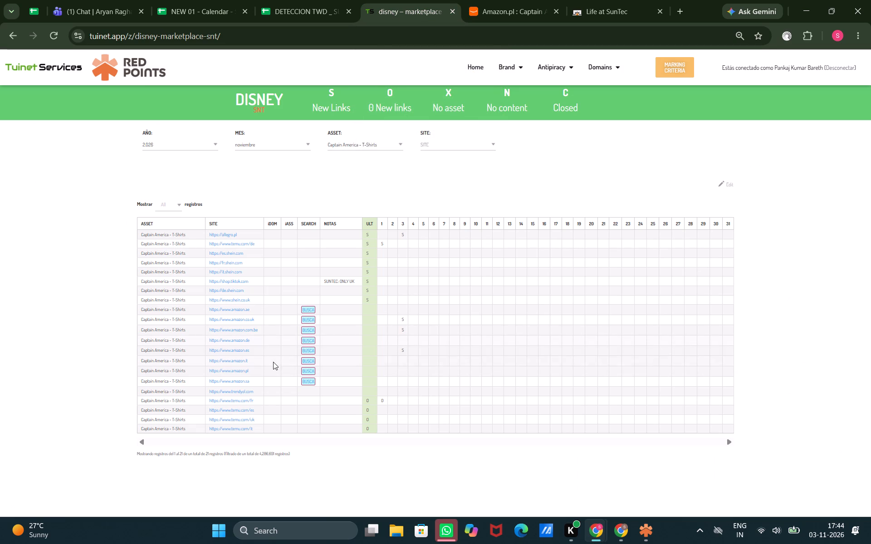
double_click(403, 374)
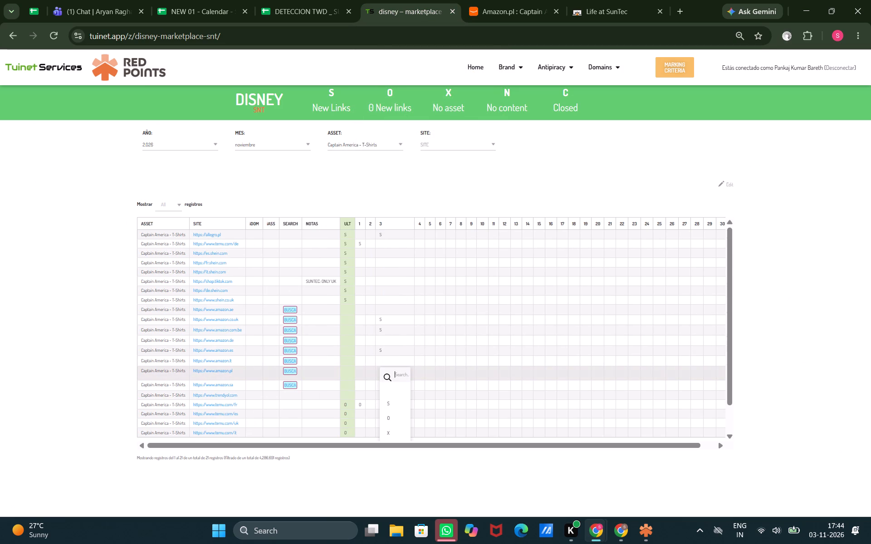
click(392, 403)
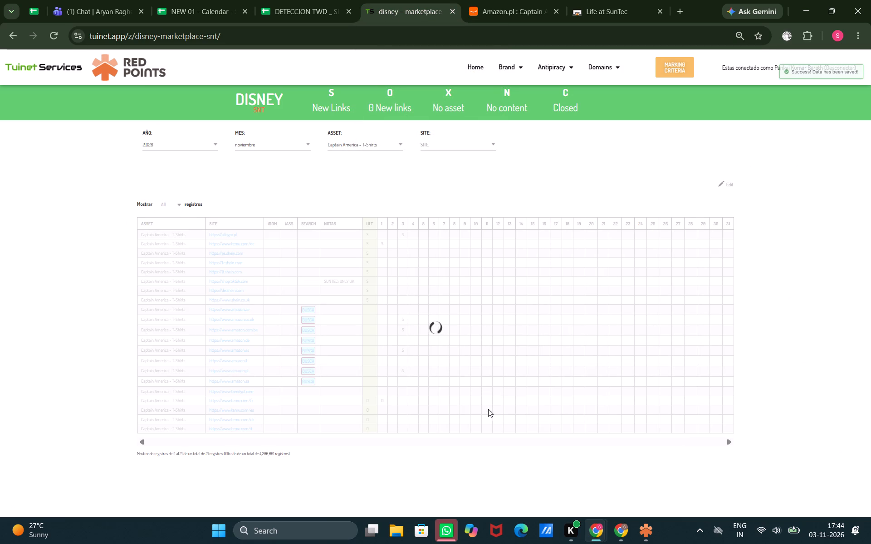
Move the Amazon.pl results into their own maximized window and bring up The Walt Disney sheet in the original window.
click(504, 0)
scroll(435, 301, down, 7)
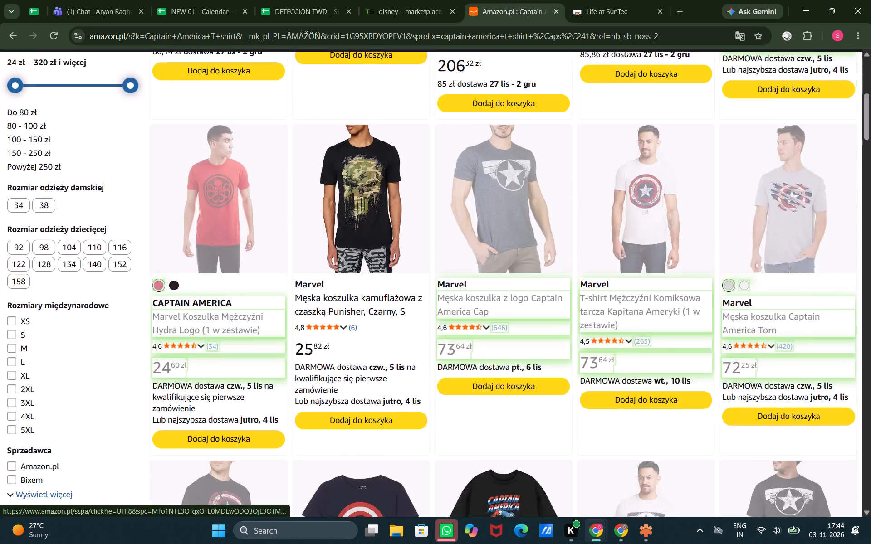
scroll(444, 306, down, 13)
scroll(444, 311, up, 20)
scroll(444, 311, up, 1)
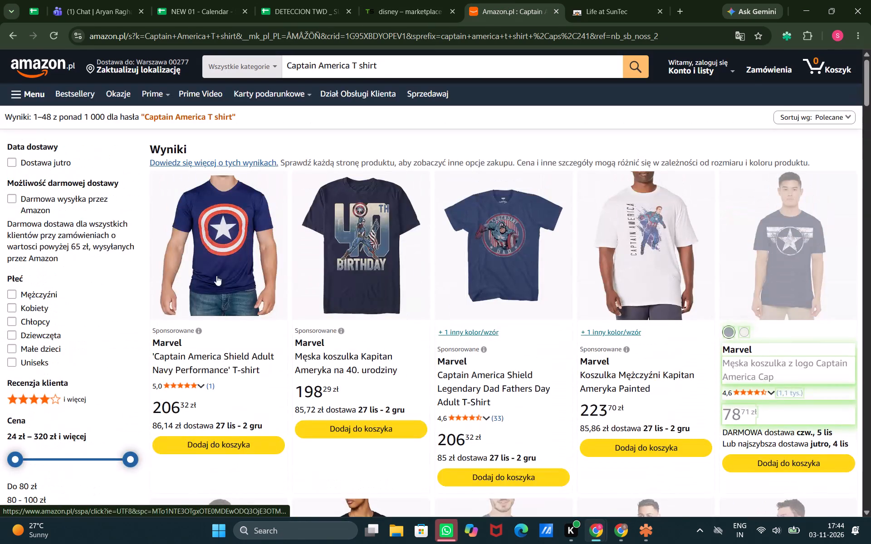
drag(512, 11, 523, 41)
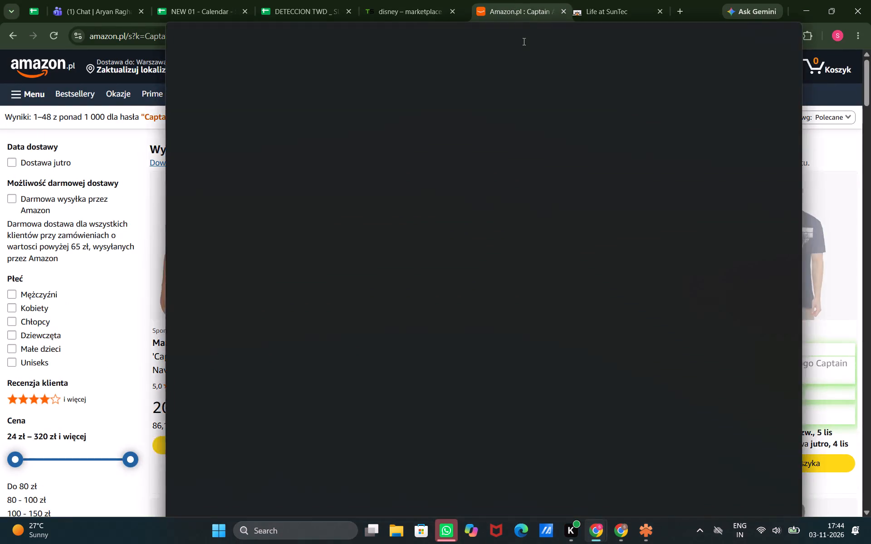
click(767, 45)
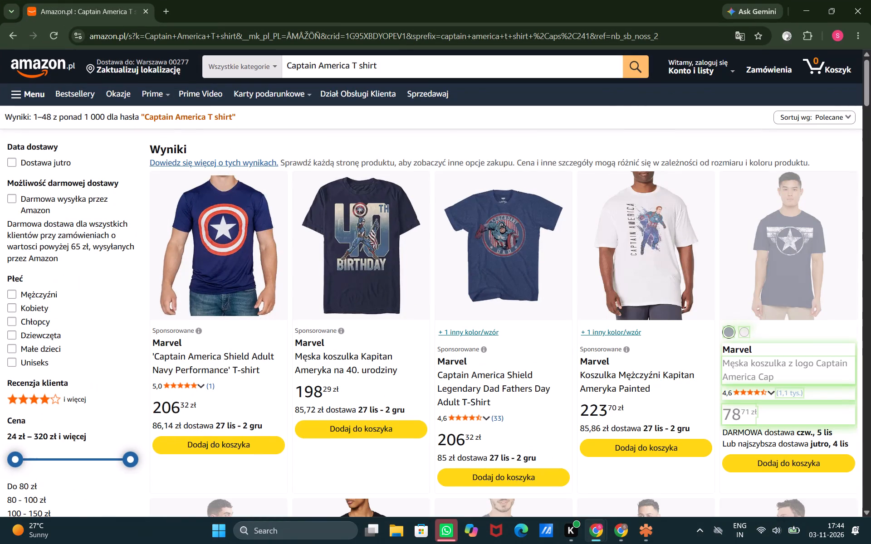
key(alt+Tab)
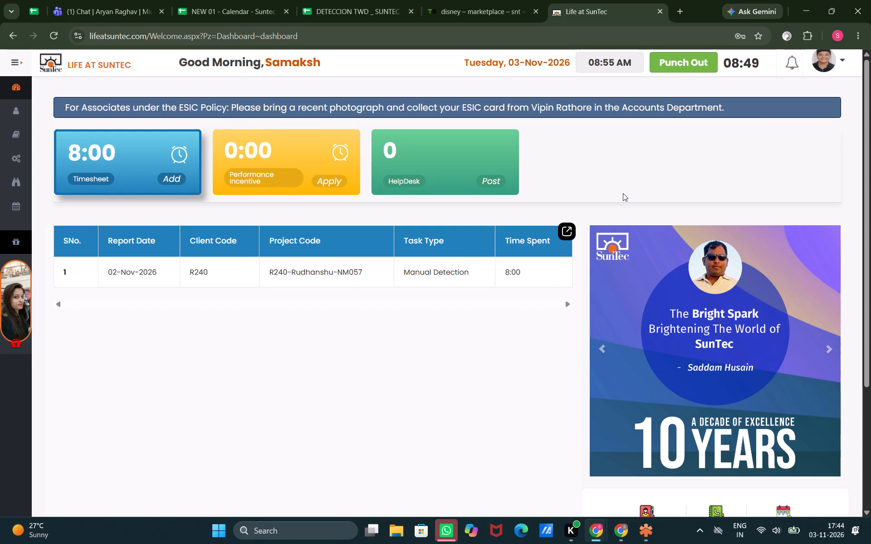
key(ctrl+Tab)
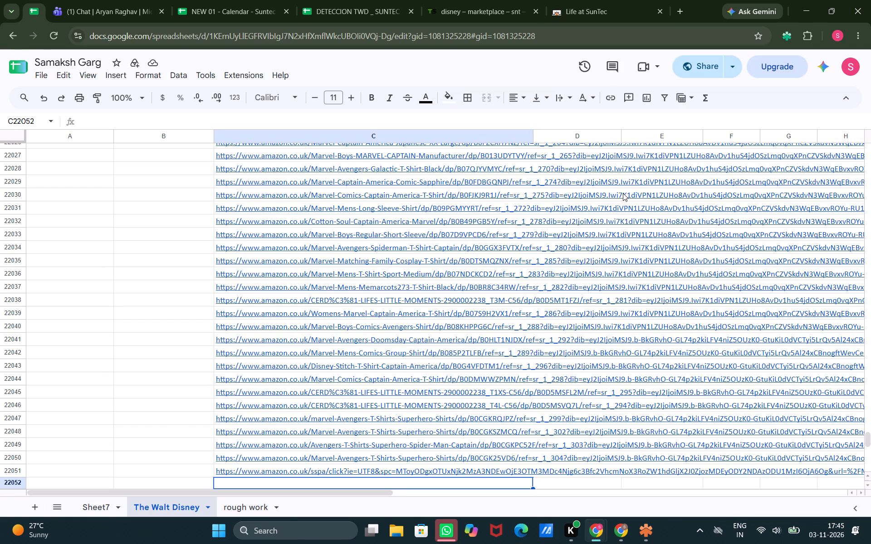
key(alt+Tab)
Copy the product link of the Captain America Shield Adult Navy Performance T-shirt into cell C22052 of The Walt Disney sheet.
right_click(222, 354)
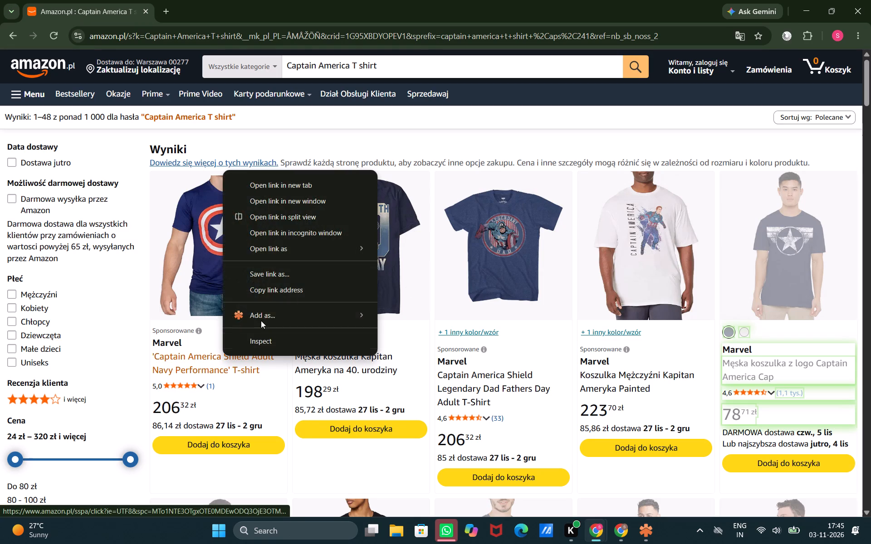
click(267, 296)
key(alt+Tab)
key(ctrl+c)
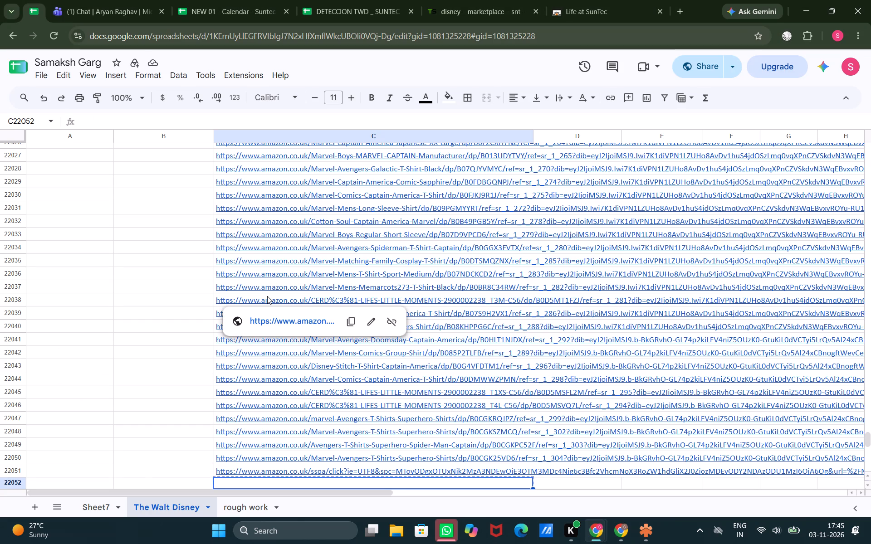
key(alt+Tab)
right_click(236, 351)
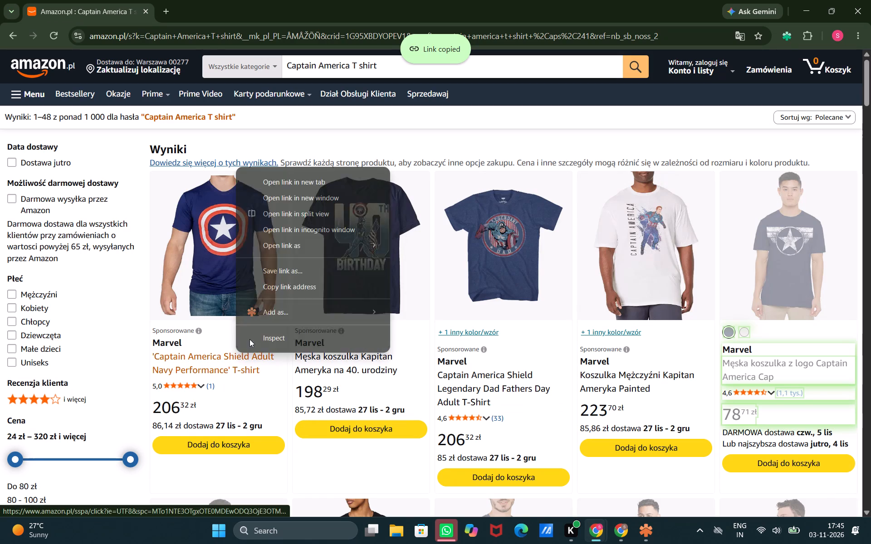
click(276, 296)
click(276, 290)
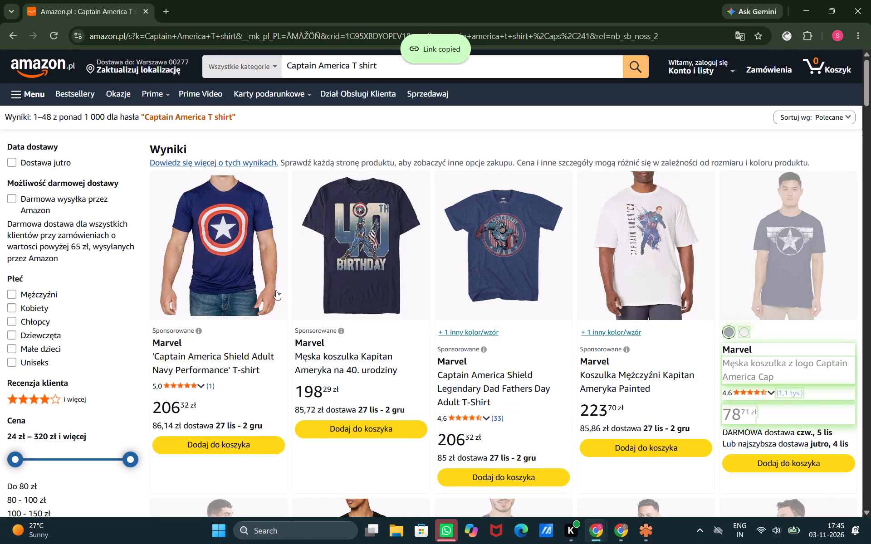
key(alt+Tab)
key(ctrl+v)
key(Return)
key(Return)
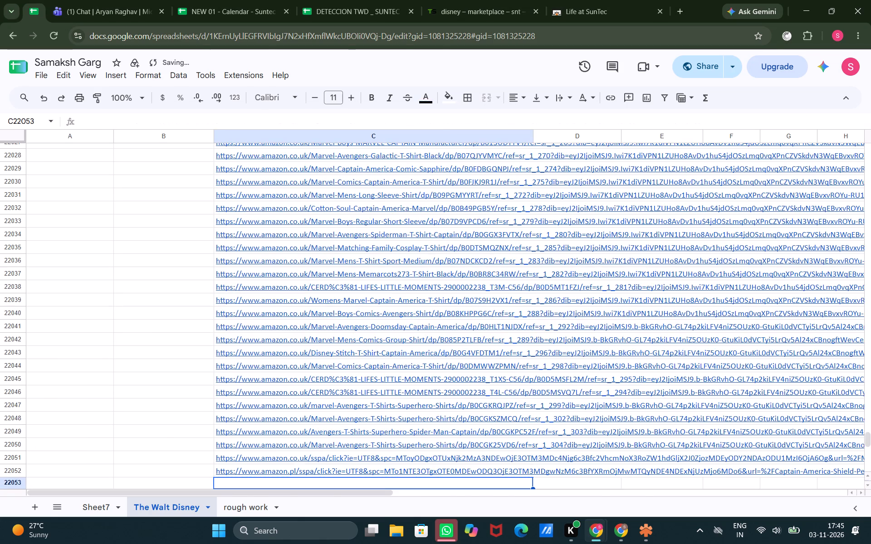
Copy the product link of the Kapitan Ameryka 40th birthday T-shirt from Amazon.pl into cell C22053 of the sheet.
key(alt+Tab)
right_click(368, 361)
click(430, 293)
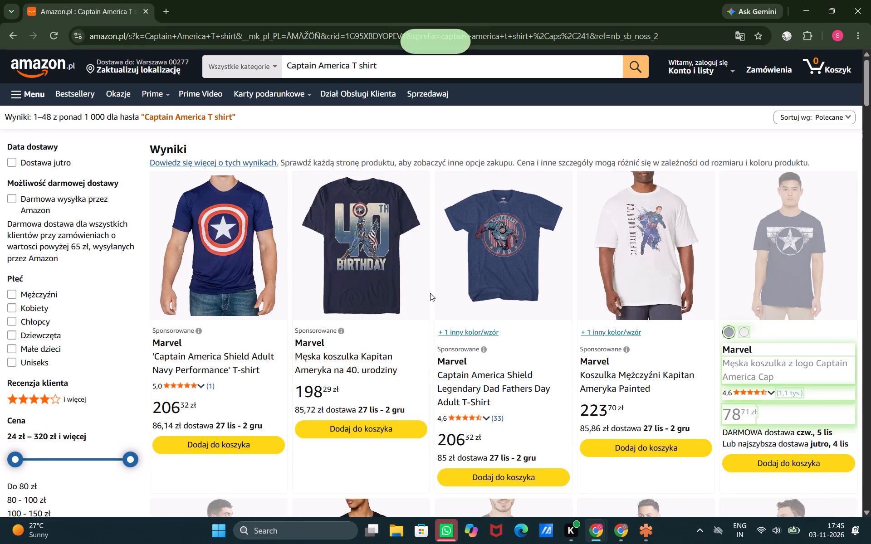
key(alt+Tab)
key(ctrl+v)
key(Return)
key(Return)
Copy the product link of the Captain America Shield Legendary Dad Fathers Day Adult T-Shirt into cell C22054.
key(alt+Tab)
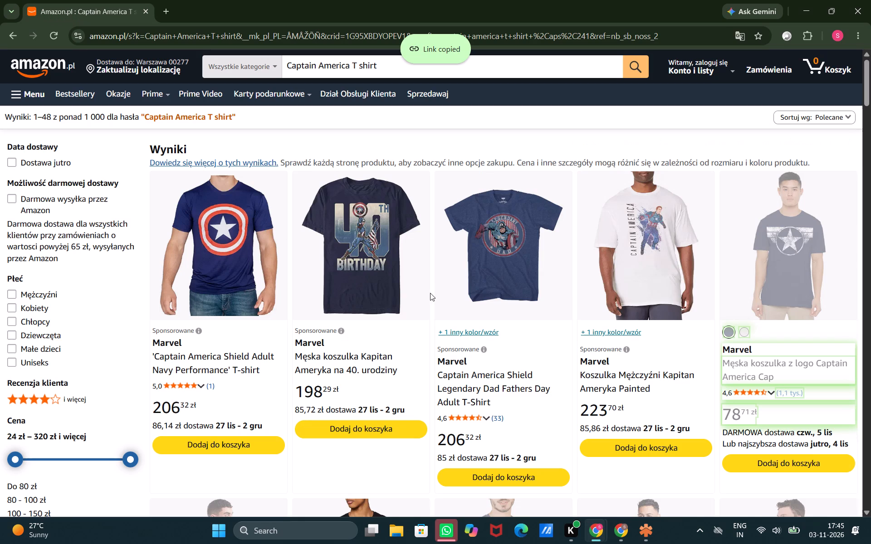
right_click(521, 370)
click(570, 304)
key(alt+Tab)
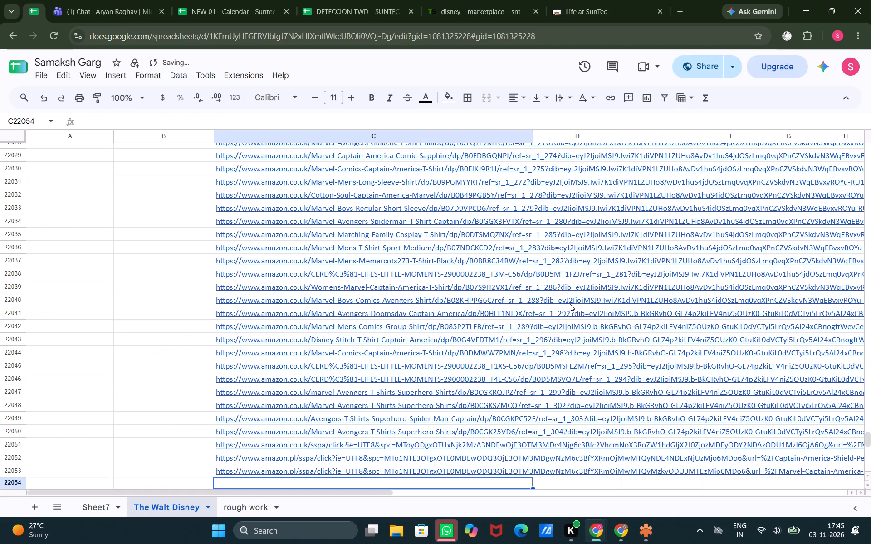
key(ctrl+v)
key(Return)
key(Return)
Copy the product link of the men's Kapitan Ameryka Painted T-shirt into cell C22055 of the sheet.
key(alt+Tab)
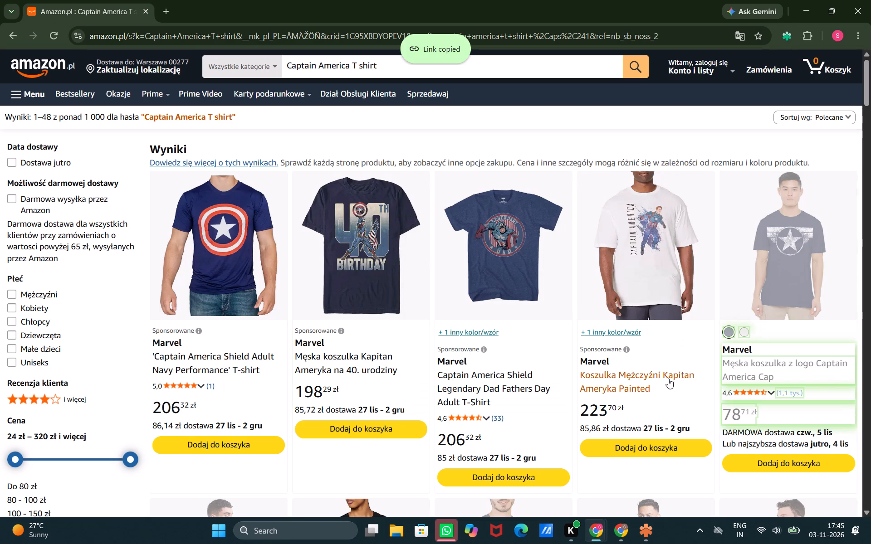
right_click(668, 379)
click(725, 309)
key(alt+Tab)
key(ctrl+v)
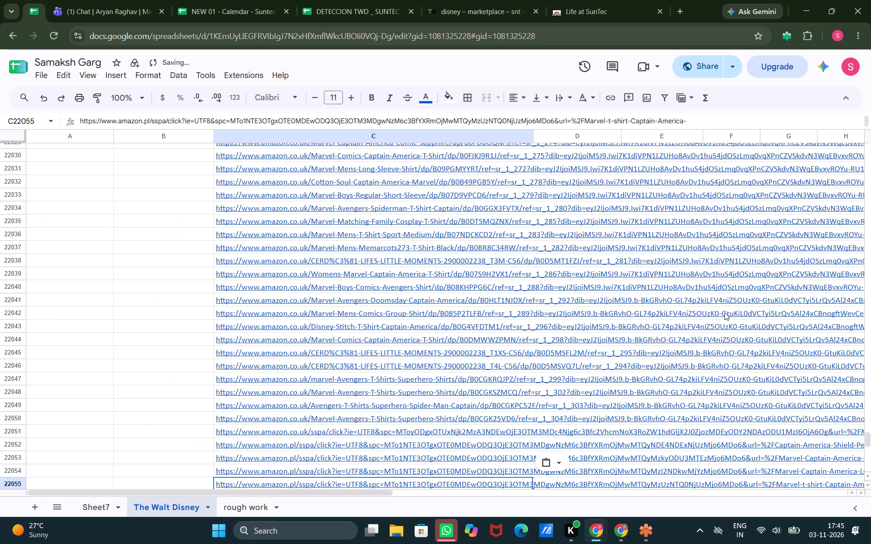
key(Return)
key(Return)
Copy the product link of the children's short-sleeve Captain America Shield T-shirt from Amazon.pl into cell C22056.
key(alt+Tab)
scroll(724, 312, down, 4)
scroll(378, 359, down, 1)
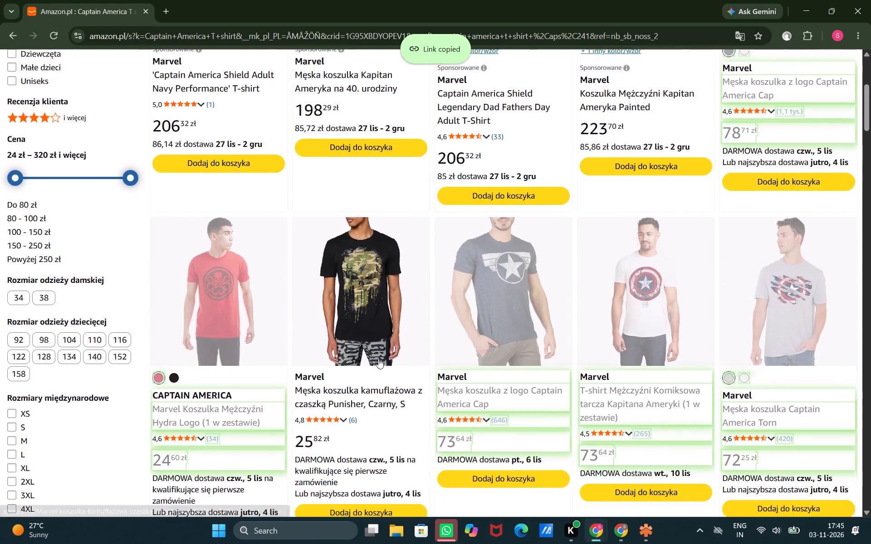
scroll(481, 315, down, 5)
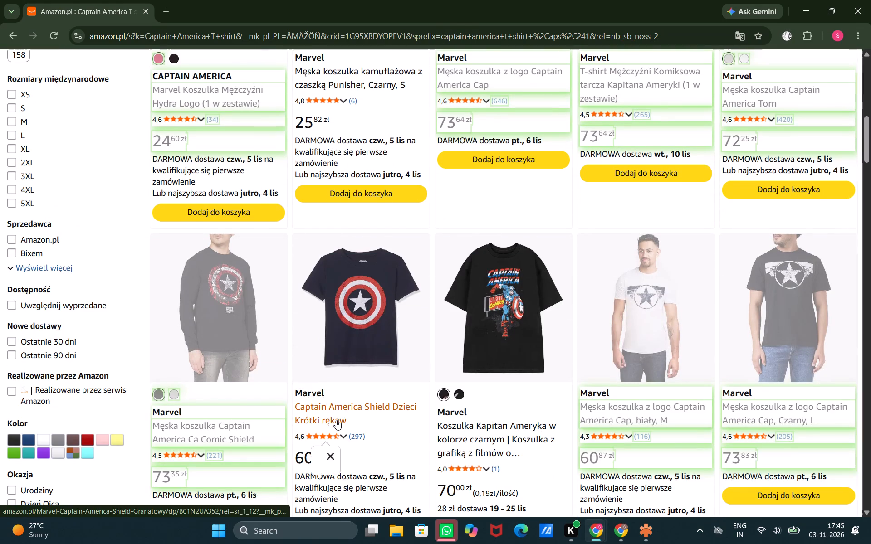
right_click(336, 420)
click(409, 358)
key(alt+Tab)
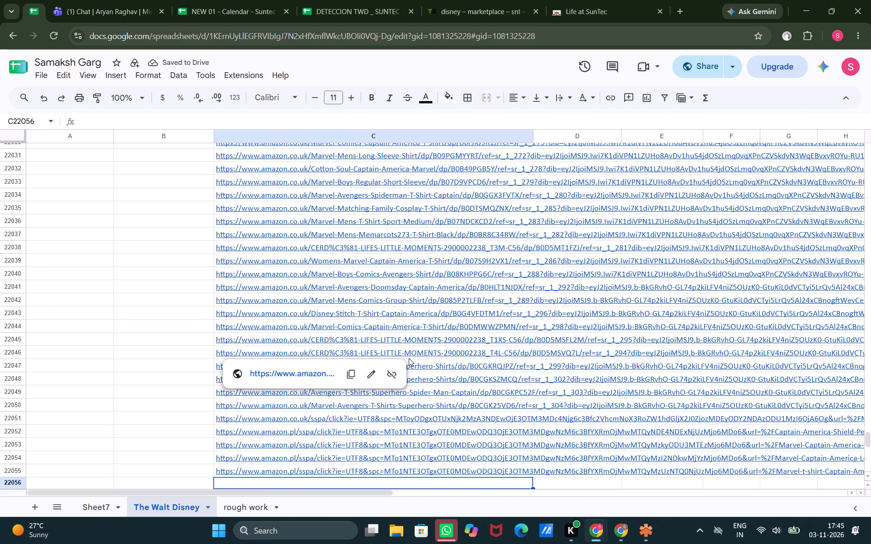
key(ctrl+v)
key(Return)
key(Return)
Copy the product link of the black Kapitan Ameryka comic-print T-shirt from Amazon.pl into cell C22057.
key(alt+Tab)
right_click(508, 442)
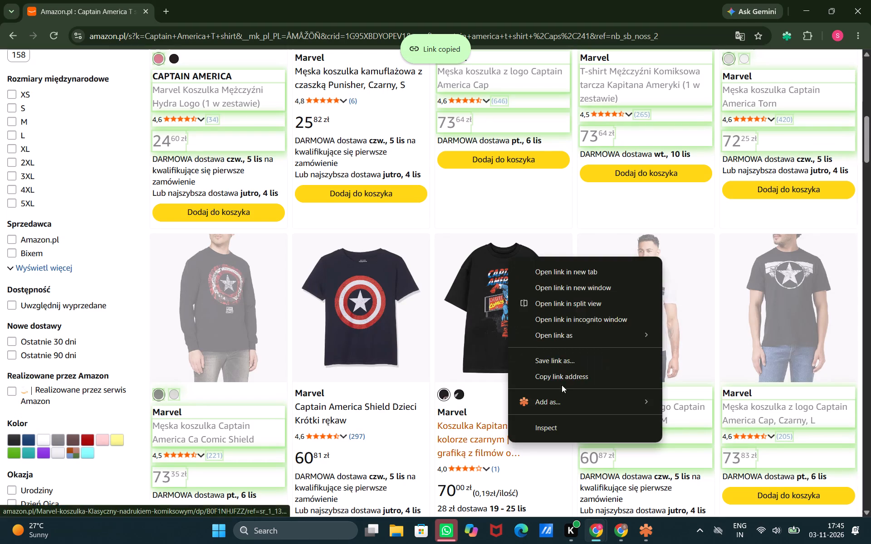
click(566, 372)
key(alt+Tab)
key(ctrl+v)
key(Return)
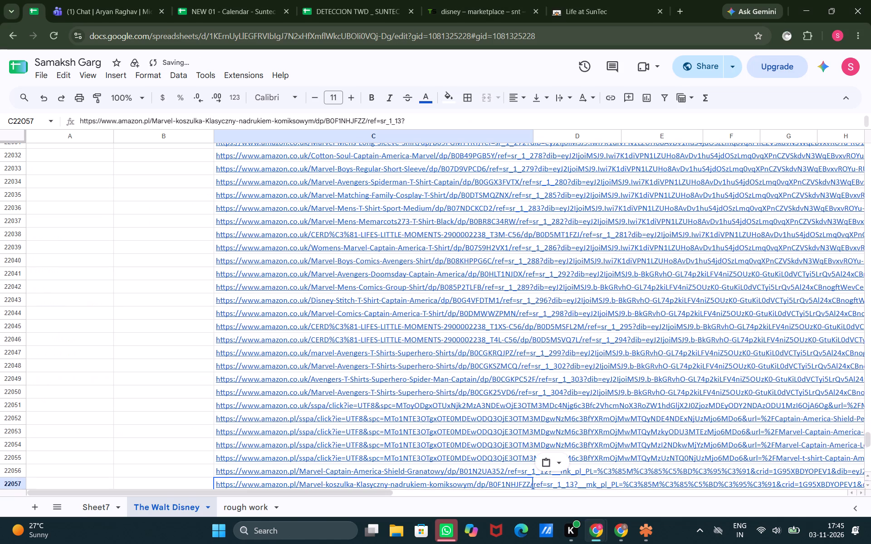
key(Return)
Copy the product link of the black men's Captain America Statistiken T-shirt into cell C22058 of the sheet.
key(alt+Tab)
scroll(558, 385, down, 6)
scroll(870, 277, down, 5)
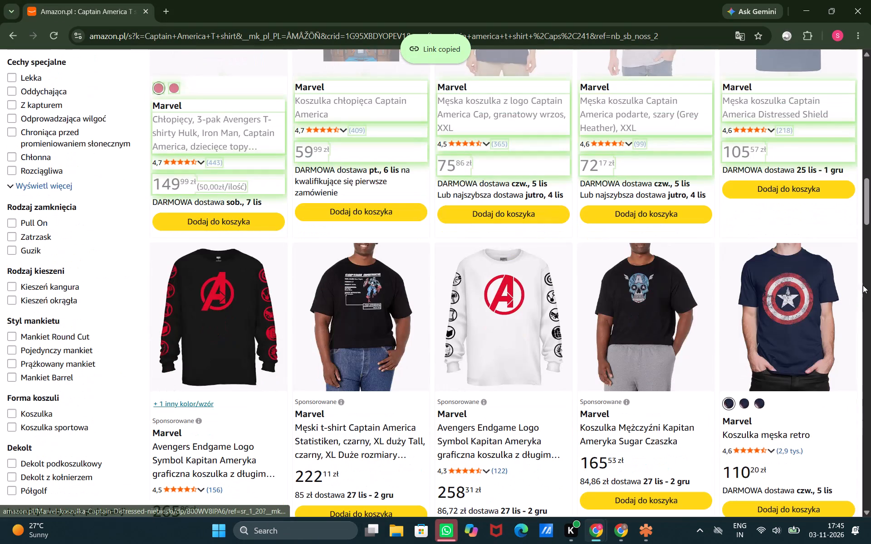
scroll(240, 330, down, 1)
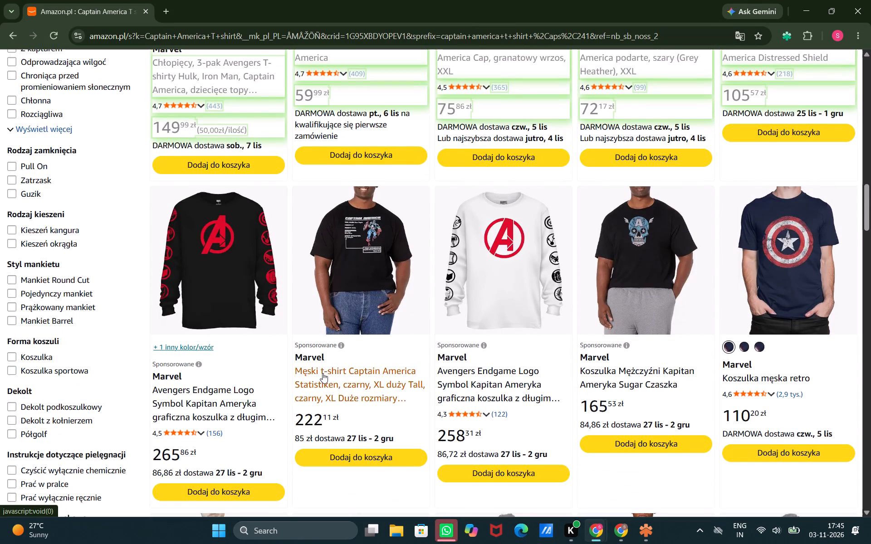
right_click(323, 373)
click(391, 314)
key(alt+Tab)
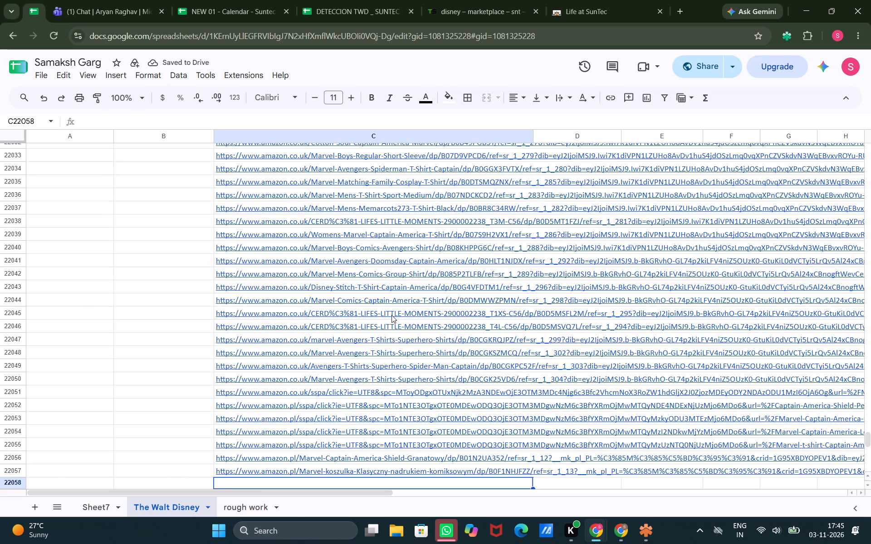
key(ctrl+v)
key(Return)
key(Return)
Copy the product link of the men's Kapitan Ameryka Sugar Czaszka T-shirt into cell C22059 of the sheet.
key(alt+Tab)
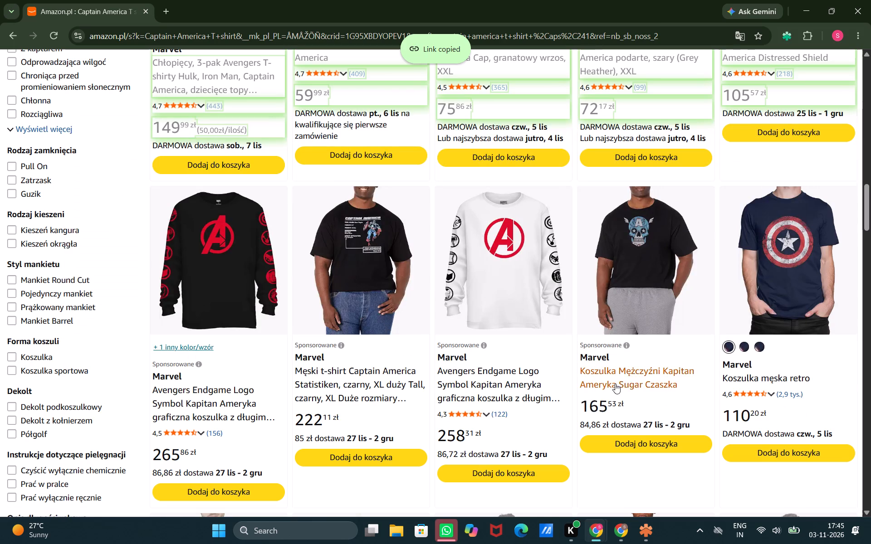
right_click(631, 370)
click(680, 311)
key(alt+Tab)
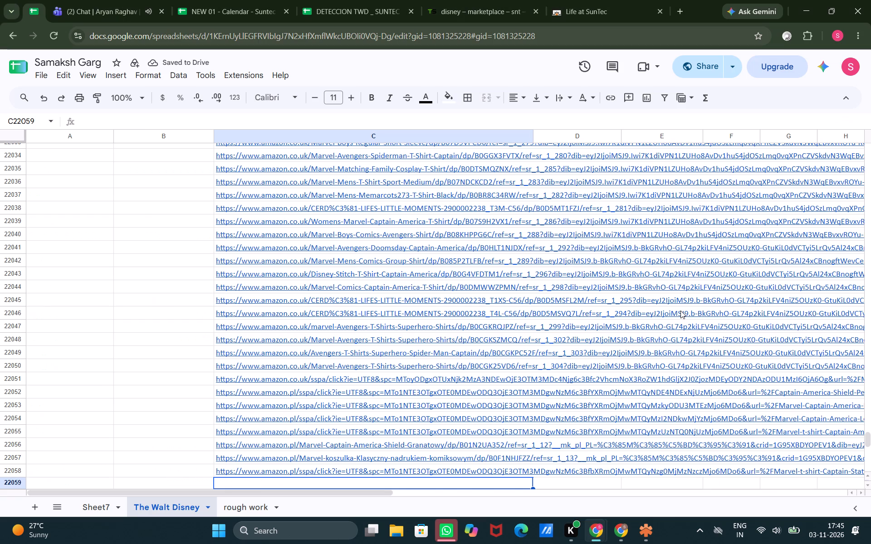
key(ctrl+v)
key(Return)
key(Return)
Copy the product link of the Marvel "Koszulka męska retro" shield T-shirt into cell C22060 of the sheet.
key(alt+Tab)
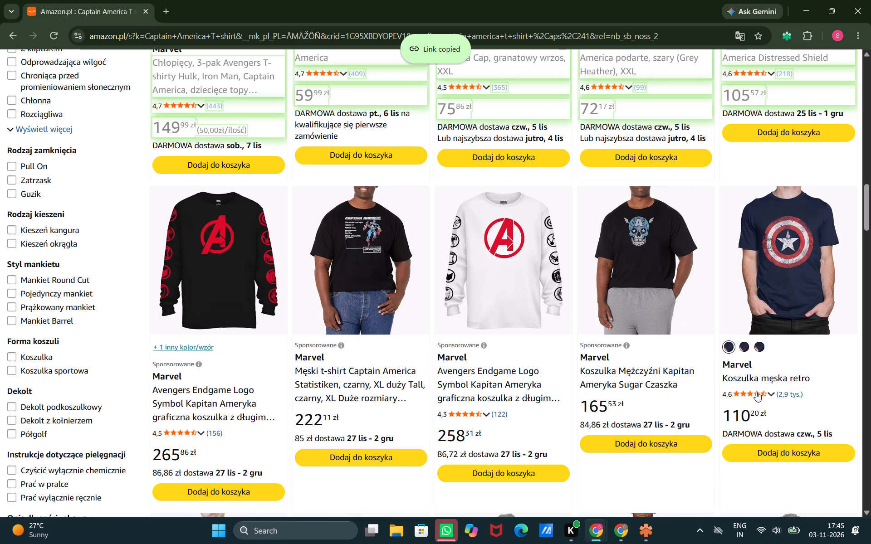
right_click(763, 371)
right_click(757, 380)
click(706, 314)
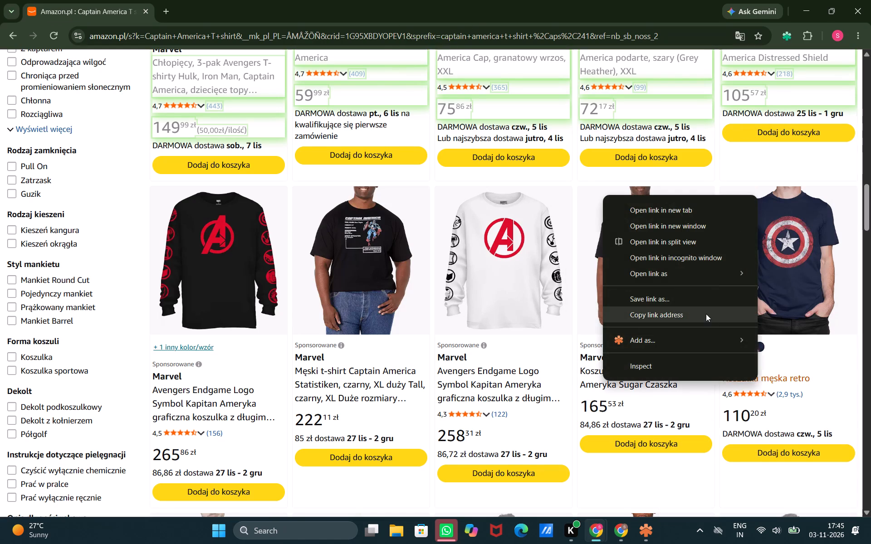
key(alt+Tab)
key(ctrl+v)
key(Return)
key(Return)
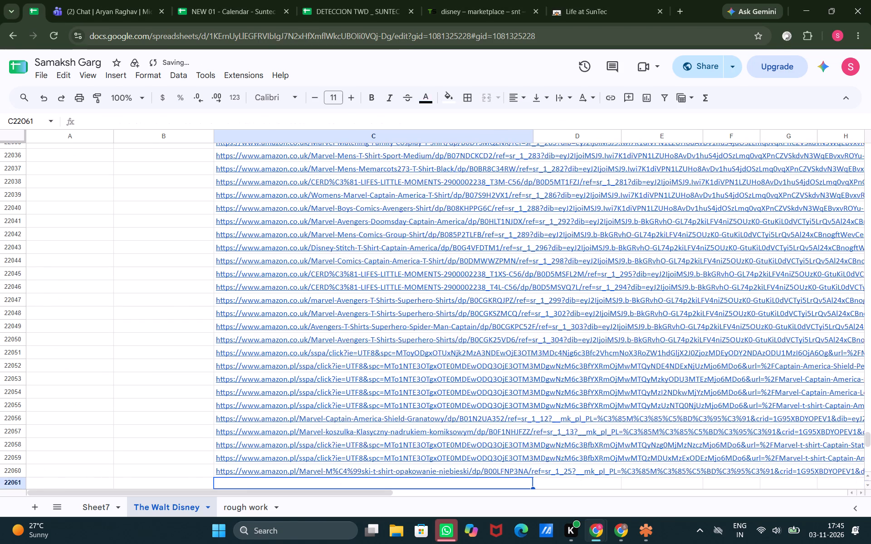
Copy the product link of the navy "Męska koszulka Kapitan Ameryka" shield T-shirt from Amazon.pl into cell C22061 of the sheet.
key(alt+Tab)
scroll(703, 313, down, 5)
right_click(640, 406)
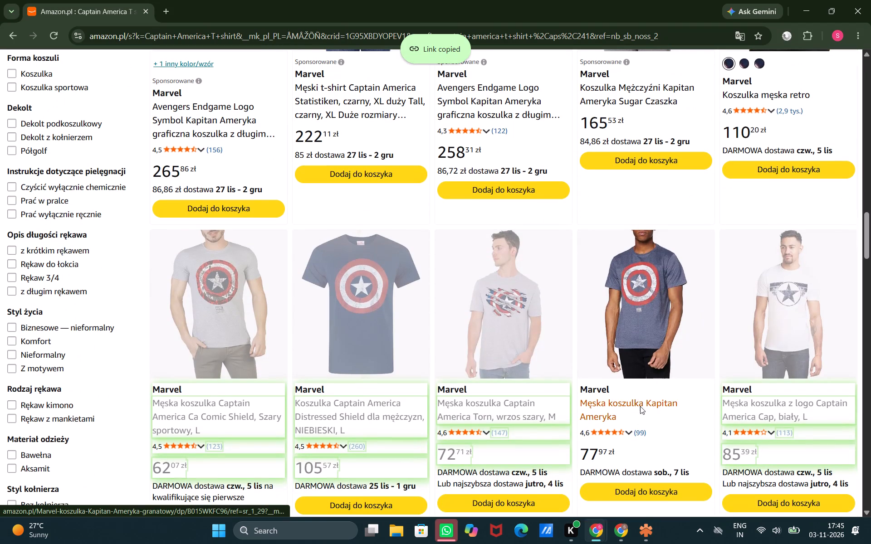
click(678, 344)
key(alt+Tab)
key(ctrl+v)
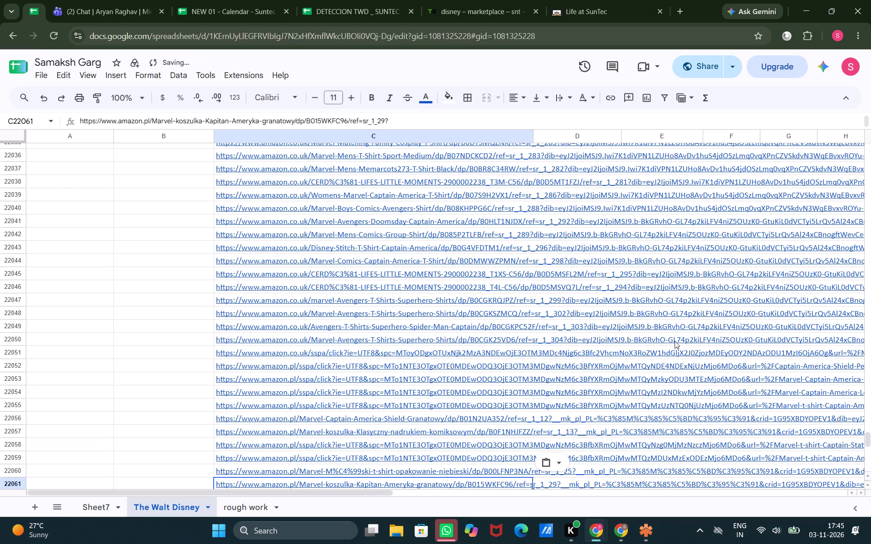
key(Return)
key(Return)
Copy the product link of the black Captain America Retro Japanese Strike long-sleeve shirt into cell C22062 of the sheet.
key(alt+Tab)
scroll(675, 341, down, 7)
scroll(325, 319, down, 4)
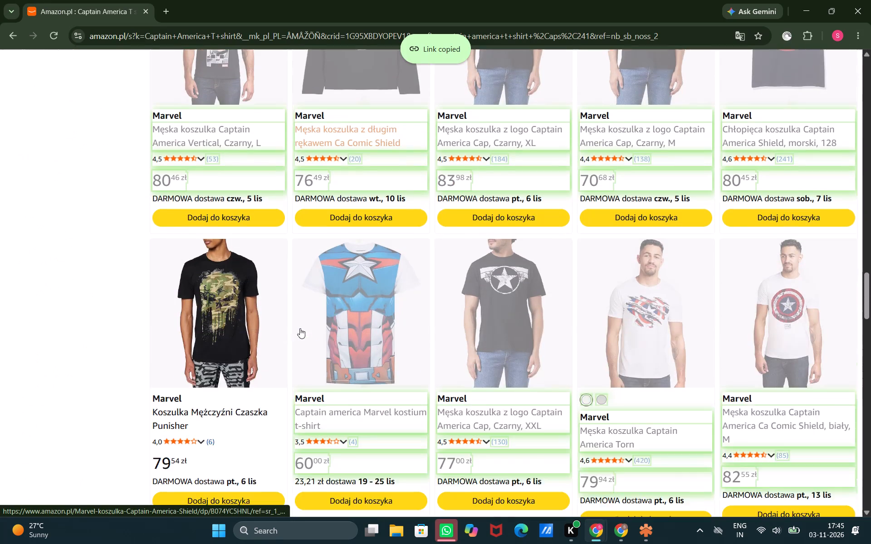
scroll(765, 286, down, 5)
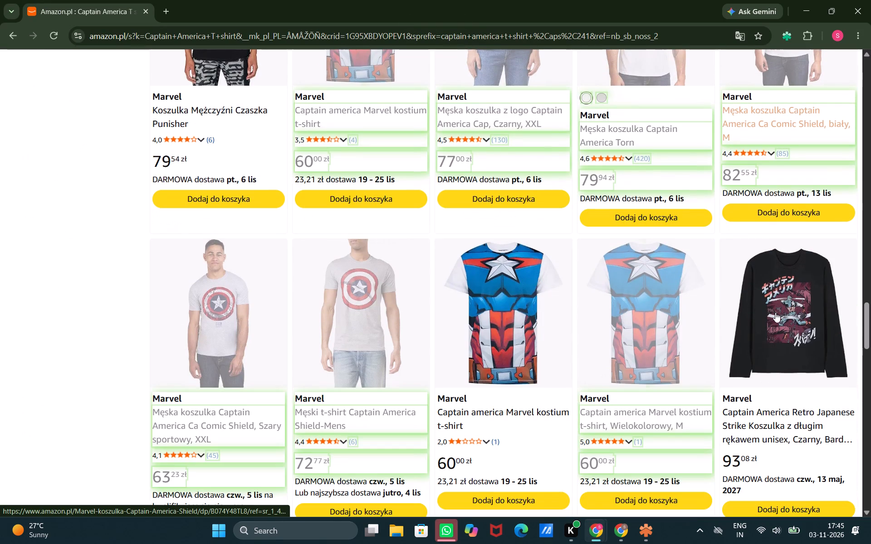
right_click(781, 410)
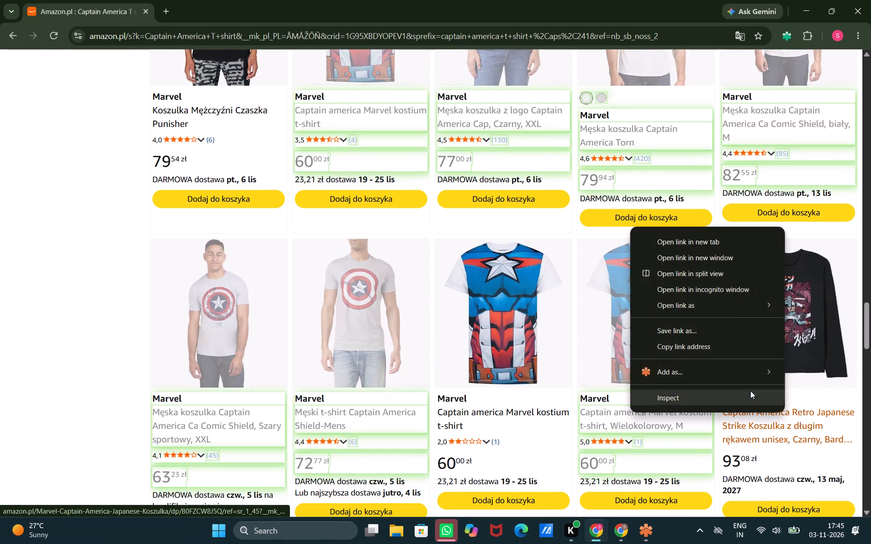
click(733, 351)
key(alt+Tab)
key(ctrl+v)
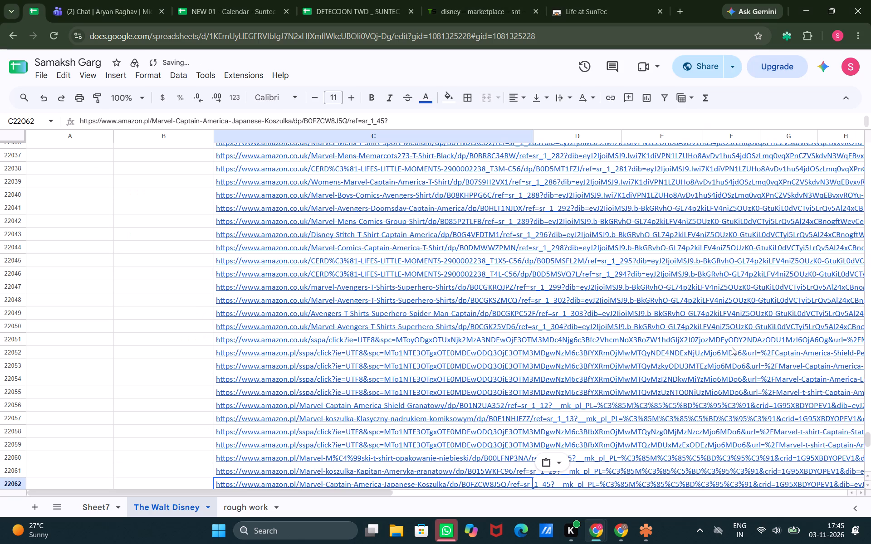
key(Return)
key(Return)
Copy the product link of the black XL men's Kapitan Ameryka Vertical T-shirt into cell C22063 of the sheet.
key(alt+Tab)
scroll(732, 347, down, 7)
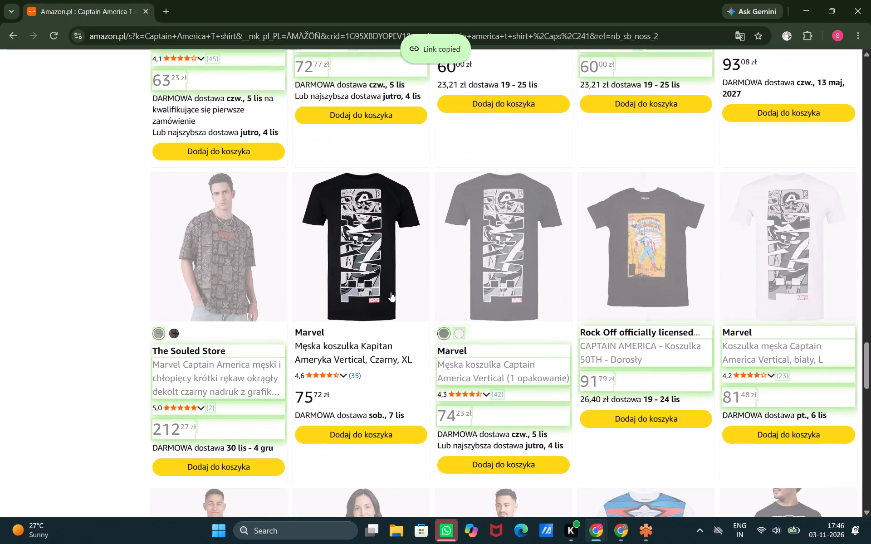
right_click(347, 347)
click(414, 278)
key(alt+Tab)
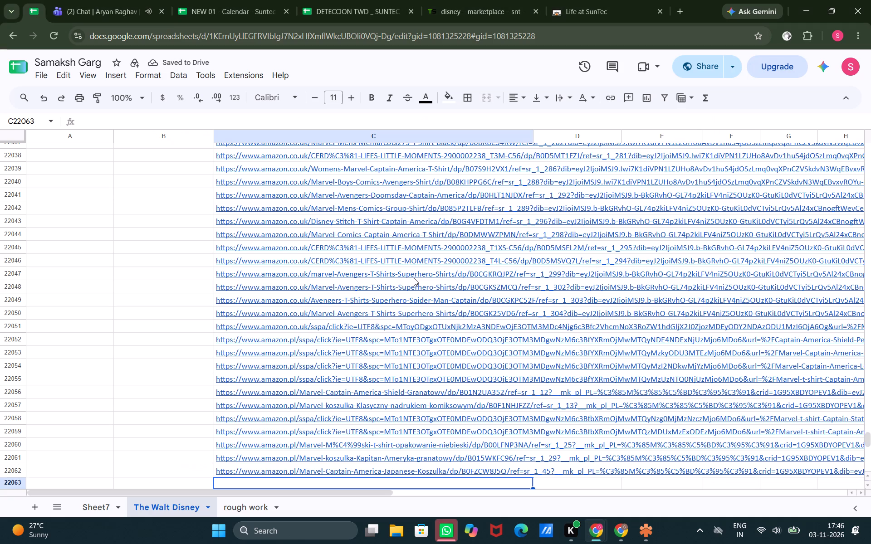
key(ctrl+v)
key(Return)
key(Return)
Copy the product link of the white men's Comics Group Spiderman, Ironman, Captain America & Hulk Tee into cell C22064.
key(alt+Tab)
scroll(414, 278, down, 5)
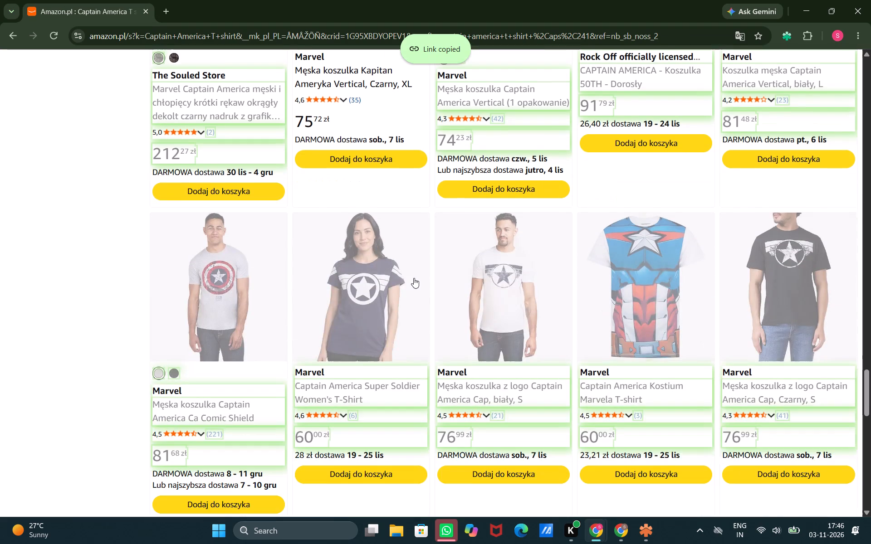
scroll(631, 250, down, 5)
scroll(683, 267, down, 1)
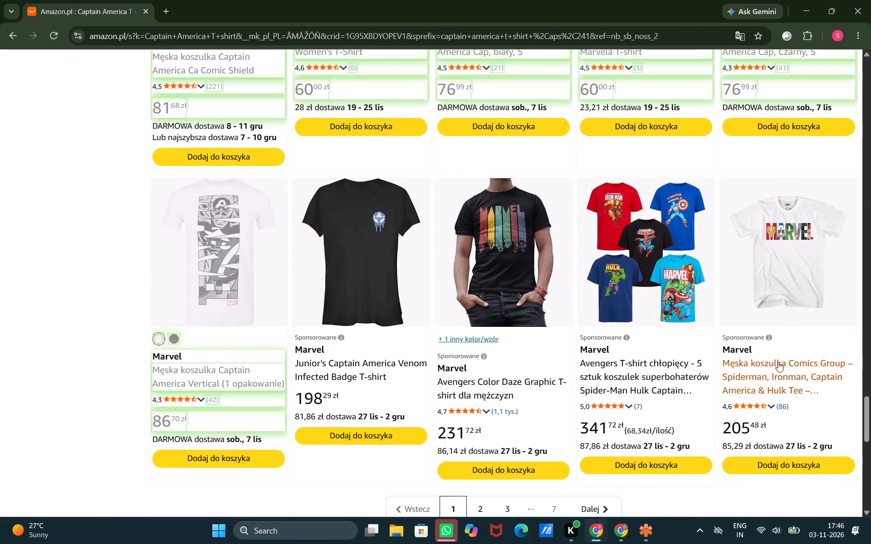
right_click(777, 365)
click(725, 302)
key(alt+Tab)
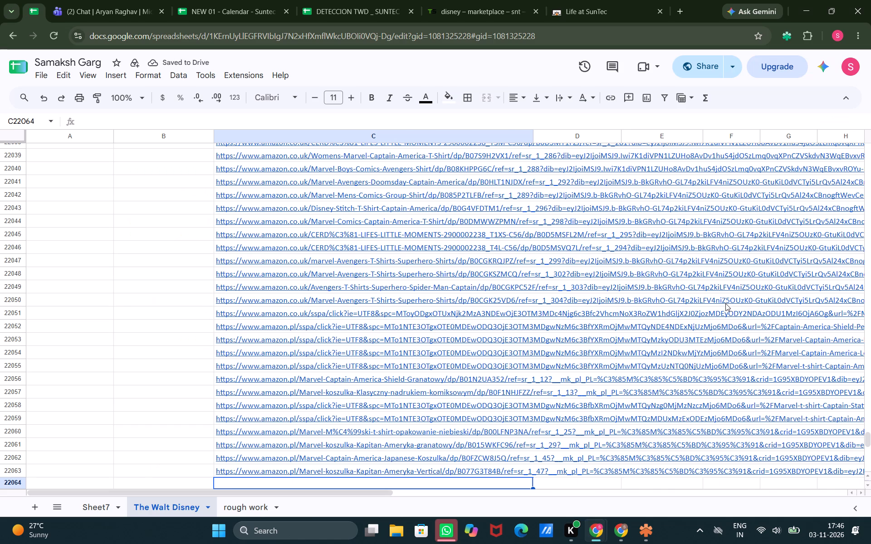
key(ctrl+v)
key(Return)
key(Return)
Copy the product link of the boys' Avengers five-pack superhero T-shirts into cell C22065 of the sheet.
key(alt+Tab)
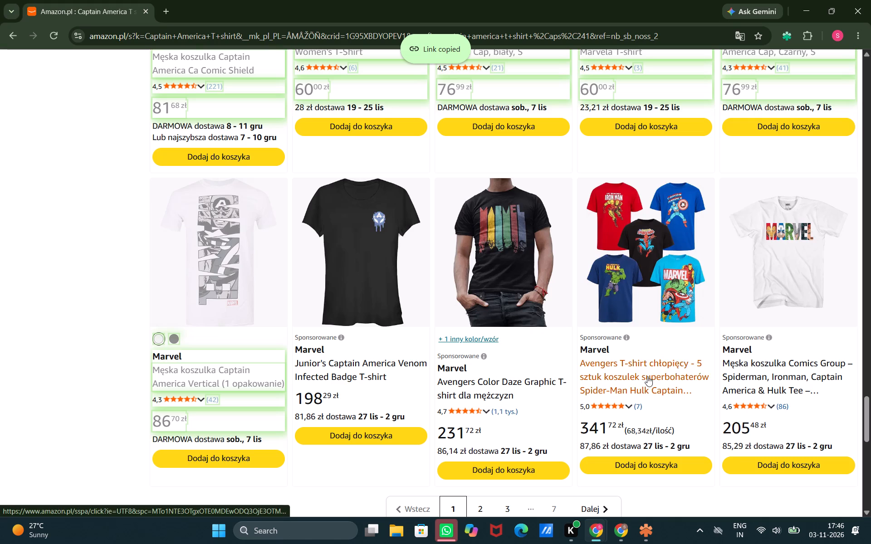
right_click(647, 376)
click(694, 307)
key(alt+Tab)
key(ctrl+v)
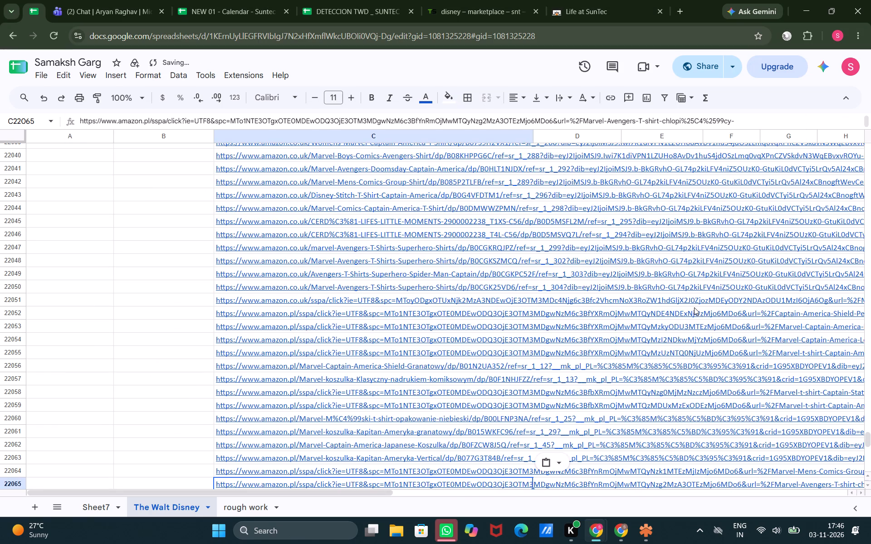
key(Return)
key(Return)
Open the men's Avengers Color Daze Graphic T-shirt product page and copy its address into cell C22066 of the sheet.
key(alt+Tab)
click(494, 244)
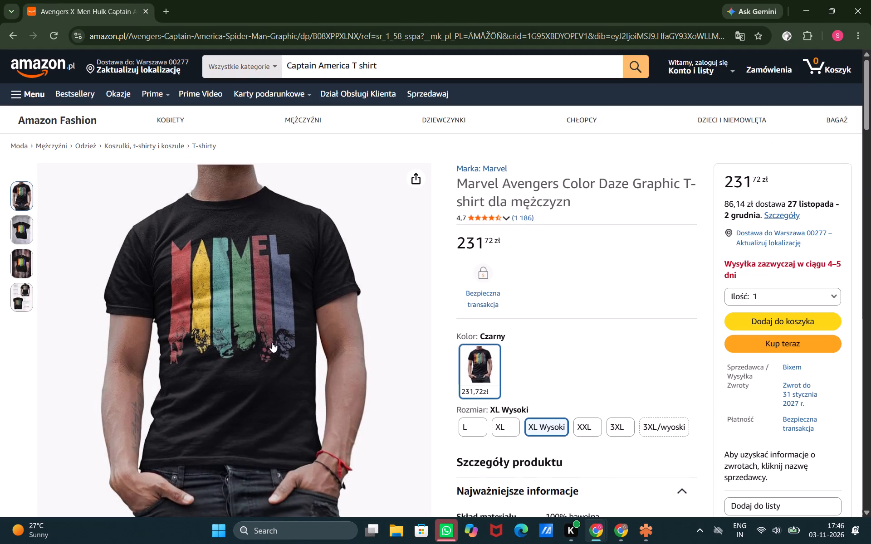
click(367, 36)
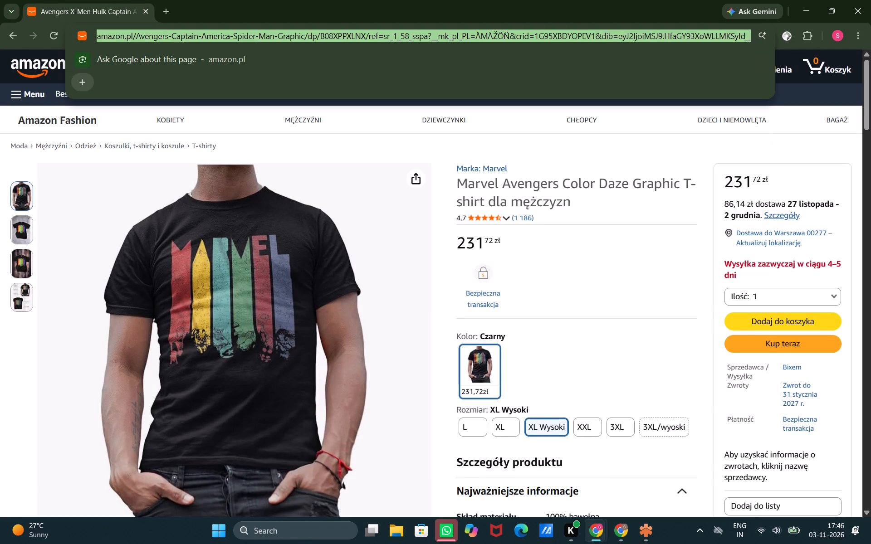
key(ctrl+c)
key(alt+Tab)
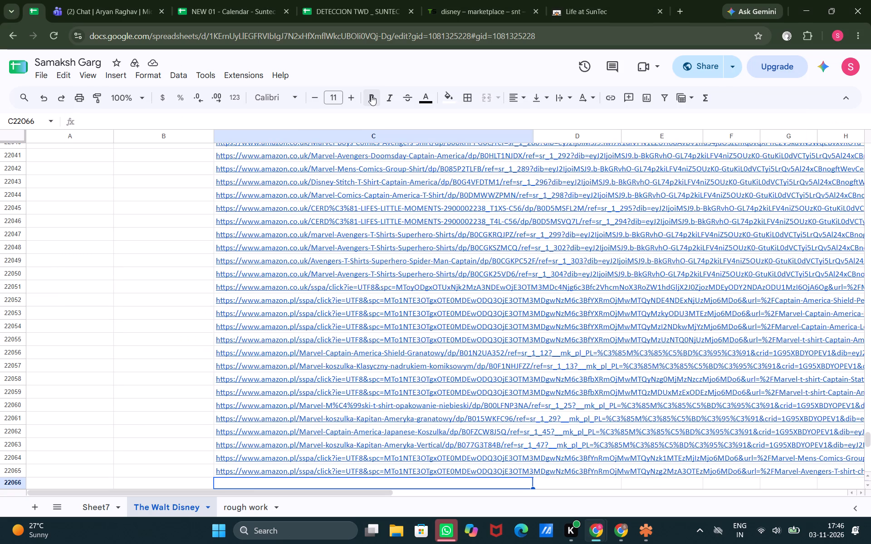
key(ctrl+v)
key(Return)
key(Return)
Return to the search results and copy the link of the Junior's Captain America Venom Infected Badge T-shirt into cell C22067.
key(alt+Tab)
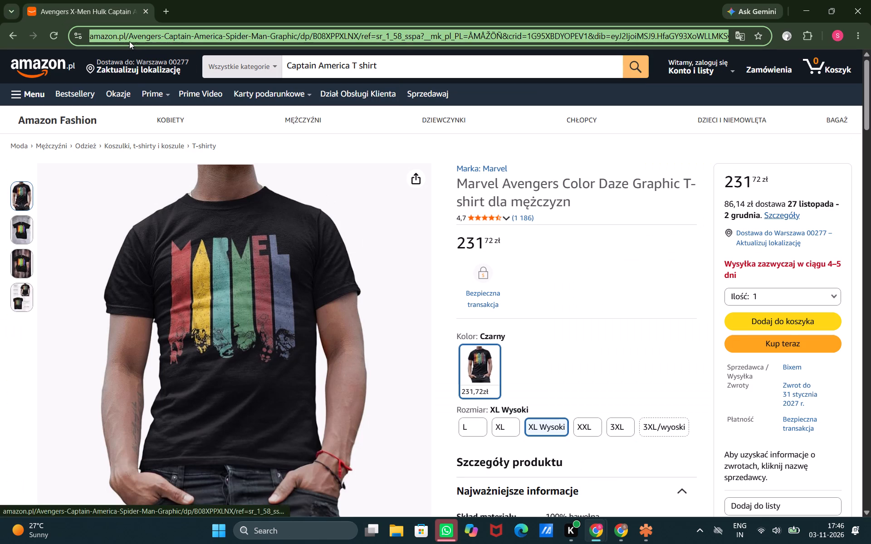
click(10, 30)
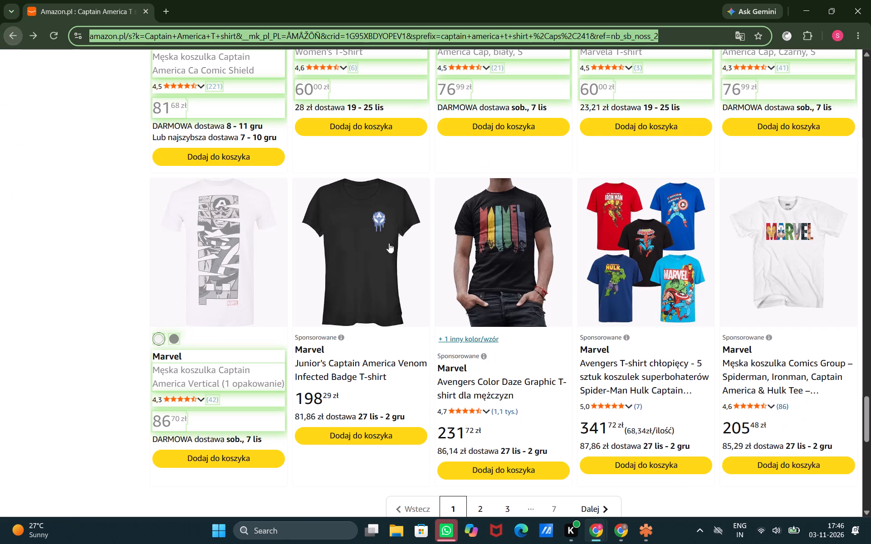
right_click(355, 362)
click(399, 296)
key(alt+Tab)
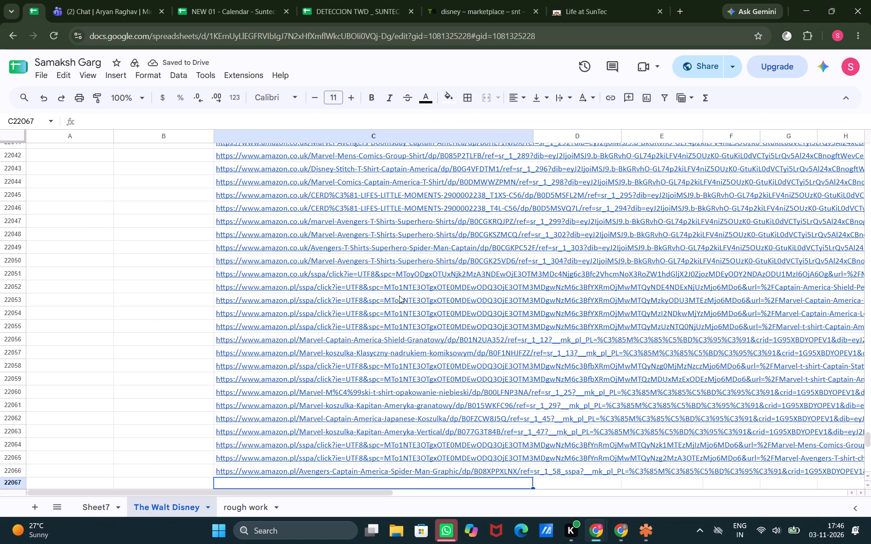
key(ctrl+v)
key(Return)
key(Return)
Open page 2 of the Amazon.pl search results for Captain America T shirt.
key(alt+Tab)
scroll(485, 296, down, 4)
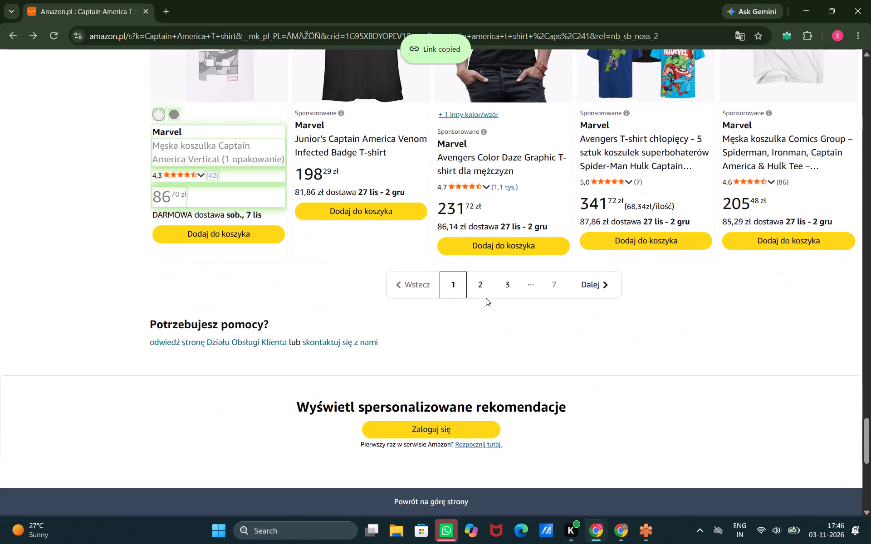
click(489, 282)
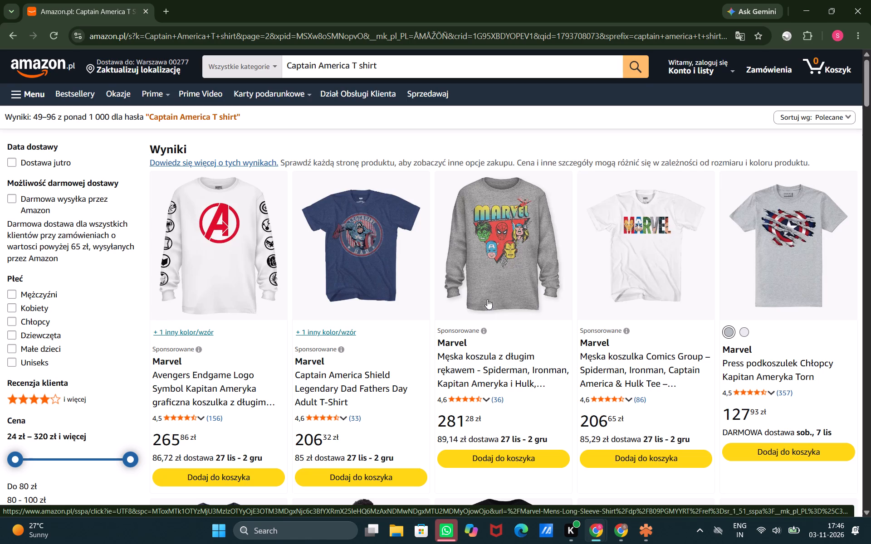
Look over the second results page for Captain America T-shirt listings that are not highlighted in green.
scroll(489, 278, down, 9)
scroll(489, 278, up, 13)
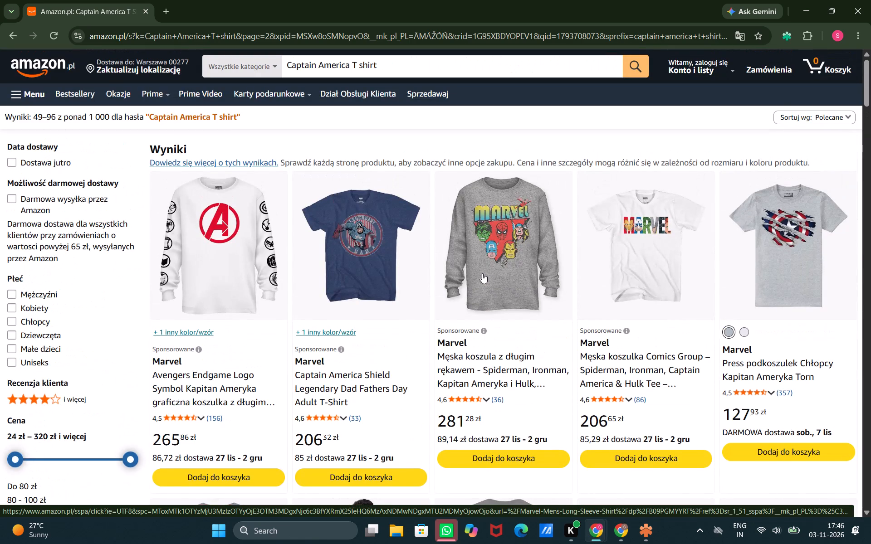
scroll(482, 273, down, 13)
scroll(484, 281, up, 15)
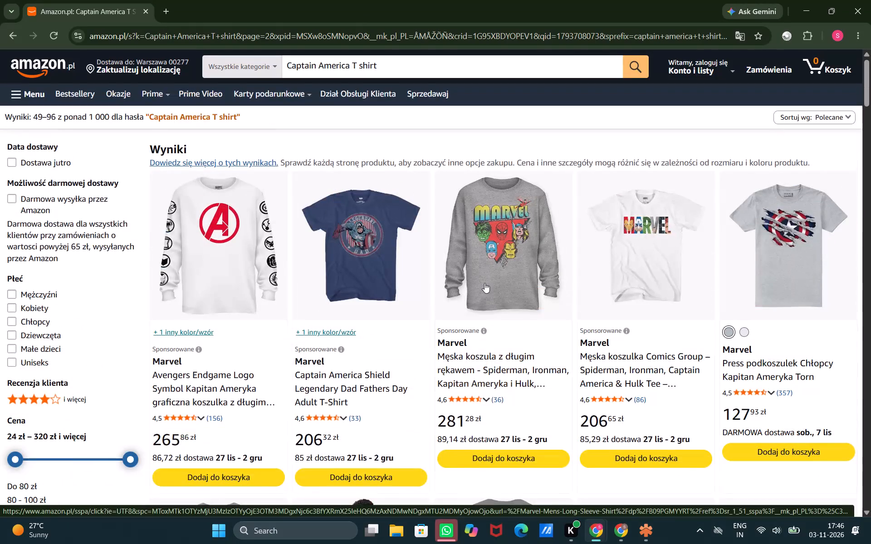
scroll(491, 292, up, 4)
scroll(493, 293, down, 4)
scroll(496, 297, up, 6)
scroll(496, 297, down, 12)
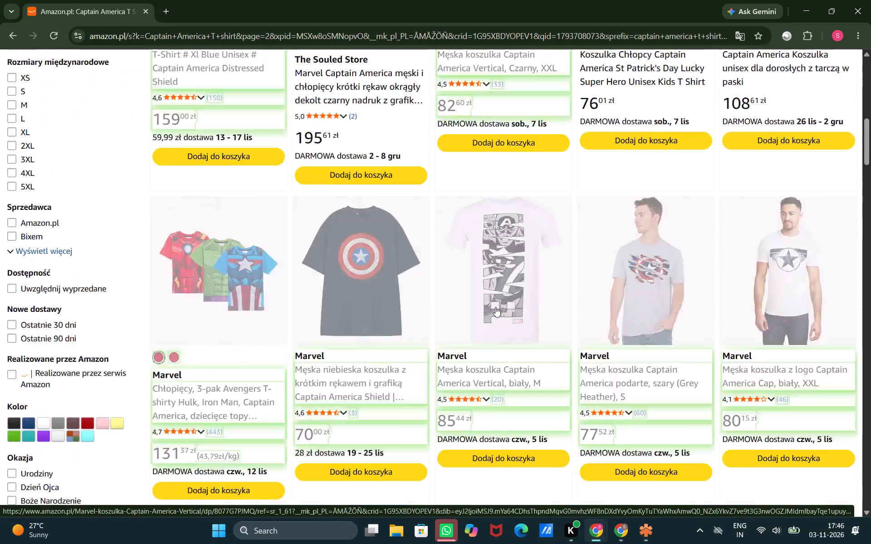
scroll(495, 307, down, 7)
scroll(504, 318, up, 20)
scroll(504, 318, up, 2)
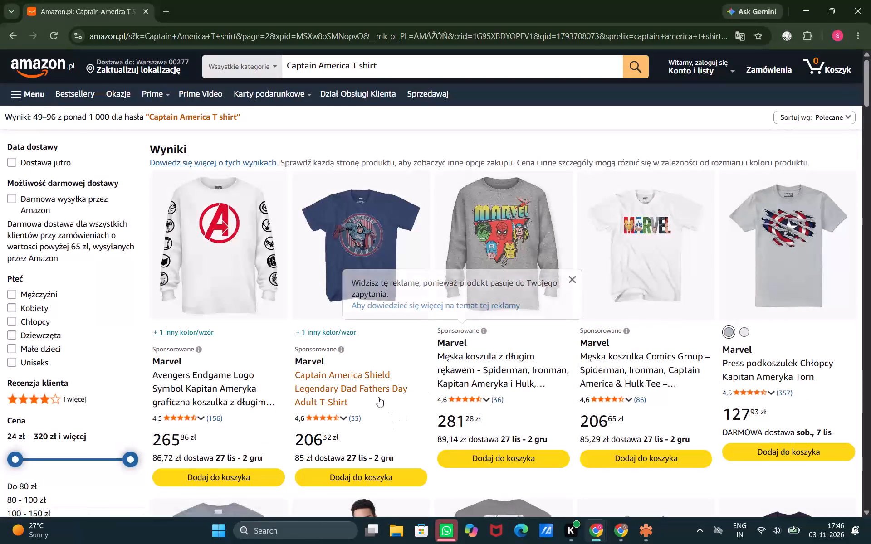
Copy the product link of the Captain America Shield Legendary Dad Fathers Day Adult T-Shirt into cell C22068.
right_click(376, 393)
click(438, 321)
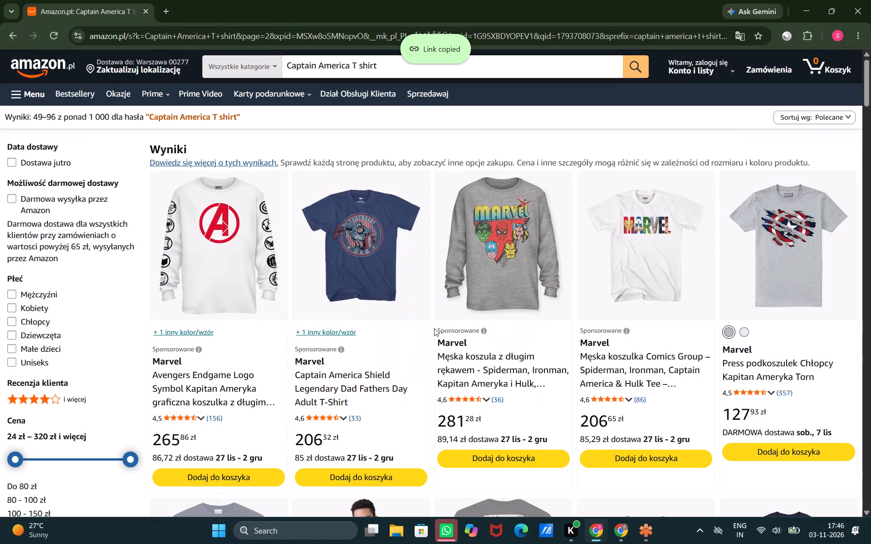
key(alt+Tab)
key(ctrl+v)
key(Return)
key(Return)
Copy the product link of the grey men's long-sleeve Spiderman, Ironman, Kapitan Ameryka and Hulk shirt into cell C22069.
key(alt+Tab)
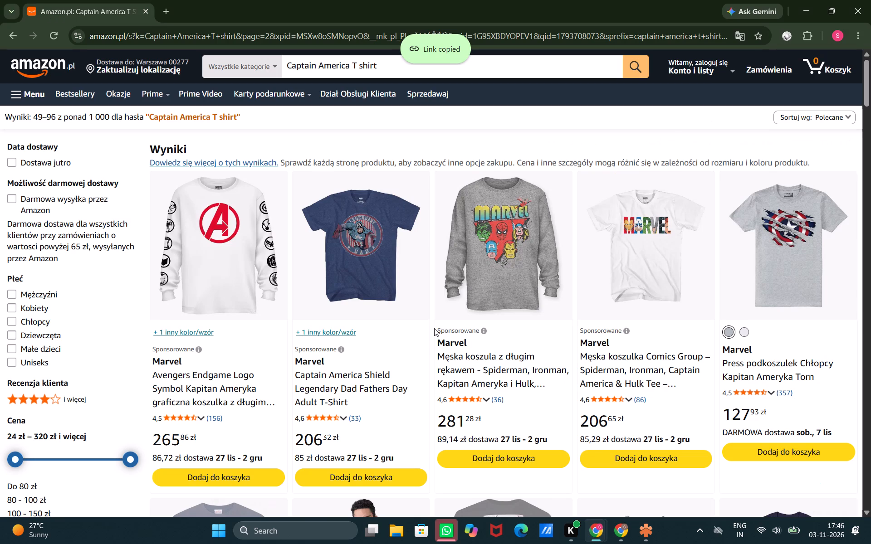
right_click(510, 384)
click(568, 325)
key(alt+Tab)
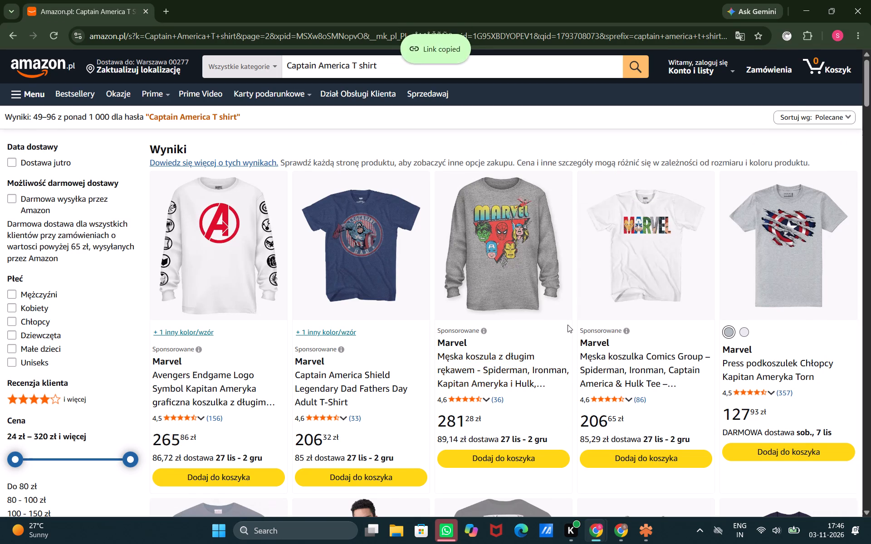
key(ctrl+v)
key(Return)
key(Return)
Copy the second results page's product link for the white men's Comics Group Marvel T-shirt into cell C22070.
key(alt+Tab)
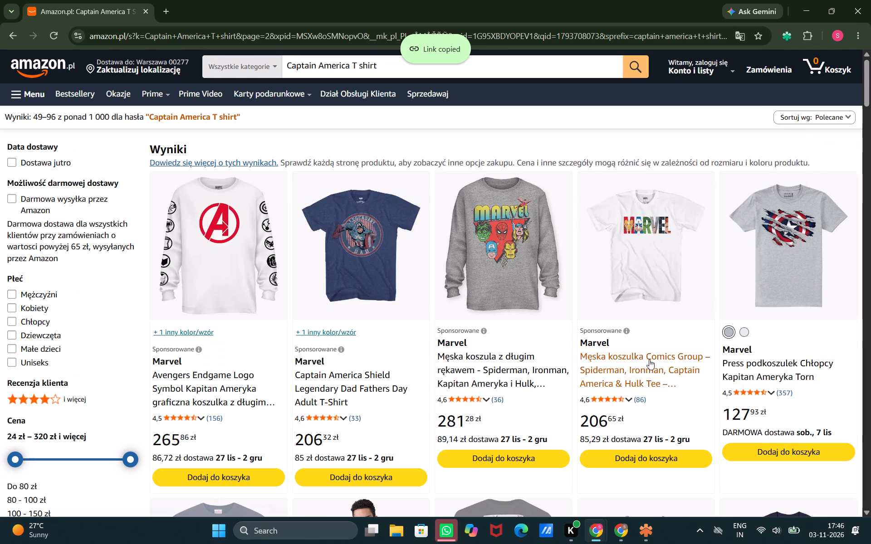
right_click(644, 377)
click(703, 309)
key(alt+Tab)
key(ctrl+v)
ctrl+click(703, 309)
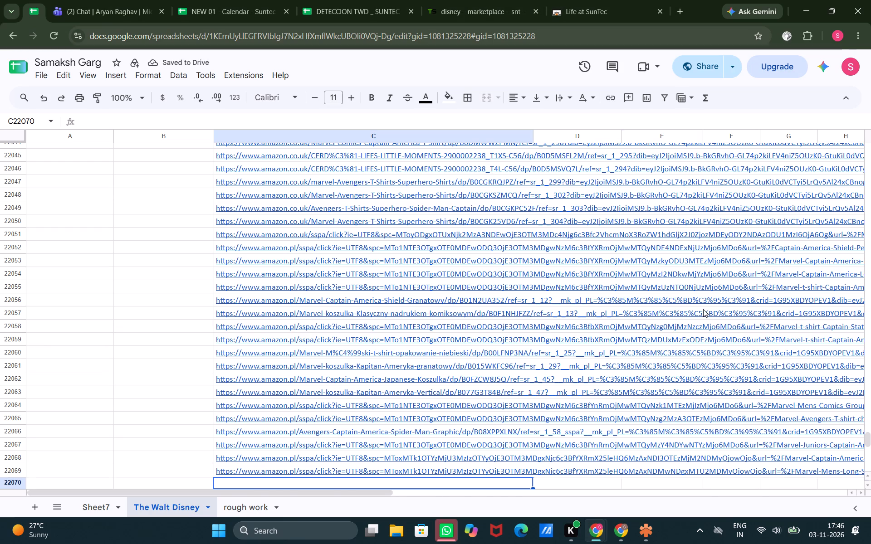
key(Return)
key(Return)
key(Return)
key(Down)
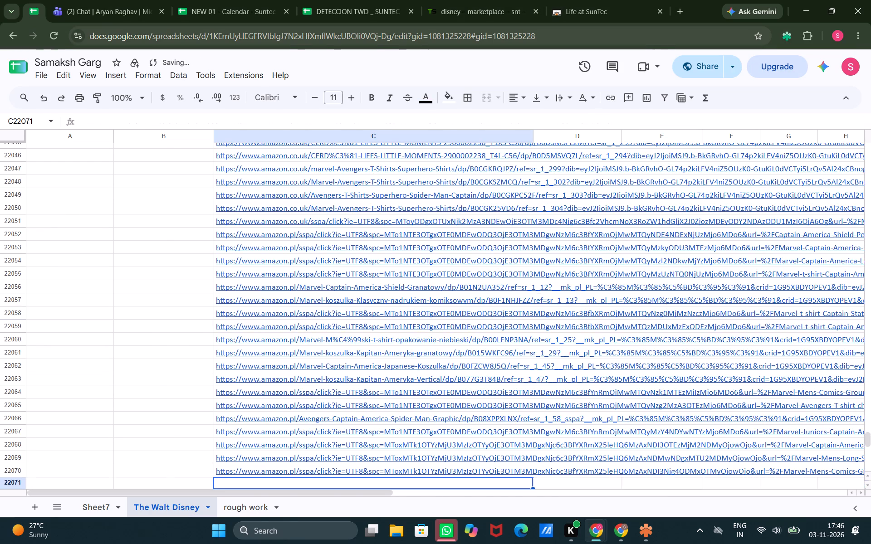
Copy the product link of the grey boys' Kapitan Ameryka Torn T-shirt into cell C22071 of the sheet.
key(alt+Tab)
right_click(775, 370)
click(727, 302)
key(alt+Tab)
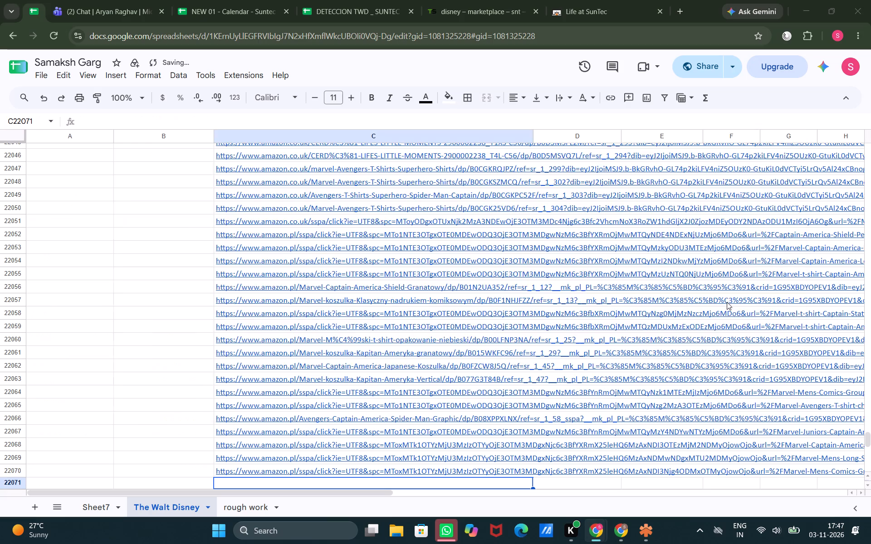
key(ctrl+v)
key(Return)
key(Return)
Copy the product link of the navy unisex adult Captain America shield T-shirt into the next empty cell of column C.
key(alt+Tab)
scroll(702, 337, down, 5)
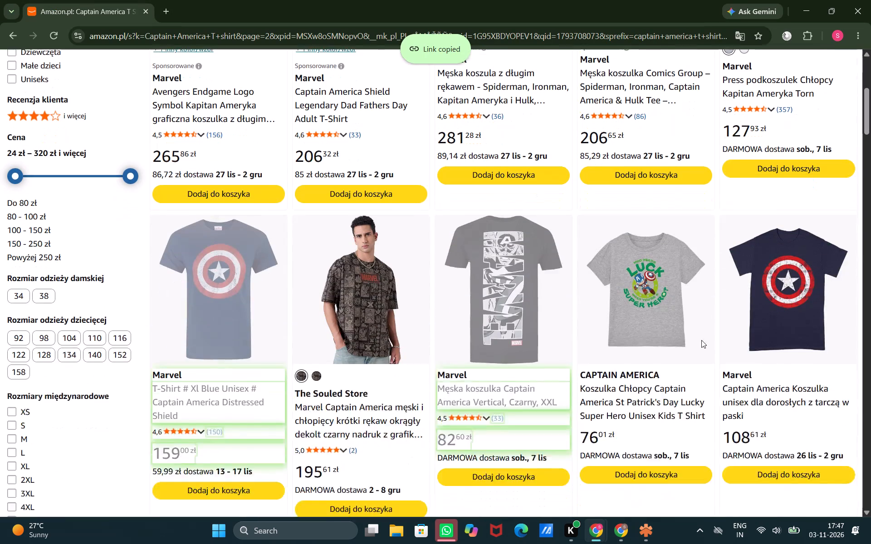
right_click(751, 354)
click(716, 292)
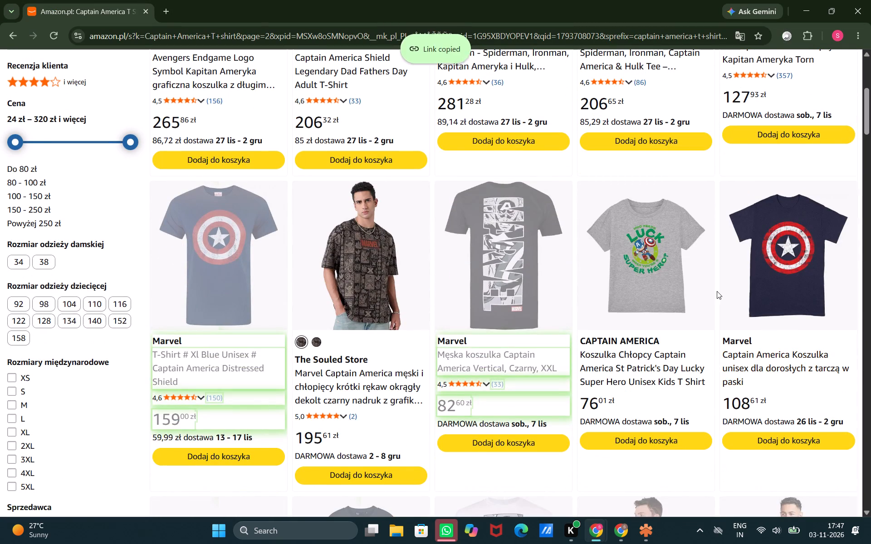
key(alt+Tab)
key(ctrl+v)
key(Return)
key(Return)
key(alt+Tab)
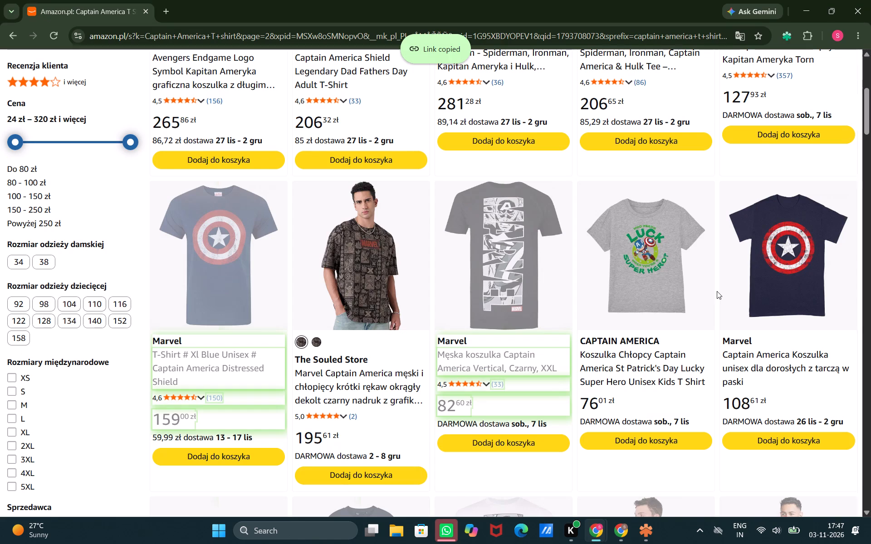
Copy the product link of the grey boys' Captain America St Patrick's Day Lucky Super Hero T-shirt into cell C22073.
right_click(637, 365)
click(660, 301)
key(alt+Tab)
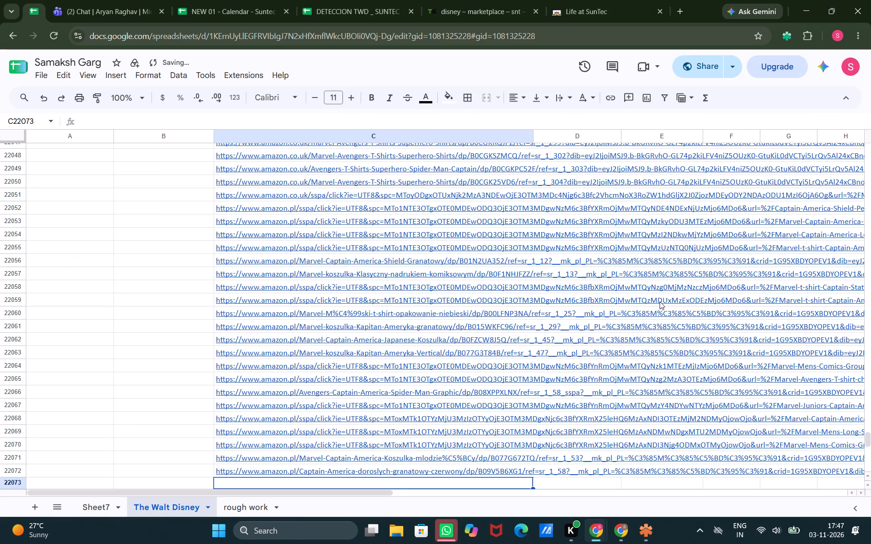
key(ctrl+v)
key(Return)
key(Return)
key(alt+Tab)
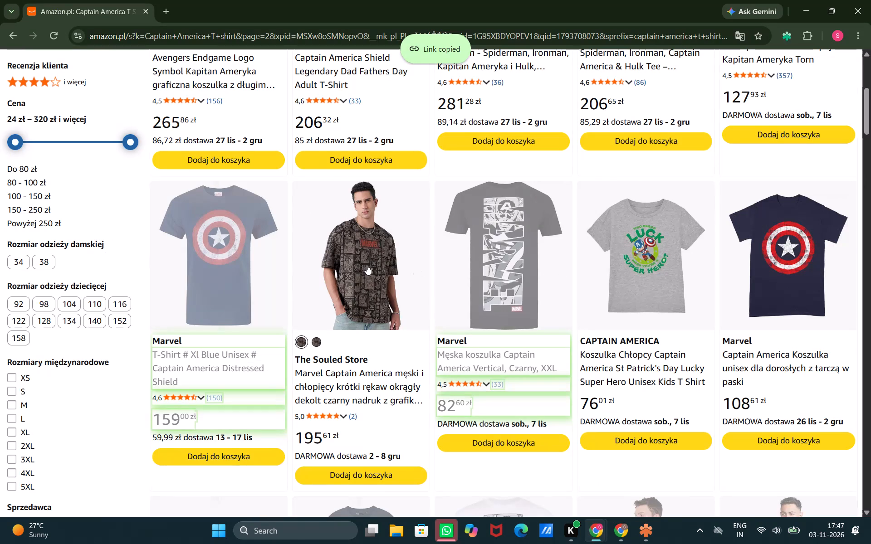
Open The Souled Store Marvel Captain America oversized shirt, copy its page address into cell C22074, and return to the search results.
click(366, 265)
scroll(278, 324, down, 2)
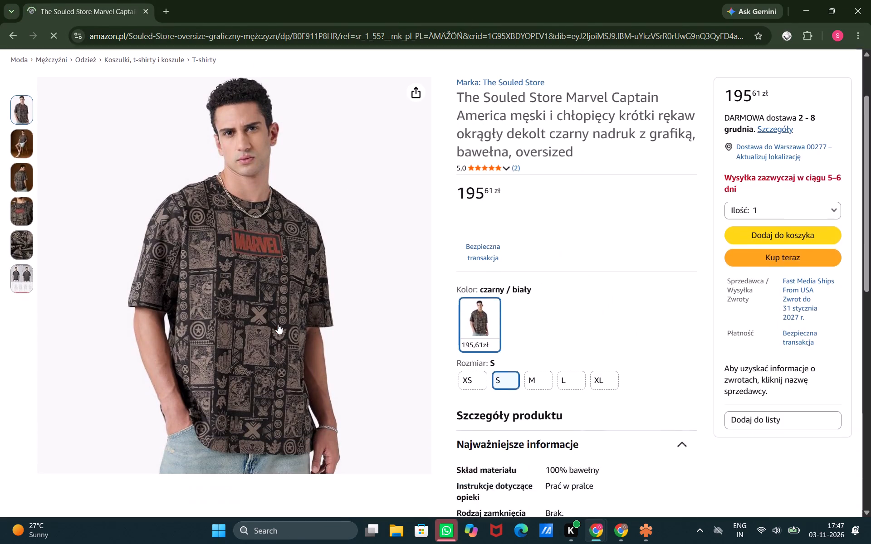
scroll(366, 267, up, 7)
click(367, 32)
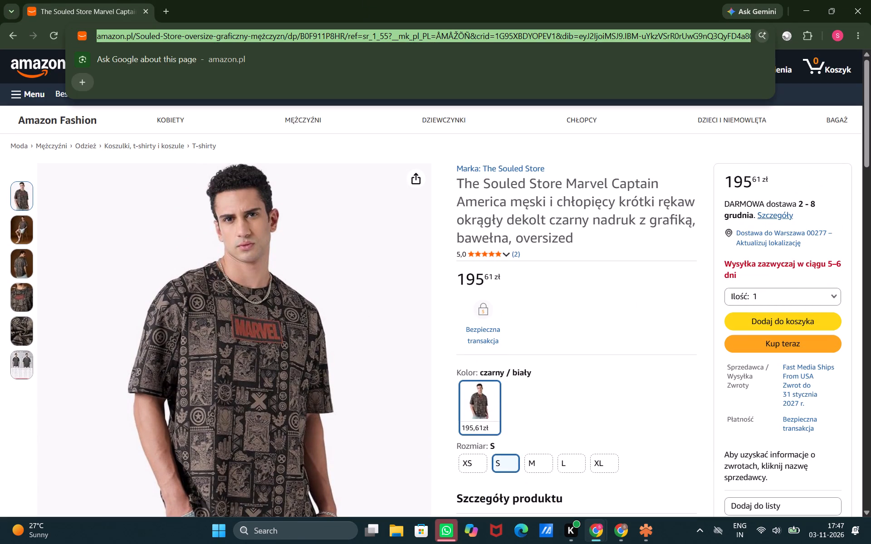
key(ctrl+c)
key(alt+Tab)
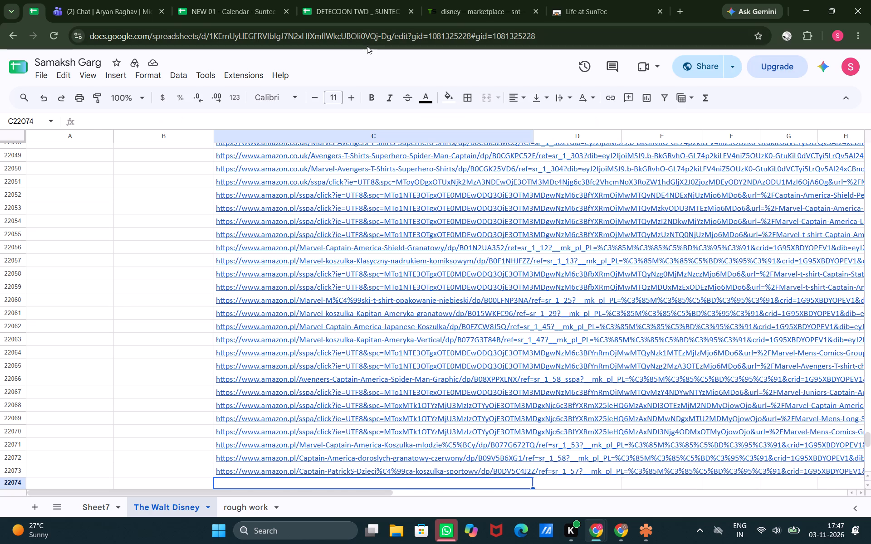
key(ctrl+v)
key(Return)
key(Return)
key(alt+Tab)
click(13, 38)
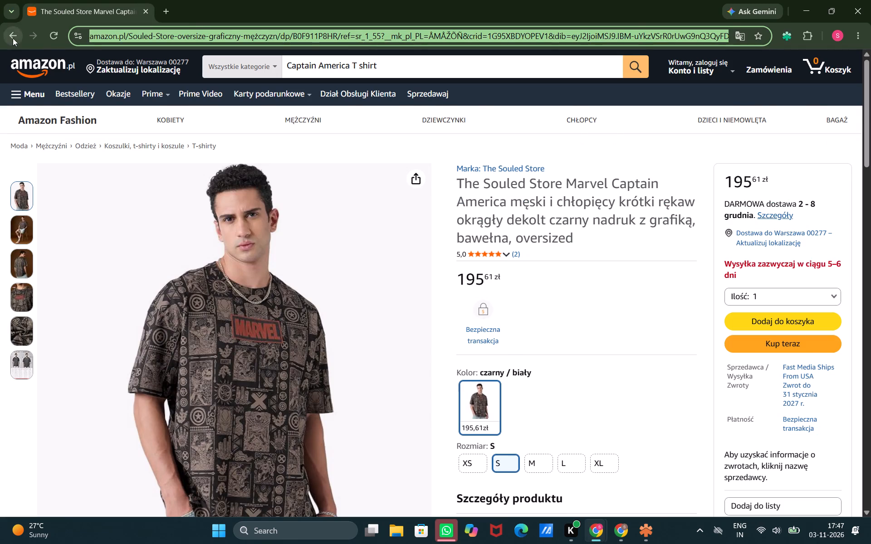
Copy the product link of the black Collectif Captain Shield Silver L T-shirt into cell C22075.
scroll(293, 200, down, 6)
scroll(479, 229, down, 6)
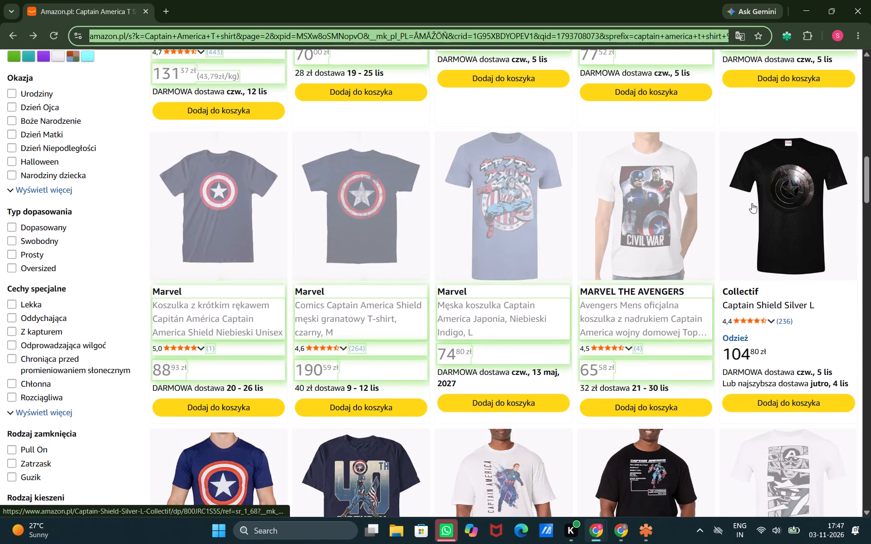
right_click(785, 305)
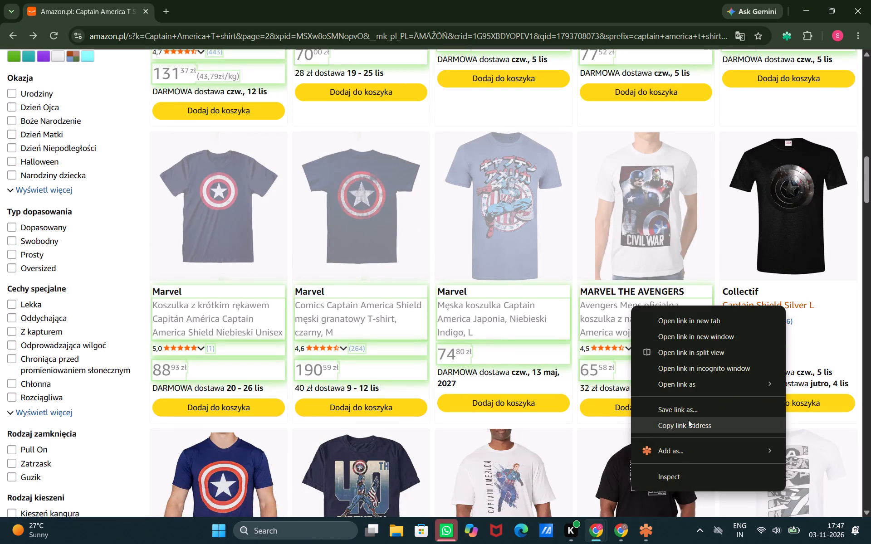
click(688, 420)
key(alt+Tab)
key(ctrl+v)
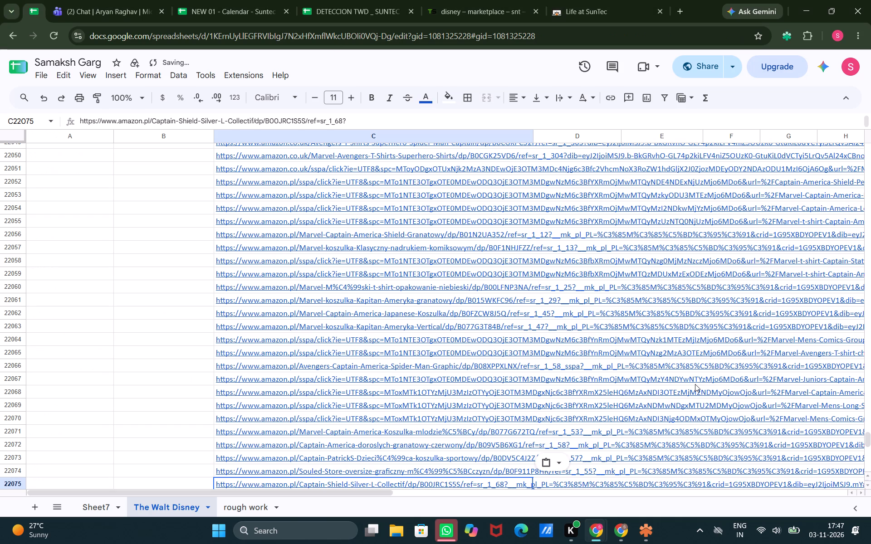
key(Return)
key(Return)
key(alt+Tab)
Copy the product link of the sponsored black men's Captain America Statistiken T-shirt into cell C22076.
scroll(607, 256, down, 5)
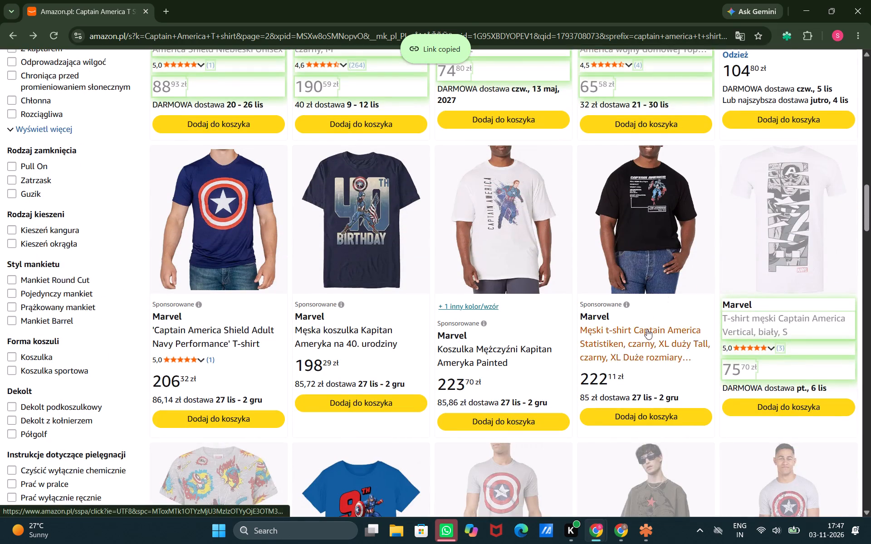
right_click(647, 329)
click(704, 448)
key(alt+Tab)
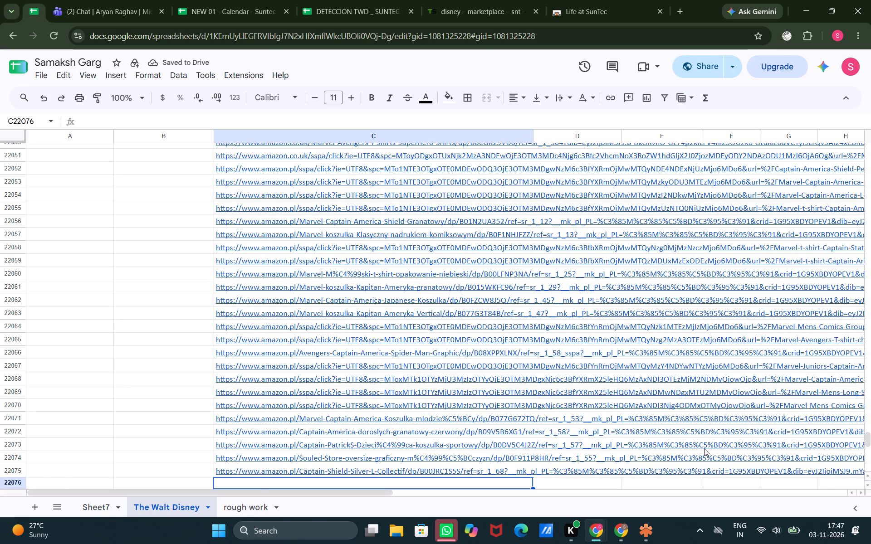
key(ctrl+v)
key(Return)
key(Return)
key(alt+Tab)
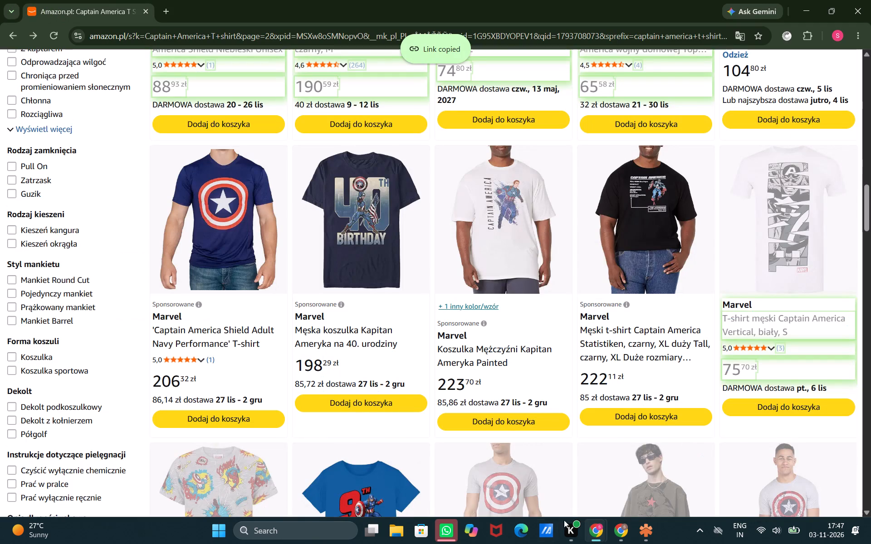
Copy the product link of the sponsored white men's Kapitan Ameryka Painted T-shirt into cell C22077.
right_click(500, 364)
click(561, 293)
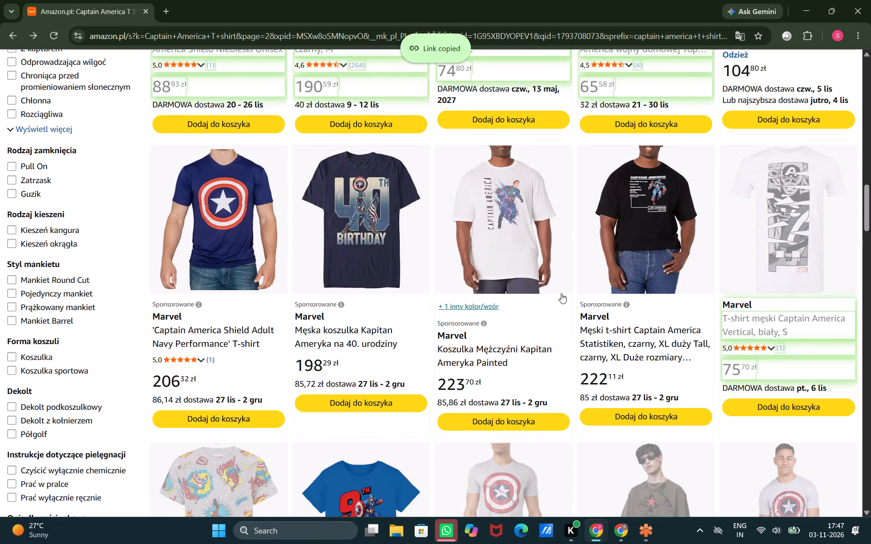
key(alt+Tab)
key(ctrl+v)
key(Return)
key(Return)
key(alt+Tab)
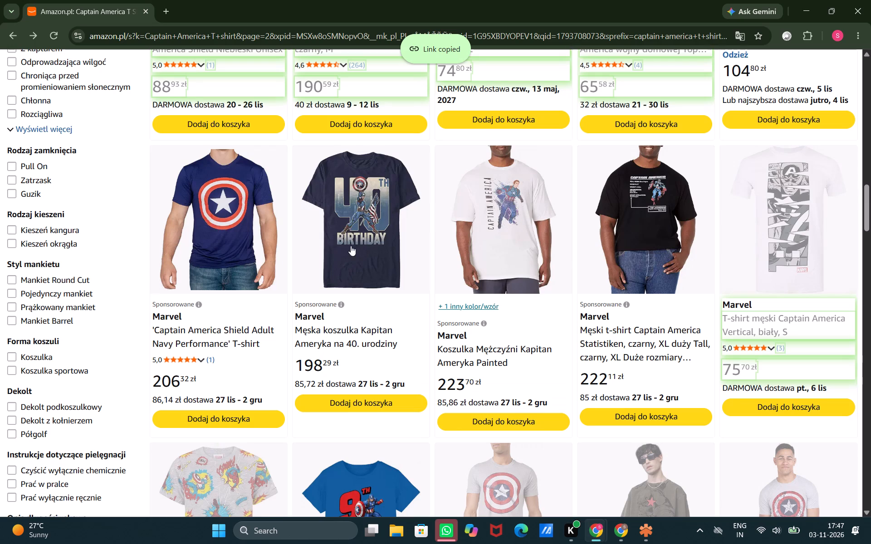
Copy the product link of the navy men's Kapitan Ameryka 40th birthday T-shirt into cell C22078.
right_click(337, 328)
click(388, 444)
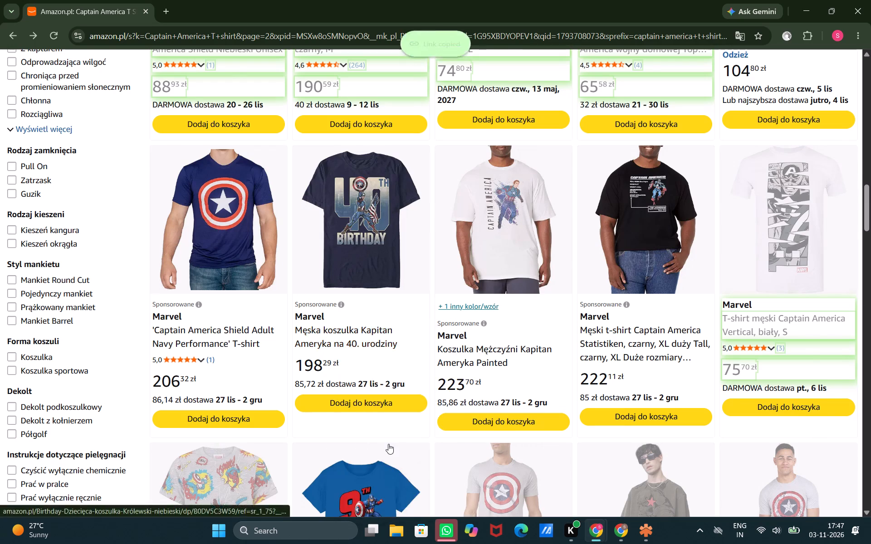
key(alt+Tab)
key(ctrl+v)
key(Return)
key(Return)
key(alt+Tab)
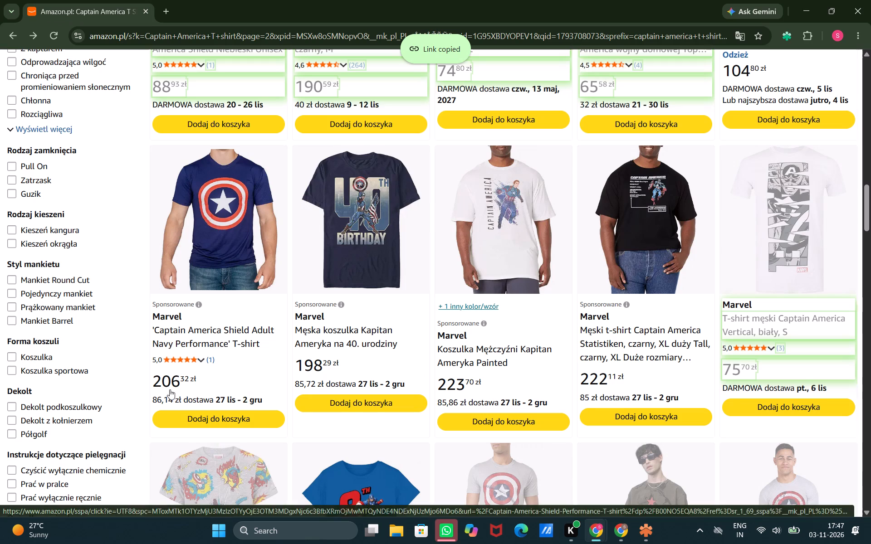
Copy the product link of the sponsored Captain America Shield Adult Navy Performance T-shirt into cell C22079.
right_click(219, 337)
click(298, 273)
key(alt+Tab)
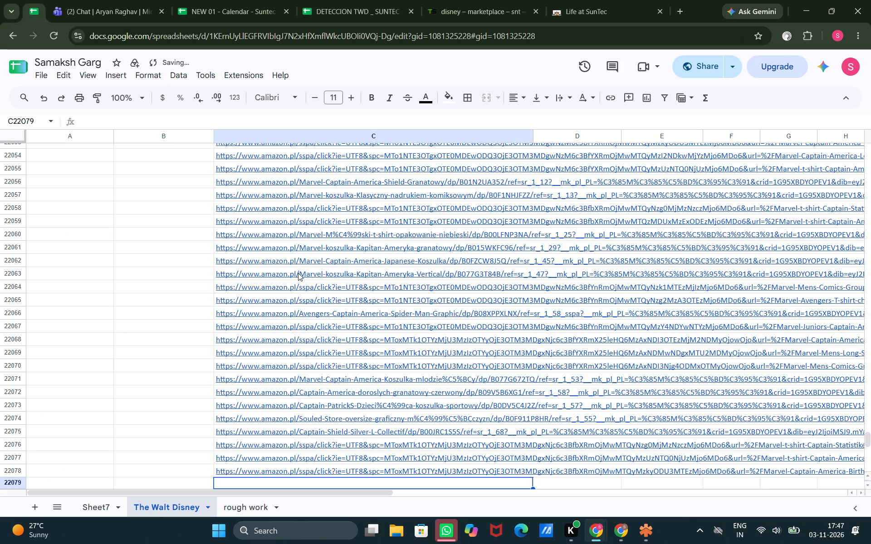
key(ctrl+v)
key(Return)
key(Return)
key(alt+Tab)
Copy the product link of the royal blue children's Marvel Captain America Birthday 9 T-shirt into cell C22080.
scroll(303, 272, down, 5)
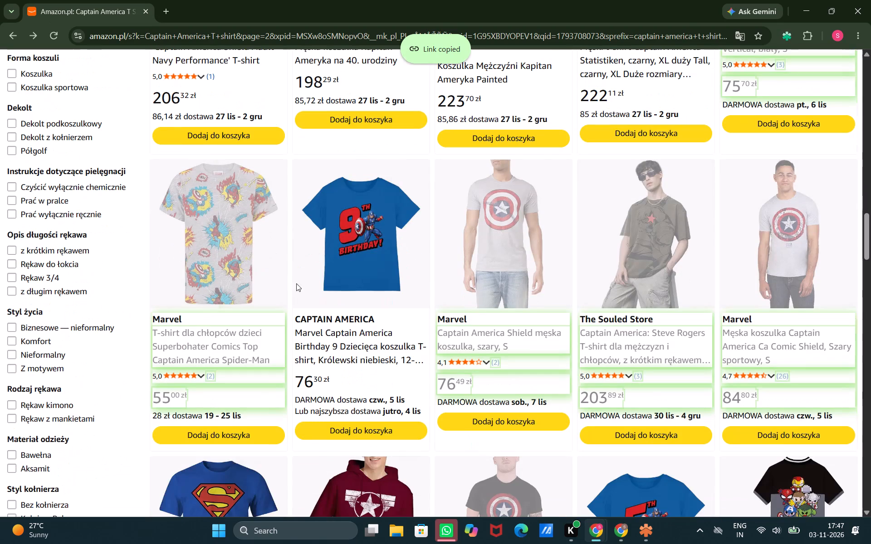
right_click(368, 348)
click(421, 283)
key(alt+Tab)
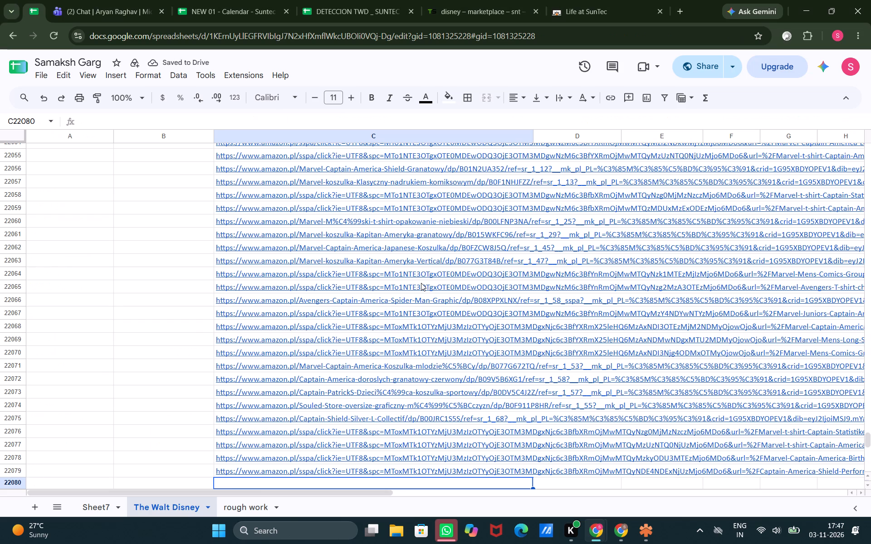
key(ctrl+v)
key(Return)
key(Return)
key(alt+Tab)
Copy the product link of the royal blue children's Marvel Captain America Birthday 5 T-shirt into cell C22081.
scroll(424, 283, down, 5)
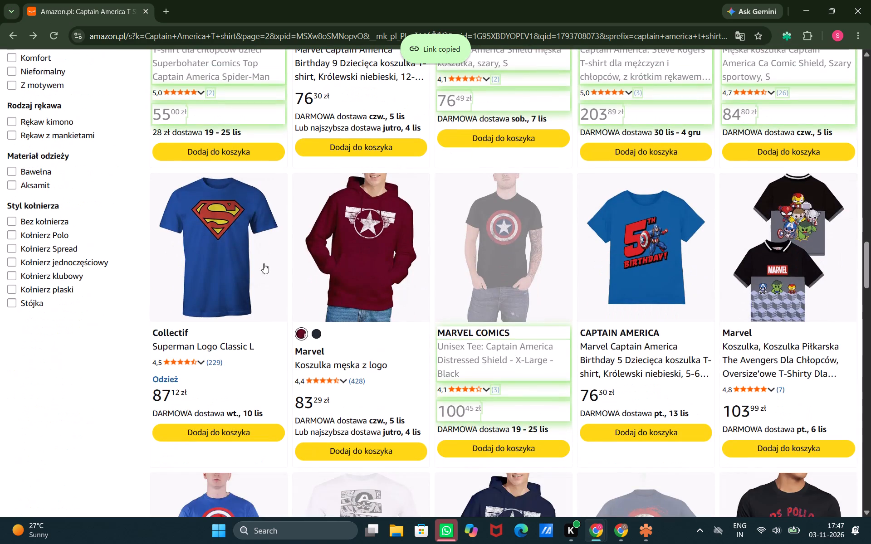
right_click(637, 346)
click(669, 276)
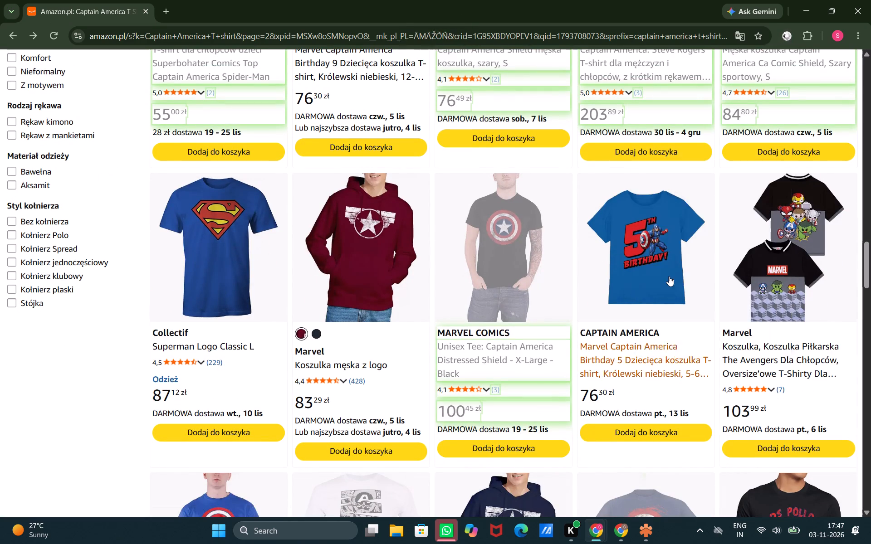
key(alt+Tab)
key(ctrl+v)
key(Return)
key(Return)
key(alt+Tab)
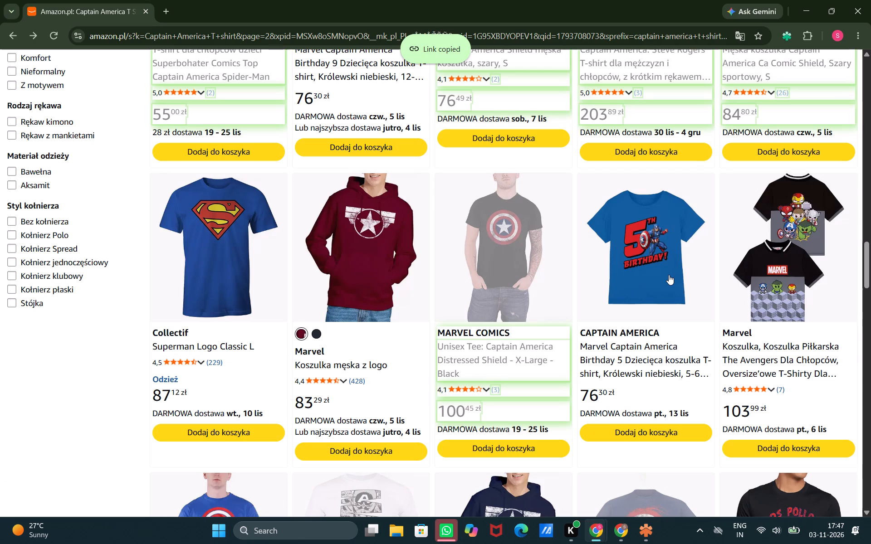
Copy the product link of the boys' Marvel The Avengers football shirt (Koszulka Piłkarska) into cell C22082.
right_click(781, 371)
click(684, 304)
key(alt+Tab)
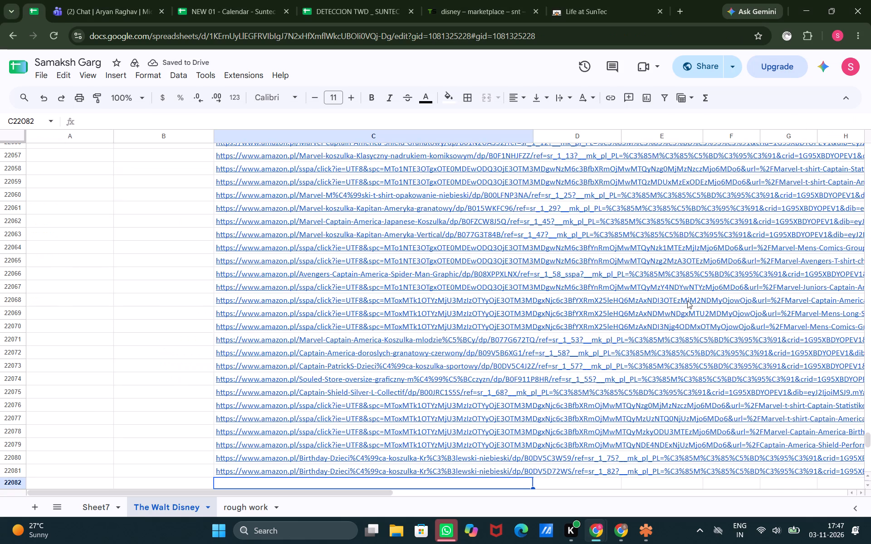
key(v)
key(BackSpace)
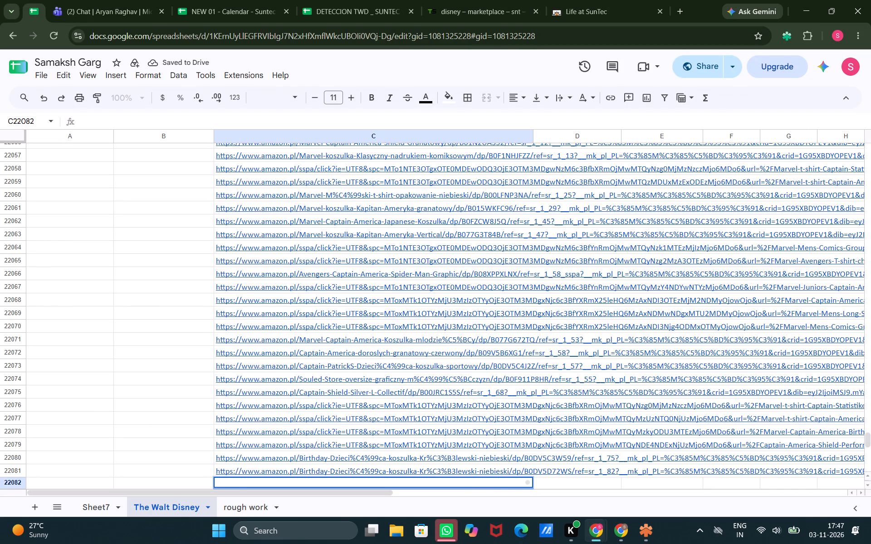
key(ctrl+v)
key(Return)
key(alt+Tab)
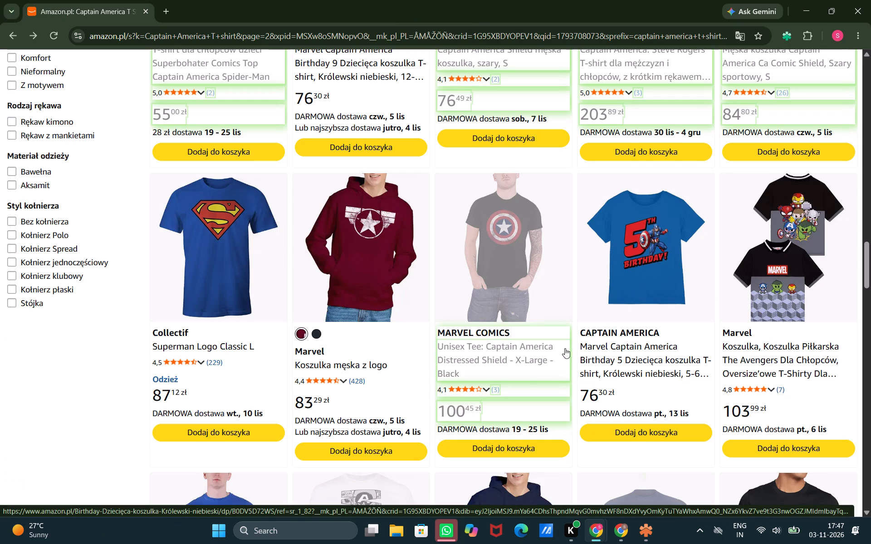
Copy the product link of the burgundy Marvel hoodie listed as Koszulka męska z logo into cell C22083.
right_click(366, 368)
click(408, 303)
key(alt+Tab)
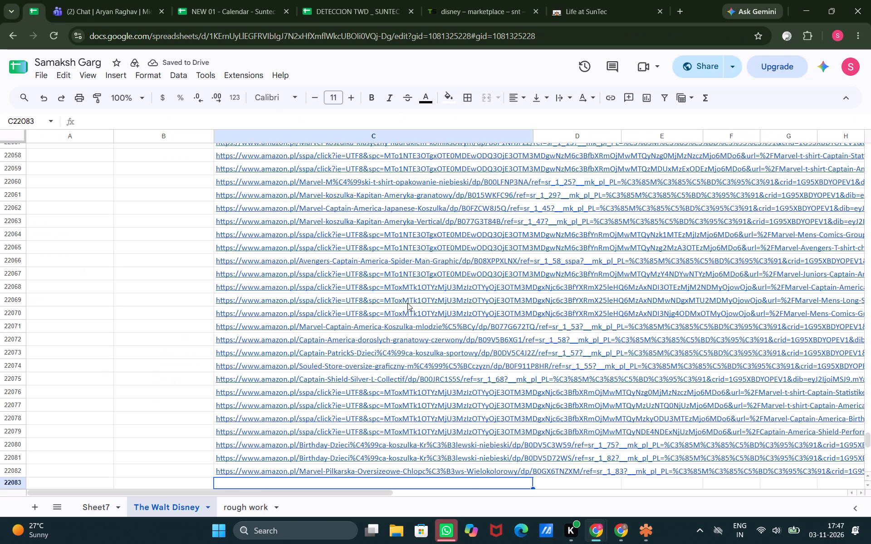
key(ctrl+v)
key(Return)
key(Return)
key(alt+Tab)
Copy the product link of the Marvel Comics Captain america t-shirt logo bleu - medium into cell C22084.
scroll(407, 303, down, 4)
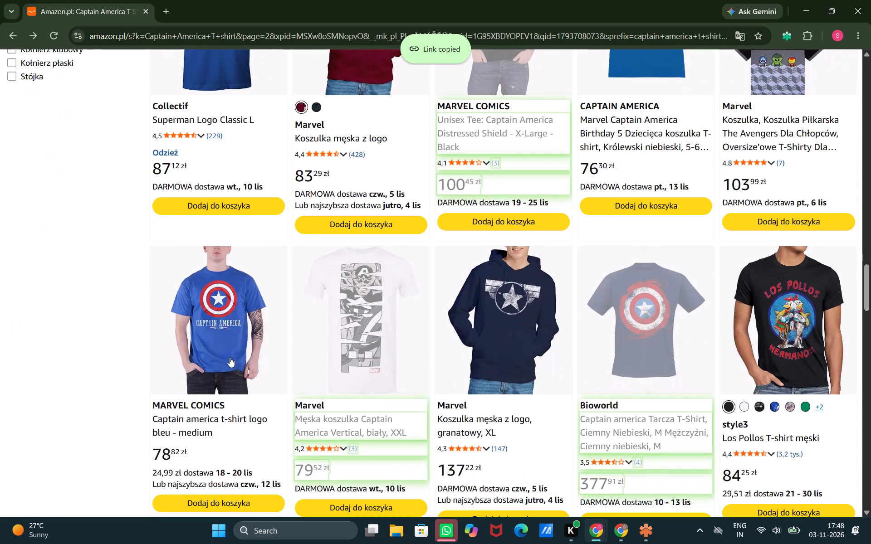
right_click(205, 414)
click(256, 350)
key(alt+Tab)
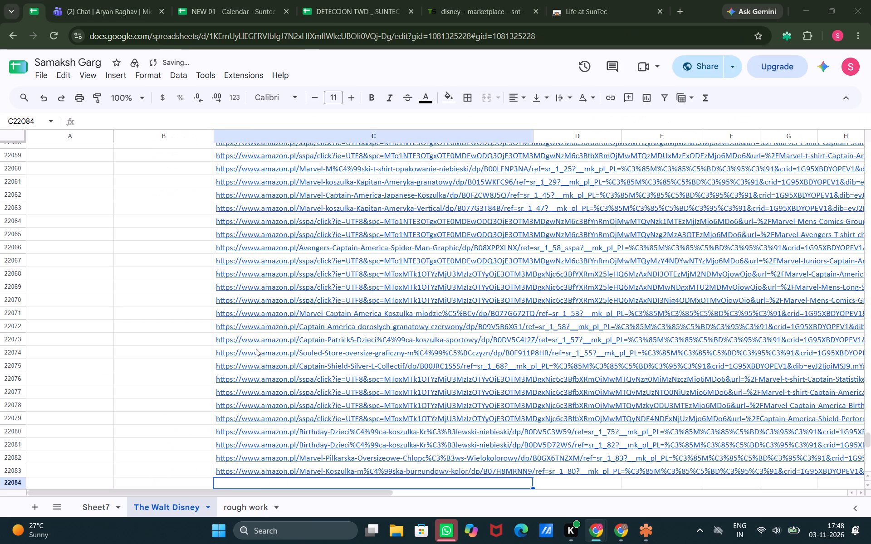
key(ctrl+v)
key(Return)
key(Return)
key(alt+Tab)
Copy the product link of the navy Captain America Shield Legendary Dad Fathers Day T-shirt into cell C22085.
scroll(474, 316, down, 6)
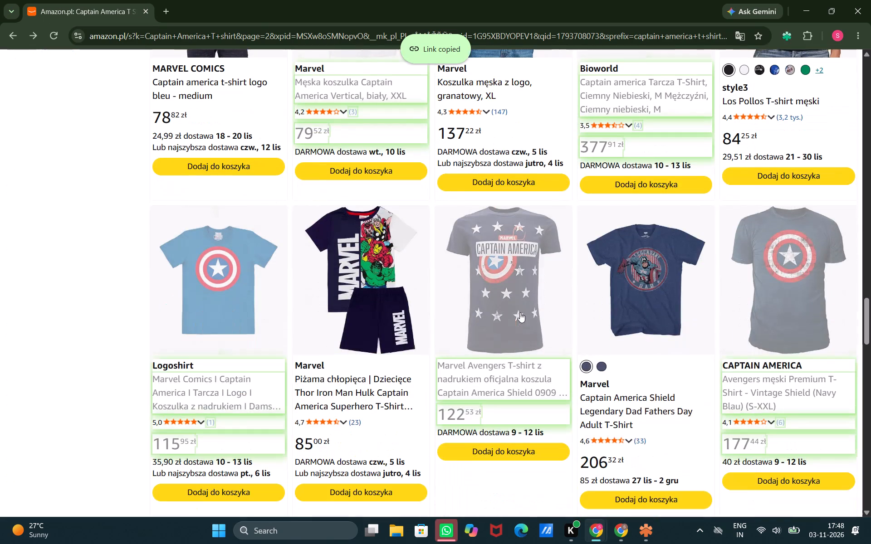
right_click(648, 393)
click(693, 330)
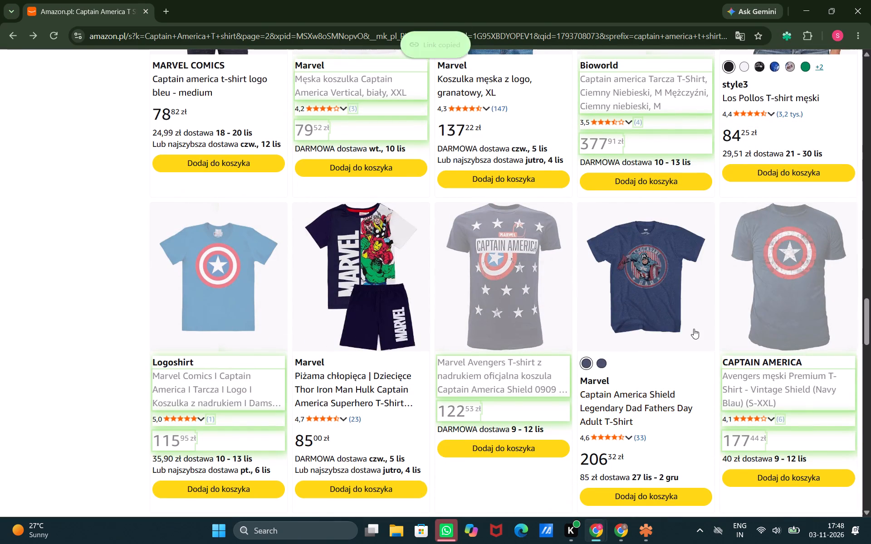
key(alt+Tab)
key(ctrl+v)
key(Return)
key(Return)
key(alt+Tab)
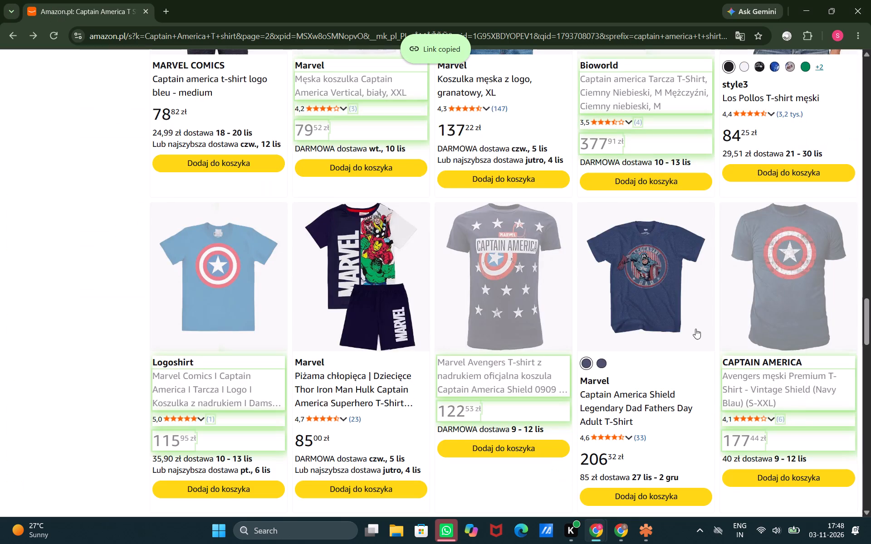
Copy the product link of the grey-and-black boys' Marvel Thor, Iron Man, Hulk and Captain America pyjamas into cell C22086.
scroll(397, 278, down, 5)
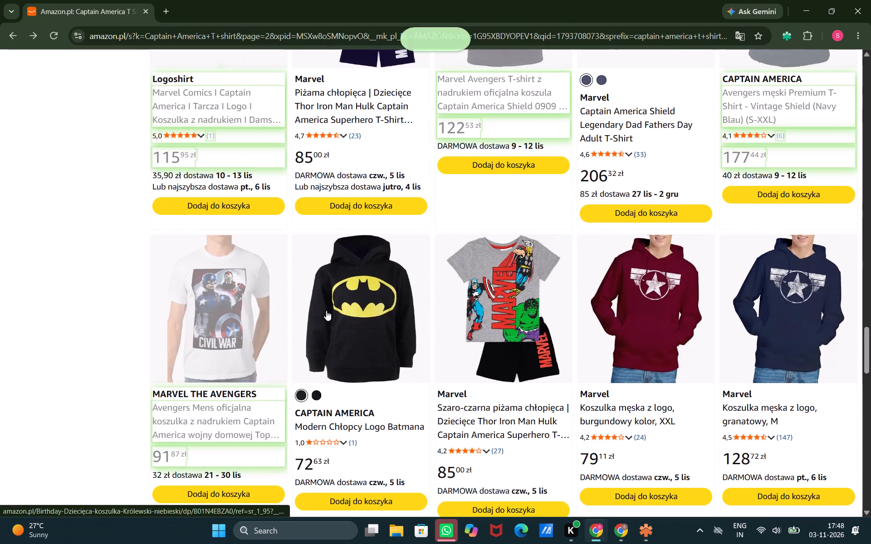
right_click(493, 425)
click(555, 362)
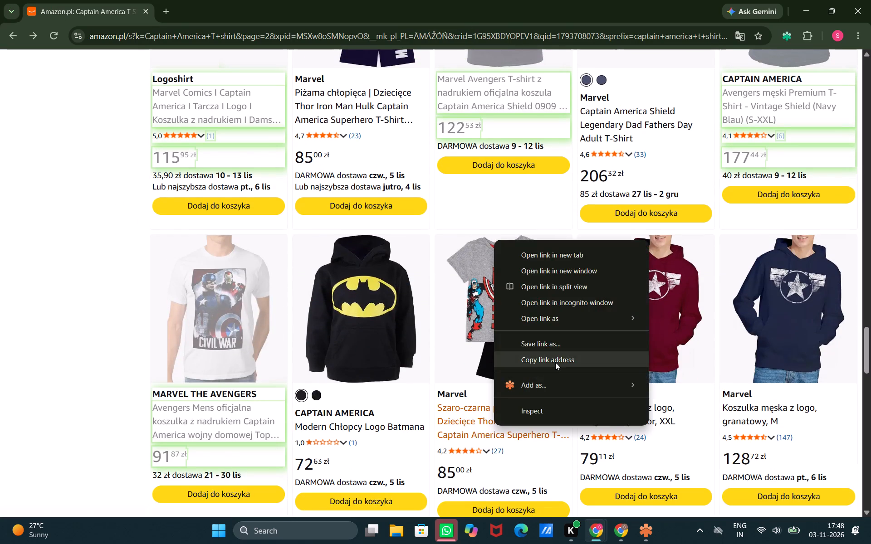
key(alt+Tab)
key(ctrl+v)
key(Return)
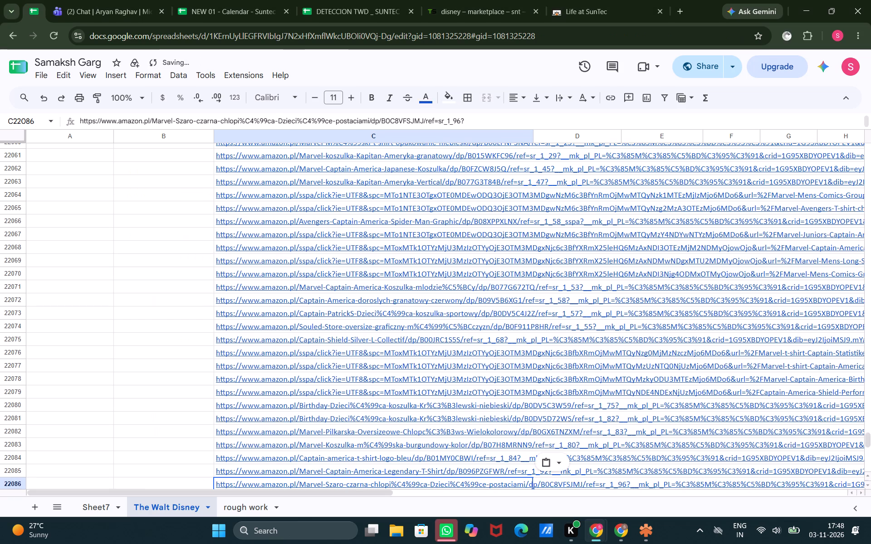
key(Return)
key(alt+Tab)
Copy the product link of the white men's Marvel Press Kapitan Ameryka shield T-shirt into cell C22087.
scroll(556, 359, down, 6)
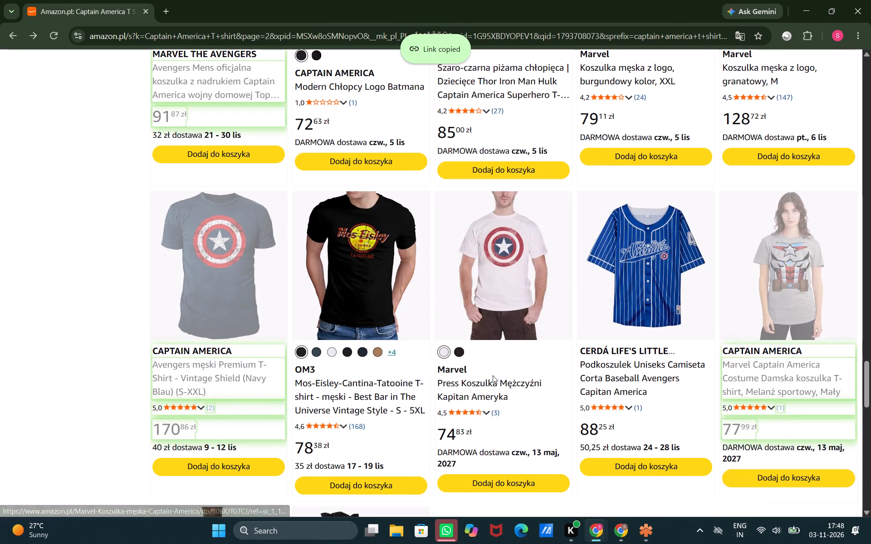
right_click(492, 384)
click(548, 325)
key(alt+Tab)
key(ctrl+v)
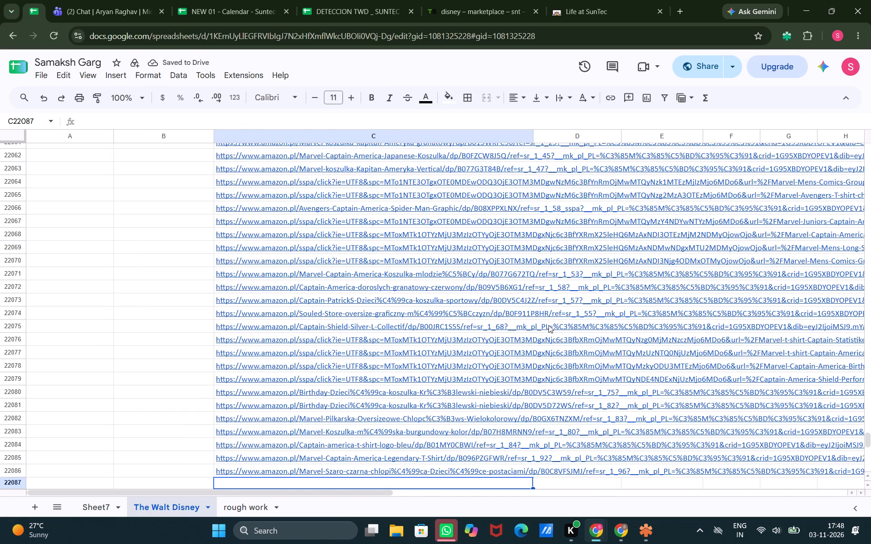
key(Return)
key(Return)
key(alt+Tab)
Copy the product link of the blue striped Cerdá Avengers Capitan America baseball shirt into cell C22088.
right_click(621, 381)
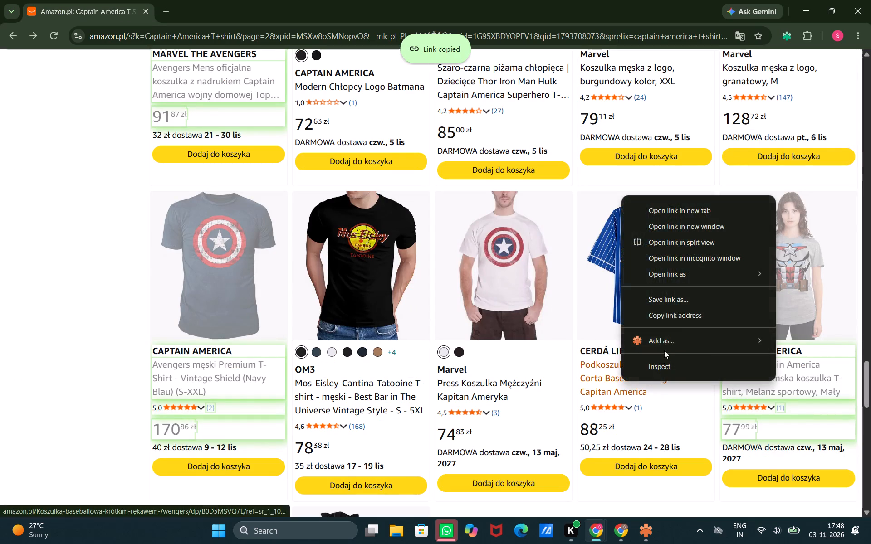
click(660, 316)
key(alt+Tab)
key(ctrl+v)
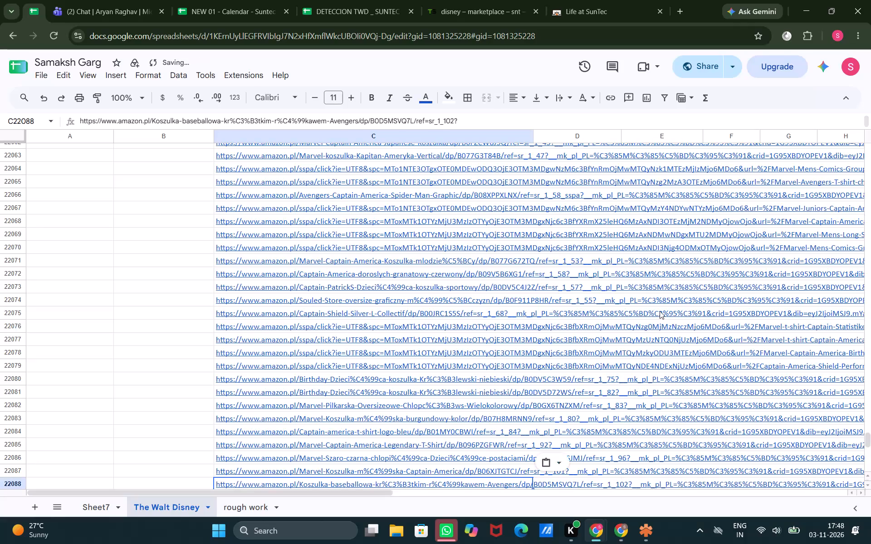
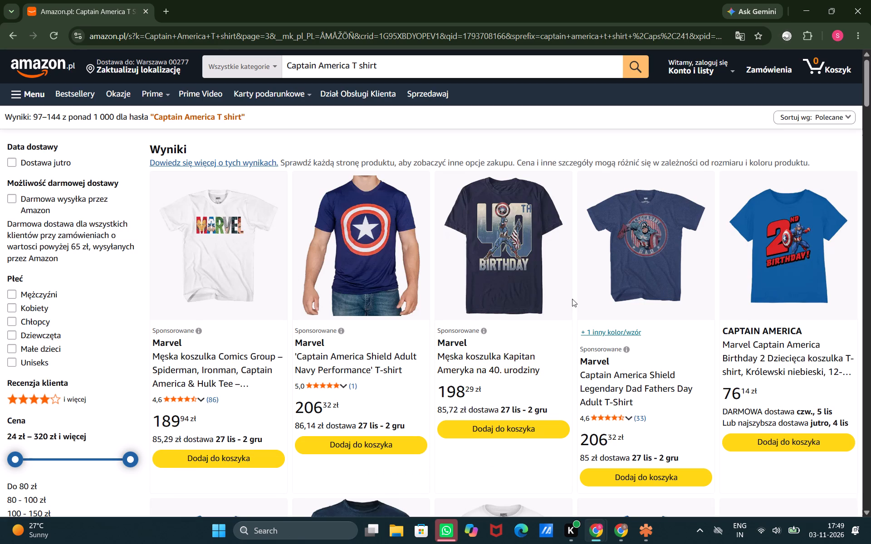
Check the number of Captain America links collected in column C of The Walt Disney sheet, from row 22088 up to row 21927.
key(alt+Tab)
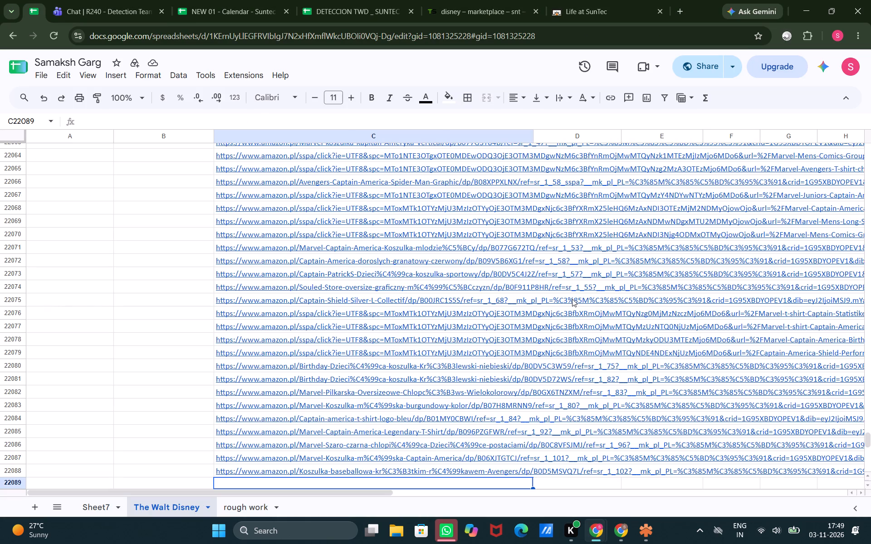
key(Up)
key(ctrl+shift+Up)
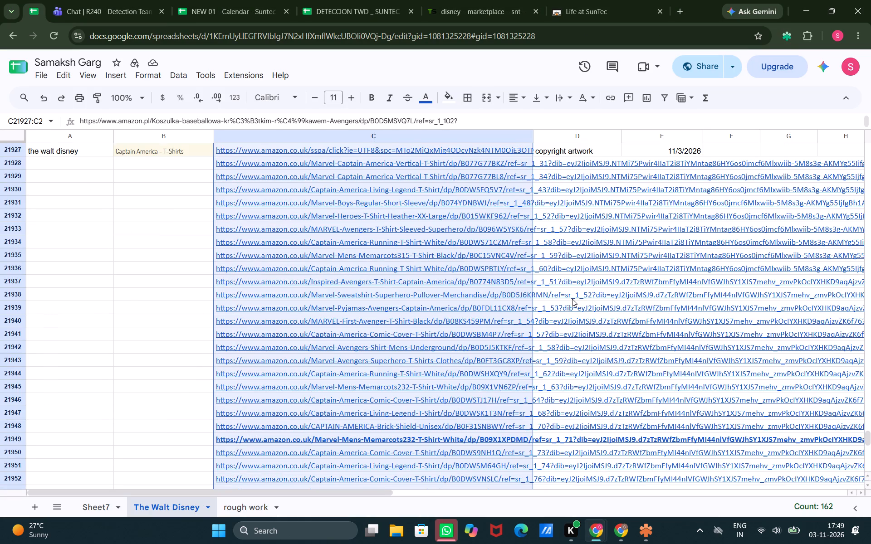
key(Down)
key(alt+Tab)
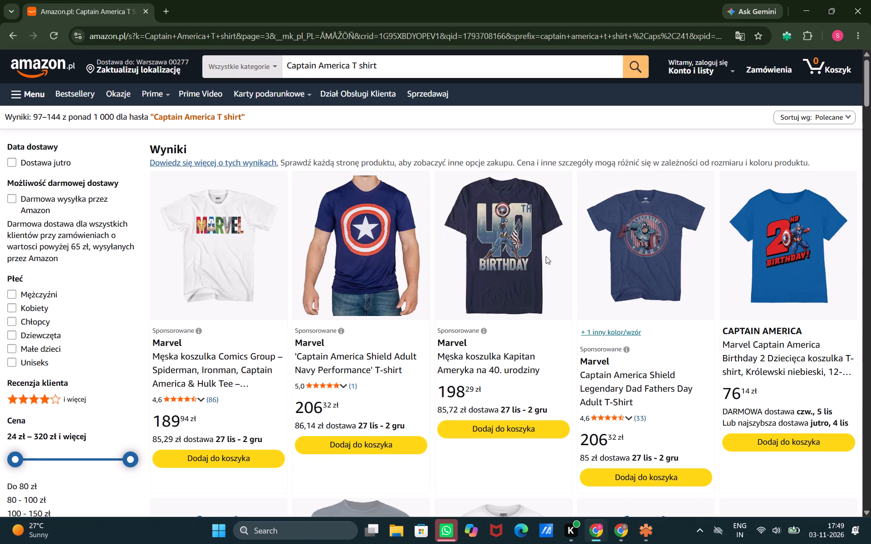
Look over the Amazon.pl page 3 results and review the Captain America - T-Shirts site rows in the Disney tracker.
scroll(550, 251, down, 20)
scroll(550, 251, down, 20)
scroll(550, 251, down, 10)
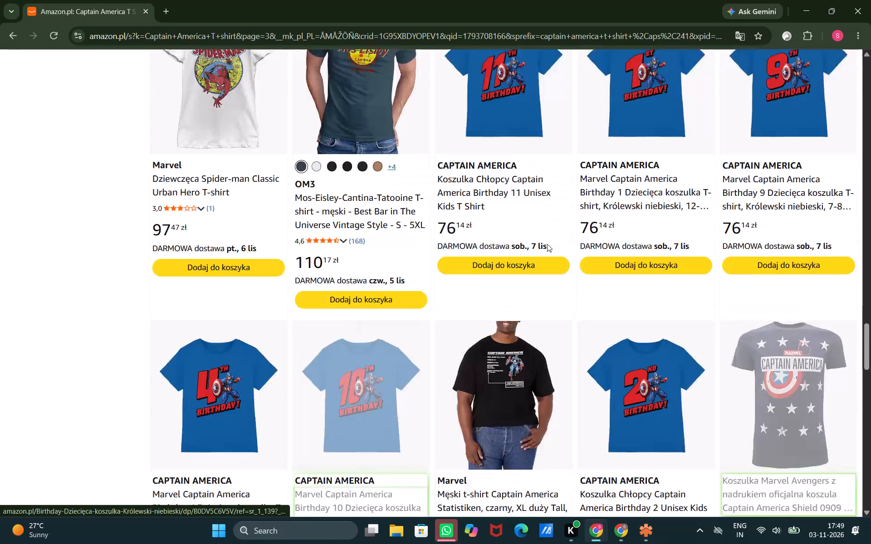
scroll(547, 244, down, 12)
scroll(547, 246, up, 20)
scroll(547, 246, up, 20)
scroll(547, 246, up, 6)
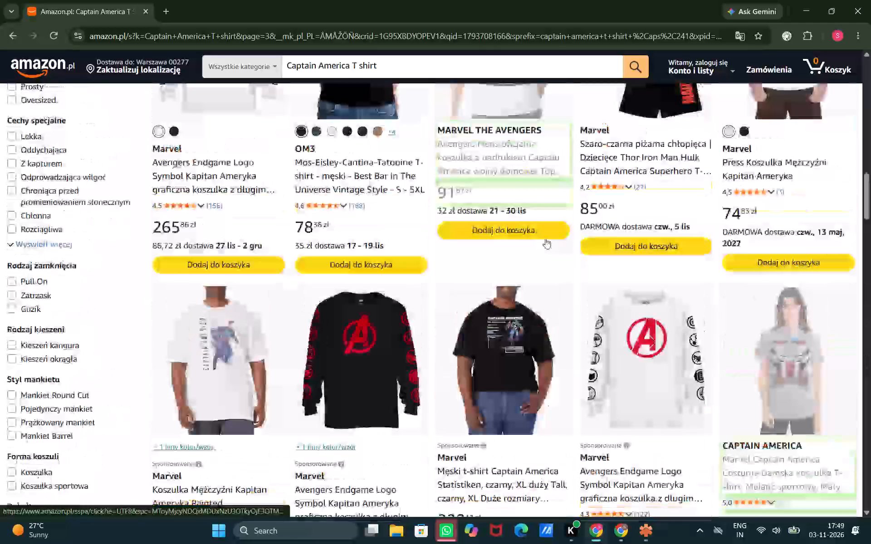
scroll(545, 238, up, 20)
scroll(545, 238, up, 11)
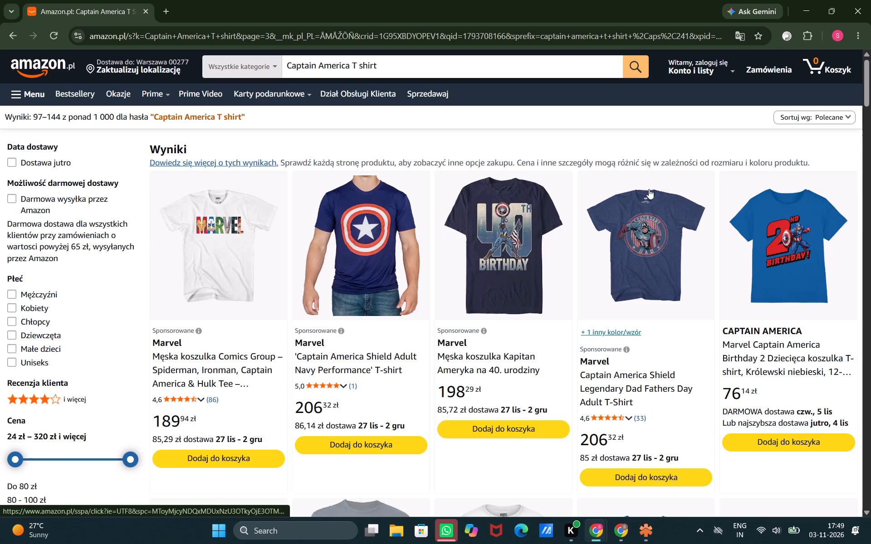
key(alt+Tab)
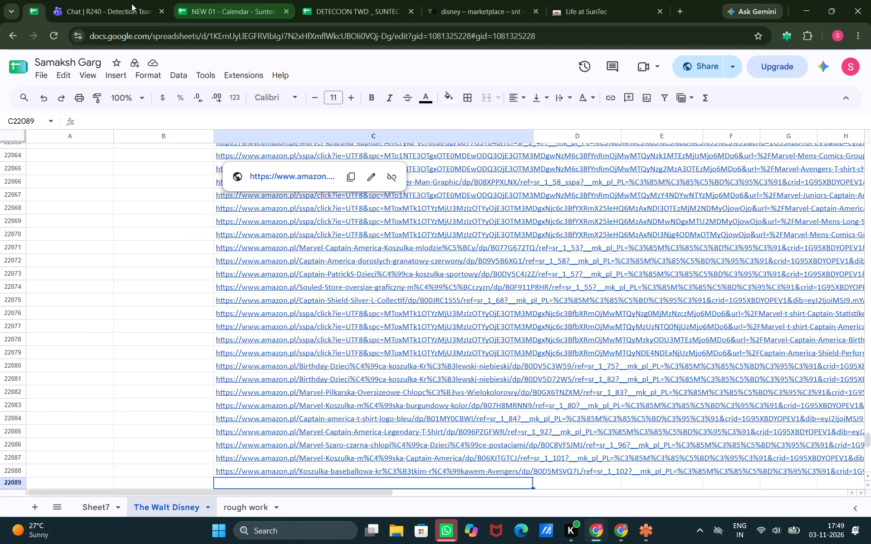
click(450, 0)
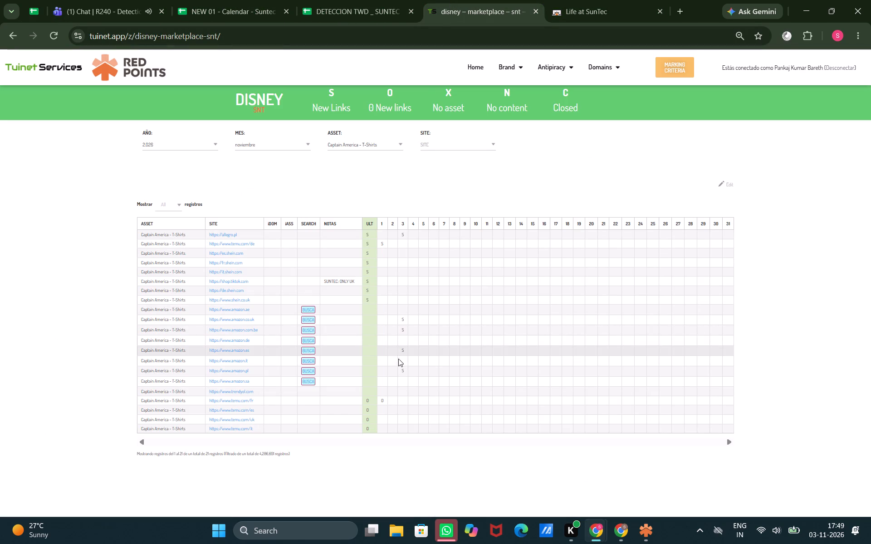
click(23, 0)
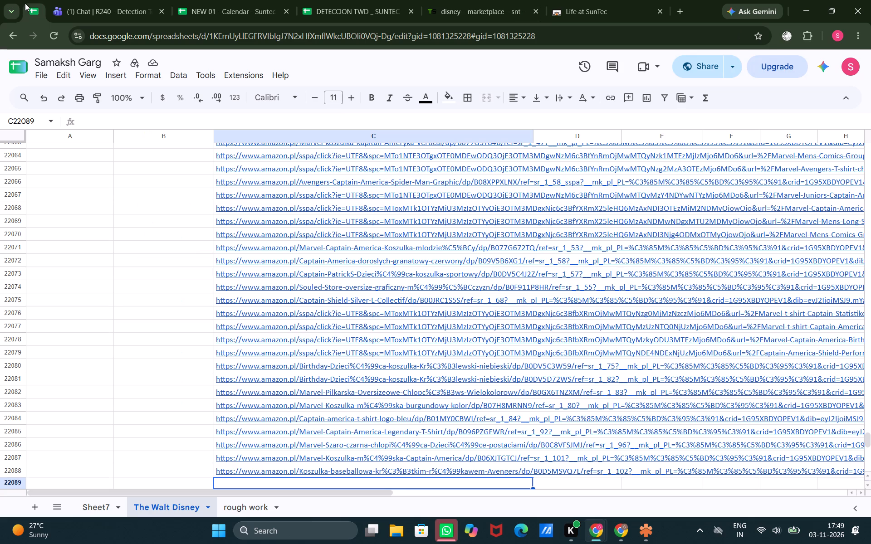
key(alt+Tab)
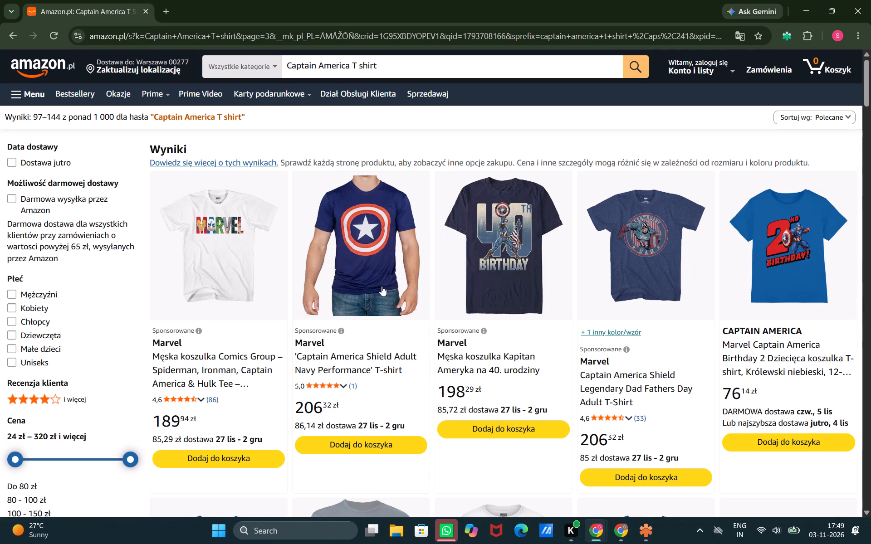
Copy the product link of the white men's Marvel Comics Group Spiderman, Ironman, Captain America & Hulk T-shirt into cell C22089.
right_click(221, 367)
click(274, 306)
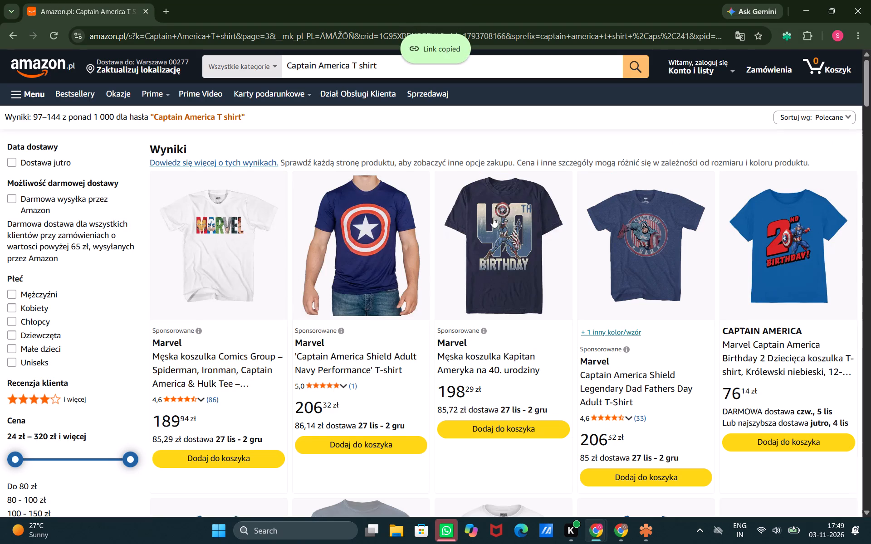
key(alt+Tab)
key(ctrl+v)
key(Return)
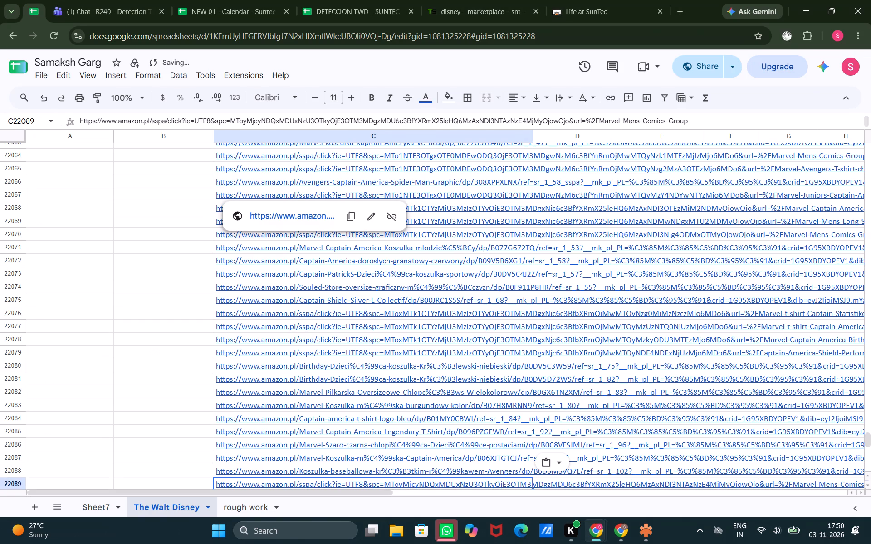
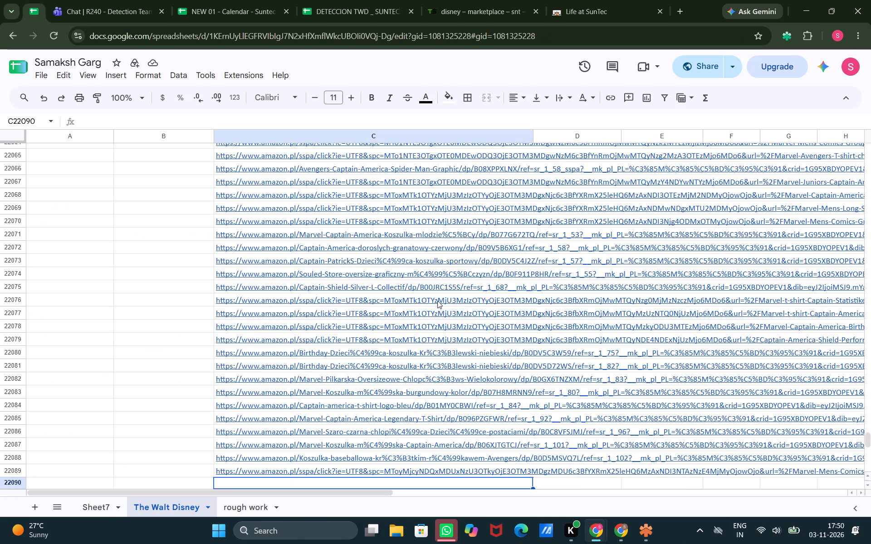
Paste the copied link of the 'Captain America Shield Adult Navy Performance' T-shirt into cell C22090 of The Walt Disney sheet.
key(ctrl+v)
key(Return)
key(Return)
Copy the product link of the sponsored Marvel men's Captain America 40th birthday T-shirt into cell C22091.
key(alt+Tab)
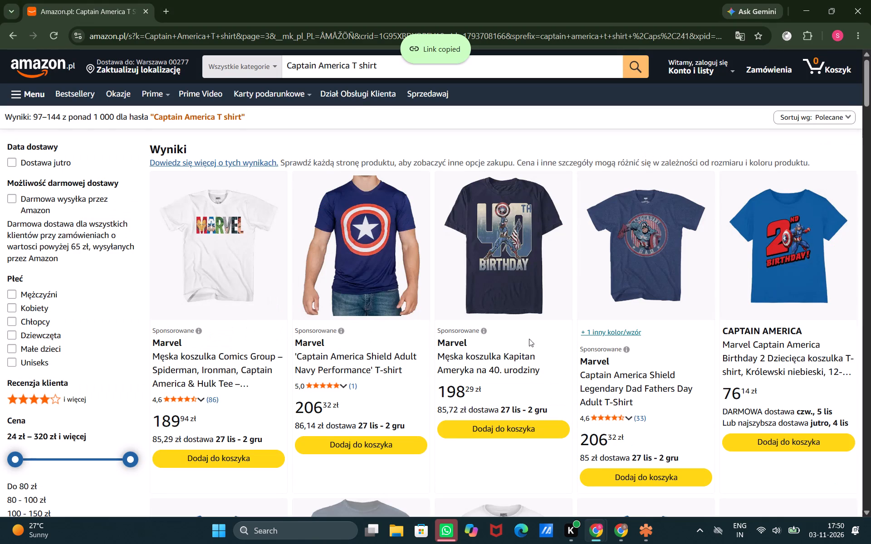
right_click(513, 369)
click(584, 306)
key(alt+Tab)
key(ctrl+v)
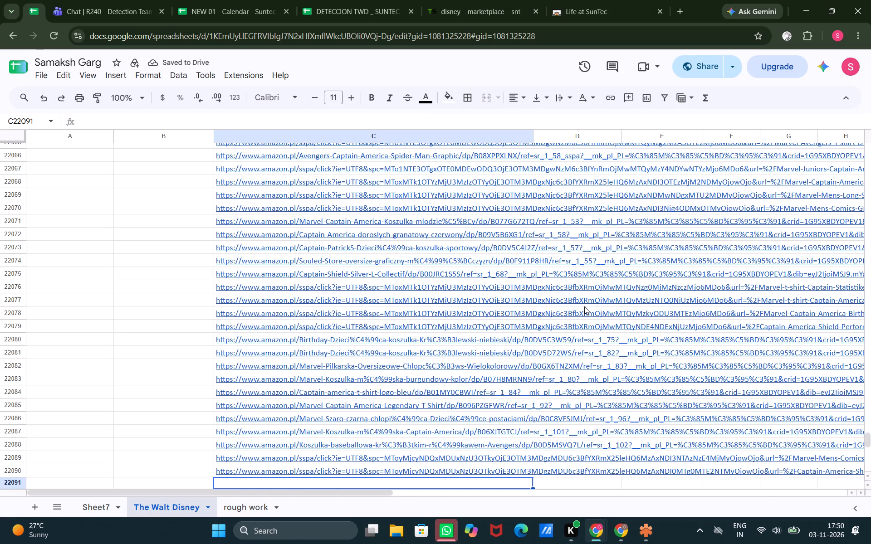
key(Return)
key(Return)
Copy the product link of the sponsored Captain America Shield Legendary Dad Fathers Day Adult T-Shirt into cell C22092.
key(alt+Tab)
right_click(641, 389)
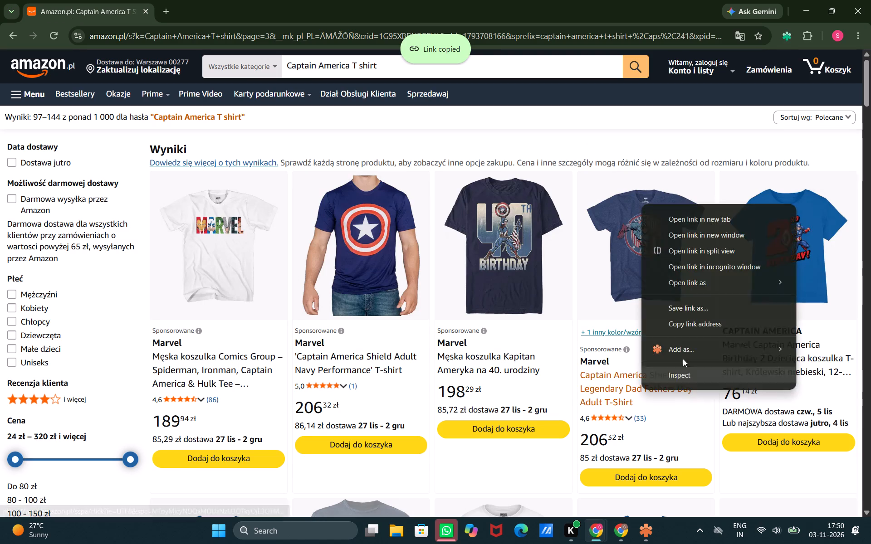
click(697, 325)
key(alt+Tab)
key(ctrl+v)
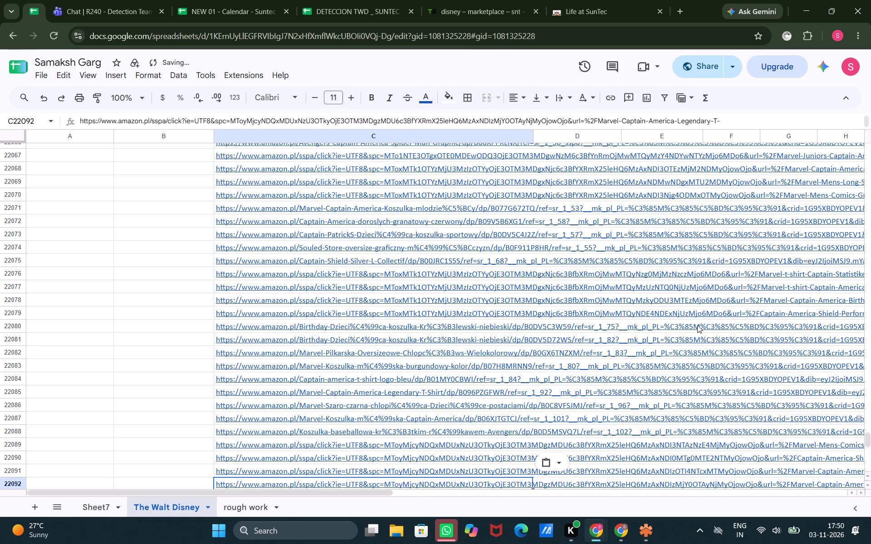
key(Return)
key(Return)
Copy the product link of the blue children's Captain America Birthday 2 T-shirt into cell C22093.
key(alt+Tab)
right_click(780, 361)
click(698, 296)
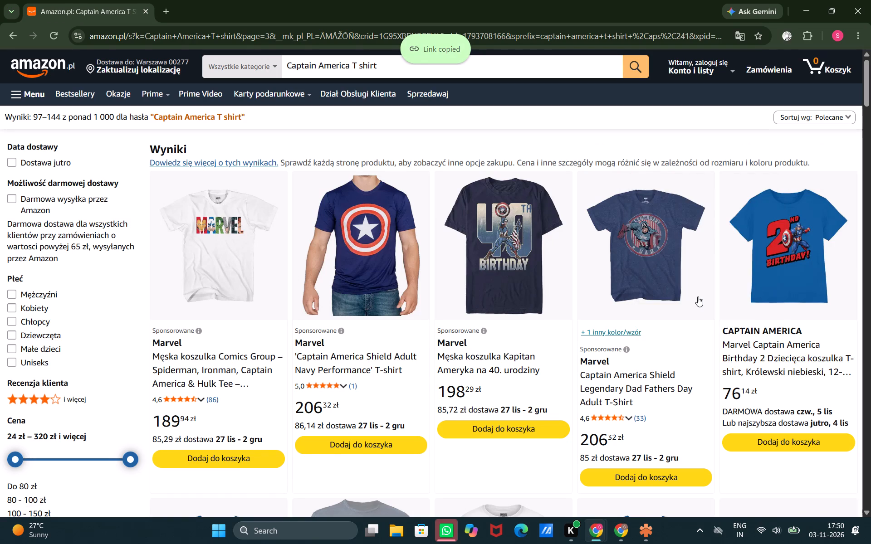
key(alt+Tab)
key(ctrl+v)
key(Return)
key(Return)
Copy the product link of the non-sponsored Captain America Shield Legendary Dad Fathers Day T-Shirt in the second results row into cell C22094.
key(alt+Tab)
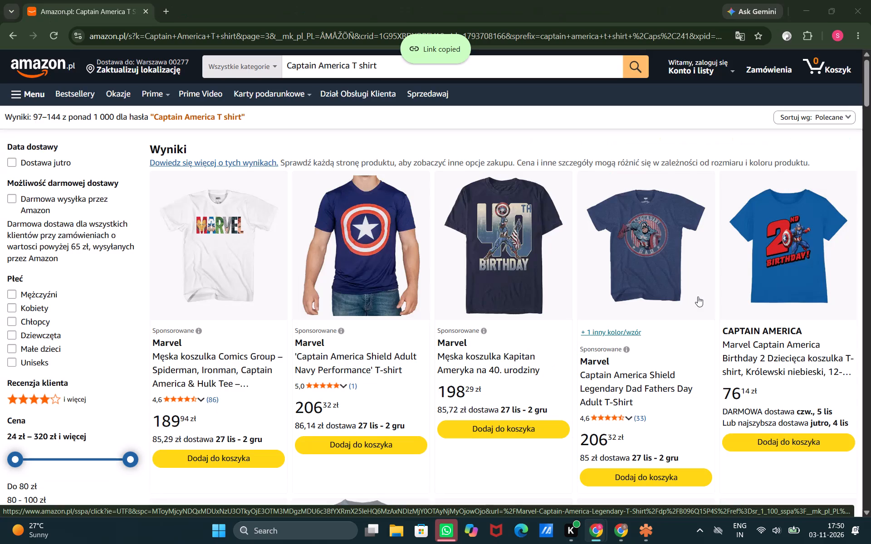
scroll(698, 296, down, 6)
right_click(795, 331)
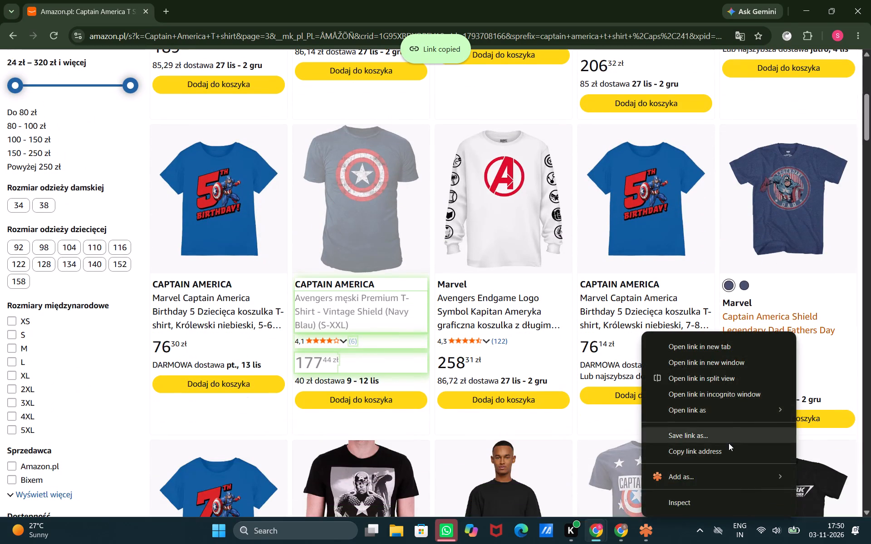
click(725, 450)
key(alt+Tab)
key(ctrl+v)
key(Return)
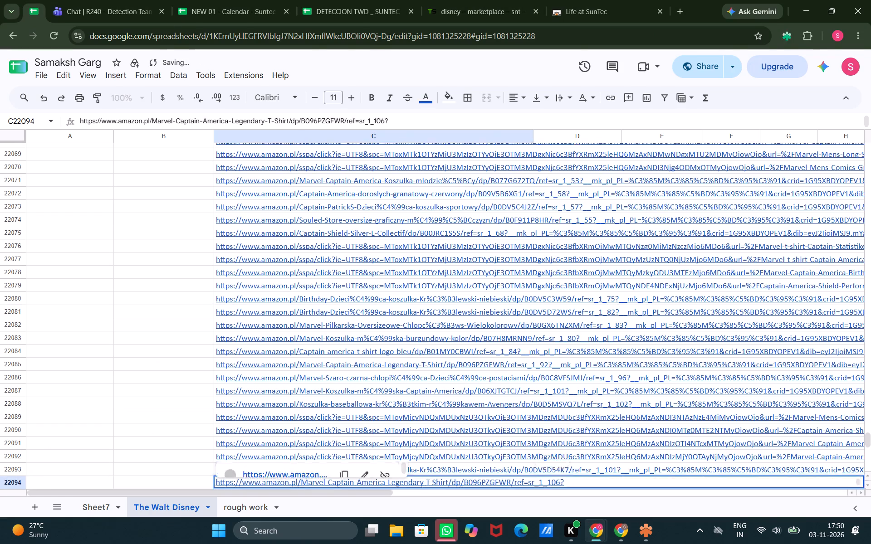
key(Return)
Copy the product link of the children's Captain America Birthday 5 T-shirt in the 7-8 size into cell C22095.
key(alt+Tab)
right_click(661, 315)
click(700, 433)
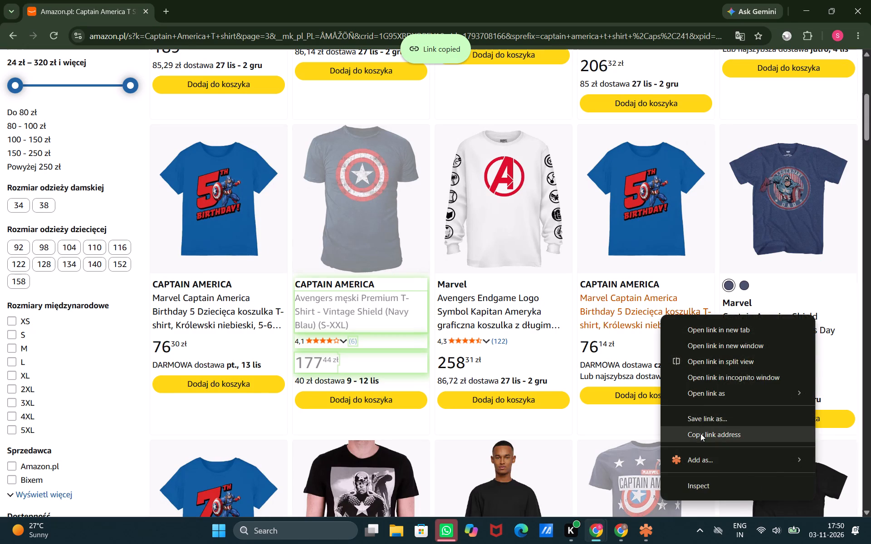
key(alt+Tab)
key(ctrl+v)
key(Return)
key(Return)
Copy the product link of the children's Captain America Birthday 5 T-shirt in the 5-6 size into cell C22096.
key(alt+Tab)
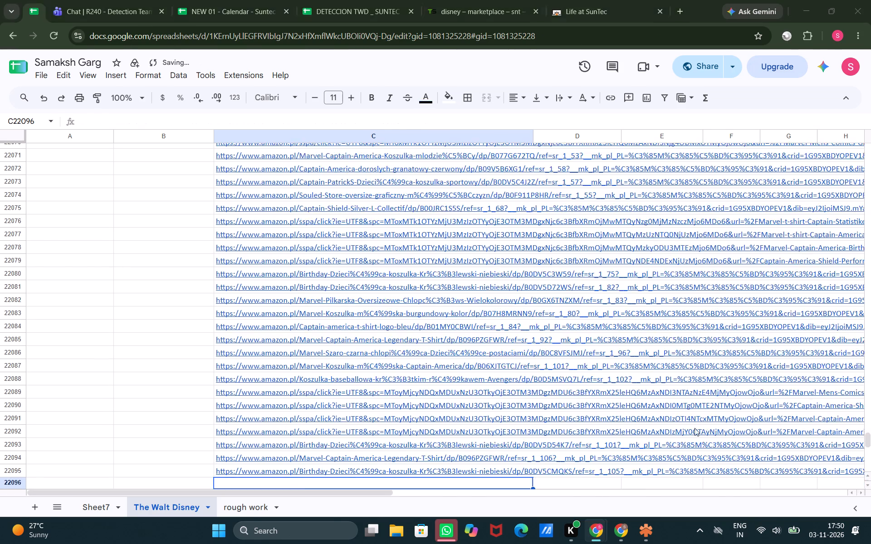
right_click(170, 301)
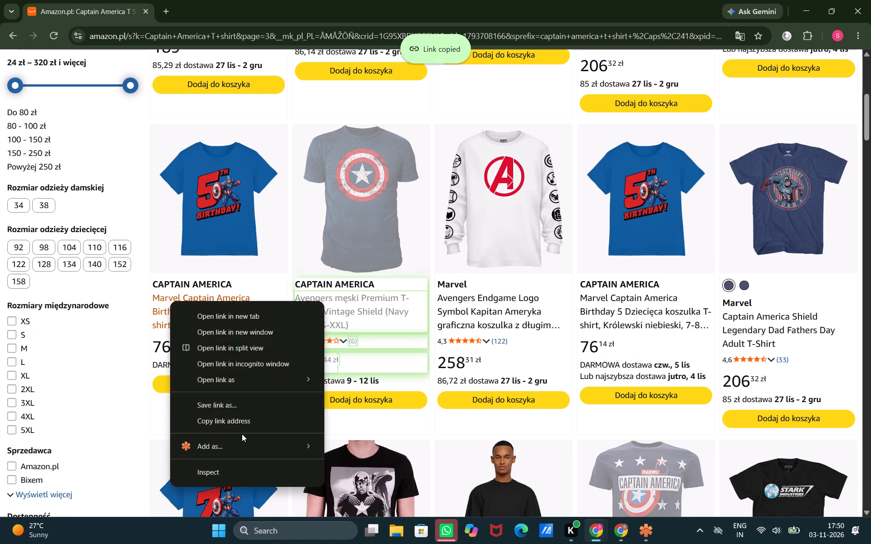
click(240, 424)
key(alt+Tab)
key(ctrl+v)
key(Return)
key(Return)
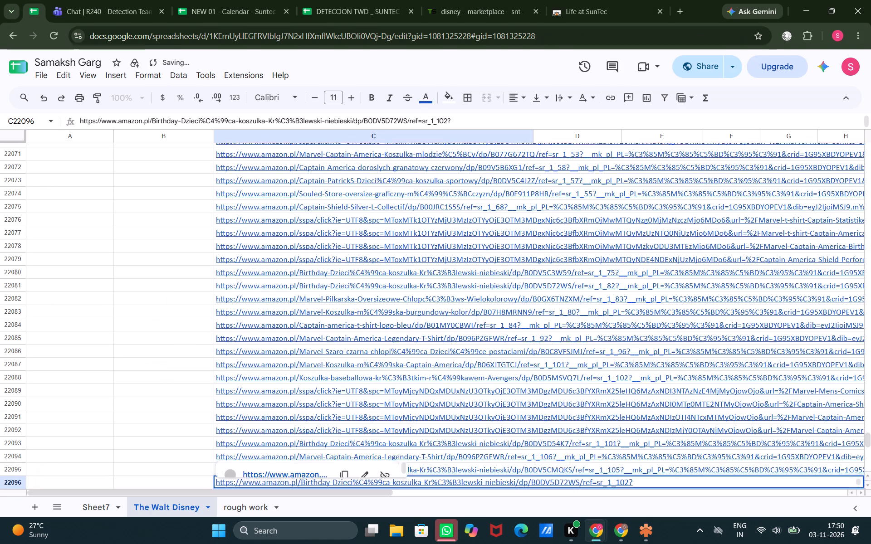
Copy the product link of the blue children's Captain America Birthday 7 T-shirt into cell C22097.
key(alt+Tab)
scroll(240, 418, down, 5)
right_click(245, 346)
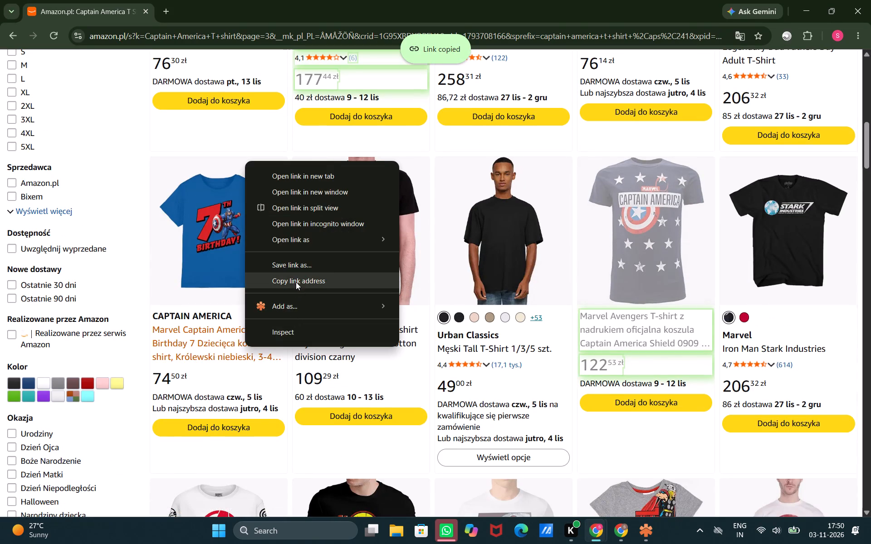
click(296, 282)
key(alt+Tab)
key(ctrl+v)
key(Return)
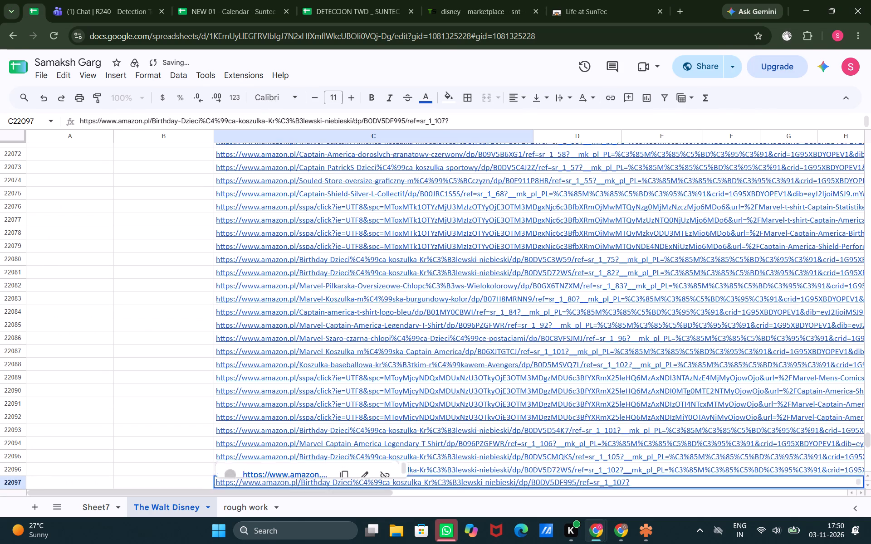
key(Return)
Copy the product link of the black cotton division Captain America Loyal Avengers T-shirt priced 109.29 zł into cell C22098.
key(alt+Tab)
right_click(359, 330)
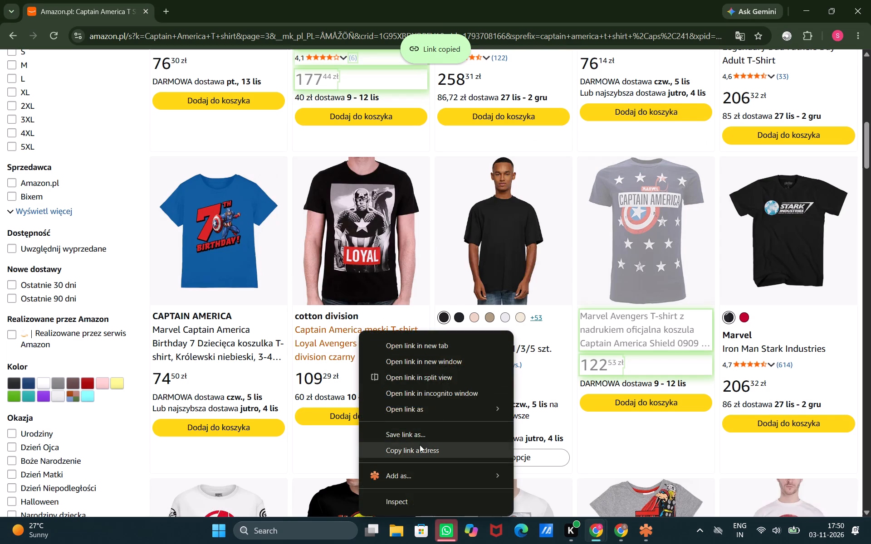
click(420, 445)
key(alt+Tab)
key(ctrl+v)
key(Return)
key(Return)
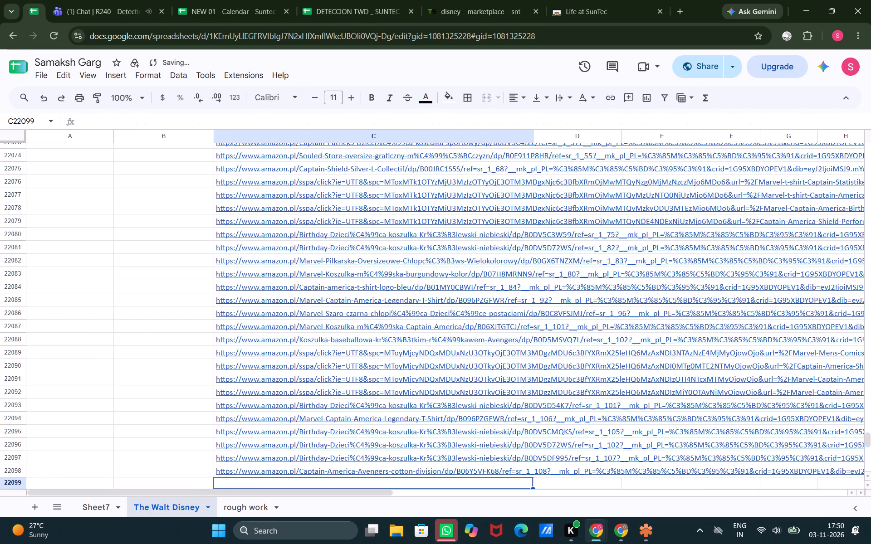
Copy the product link of the grey-black boys' Marvel Thor, Iron Man, Hulk and Captain America pyjamas into cell C22099.
key(alt+Tab)
scroll(420, 445, down, 5)
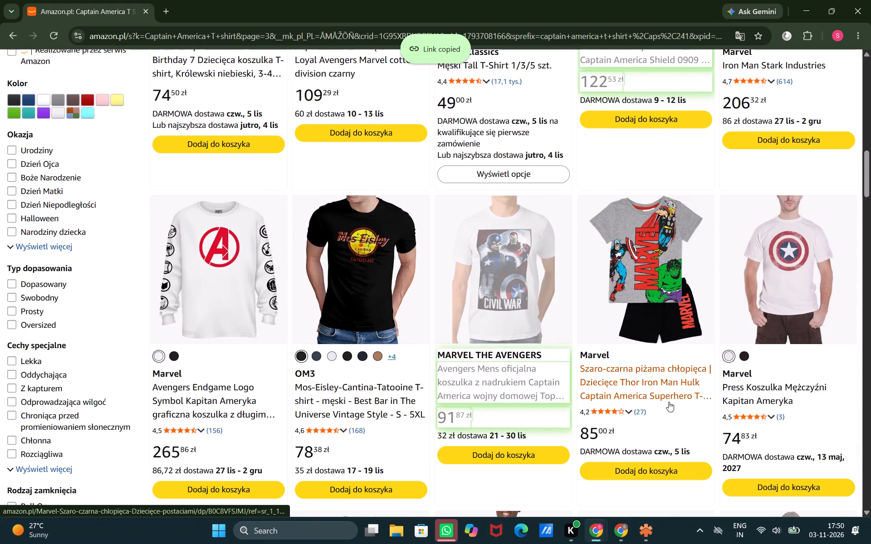
right_click(665, 387)
click(697, 317)
key(alt+Tab)
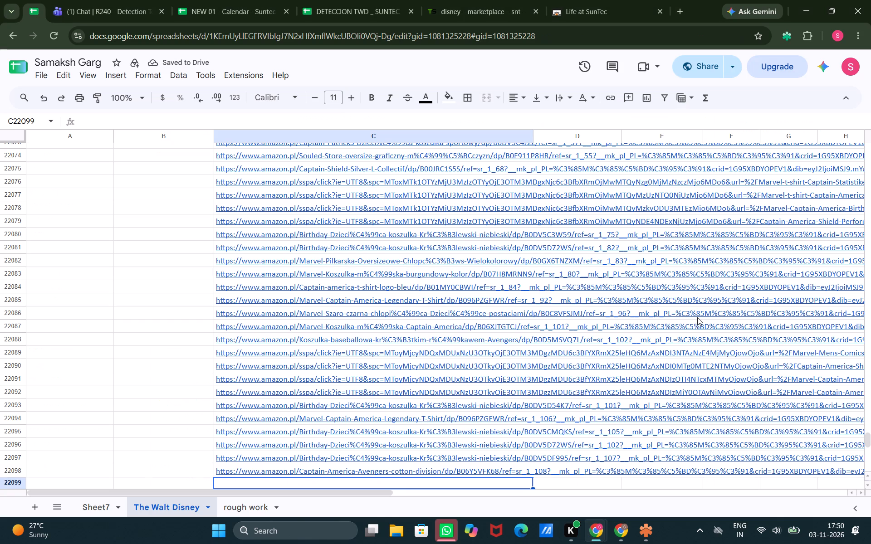
key(ctrl+v)
key(Return)
key(Return)
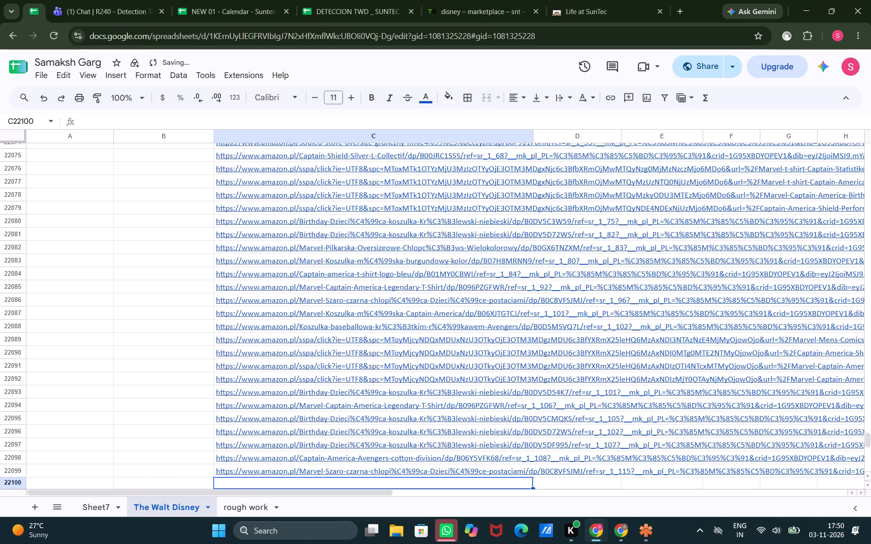
Copy the product link of the white men's Marvel Press Captain America shield T-shirt into cell C22100.
key(alt+Tab)
right_click(781, 405)
click(700, 339)
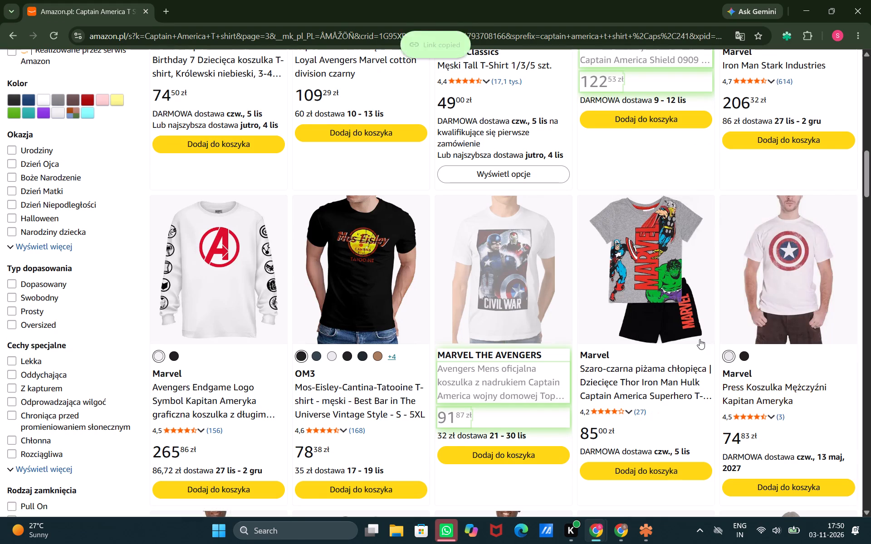
key(alt+Tab)
key(ctrl+v)
key(Return)
key(Return)
Copy the product link of the black men's Marvel Captain America Statistiken T-shirt into cell C22101.
key(alt+Tab)
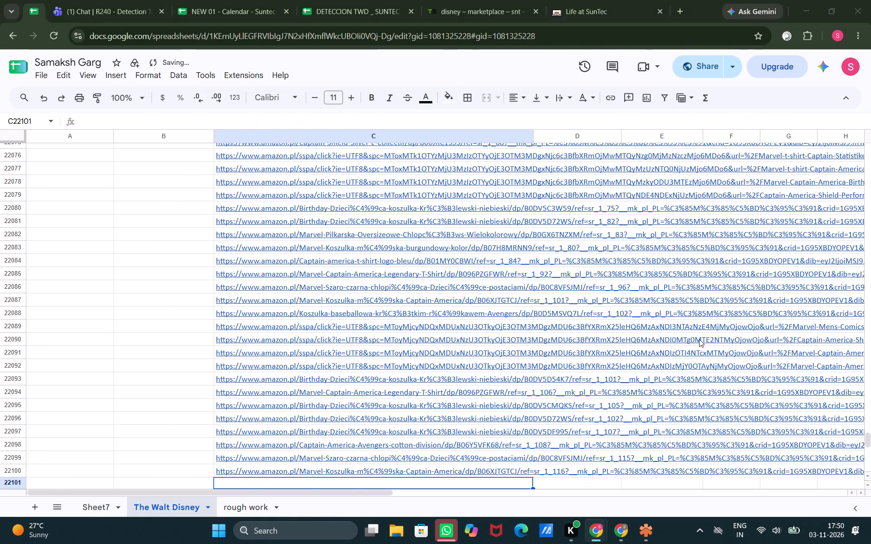
scroll(699, 339, down, 6)
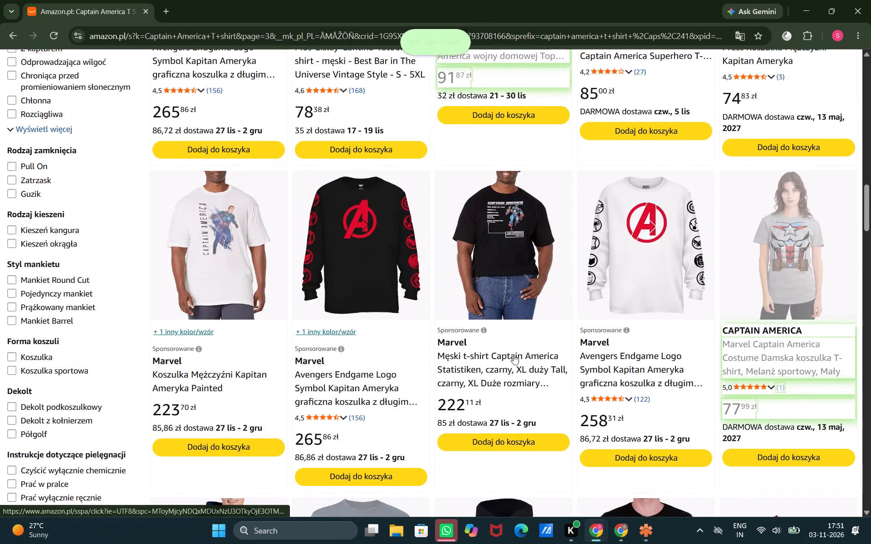
right_click(507, 373)
click(548, 311)
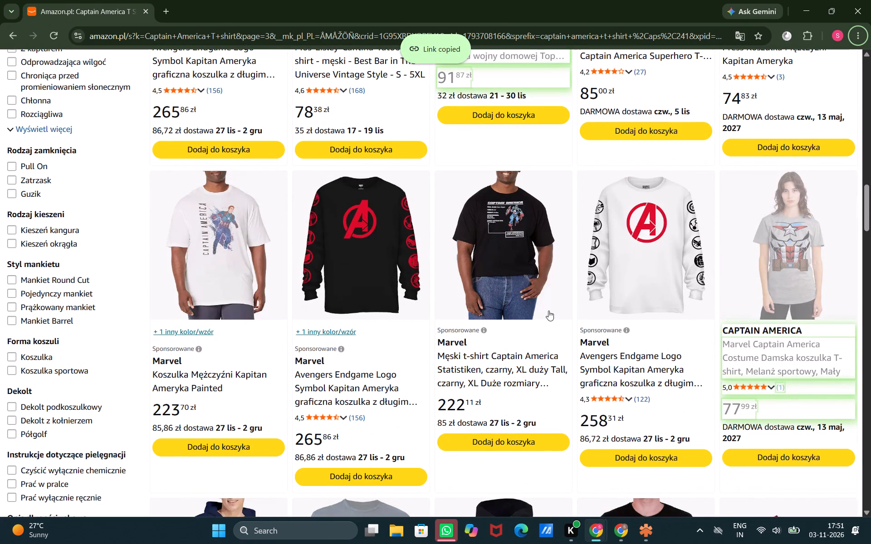
key(alt+Tab)
key(ctrl+v)
key(Return)
key(Return)
Copy the product link of the white men's Marvel Captain America Painted T-shirt into cell C22102.
key(alt+Tab)
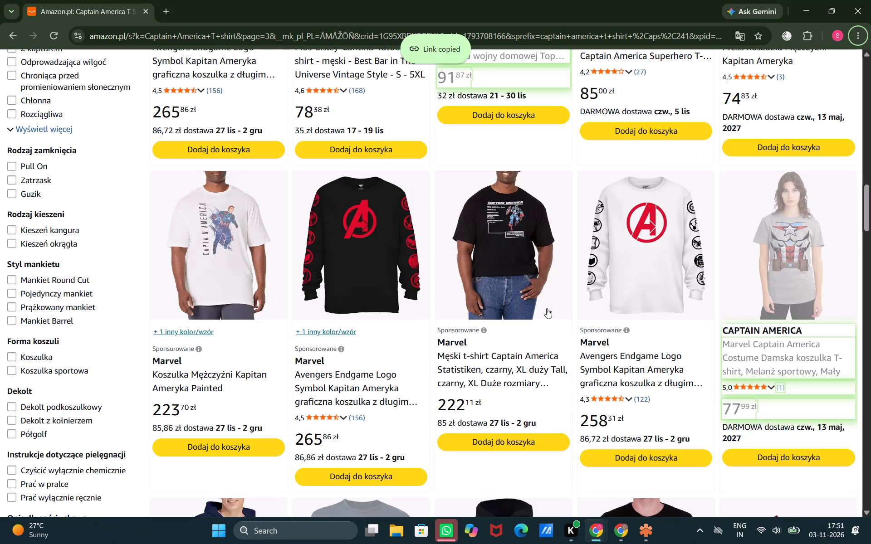
right_click(205, 384)
click(268, 317)
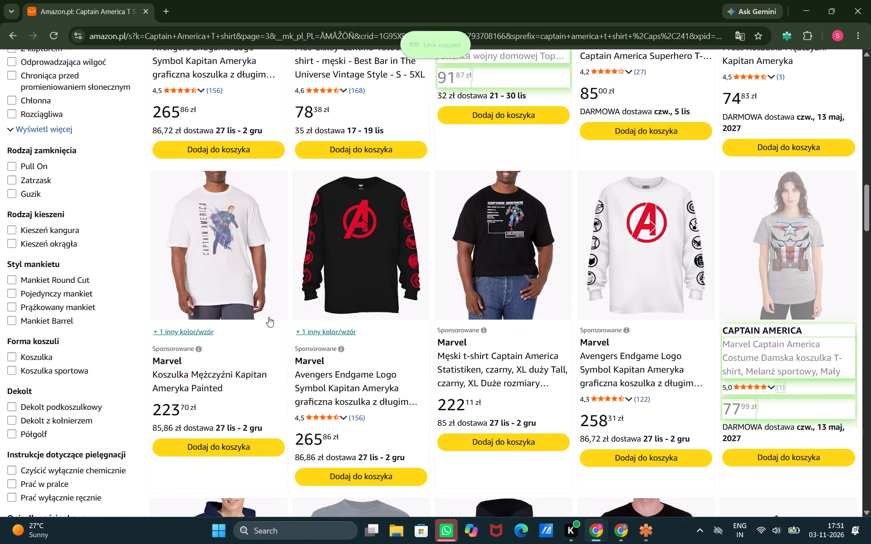
key(alt+Tab)
key(ctrl+v)
key(Return)
key(Return)
Copy the link of the second cotton division Loyal Avengers T-shirt, beside the red Distressed A shirt, into cell C22103.
key(alt+Tab)
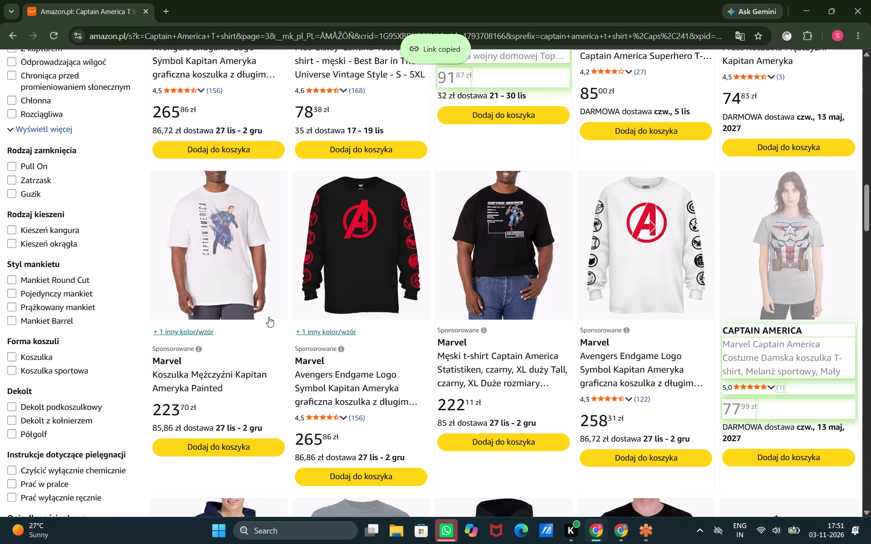
scroll(268, 317, down, 5)
right_click(659, 405)
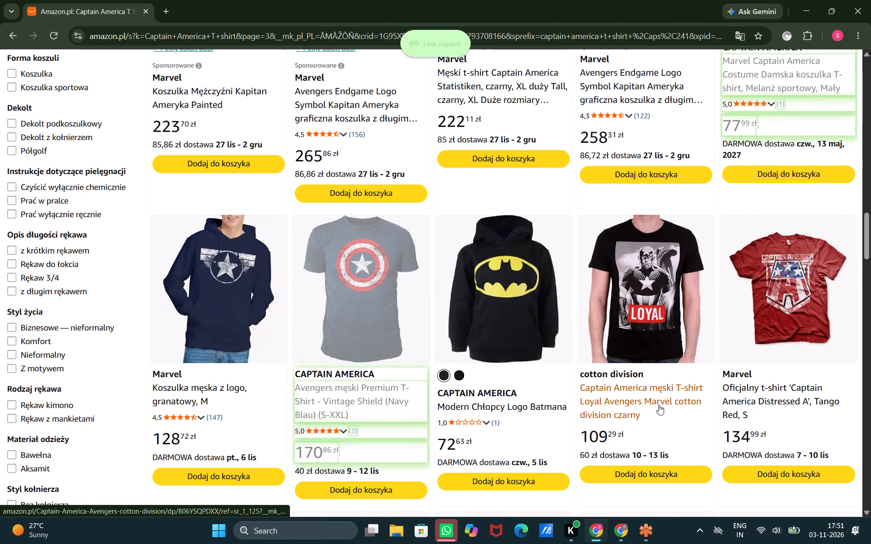
click(698, 333)
key(alt+Tab)
key(ctrl+v)
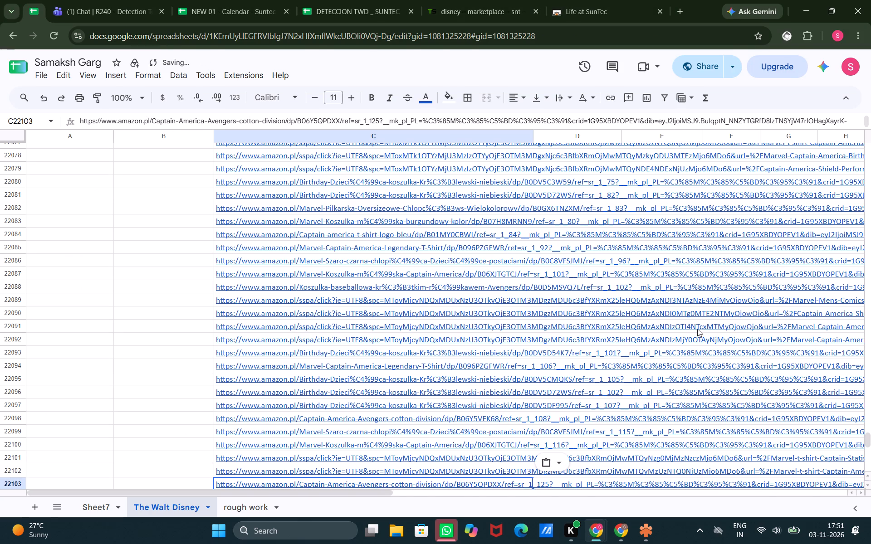
key(Return)
key(alt+Tab)
scroll(685, 339, down, 4)
scroll(414, 351, down, 3)
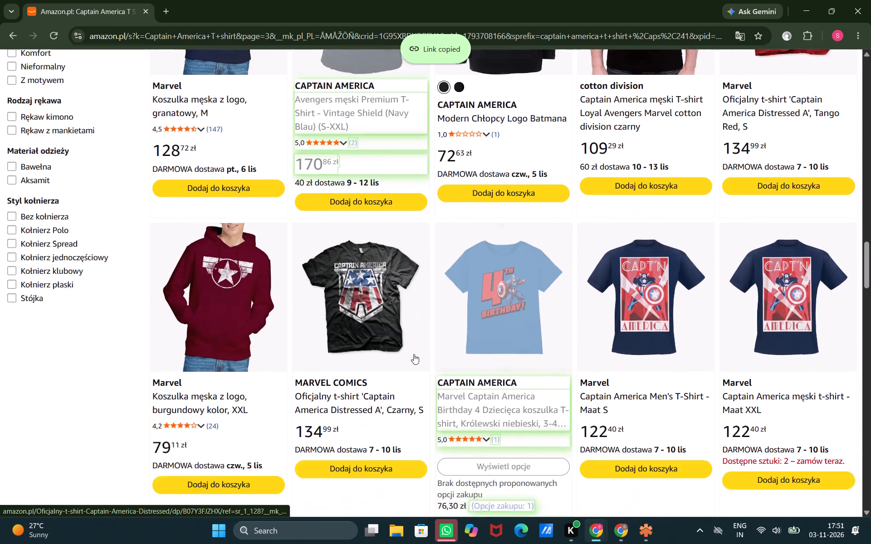
key(alt+Tab)
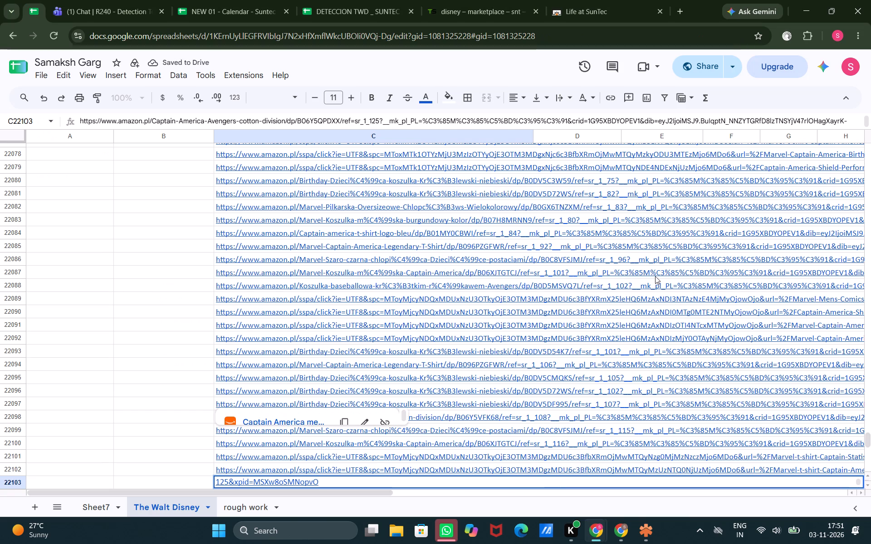
key(Return)
Copy the product link of the navy Marvel Captain America Men's T-Shirt in Maat S into cell C22104.
key(alt+Tab)
right_click(636, 288)
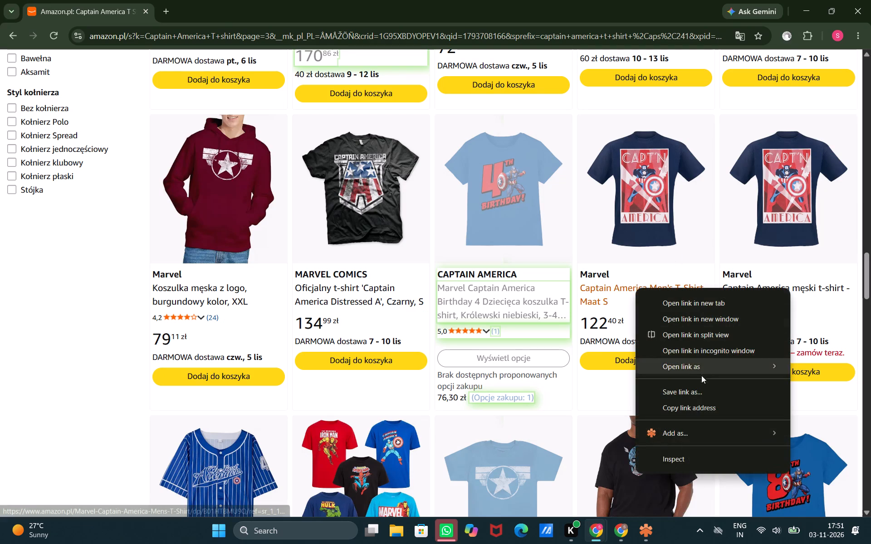
click(698, 408)
key(alt+Tab)
key(ctrl+v)
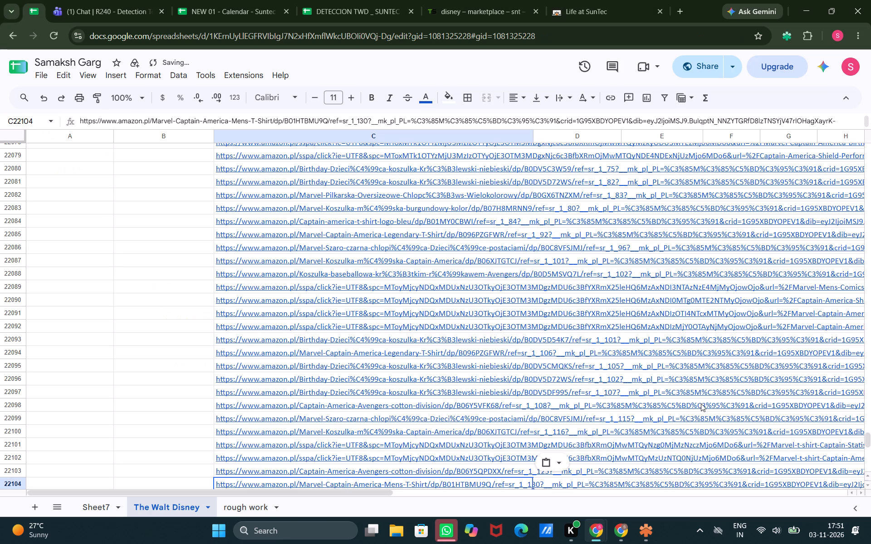
key(Return)
key(Return)
Copy the product link of the navy Marvel Captain America men's T-shirt in Maat XXL into cell C22105.
key(alt+Tab)
right_click(788, 301)
click(726, 428)
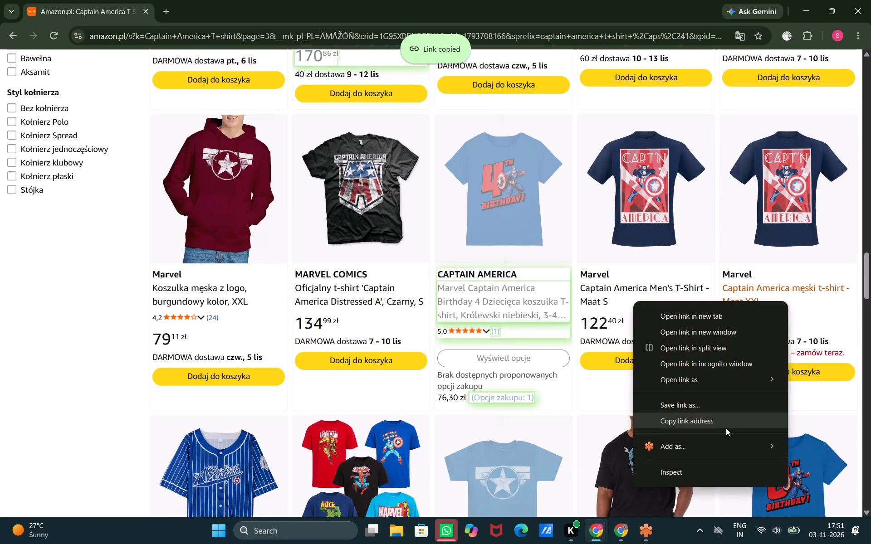
key(alt+Tab)
key(ctrl+v)
key(Return)
key(Return)
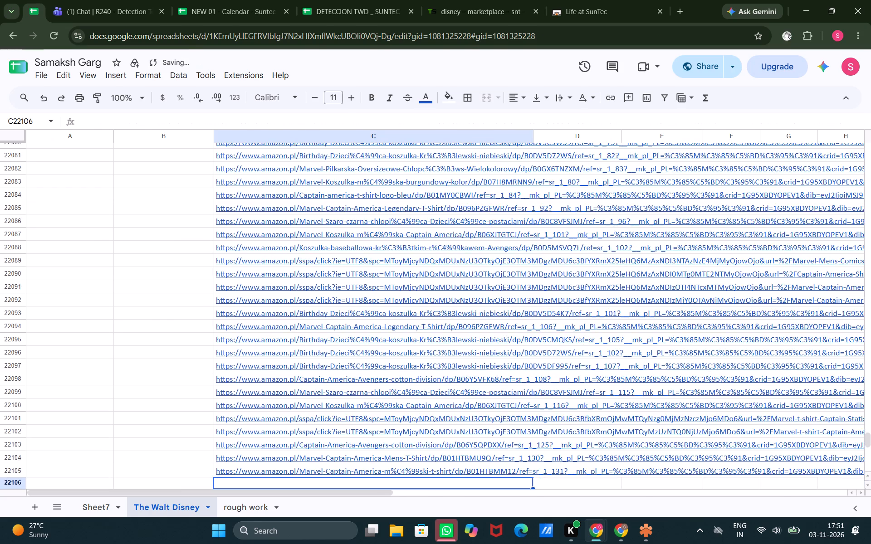
Copy the product link of the blue Marvel Captain America Birthday 8 kids' T-shirt into cell C22106.
key(alt+Tab)
scroll(723, 427, down, 4)
right_click(802, 380)
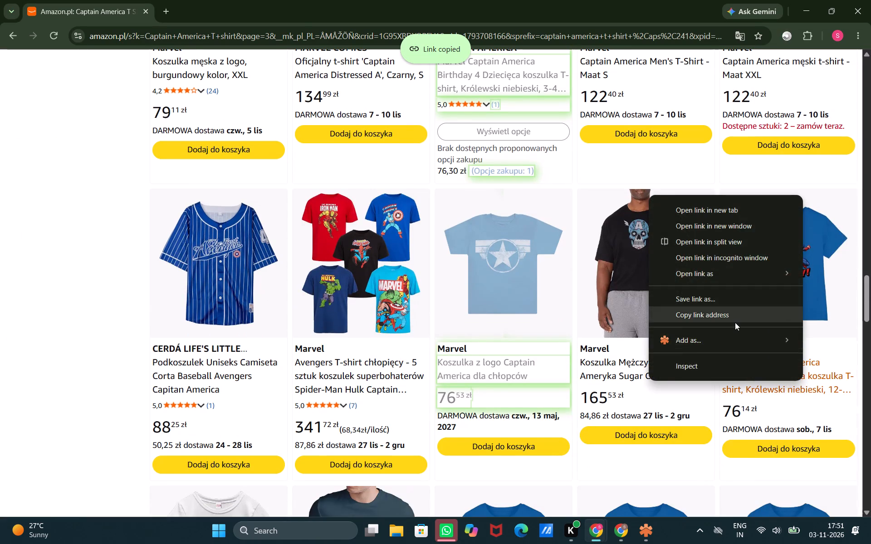
click(735, 322)
key(alt+Tab)
key(ctrl+v)
key(Return)
key(Return)
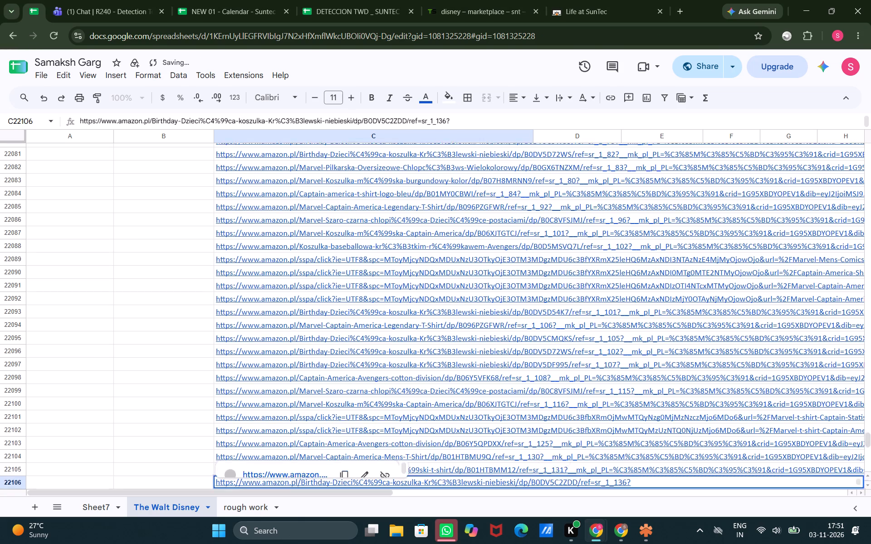
Copy the product link of the black Marvel Captain America Sugar Skull (Sugar Czaszka) men's T-shirt into cell C22107.
key(alt+Tab)
right_click(658, 374)
click(711, 305)
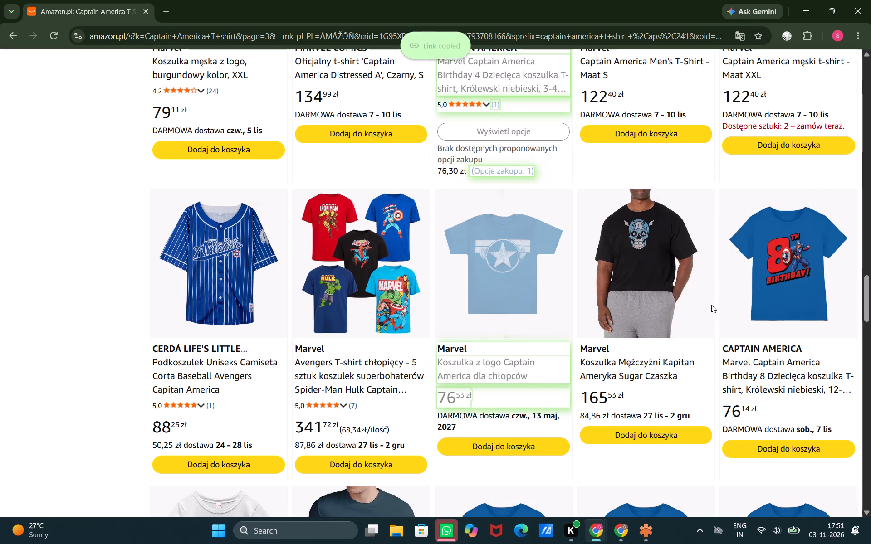
key(alt+Tab)
key(ctrl+v)
key(Return)
key(Return)
Copy the product link of the boys' Marvel Avengers superhero T-shirt five-pack into cell C22108.
key(alt+Tab)
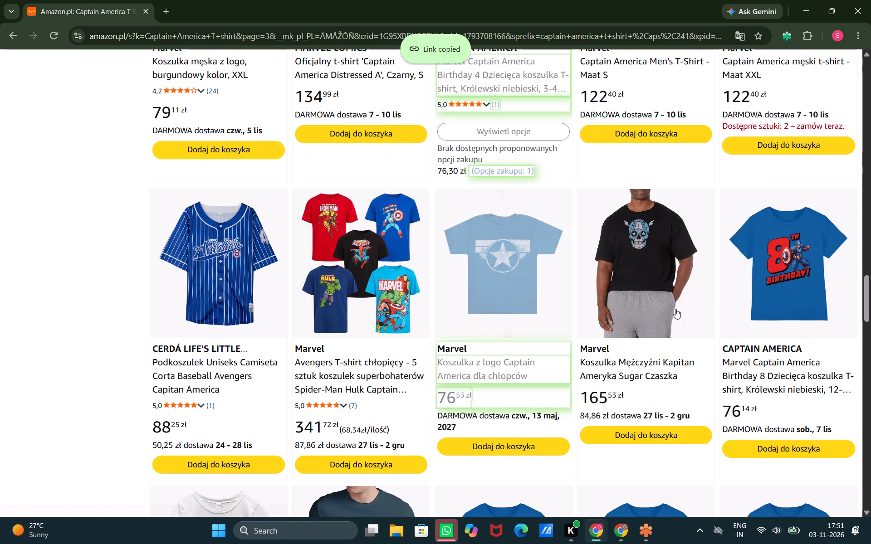
right_click(344, 368)
click(419, 306)
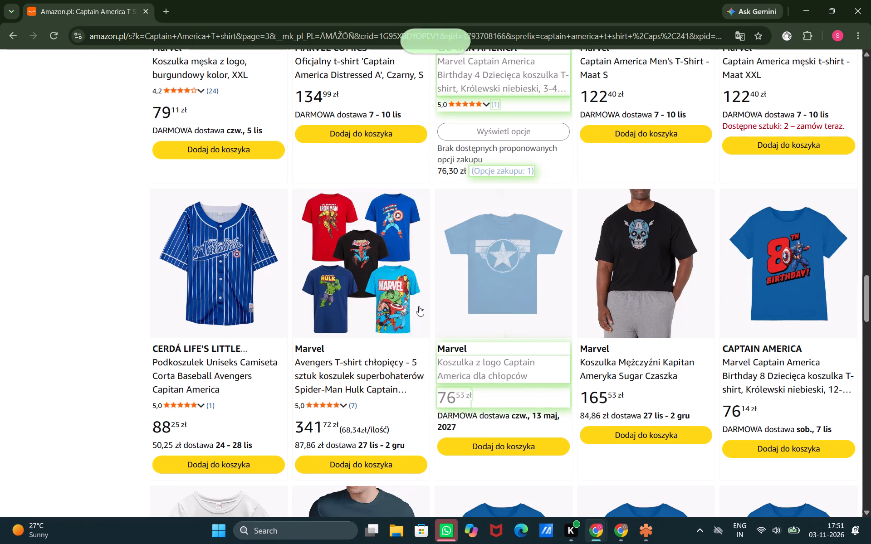
key(alt+Tab)
key(ctrl+v)
key(Return)
key(Return)
Copy the product link of the blue pinstriped Cerdá Avengers Captain America baseball shirt into cell C22109.
key(alt+Tab)
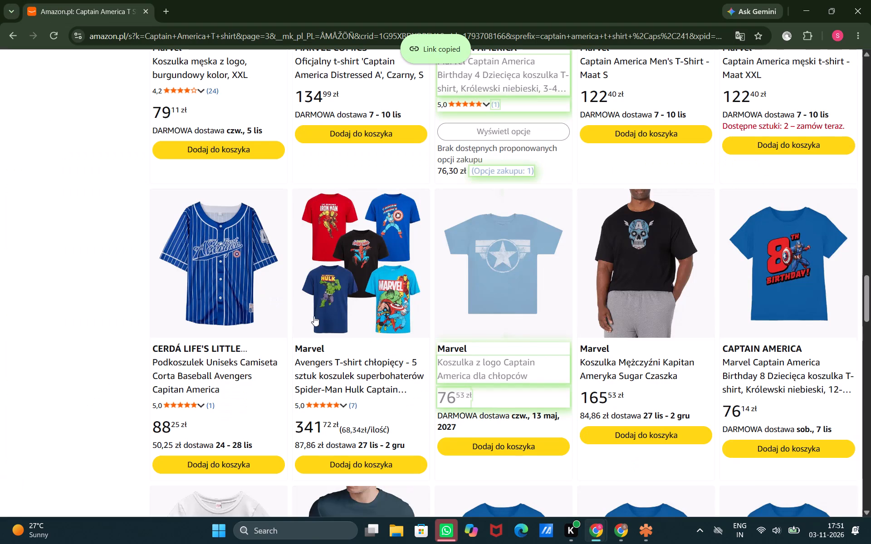
right_click(216, 364)
click(263, 294)
key(alt+Tab)
key(ctrl+v)
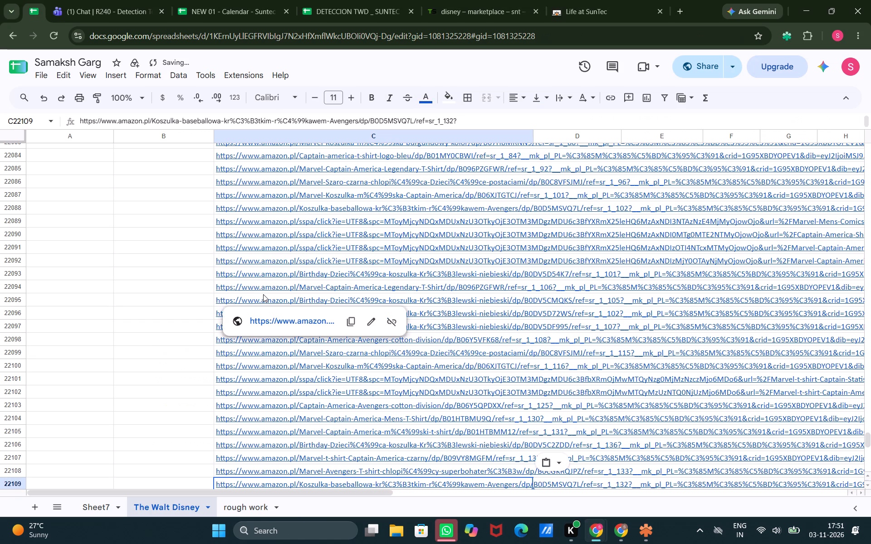
key(Return)
key(Return)
Copy the product link of the blue Captain America Birthday 11 Unisex Kids T-shirt into cell C22110.
key(alt+Tab)
scroll(266, 290, down, 6)
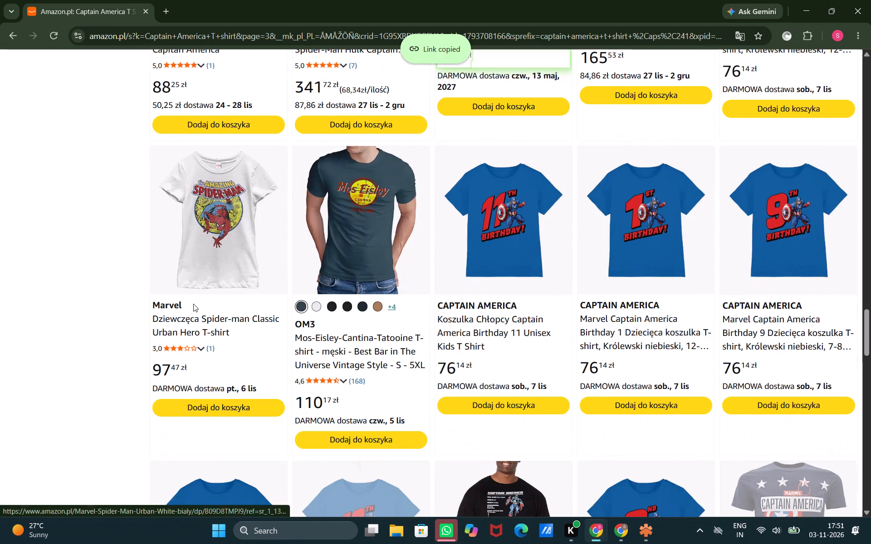
right_click(527, 312)
right_click(499, 330)
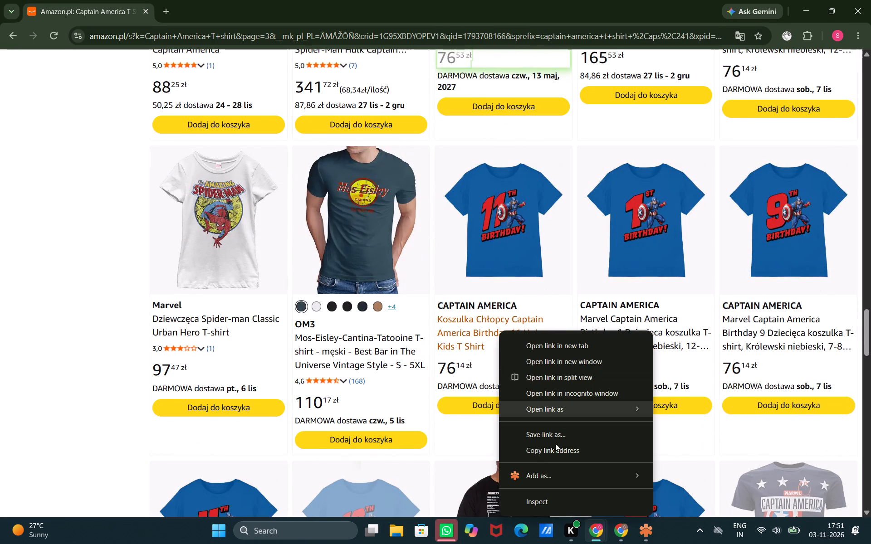
click(550, 452)
key(alt+Tab)
key(ctrl+v)
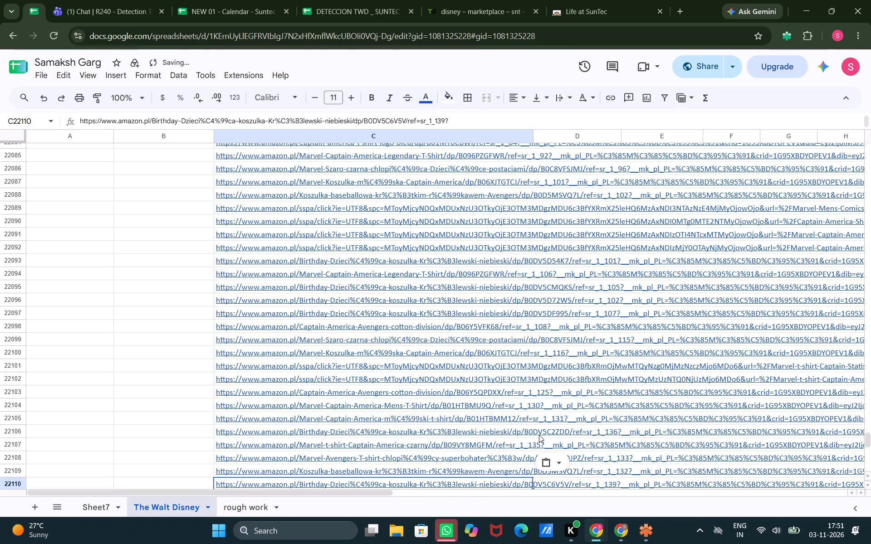
key(Return)
key(Return)
Copy the product link of the blue Marvel Captain America Birthday 1 kids' T-shirt into cell C22111.
key(alt+Tab)
right_click(617, 343)
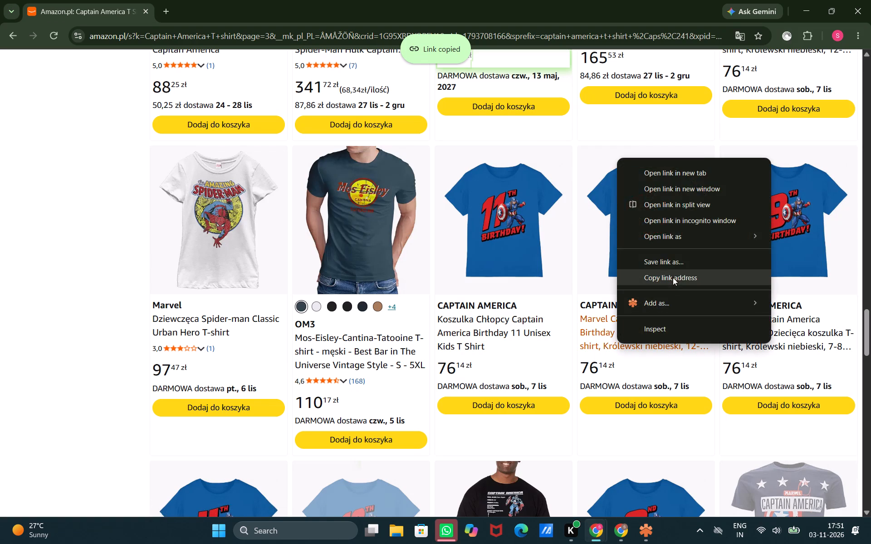
click(673, 277)
key(alt+Tab)
key(ctrl+v)
key(Return)
key(Return)
Copy the product link of the blue Marvel Captain America Birthday 9 kids' T-shirt in size 7-8 into cell C22112.
key(alt+Tab)
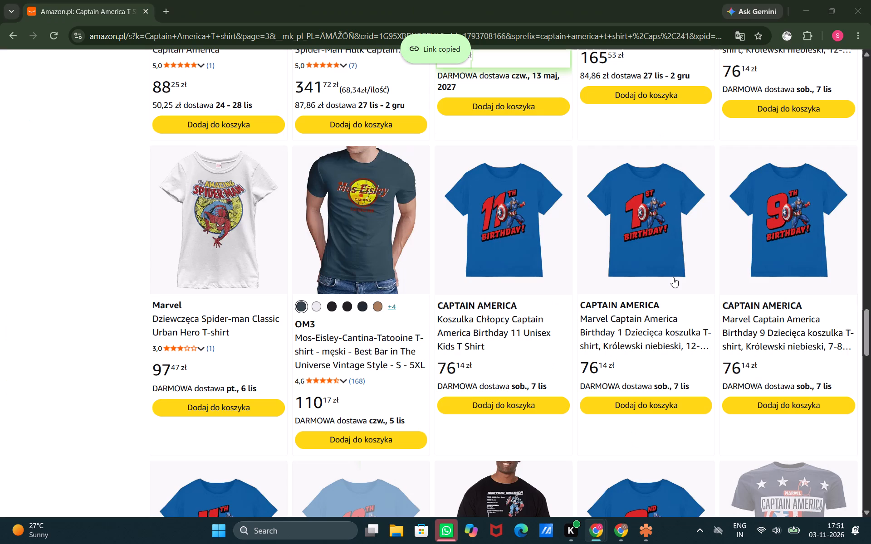
right_click(771, 344)
click(688, 283)
key(alt+Tab)
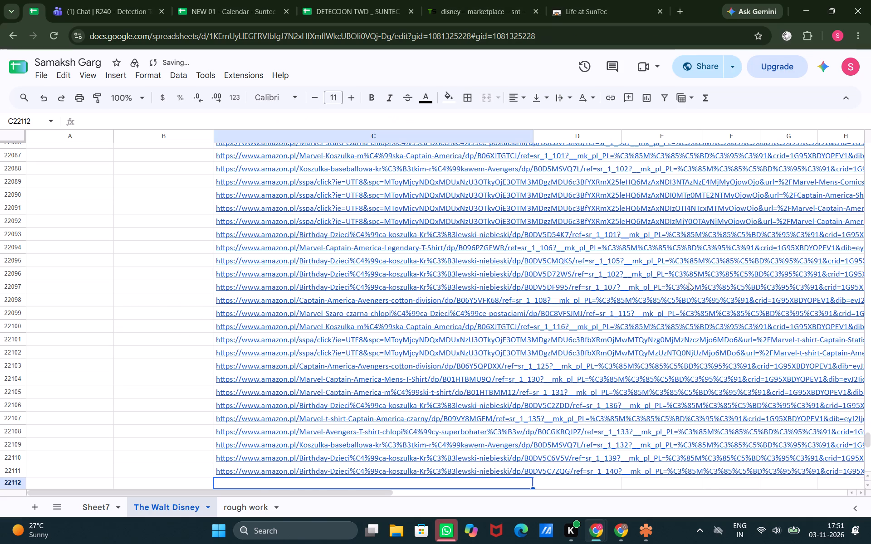
key(ctrl+v)
key(Return)
key(Return)
Copy the product link of the blue Captain America Birthday 2 Unisex Kids T-shirt into cell C22113.
key(alt+Tab)
scroll(700, 283, down, 3)
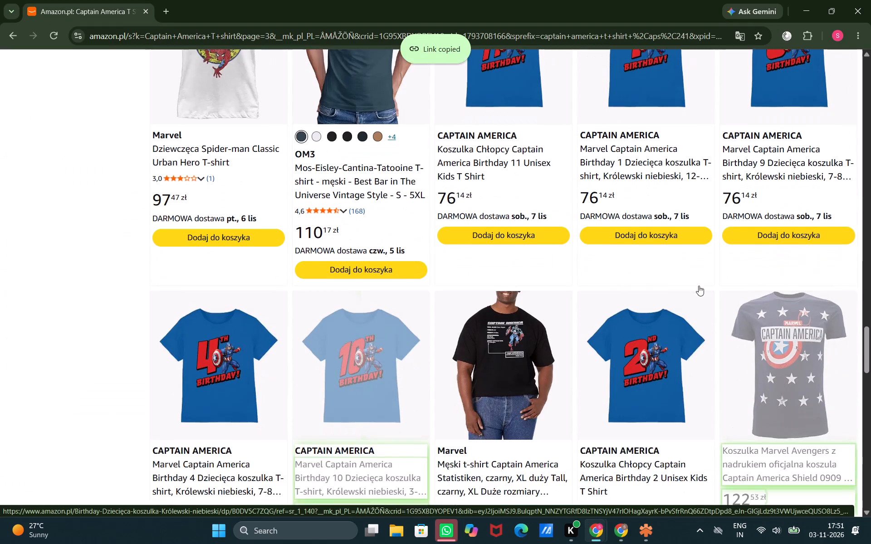
scroll(700, 289, down, 2)
right_click(661, 361)
click(702, 296)
key(alt+Tab)
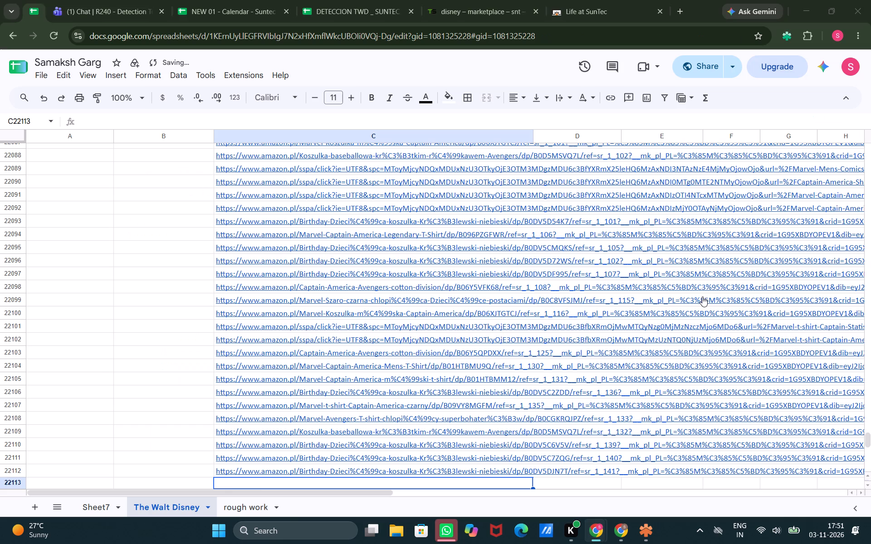
key(ctrl+v)
key(Return)
key(Return)
Copy the product link of the black men's Marvel Captain America Statistiken T-shirt into cell C22114.
key(alt+Tab)
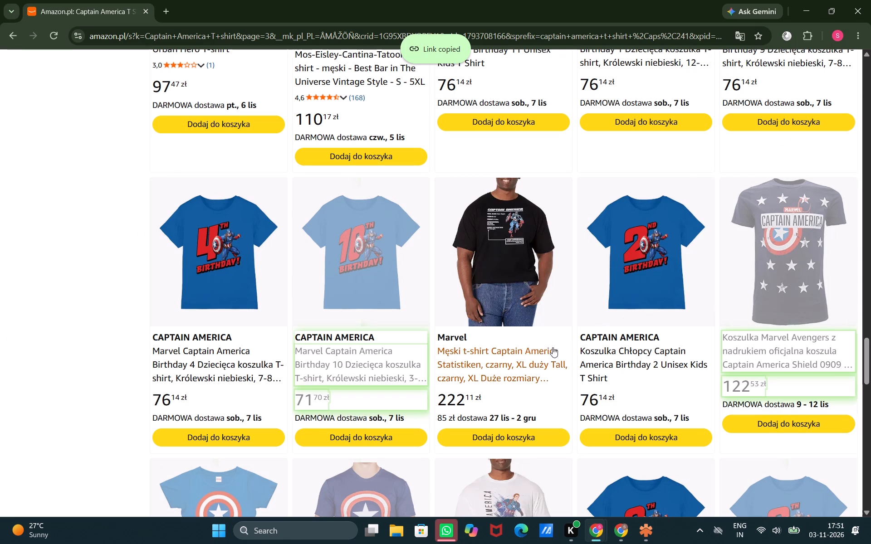
right_click(532, 357)
click(581, 296)
key(alt+Tab)
key(ctrl+v)
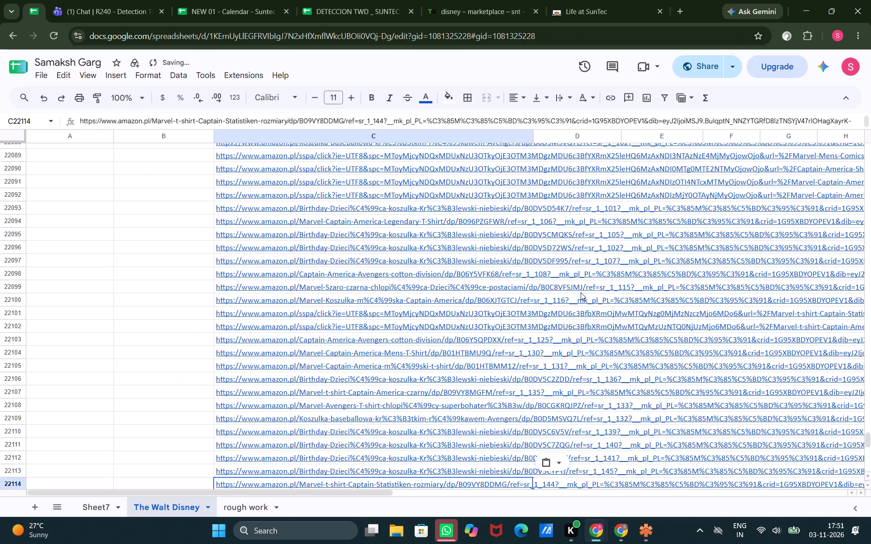
key(Return)
key(Return)
Copy the product link of the blue Marvel Captain America Birthday 4 kids' T-shirt in size 7-8 into cell C22115.
key(alt+Tab)
right_click(208, 373)
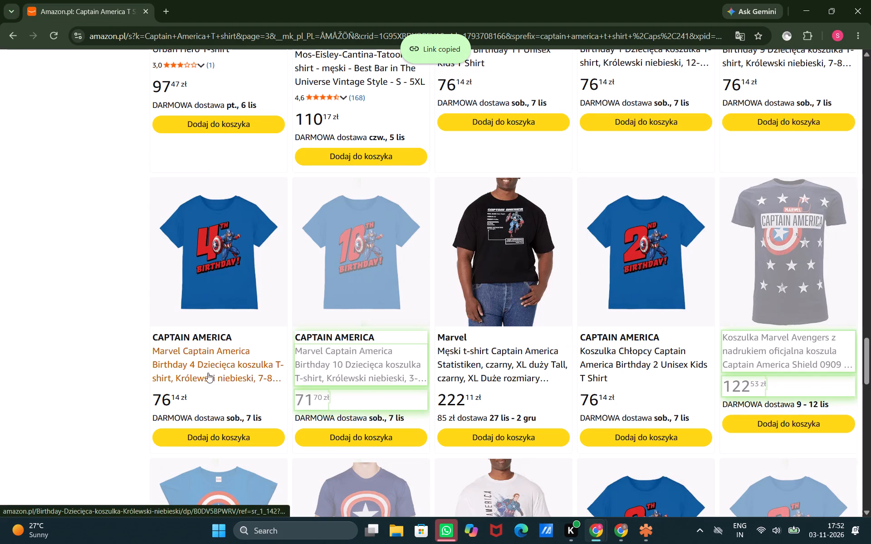
click(273, 310)
key(alt+Tab)
key(ctrl+v)
key(Return)
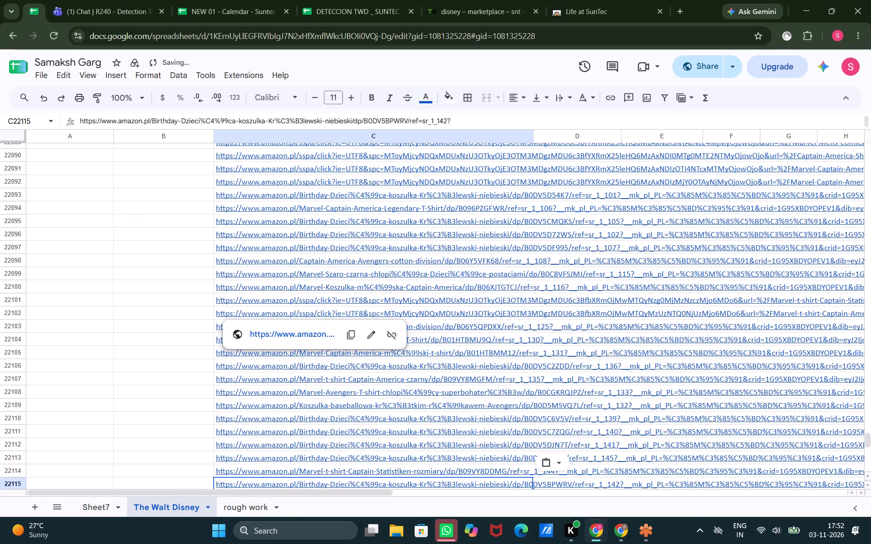
key(Return)
Copy the product link of the white men's Marvel Captain America Painted T-shirt near the end of the results into cell C22116.
key(alt+Tab)
scroll(274, 307, down, 6)
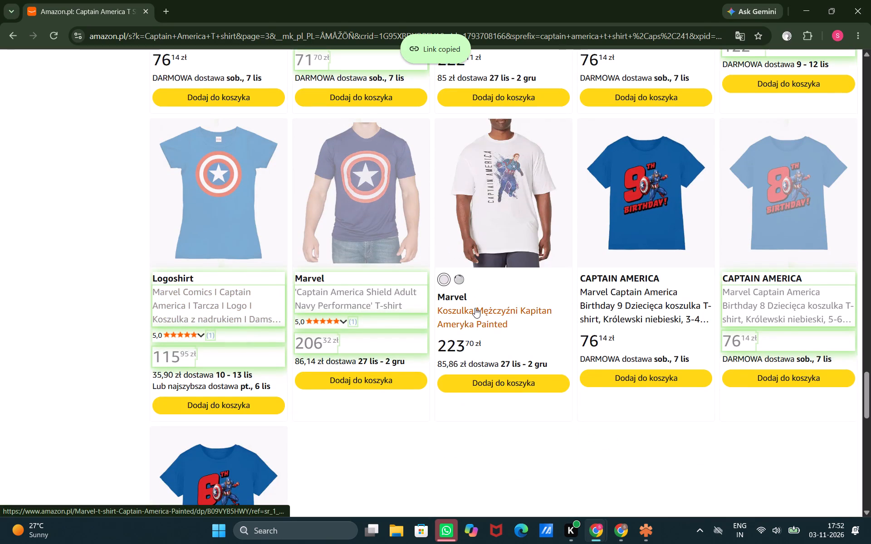
right_click(475, 308)
click(557, 423)
key(alt+Tab)
key(ctrl+v)
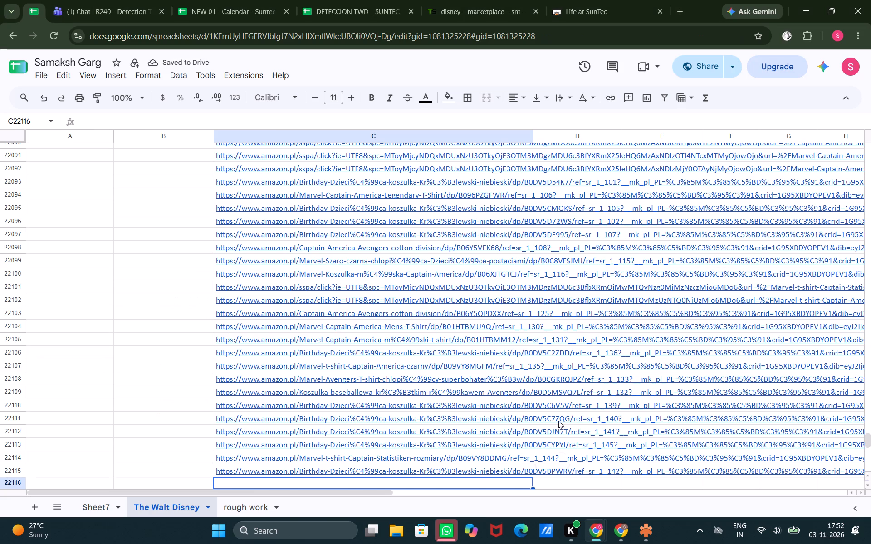
key(Return)
key(Return)
Copy the product link of the blue Marvel Captain America Birthday 9 kids' T-shirt in size 3-4 into cell C22117.
key(alt+Tab)
right_click(631, 327)
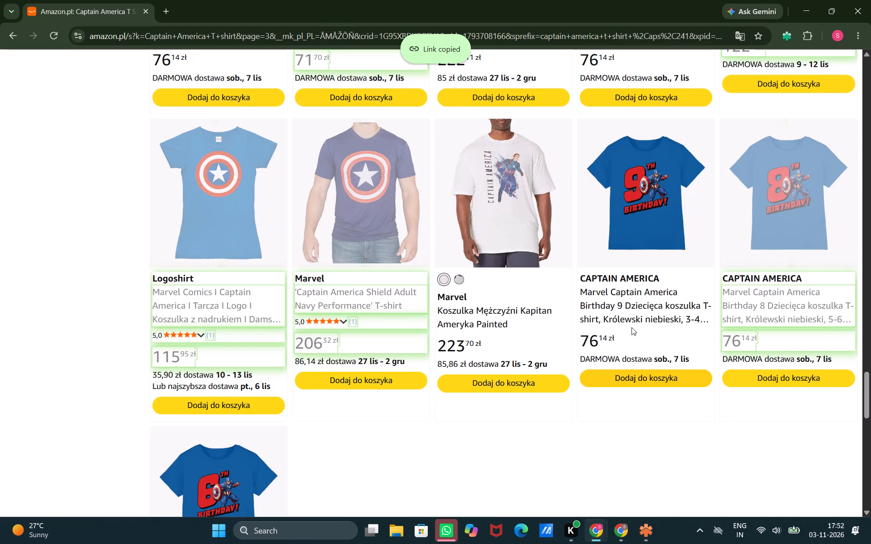
right_click(618, 309)
click(697, 430)
key(alt+Tab)
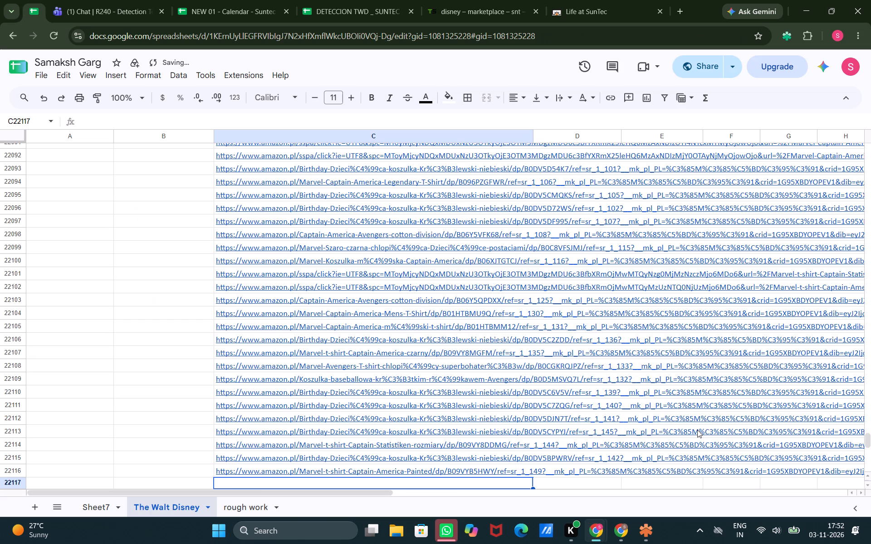
key(ctrl+v)
key(Return)
key(Return)
Copy the product link of the blue Marvel Captain America Birthday 6 kids' T-shirt, the last result on the page, into cell C22118.
key(alt+Tab)
scroll(690, 434, down, 4)
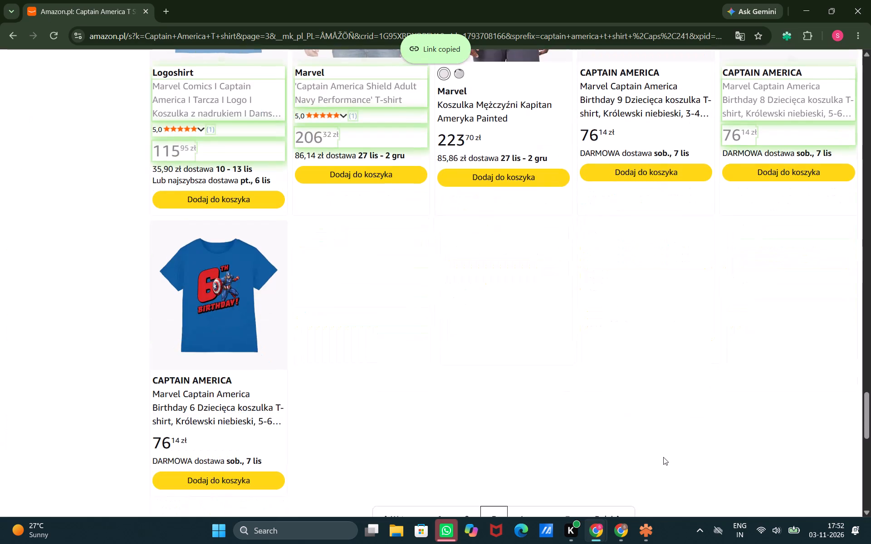
right_click(259, 400)
click(331, 326)
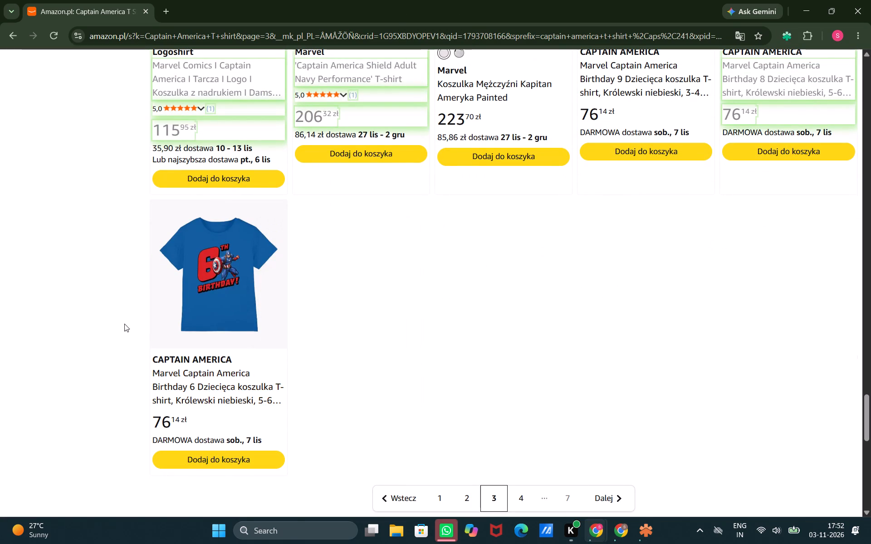
click(420, 12)
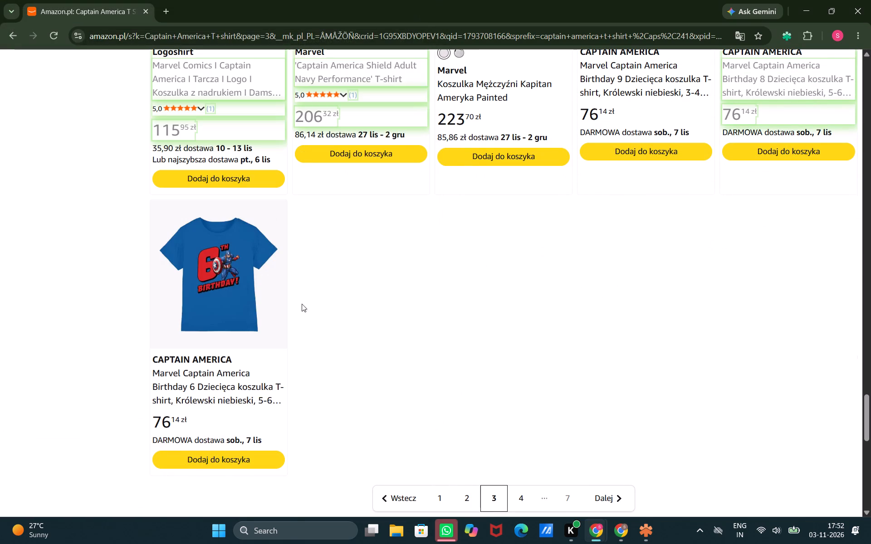
right_click(222, 398)
click(290, 340)
key(alt+Tab)
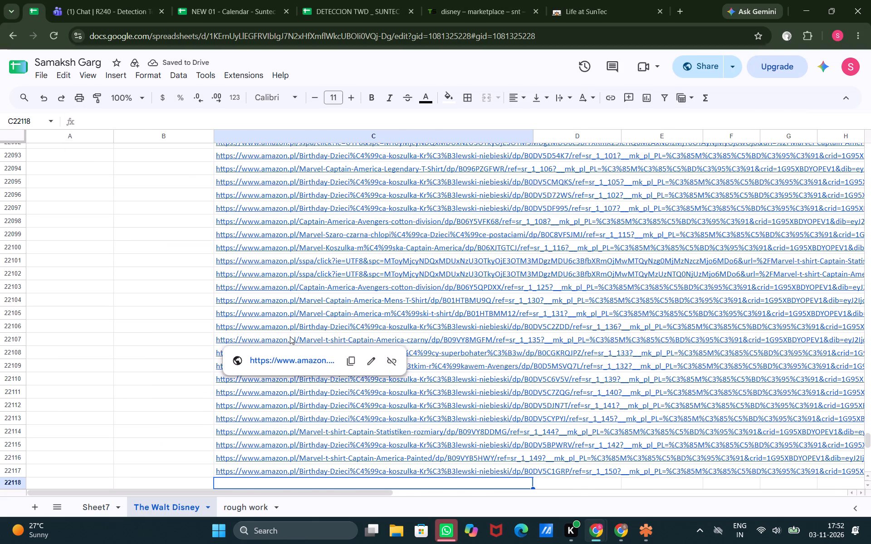
key(ctrl+v)
key(Return)
key(Return)
Open page 4 of the Amazon.pl results for Captain America T shirt.
key(alt+Tab)
scroll(414, 297, down, 4)
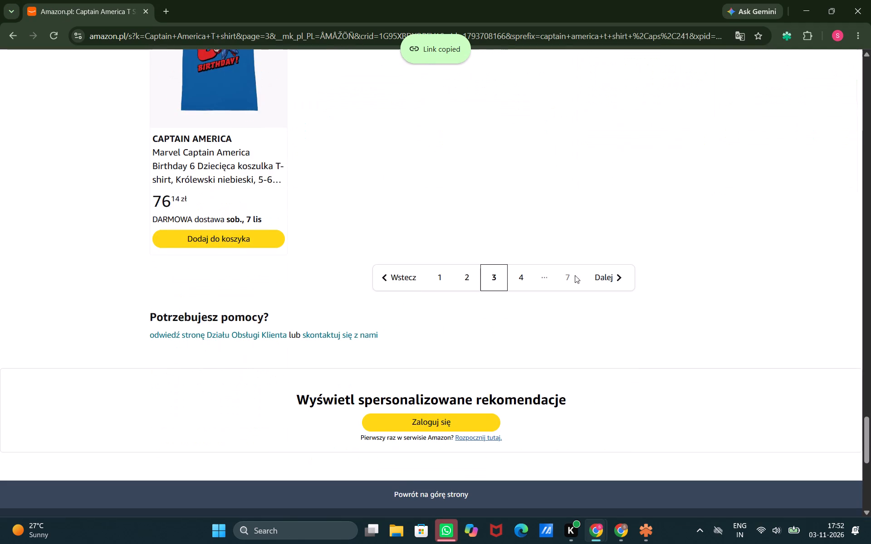
click(530, 272)
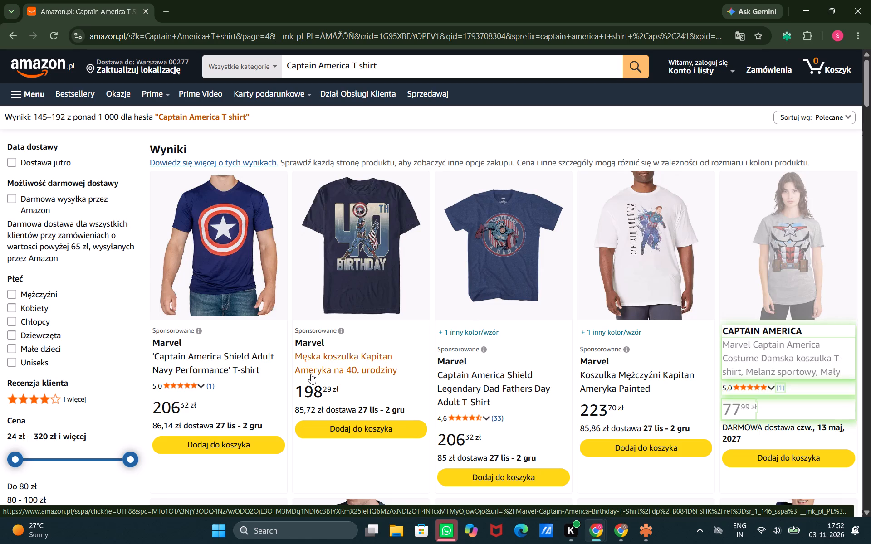
Copy the link of the sponsored Captain America Shield Adult Navy Performance T-shirt into cell C22119.
right_click(238, 369)
click(314, 308)
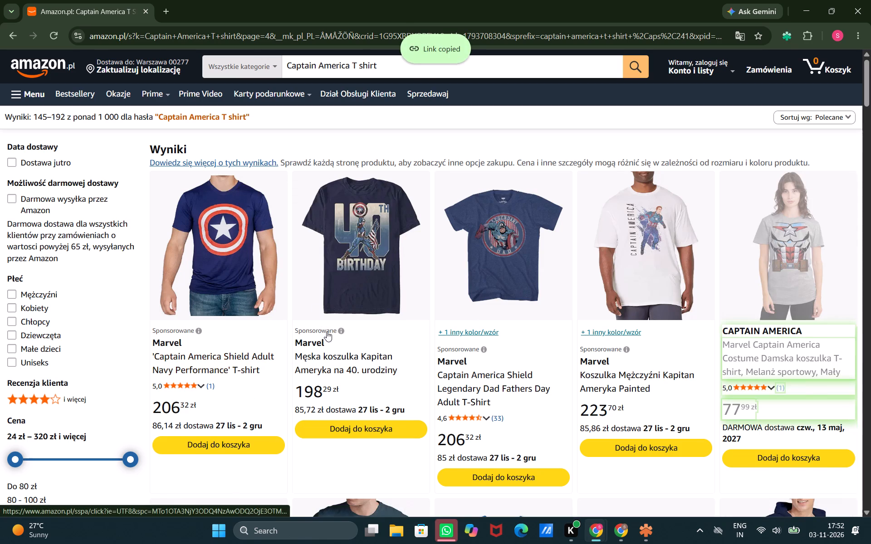
key(alt+Tab)
key(ctrl+v)
key(Return)
key(Return)
Copy the link of the sponsored navy Marvel Captain America 40th birthday men's T-shirt into cell C22120.
key(alt+Tab)
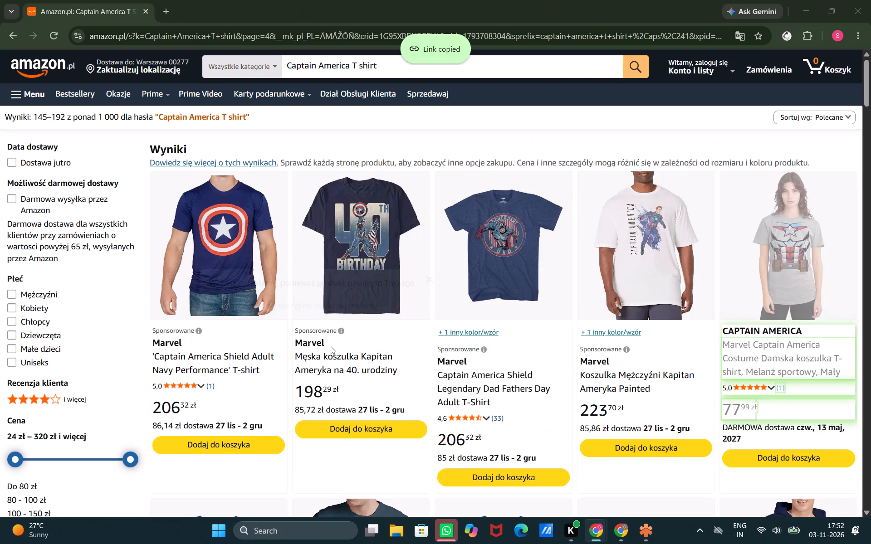
right_click(329, 377)
right_click(315, 359)
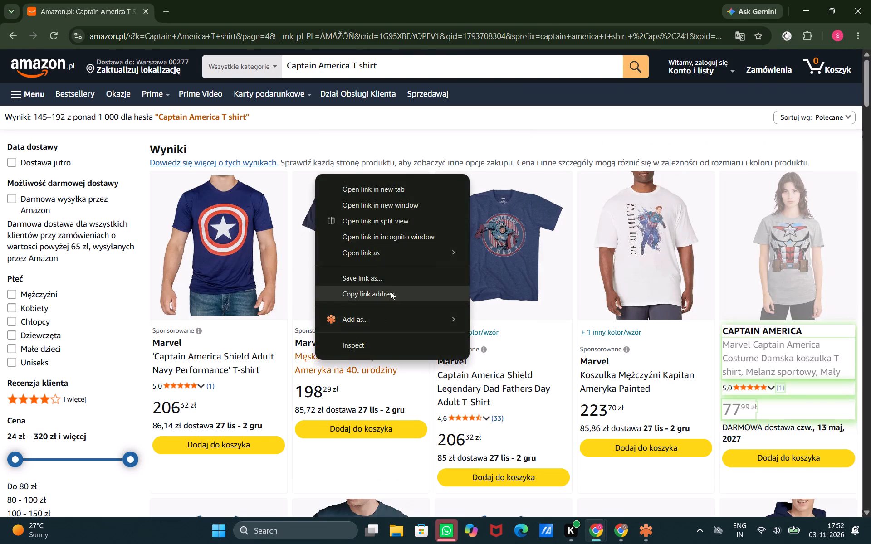
click(391, 291)
key(alt+Tab)
key(ctrl+v)
key(Return)
key(Return)
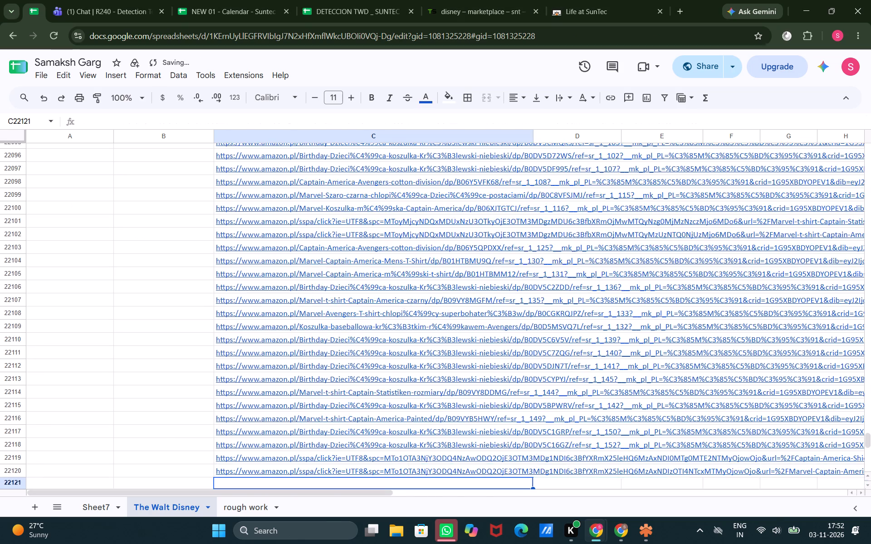
Copy the link of the sponsored Captain America Shield Legendary Dad Fathers Day Adult T-Shirt into cell C22121.
key(alt+Tab)
right_click(478, 387)
click(524, 327)
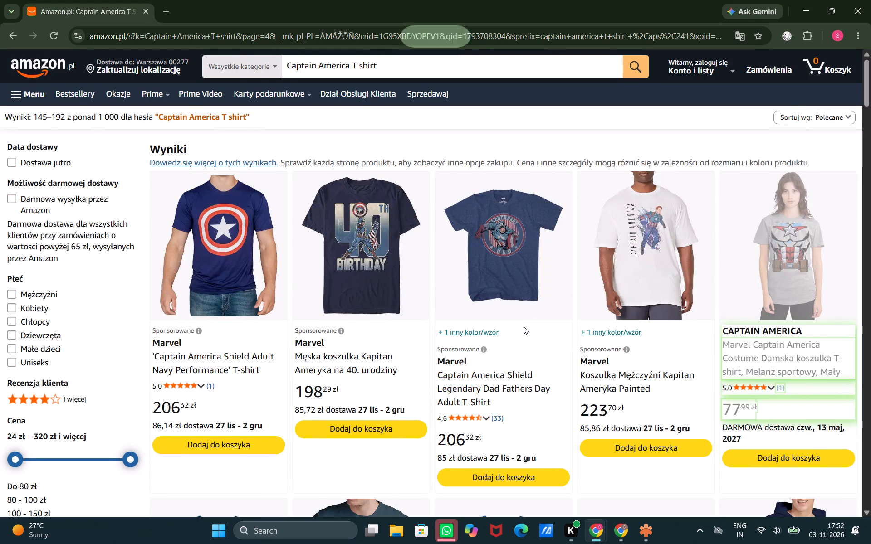
key(alt+Tab)
key(ctrl+v)
key(Return)
key(Return)
key(alt+Tab)
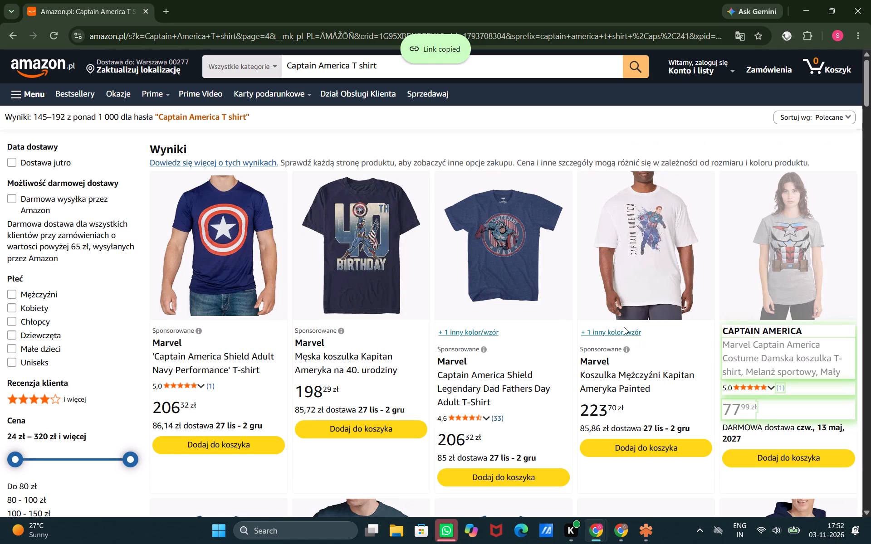
Copy the link of the sponsored white men's Kapitan Ameryka Painted T-shirt into cell C22122.
right_click(631, 381)
click(662, 310)
key(alt+Tab)
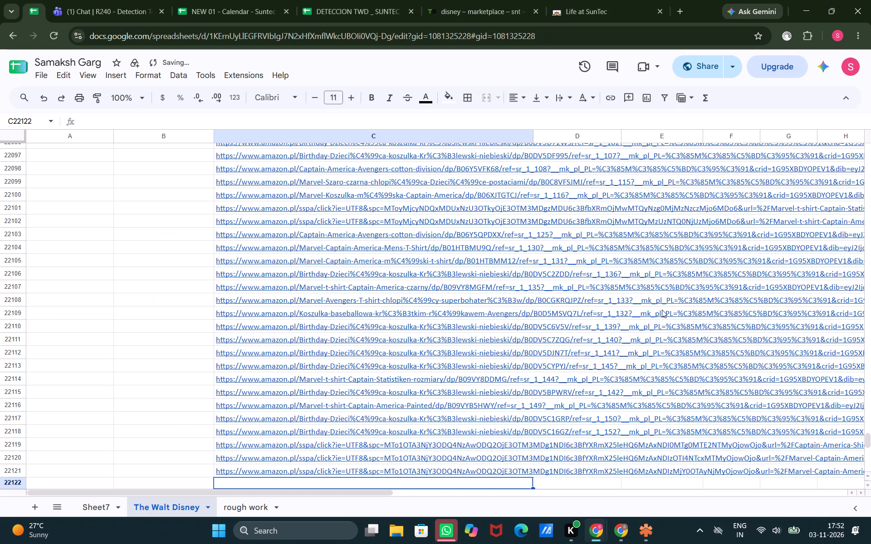
key(ctrl+v)
key(Return)
key(Return)
key(alt+Tab)
Copy the link of the Marvel men's Distressed Shield T-shirt into cell C22123.
scroll(662, 308, down, 5)
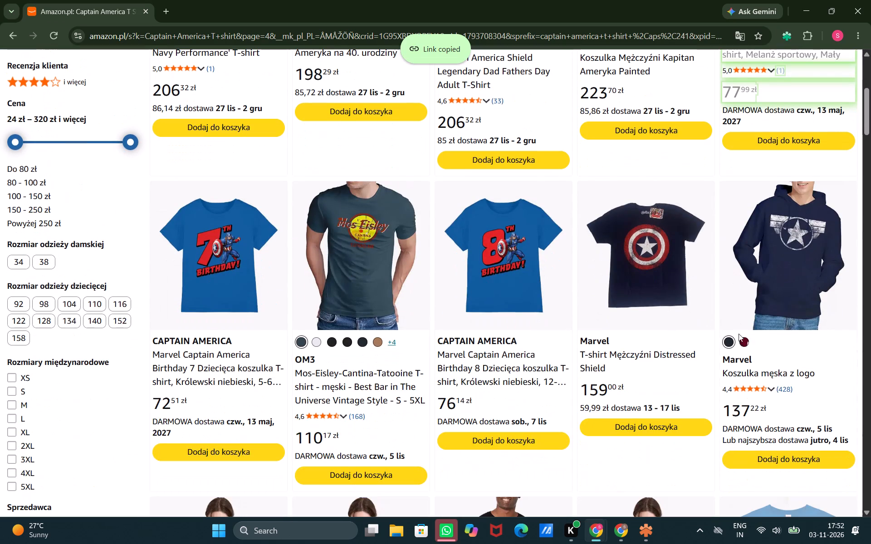
right_click(670, 357)
click(726, 292)
key(alt+Tab)
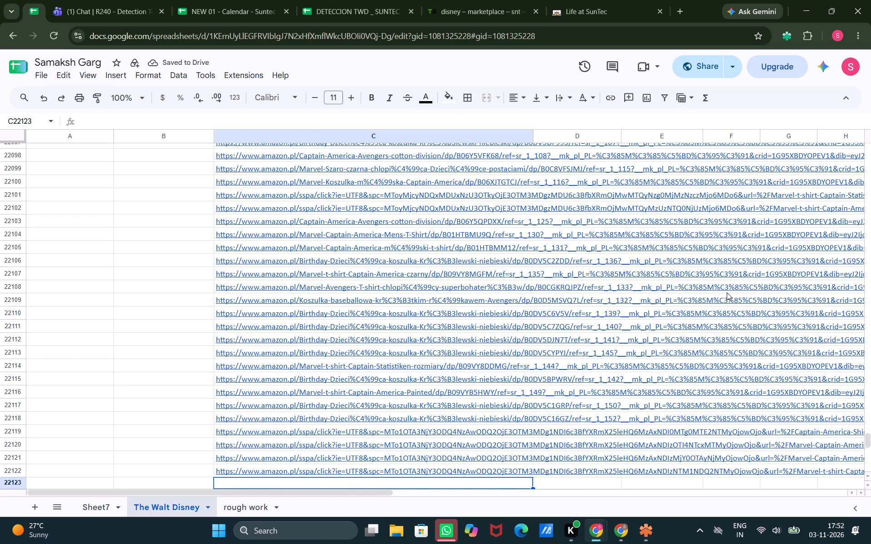
key(ctrl+v)
key(Return)
key(Return)
key(alt+Tab)
Copy the link of the royal blue Marvel Captain America Birthday 8 kids' T-shirt into cell C22124.
right_click(496, 365)
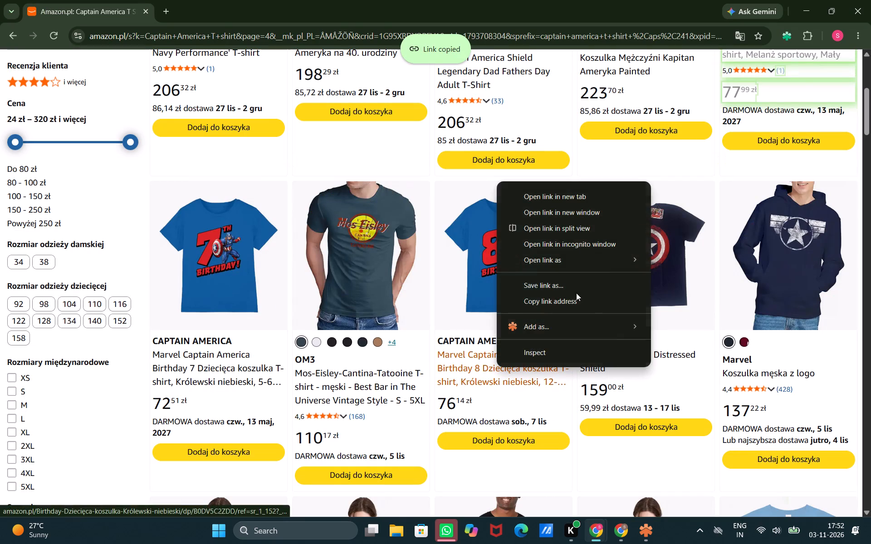
click(575, 296)
key(alt+Tab)
key(ctrl+v)
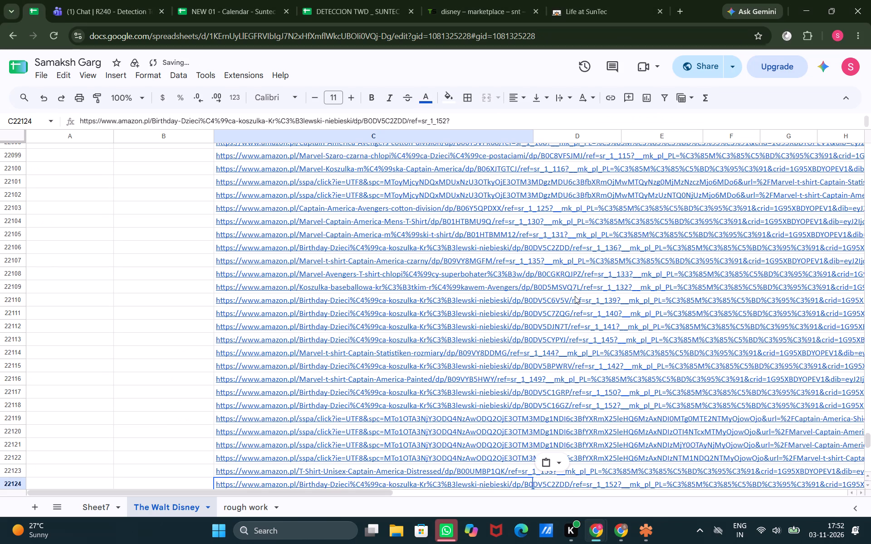
key(Return)
key(Return)
key(alt+Tab)
Copy the link of the royal blue Marvel Captain America Birthday 7 kids' T-shirt into cell C22125.
right_click(219, 374)
click(296, 311)
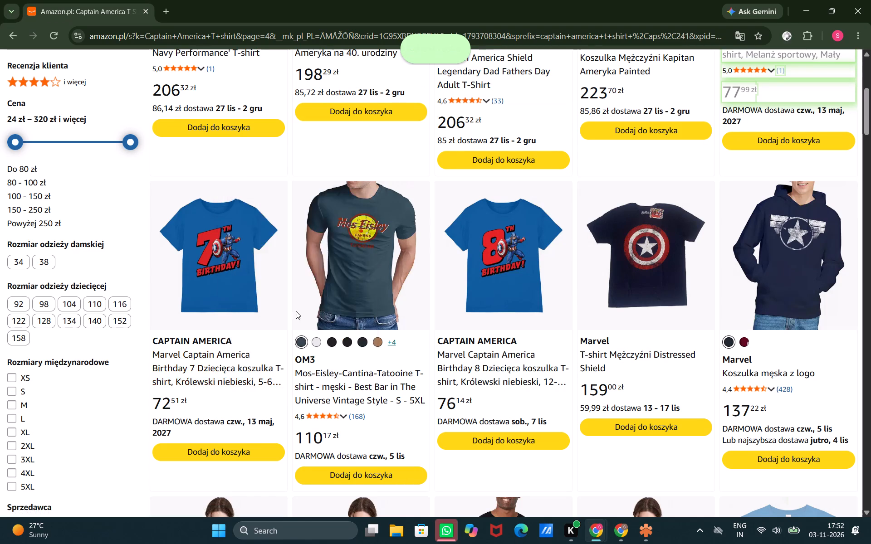
key(alt+Tab)
key(ctrl+v)
key(Return)
key(Return)
key(alt+Tab)
Copy the link of the first navy Captain America Birthday 11 women's T-shirt in the next results row into cell C22126.
scroll(295, 311, down, 4)
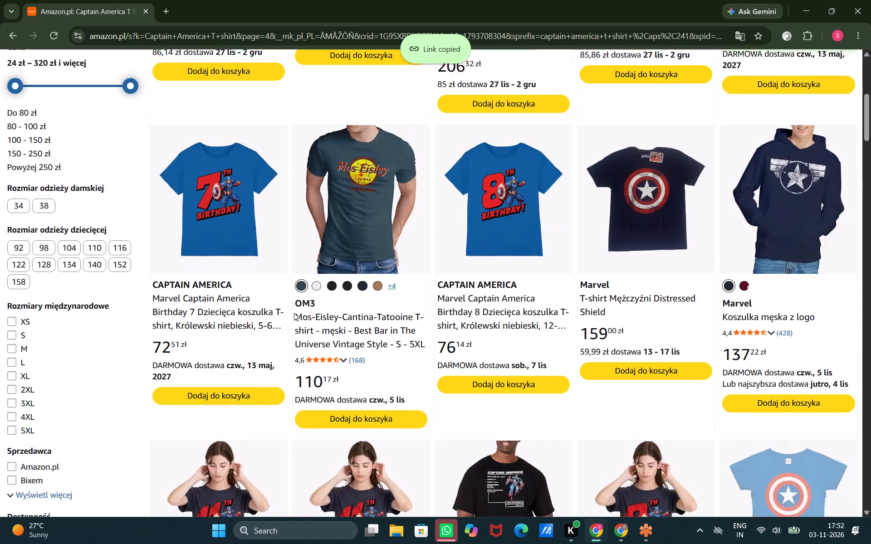
right_click(212, 442)
click(250, 376)
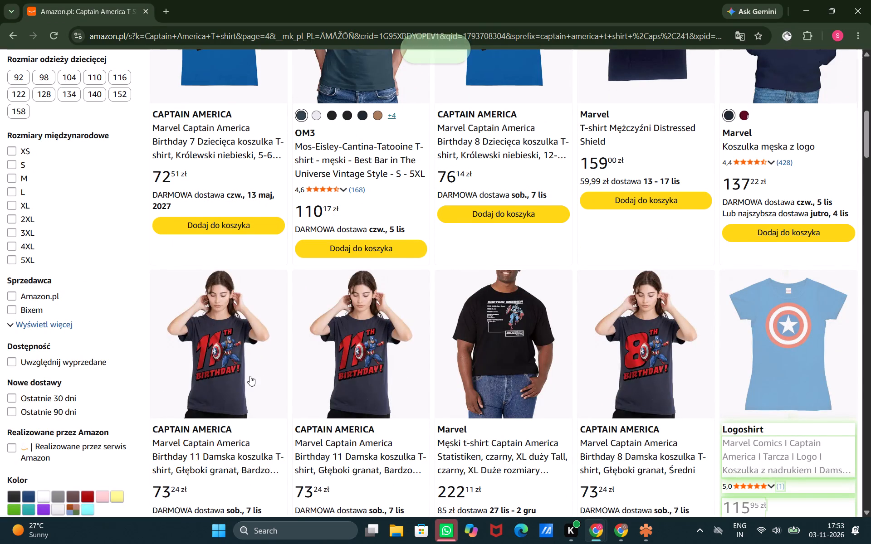
key(alt+Tab)
key(ctrl+v)
key(Return)
key(Return)
key(alt+Tab)
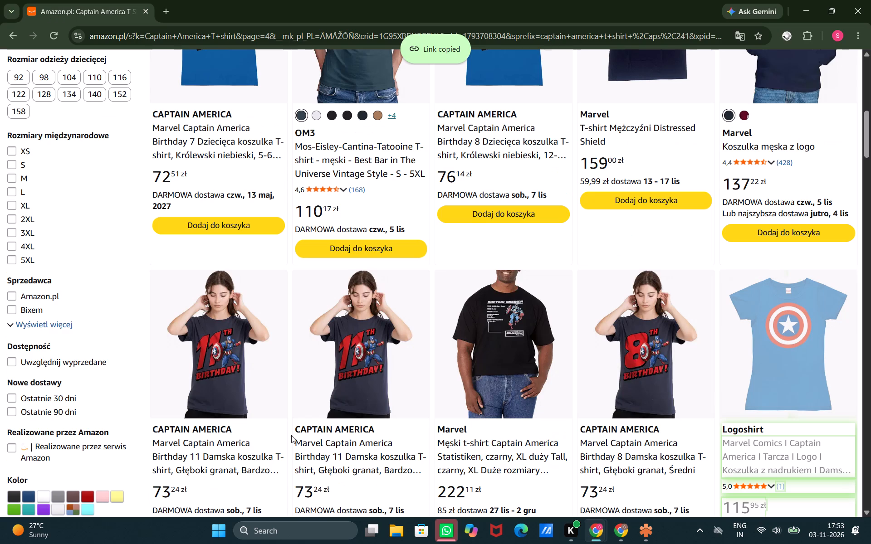
Copy the link of the second navy Captain America Birthday 11 women's T-shirt in the same row into cell C22127.
right_click(318, 447)
click(372, 387)
key(alt+Tab)
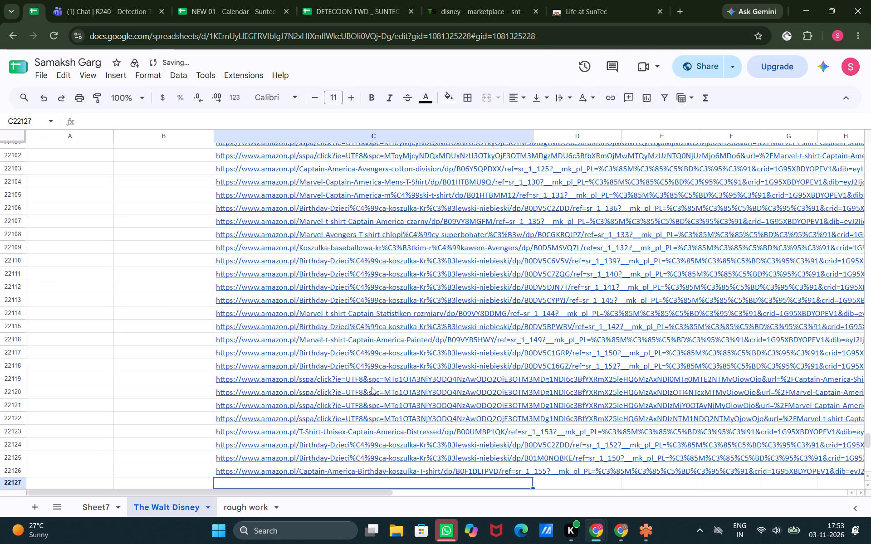
key(ctrl+v)
key(Return)
key(Return)
key(alt+Tab)
Copy the link of the black men's Captain America Statistiken XL Tall T-shirt into cell C22128.
right_click(499, 456)
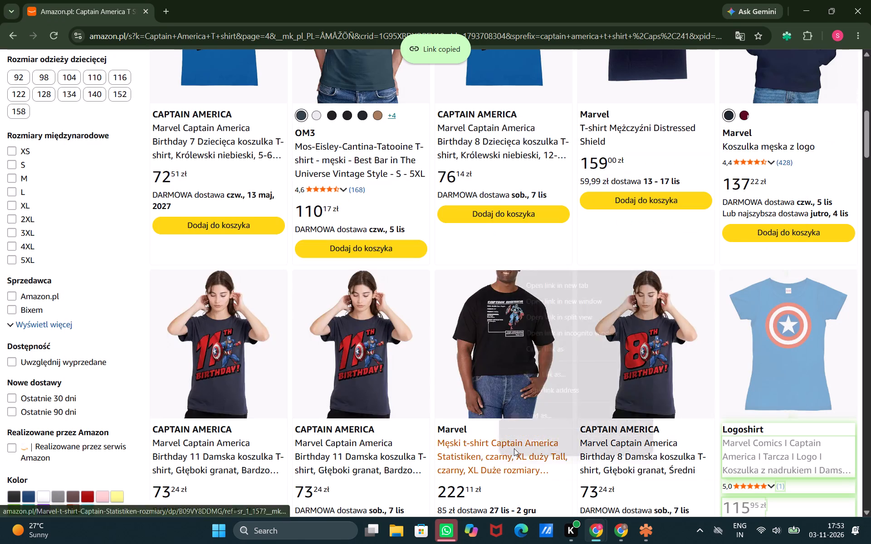
click(574, 396)
key(alt+Tab)
key(ctrl+v)
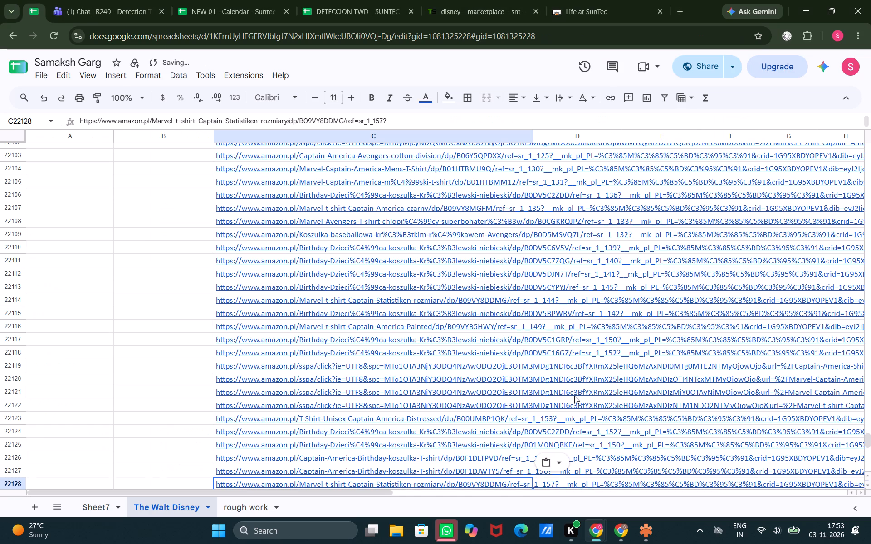
key(Return)
key(Return)
key(alt+Tab)
Copy the link of the navy Captain America Birthday 8 women's T-shirt in size Średni into cell C22129.
right_click(661, 463)
click(706, 400)
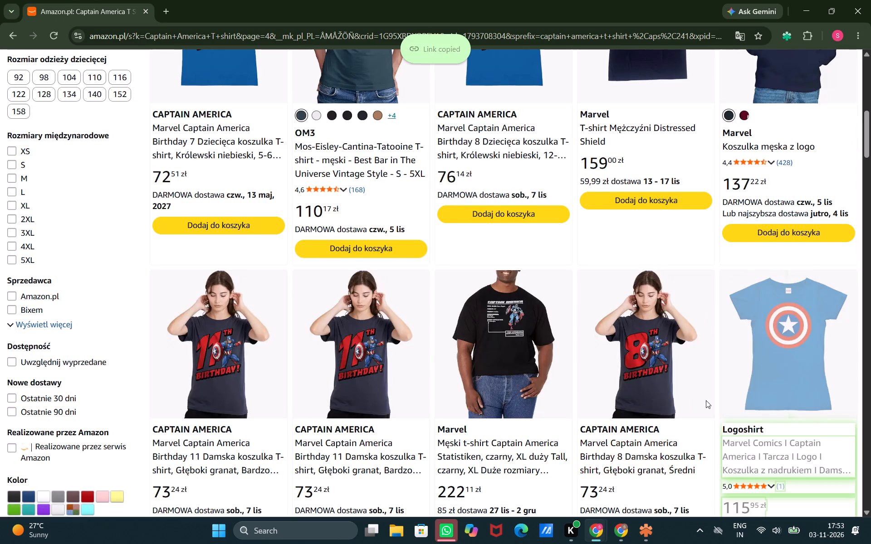
key(alt+Tab)
key(ctrl+v)
key(Return)
key(Return)
key(alt+Tab)
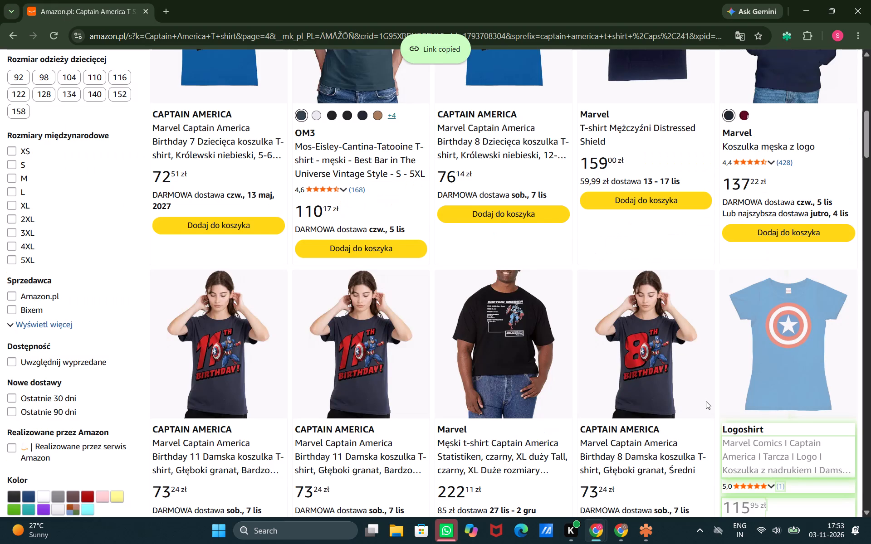
Copy the link of the blue Captain America Birthday 11 Unisex Kids T Shirt into cell C22130.
scroll(706, 401, down, 7)
right_click(796, 355)
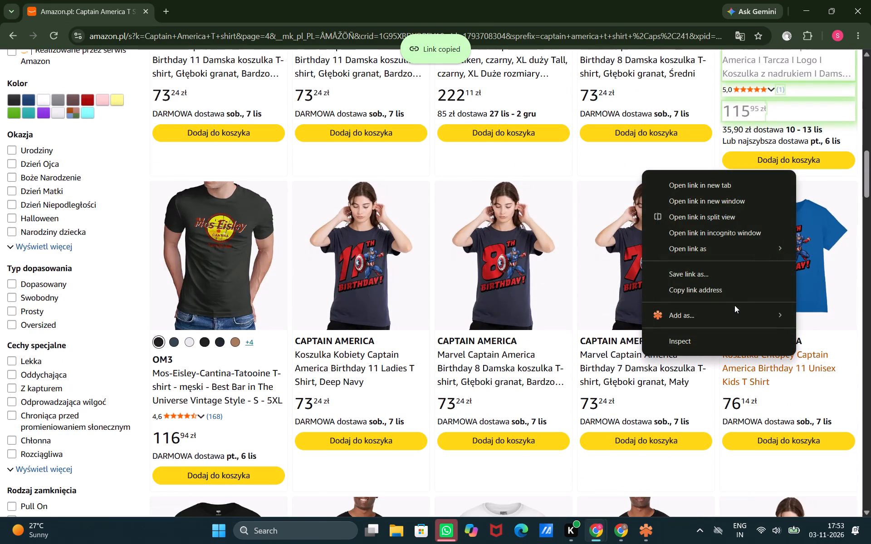
click(733, 299)
click(734, 296)
key(alt+Tab)
key(ctrl+v)
key(Return)
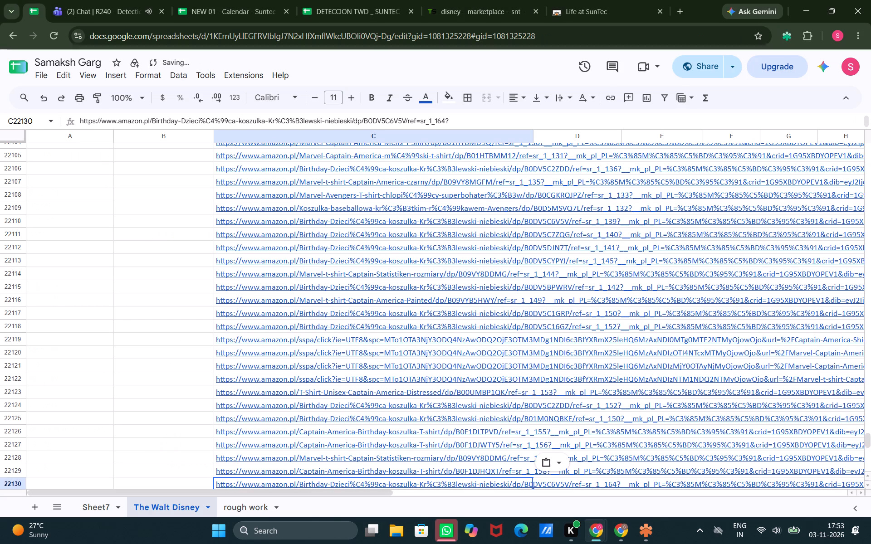
key(Return)
key(alt+Tab)
Copy the link of the navy Captain America Birthday 7 women's T-shirt in size Mały into cell C22131.
right_click(662, 374)
click(699, 313)
key(alt+Tab)
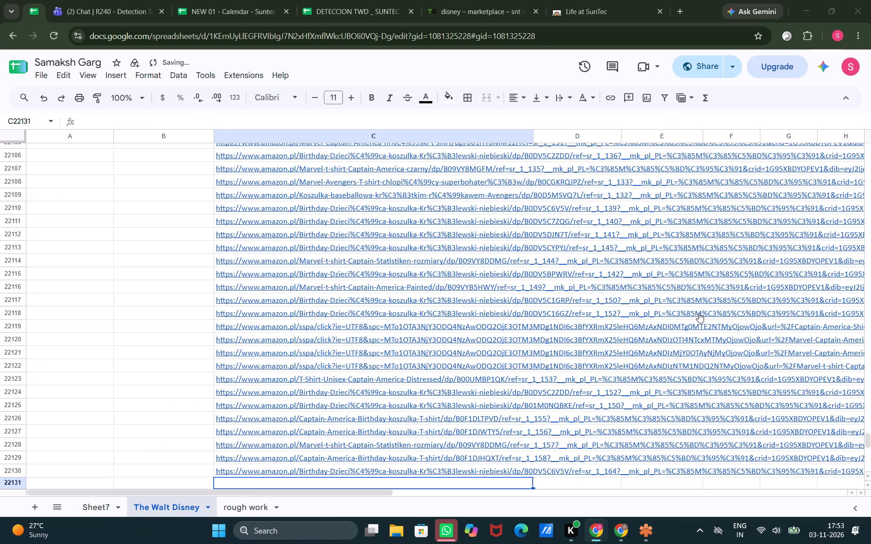
key(ctrl+v)
key(Return)
key(Return)
key(alt+Tab)
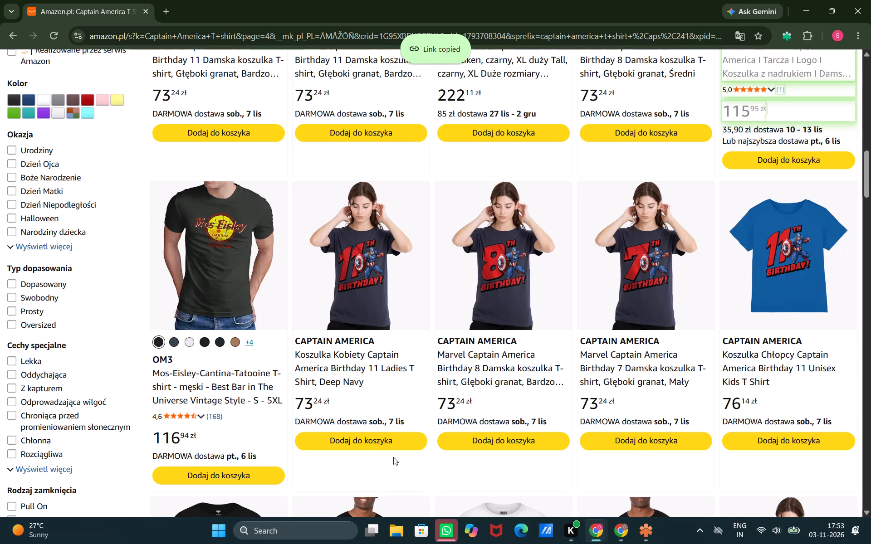
Copy the link of the navy Captain America Birthday 8 women's T-shirt beside the Birthday 7 one into cell C22132.
right_click(475, 372)
click(560, 307)
key(alt+Tab)
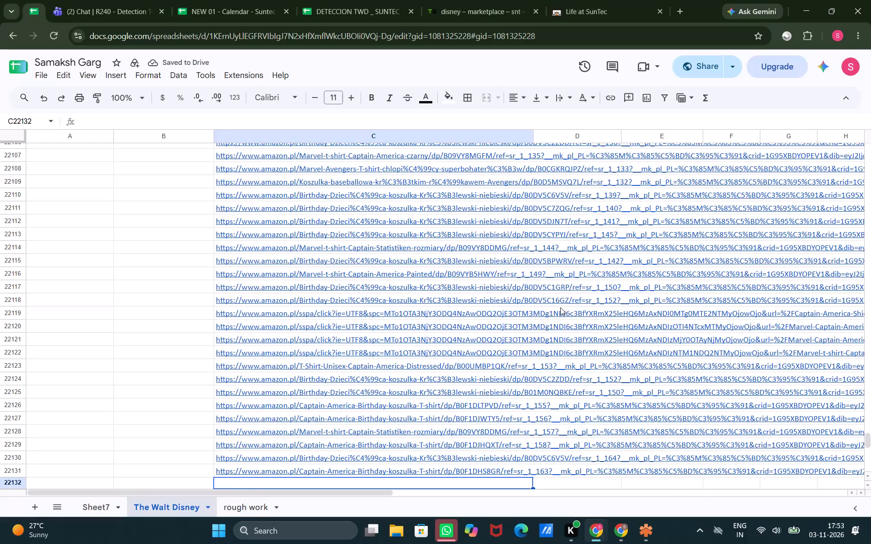
key(ctrl+v)
key(Return)
key(Return)
key(alt+Tab)
Copy the link of the Captain America Birthday 11 Ladies T Shirt, Deep Navy, into cell C22133.
right_click(363, 362)
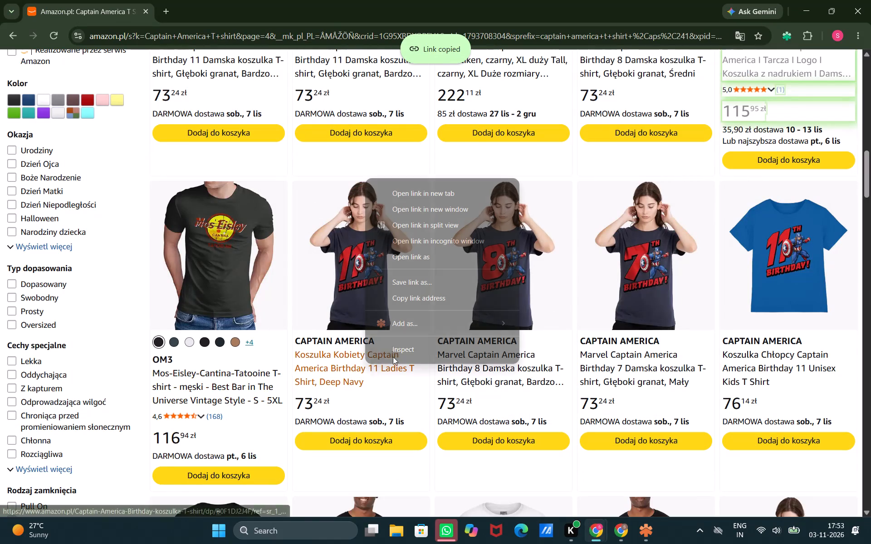
click(418, 299)
key(alt+Tab)
key(ctrl+v)
key(Return)
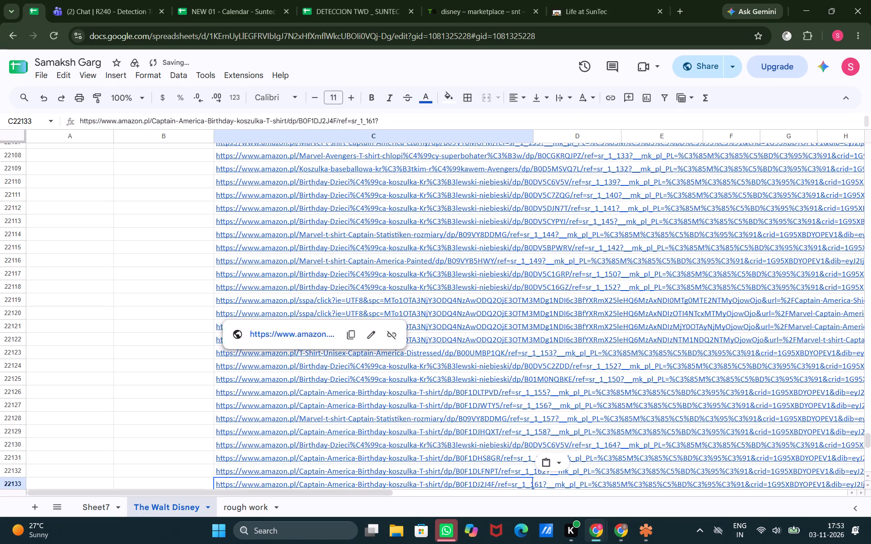
key(Return)
key(alt+Tab)
Copy the link of the sponsored black men's Captain America Statistiken XL Tall T-shirt into cell C22134.
scroll(424, 305, down, 5)
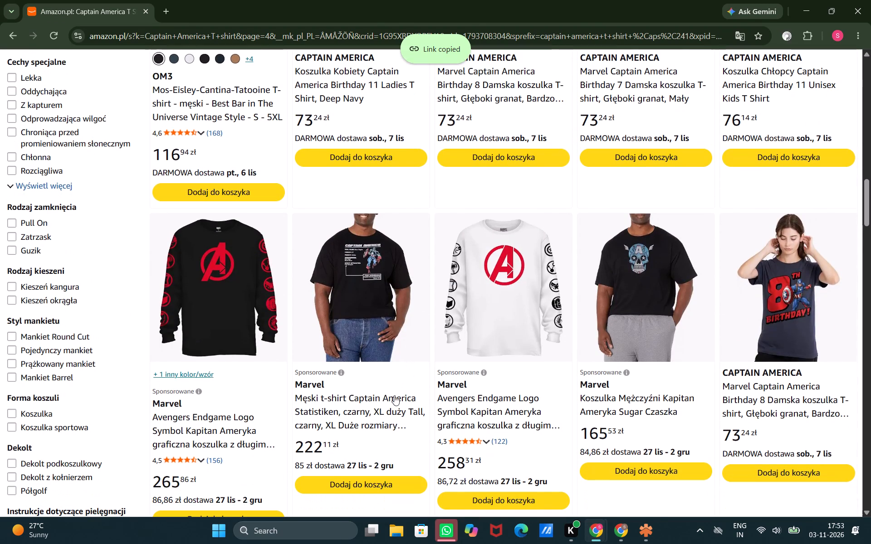
right_click(371, 406)
click(421, 343)
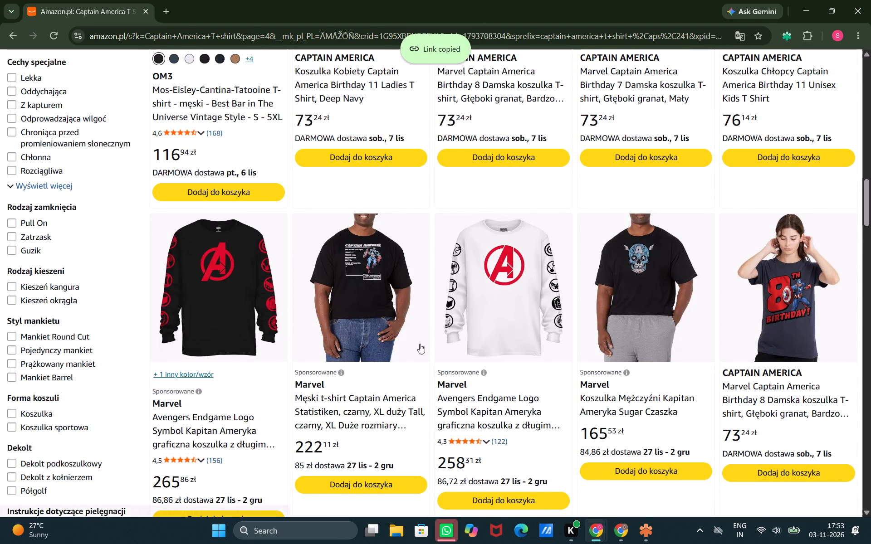
key(alt+Tab)
key(ctrl+v)
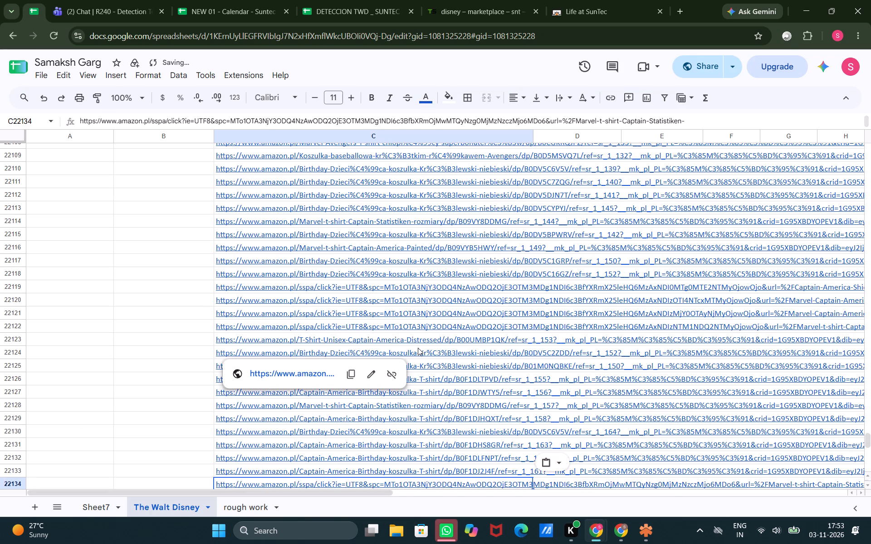
key(Return)
key(Return)
key(alt+Tab)
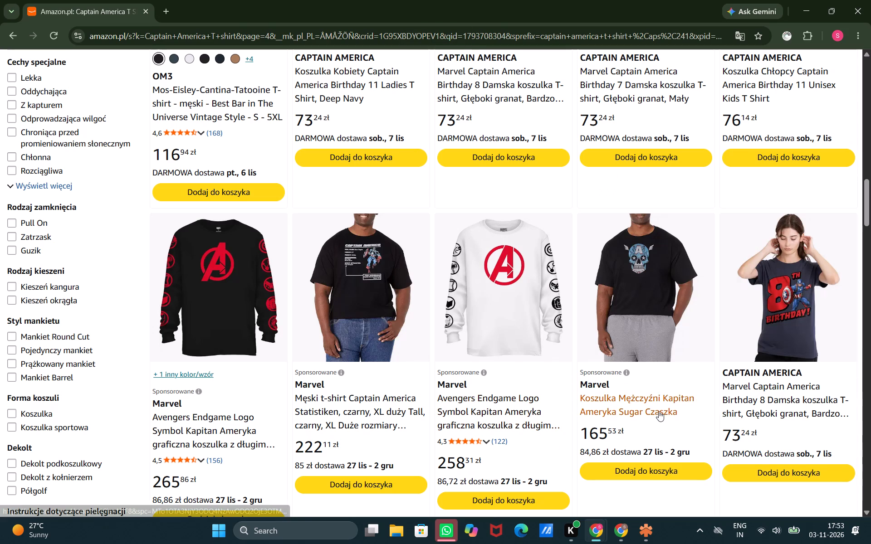
Copy the link of the sponsored men's Kapitan Ameryka Sugar Czaszka T-shirt into cell C22135.
right_click(659, 411)
click(718, 347)
key(alt+Tab)
key(ctrl+v)
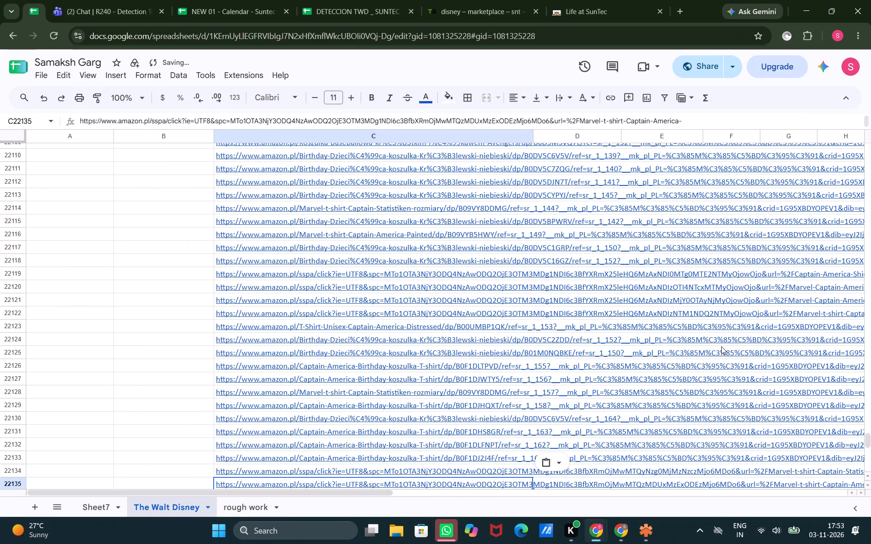
key(Return)
key(Return)
key(alt+Tab)
Copy the link of the navy Captain America Birthday 8 women's T-shirt beside the Sugar Czaszka shirt into cell C22136.
right_click(813, 406)
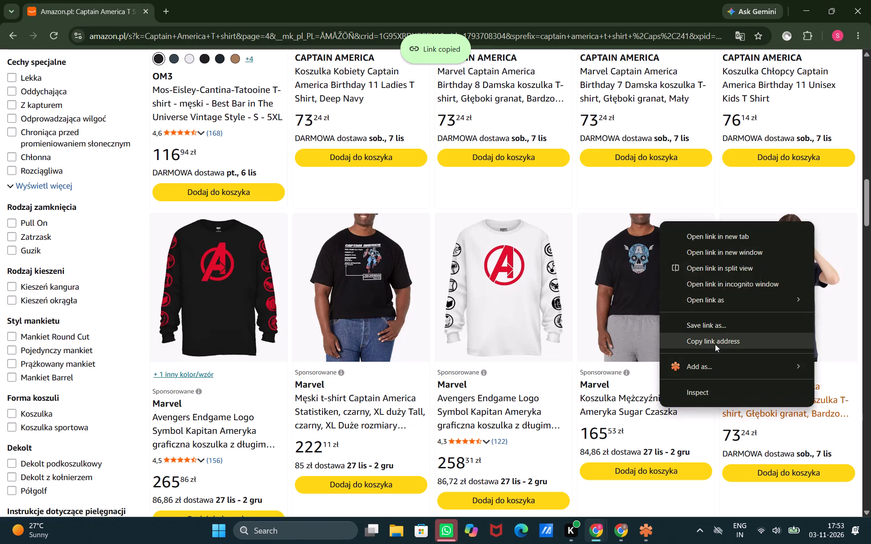
click(715, 344)
key(alt+Tab)
key(ctrl+v)
key(Return)
key(Return)
key(alt+Tab)
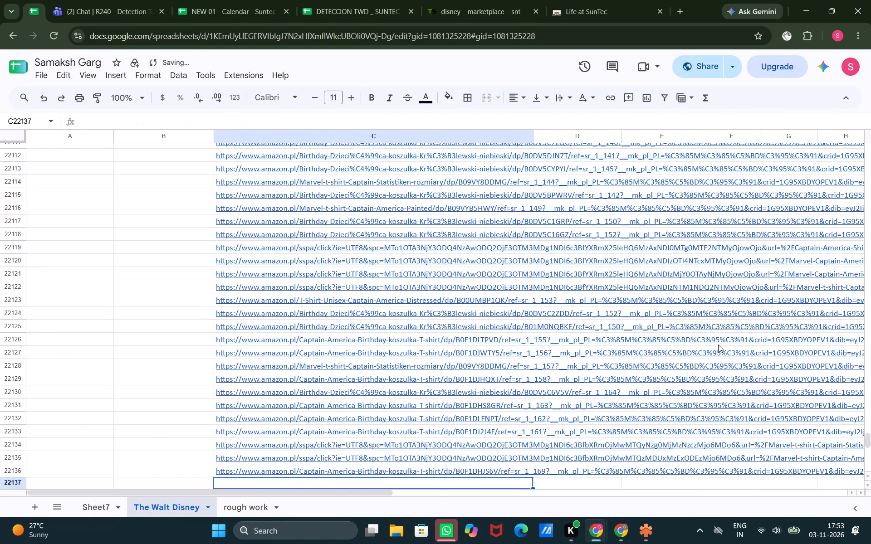
Copy the link of the royal blue Marvel Captain America Birthday 1 kids' T-shirt into cell C22137.
scroll(656, 466, down, 7)
right_click(211, 329)
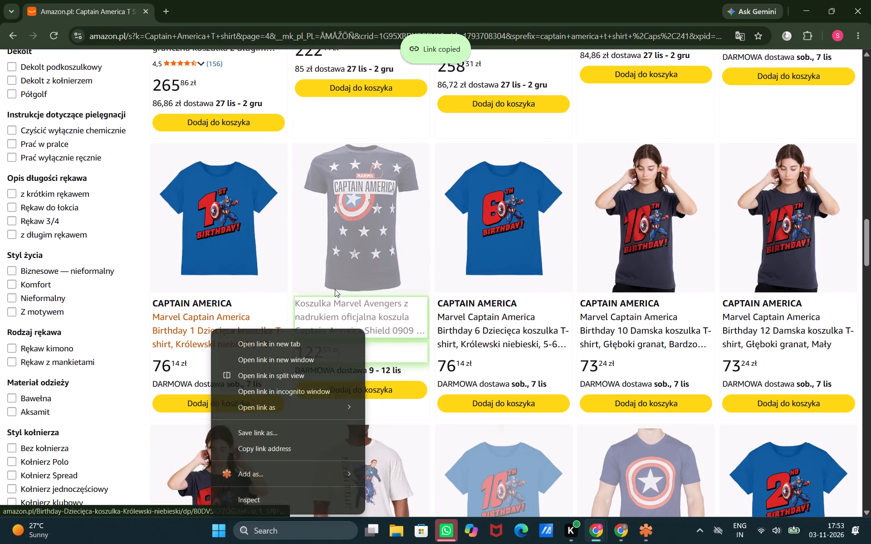
click(267, 444)
key(alt+Tab)
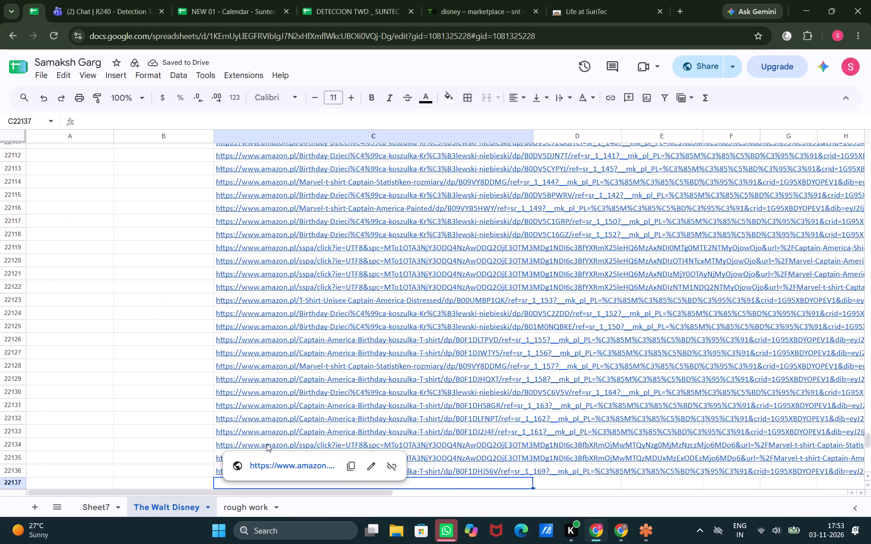
key(ctrl+v)
key(Return)
key(Return)
key(alt+Tab)
Copy the link of the royal blue Marvel Captain America Birthday 6 kids' T-shirt into cell C22138.
right_click(475, 318)
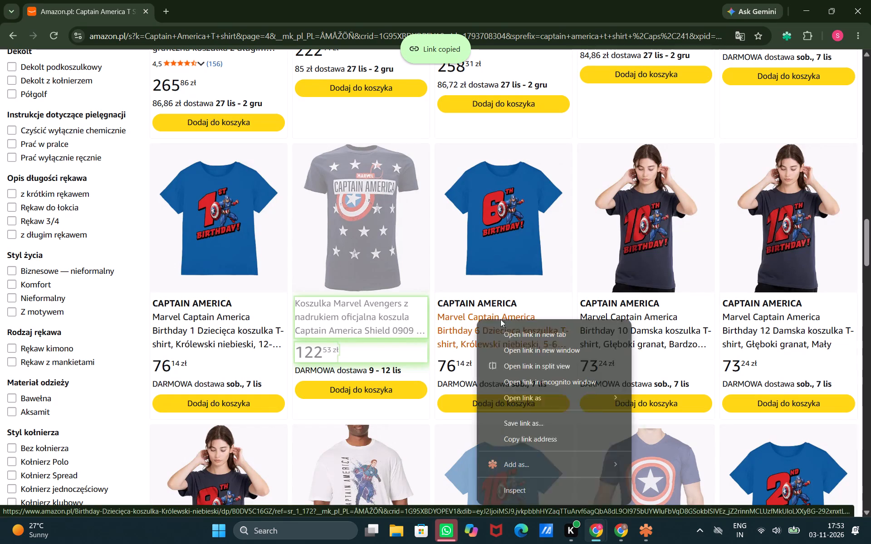
click(537, 432)
key(alt+Tab)
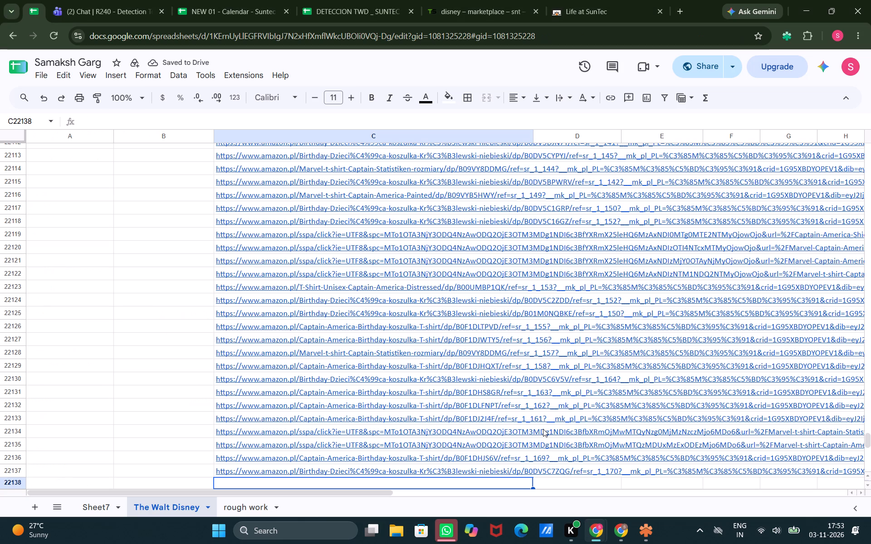
key(ctrl+v)
key(Return)
key(Return)
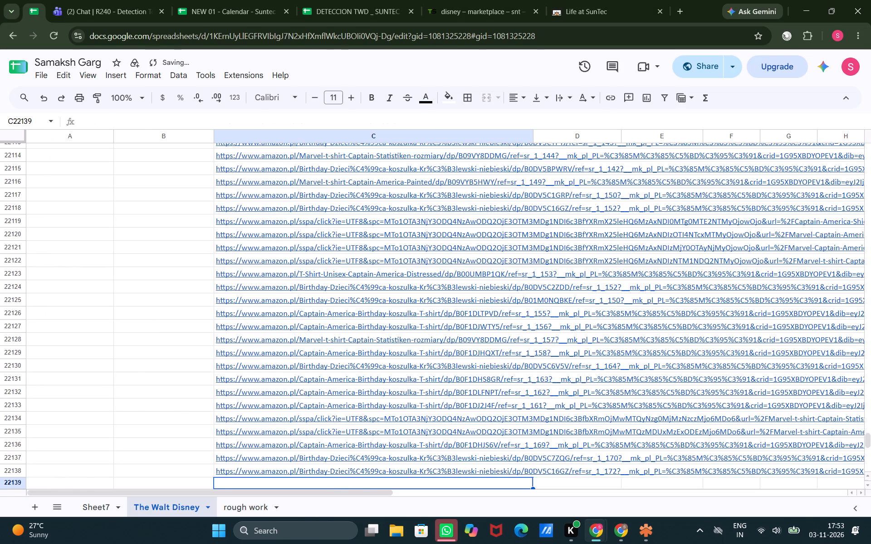
key(alt+Tab)
Copy the link of the navy Marvel Captain America Birthday 10 women's T-shirt into cell C22139.
right_click(681, 322)
click(761, 447)
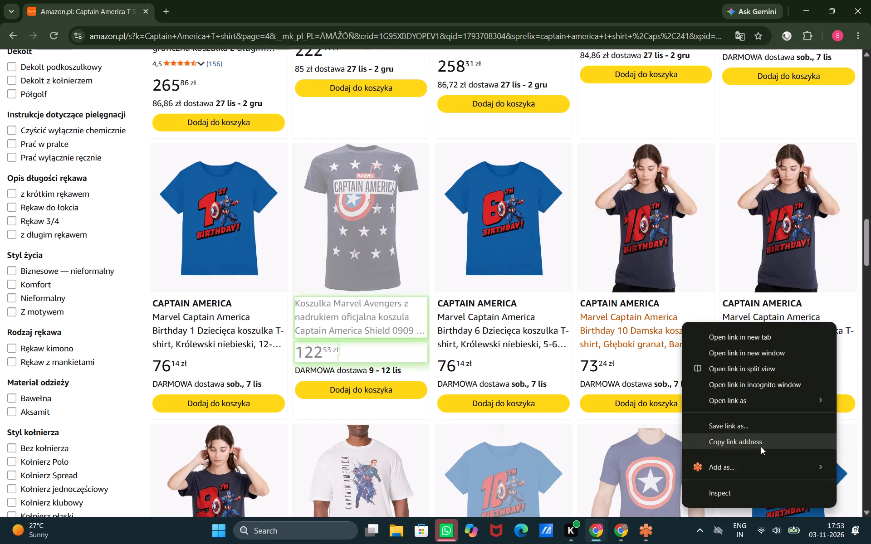
key(alt+Tab)
key(ctrl+v)
key(Return)
key(Return)
key(alt+Tab)
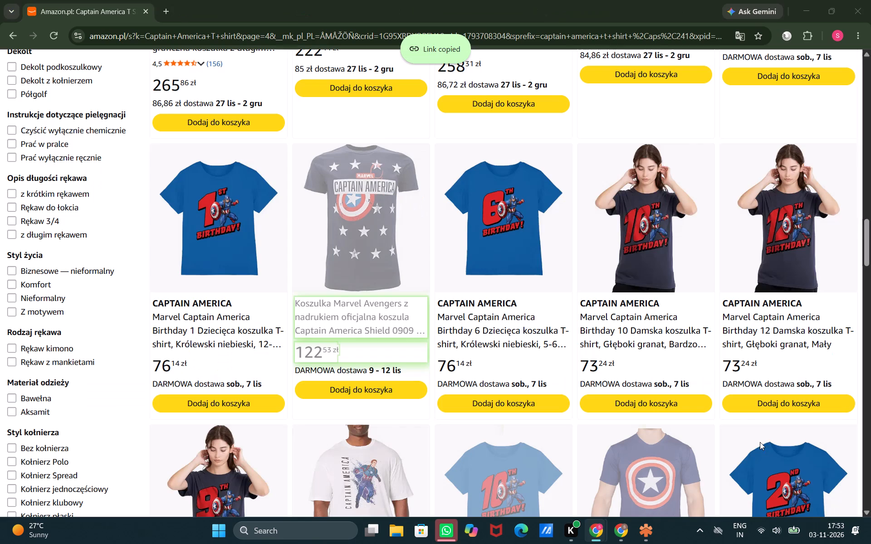
Copy the link of the navy Marvel Captain America Birthday 12 women's T-shirt into cell C22140.
right_click(771, 330)
click(686, 451)
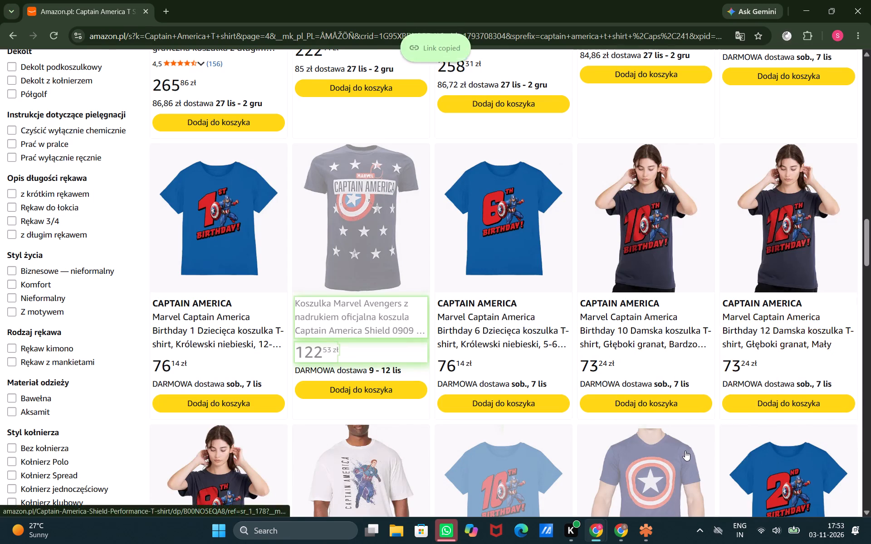
key(alt+Tab)
key(ctrl+v)
key(Return)
key(Return)
key(alt+Tab)
Copy the link of the navy Marvel Captain America Birthday 9 women's T-shirt into cell C22141.
scroll(683, 451, down, 5)
right_click(217, 321)
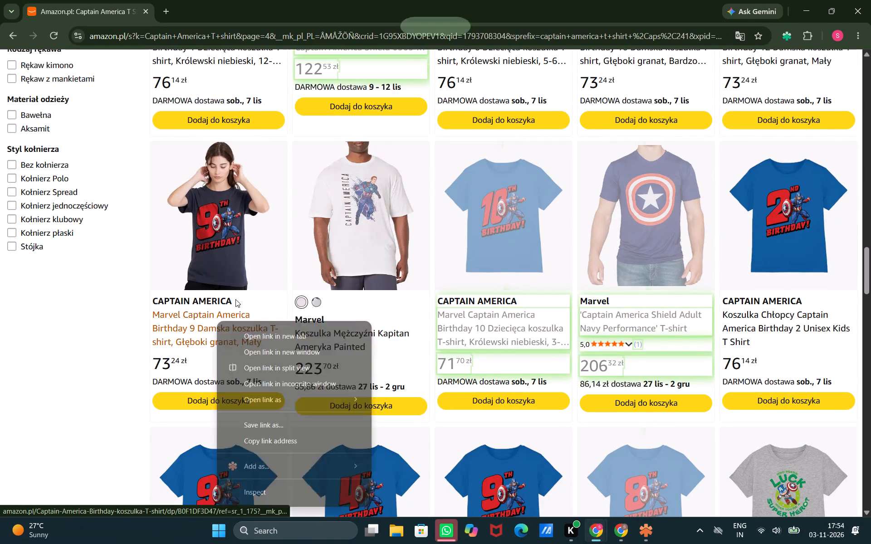
click(254, 438)
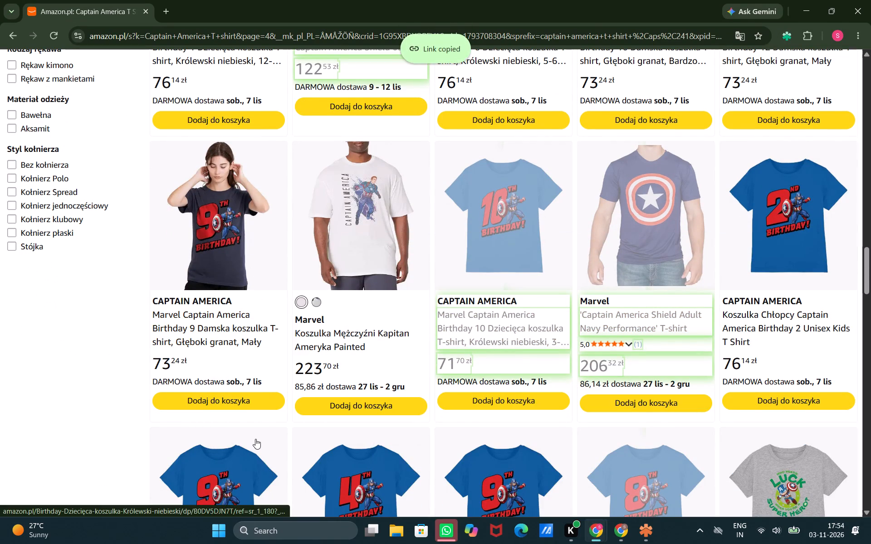
key(alt+Tab)
key(ctrl+v)
key(Return)
key(Return)
key(alt+Tab)
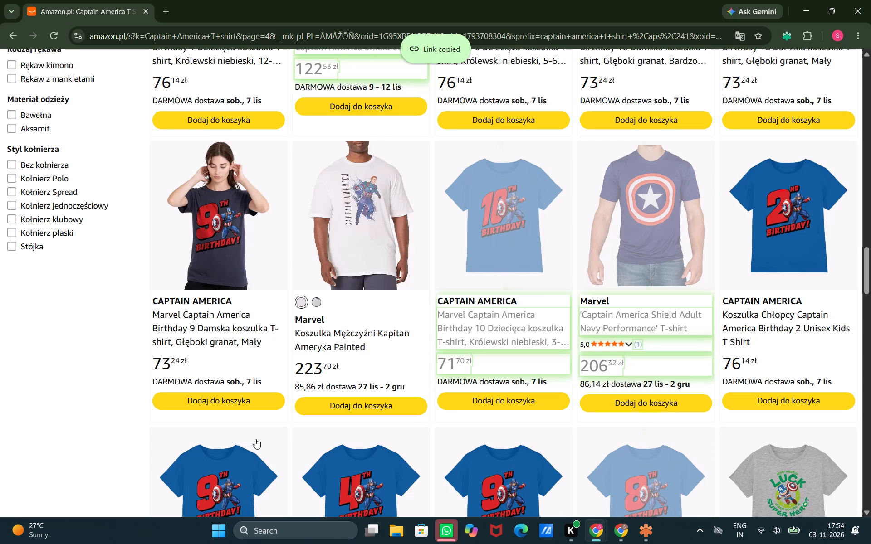
Copy the link of the white Marvel men's Kapitan Ameryka Painted T-shirt into cell C22142.
right_click(326, 335)
click(396, 268)
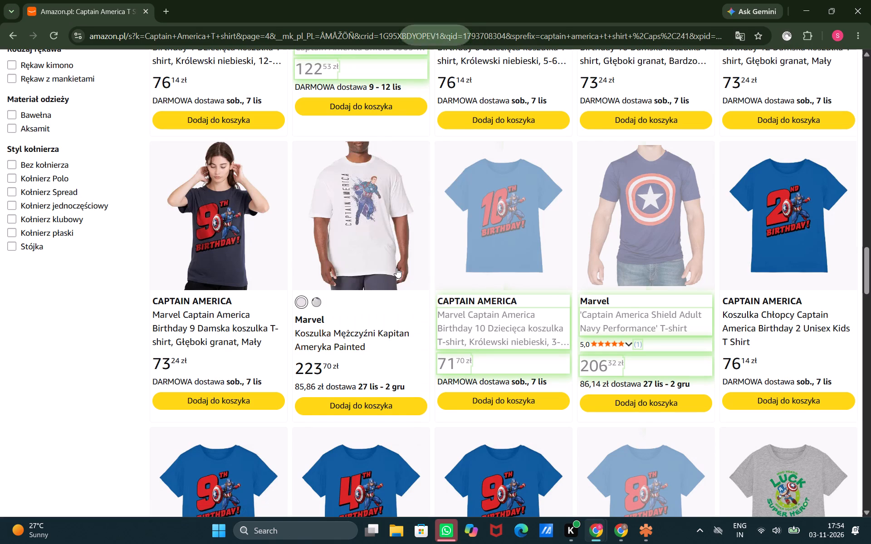
key(alt+Tab)
key(ctrl+v)
key(Return)
key(Return)
key(alt+Tab)
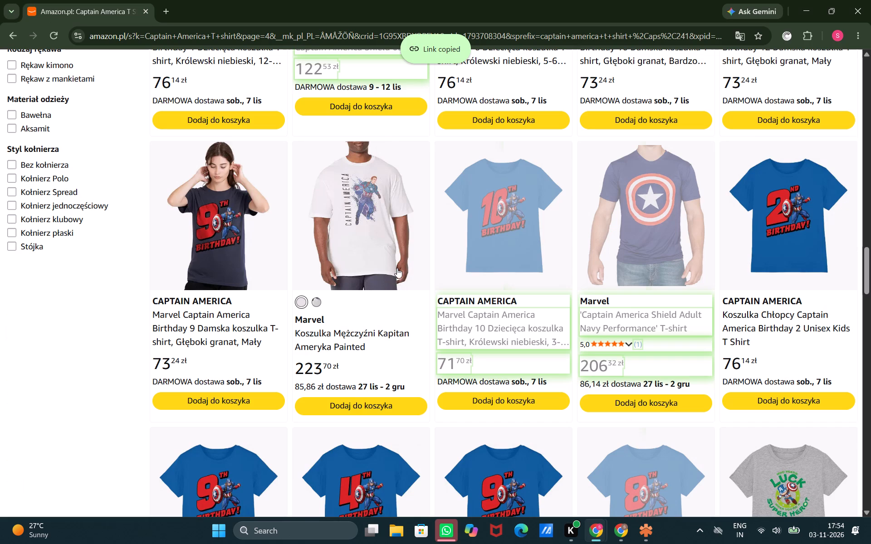
Copy the link of the boys' Captain America Birthday 2 Unisex Kids T Shirt into cell C22143.
right_click(794, 313)
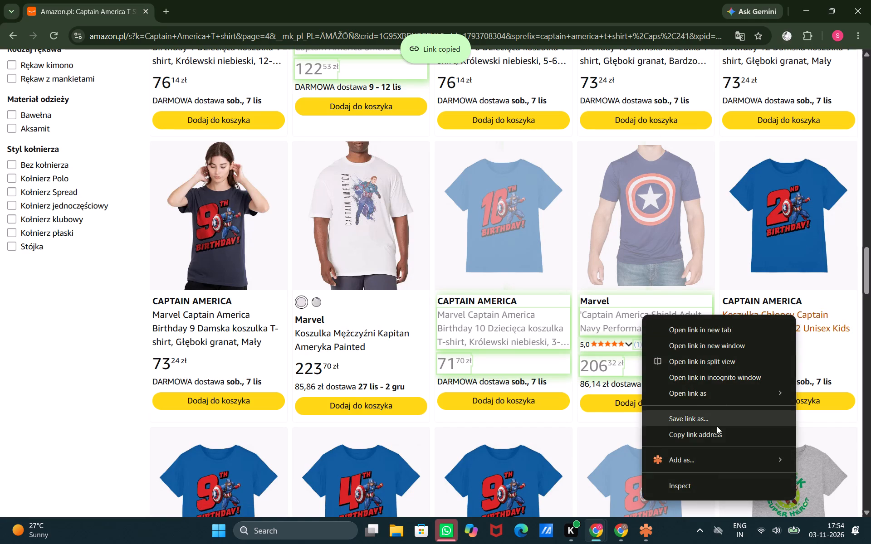
click(716, 434)
key(alt+Tab)
key(ctrl+v)
key(Return)
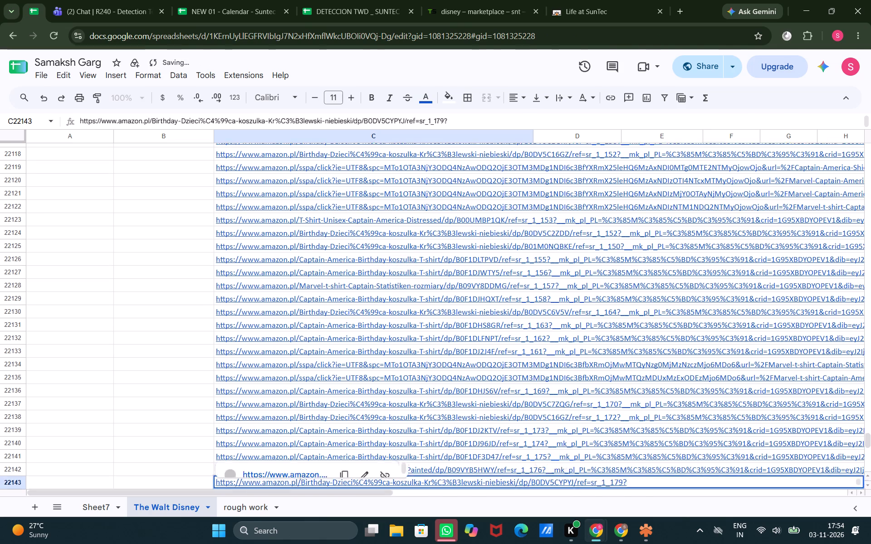
key(Return)
key(alt+Tab)
Copy the link of the grey Marvel Captain America St Patrick'S Day Lucky Super Hero kids' T-shirt into cell C22144.
scroll(661, 383, down, 4)
right_click(799, 397)
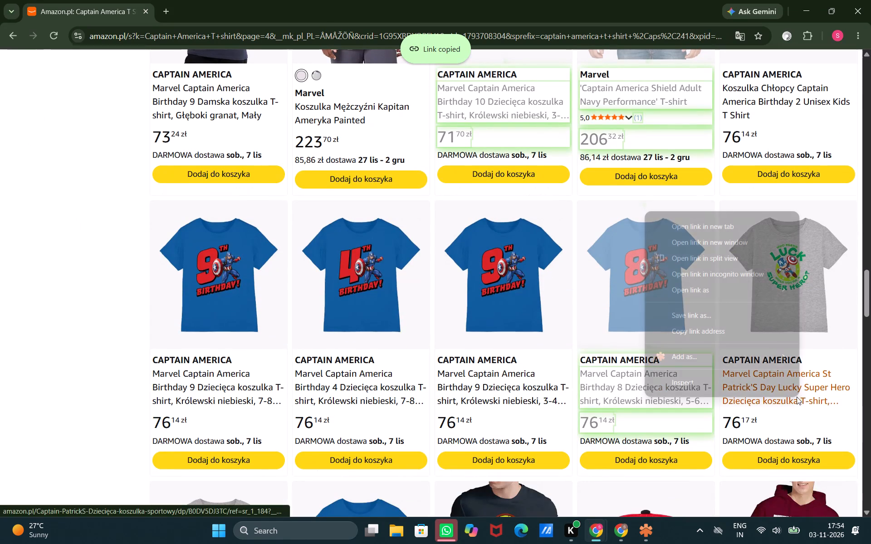
click(719, 329)
key(alt+Tab)
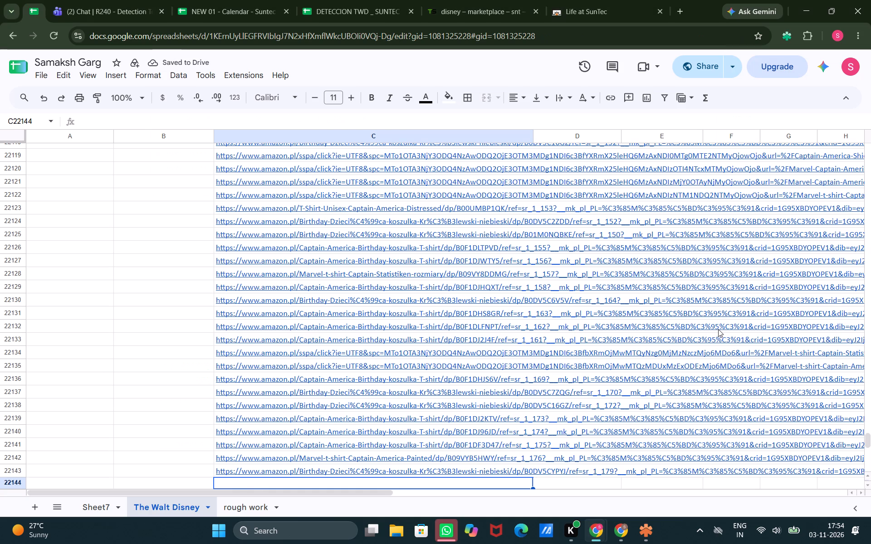
key(ctrl+v)
key(Return)
key(Return)
key(alt+Tab)
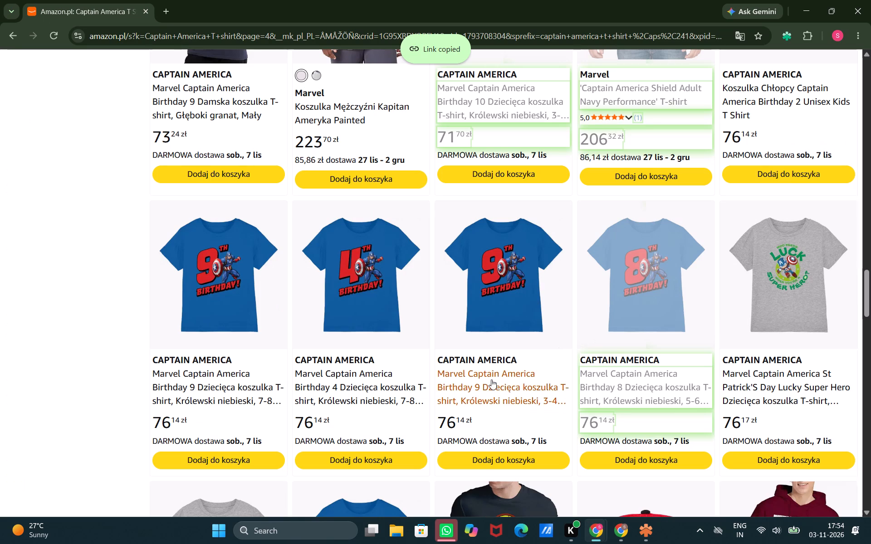
Copy the link of the royal blue Captain America Birthday 9 kids' T-shirt in size 3-4 into cell C22145.
right_click(491, 379)
click(537, 319)
key(alt+Tab)
key(ctrl+v)
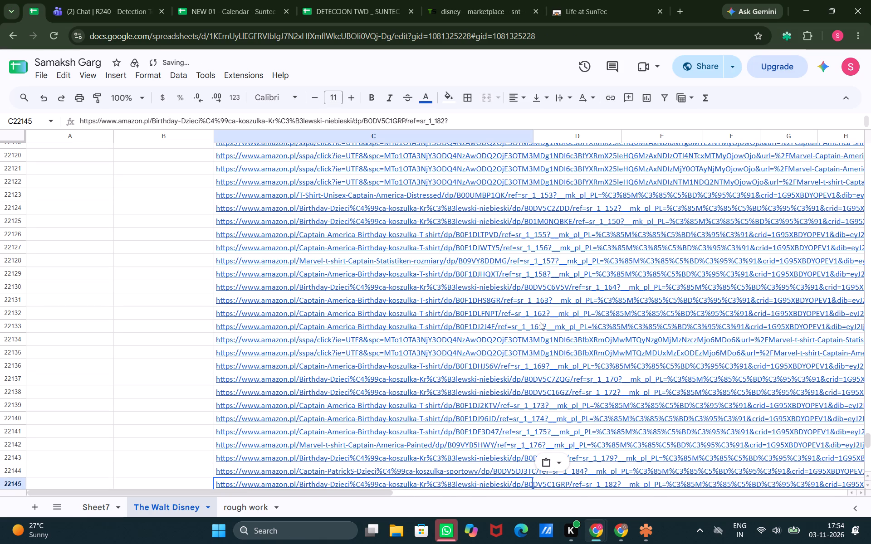
key(Return)
key(Return)
key(alt+Tab)
Copy the link of the royal blue Marvel Captain America Birthday 4 kids' T-shirt into cell C22146.
right_click(364, 389)
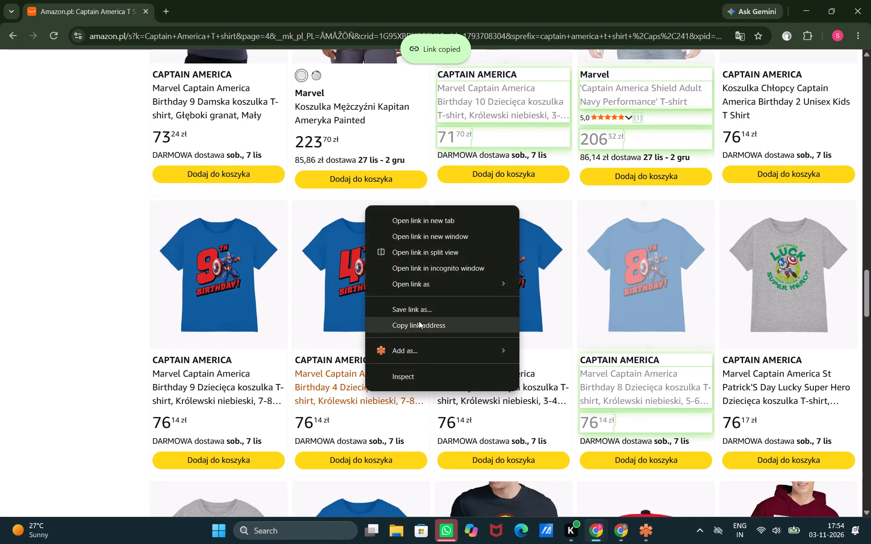
click(419, 321)
key(alt+Tab)
key(ctrl+v)
key(Return)
key(Return)
key(alt+Tab)
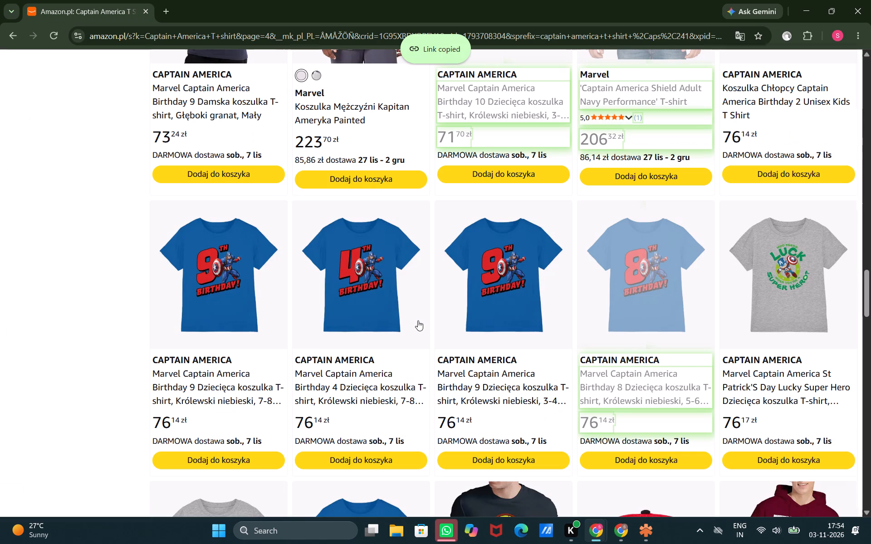
Copy the link of the royal blue Captain America Birthday 9 kids' T-shirt in size 7-8 into cell C22147.
right_click(215, 370)
click(277, 305)
key(alt+Tab)
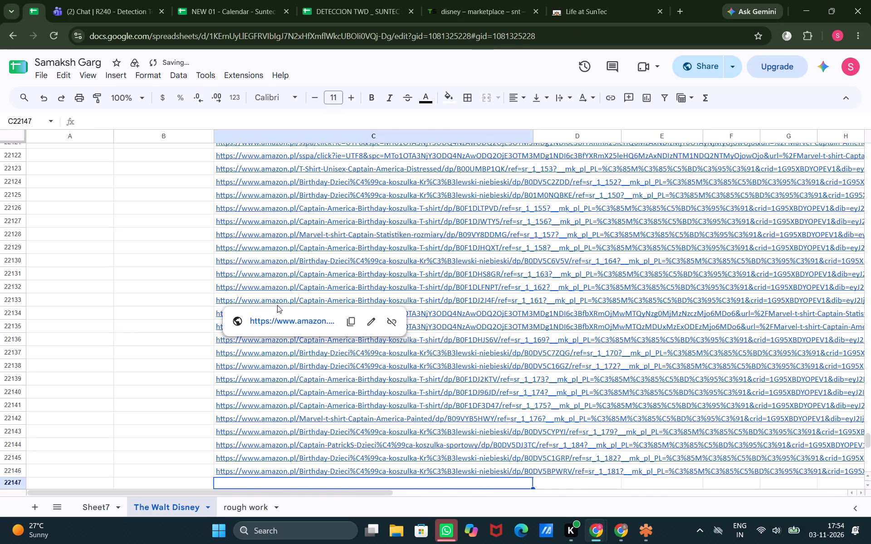
key(ctrl+v)
key(Return)
key(Return)
key(alt+Tab)
Copy the link of the grey boys' Captain America St Patrick's Day Lucky Super Hero Unisex Kids T Shirt into cell C22148.
scroll(277, 305, down, 4)
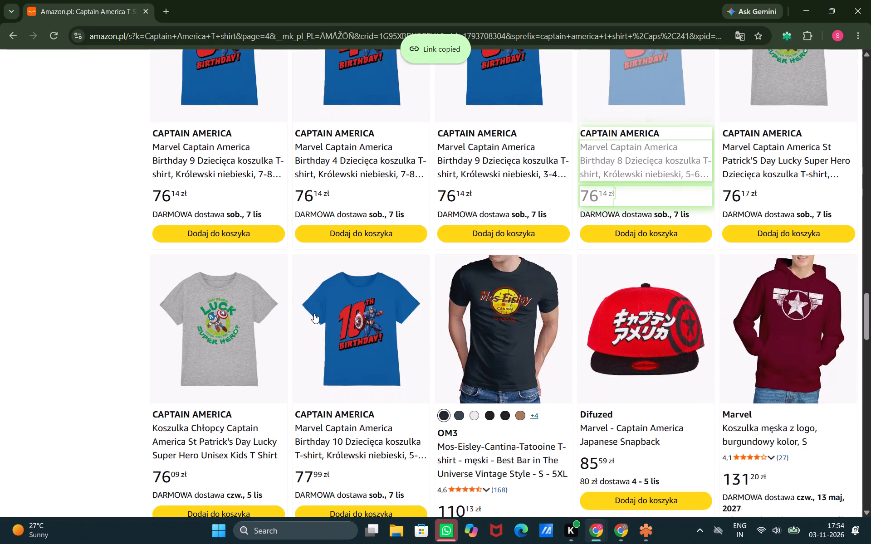
scroll(314, 313, down, 1)
right_click(215, 380)
click(260, 317)
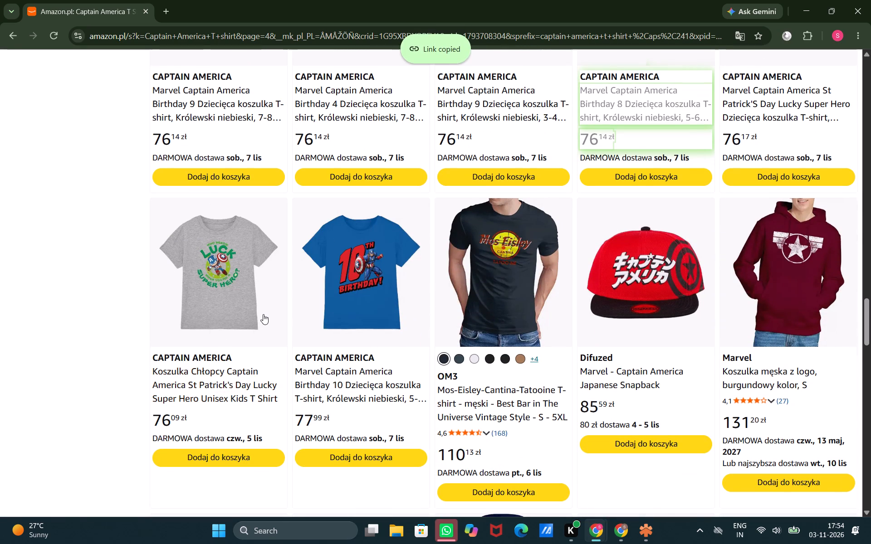
key(alt+Tab)
key(ctrl+v)
key(Return)
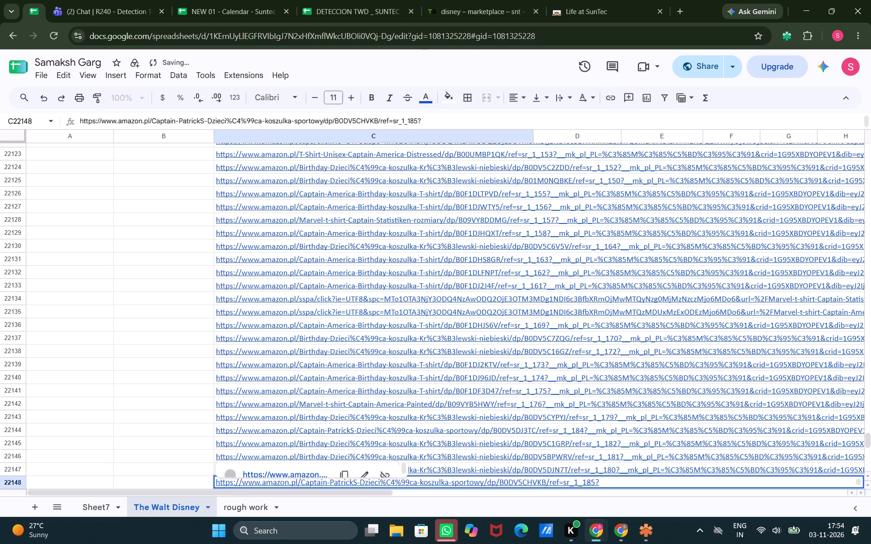
key(Return)
key(alt+Tab)
Copy the link of the royal blue Captain America Birthday 10 kids' T-shirt beside the Mos-Eisley shirt into cell C22149.
right_click(356, 412)
right_click(333, 391)
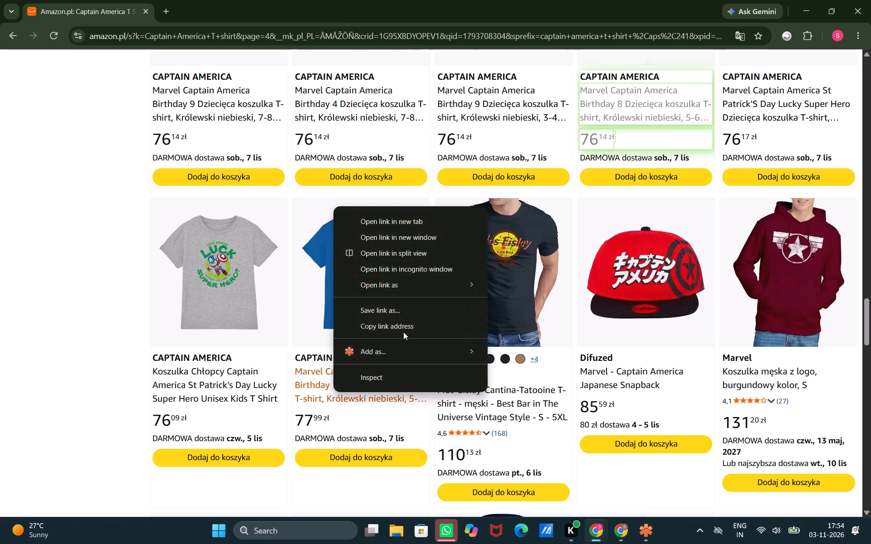
click(403, 331)
key(alt+Tab)
key(ctrl+v)
key(Return)
key(Return)
key(alt+Tab)
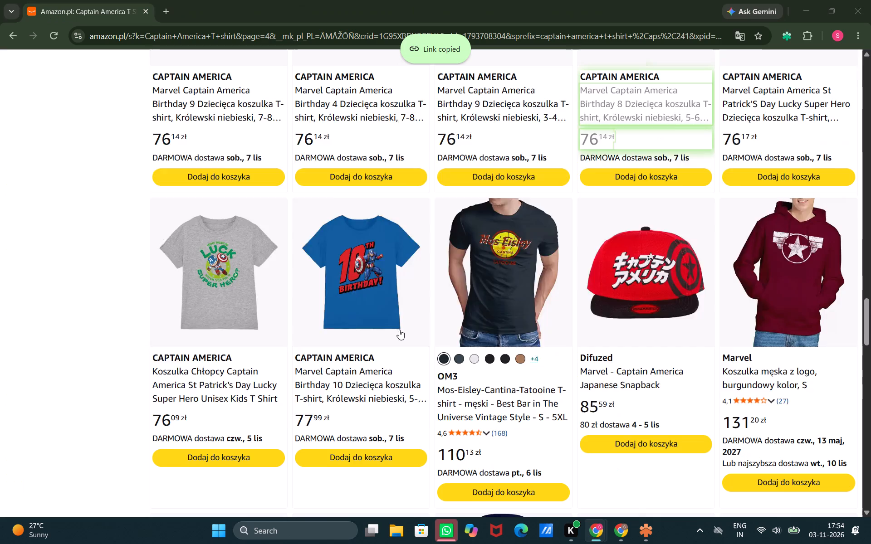
Copy the link of the royal blue Marvel Captain America Birthday 3 kids' T-shirt into cell C22150.
scroll(399, 330, down, 6)
right_click(216, 357)
click(269, 294)
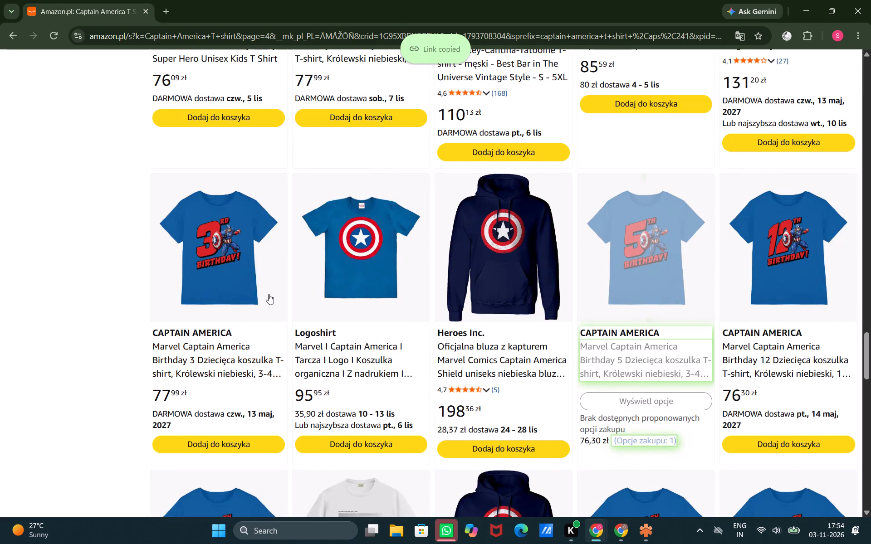
key(alt+Tab)
key(ctrl+v)
key(Return)
key(Return)
key(alt+Tab)
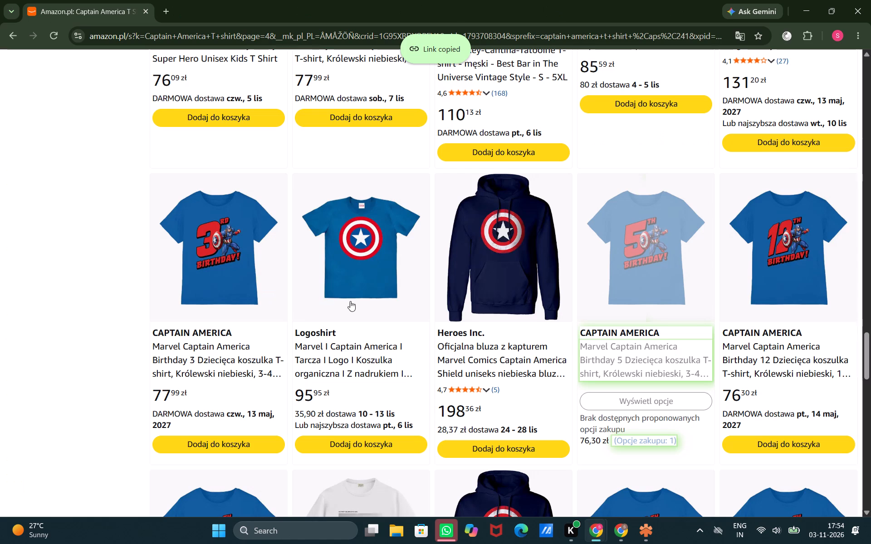
Copy the link of the blue Logoshirt Marvel Captain America shield logo organic T-shirt into cell C22151.
right_click(351, 361)
click(405, 301)
key(alt+Tab)
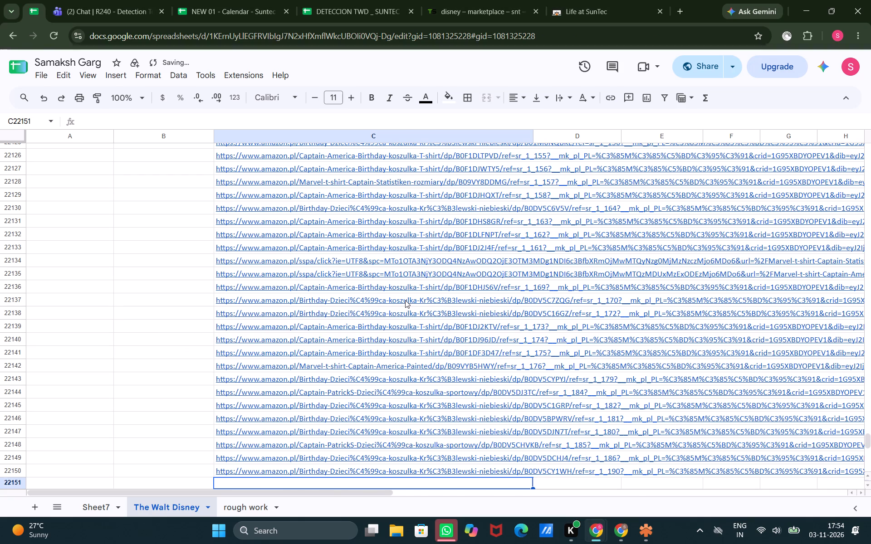
key(ctrl+v)
key(Return)
key(Return)
key(alt+Tab)
Copy the link of the Heroes Inc. Captain America Shield hoodie beside the Logoshirt T-shirt into cell C22152.
right_click(498, 350)
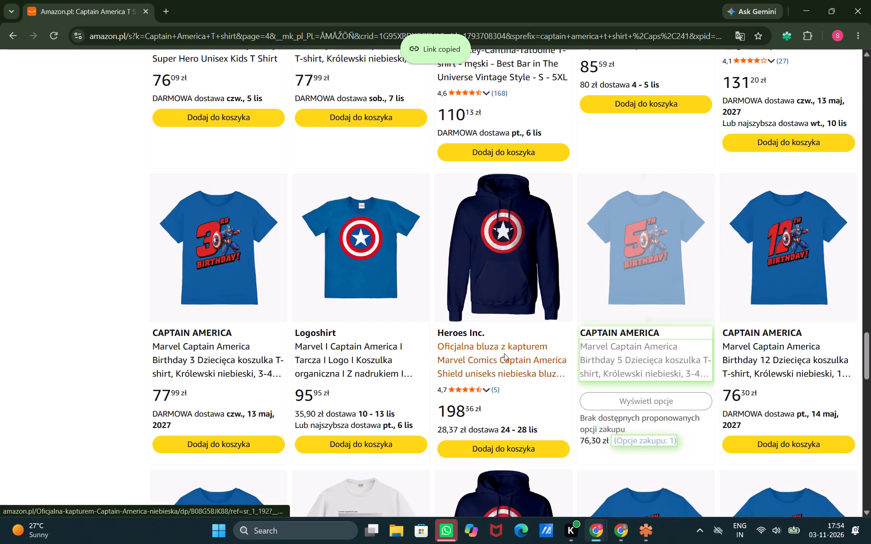
click(555, 293)
key(alt+Tab)
key(ctrl+v)
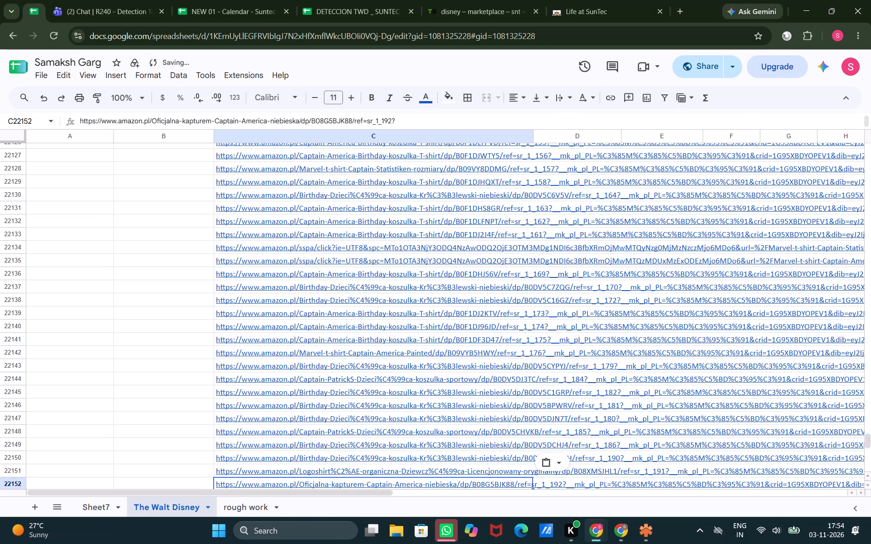
key(Return)
key(Return)
key(alt+Tab)
Copy the link of the royal blue Captain America Birthday 12 kids' T-shirt beside the Birthday 5 shirt into cell C22153.
right_click(748, 332)
right_click(751, 350)
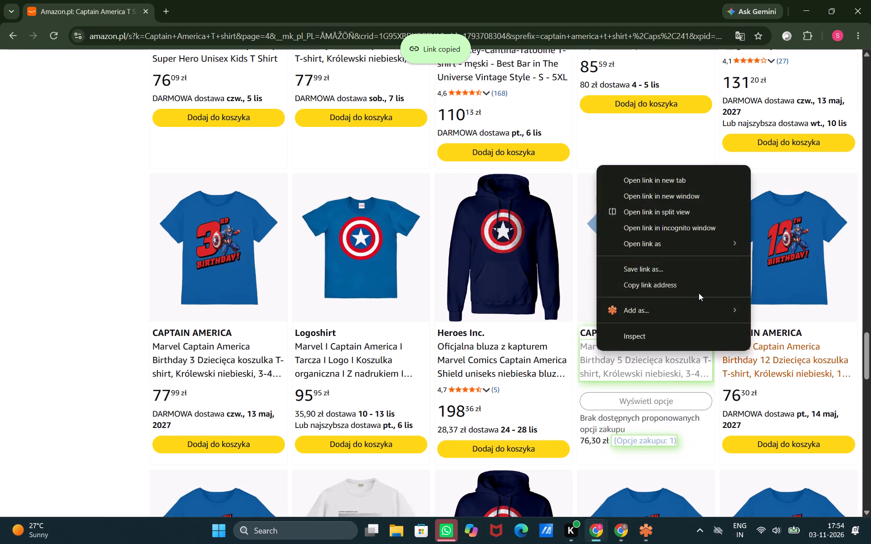
click(694, 283)
key(alt+Tab)
key(ctrl+v)
key(Return)
key(Return)
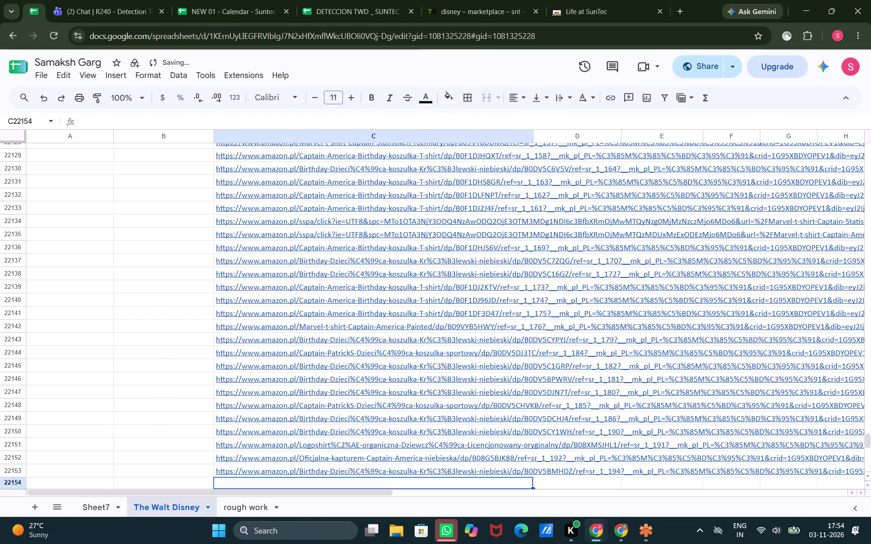
key(alt+Tab)
Copy the link of the royal blue Captain America Birthday 10 kids' T-shirt beside the ADRO shirt into cell C22154.
scroll(692, 283, down, 5)
scroll(543, 292, down, 2)
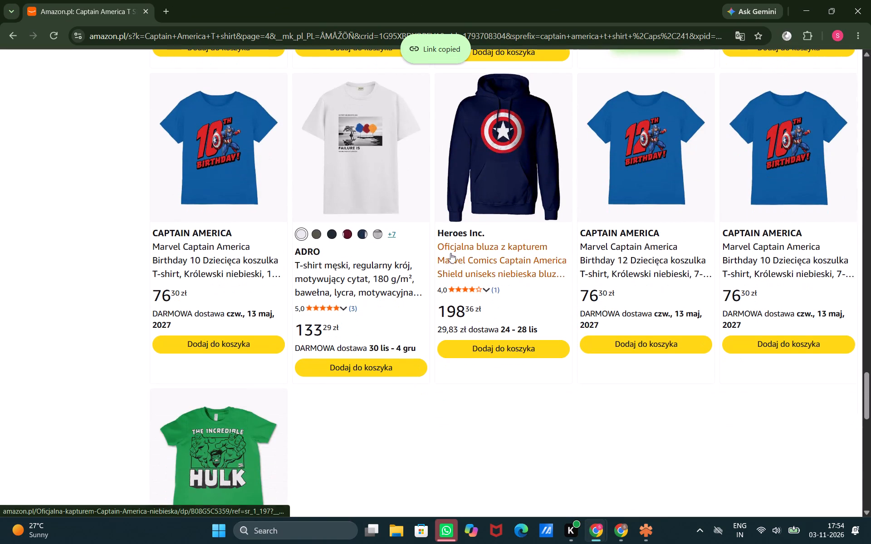
scroll(459, 263, down, 3)
scroll(469, 263, up, 3)
right_click(249, 264)
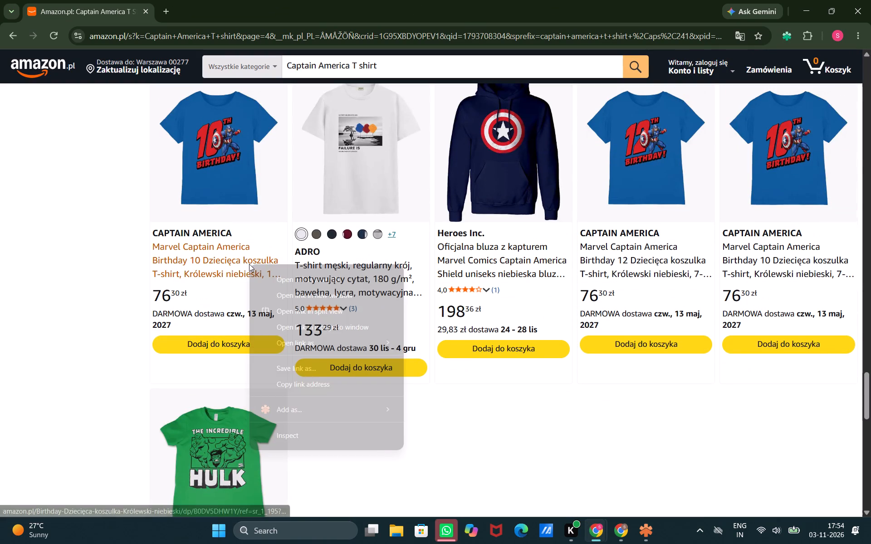
click(292, 392)
key(alt+Tab)
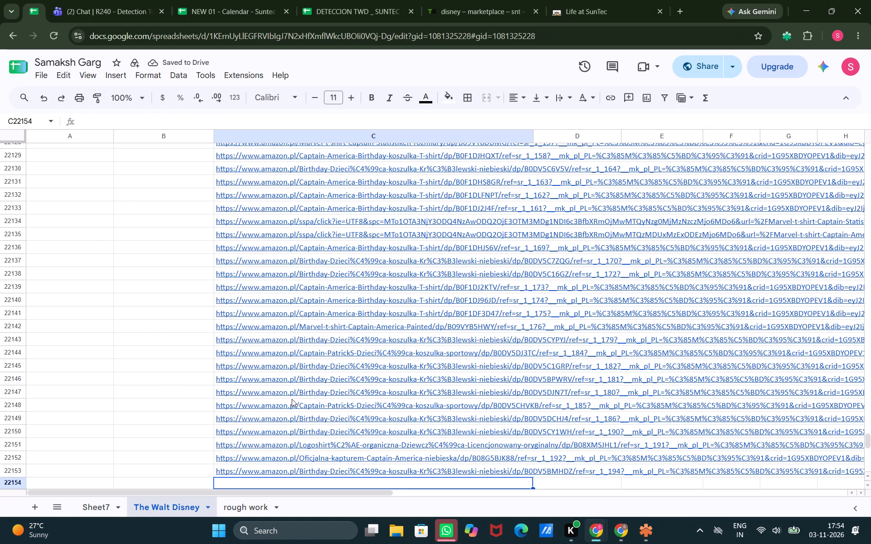
key(ctrl+v)
key(Return)
key(Return)
key(alt+Tab)
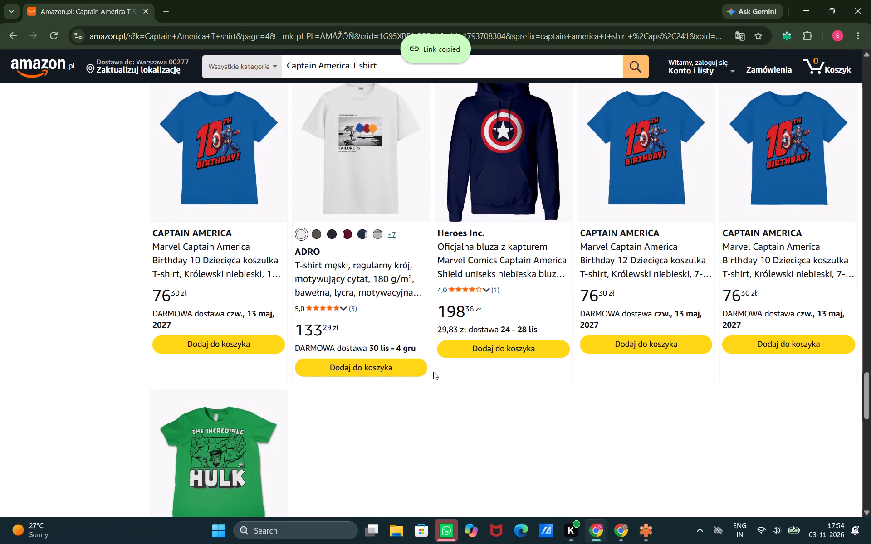
Copy the link of the Heroes Inc. Captain America Shield hoodie beside the ADRO shirt into cell C22155.
right_click(493, 277)
click(557, 398)
key(alt+Tab)
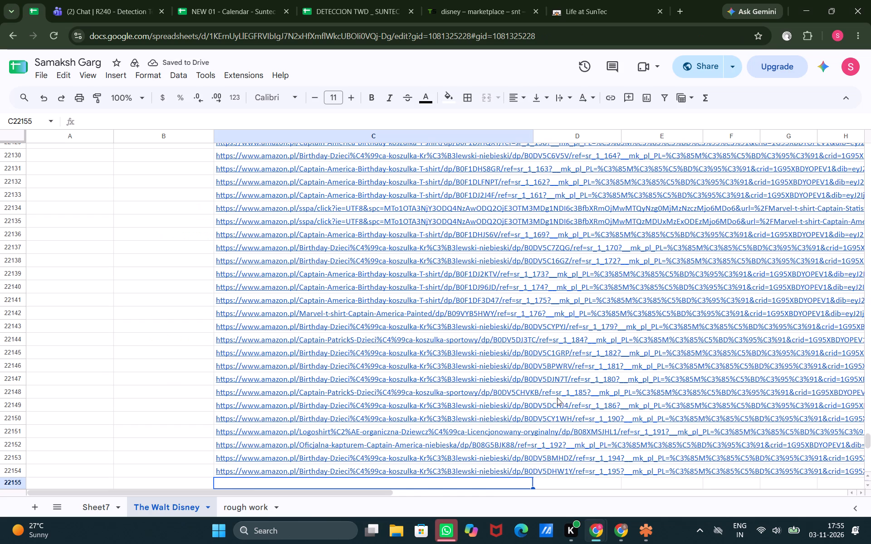
key(ctrl+v)
key(Return)
key(Return)
key(alt+Tab)
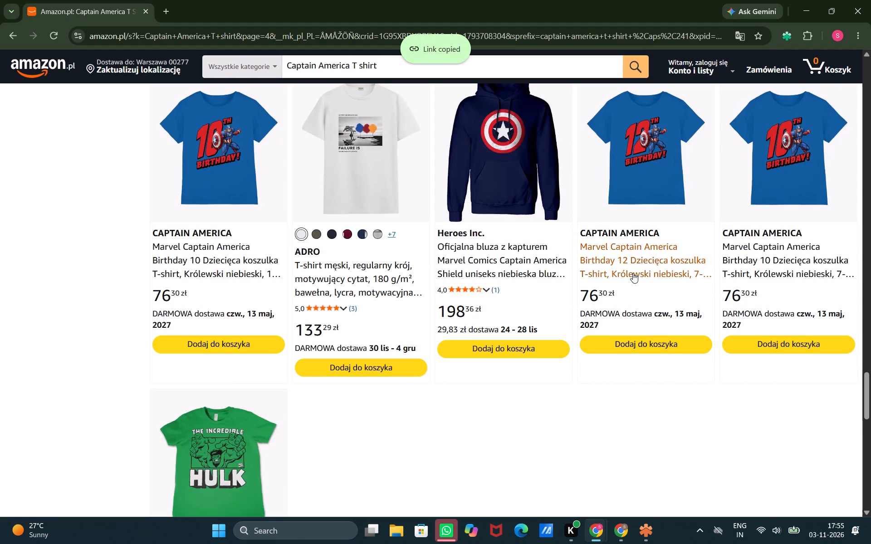
Copy the link of the royal blue Captain America Birthday 12 kids' T-shirt beside the Heroes Inc. hoodie into cell C22156.
right_click(633, 273)
click(683, 384)
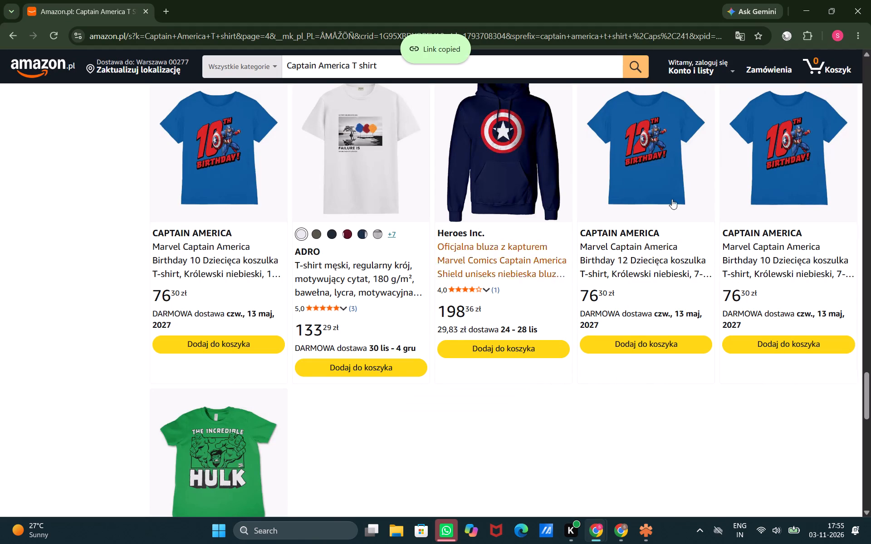
right_click(660, 252)
click(721, 367)
key(alt+Tab)
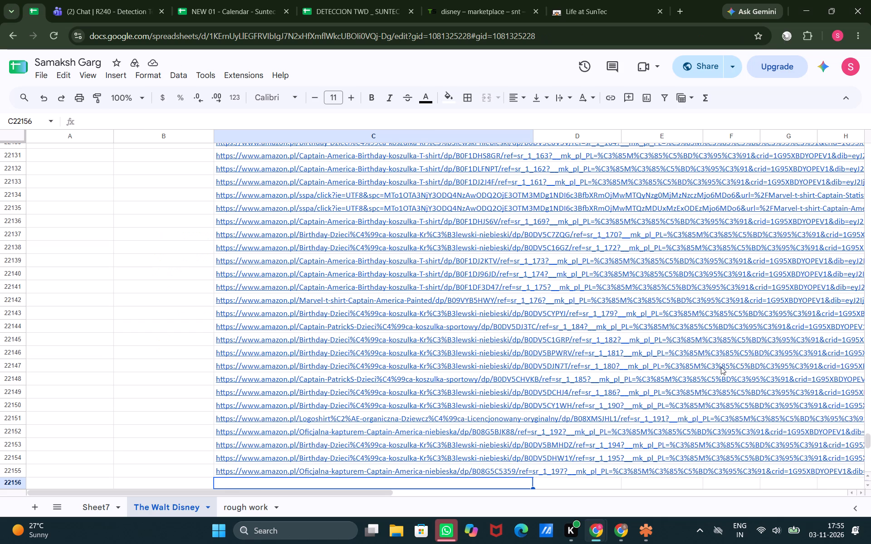
key(ctrl+v)
key(Return)
key(Return)
key(alt+Tab)
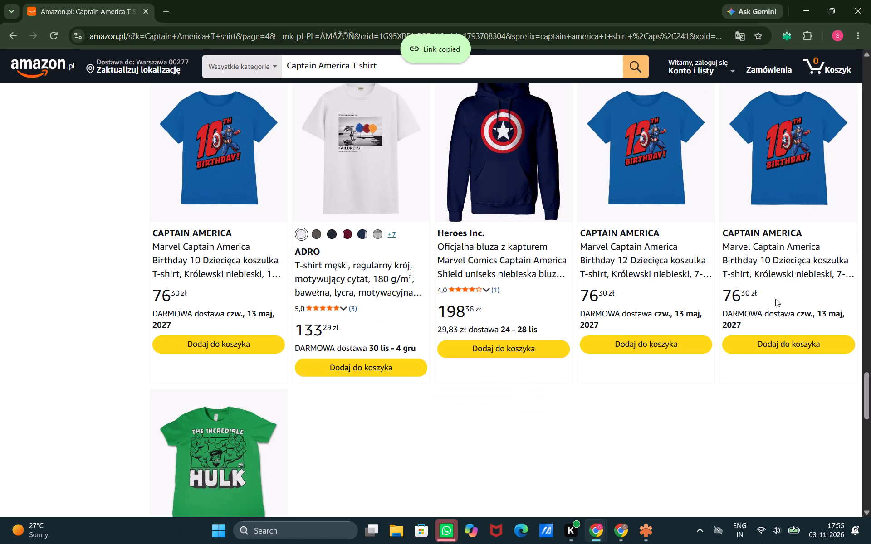
Copy the link of the royal blue Captain America Birthday 10 kids' T-shirt beside the Birthday 12 shirt into cell C22157.
right_click(778, 267)
click(702, 389)
key(alt+Tab)
key(ctrl+v)
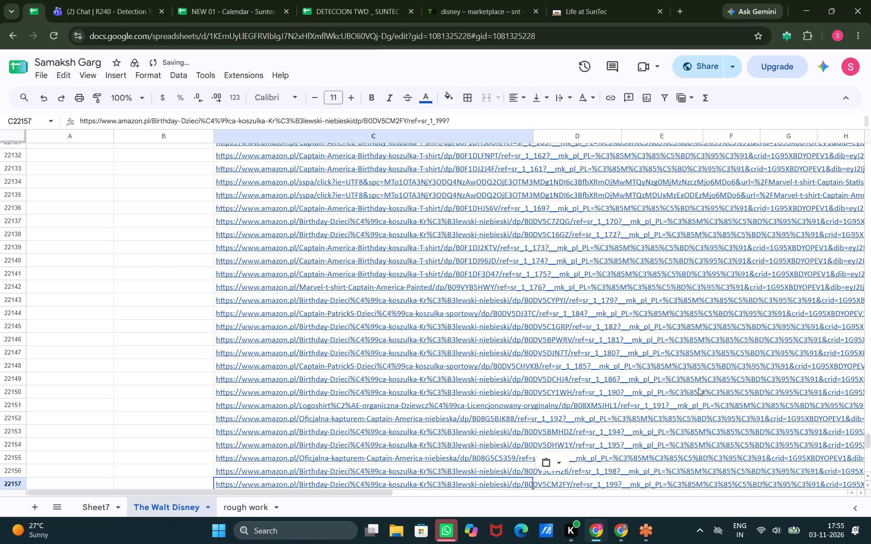
key(Return)
key(Return)
key(alt+Tab)
Open page 5 of the Amazon.pl results for Captain America T shirt and look over its first products.
scroll(693, 385, down, 6)
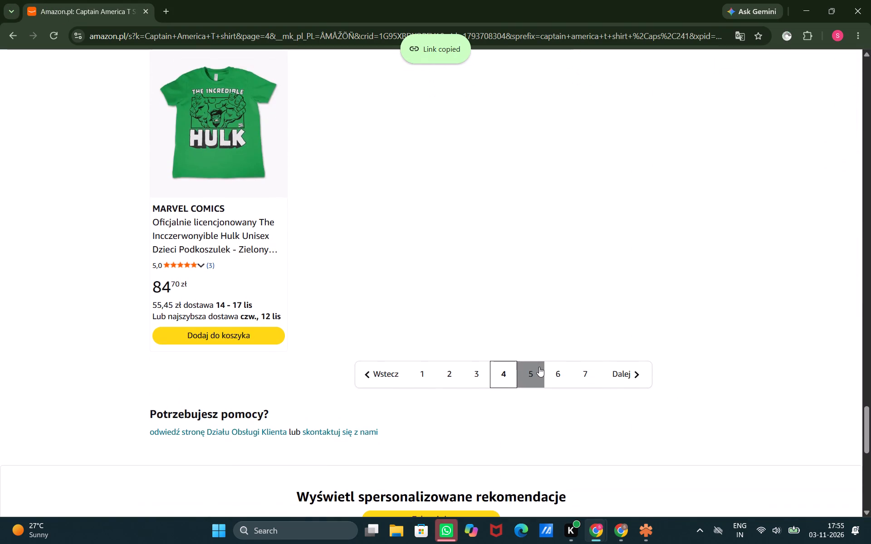
click(539, 367)
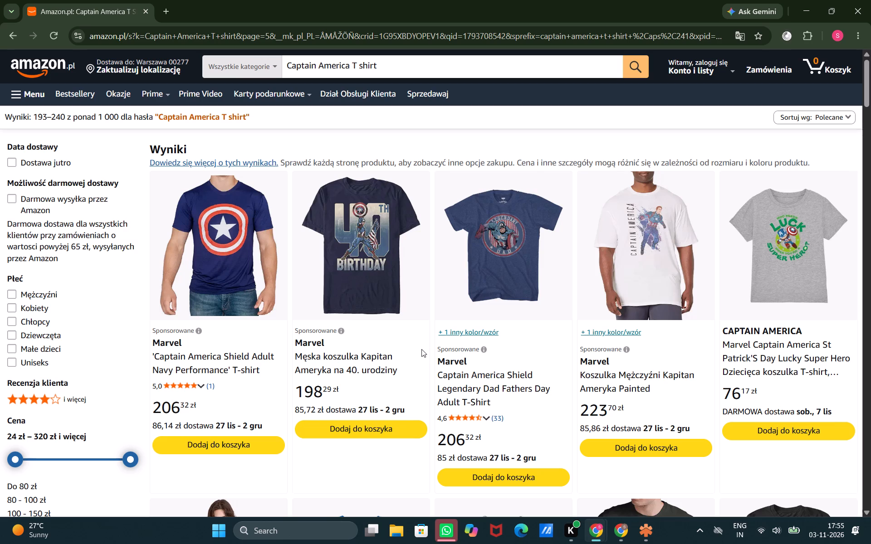
scroll(407, 355, down, 11)
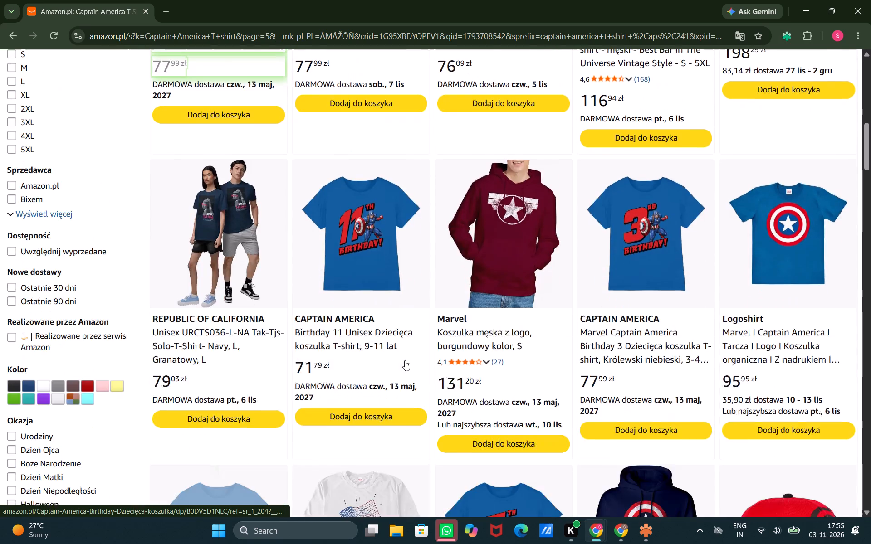
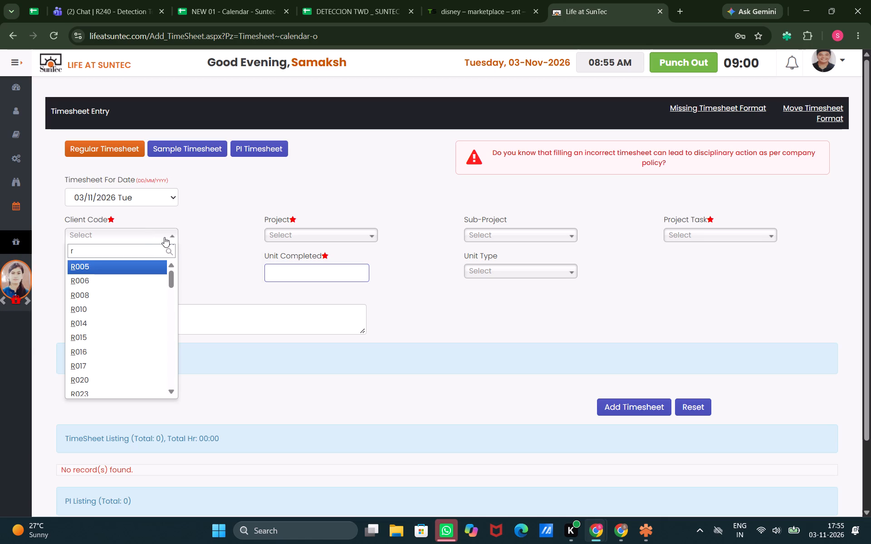
Set the timesheet entry's client code to R240, project to R240-Rudhanshu-NM057 and project task to Manual Detection.
text(240)
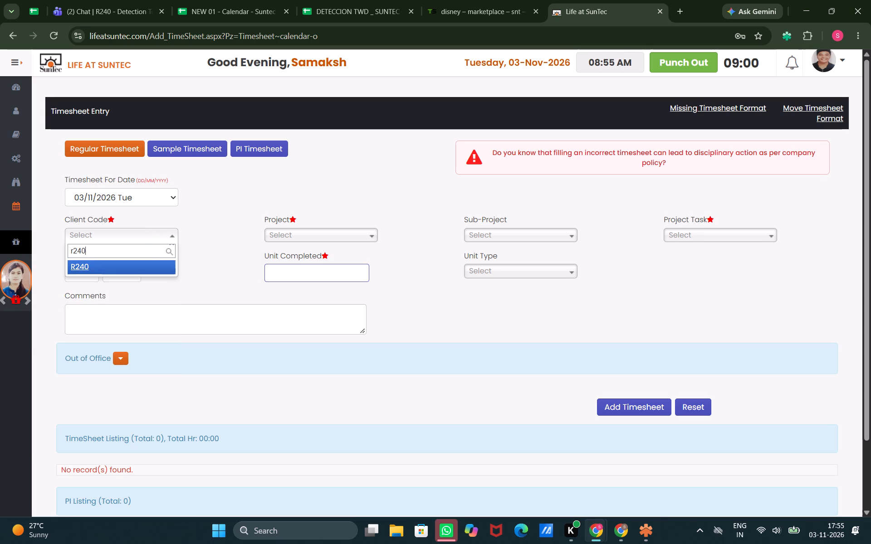
key(Return)
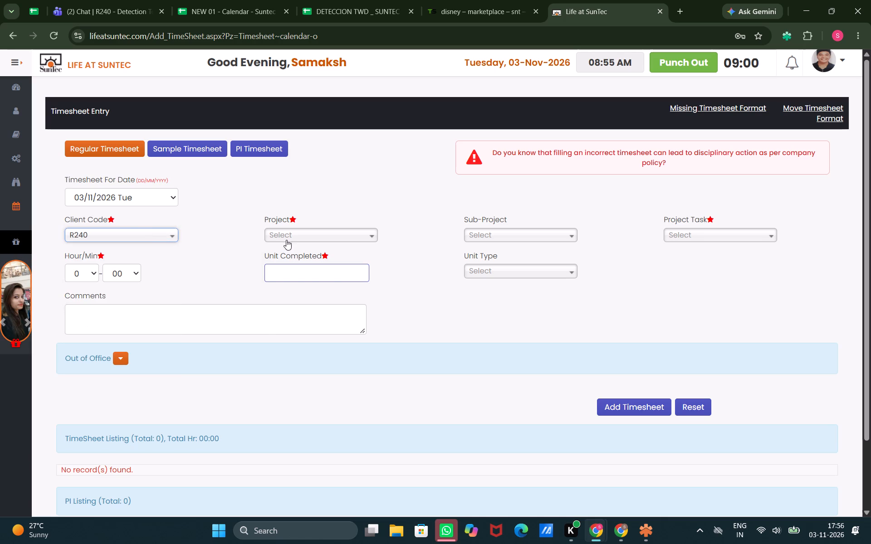
click(287, 237)
click(317, 282)
click(706, 242)
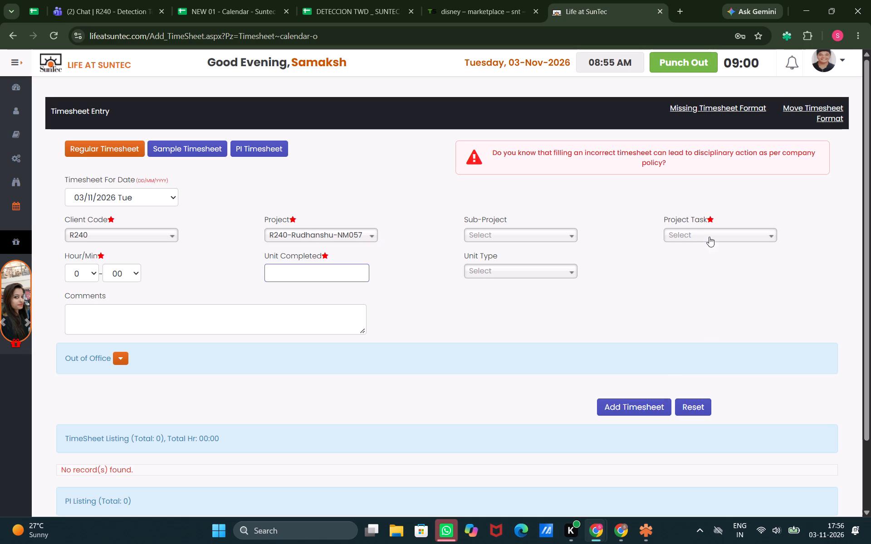
click(709, 237)
click(720, 308)
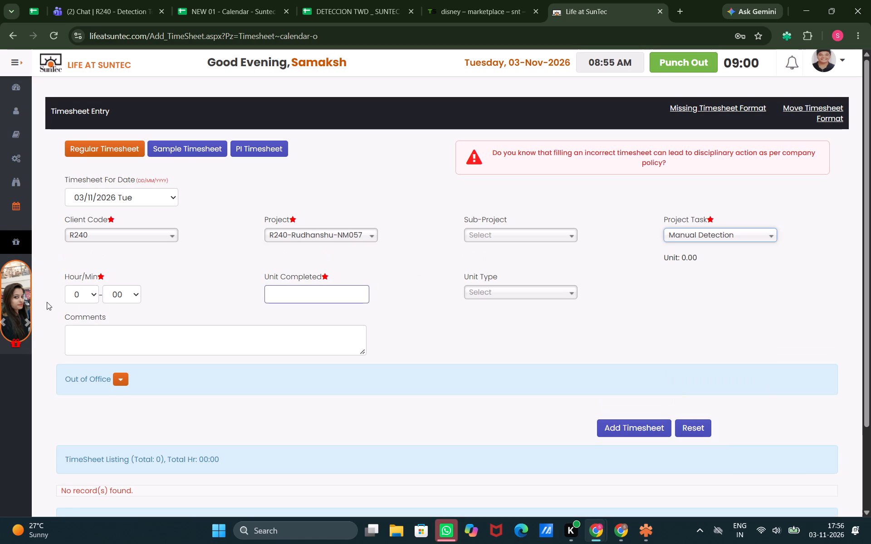
Set the time to 8 hours and the completed units to 605, and add the timesheet entry.
click(72, 291)
click(83, 449)
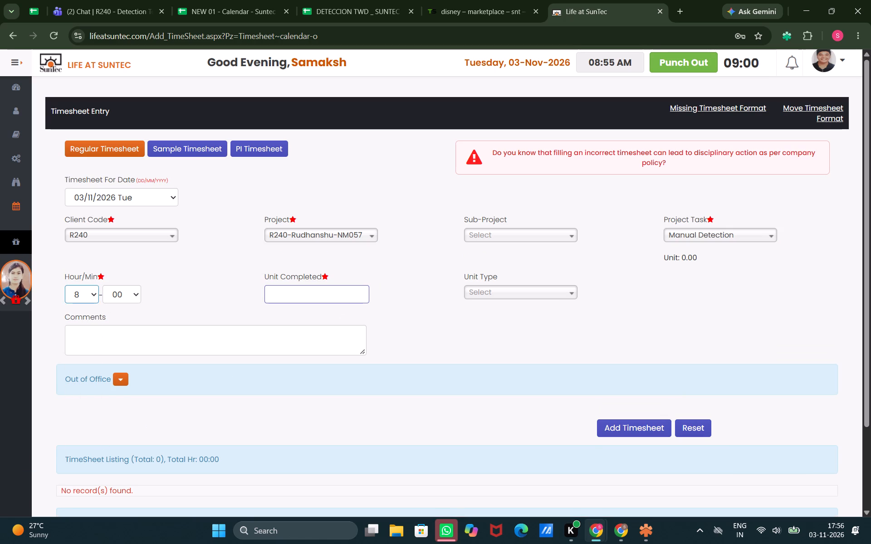
click(334, 294)
key(6)
text(05)
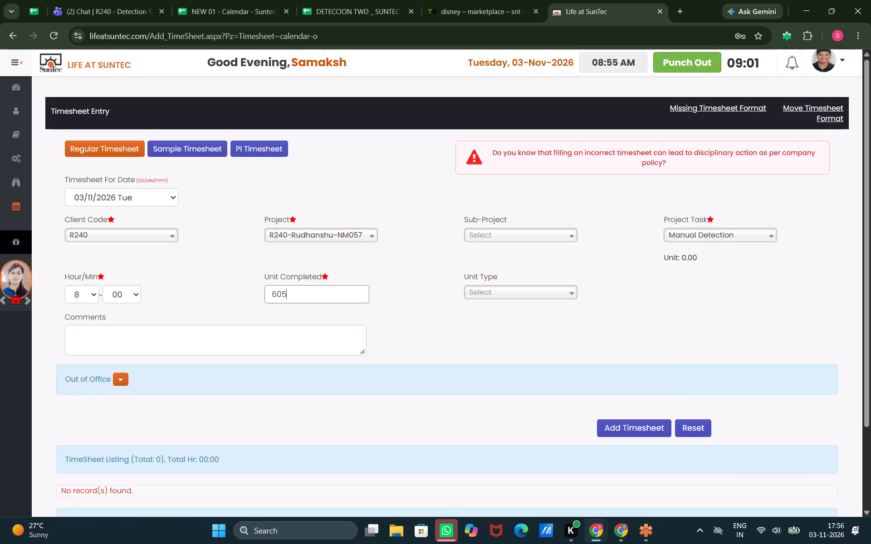
click(654, 428)
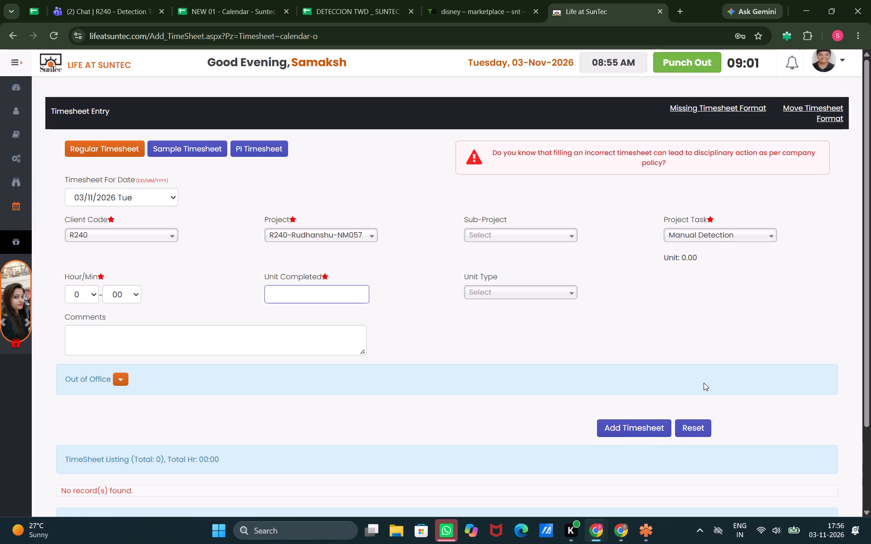
Final-save the 03-Nov-2026 timesheet and check its entry in the timesheet listing.
scroll(736, 341, down, 4)
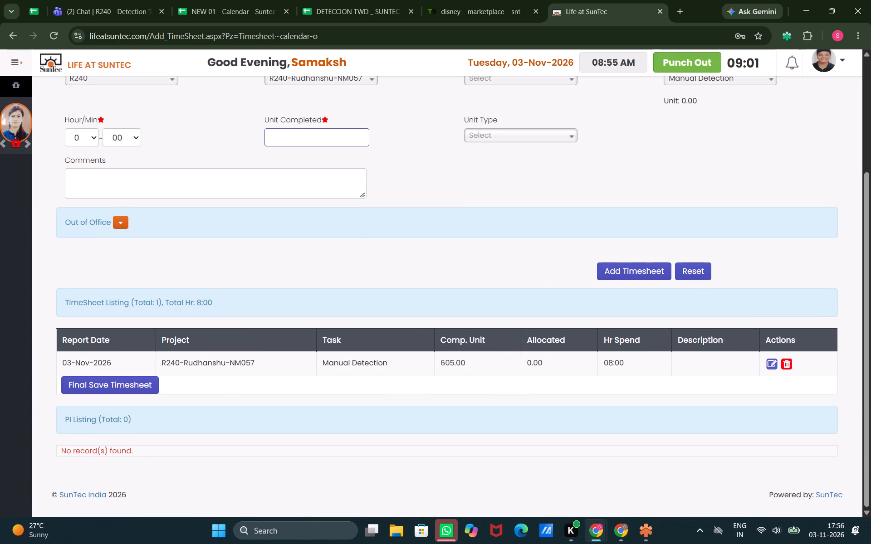
click(136, 384)
scroll(349, 405, up, 5)
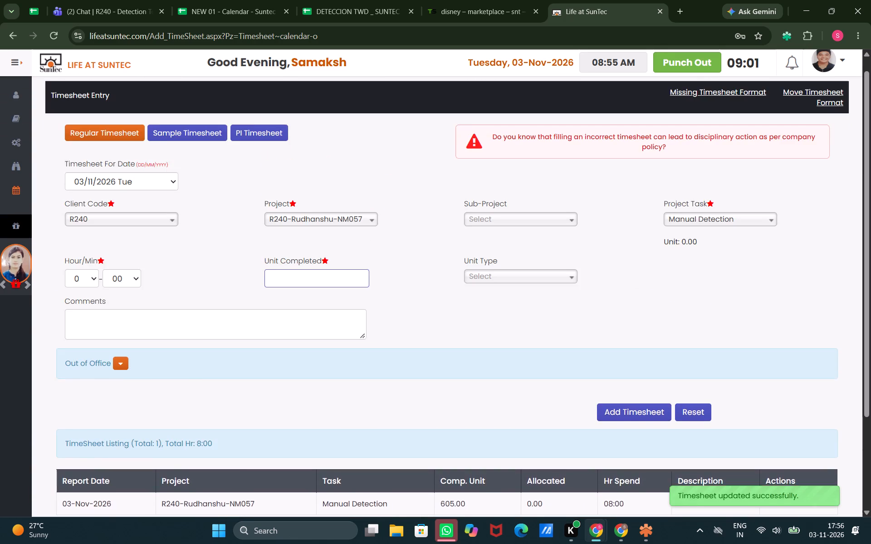
scroll(349, 405, down, 4)
scroll(349, 405, up, 9)
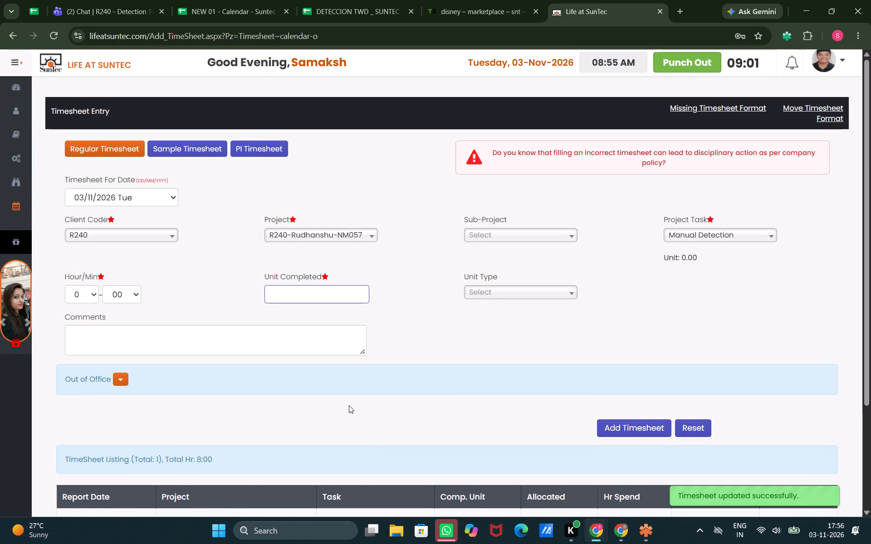
scroll(349, 405, down, 6)
scroll(349, 405, up, 7)
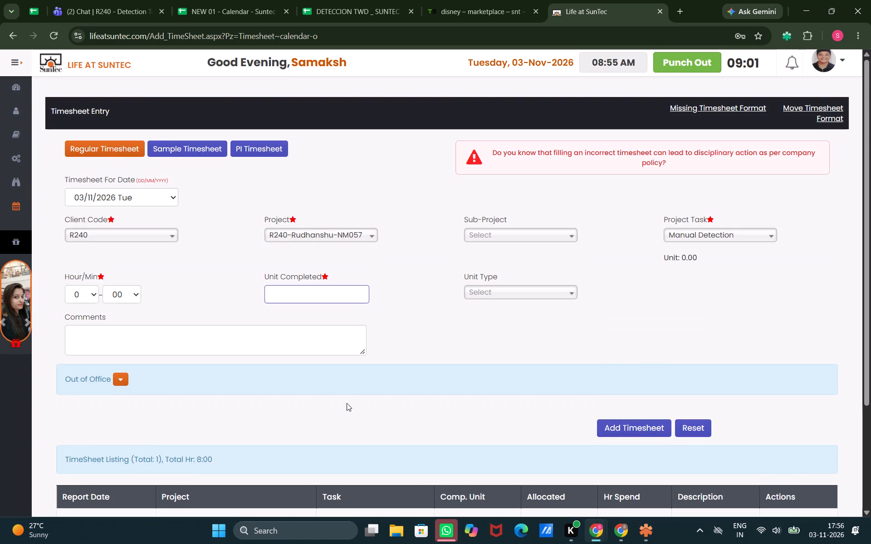
scroll(496, 375, down, 9)
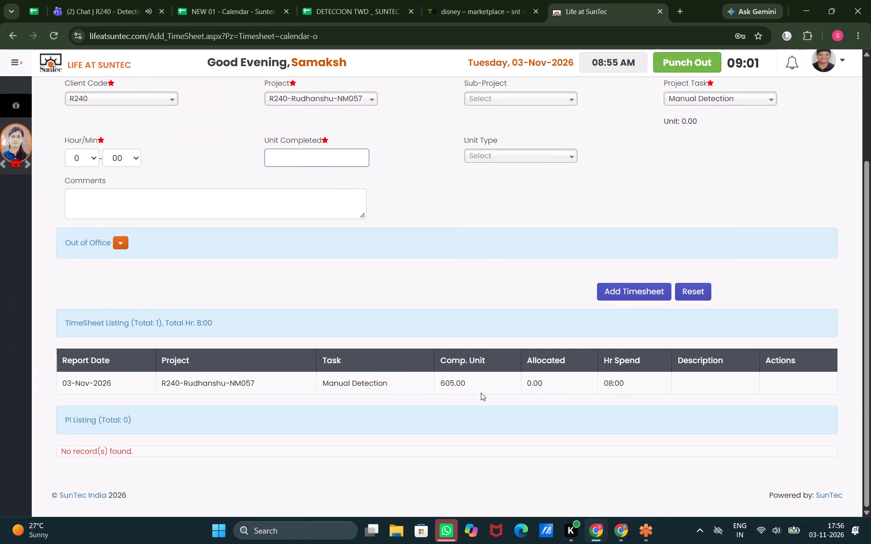
scroll(481, 393, up, 6)
Copy the Amazon.pl link of the Captain America Shield Adult Navy Performance T-shirt into cell C22158 of The Walt Disney sheet.
click(26, 0)
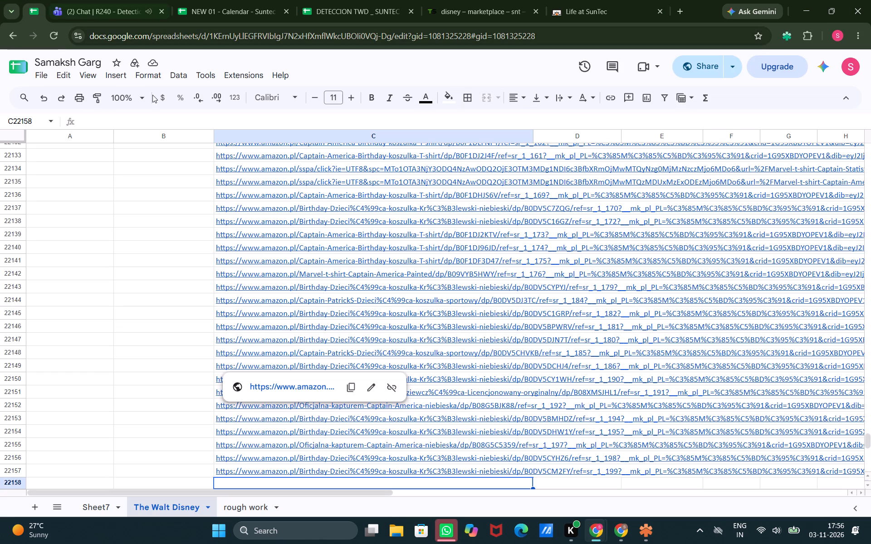
key(alt+Tab)
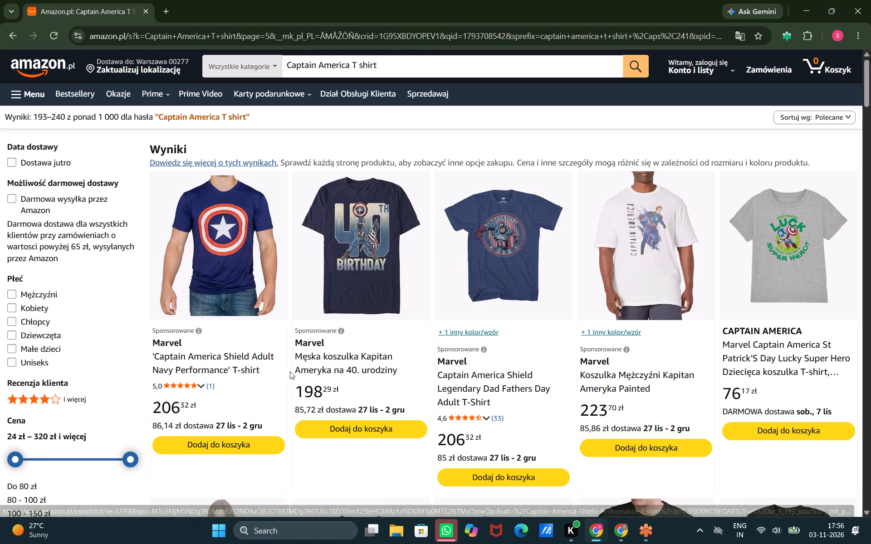
right_click(191, 378)
right_click(174, 348)
right_click(169, 361)
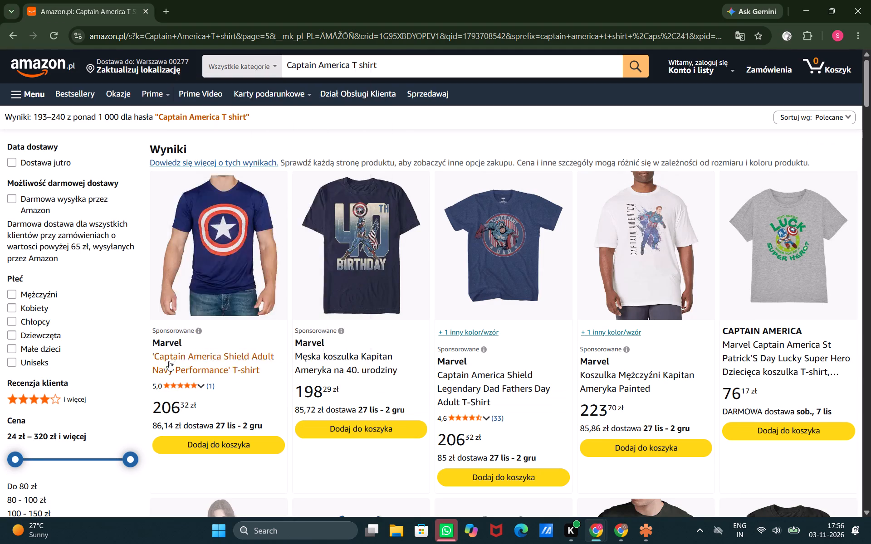
click(227, 288)
key(alt+Tab)
key(ctrl+v)
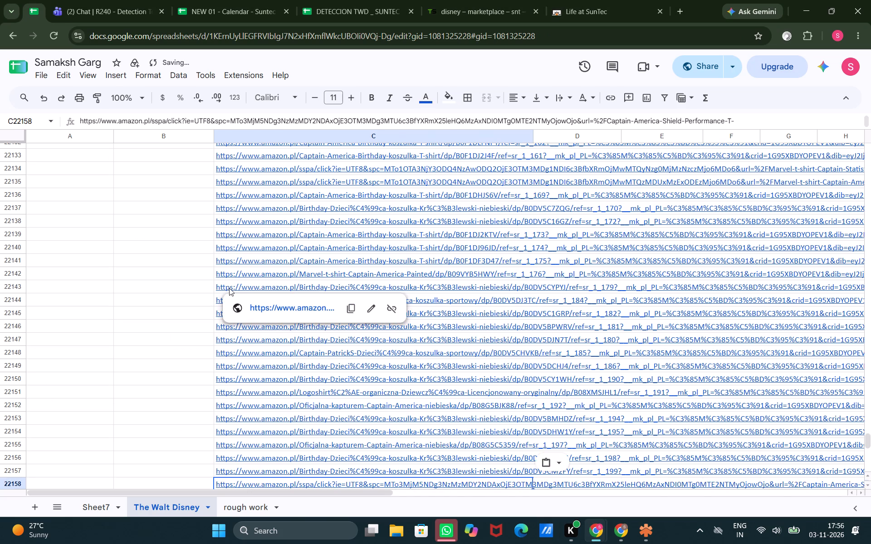
key(Return)
key(Return)
Copy the link of the men's Captain America 40th birthday T-shirt from the Amazon results into cell C22159.
key(alt+Tab)
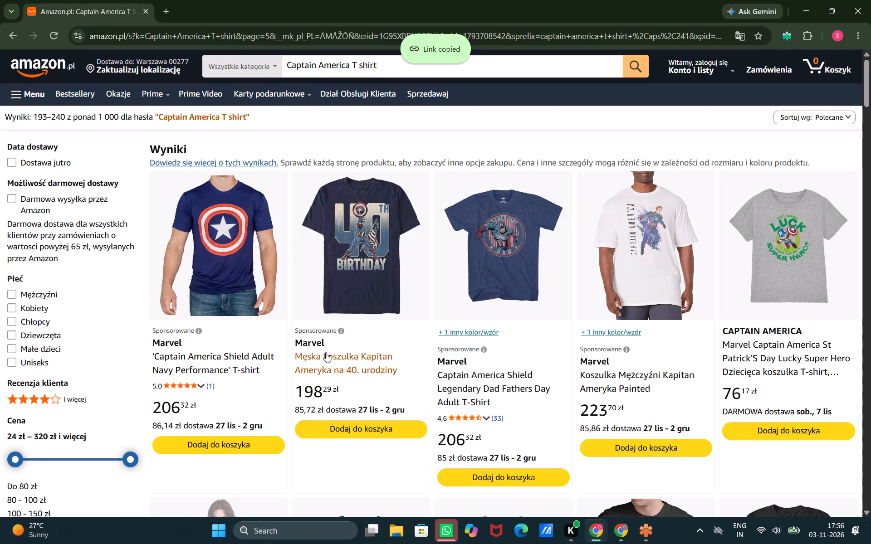
right_click(327, 358)
click(377, 294)
key(alt+Tab)
key(ctrl+v)
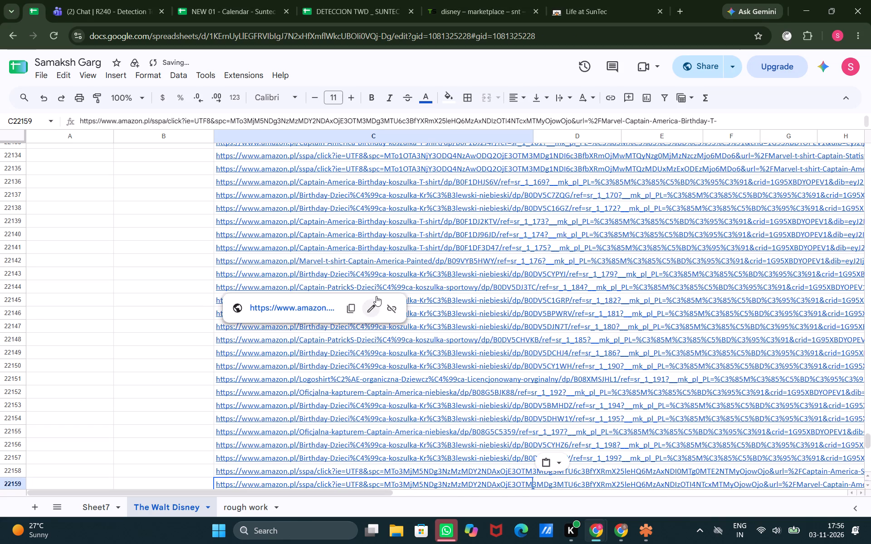
key(Return)
key(Return)
Copy the link of the Captain America Shield Legendary Dad Fathers Day T-shirt into cell C22160.
key(alt+Tab)
right_click(479, 392)
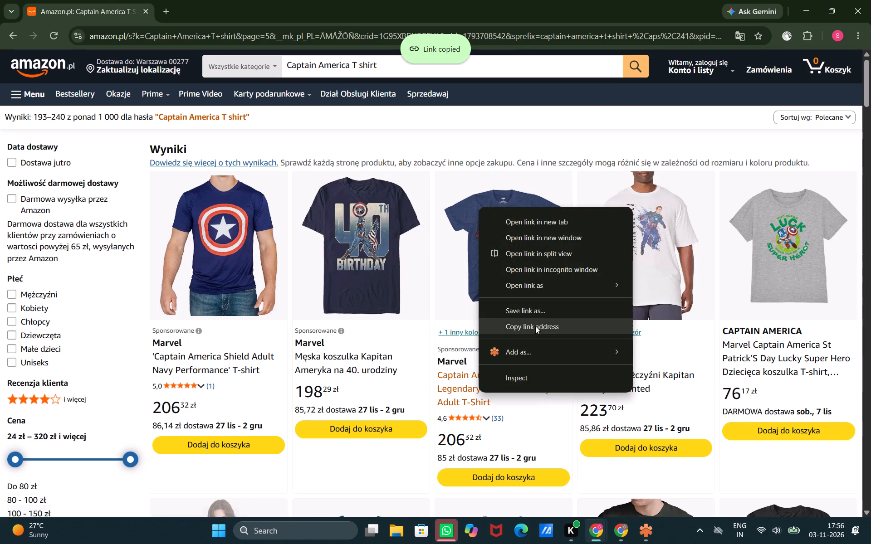
click(535, 326)
key(alt+Tab)
key(ctrl+v)
key(Return)
key(Return)
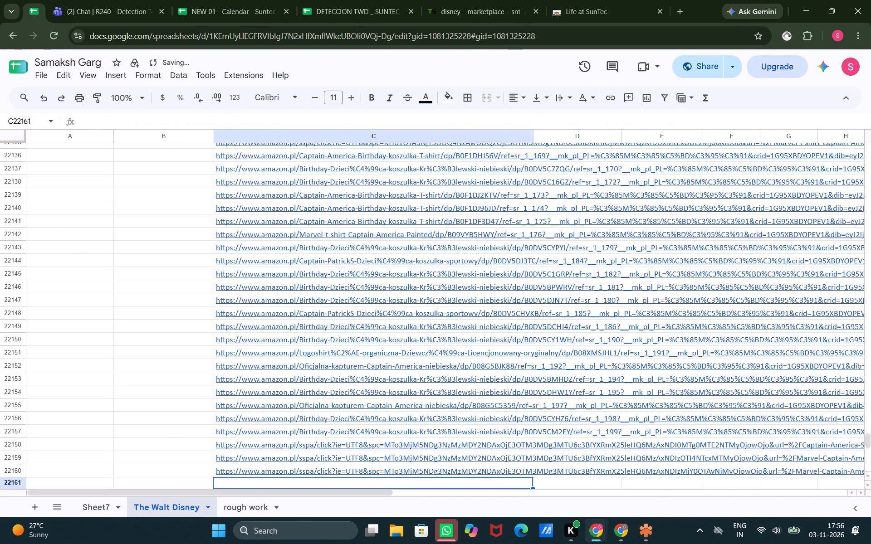
Copy the link of the white men's Kapitan Ameryka Painted T-shirt into cell C22161.
key(alt+Tab)
right_click(619, 382)
click(659, 317)
key(alt+Tab)
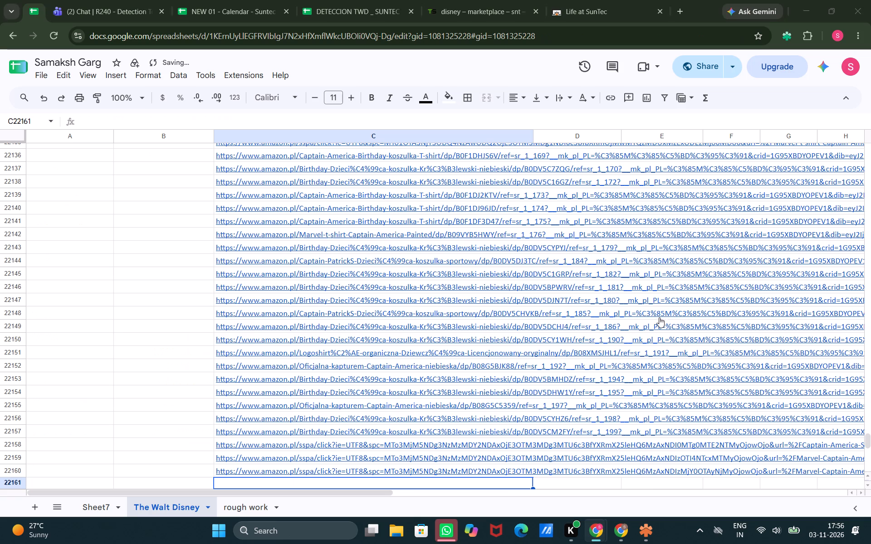
key(ctrl+v)
key(Return)
key(Return)
Copy the link of the first-row grey Marvel Captain America St Patrick's Day Lucky Super Hero kids' T-shirt into cell C22162.
key(alt+Tab)
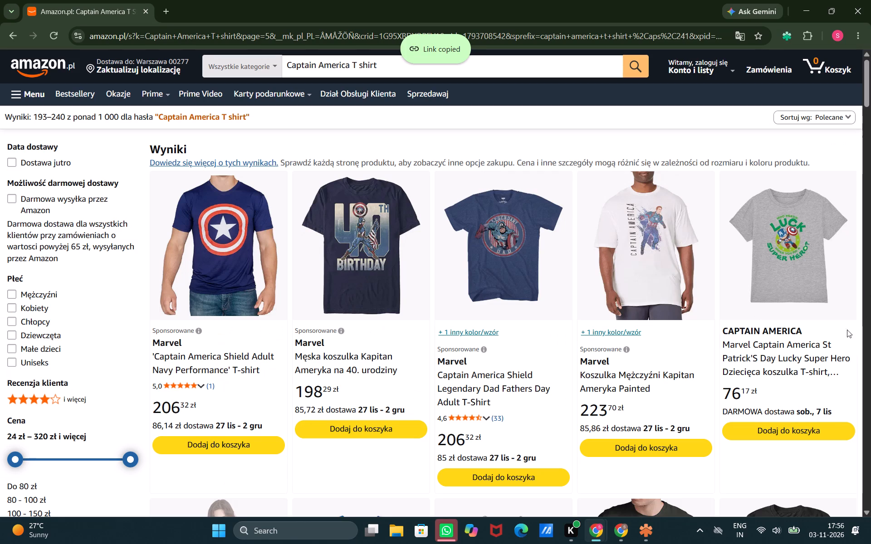
right_click(802, 358)
click(747, 291)
key(alt+Tab)
key(ctrl+v)
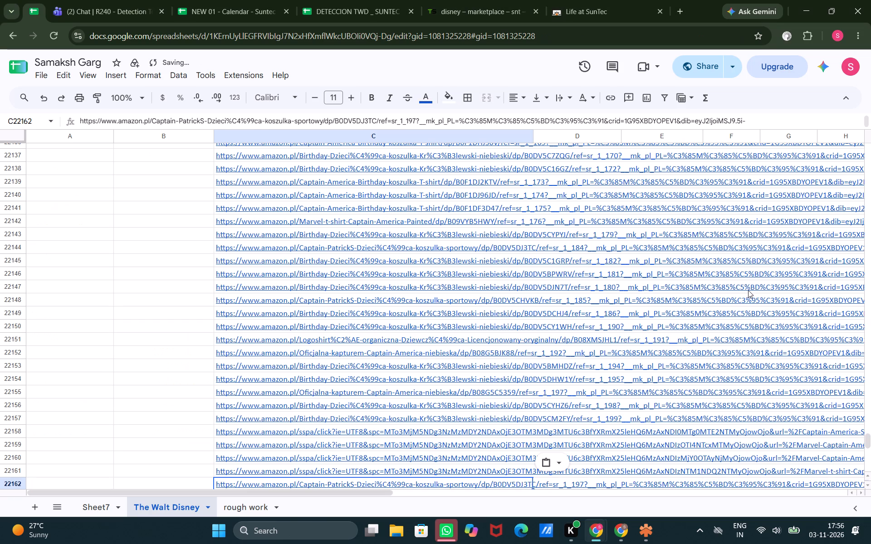
key(Return)
key(Return)
Copy the link of the black men's Captain America Venom Infected Badge T-shirt into cell C22163.
key(alt+Tab)
scroll(748, 290, down, 5)
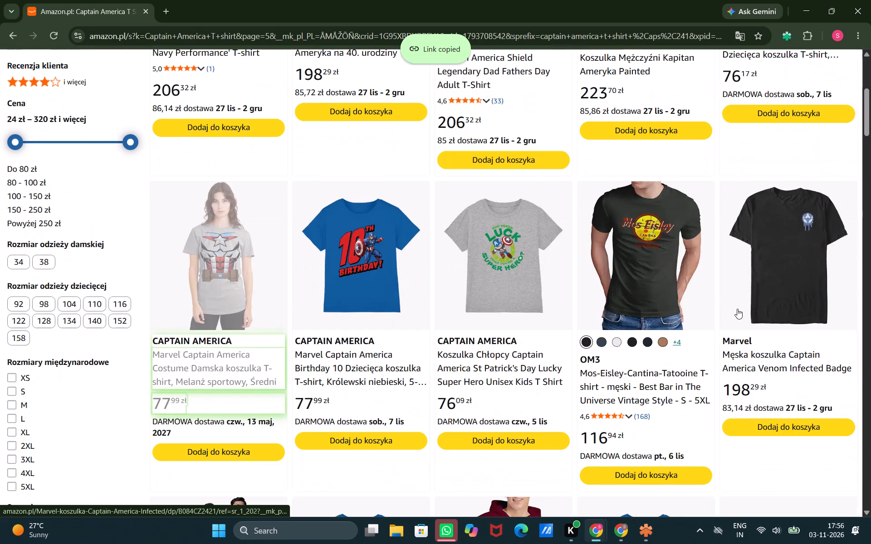
right_click(763, 374)
click(697, 317)
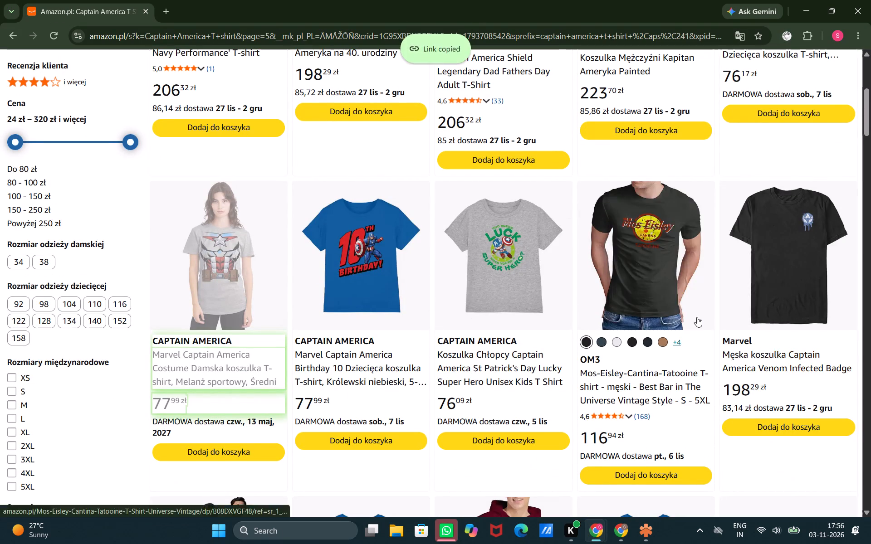
key(alt+Tab)
key(ctrl+v)
key(Return)
key(Return)
Copy the link of the second-row boys' Captain America St Patrick's Day Lucky Super Hero T-shirt into cell C22164.
key(alt+Tab)
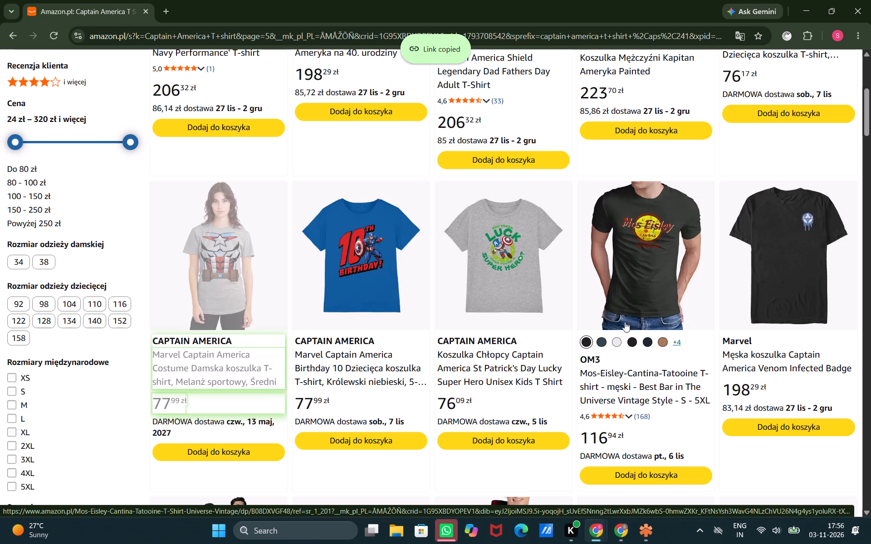
right_click(519, 386)
click(588, 321)
key(alt+Tab)
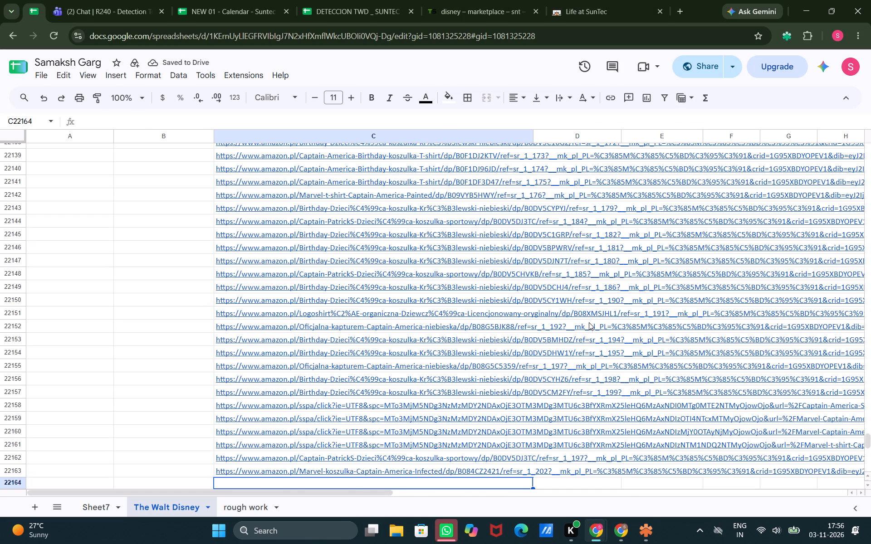
key(ctrl+v)
key(Return)
key(Return)
Copy the link of the blue Marvel Captain America Birthday 10 kids' T-shirt into cell C22165.
key(alt+Tab)
right_click(391, 360)
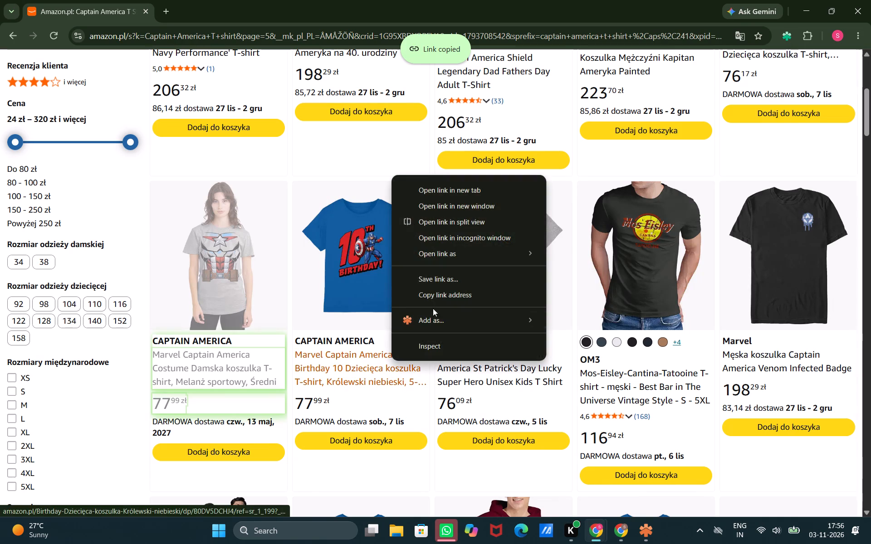
click(437, 296)
key(alt+Tab)
key(ctrl+v)
key(Return)
key(Return)
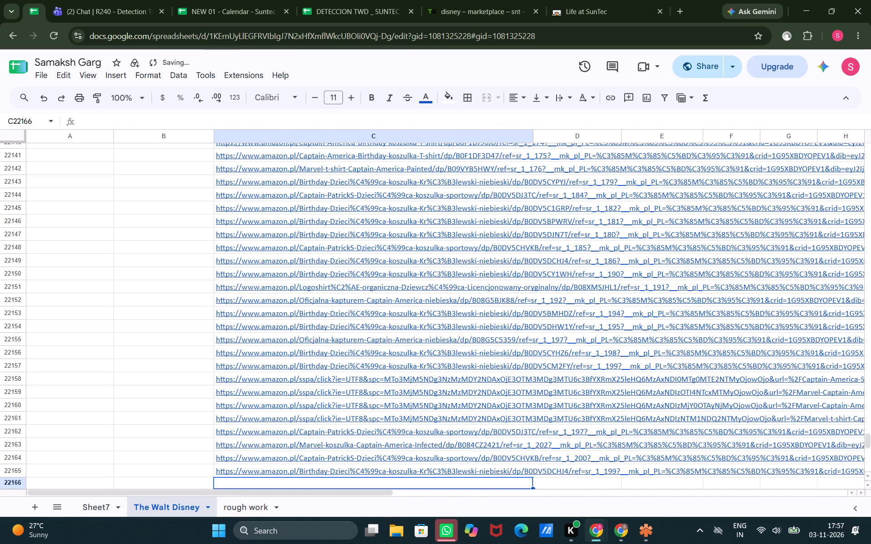
Inspect the product page of the Republic of California unisex navy T-shirt and return to the search results.
key(alt+Tab)
scroll(416, 288, down, 5)
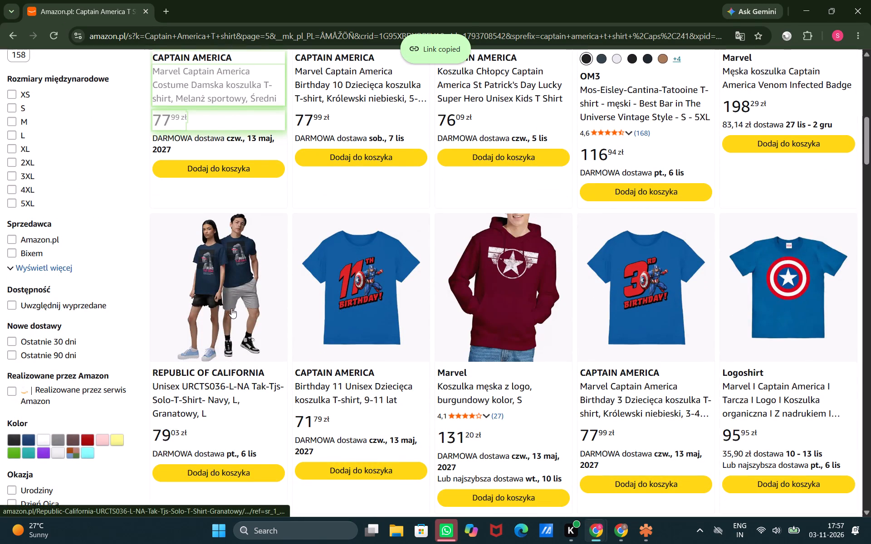
click(231, 308)
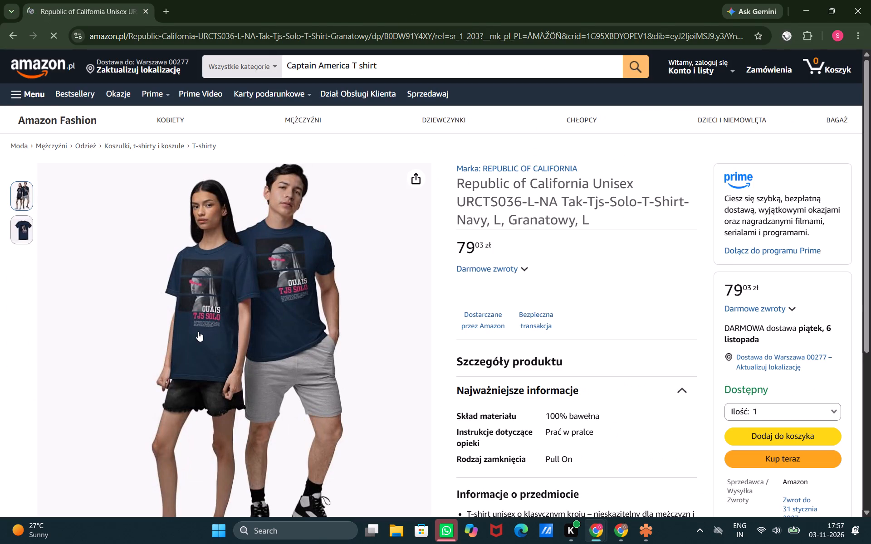
click(15, 38)
Copy the link of the Captain America Birthday 11 unisex kids' T-shirt into cell C22166.
right_click(351, 385)
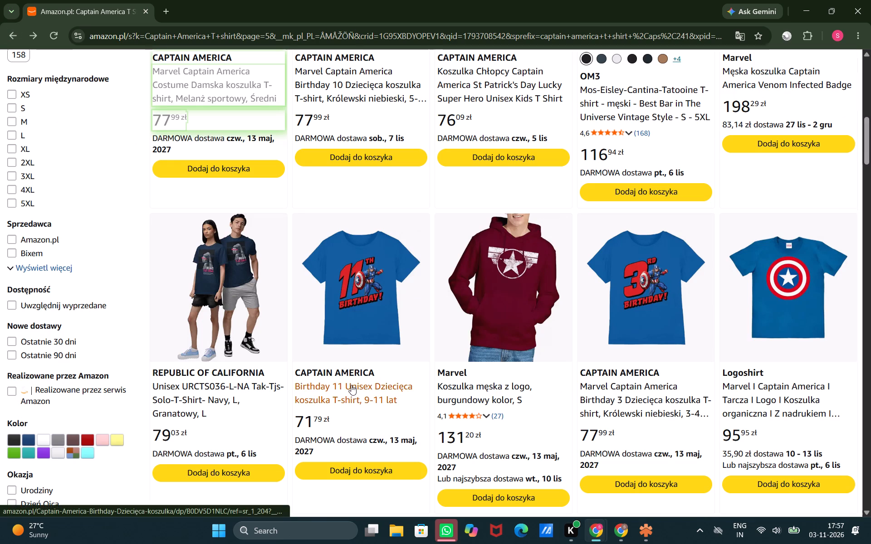
click(397, 322)
key(alt+Tab)
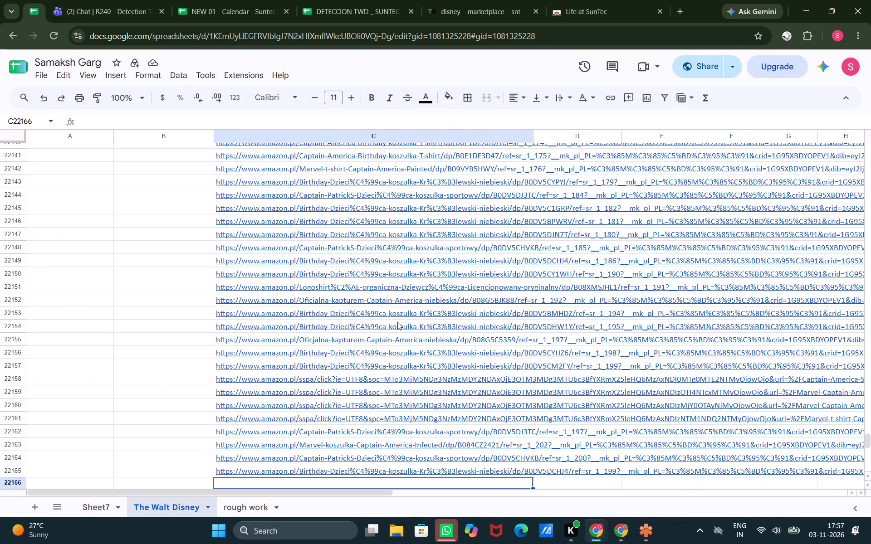
key(ctrl+v)
key(Return)
key(Return)
Copy the link of the royal blue Marvel Captain America Birthday 3 kids' T-shirt into cell C22167.
key(alt+Tab)
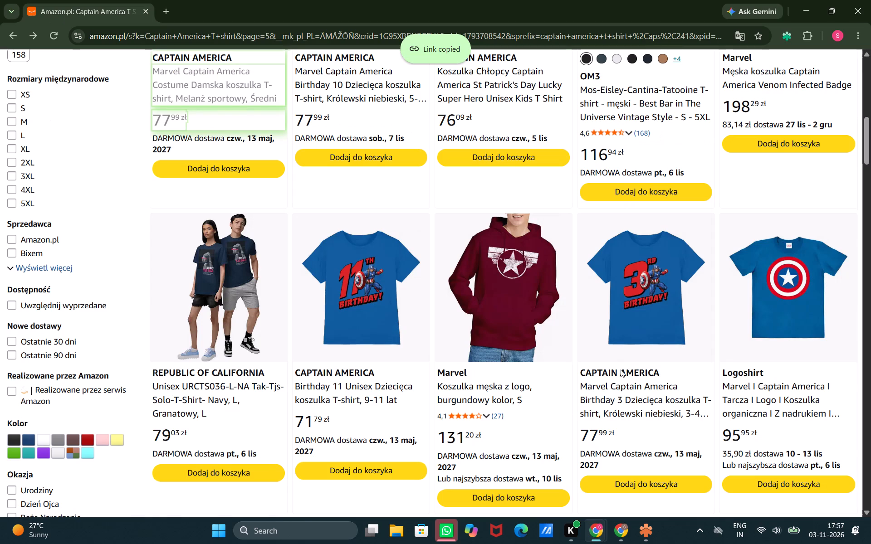
right_click(663, 400)
click(704, 336)
key(alt+Tab)
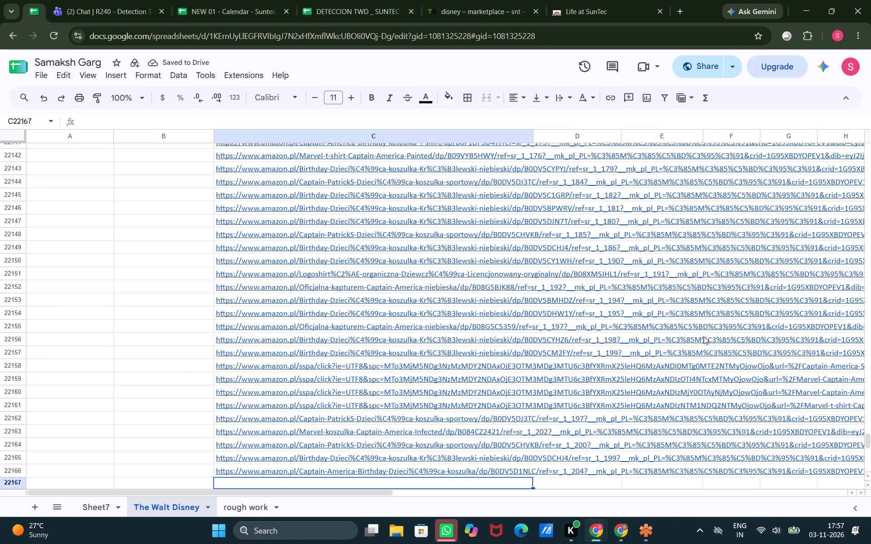
key(ctrl+v)
key(Return)
key(Return)
Copy the link of the blue Logoshirt Captain America shield logo organic T-shirt into cell C22168.
key(alt+Tab)
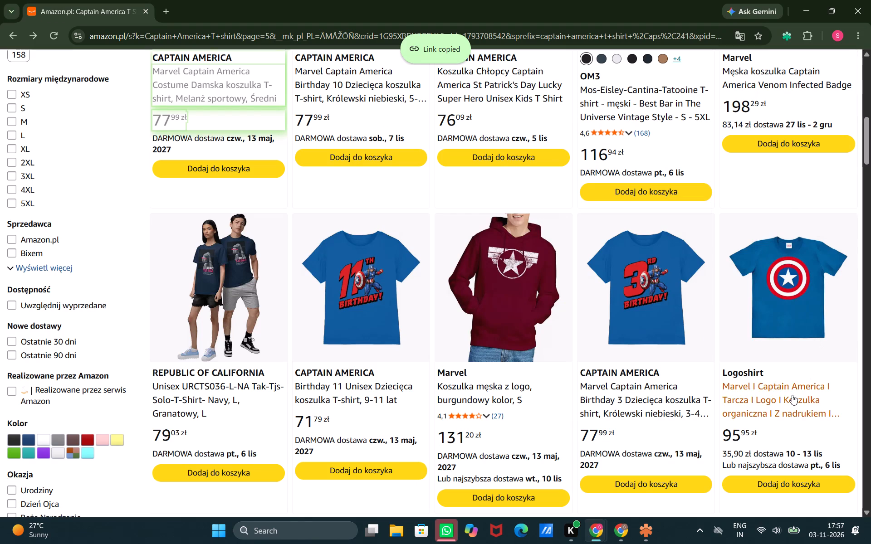
right_click(792, 395)
click(719, 327)
key(alt+Tab)
key(ctrl+v)
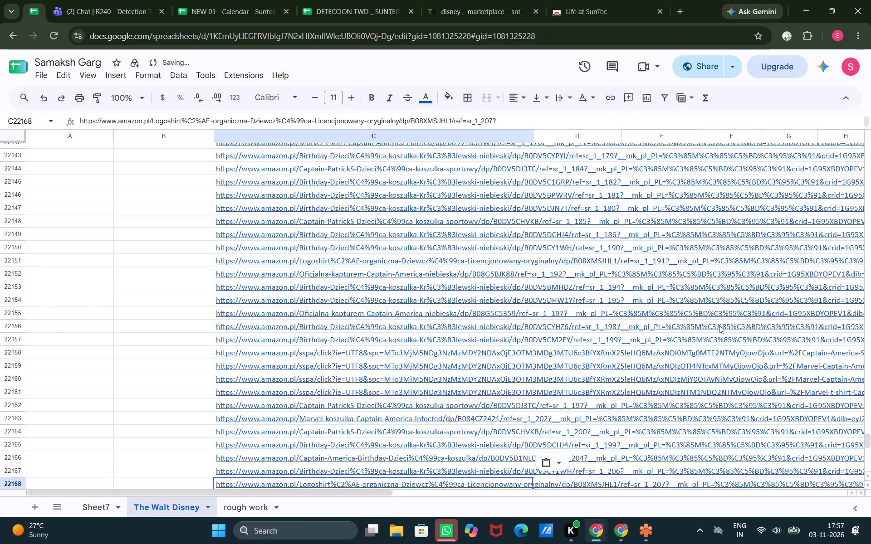
key(Return)
key(Return)
Copy the link of the royal blue Marvel Captain America Birthday 7 kids' T-shirt into cell C22169.
key(alt+Tab)
scroll(722, 325, down, 6)
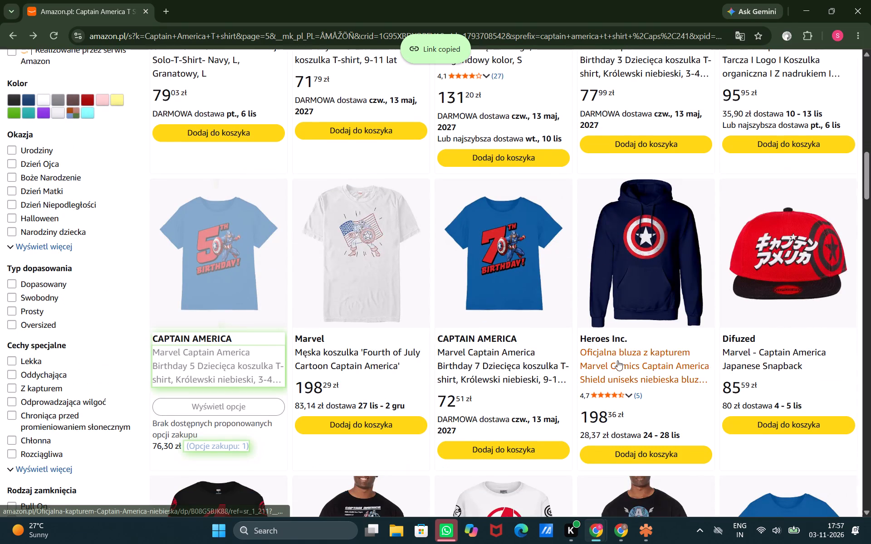
right_click(522, 365)
click(617, 305)
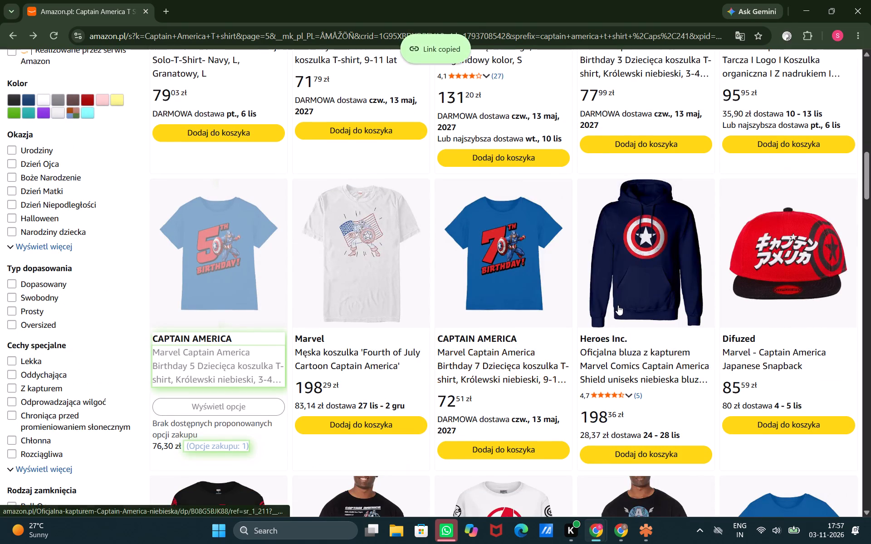
key(alt+Tab)
key(ctrl+v)
key(Return)
key(Return)
Copy the link of the men's Marvel 'Fourth of July Cartoon Captain America' T-shirt into cell C22170.
key(alt+Tab)
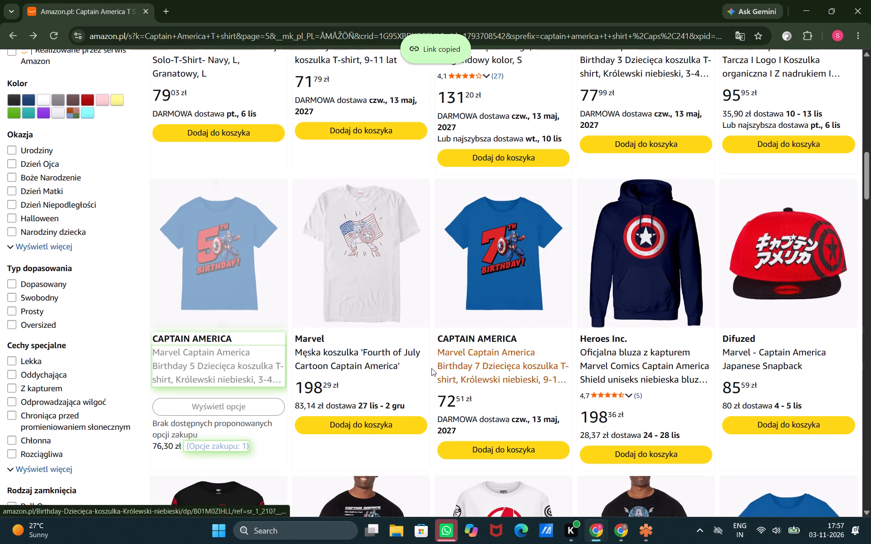
right_click(394, 374)
right_click(370, 360)
click(395, 300)
key(alt+Tab)
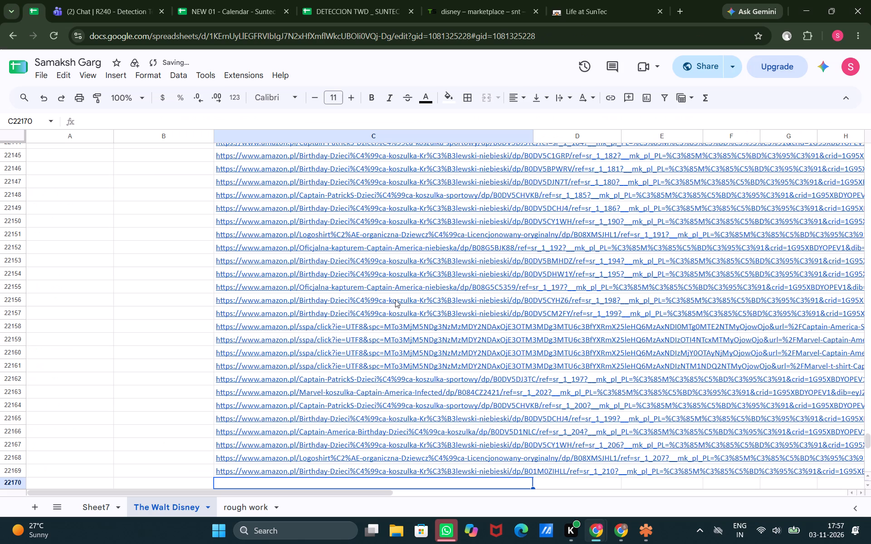
key(ctrl+v)
key(Return)
key(Return)
Copy the link of the Heroes Inc. Captain America Shield unisex hoodie into cell C22171.
key(alt+Tab)
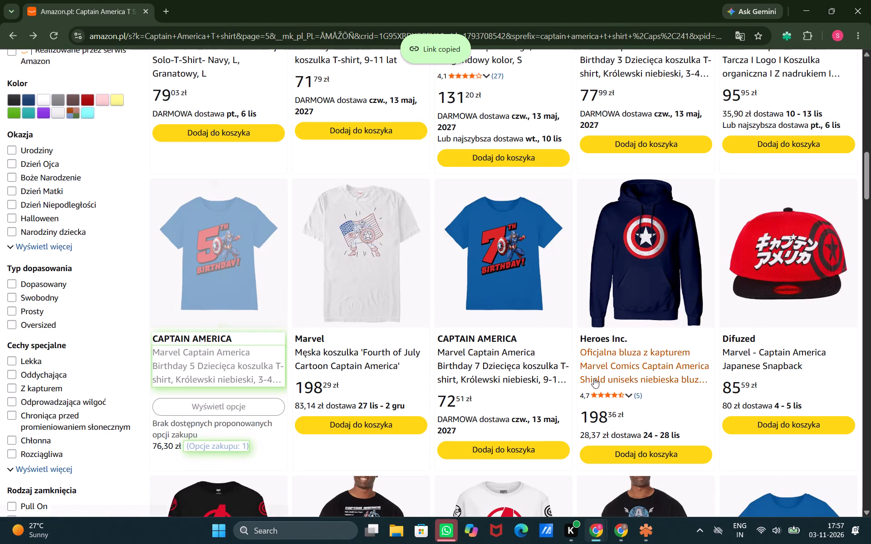
right_click(594, 378)
click(607, 308)
key(alt+Tab)
key(ctrl+v)
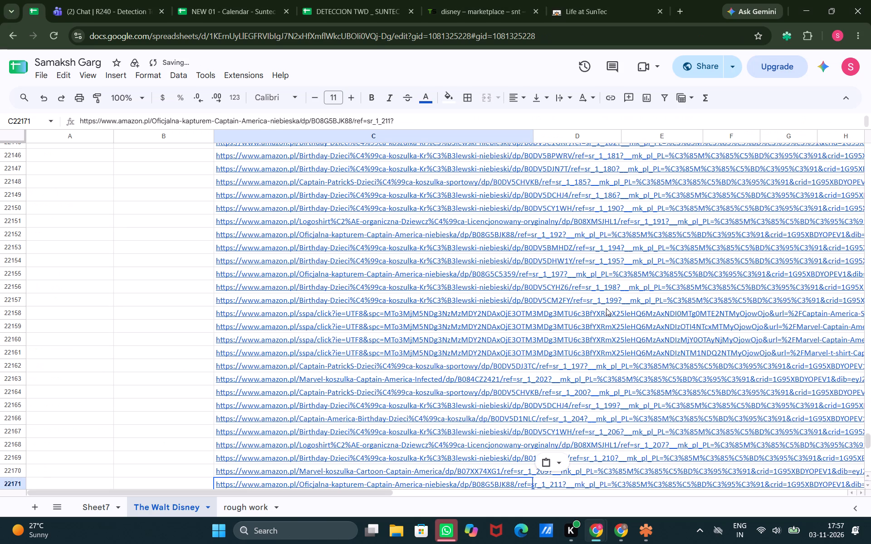
key(Return)
key(Return)
Copy the link of the sponsored men's black Captain America Statistiken T-shirt into cell C22172.
key(alt+Tab)
scroll(606, 308, down, 6)
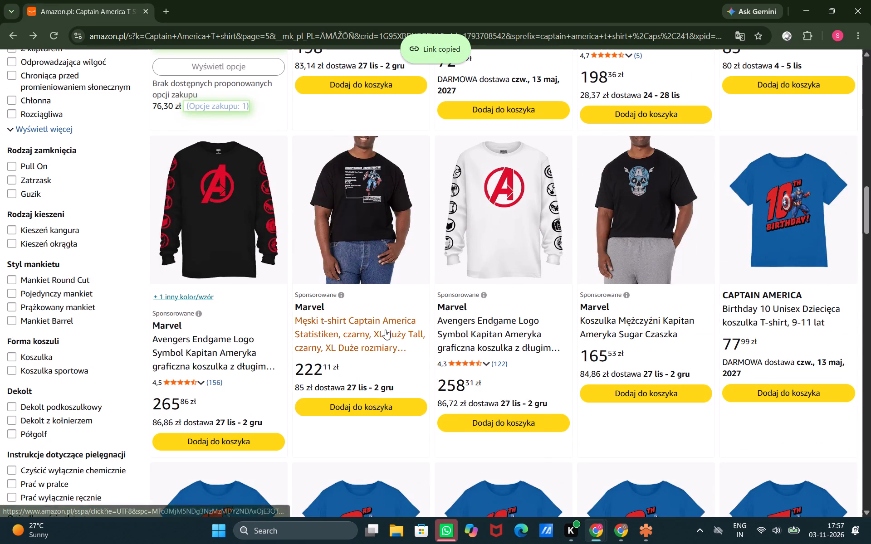
right_click(385, 330)
click(431, 442)
key(alt+Tab)
key(ctrl+v)
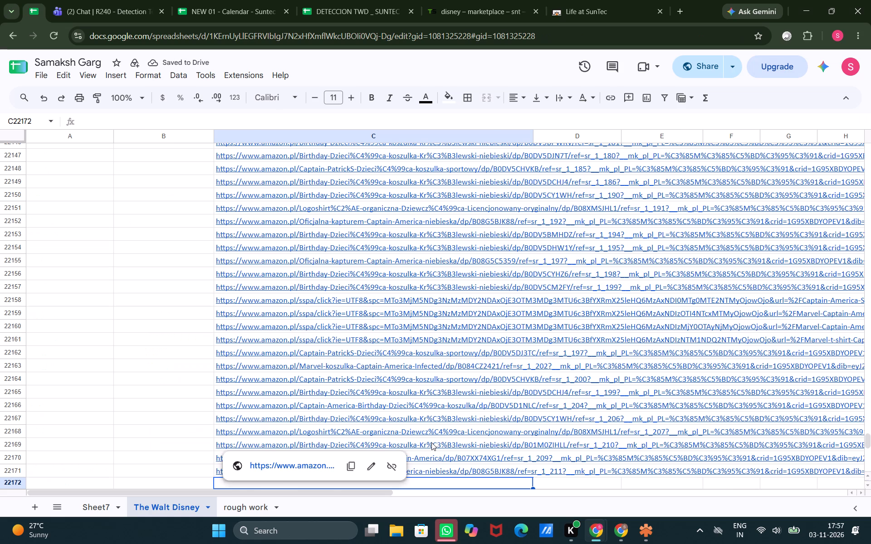
key(Return)
key(Return)
Copy the link of the sponsored men's Captain America sugar skull T-shirt into cell C22173.
key(alt+Tab)
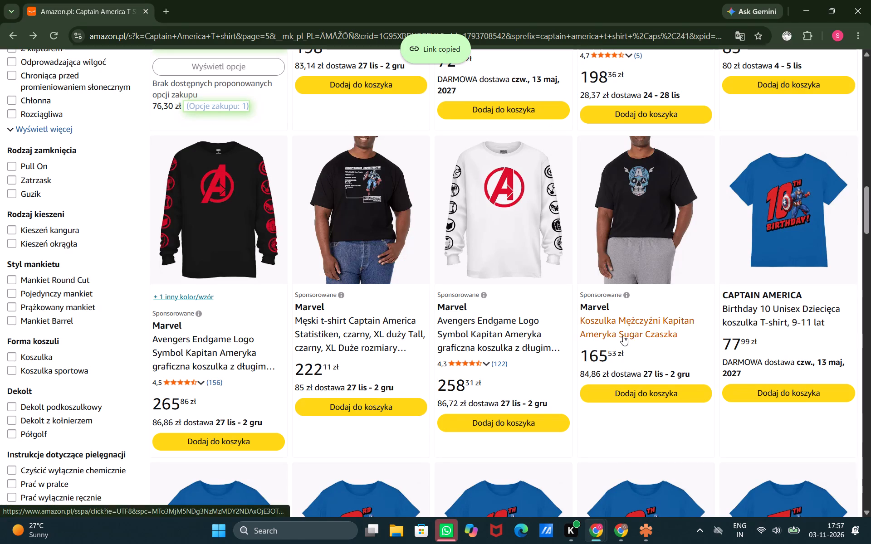
right_click(623, 335)
click(676, 272)
key(alt+Tab)
key(ctrl+v)
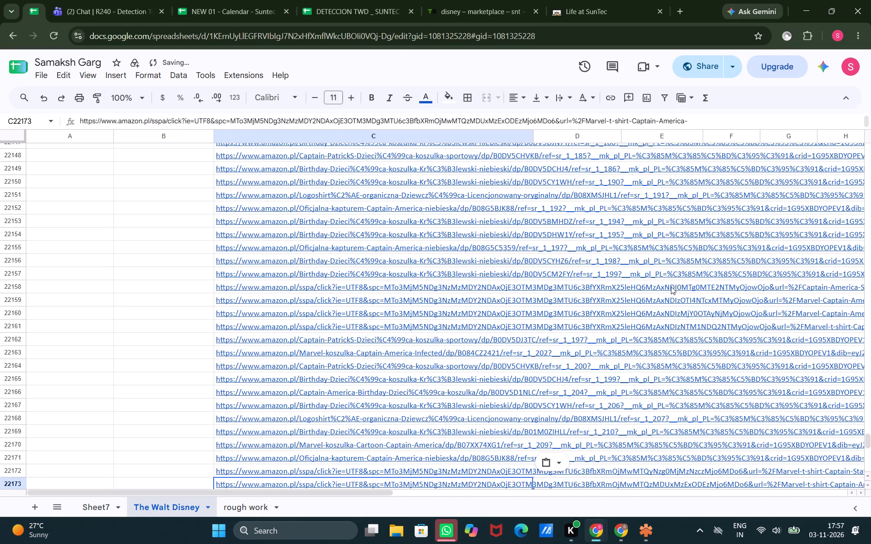
key(Return)
key(Return)
Copy the link of the Captain America Birthday 10 unisex kids' T-shirt (9-11 years) into cell C22174.
key(alt+Tab)
right_click(778, 305)
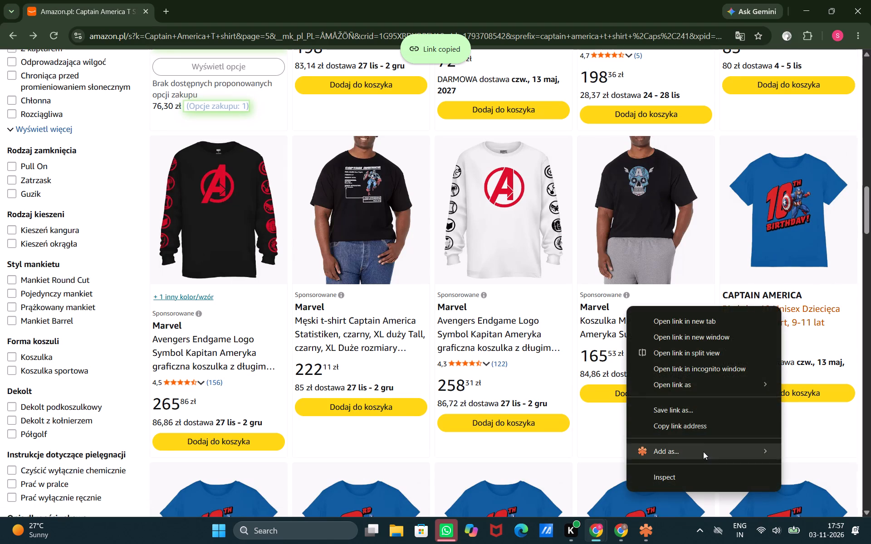
click(702, 432)
key(alt+Tab)
key(ctrl+v)
key(Return)
key(Return)
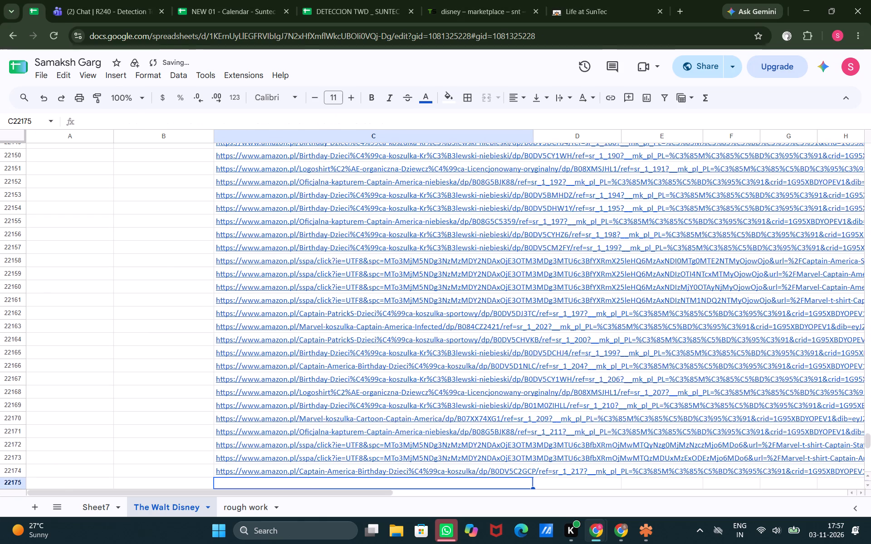
Copy the link of the Marvel Captain America Birthday 7 kids' T-shirt in the size starting at 12 years into cell C22175.
key(alt+Tab)
scroll(698, 446, down, 5)
right_click(793, 371)
click(708, 303)
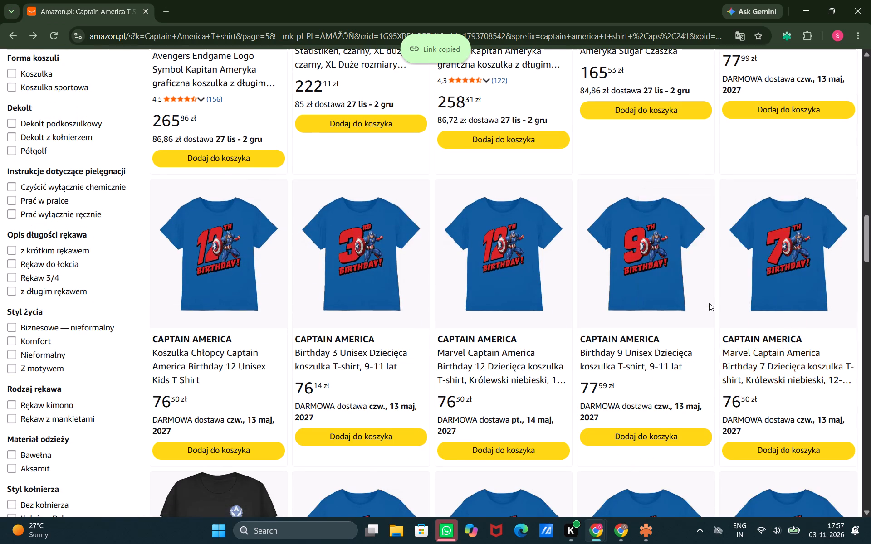
key(alt+Tab)
key(ctrl+v)
key(Return)
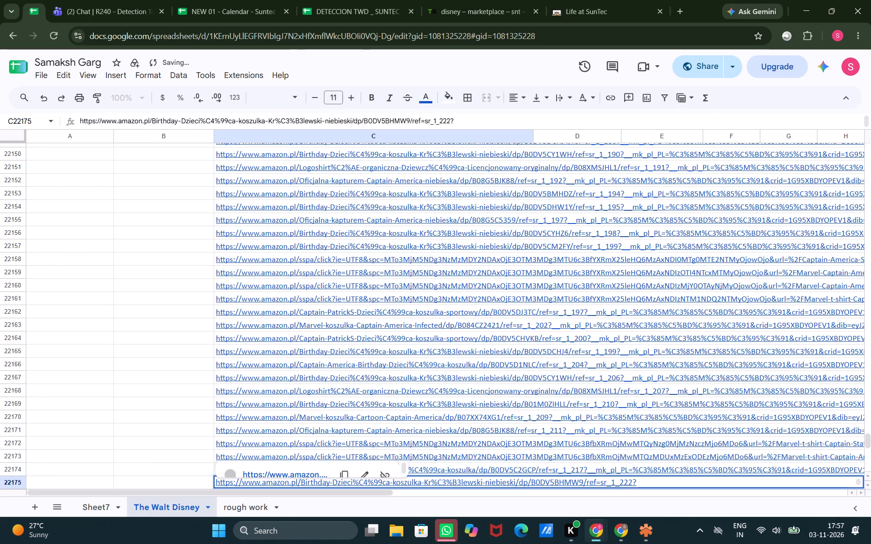
Copy the link of the Captain America Birthday 9 unisex kids' T-shirt (9-11 years) into cell C22176.
key(alt+Tab)
right_click(609, 358)
click(648, 291)
key(alt+Tab)
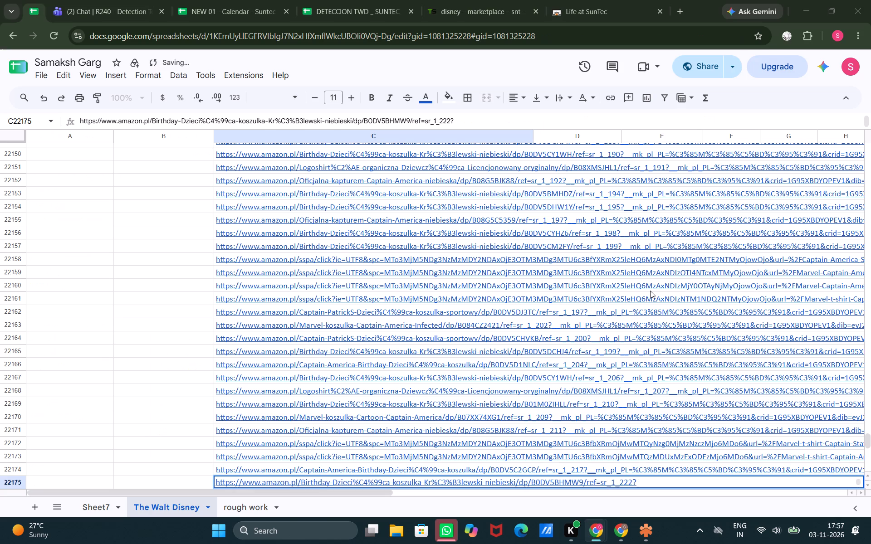
key(Return)
key(ctrl+v)
key(Return)
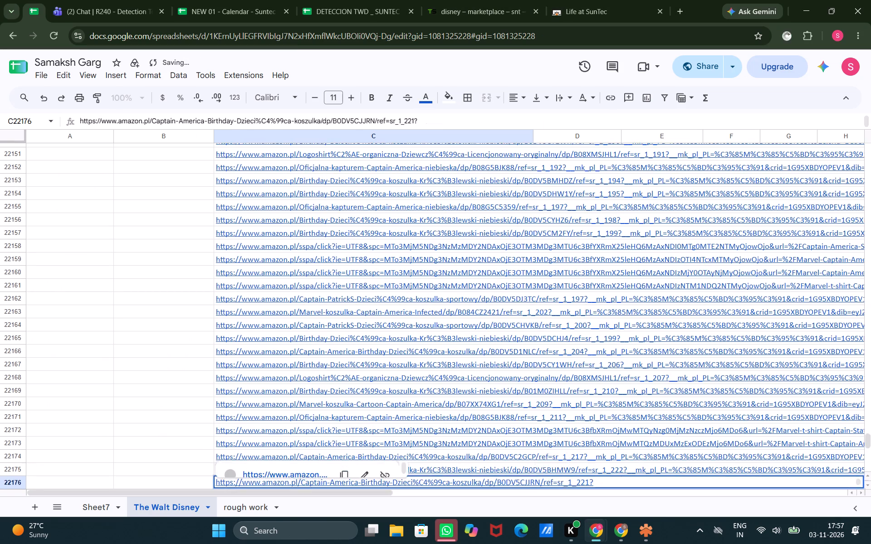
key(Return)
Copy the link of the royal blue Marvel Captain America Birthday 12 kids' T-shirt into cell C22177.
key(alt+Tab)
right_click(533, 357)
click(596, 292)
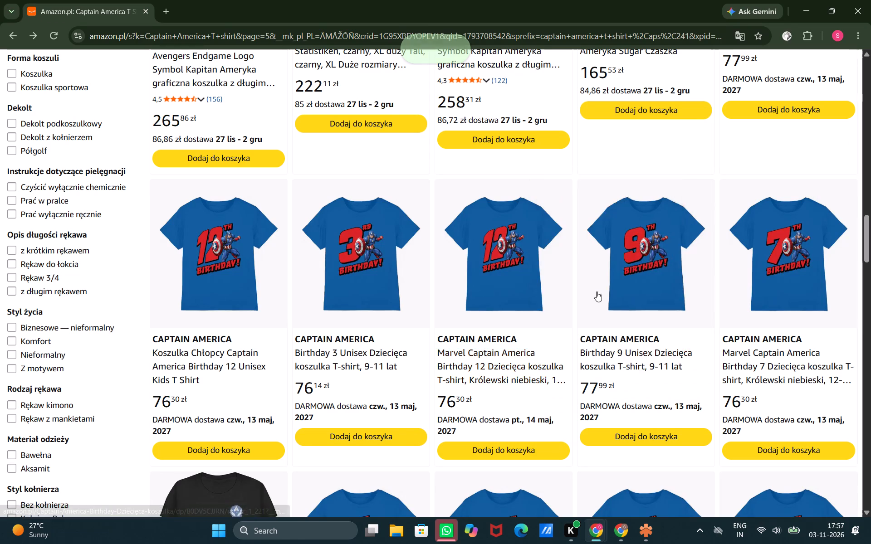
key(alt+Tab)
key(ctrl+v)
key(Return)
key(Return)
Copy the link of the Captain America Birthday 3 unisex kids' T-shirt (9-11 years) into cell C22178 and return to the search results.
key(alt+Tab)
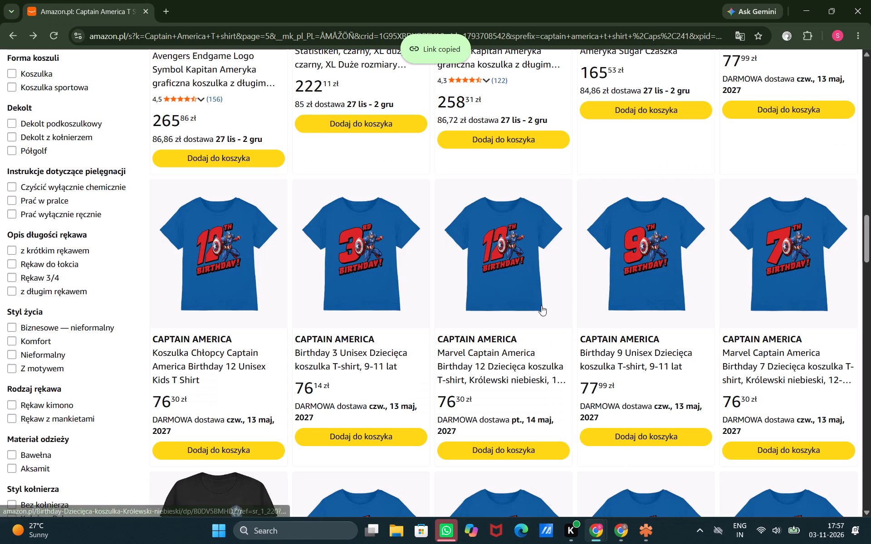
right_click(367, 367)
click(402, 302)
key(alt+Tab)
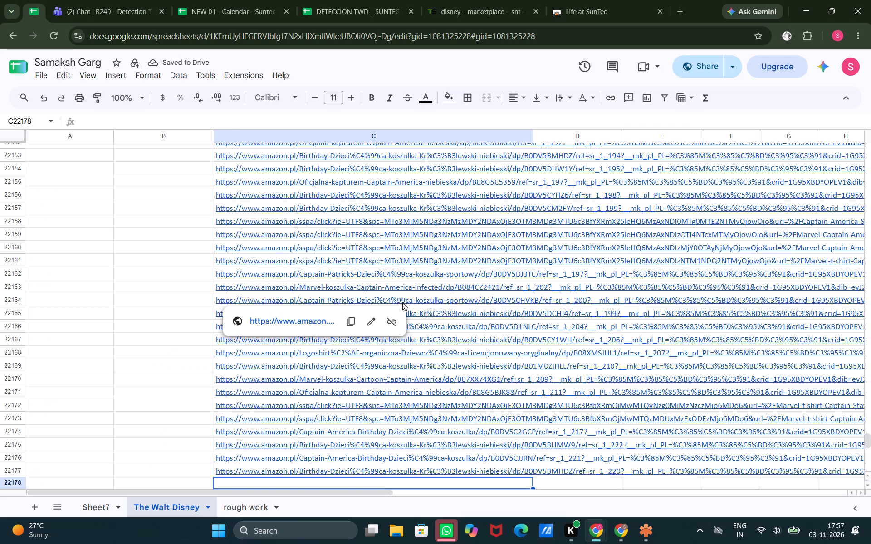
key(ctrl+v)
key(Return)
key(Return)
key(alt+Tab)
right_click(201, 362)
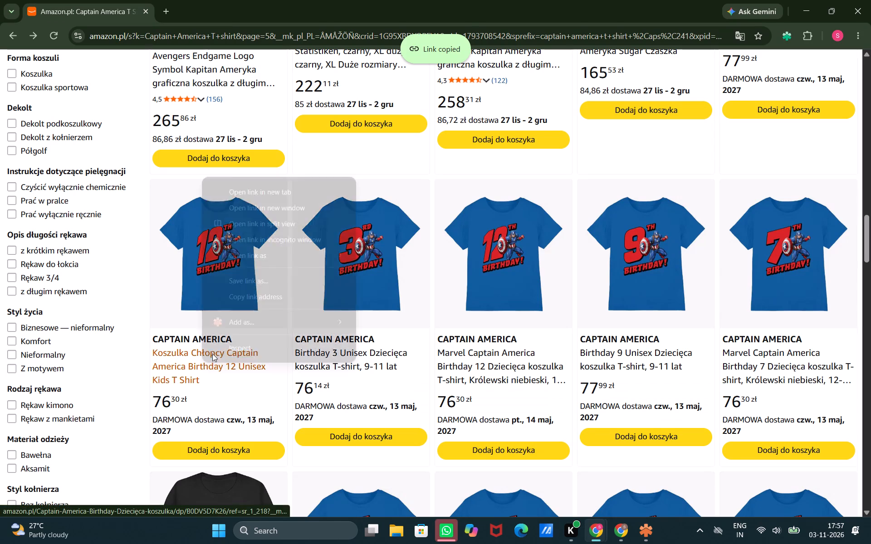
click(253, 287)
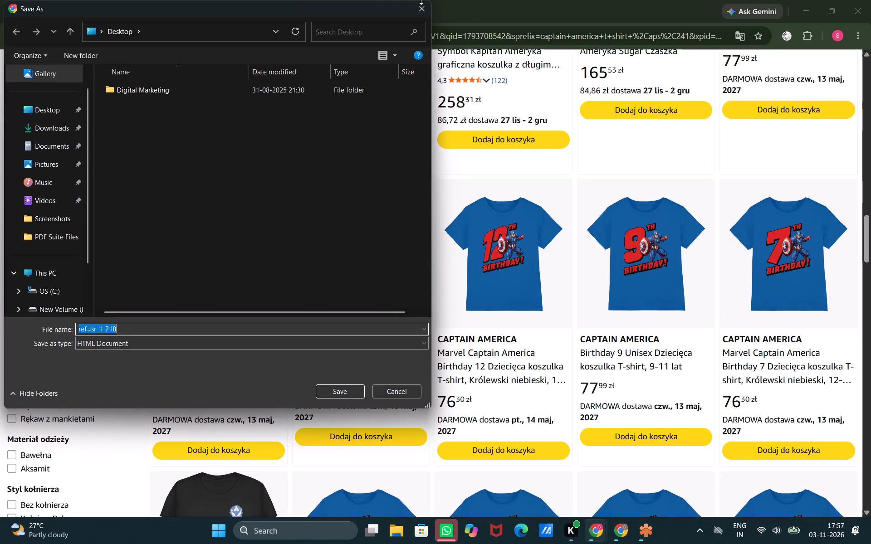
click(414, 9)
Copy the link of the boys' Captain America Birthday 12 unisex kids' T-shirt into cell C22179.
right_click(241, 366)
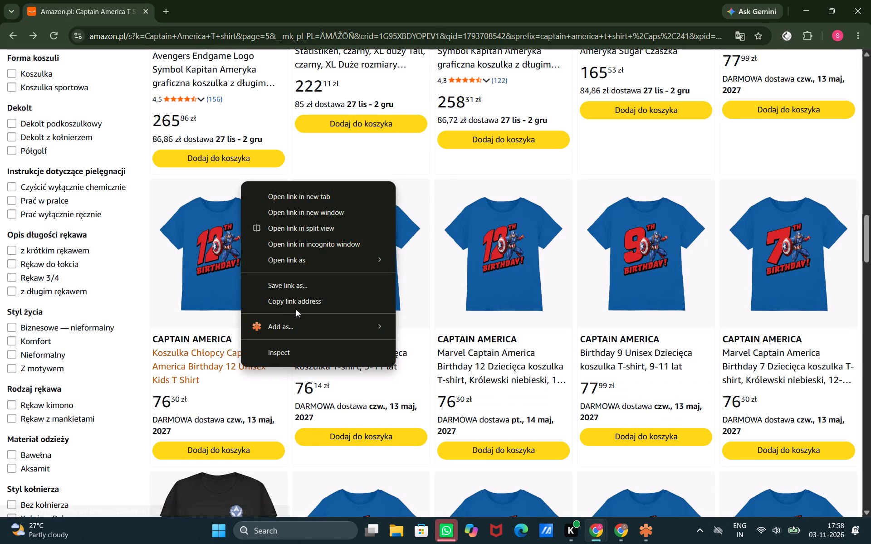
click(296, 305)
key(alt+Tab)
key(ctrl+v)
key(Return)
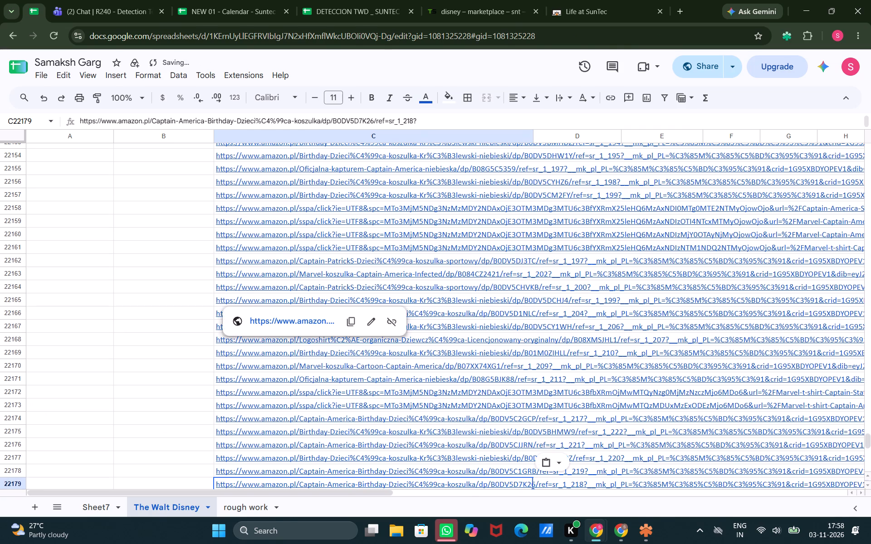
key(Return)
Copy the link of the black Marvel Junior's Captain America Venom Infected Badge T-shirt into cell C22180.
key(alt+Tab)
scroll(308, 305, down, 6)
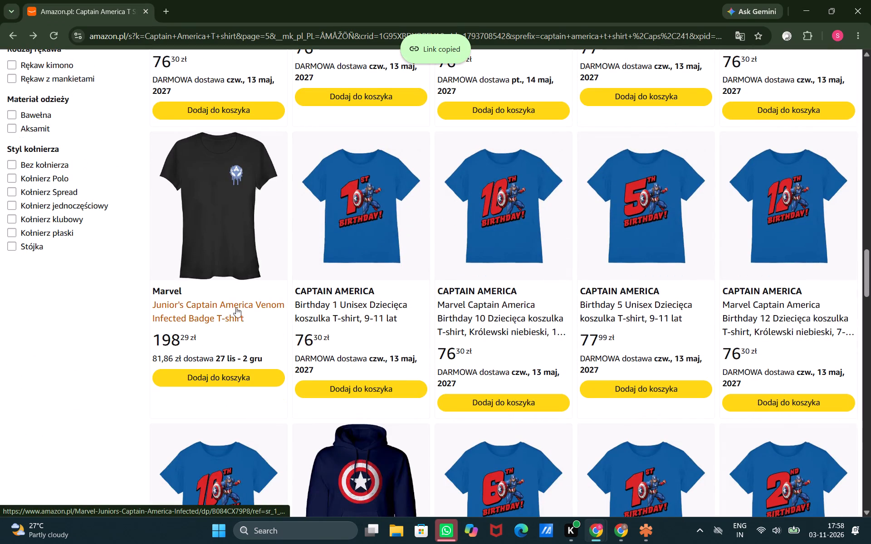
right_click(231, 309)
click(270, 432)
key(alt+Tab)
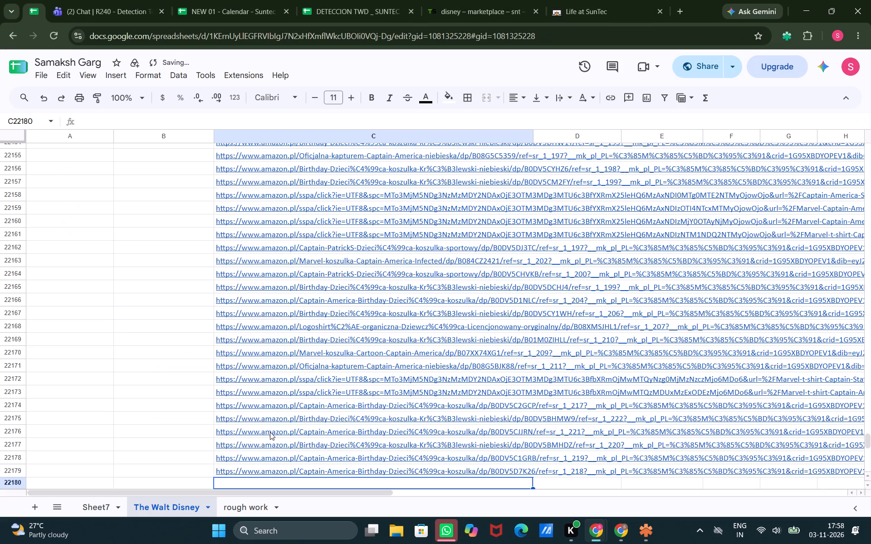
key(ctrl+v)
key(Return)
key(Return)
Copy the link of the Captain America Birthday 1 unisex kids' T-shirt (9-11 years) into cell C22181.
key(alt+Tab)
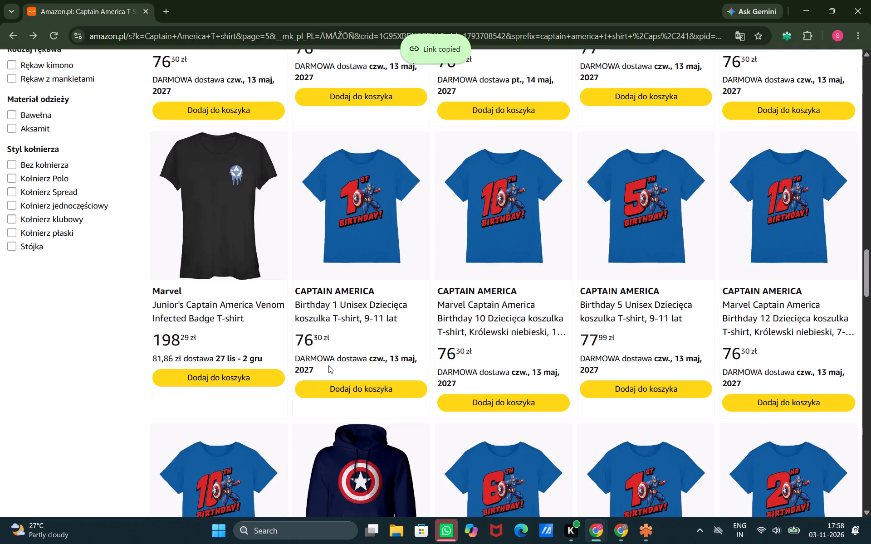
right_click(332, 317)
click(377, 433)
key(alt+Tab)
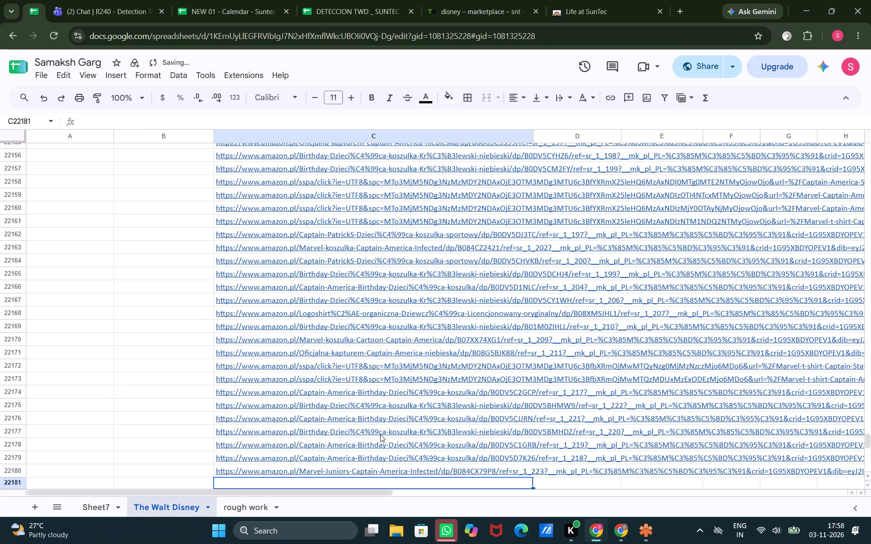
key(ctrl+v)
key(Return)
key(Return)
key(Return)
Copy the link of the royal blue Marvel Captain America Birthday 10 kids' T-shirt into cell C22182.
key(alt+Tab)
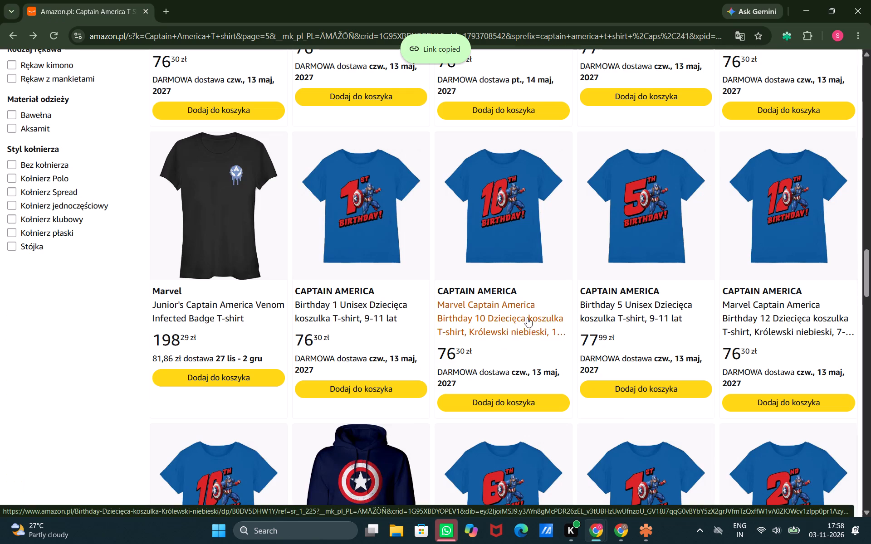
right_click(527, 317)
click(628, 438)
key(alt+Tab)
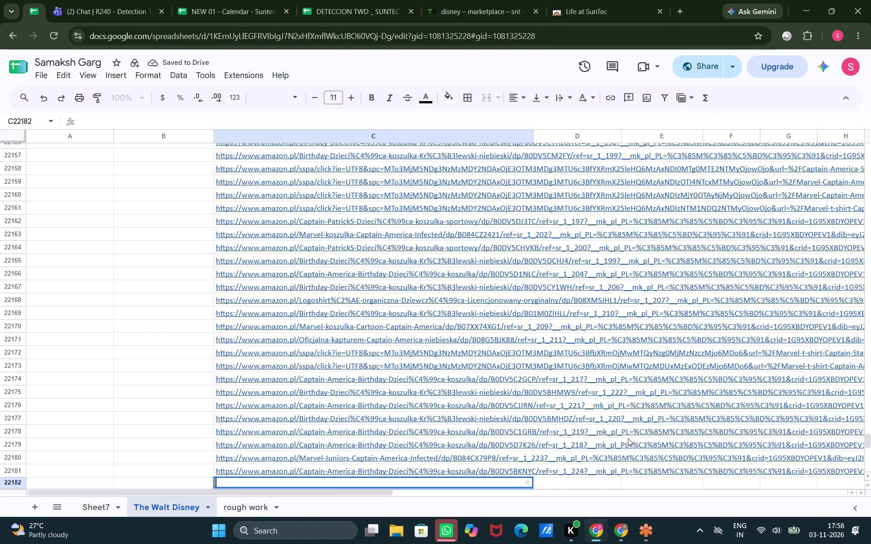
key(ctrl+v)
key(Return)
Copy the link of the Captain America Birthday 5 unisex kids' T-shirt (9-11 years) into cell C22183.
key(alt+Tab)
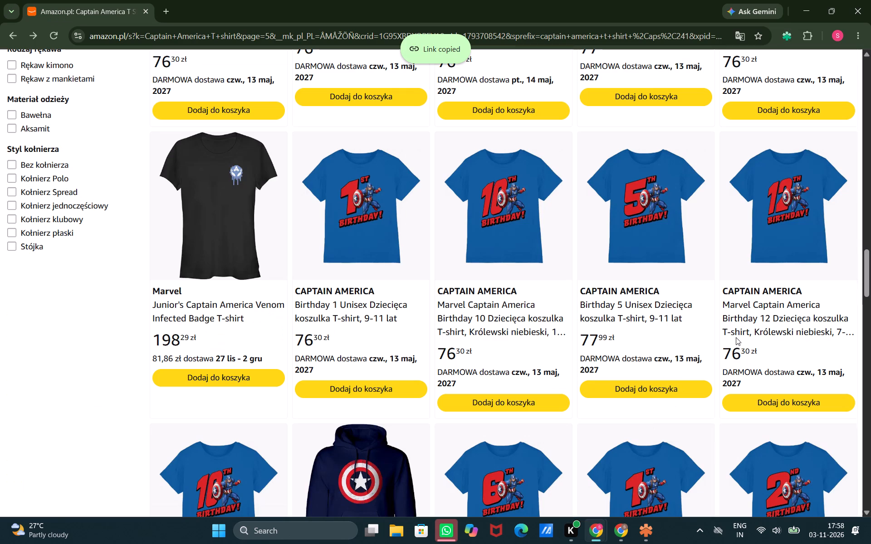
right_click(660, 316)
click(710, 428)
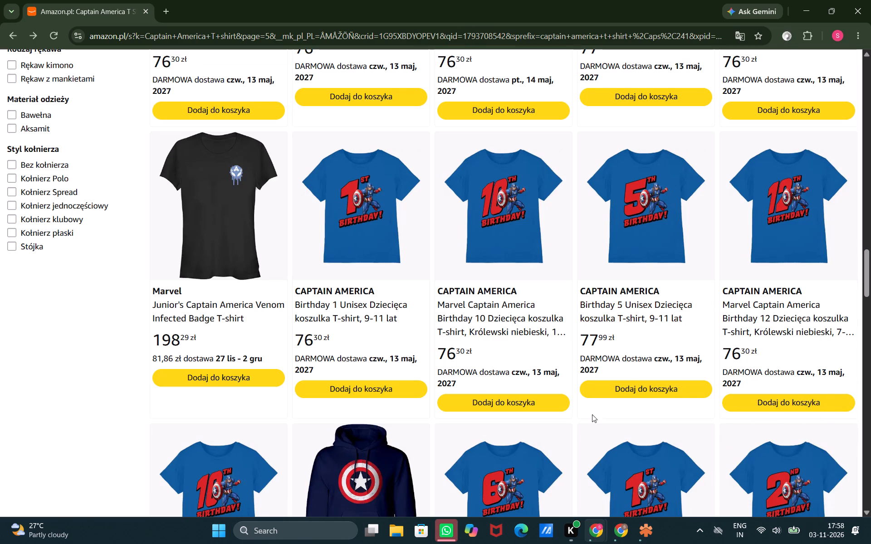
click(417, 8)
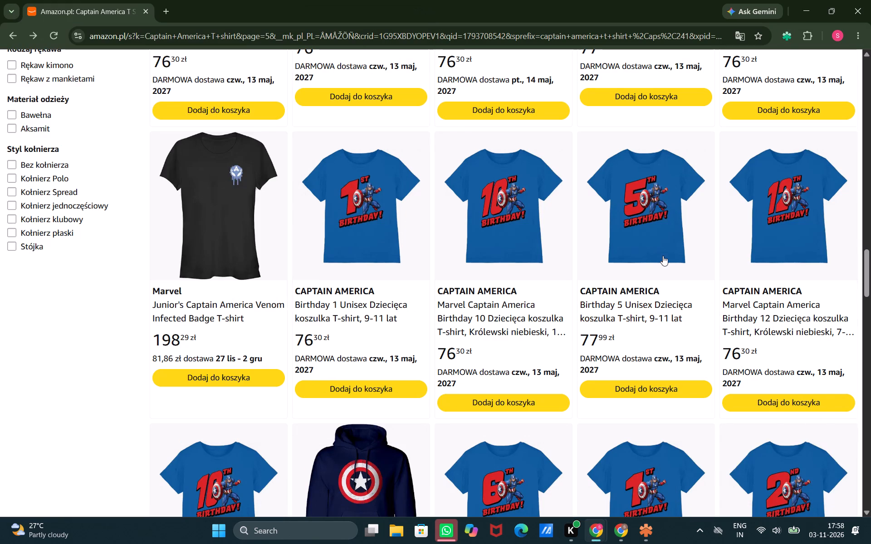
right_click(662, 306)
click(730, 423)
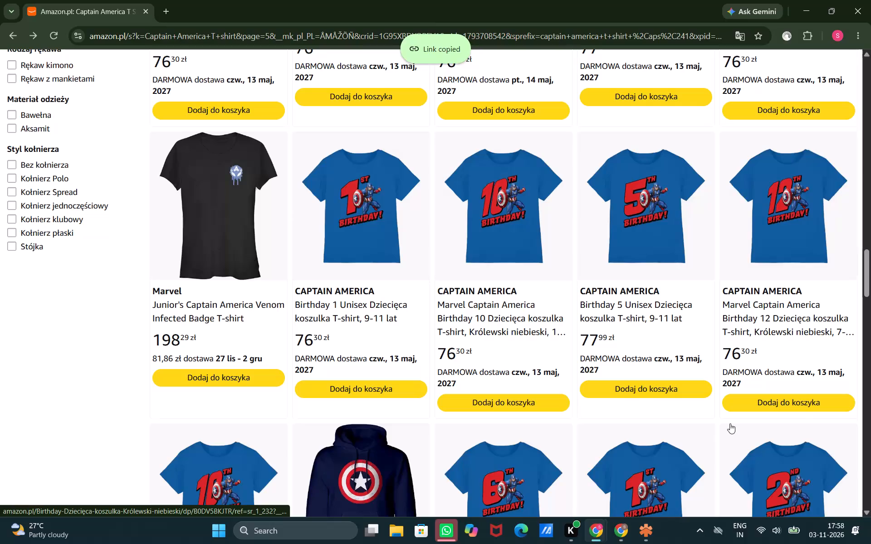
key(alt+Tab)
key(ctrl+v)
key(Return)
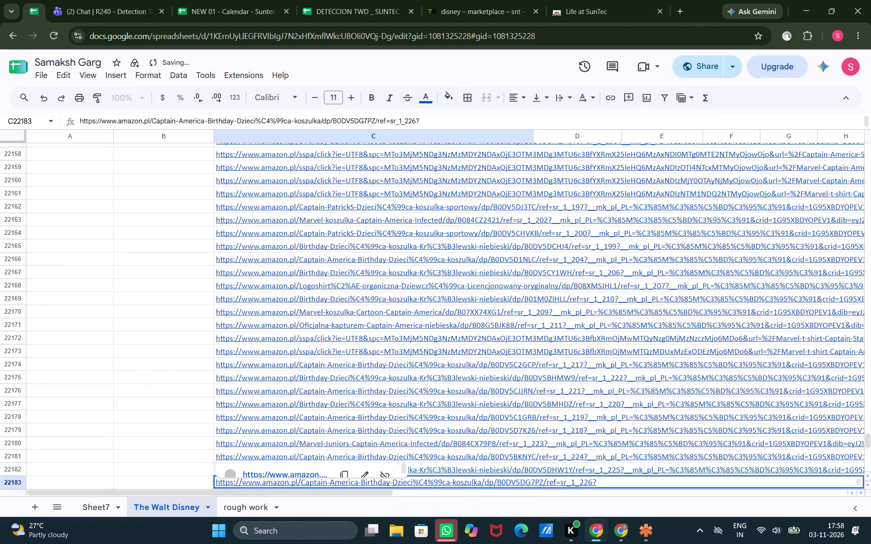
key(Return)
Copy the link of the 76.30 zł royal blue Marvel Captain America Birthday 12 kids' T-shirt into cell C22184.
key(alt+Tab)
right_click(783, 310)
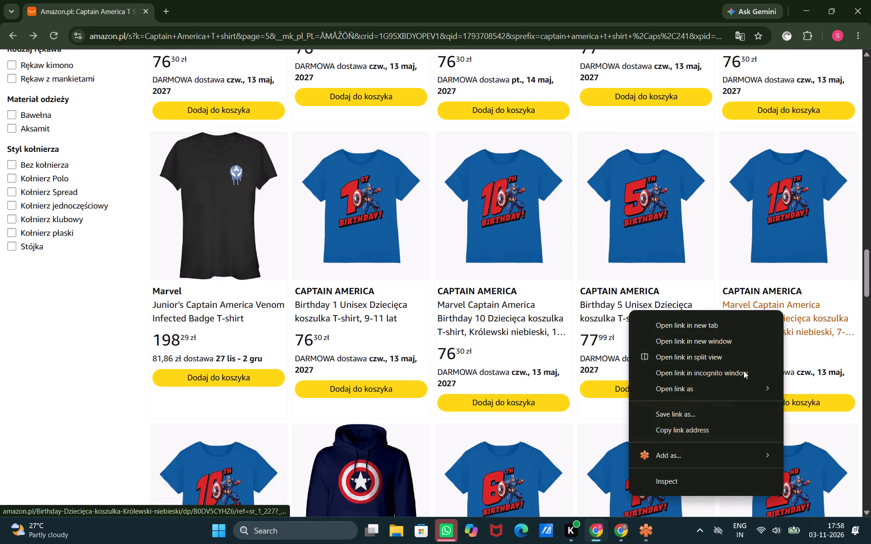
click(682, 436)
key(alt+Tab)
key(ctrl+v)
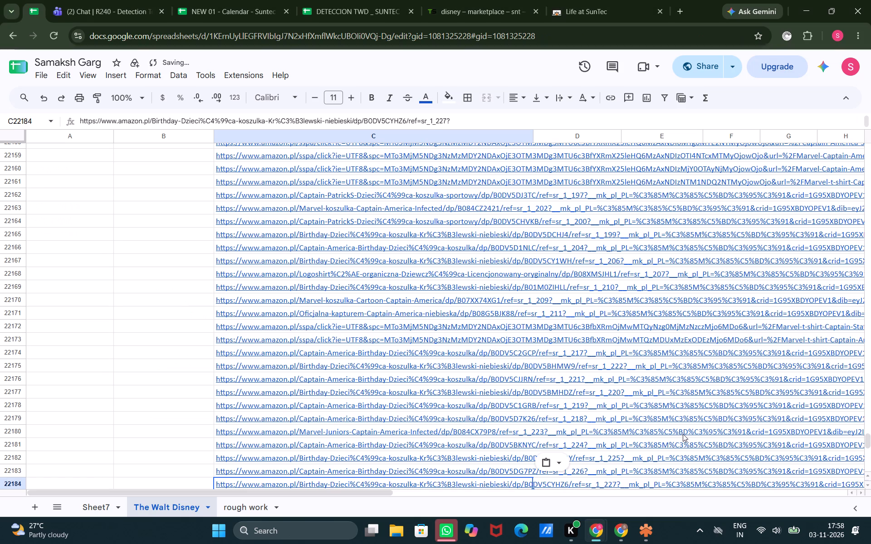
key(Return)
key(Return)
Copy the link of the royal blue Marvel Captain America Birthday 2 kids' T-shirt (7-8 years) into cell C22185.
key(alt+Tab)
scroll(680, 433, down, 4)
right_click(793, 371)
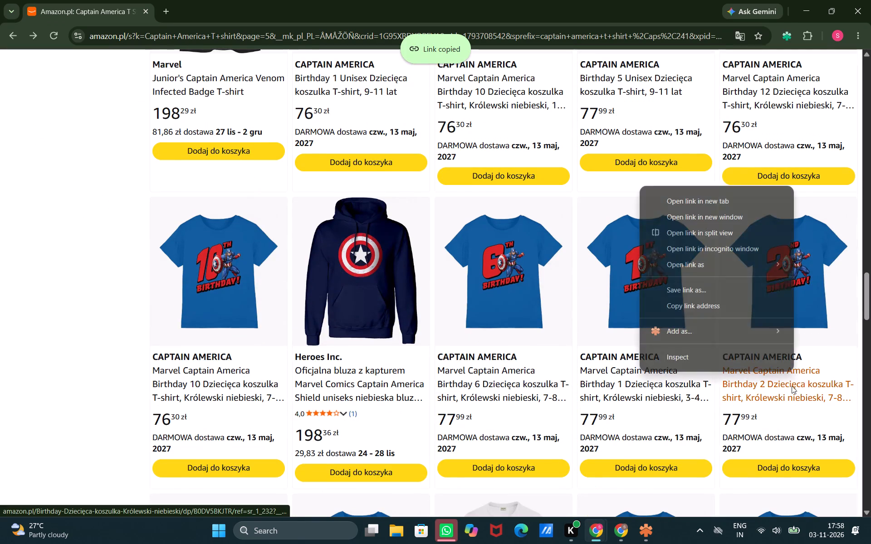
click(714, 309)
key(alt+Tab)
key(ctrl+v)
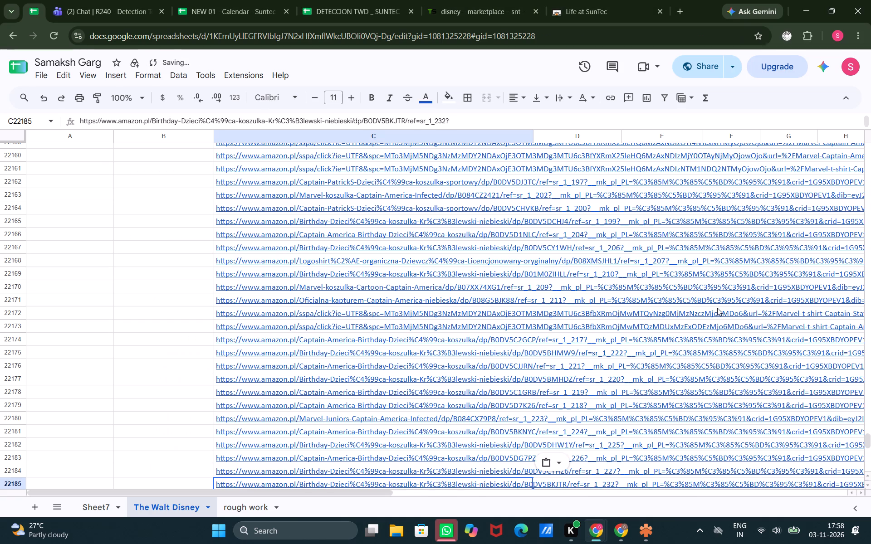
key(Return)
key(Return)
Copy the link of the royal blue Marvel Captain America Birthday 1 kids' T-shirt (3-4 years) into cell C22186.
key(alt+Tab)
right_click(665, 385)
click(718, 325)
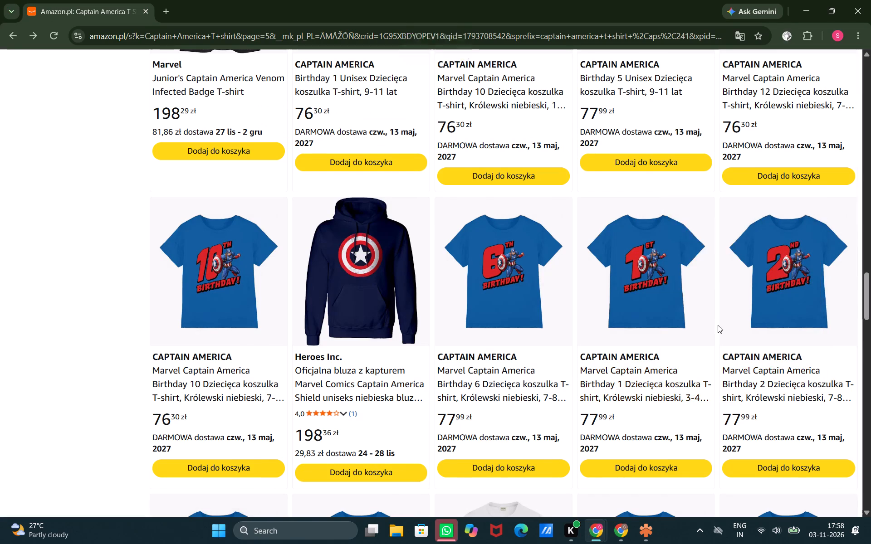
key(alt+Tab)
key(ctrl+v)
key(Return)
key(Return)
Copy the link of the royal blue Marvel Captain America Birthday 6 kids' T-shirt (7-8 years) into cell C22187.
key(alt+Tab)
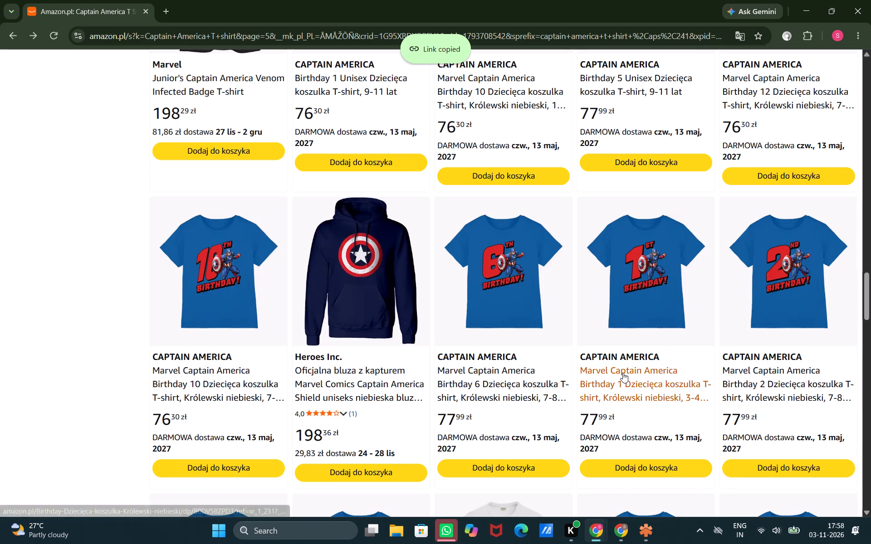
right_click(517, 373)
click(579, 311)
key(alt+Tab)
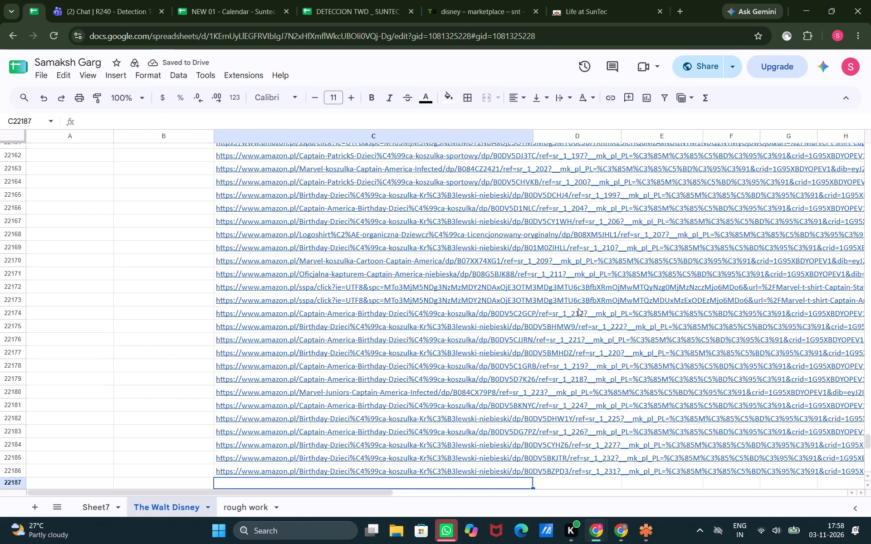
key(ctrl+v)
key(Return)
key(Return)
Copy the link of the 198.36 zł Heroes Inc. Captain America Shield unisex hoodie into cell C22188.
key(alt+Tab)
right_click(369, 389)
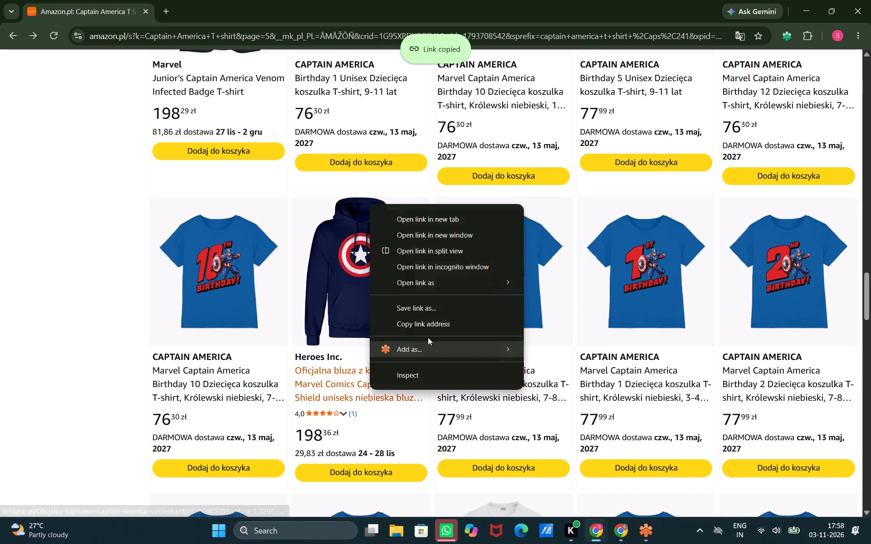
click(431, 326)
key(alt+Tab)
key(ctrl+v)
key(Return)
key(Return)
Copy the link of the royal blue Marvel Captain America Birthday 10 kids' T-shirt beside the Heroes Inc. hoodie into cell C22189.
key(alt+Tab)
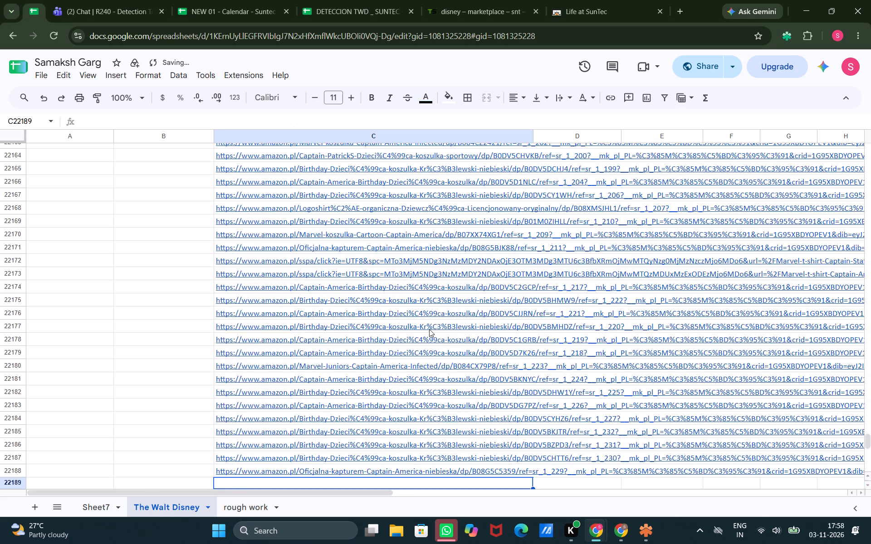
right_click(237, 374)
click(289, 311)
key(alt+Tab)
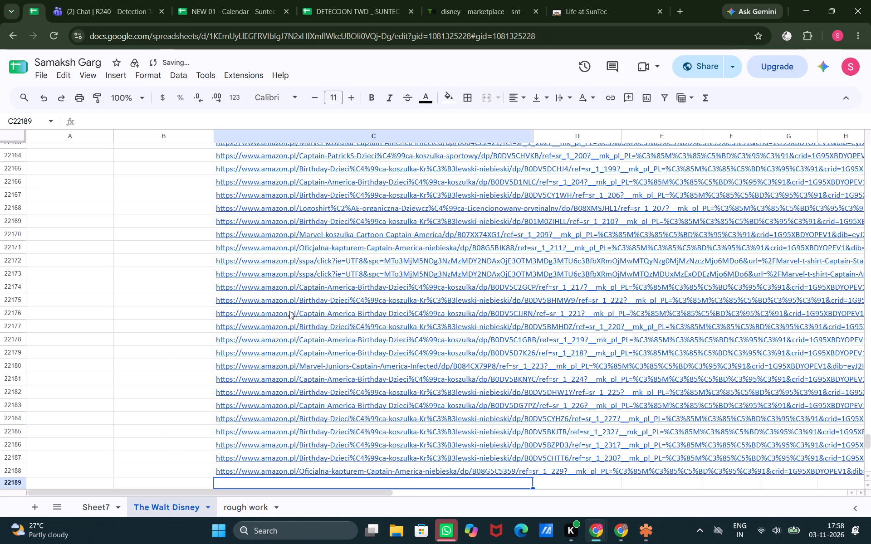
key(ctrl+v)
key(Return)
key(Return)
Copy the link of the royal blue Marvel Captain America Birthday 1 kids' T-shirt (7-8 years) into cell C22190.
key(alt+Tab)
scroll(289, 311, down, 3)
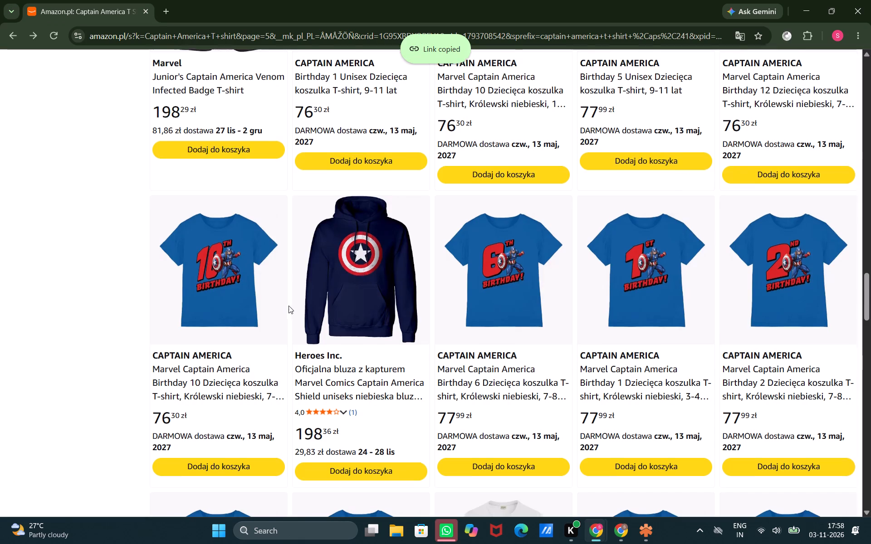
scroll(289, 306, down, 2)
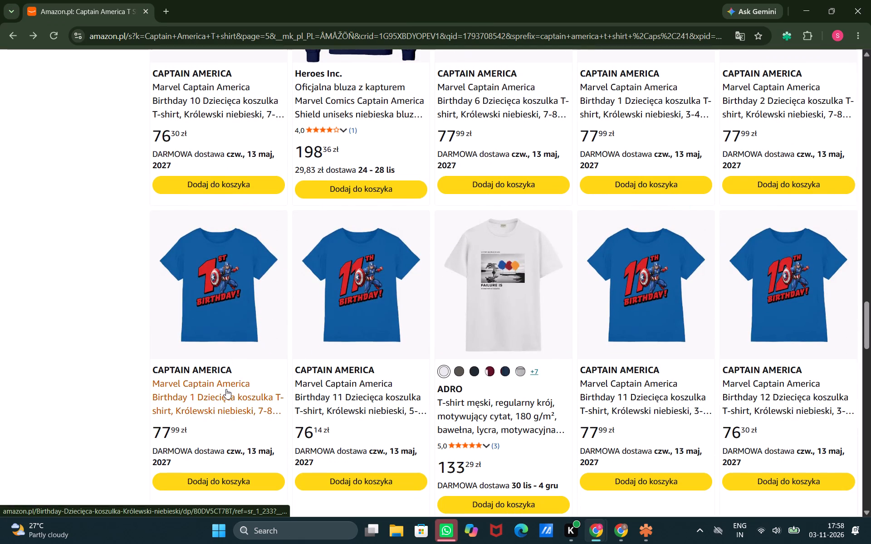
right_click(226, 389)
click(260, 321)
key(alt+Tab)
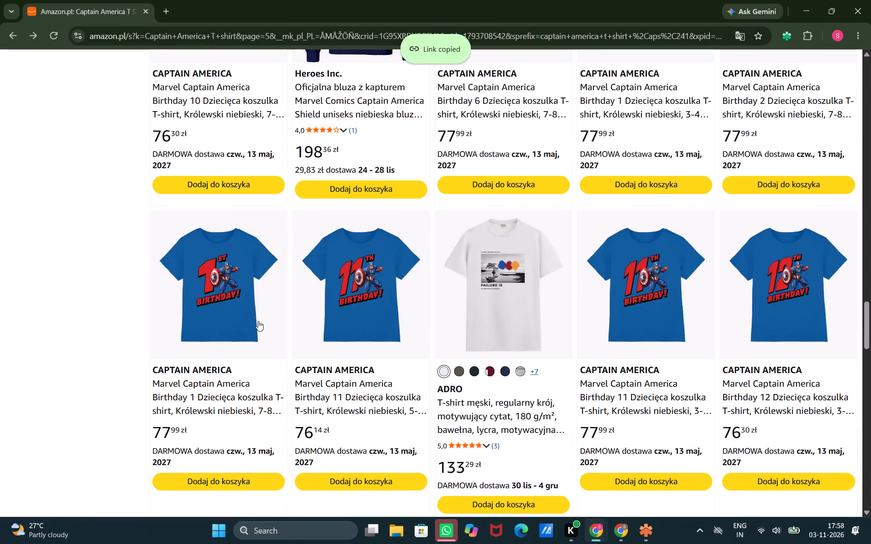
key(ctrl+v)
key(Return)
key(Return)
Copy the link of the 76.14 zł royal blue Marvel Captain America Birthday 11 kids' T-shirt into cell C22191.
key(alt+Tab)
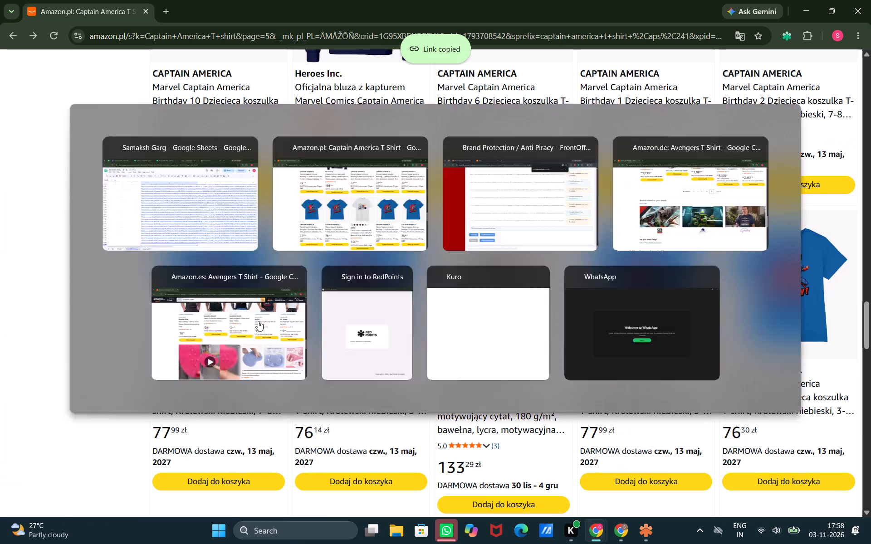
right_click(356, 389)
click(395, 321)
key(alt+Tab)
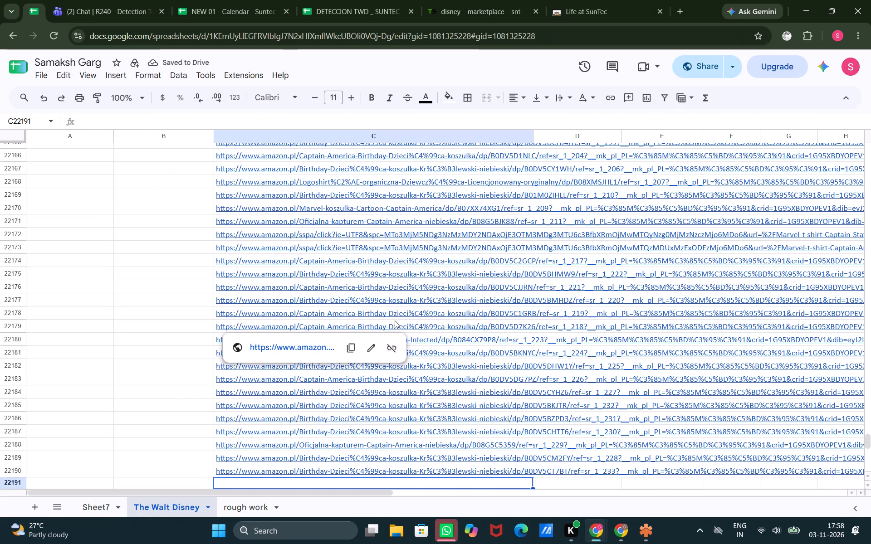
key(ctrl+v)
key(Return)
key(Return)
Copy the link of the 77.99 zł royal blue Marvel Captain America Birthday 11 kids' T-shirt into cell C22192.
key(alt+Tab)
right_click(649, 381)
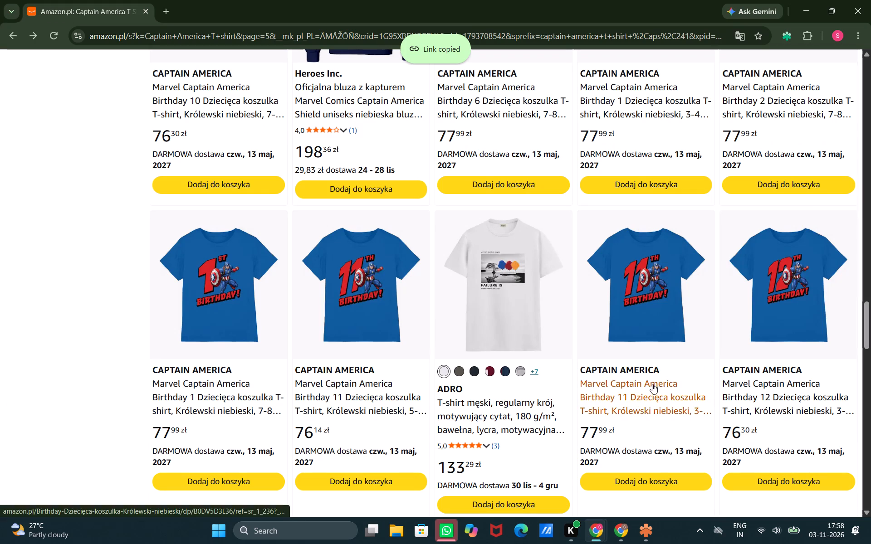
click(680, 319)
key(alt+Tab)
key(ctrl+v)
key(Return)
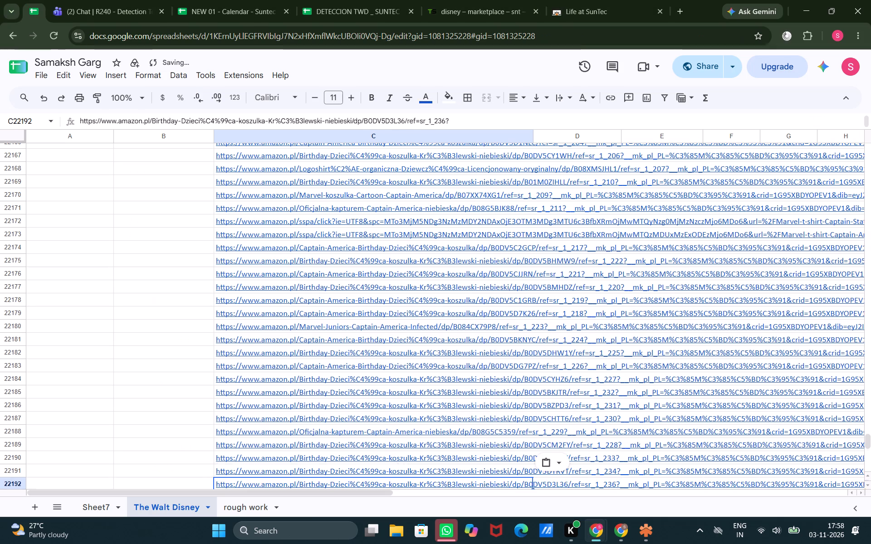
key(Return)
Copy the link of the Marvel Captain America Birthday 12 kids' T-shirt in the same row as the ADRO T-shirt into cell C22193.
key(alt+Tab)
right_click(790, 389)
click(715, 324)
key(alt+Tab)
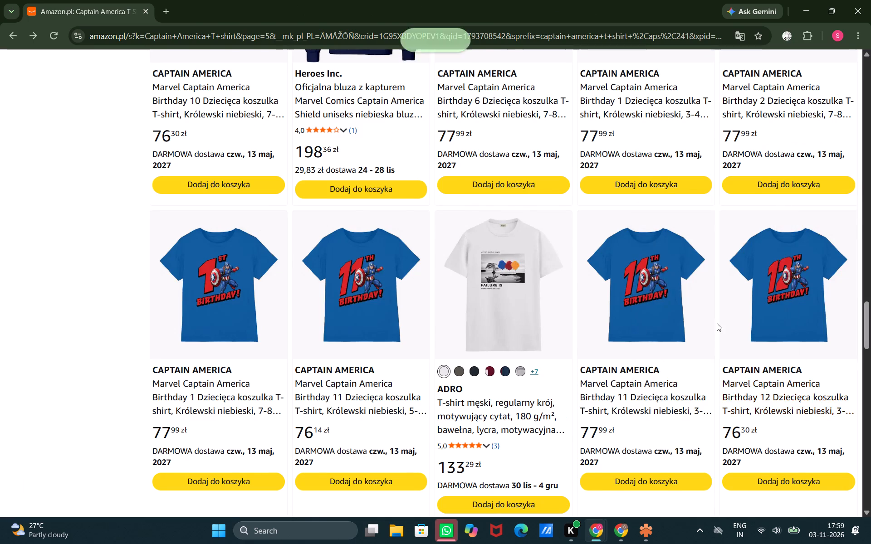
key(ctrl+v)
key(Return)
key(Return)
Copy the link of the royal blue Marvel Captain America Birthday 3 kids' T-shirt (5-6 years) into cell C22194.
key(alt+Tab)
scroll(718, 322, down, 8)
right_click(778, 262)
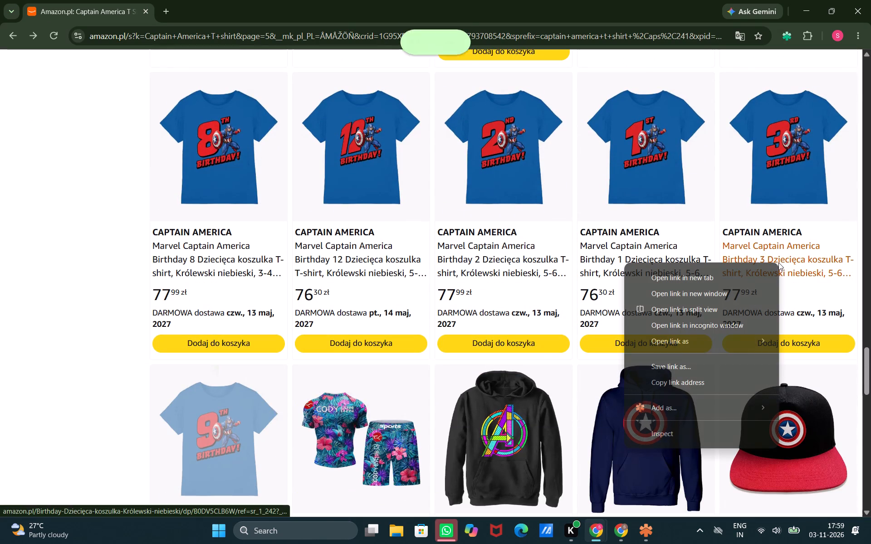
click(699, 386)
key(alt+Tab)
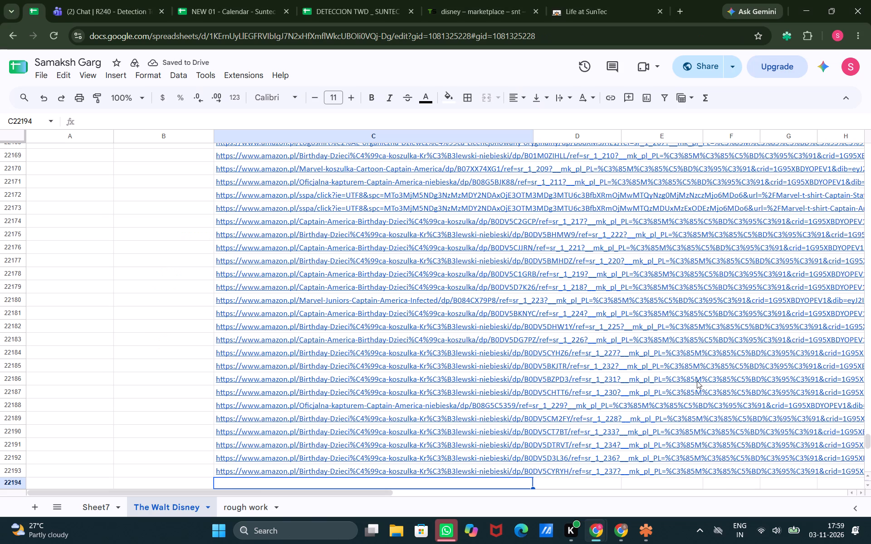
key(ctrl+v)
key(Return)
key(Return)
Copy the link of the royal blue Marvel Captain America Birthday 1 kids' T-shirt (5-6 years) into cell C22195.
key(alt+Tab)
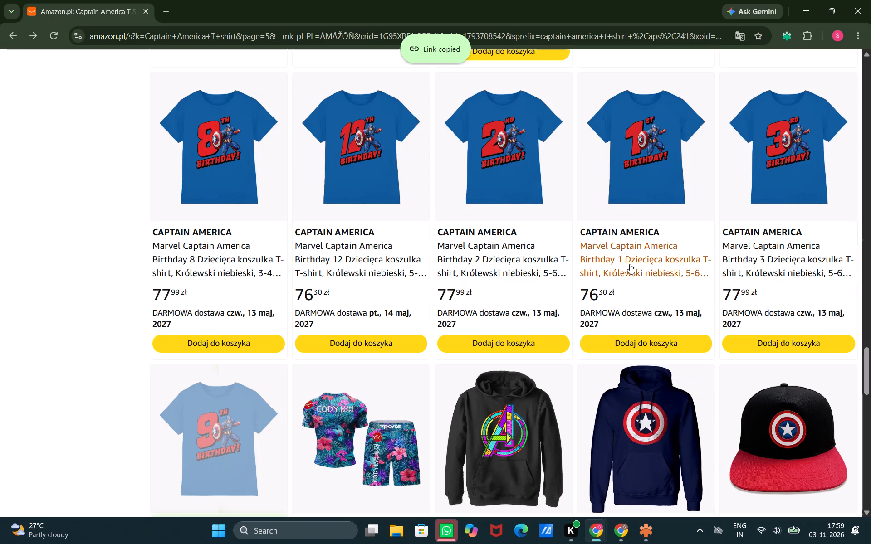
right_click(630, 264)
click(692, 389)
key(alt+Tab)
key(ctrl+v)
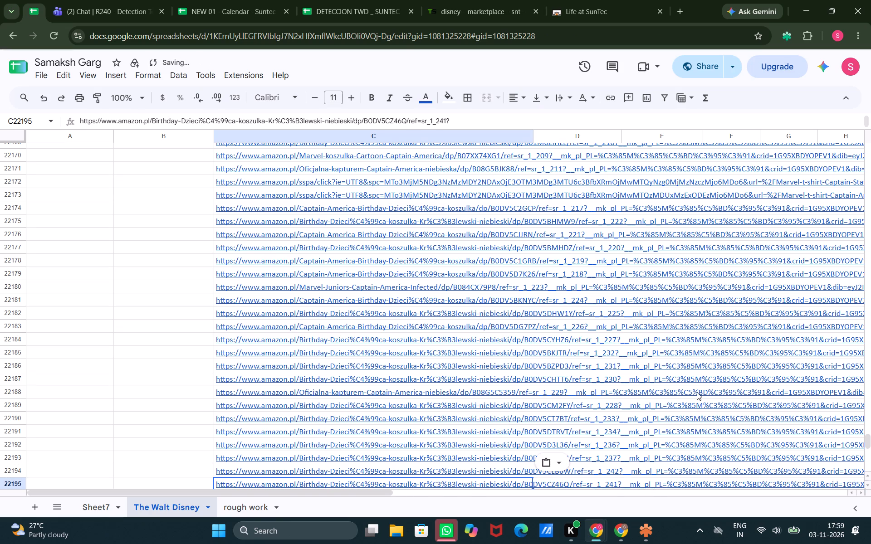
key(Return)
key(Return)
Copy the link of the royal blue Marvel Captain America Birthday 2 kids' T-shirt (5-6 years) into cell C22196.
key(alt+Tab)
right_click(472, 248)
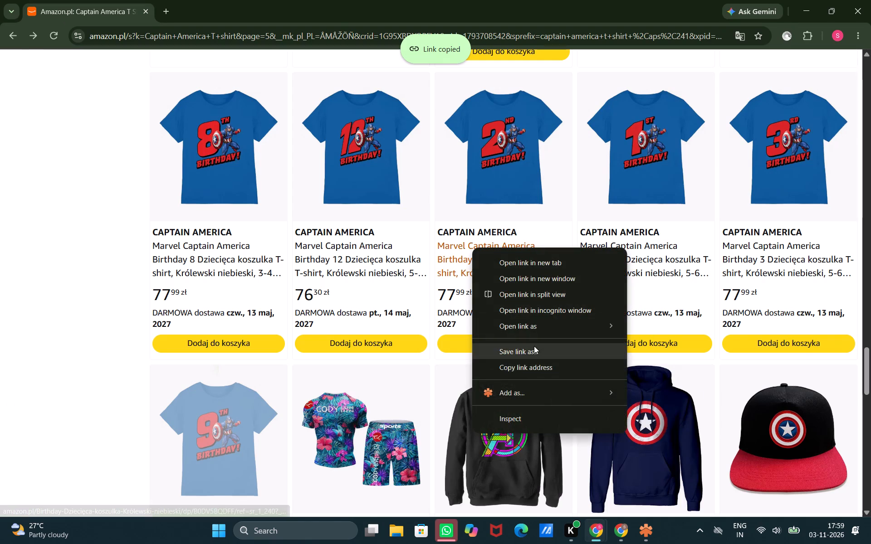
click(532, 361)
key(alt+Tab)
key(ctrl+v)
key(Return)
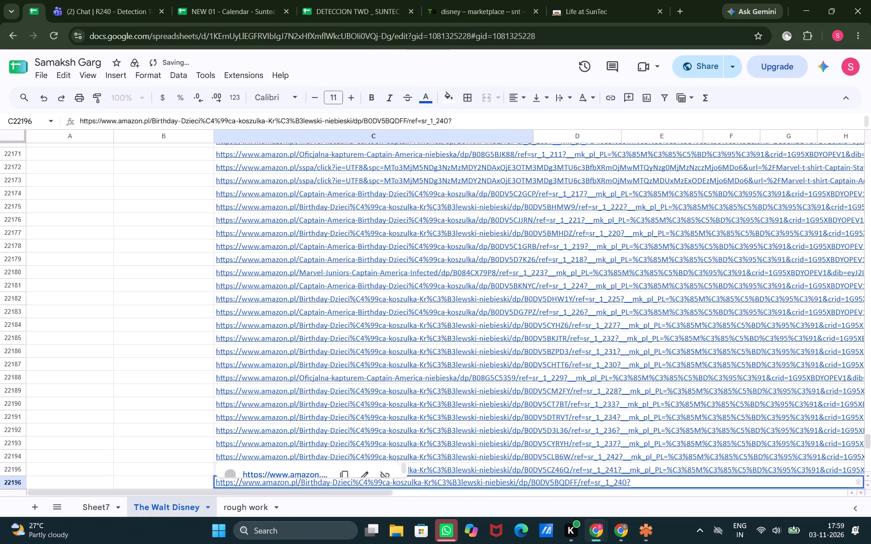
key(Return)
Copy the link of the Marvel Captain America Birthday 12 kids' T-shirt between the Birthday 8 and Birthday 2 shirts into cell C22197.
key(alt+Tab)
right_click(335, 268)
click(392, 385)
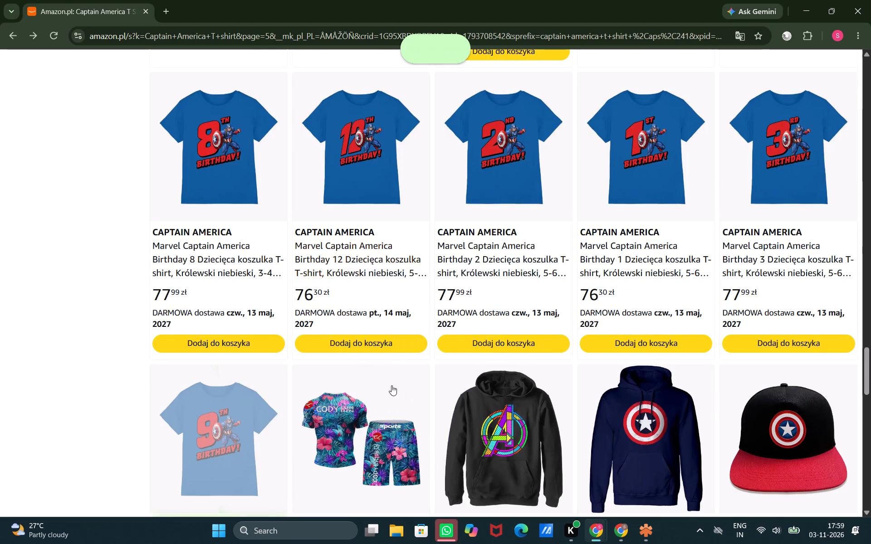
key(alt+Tab)
key(ctrl+v)
key(Return)
key(Return)
Copy the link of the royal blue Marvel Captain America Birthday 8 kids' T-shirt (3-4 years) into cell C22198.
key(alt+Tab)
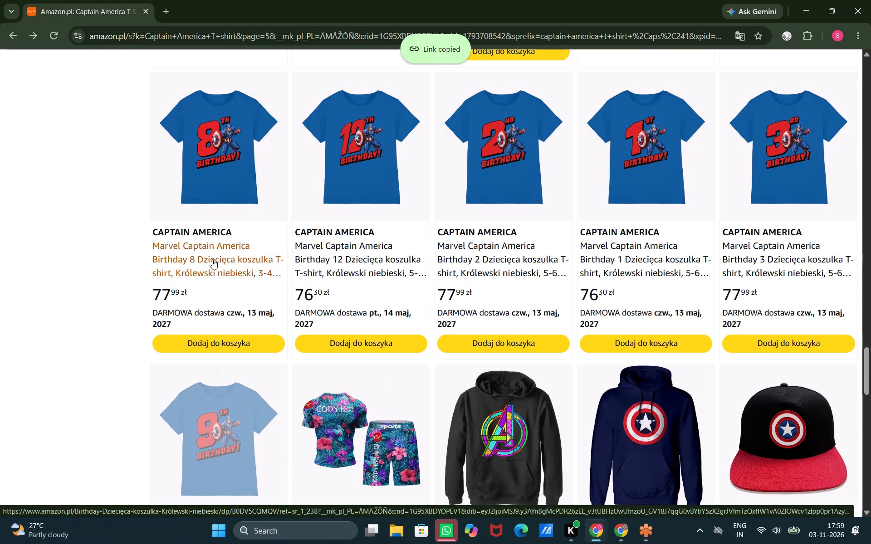
right_click(210, 258)
click(276, 371)
key(alt+Tab)
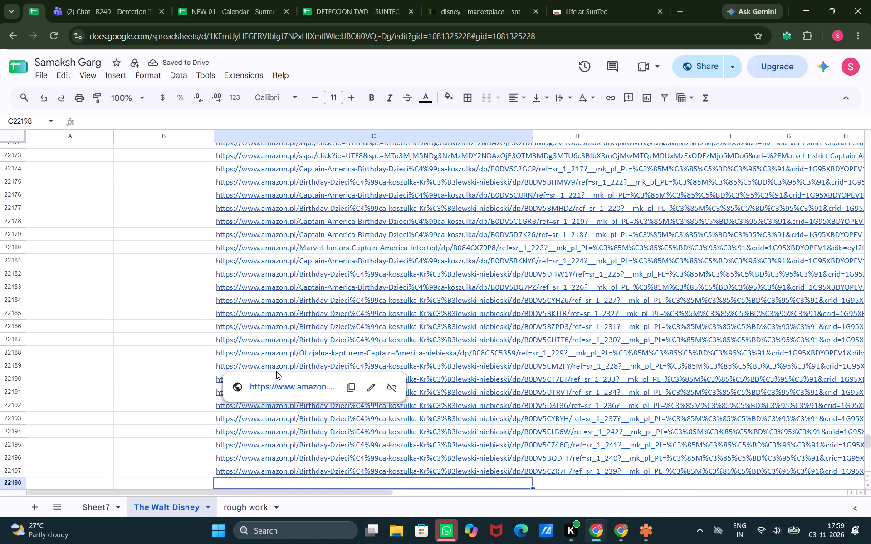
key(ctrl+v)
key(Return)
key(Return)
Copy the link of the 198.90 zł Heroes Inc. Marvel Comics Captain America hoodie into cell C22199.
key(alt+Tab)
scroll(272, 374, down, 4)
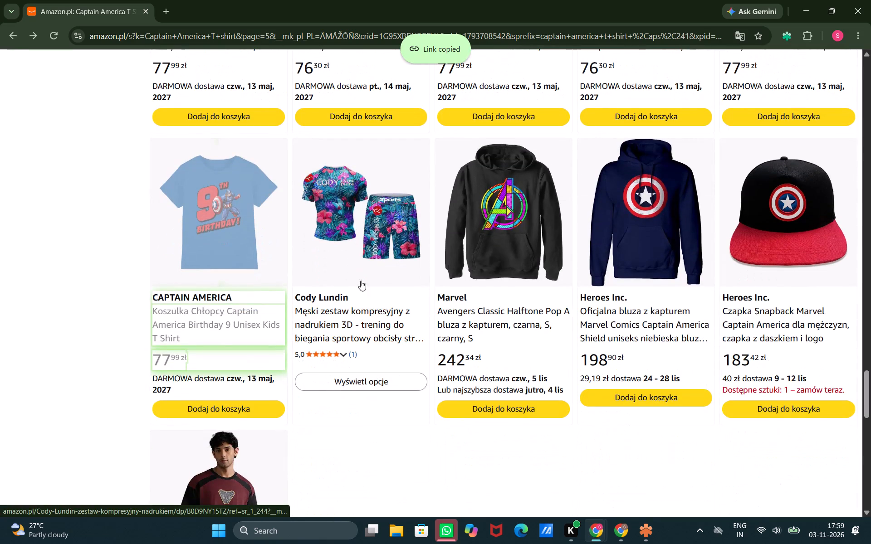
right_click(633, 319)
click(663, 438)
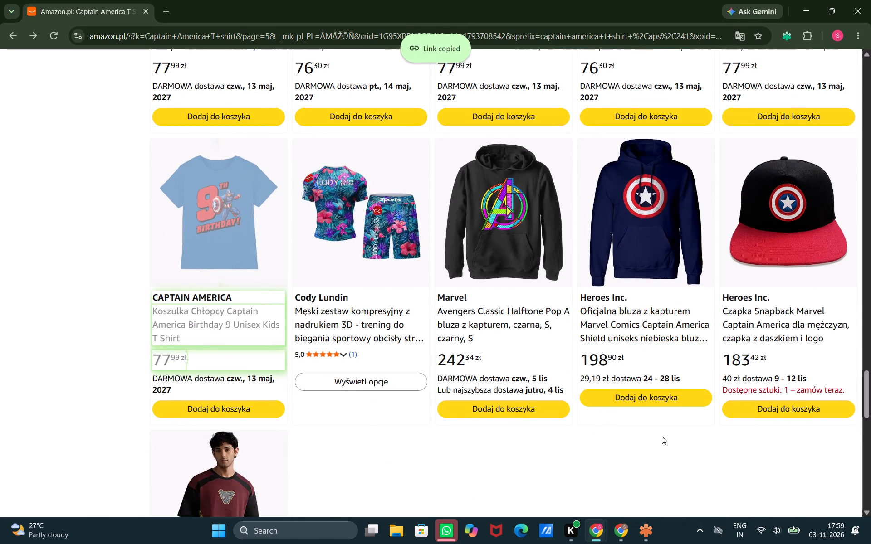
key(alt+Tab)
key(ctrl+v)
key(Return)
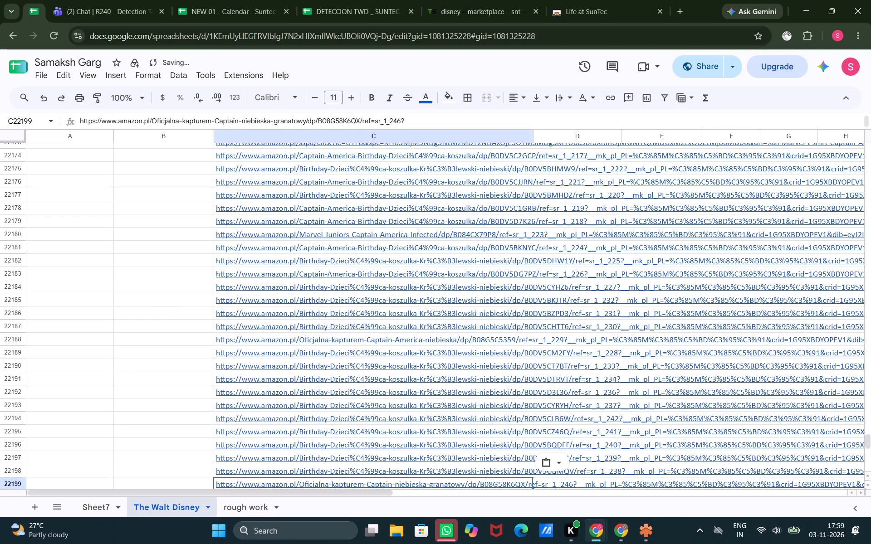
Open page 6 of the Amazon.pl search results for Captain America T shirt.
key(Return)
key(alt+Tab)
scroll(662, 438, down, 8)
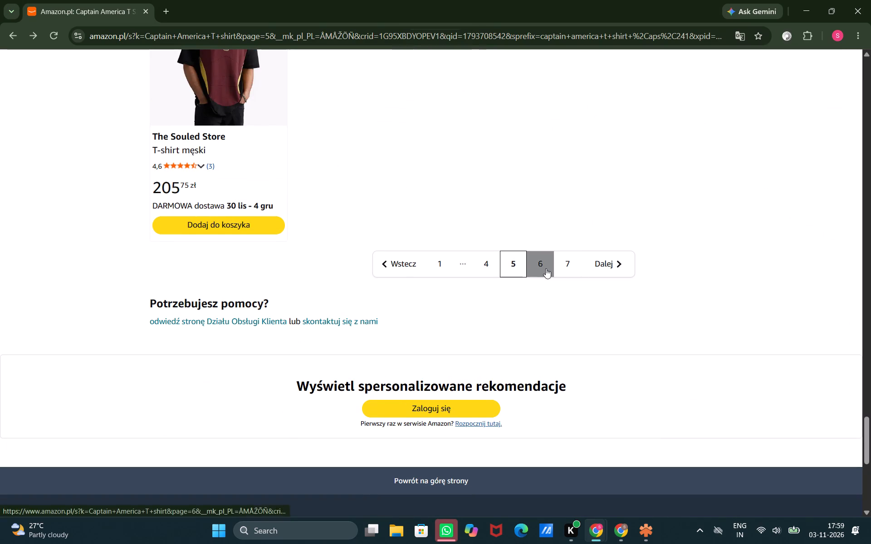
scroll(546, 268, up, 3)
scroll(546, 268, down, 2)
click(551, 321)
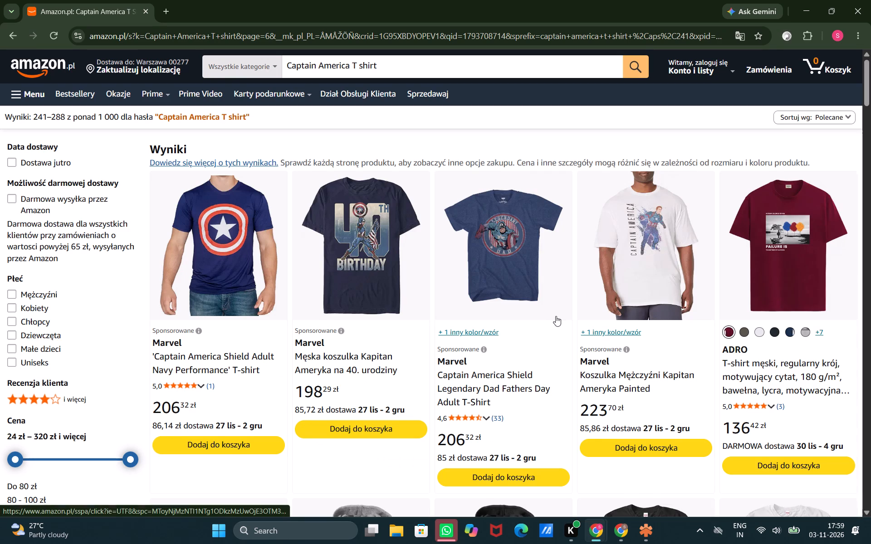
Look through all of the page 6 results for Captain America T-shirts and hoodies.
scroll(556, 316, down, 10)
scroll(556, 316, down, 13)
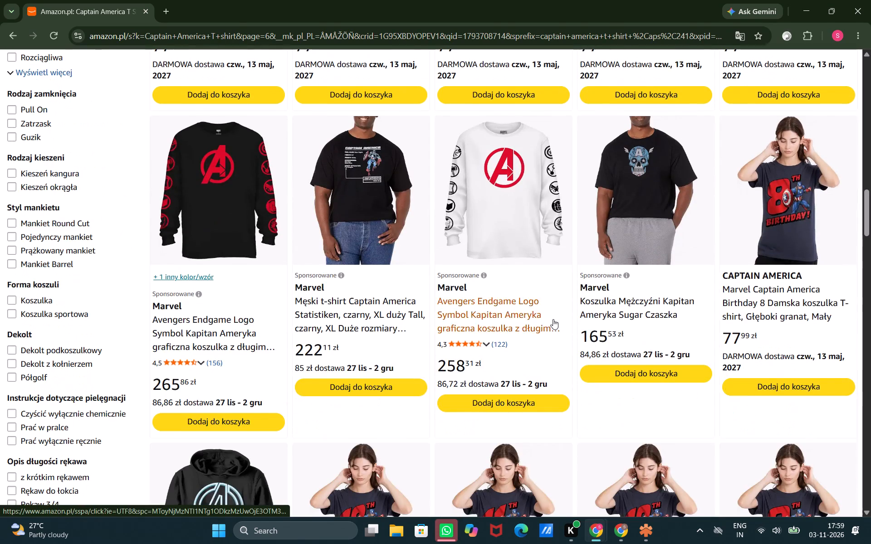
scroll(553, 319, down, 12)
scroll(553, 319, down, 13)
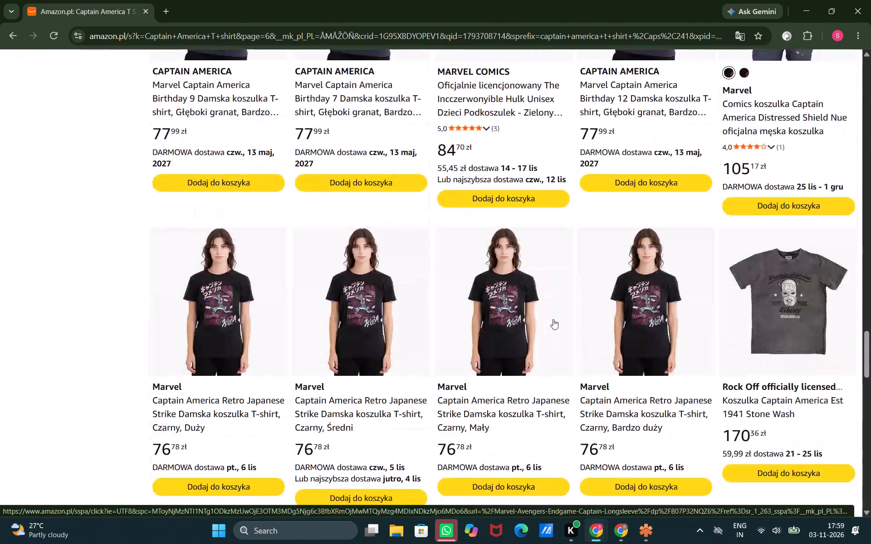
scroll(553, 319, down, 16)
scroll(553, 319, up, 9)
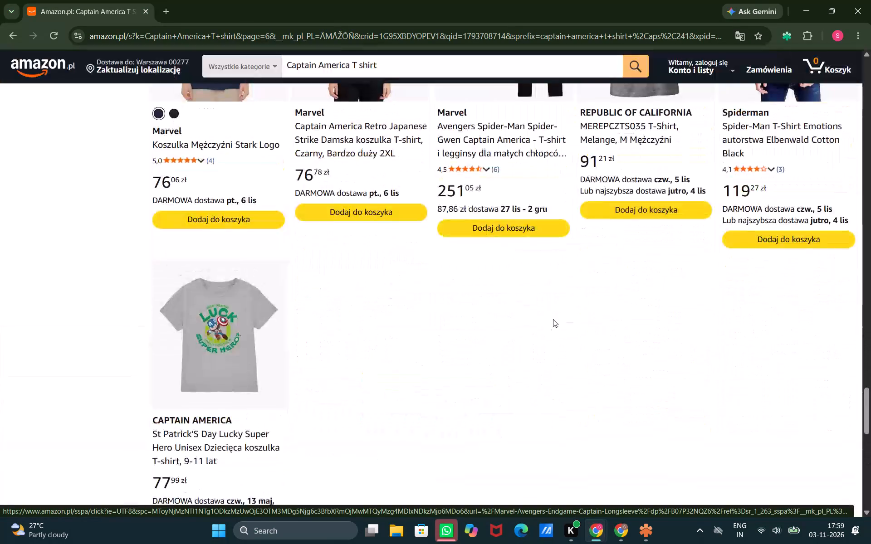
scroll(553, 319, up, 20)
scroll(553, 319, up, 20)
scroll(553, 319, up, 10)
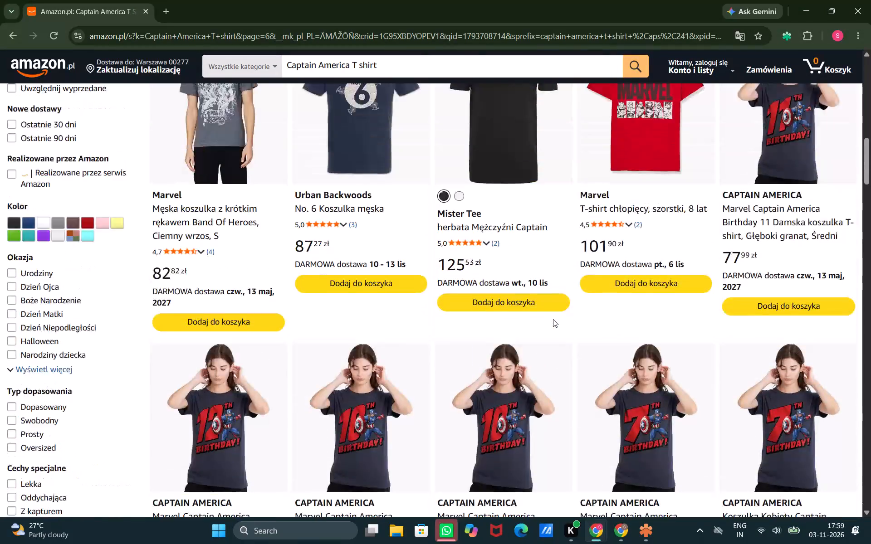
scroll(553, 319, up, 20)
scroll(553, 319, up, 5)
scroll(553, 319, down, 5)
scroll(553, 323, up, 6)
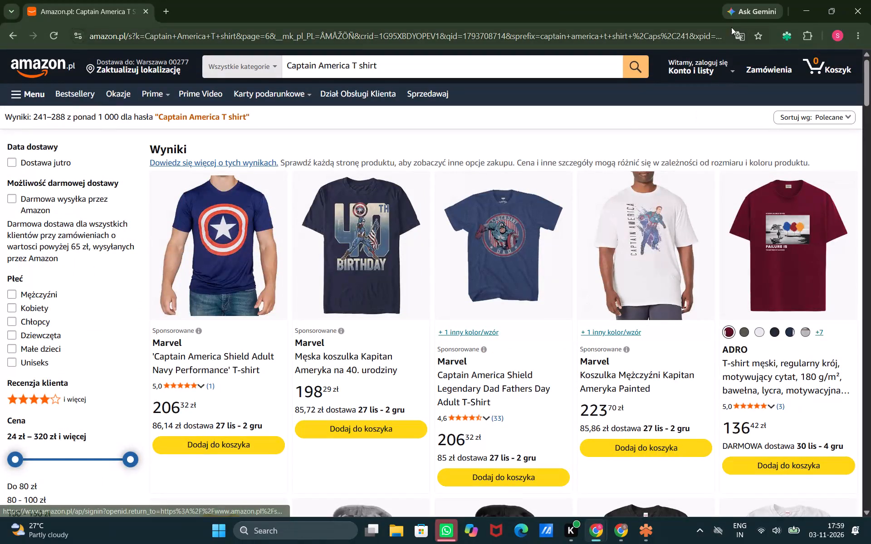
Stop the running Detection task timer for the Captain America T-shirt asset in the RedPoints IPR Plugin.
click(792, 35)
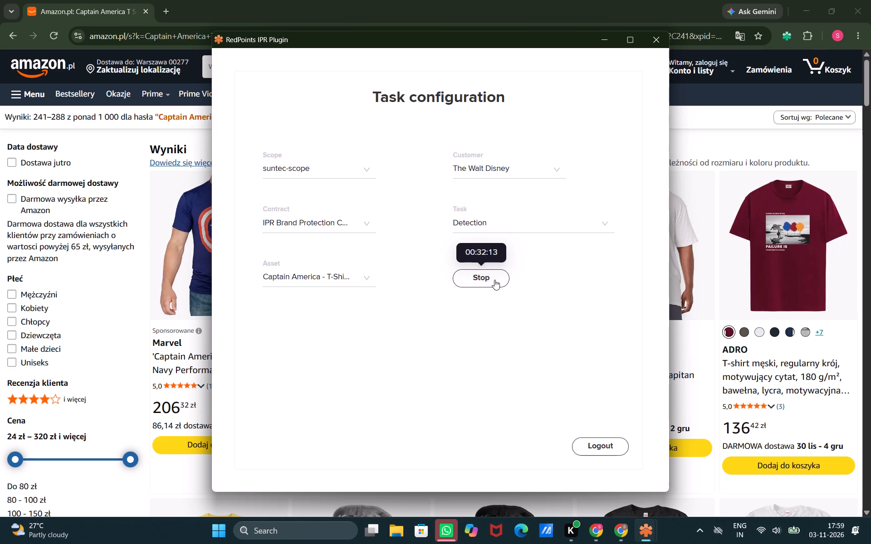
click(494, 280)
double_click(494, 280)
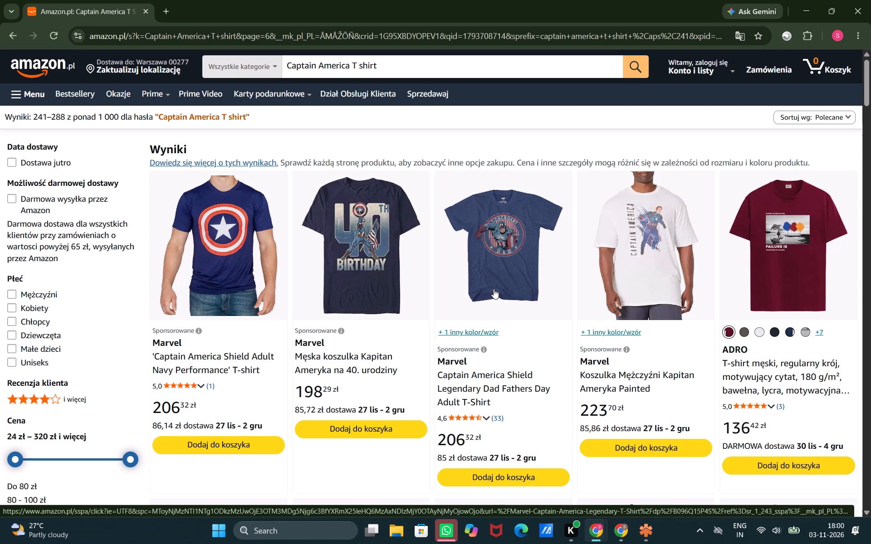
Review the upper rows of the page 6 results again for relevant Captain America products.
scroll(340, 144, down, 17)
scroll(332, 178, down, 4)
scroll(332, 178, up, 9)
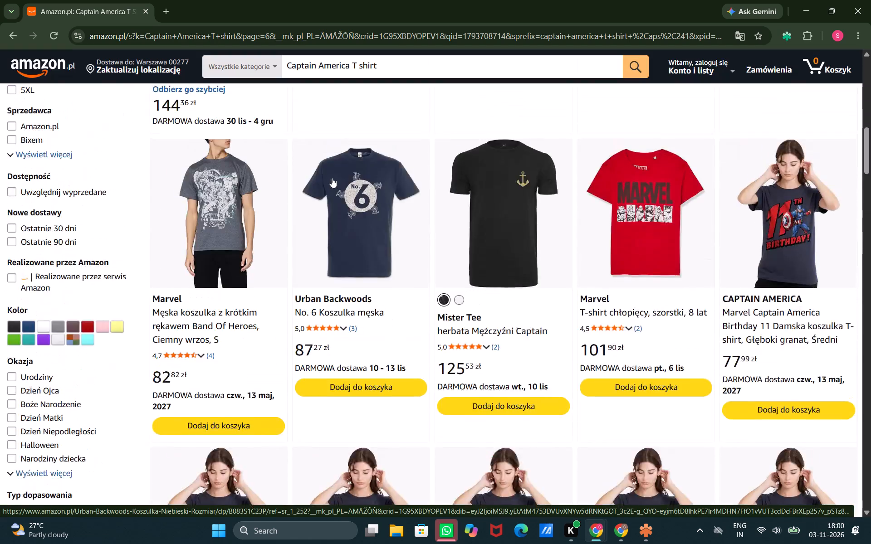
scroll(332, 178, up, 16)
scroll(323, 188, down, 4)
scroll(319, 194, up, 8)
scroll(319, 194, down, 20)
scroll(319, 194, down, 1)
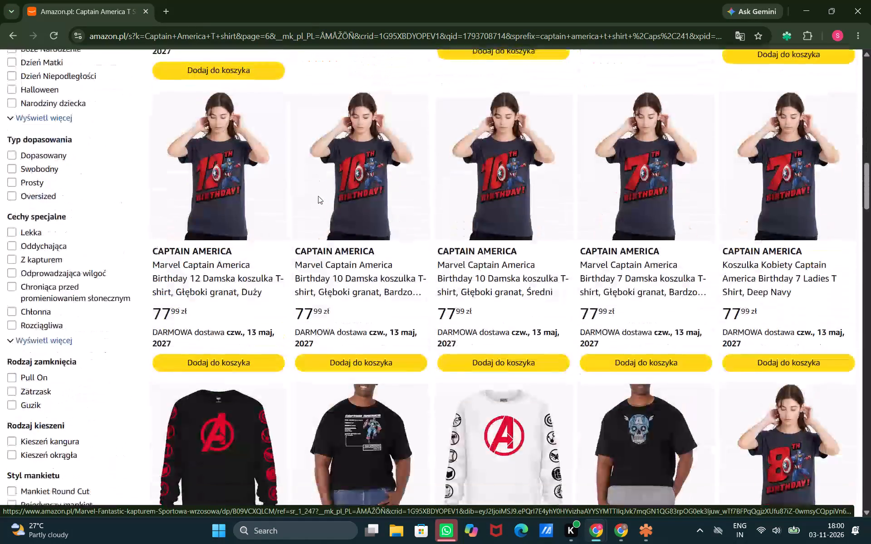
scroll(318, 196, down, 18)
scroll(305, 207, up, 20)
scroll(305, 207, up, 17)
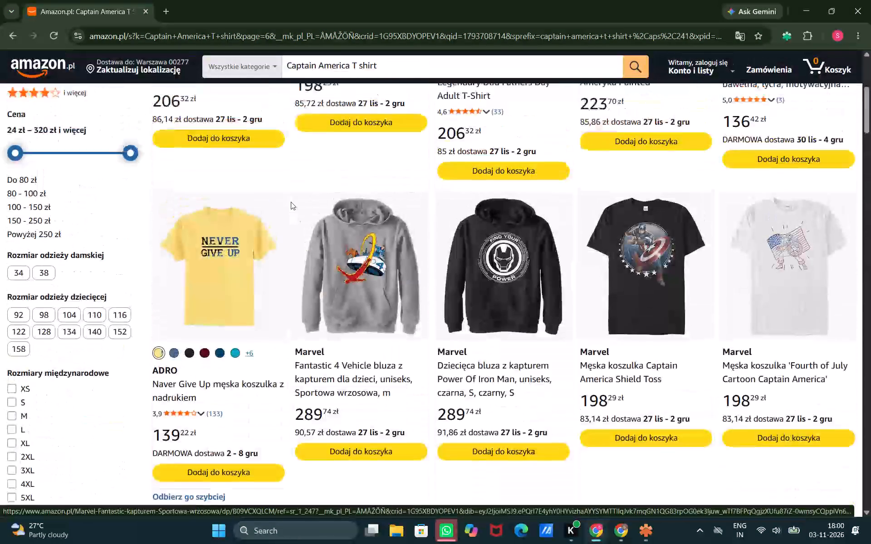
scroll(291, 202, up, 9)
Copy the link of the Marvel Captain America Shield Adult Navy Performance T-shirt into cell C22200.
right_click(211, 372)
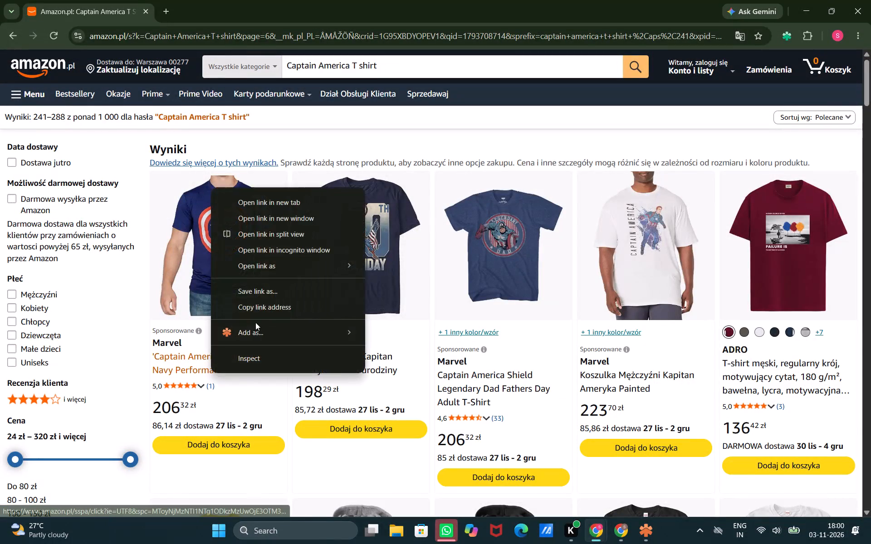
click(259, 313)
key(alt+Tab)
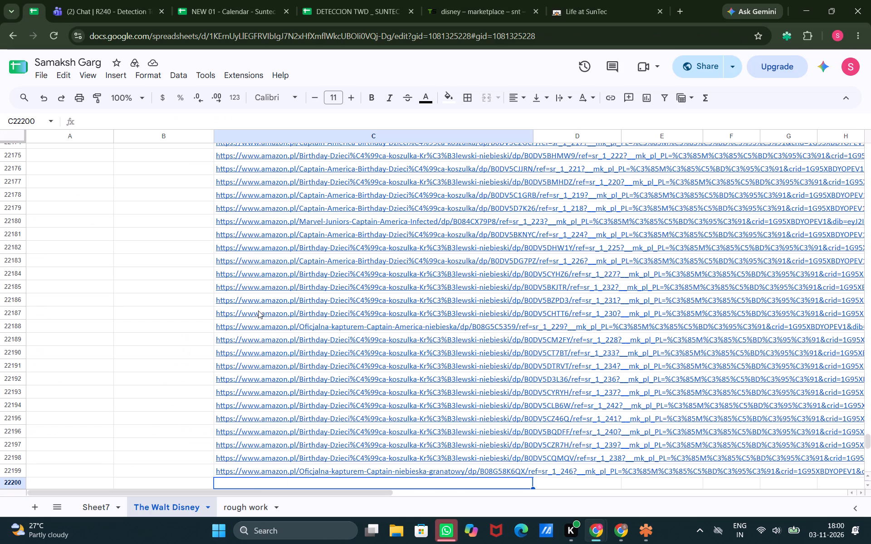
key(ctrl+v)
key(Return)
key(Return)
Copy the link of the Marvel men's Captain America 40th birthday T-shirt into cell C22201.
key(alt+Tab)
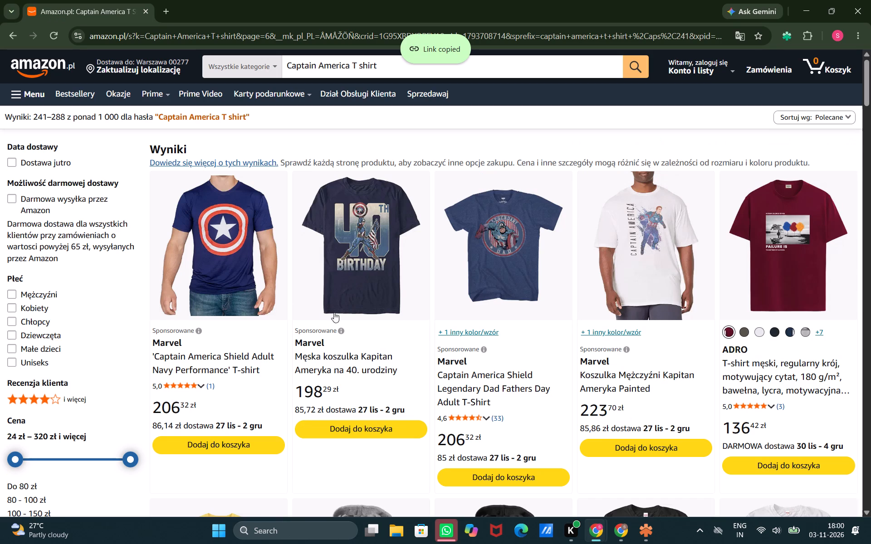
right_click(341, 375)
click(392, 309)
key(alt+Tab)
key(ctrl+v)
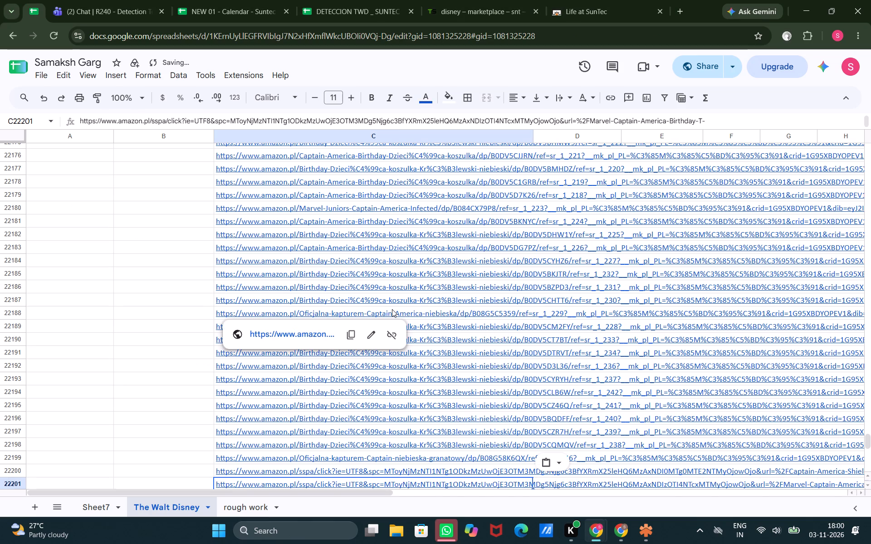
key(Return)
key(Return)
Copy the link of the Marvel Captain America Shield Legendary Dad Fathers Day Adult T-Shirt into cell C22202.
key(alt+Tab)
right_click(468, 387)
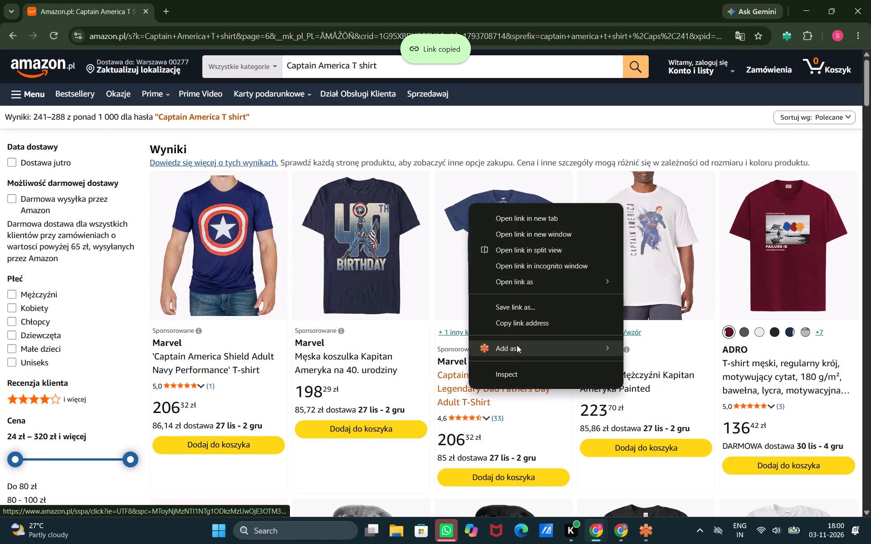
click(528, 324)
key(alt+Tab)
key(ctrl+v)
key(Return)
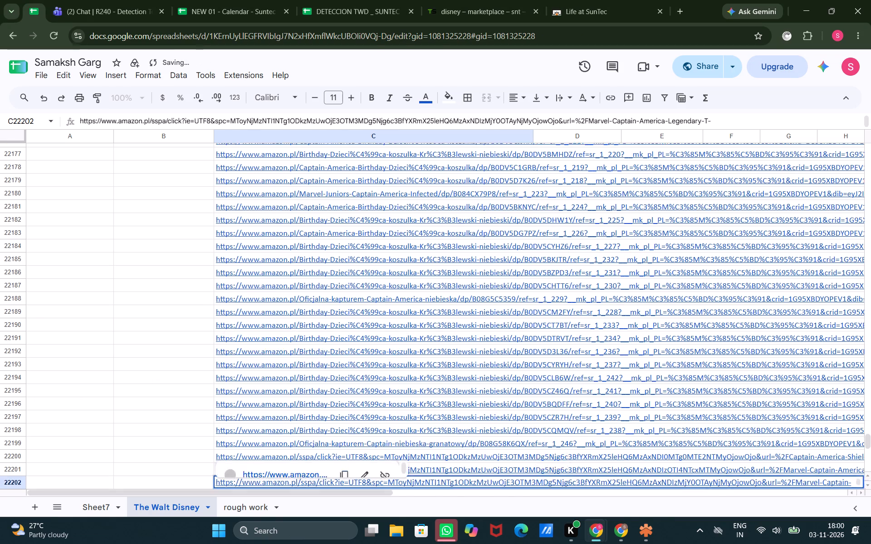
key(Return)
key(alt+Tab)
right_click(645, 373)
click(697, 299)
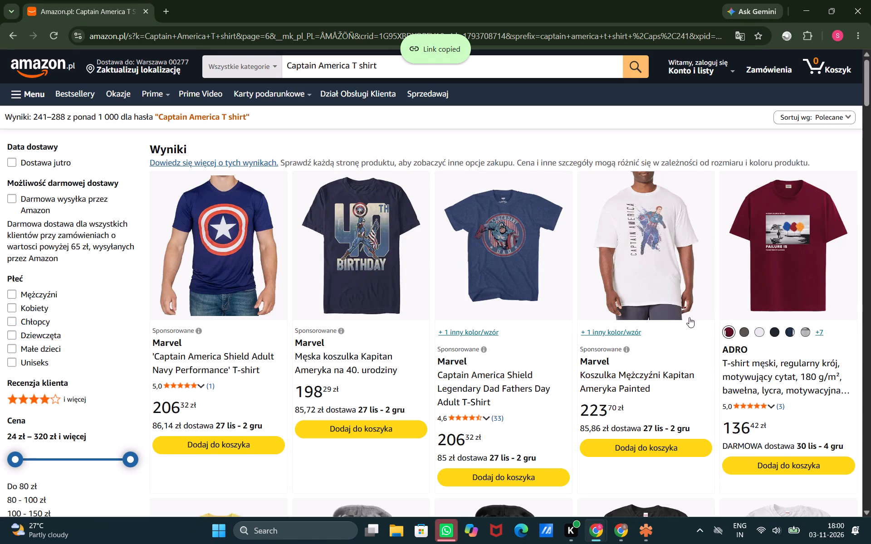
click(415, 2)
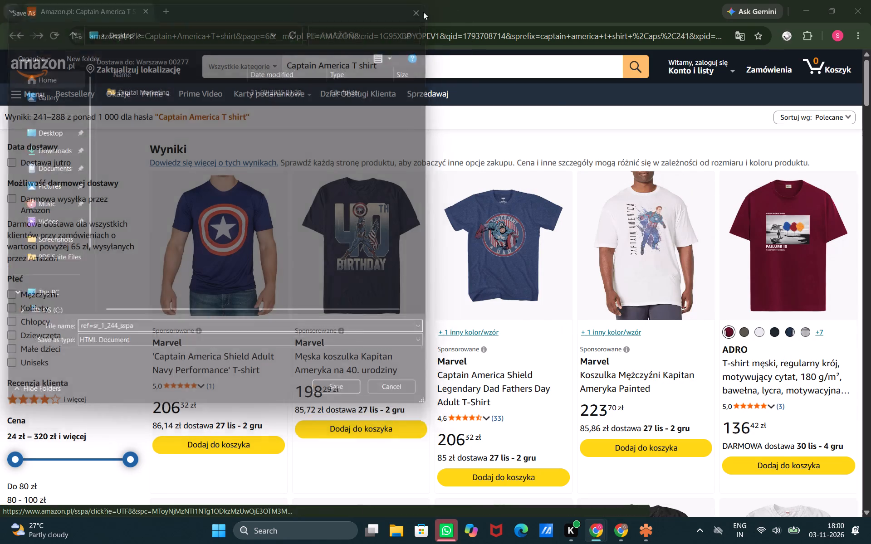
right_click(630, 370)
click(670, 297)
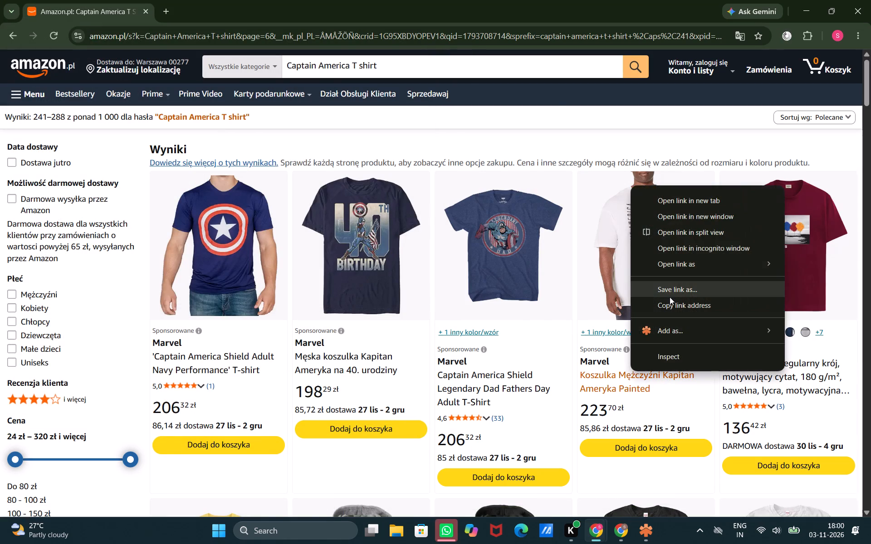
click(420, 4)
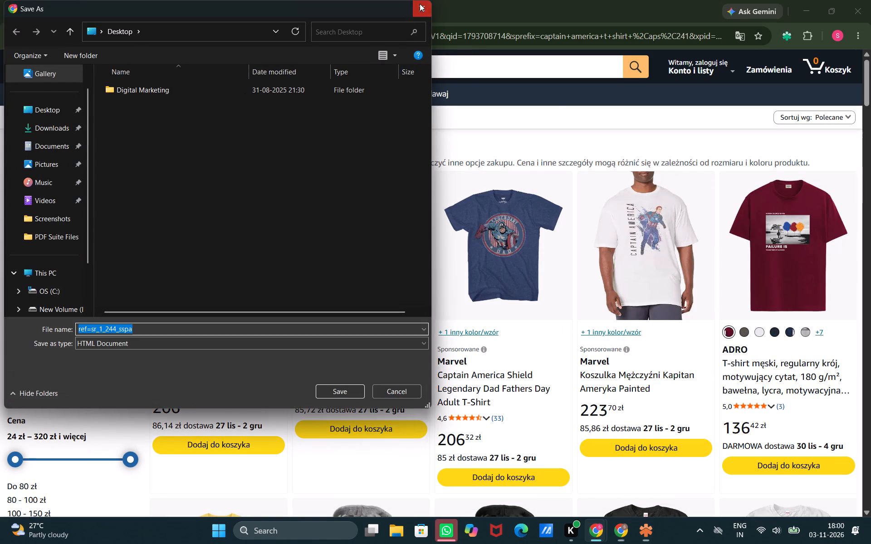
Copy the link of the white Marvel men's Kapitan Ameryka Painted T-shirt into cell C22203.
right_click(652, 379)
click(696, 311)
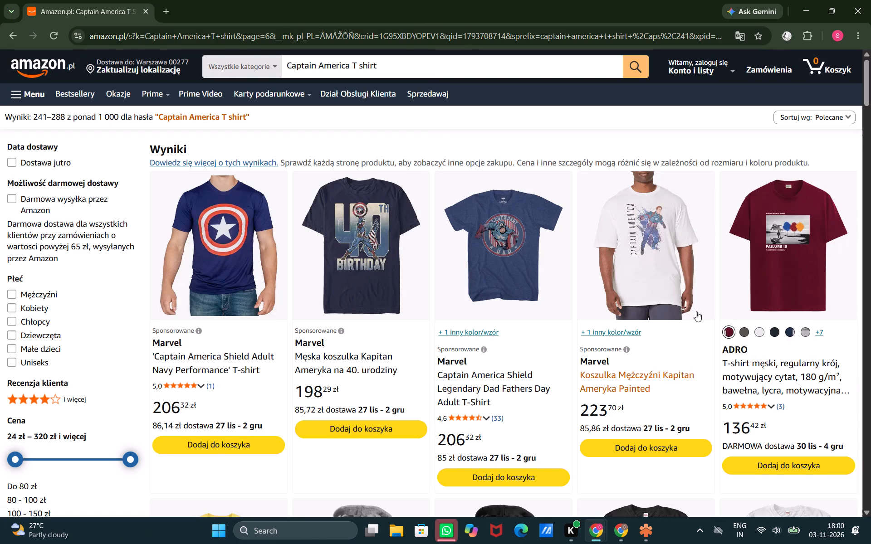
key(alt+Tab)
key(ctrl+v)
key(Return)
key(Return)
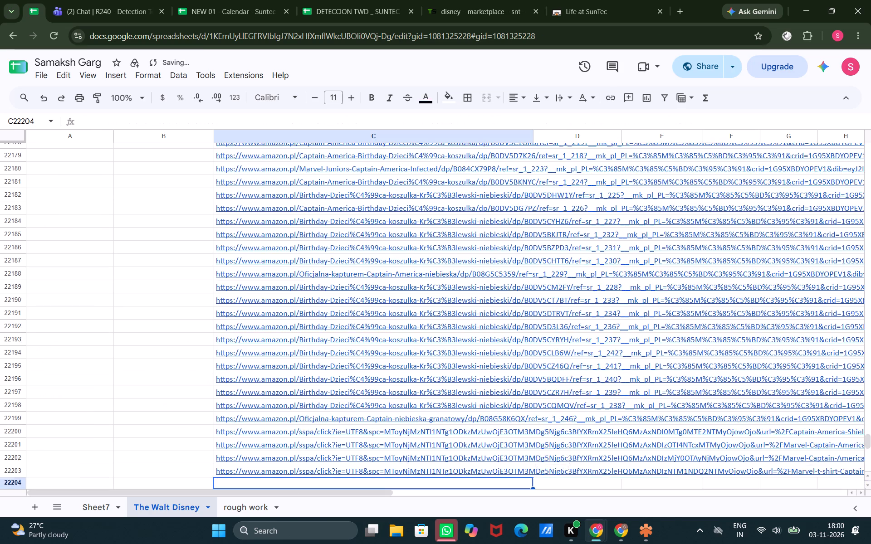
Copy the link of the Marvel men's Fourth of July Cartoon Captain America T-shirt into cell C22204.
key(alt+Tab)
right_click(809, 383)
scroll(659, 367, down, 5)
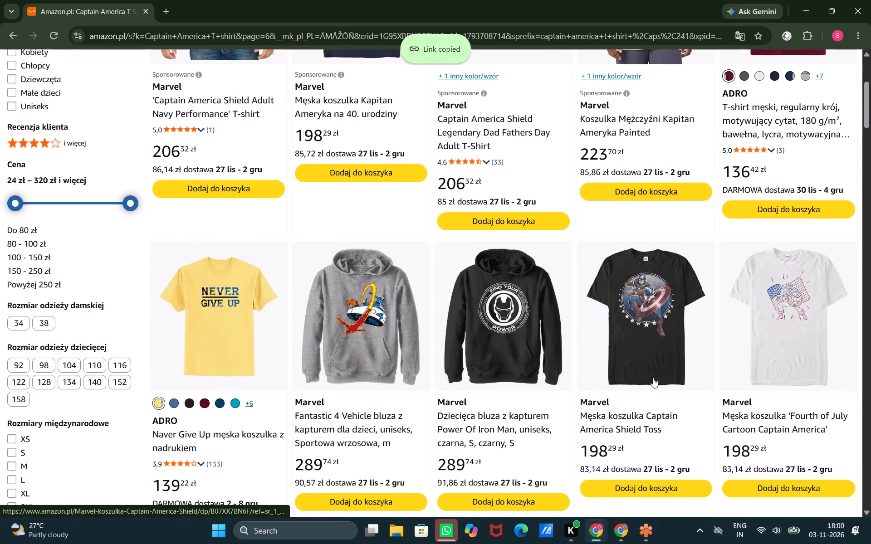
right_click(791, 423)
click(741, 364)
key(alt+Tab)
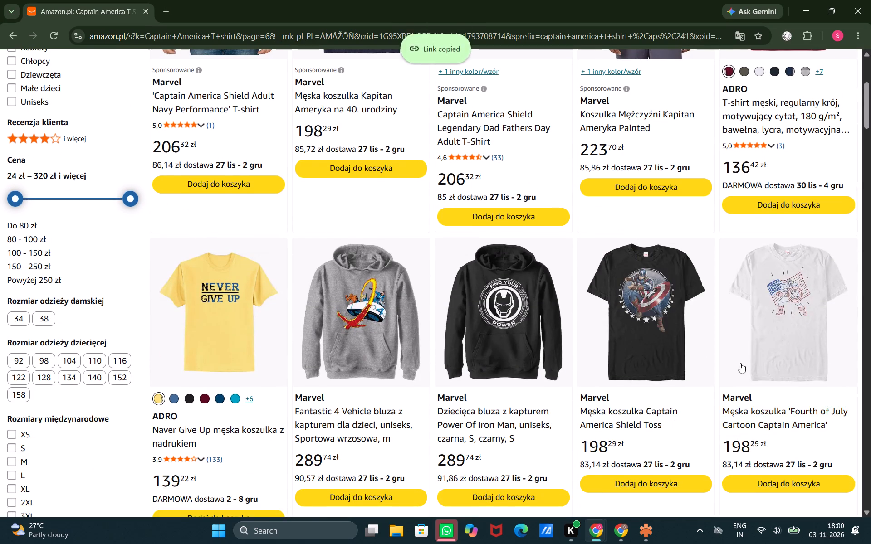
key(ctrl+v)
key(Return)
key(Return)
Copy the link of the black Marvel men's Captain America Shield Toss T-shirt into cell C22205.
key(alt+Tab)
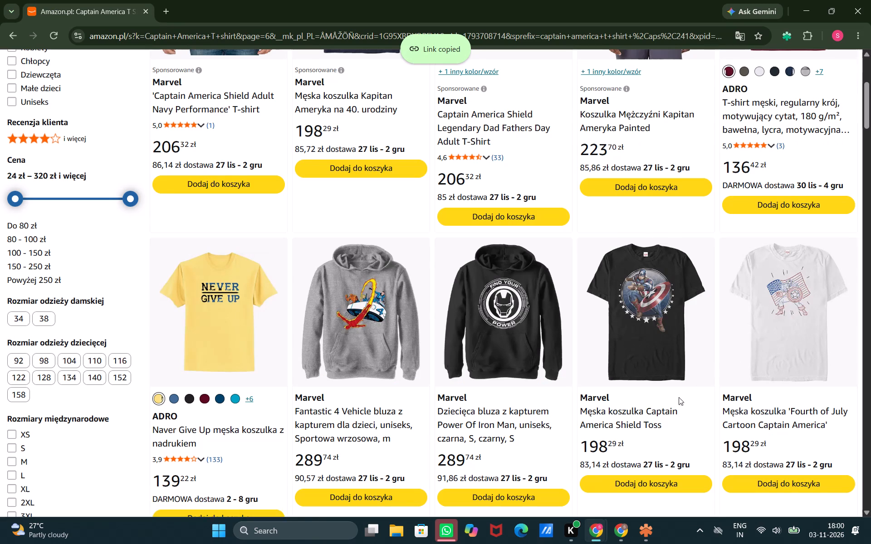
right_click(662, 408)
click(710, 345)
key(alt+Tab)
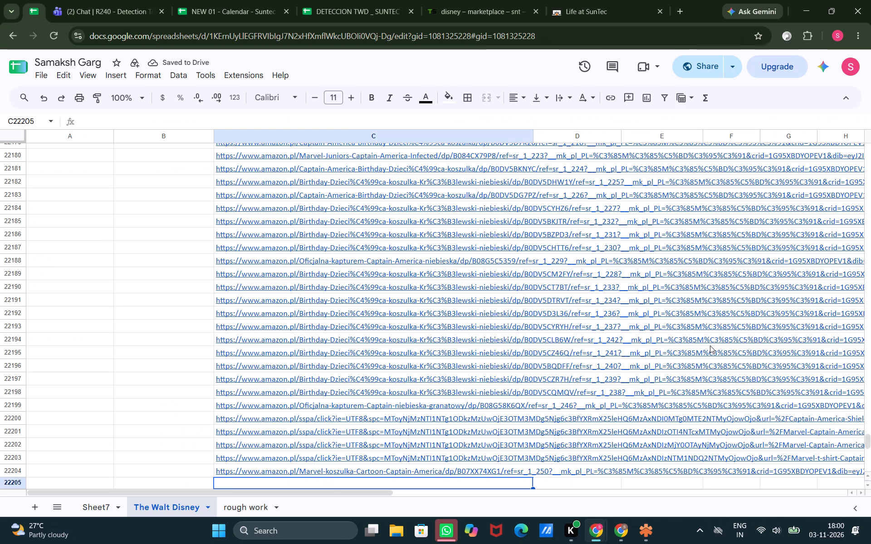
key(ctrl+v)
key(Return)
key(Return)
Copy the link of the Marvel men's short-sleeved Band Of Heroes T-shirt into cell C22206.
key(alt+Tab)
scroll(341, 354, down, 3)
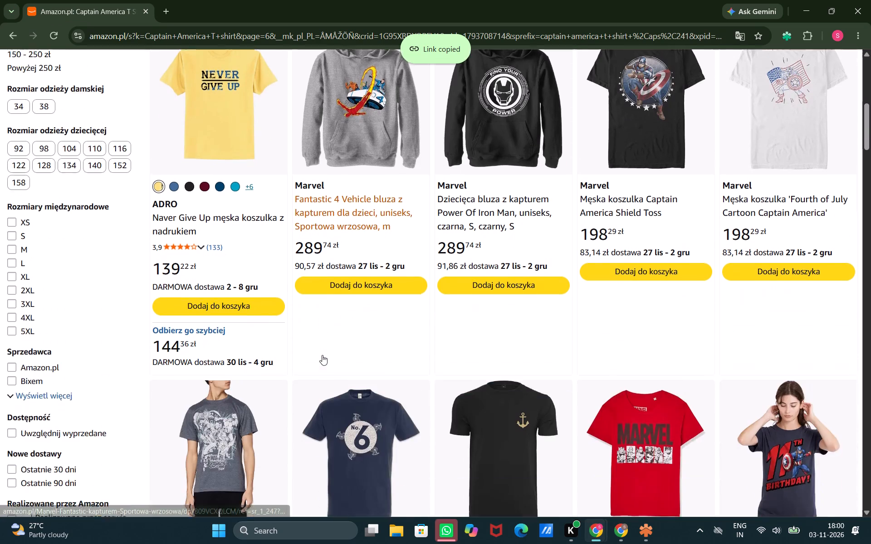
scroll(322, 355, down, 3)
right_click(200, 435)
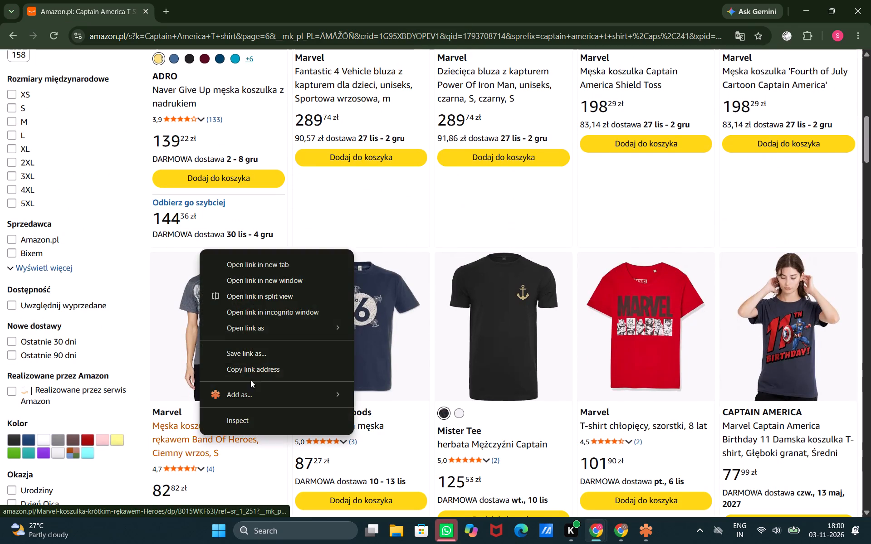
click(256, 370)
key(alt+Tab)
key(ctrl+v)
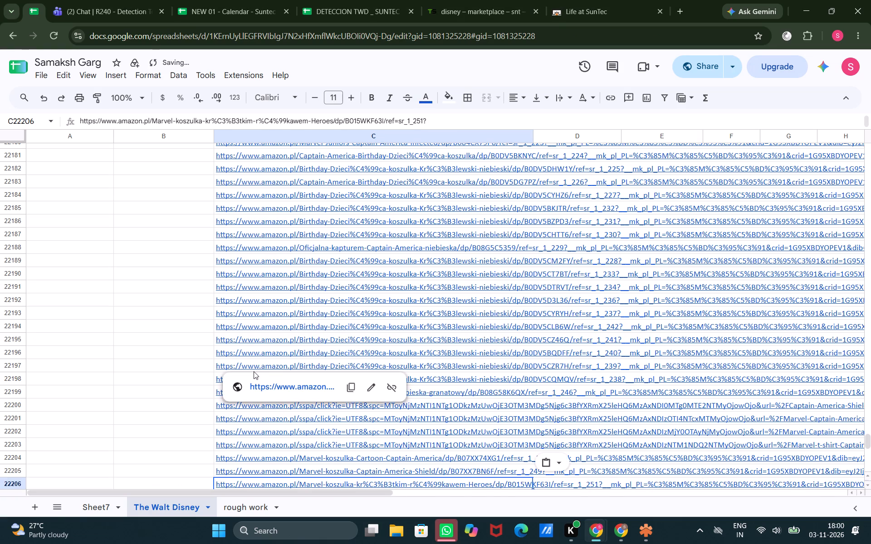
key(Return)
key(Return)
Copy the link of the red Marvel boys' T-shirt (8 lat) into cell C22207.
key(alt+Tab)
right_click(627, 432)
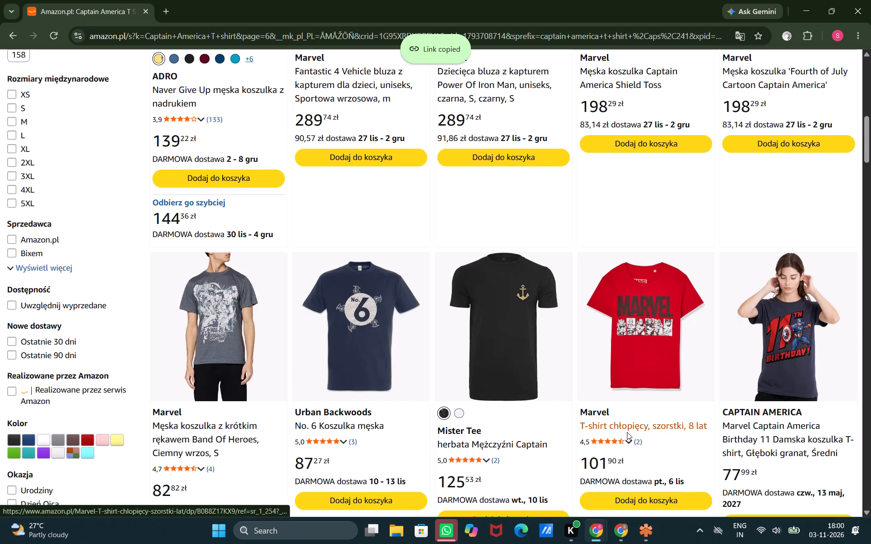
click(639, 360)
key(alt+Tab)
key(ctrl+v)
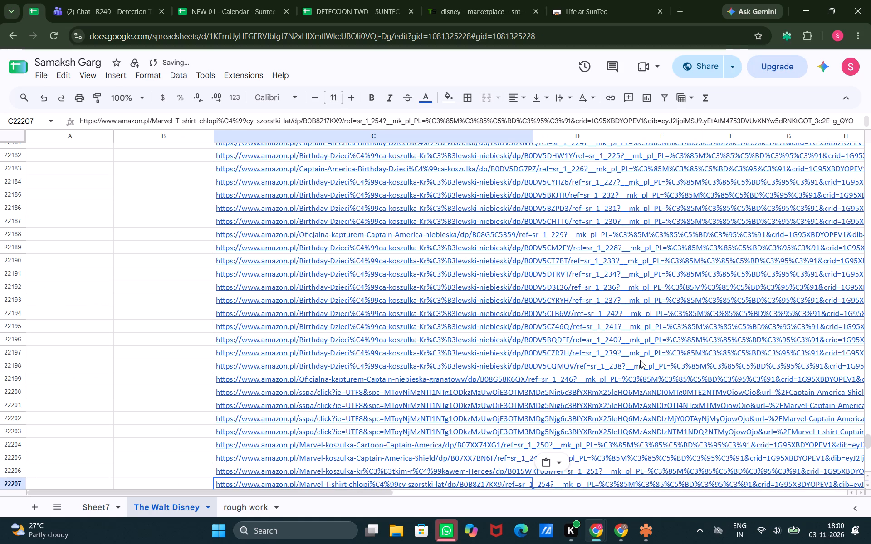
key(Return)
key(Return)
Copy the link of the deep navy Marvel Captain America Birthday 11 women's T-shirt (Średni) into cell C22208.
key(alt+Tab)
right_click(803, 424)
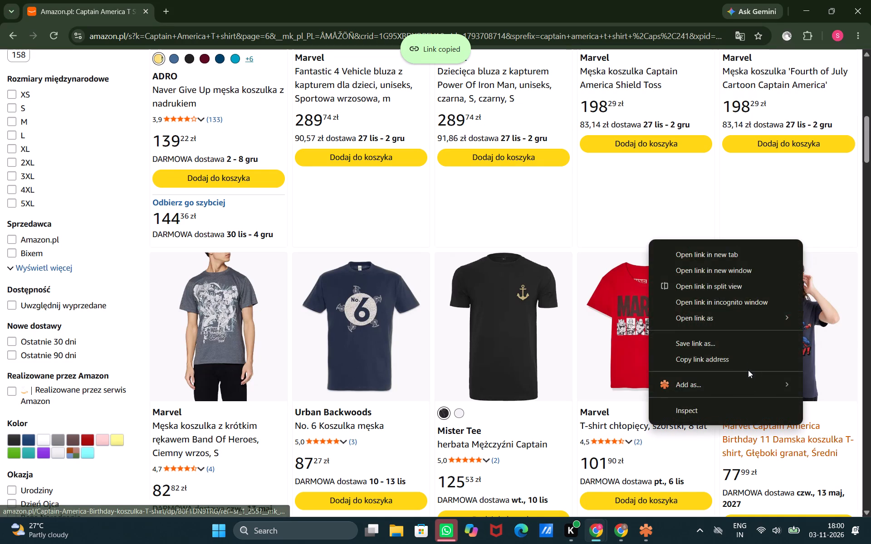
click(748, 363)
key(alt+Tab)
key(ctrl+v)
key(Return)
key(Return)
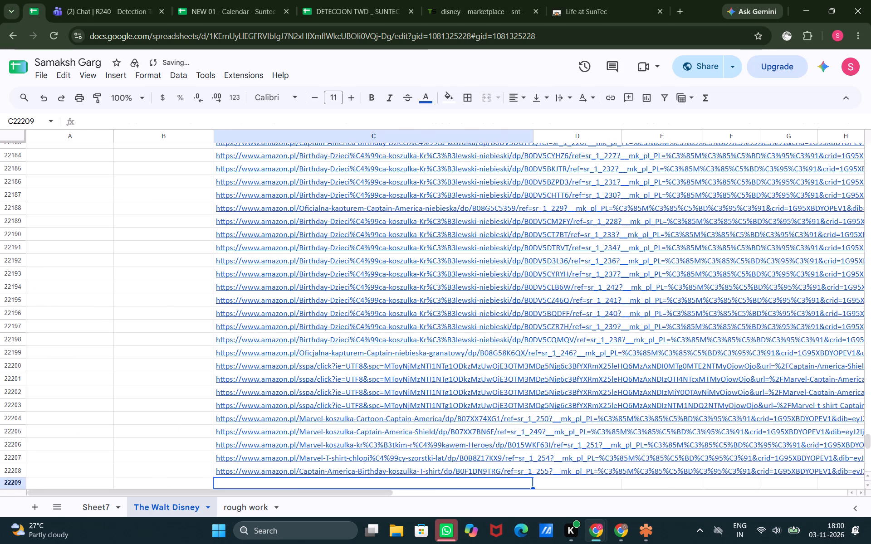
Copy the link of the deep navy Captain America Birthday 7 Ladies T Shirt into cell C22209.
key(alt+Tab)
scroll(748, 363, down, 7)
right_click(767, 357)
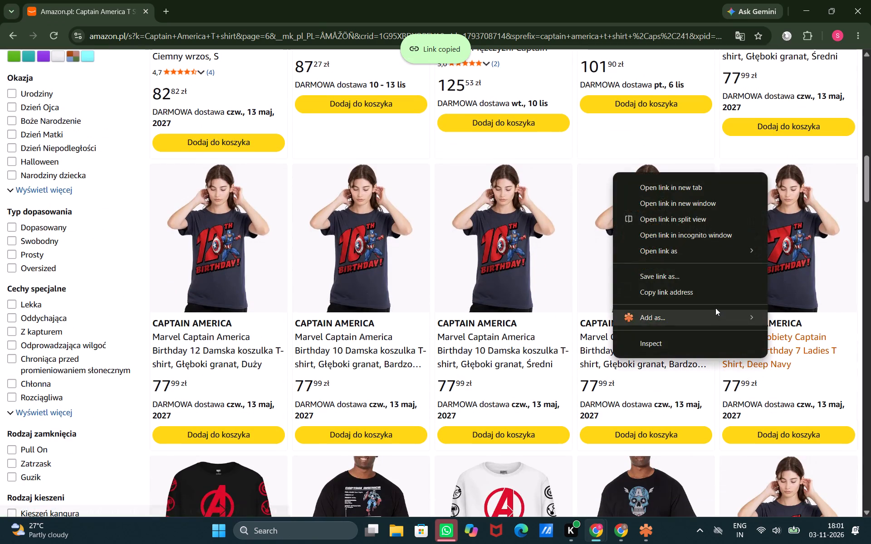
click(710, 297)
key(alt+Tab)
key(ctrl+v)
key(Return)
key(Return)
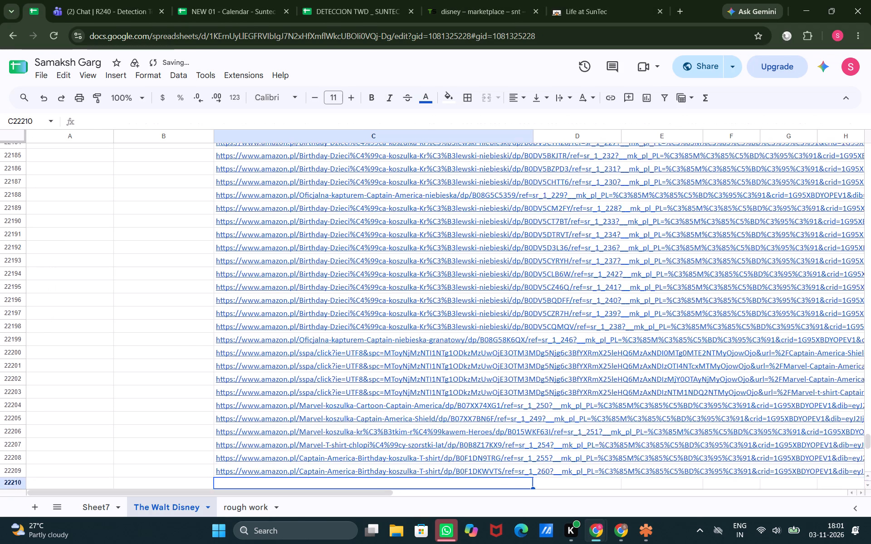
Copy the link of the deep navy Marvel Captain America Birthday 7 women's T-shirt (Bardzo…) into cell C22210.
key(alt+Tab)
right_click(656, 342)
click(710, 280)
key(alt+Tab)
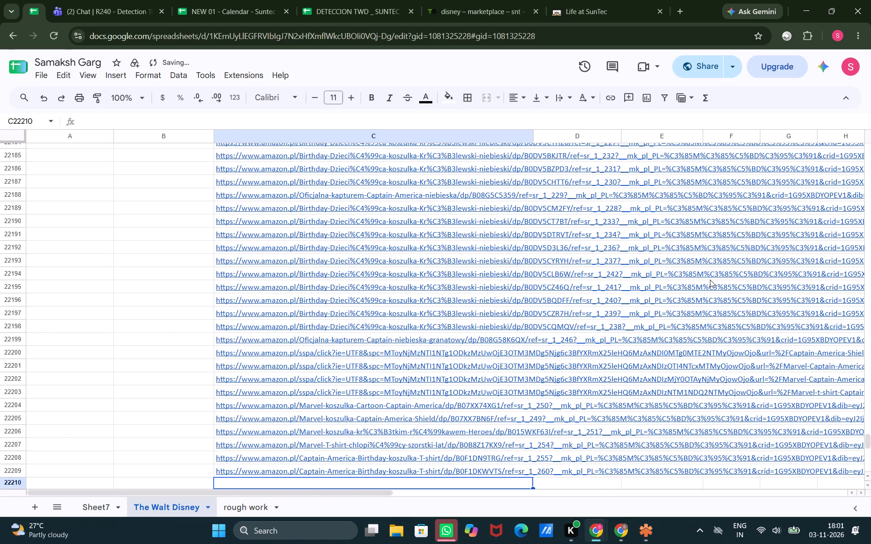
key(ctrl+v)
key(Return)
key(Return)
Copy the link of the deep navy Marvel Captain America Birthday 10 women's T-shirt (Średni) into cell C22211.
key(alt+Tab)
right_click(509, 342)
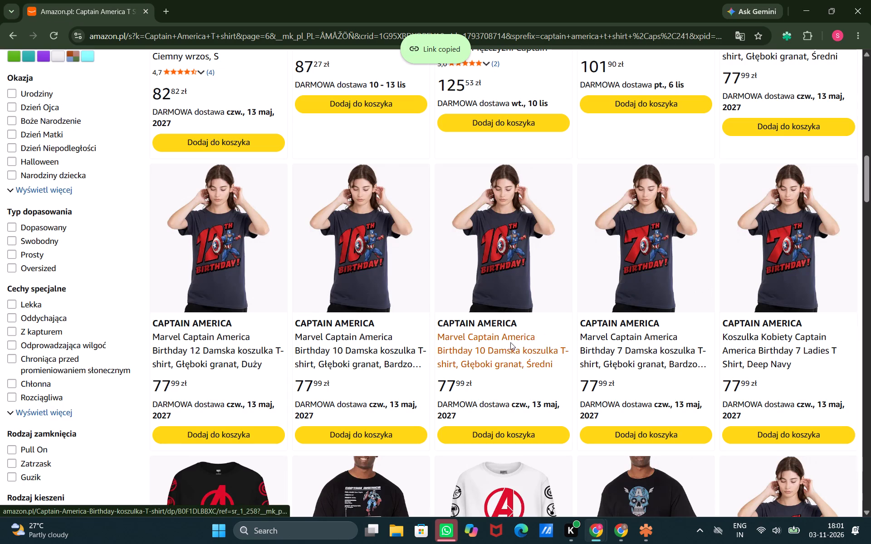
click(567, 280)
key(alt+Tab)
key(ctrl+v)
key(Return)
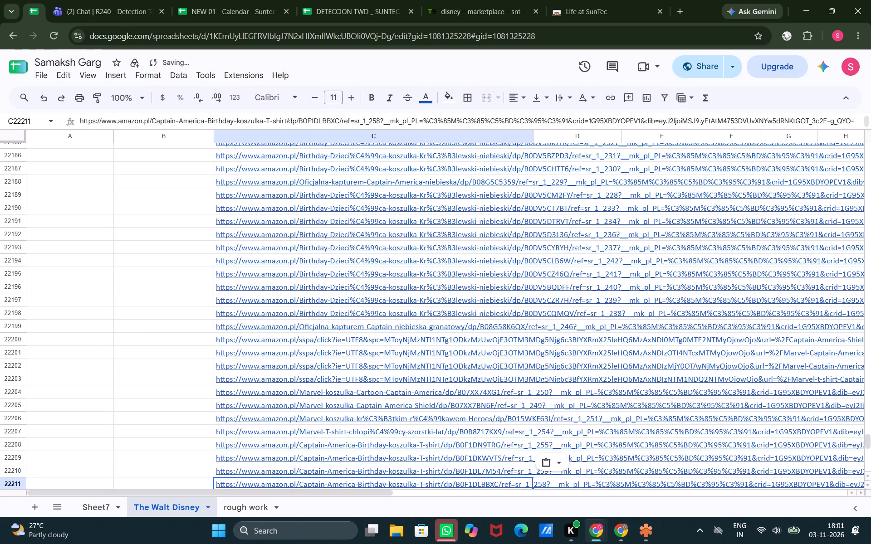
key(Return)
Copy the link of the deep navy Marvel Captain America Birthday 10 women's T-shirt (Bardzo…) into cell C22212.
key(alt+Tab)
right_click(392, 345)
click(453, 273)
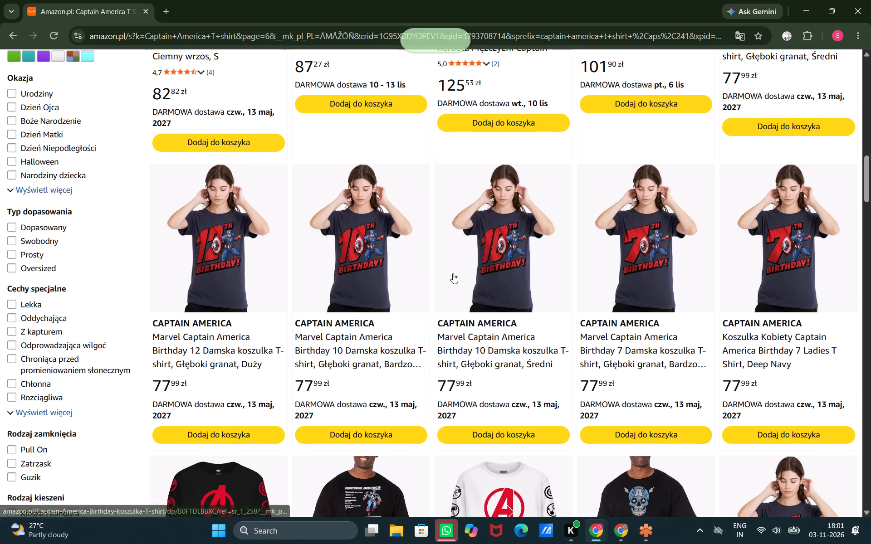
key(alt+Tab)
key(ctrl+v)
key(Return)
key(Return)
Copy the link of the deep navy Marvel Captain America Birthday 12 women's T-shirt (Duży) into cell C22213.
key(alt+Tab)
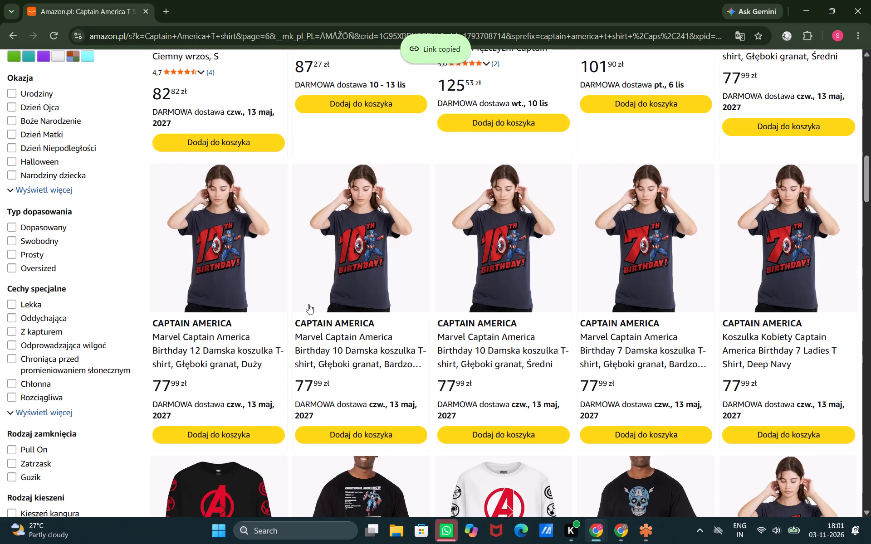
right_click(237, 345)
click(288, 279)
key(alt+Tab)
key(ctrl+v)
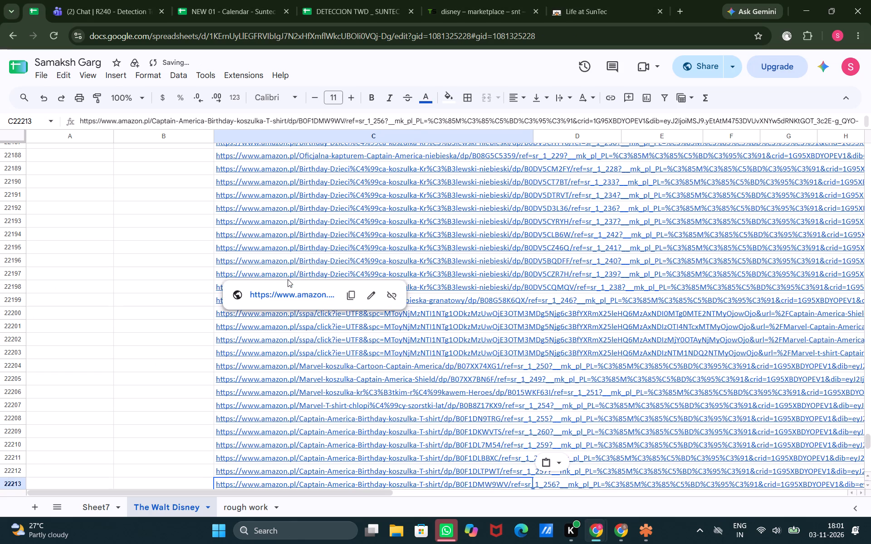
key(Return)
key(Return)
Copy the link of the sponsored black Marvel men's Captain America Statistiken T-shirt into cell C22214.
key(alt+Tab)
scroll(288, 279, down, 6)
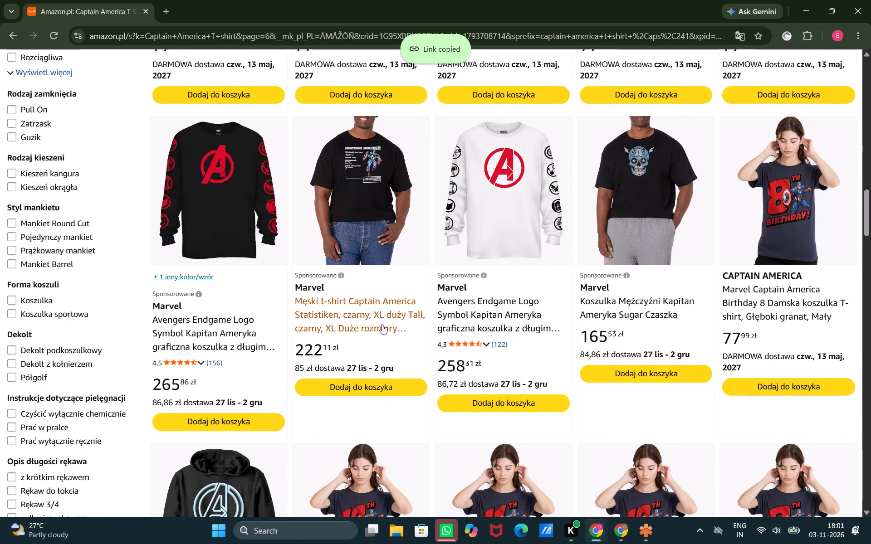
right_click(382, 324)
click(444, 443)
key(alt+Tab)
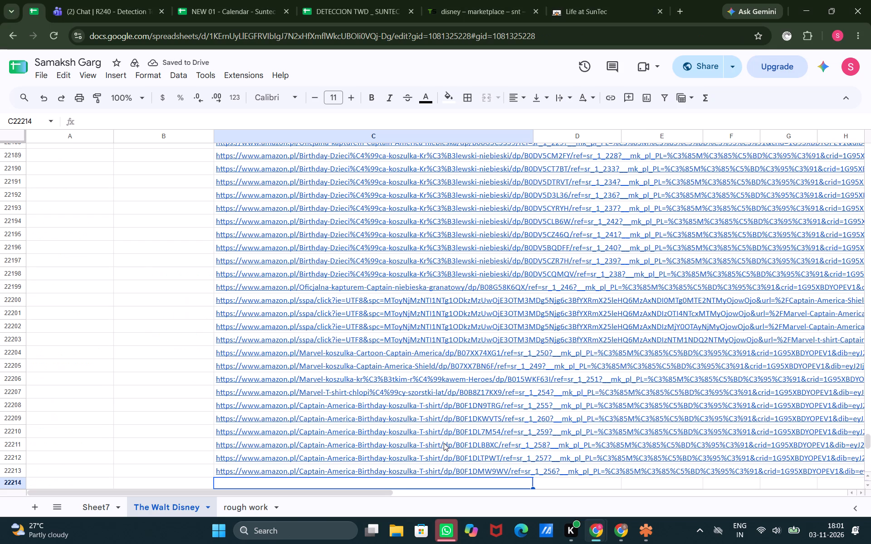
key(ctrl+v)
key(Return)
key(Return)
Copy the link of the sponsored Marvel men's Kapitan Ameryka Sugar Czaszka T-shirt into cell C22215.
key(alt+Tab)
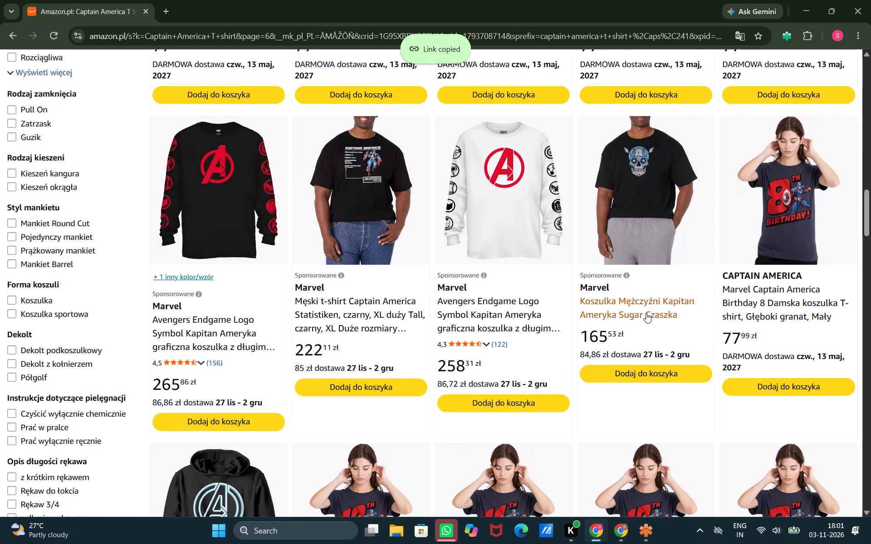
right_click(645, 306)
click(679, 422)
key(alt+Tab)
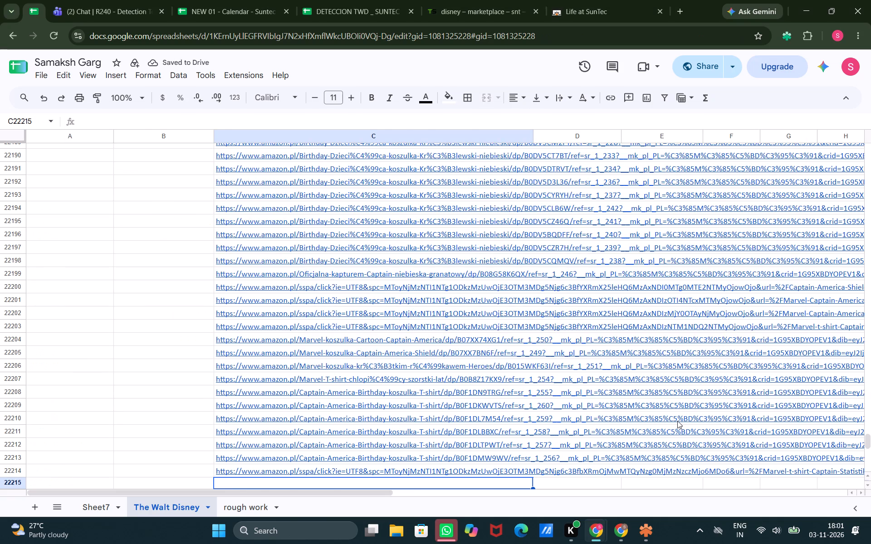
key(ctrl+v)
key(Return)
key(Return)
Copy the link of the deep navy Marvel Captain America Birthday 8 women's T-shirt (Mały) into cell C22216.
key(alt+Tab)
right_click(827, 302)
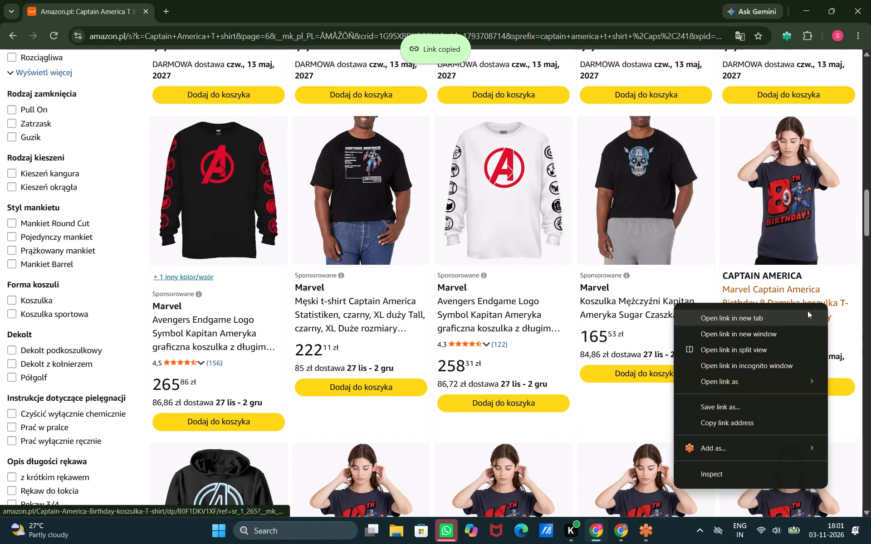
click(762, 424)
key(alt+Tab)
key(ctrl+v)
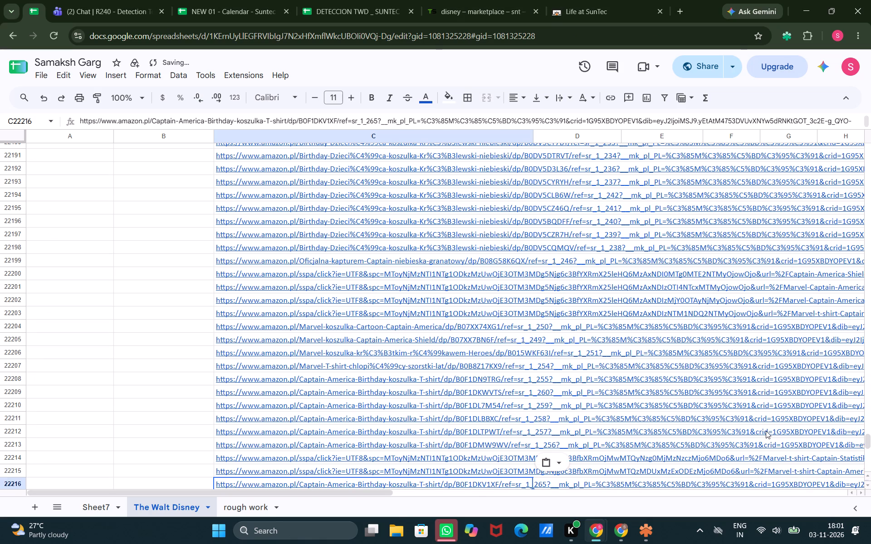
key(Return)
key(Return)
Copy the link of the deep navy Marvel Captain America Birthday 10 women's T-shirt (Mały) into cell C22217.
key(alt+Tab)
scroll(764, 432, down, 3)
scroll(624, 383, down, 3)
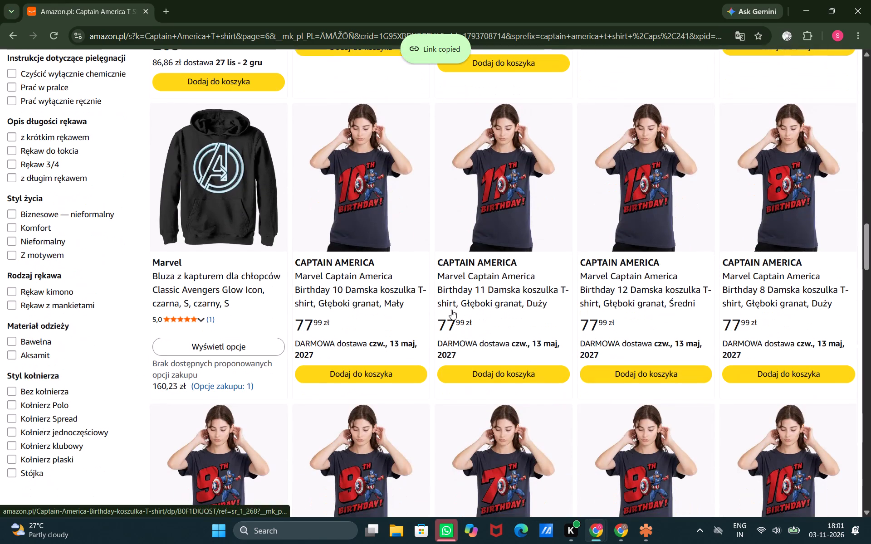
right_click(333, 289)
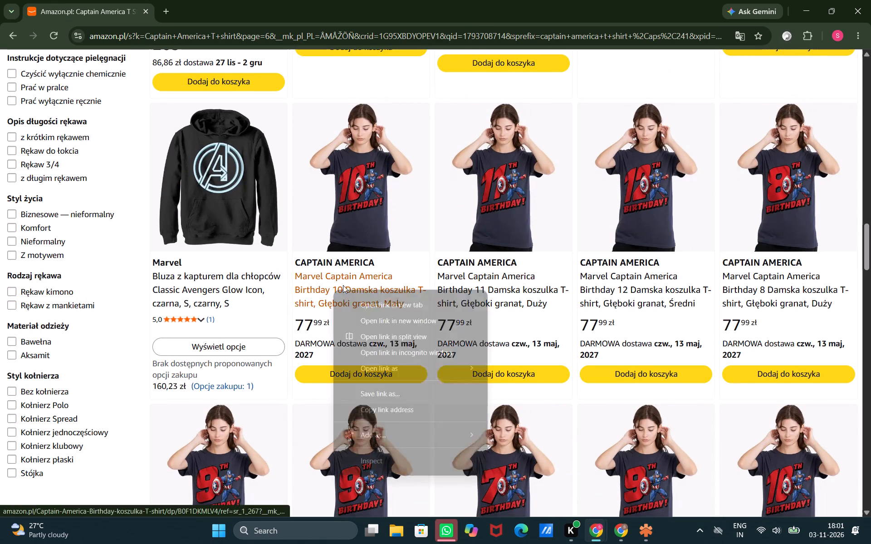
click(373, 402)
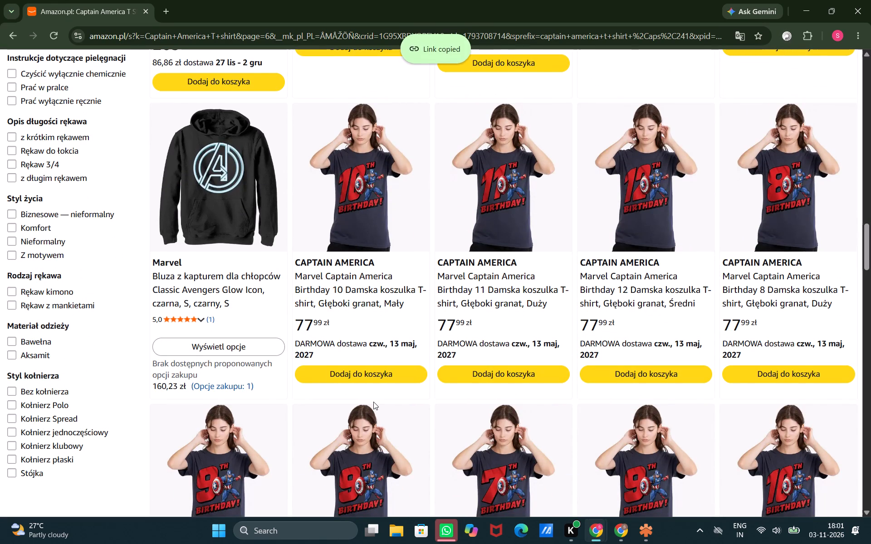
key(alt+Tab)
key(ctrl+v)
key(Return)
key(Return)
Copy the link of the deep navy Marvel Captain America Birthday 11 women's T-shirt (Duży) into cell C22218.
key(alt+Tab)
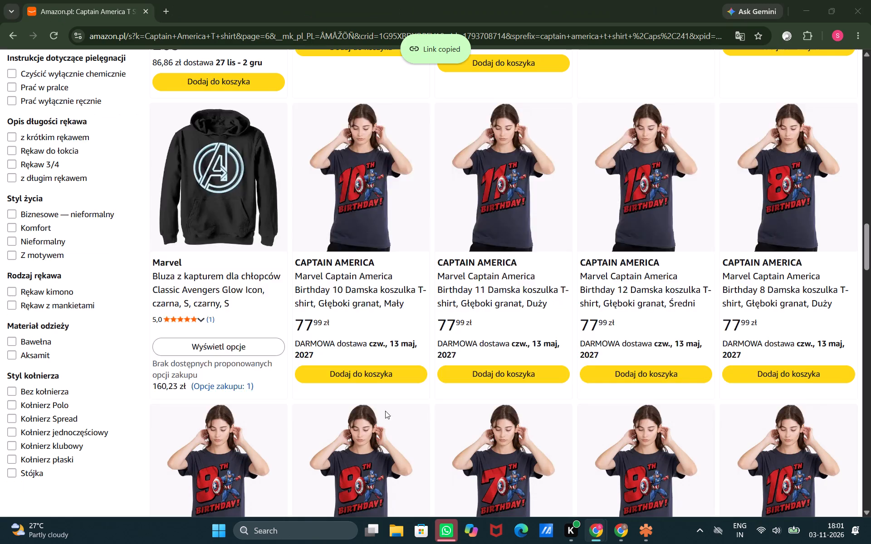
right_click(498, 299)
click(546, 420)
key(alt+Tab)
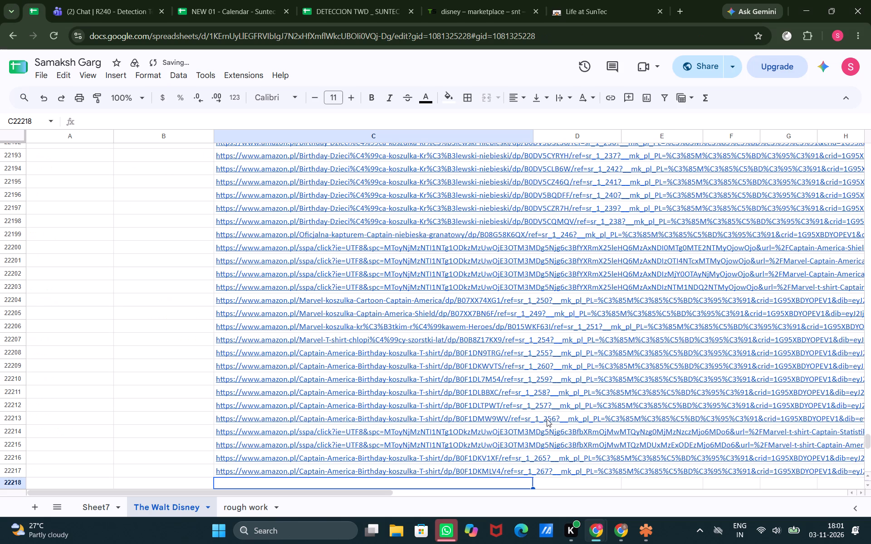
key(ctrl+v)
key(Return)
key(Return)
Copy the link of the deep navy Marvel Captain America Birthday 12 women's T-shirt (Średni) into cell C22219.
key(alt+Tab)
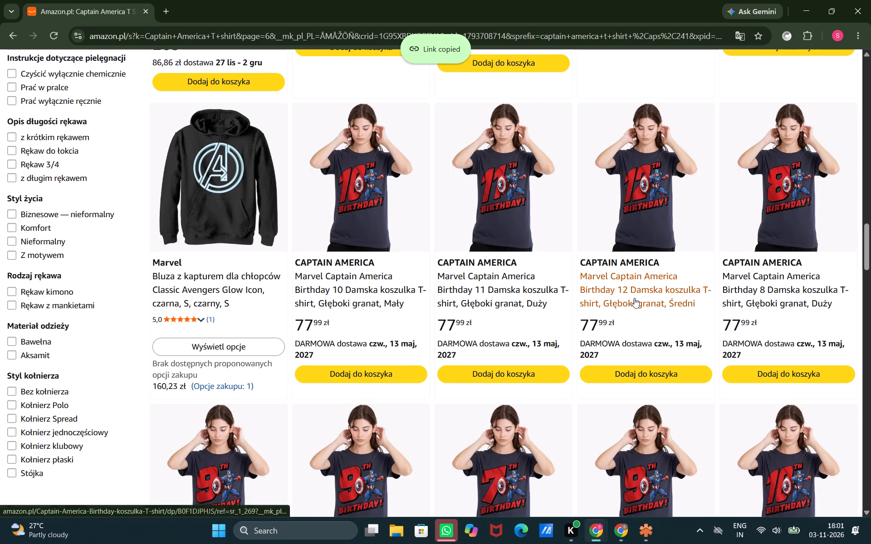
right_click(634, 297)
click(692, 416)
key(alt+Tab)
key(ctrl+v)
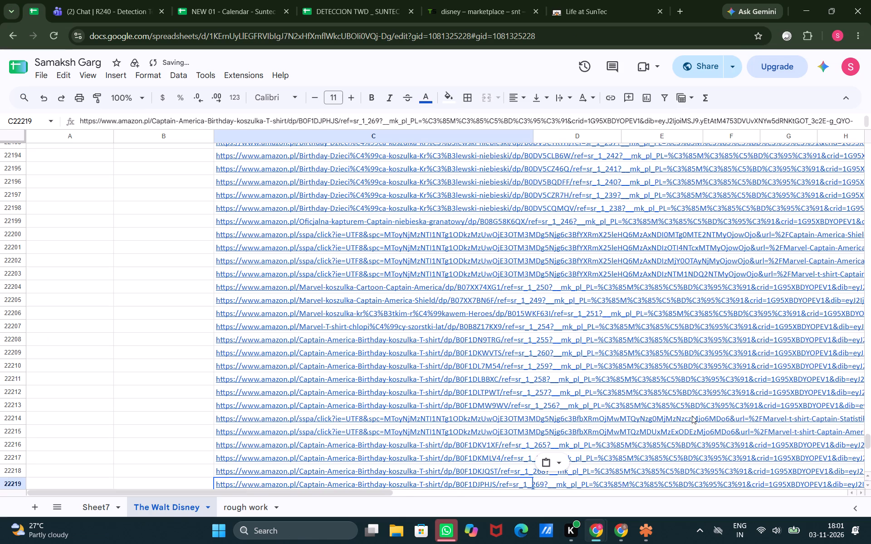
key(Return)
key(Return)
Copy the link of the deep navy Marvel Captain America Birthday 8 women's T-shirt (Duży) into cell C22220.
key(alt+Tab)
right_click(784, 291)
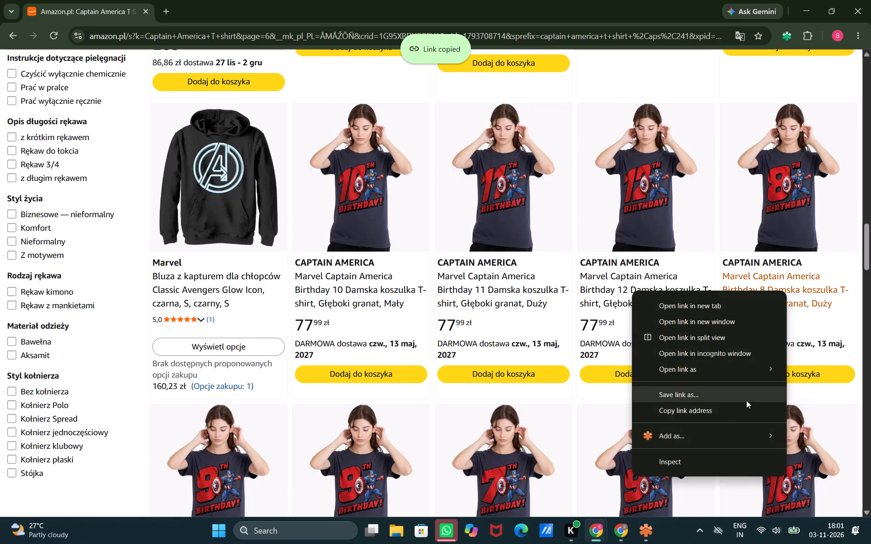
click(724, 417)
key(alt+Tab)
key(ctrl+v)
key(Return)
key(Return)
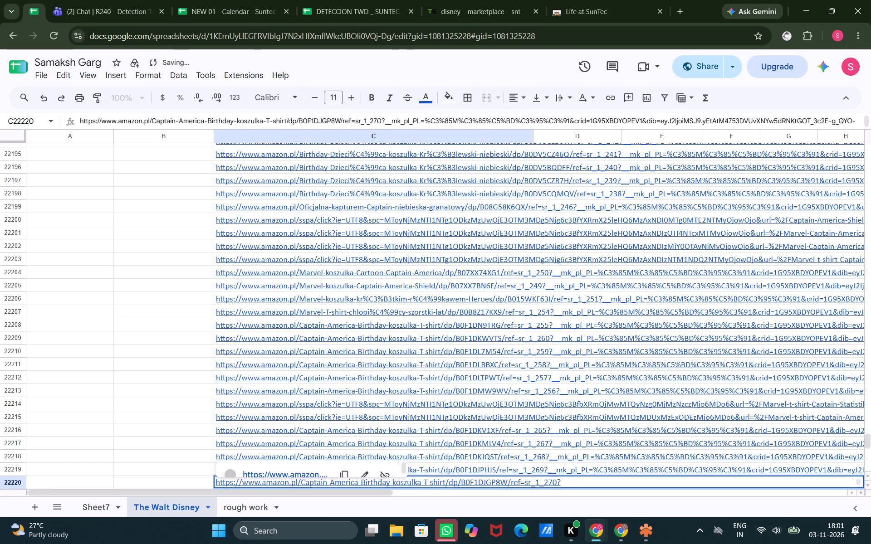
Copy the link of the deep navy Marvel Captain America Birthday 10 women's T-shirt (Duży) into cell C22221.
key(alt+Tab)
scroll(724, 416, down, 5)
right_click(786, 301)
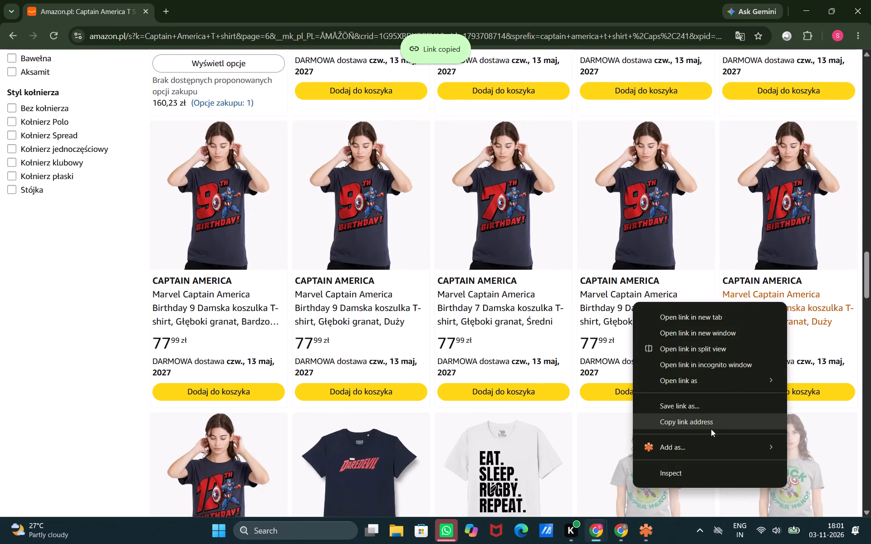
click(710, 428)
key(alt+Tab)
key(ctrl+v)
key(Return)
key(Return)
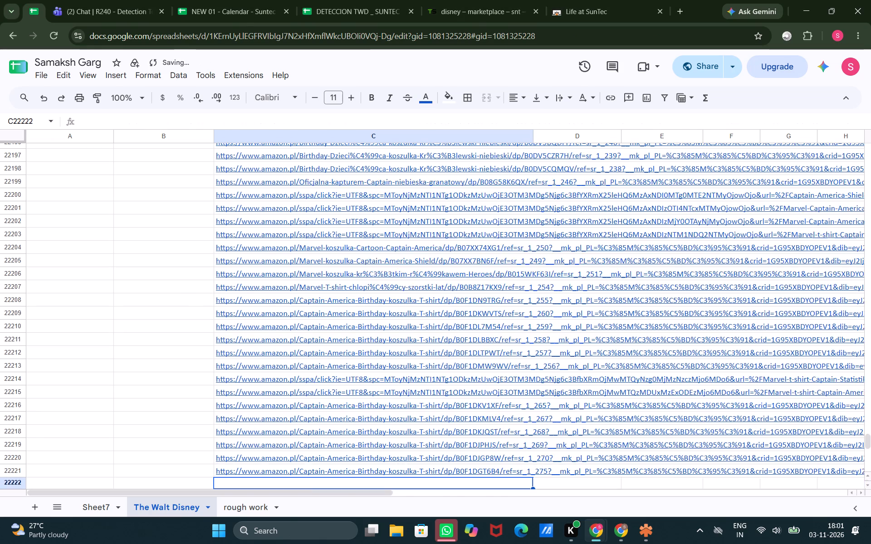
Copy the link of the deep navy Marvel Captain America Birthday 9 women's T-shirt (Średni) into cell C22222.
key(alt+Tab)
right_click(657, 307)
click(709, 426)
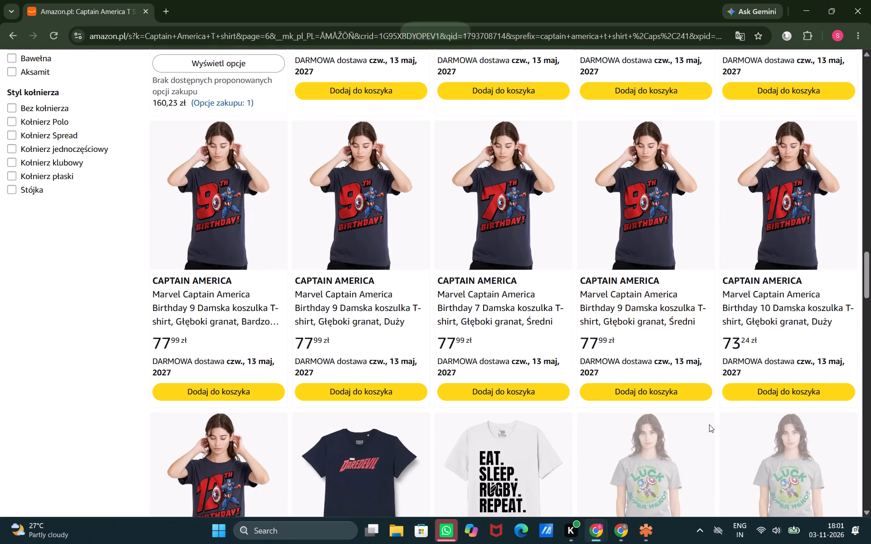
key(alt+Tab)
key(ctrl+v)
key(Return)
key(Return)
Copy the link of the deep navy Marvel Captain America Birthday 7 women's T-shirt (Średni) into cell C22223.
key(alt+Tab)
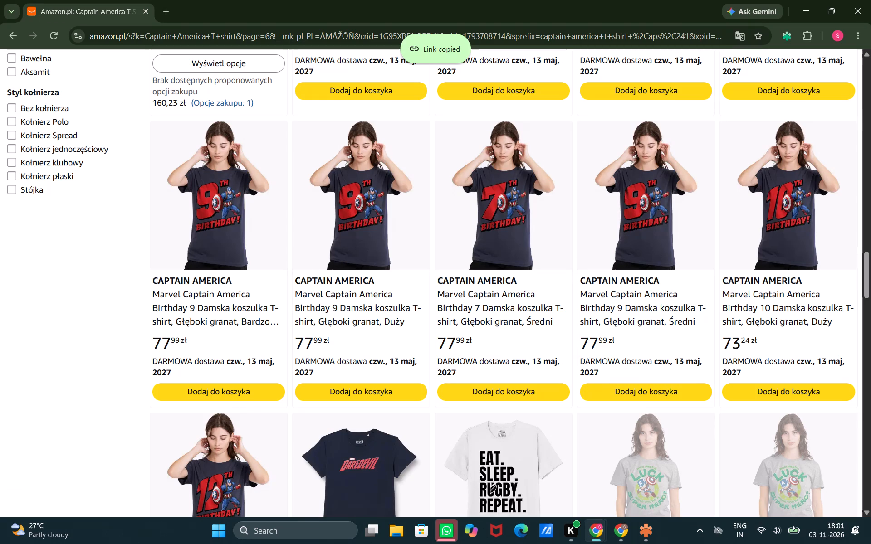
right_click(478, 302)
click(535, 423)
key(alt+Tab)
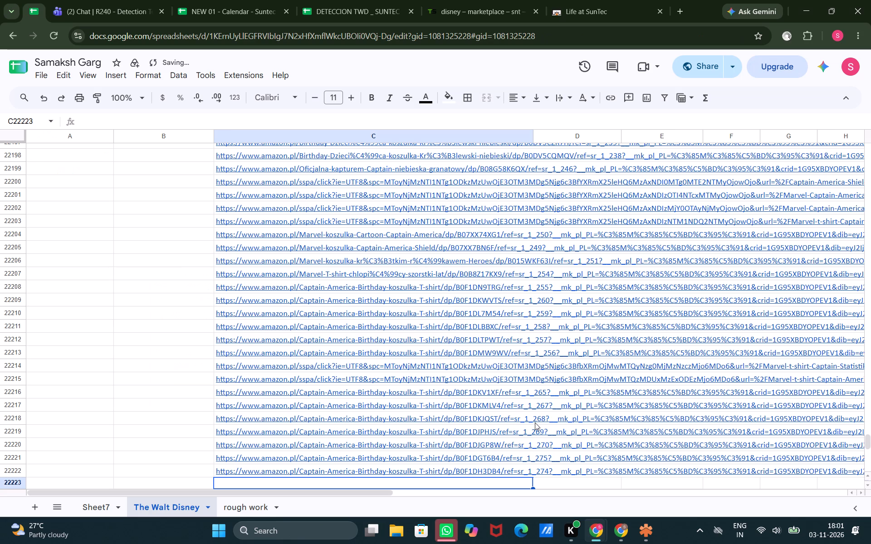
key(ctrl+v)
key(Return)
key(Return)
Copy the link of the deep navy Marvel Captain America Birthday 9 women's T-shirt (Duży) into cell C22224.
key(alt+Tab)
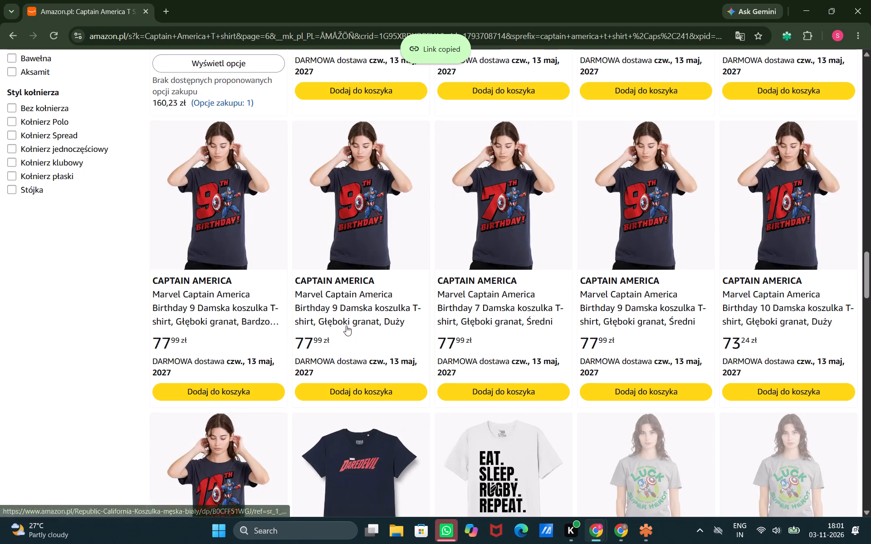
right_click(346, 325)
click(405, 441)
key(alt+Tab)
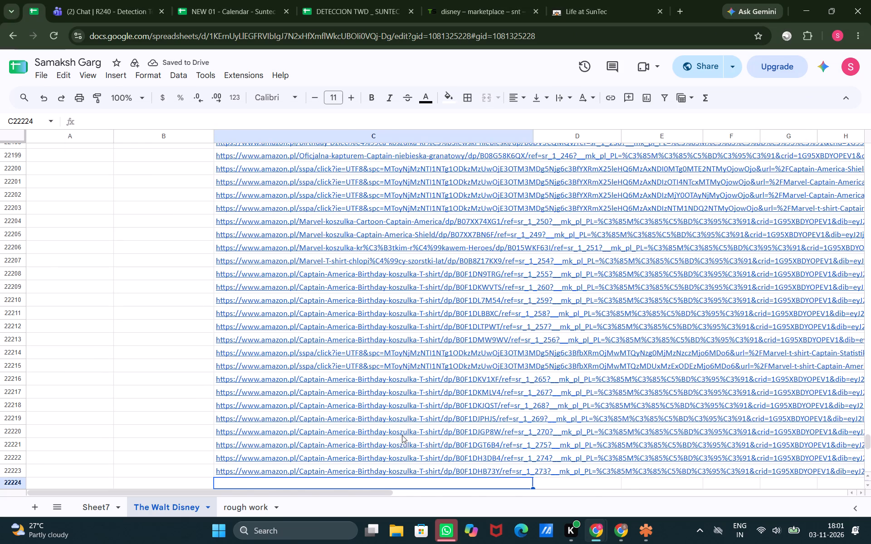
key(ctrl+v)
key(Return)
key(Return)
Copy the link of the deep navy Marvel Captain America Birthday 9 women's T-shirt (Bardzo…) into cell C22225.
key(alt+Tab)
right_click(232, 306)
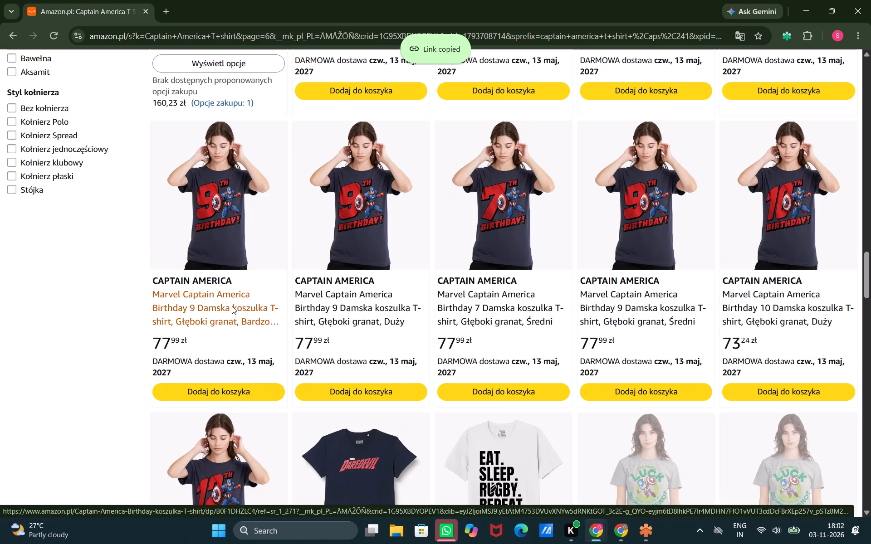
click(258, 420)
key(alt+Tab)
key(ctrl+v)
ctrl+click(259, 420)
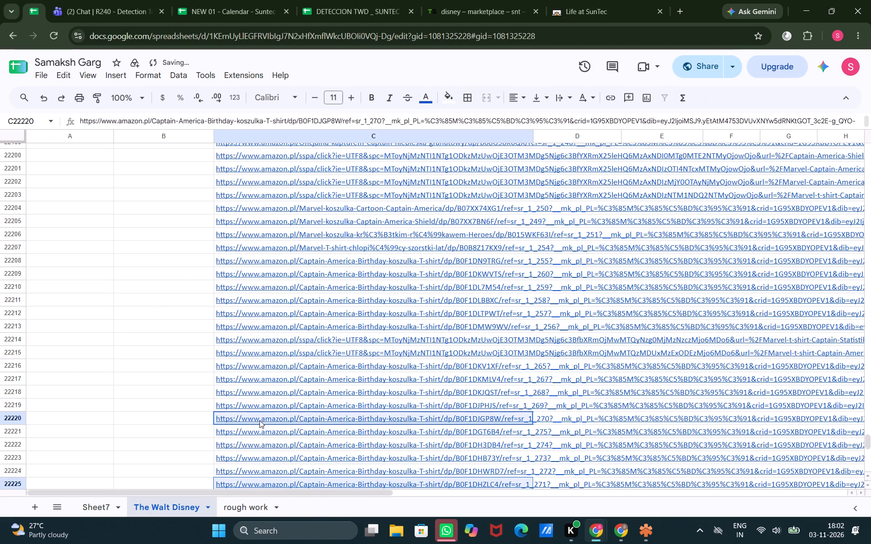
key(Return)
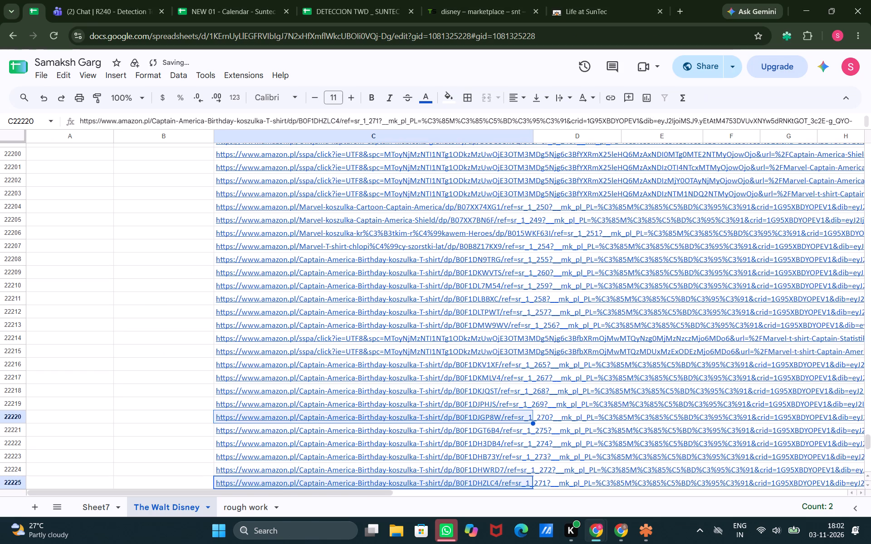
key(Down)
Copy the link of the deep navy Marvel Captain America Birthday 12 women's T-shirt (Bardzo…) into cell C22226.
key(alt+Tab)
scroll(252, 408, down, 4)
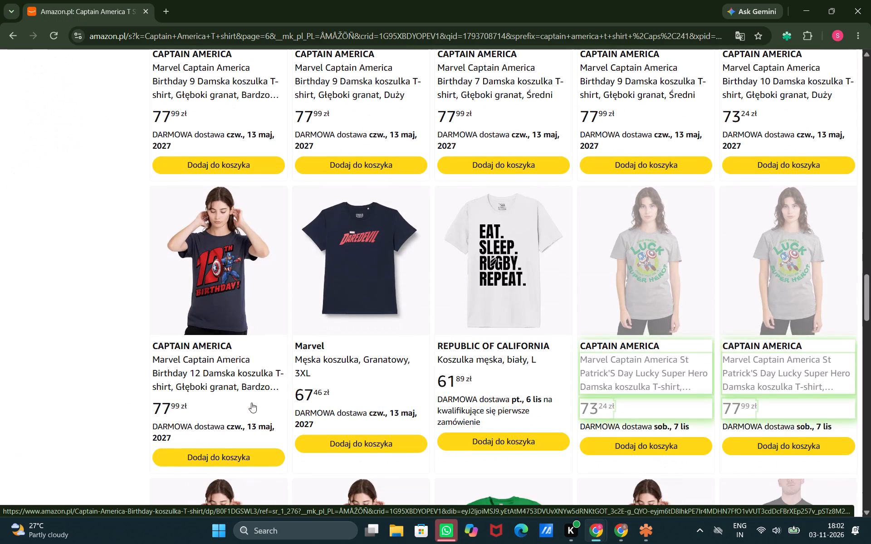
right_click(237, 368)
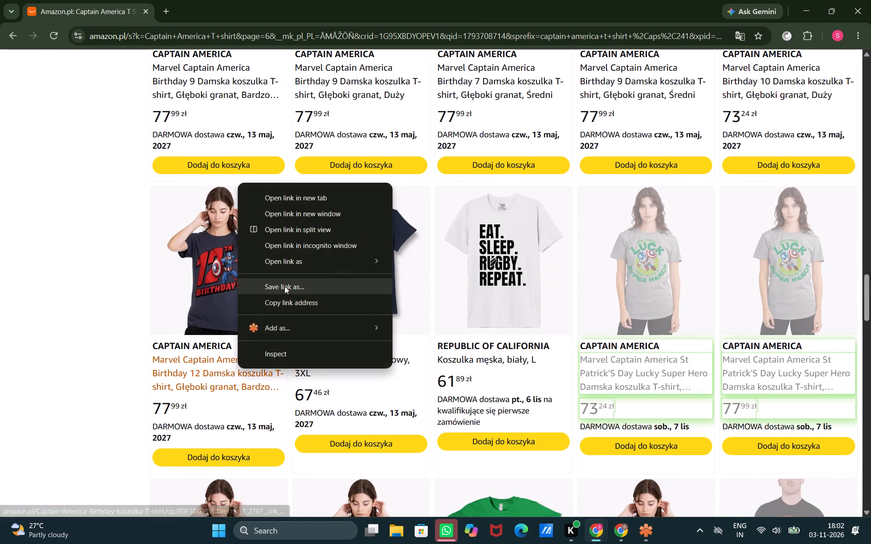
click(284, 297)
key(alt+Tab)
key(ctrl+v)
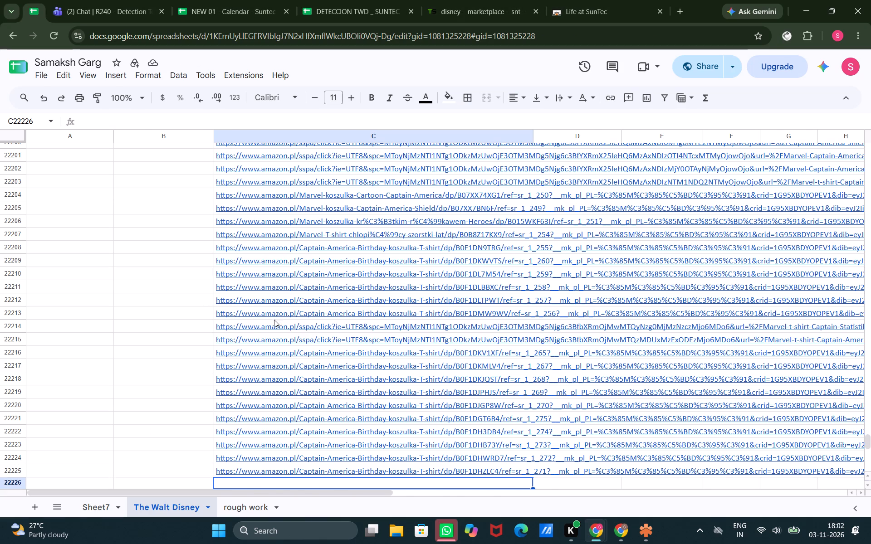
key(Return)
key(Return)
Copy the link of the next deep navy Marvel Captain America Birthday 9 women's T-shirt (Bardzo…) into cell C22227.
key(alt+Tab)
scroll(250, 287, down, 5)
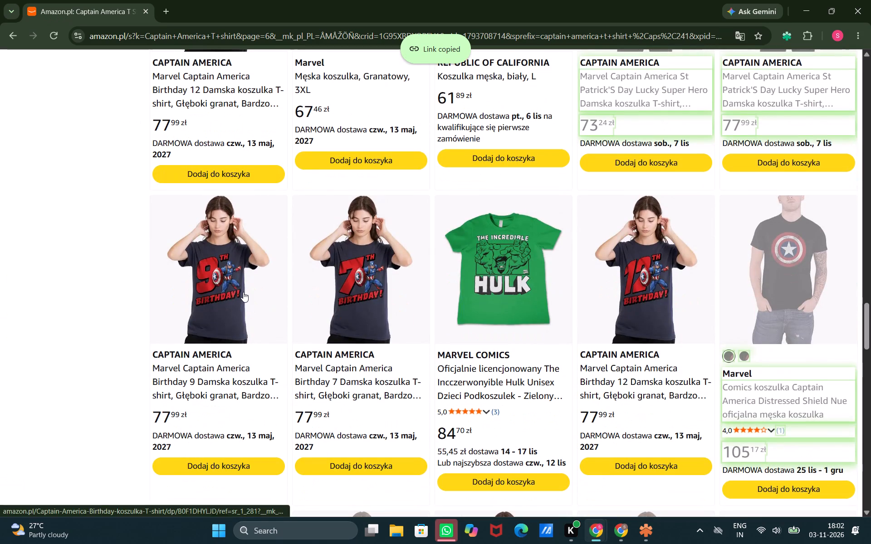
right_click(234, 377)
click(270, 319)
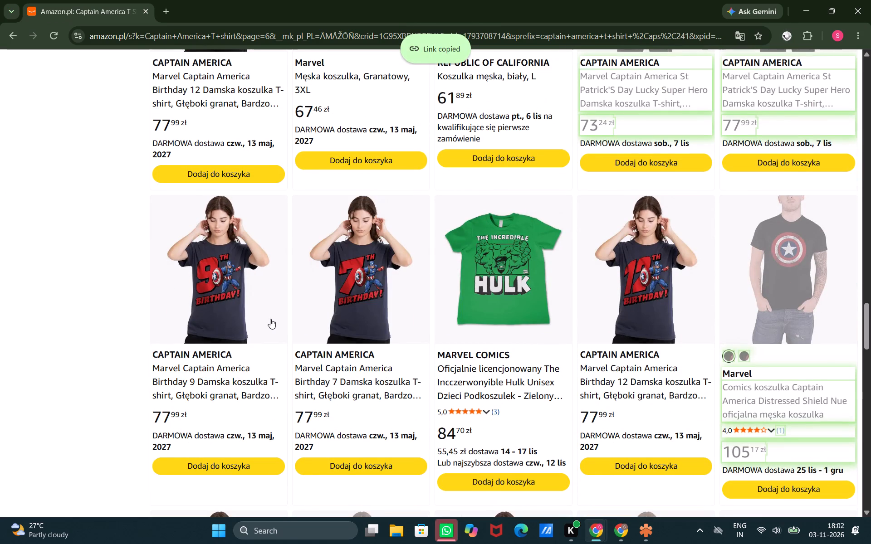
key(alt+Tab)
key(ctrl+v)
key(Return)
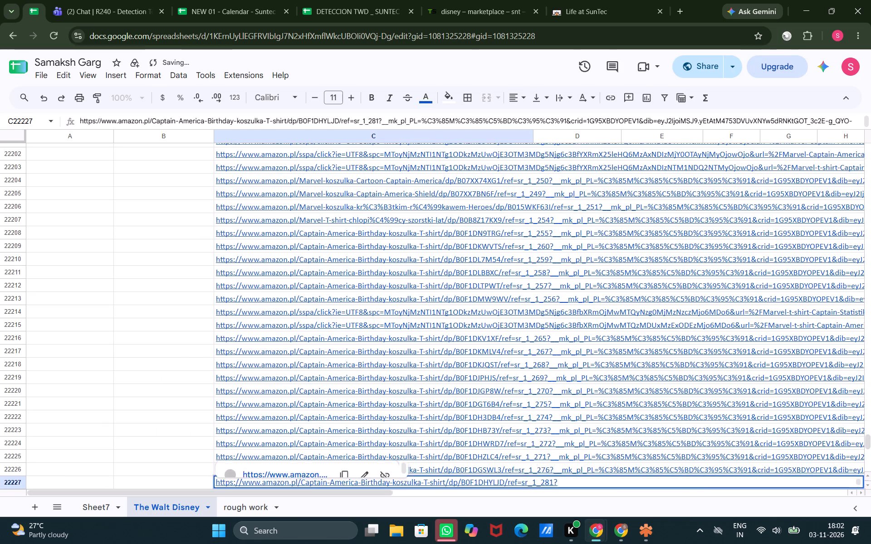
key(Return)
Copy the link of the deep navy Marvel Captain America Birthday 7 women's T-shirt (Bardzo…) into cell C22228.
key(alt+Tab)
right_click(362, 364)
click(412, 295)
key(alt+Tab)
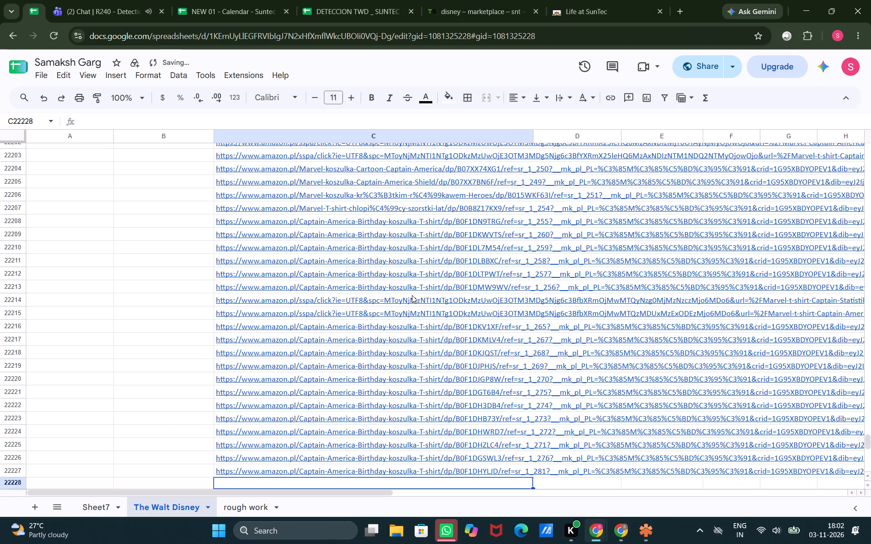
key(ctrl+v)
key(Return)
key(Return)
Copy the link of the Captain America Birthday 12 women's T-shirt beside the green Hulk shirt into cell C22229.
key(alt+Tab)
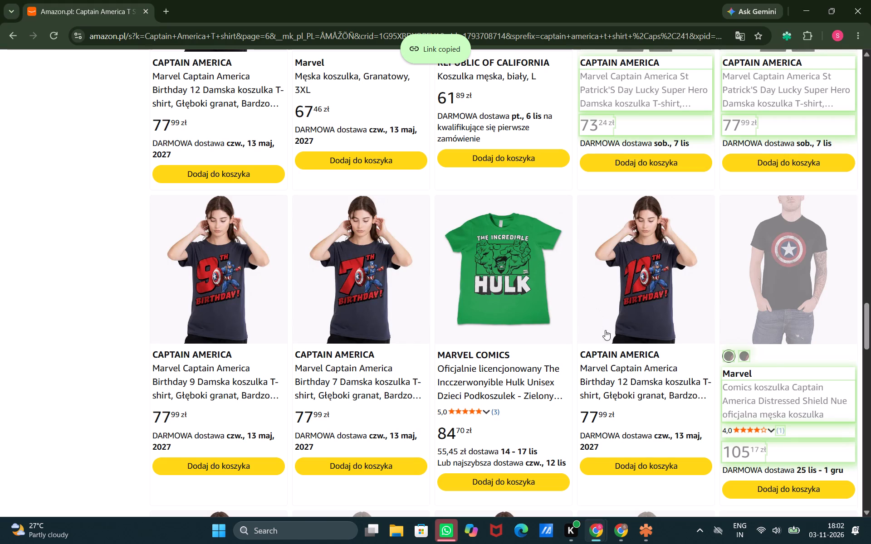
right_click(618, 364)
click(658, 293)
key(alt+Tab)
key(ctrl+v)
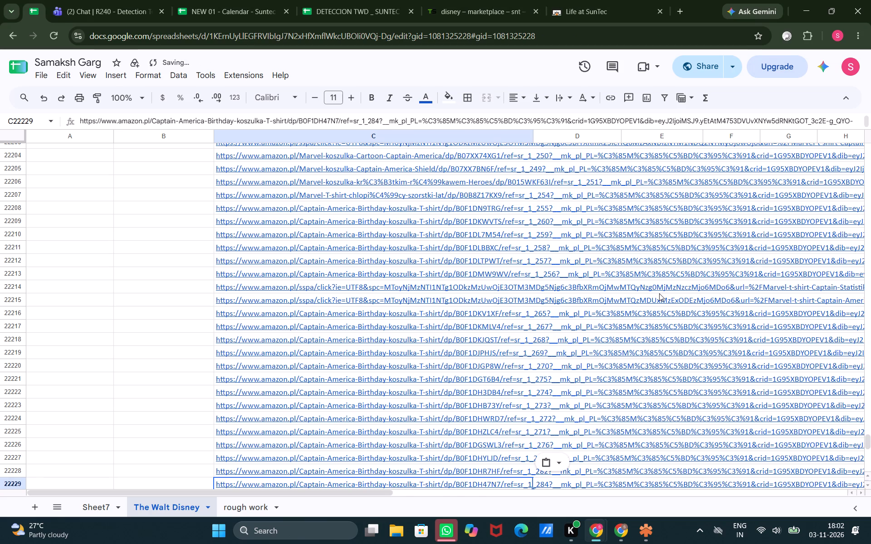
key(Return)
key(Return)
Copy the link of the Rock Off Koszulka Captain America Est 1941 Stone Wash into cell C22230.
key(alt+Tab)
scroll(644, 307, down, 6)
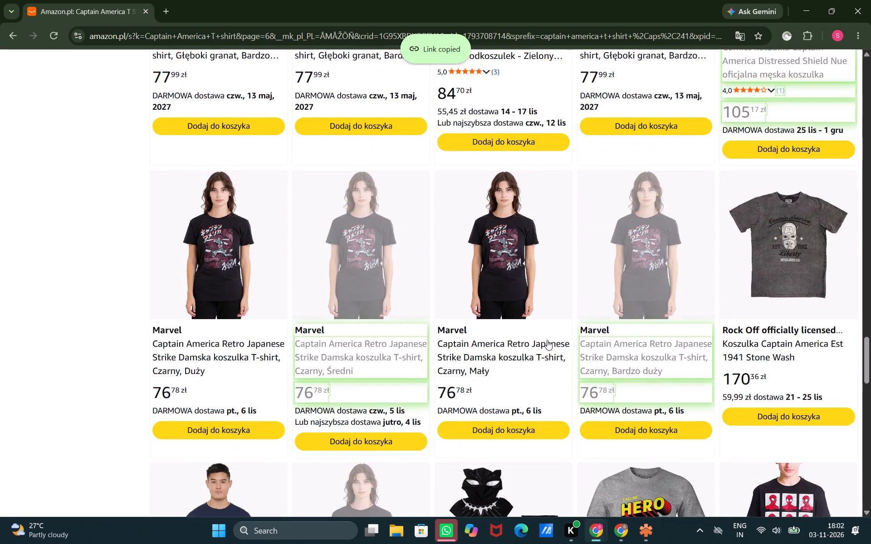
right_click(799, 336)
right_click(773, 361)
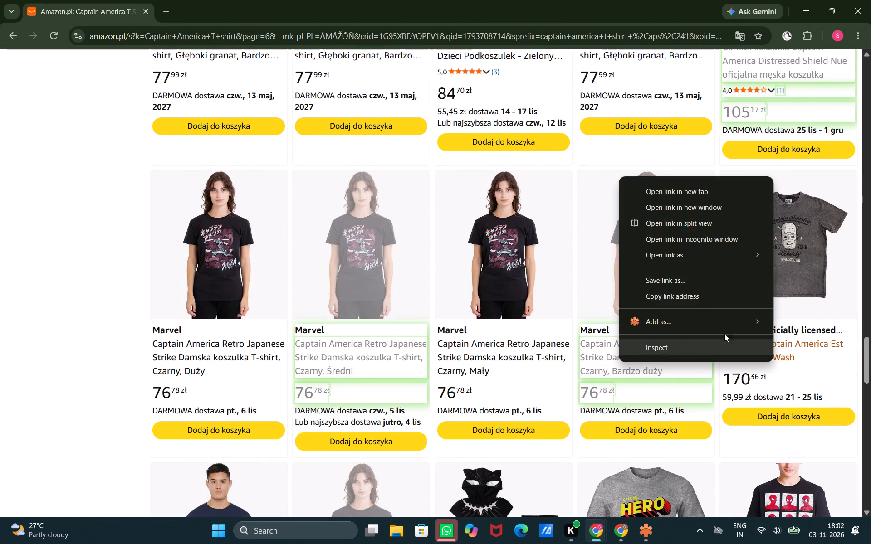
click(707, 303)
key(alt+Tab)
key(ctrl+v)
key(Return)
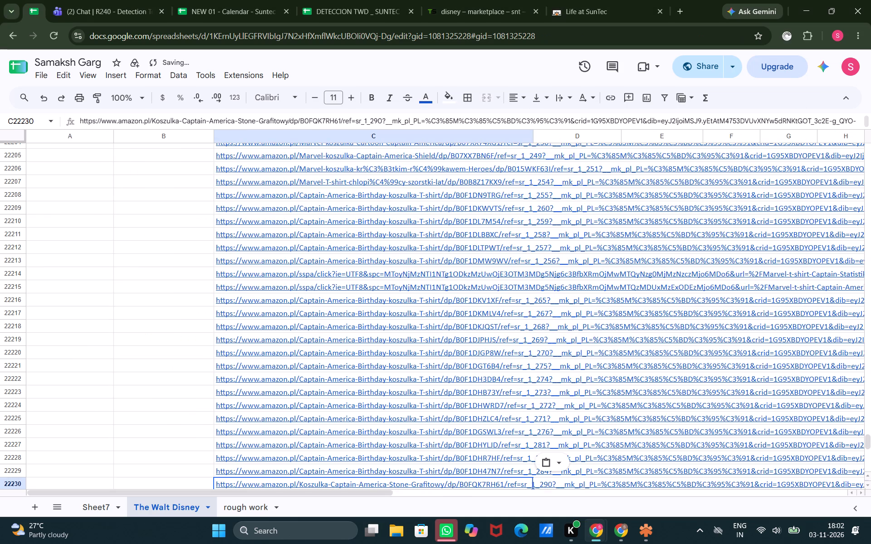
key(Return)
Copy the link of the black Captain America Retro Japanese Strike women's T-shirt (Mały) into cell C22231.
key(alt+Tab)
right_click(488, 366)
click(559, 299)
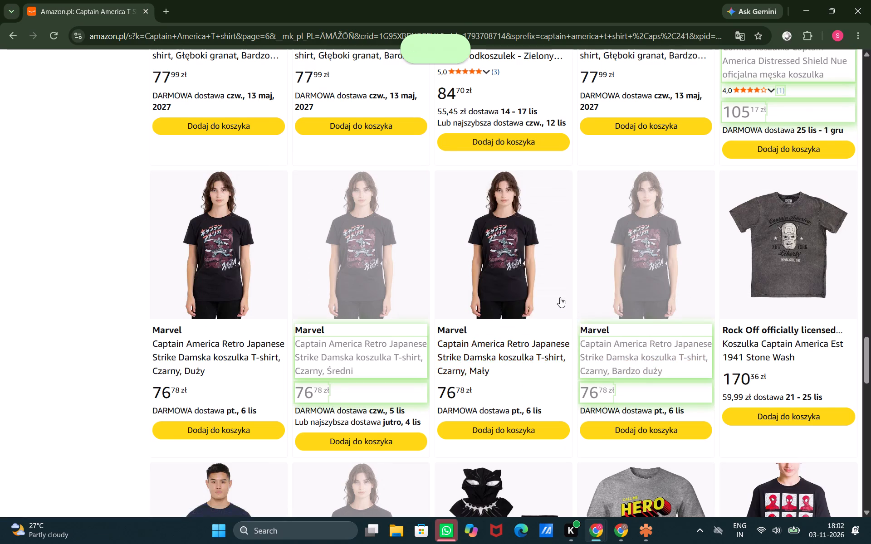
key(alt+Tab)
key(ctrl+v)
key(Return)
key(Return)
Copy the link of the black Captain America Retro Japanese Strike women's T-shirt (Duży) into cell C22232.
key(alt+Tab)
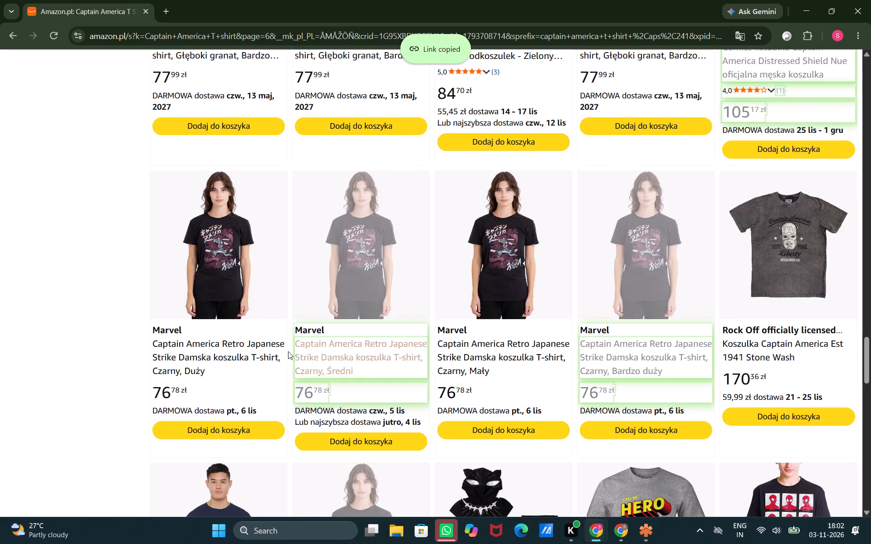
right_click(254, 348)
click(318, 287)
key(alt+Tab)
key(ctrl+v)
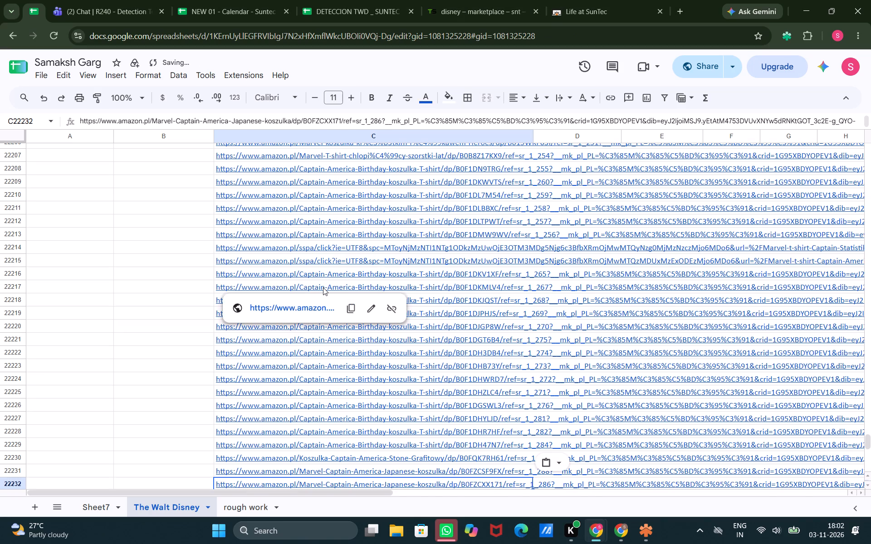
key(Return)
key(Return)
Copy the link of the St Patrick'S Day Lucky Super Hero unisex children's T-shirt (9-11 lat) into cell C22233.
key(alt+Tab)
scroll(413, 273, down, 5)
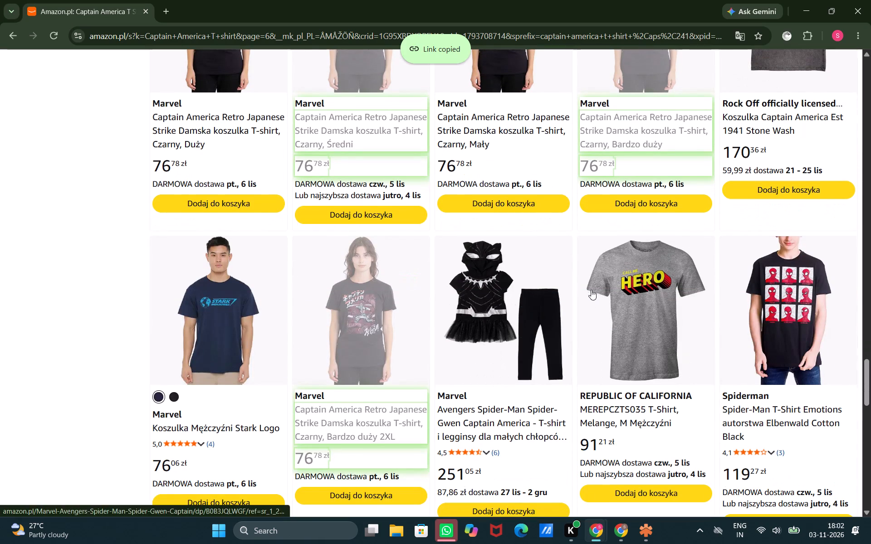
scroll(741, 287, down, 8)
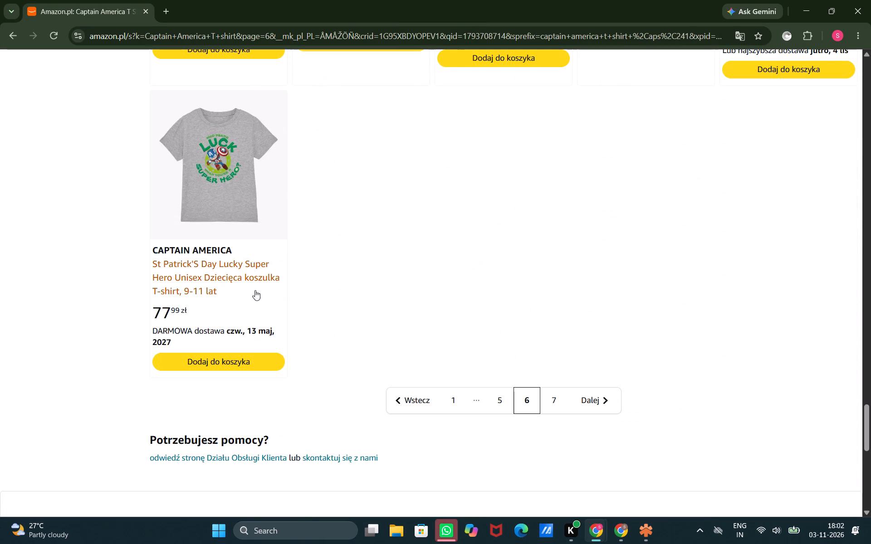
right_click(248, 279)
click(282, 397)
key(alt+Tab)
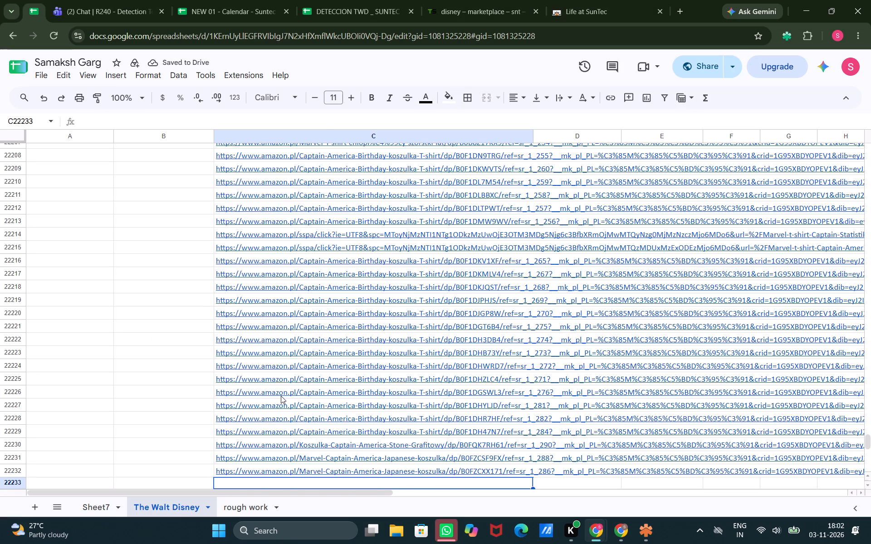
key(ctrl+v)
key(Return)
key(Return)
Open page 7 of the Captain America T shirt search results.
key(alt+Tab)
scroll(313, 386, down, 4)
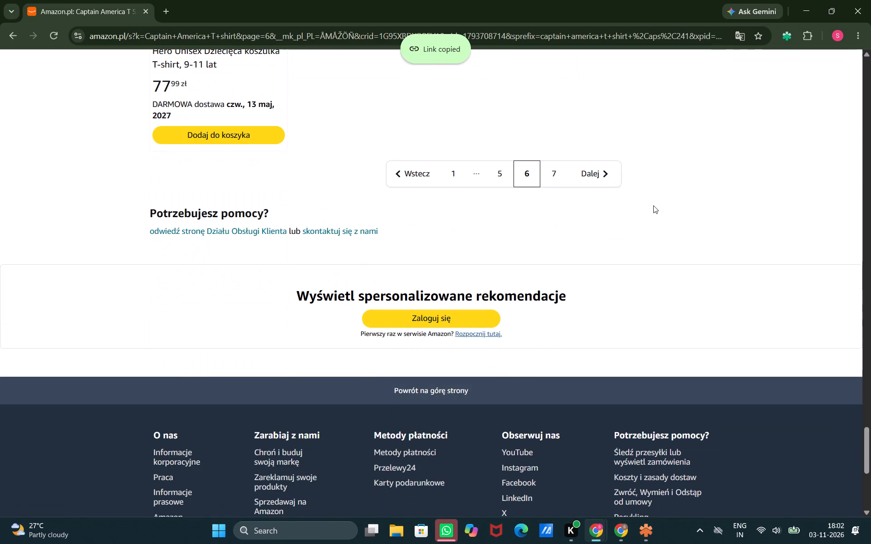
click(548, 175)
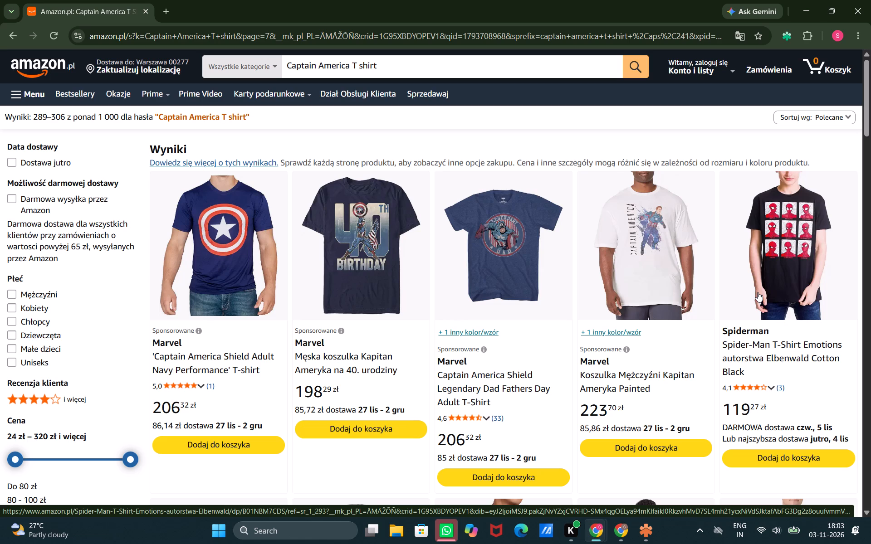
Copy the link of the 'Captain America Shield Adult Navy Performance' T-shirt into cell C22234.
scroll(758, 292, down, 20)
scroll(758, 292, down, 7)
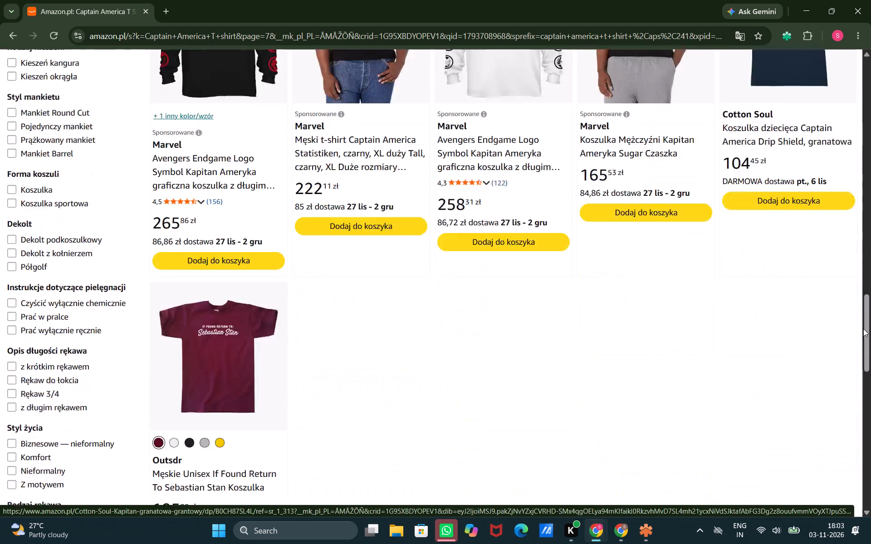
scroll(863, 329, down, 7)
scroll(870, 345, up, 20)
scroll(870, 345, up, 20)
scroll(870, 345, up, 4)
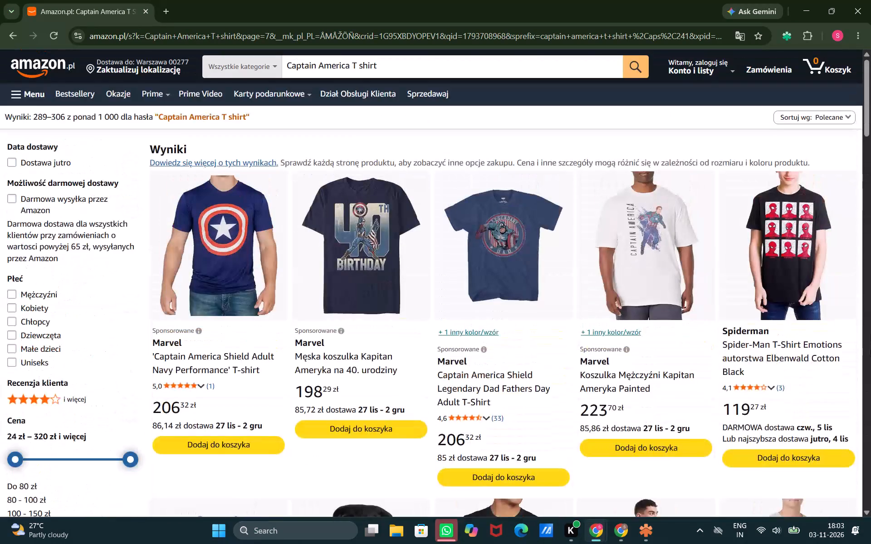
right_click(254, 364)
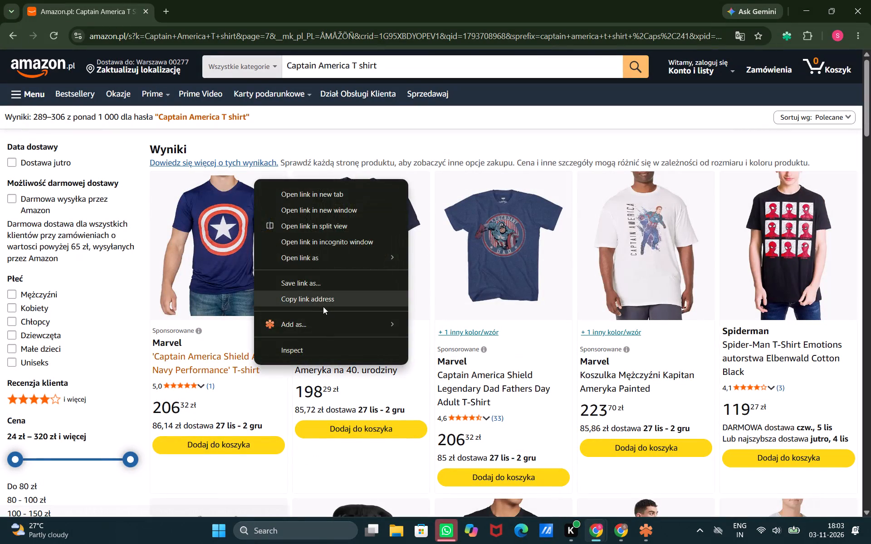
click(325, 302)
key(alt+Tab)
key(ctrl+v)
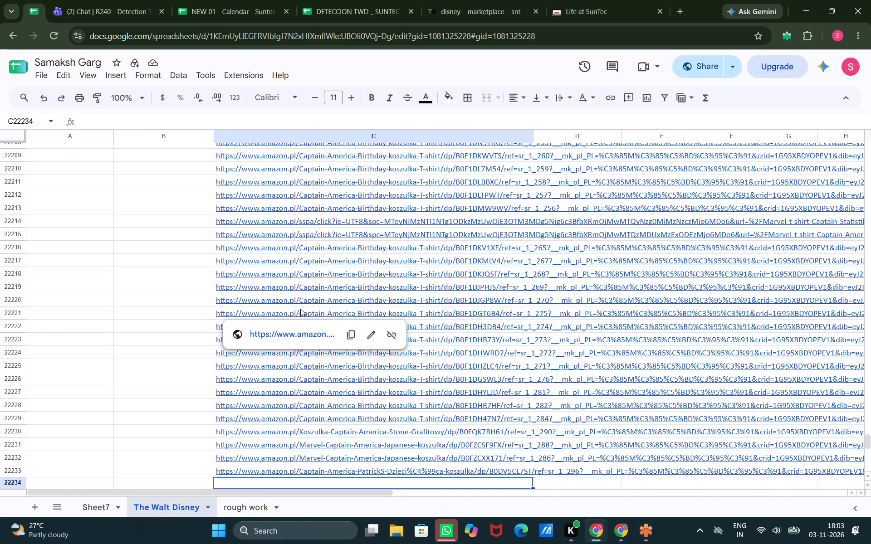
key(Return)
key(Return)
Copy the link of the Marvel men's Kapitan Ameryka 40th birthday T-shirt (na 40. urodziny) into cell C22235.
key(alt+Tab)
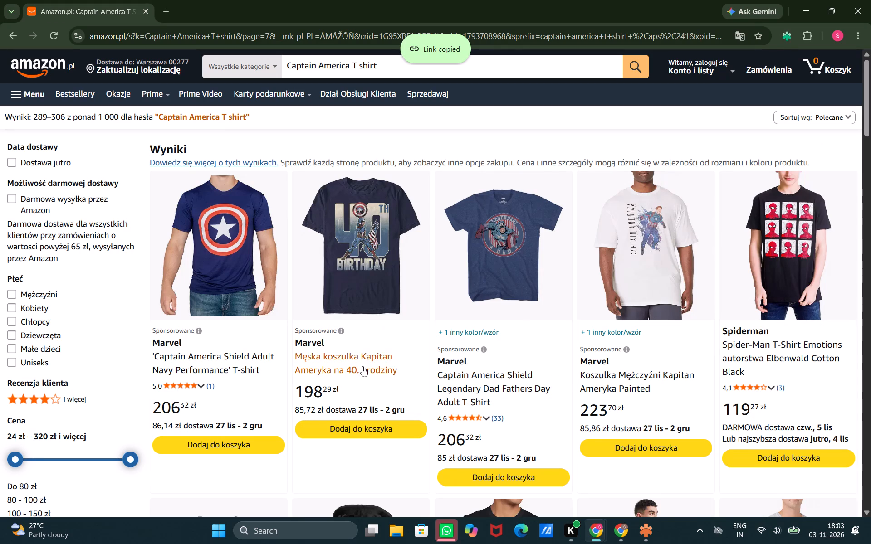
right_click(362, 366)
click(441, 303)
key(alt+Tab)
key(ctrl+v)
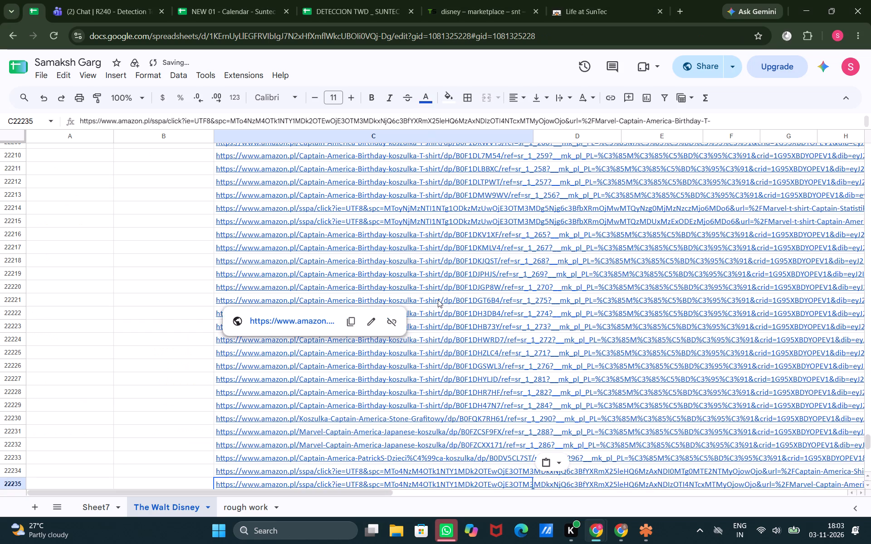
key(Return)
key(Return)
Copy the link of the Captain America Shield Legendary Dad Fathers Day Adult T-Shirt into cell C22236.
key(alt+Tab)
right_click(479, 382)
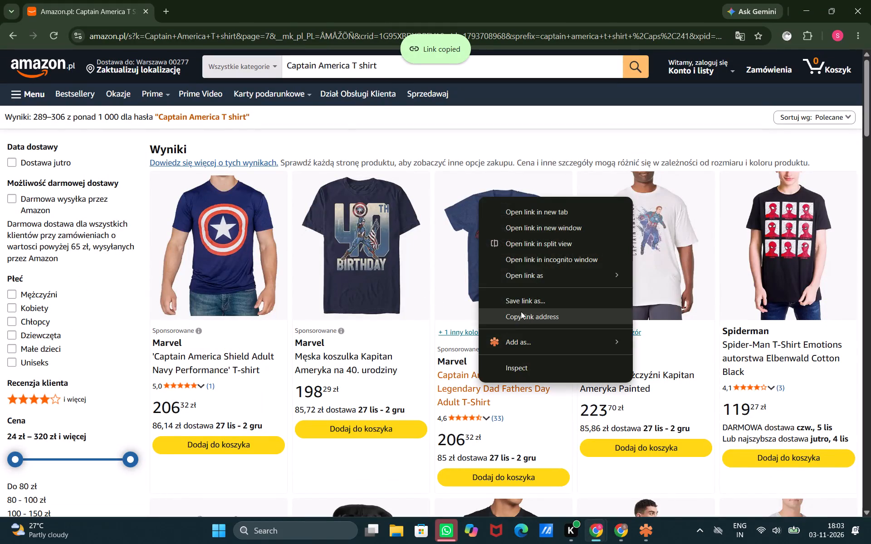
click(521, 311)
key(alt+Tab)
key(ctrl+v)
key(Return)
key(Return)
Copy the link of the Marvel Koszulka Mężczyźni Kapitan Ameryka Painted into cell C22237.
key(alt+Tab)
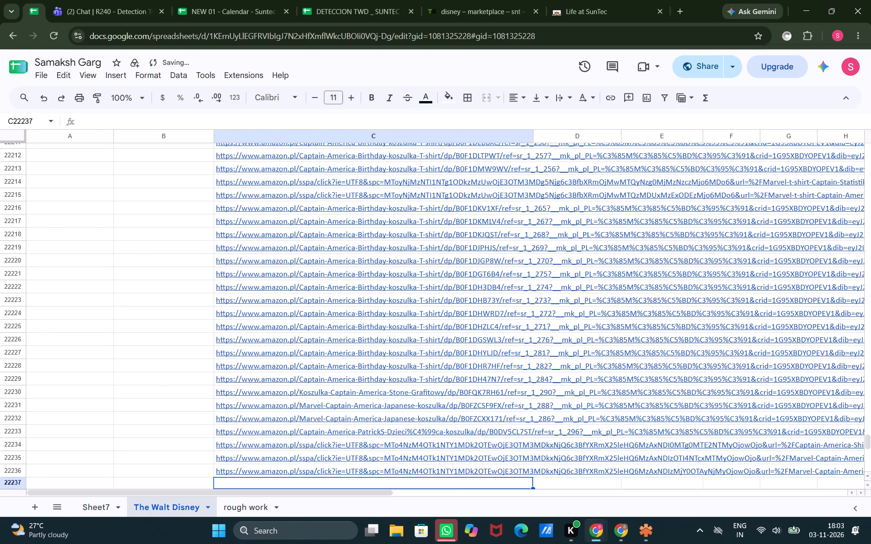
right_click(641, 371)
click(682, 311)
key(alt+Tab)
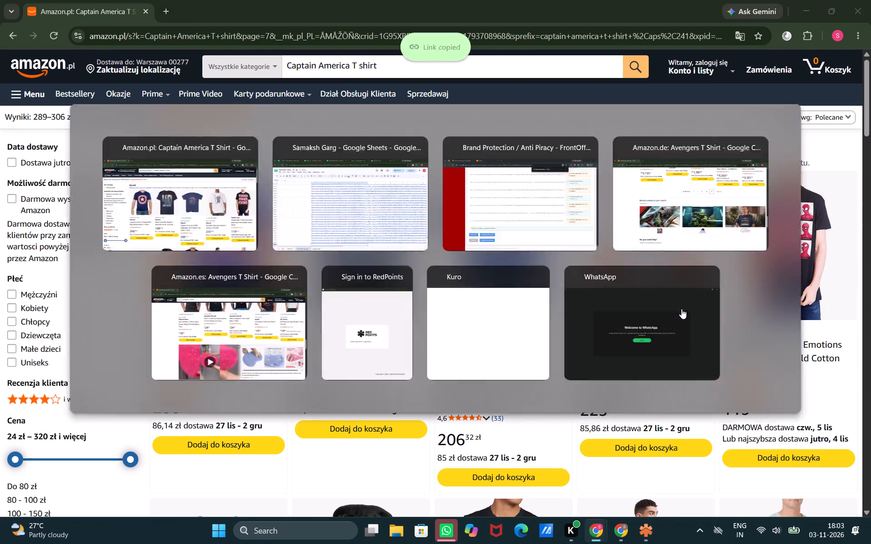
key(ctrl+v)
key(Return)
key(Return)
Copy the link of the Marvel MEMARCOTS120 T-Shirt (Melange, XXL) into the next empty cell of column C.
key(alt+Tab)
scroll(678, 301, down, 5)
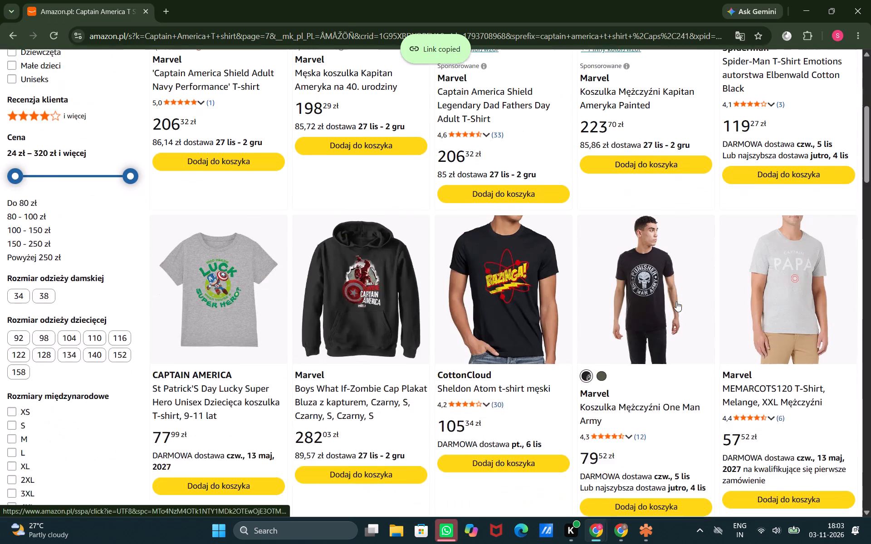
right_click(807, 369)
click(743, 301)
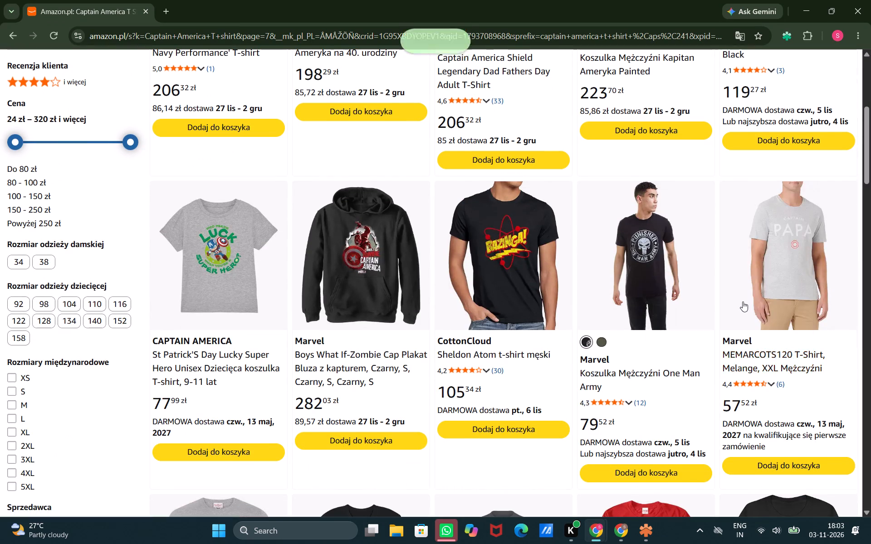
key(alt+Tab)
key(ctrl+v)
key(Return)
key(Return)
Copy the link of page 7's St Patrick'S Day Lucky Super Hero children's T-shirt (9-11 lat) into the next empty cell of column C.
key(alt+Tab)
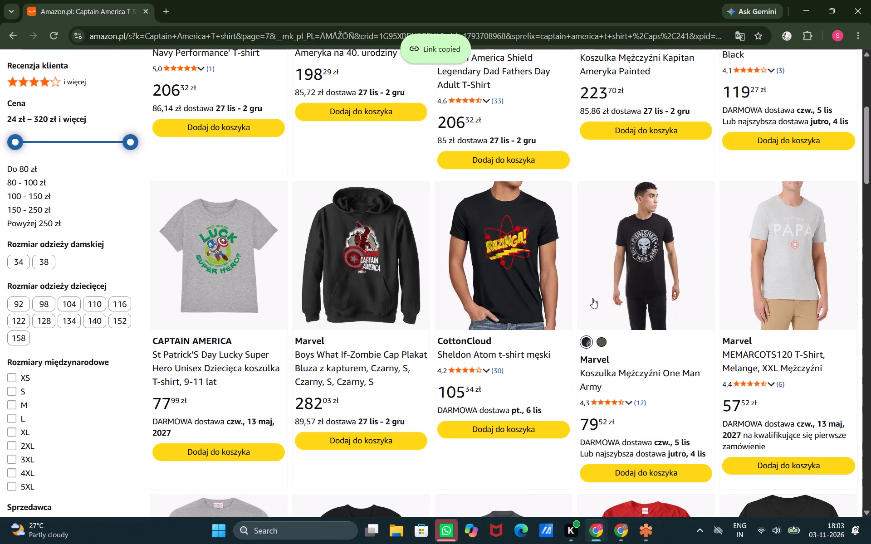
right_click(219, 354)
click(274, 294)
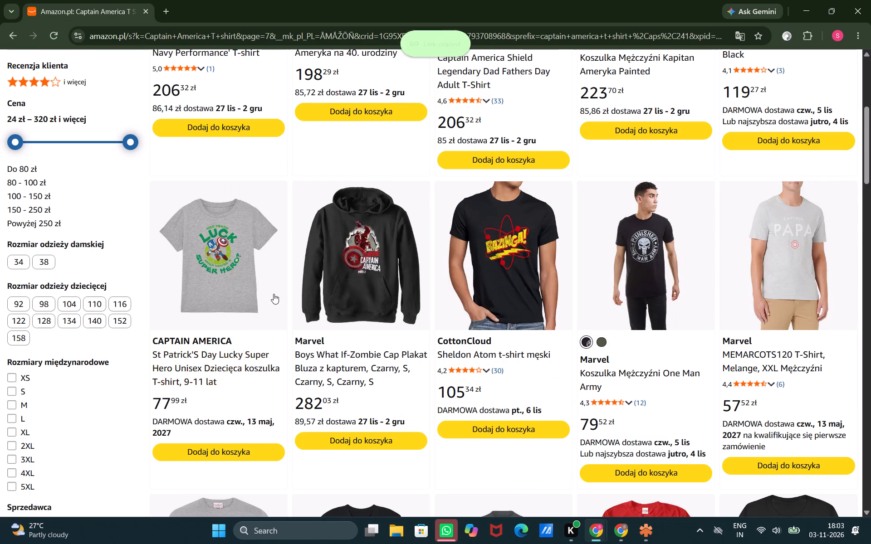
key(alt+Tab)
key(ctrl+v)
key(Return)
key(Return)
Copy the link of the Captain America Retro Japanese Strike long-sleeve shirt (Czarny, Średni) into cell C22240.
key(alt+Tab)
scroll(277, 294, down, 6)
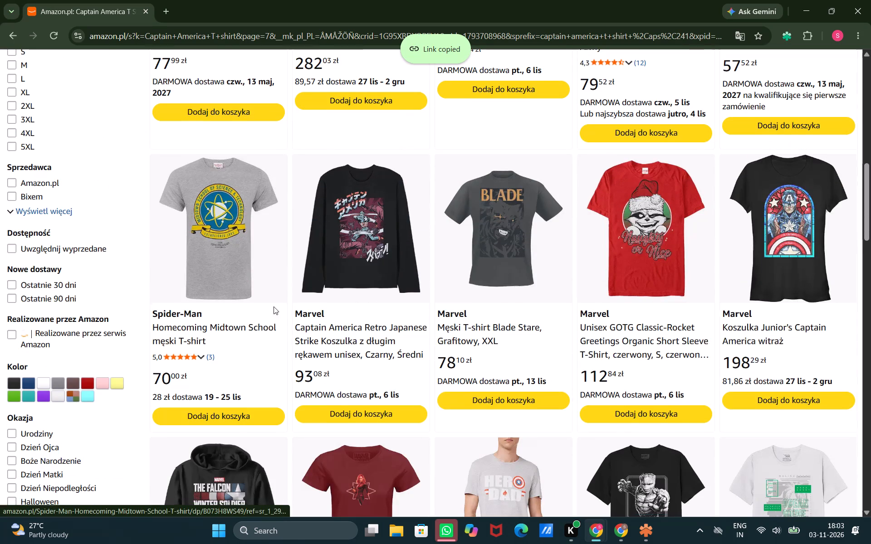
right_click(349, 325)
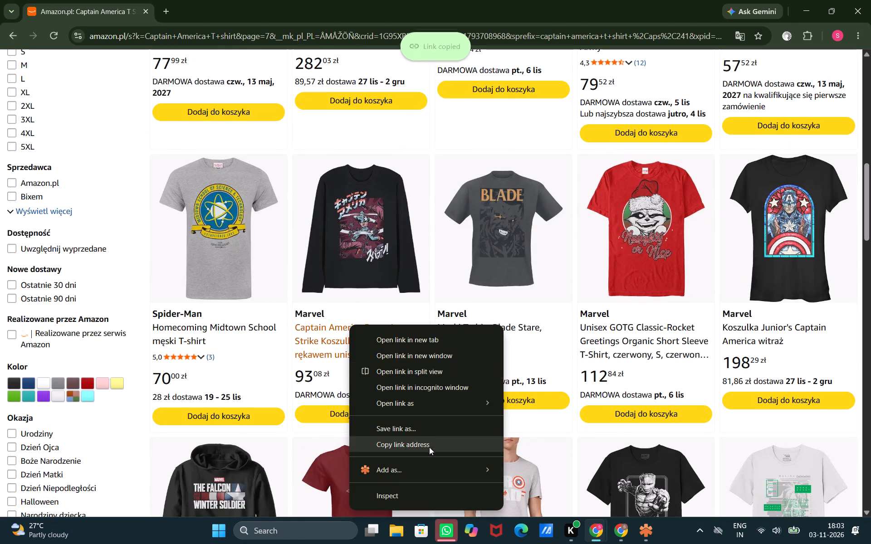
click(429, 447)
key(alt+Tab)
key(ctrl+v)
key(Return)
key(Return)
Copy the link of the Marvel Koszulka Junior's Captain America witraż into cell C22241.
key(alt+Tab)
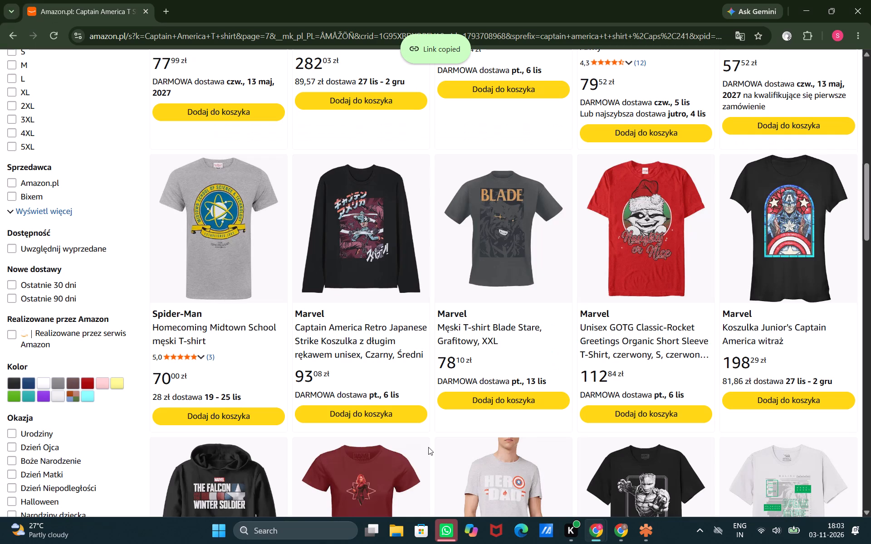
right_click(808, 321)
right_click(796, 325)
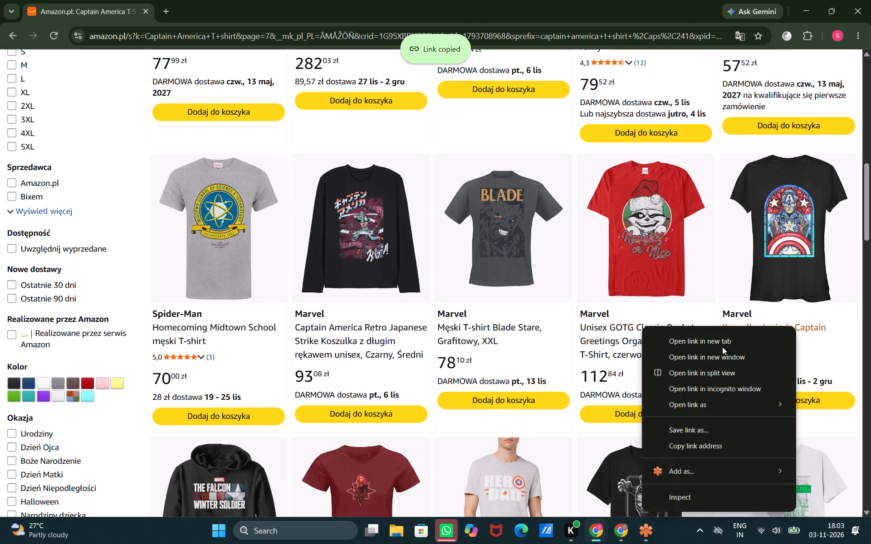
click(729, 448)
key(alt+Tab)
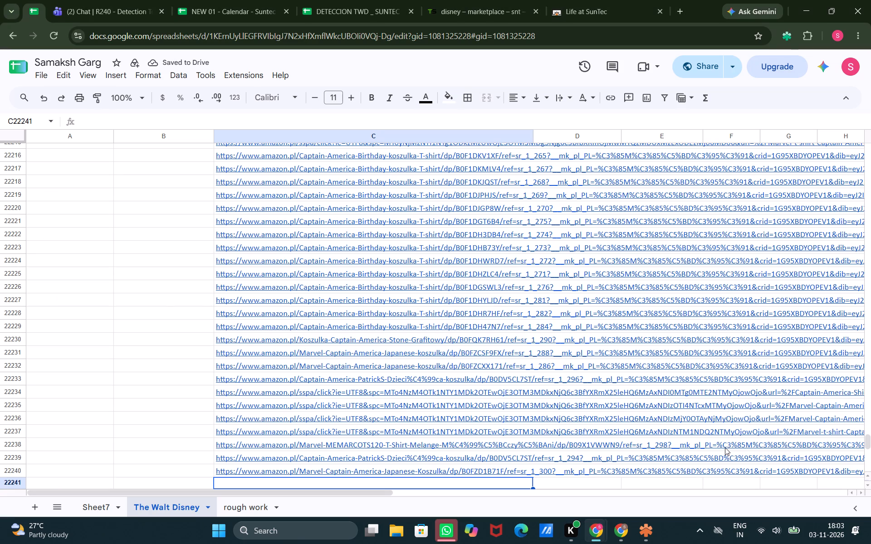
key(ctrl+v)
key(Return)
key(Return)
Copy the link of the Marvel Koszula męska MEMARCOTS228 (Szary melanż, XXL) into cell C22242.
key(alt+Tab)
scroll(725, 447, down, 4)
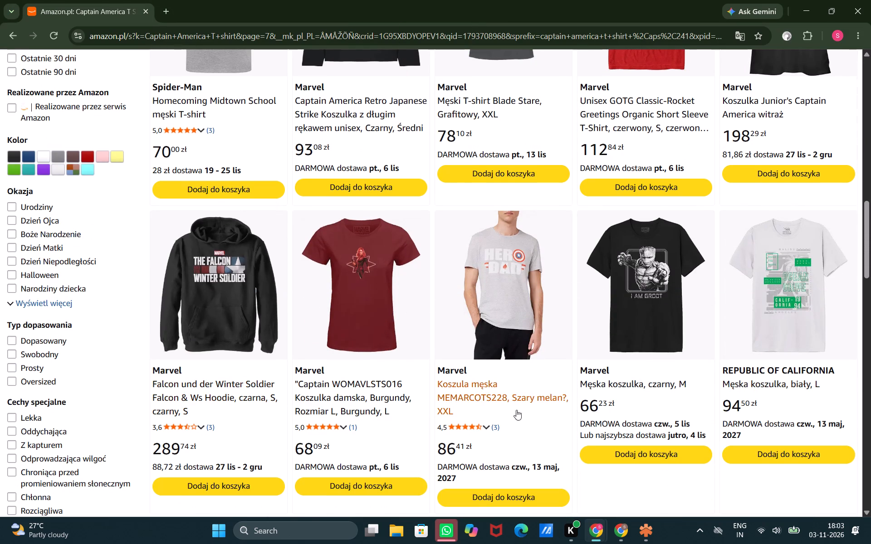
right_click(471, 401)
click(528, 340)
key(alt+Tab)
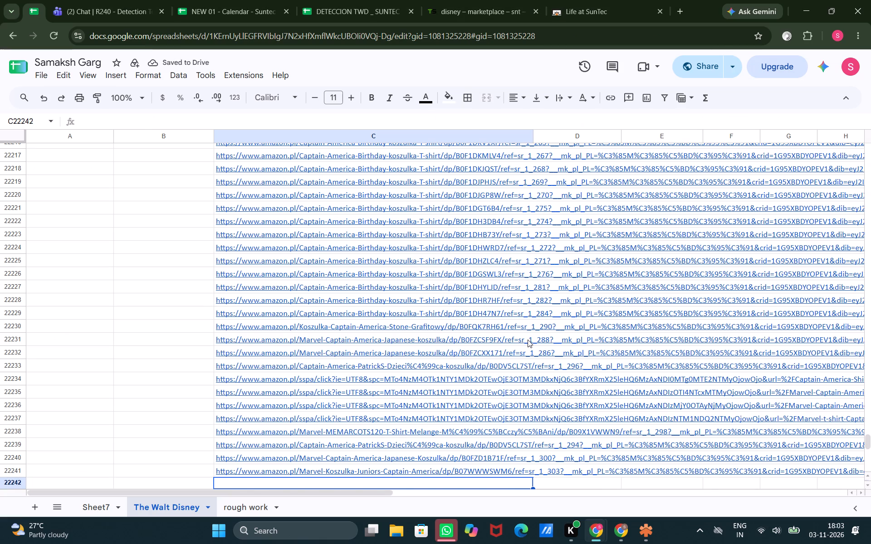
key(ctrl+v)
key(Return)
key(Return)
Copy the link of the sponsored Marvel Męski t-shirt Captain America Statistiken into cell C22243.
key(alt+Tab)
scroll(511, 352, down, 5)
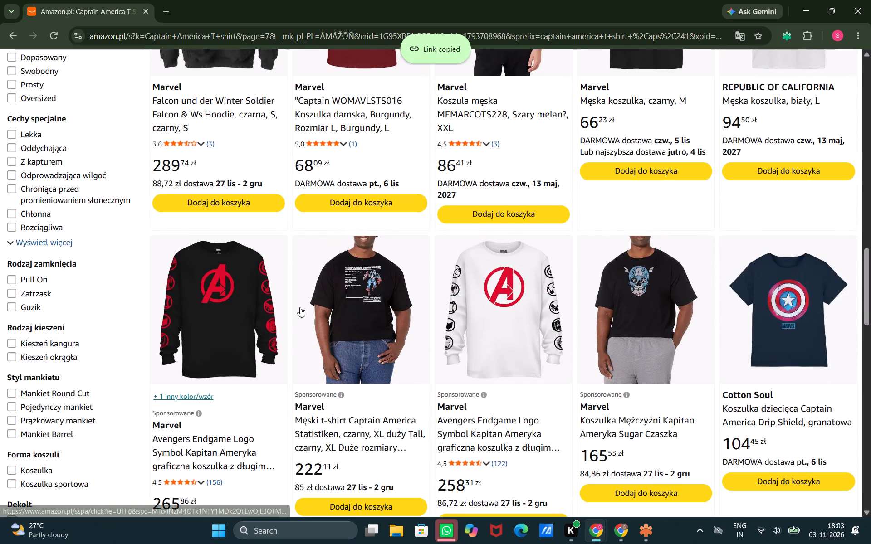
right_click(332, 426)
click(382, 360)
key(alt+Tab)
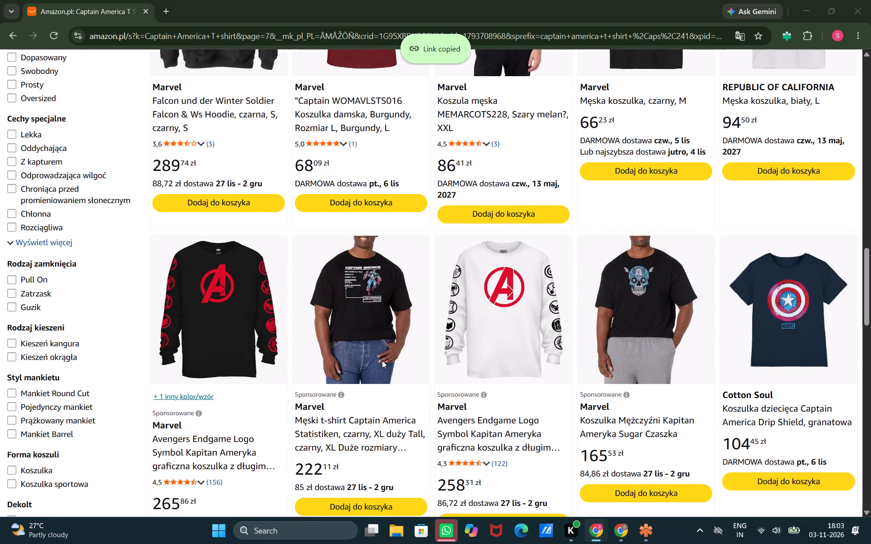
key(ctrl+v)
key(Return)
key(Return)
Copy the link of the sponsored Marvel Koszulka Mężczyźni Kapitan Ameryka Sugar Czaszka into cell C22244.
key(alt+Tab)
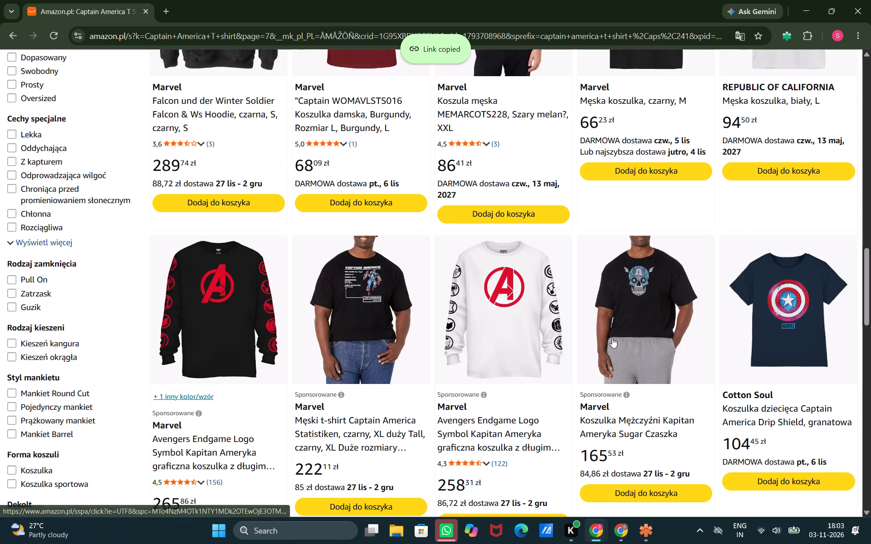
right_click(645, 420)
click(680, 356)
key(alt+Tab)
key(ctrl+v)
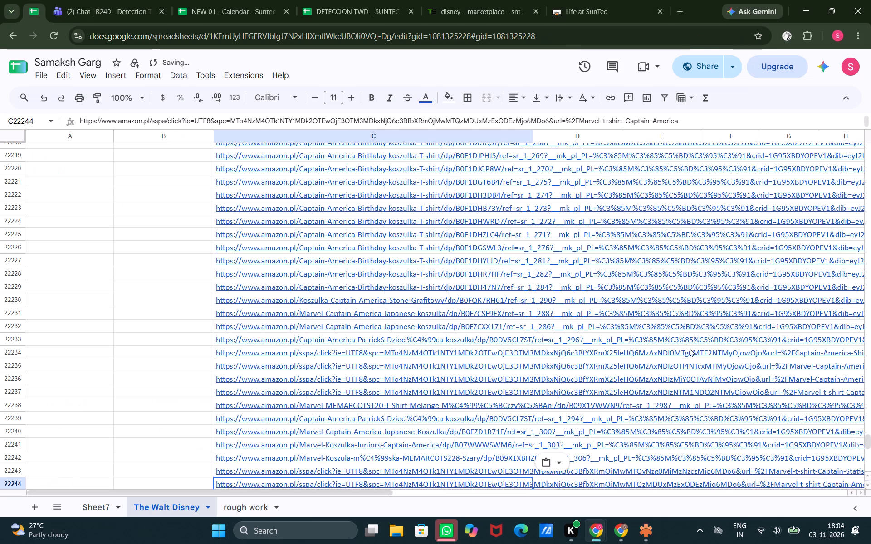
key(Return)
key(Return)
Copy the link of the Cotton Soul children's Captain America Drip Shield T-shirt into cell C22245.
key(alt+Tab)
right_click(795, 409)
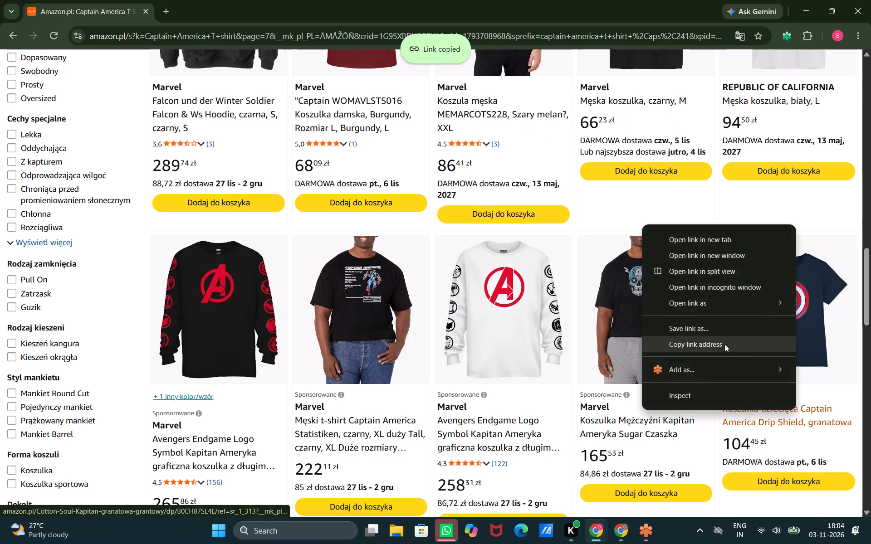
click(723, 340)
key(alt+Tab)
key(ctrl+v)
key(Return)
key(Return)
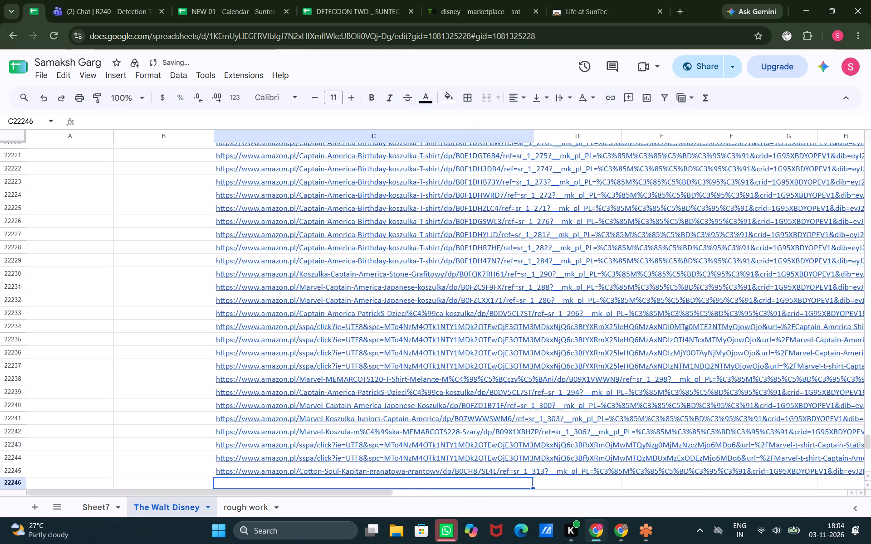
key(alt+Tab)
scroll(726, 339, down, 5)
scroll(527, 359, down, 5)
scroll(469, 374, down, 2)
In The Walt Disney sheet, copy "Captain America - T-Shirts" from B21927 into B21928 through B22245.
key(alt+Tab)
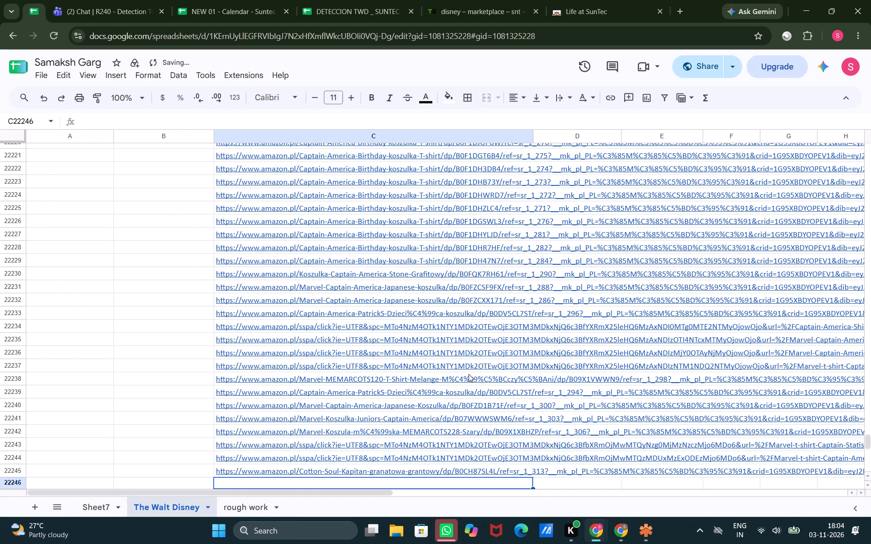
key(Up)
key(ctrl+shift+Up)
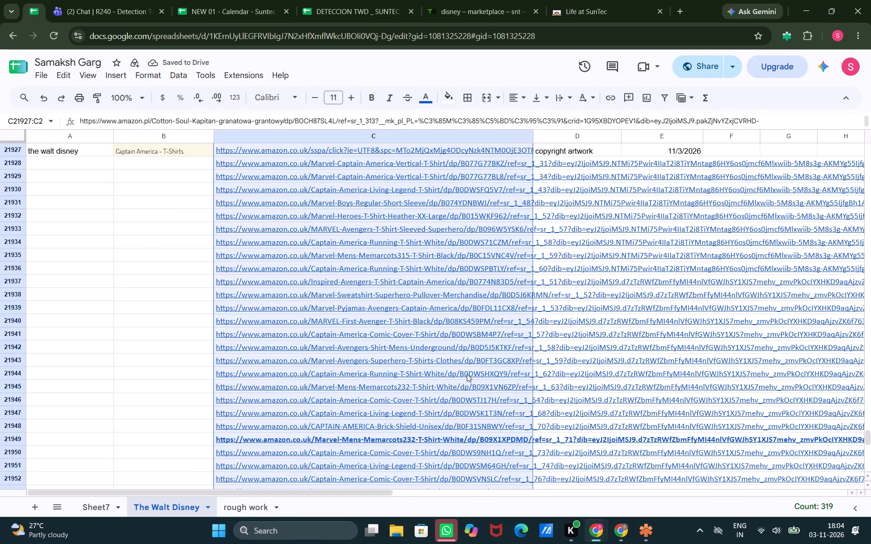
key(Down)
key(Up)
key(ctrl+Up)
key(Left)
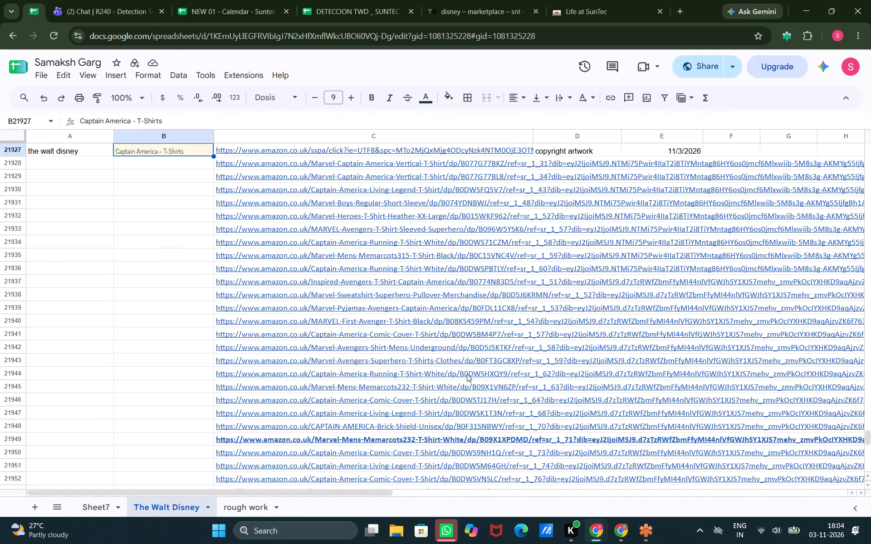
key(ctrl+c)
key(Down)
key(shift+Down)
key(shift+Down)
key(shift+Down)
key(shift+Down)
key(shift+Down)
key(shift+Down)
key(shift+Down)
key(shift+Down)
key(shift+Down)
key(shift+Down)
key(shift+Down)
key(shift+Down)
key(shift+Down)
key(shift+Down)
key(shift+Down)
key(shift+Down)
key(shift+Down)
key(shift+Down)
key(shift+Down)
key(shift+Down)
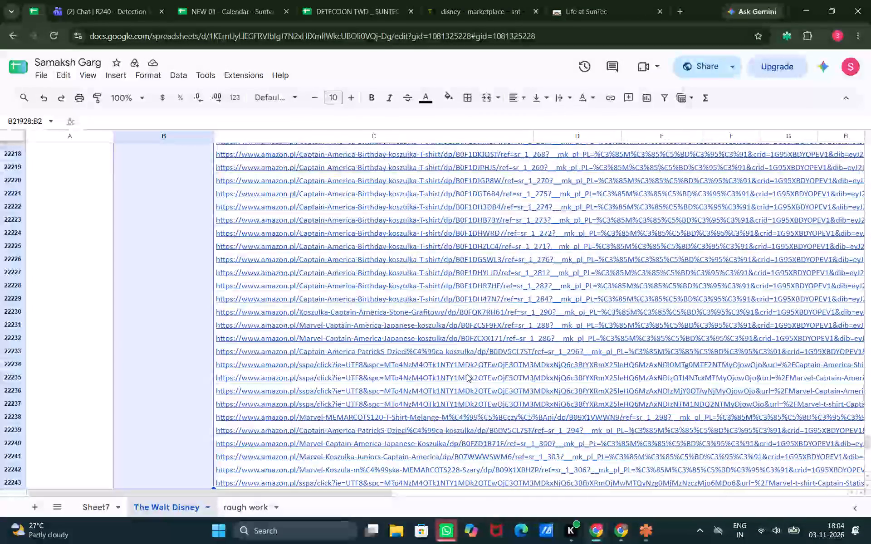
key(shift+Up)
key(shift+Up)
key(shift+Up)
key(shift+Up)
key(shift+Up)
key(shift+Up)
key(shift+Up)
key(shift+Up)
key(shift+Up)
key(shift+Up)
key(shift+Up)
key(shift+Up)
key(shift+Up)
key(shift+Up)
key(shift+Up)
key(shift+Down)
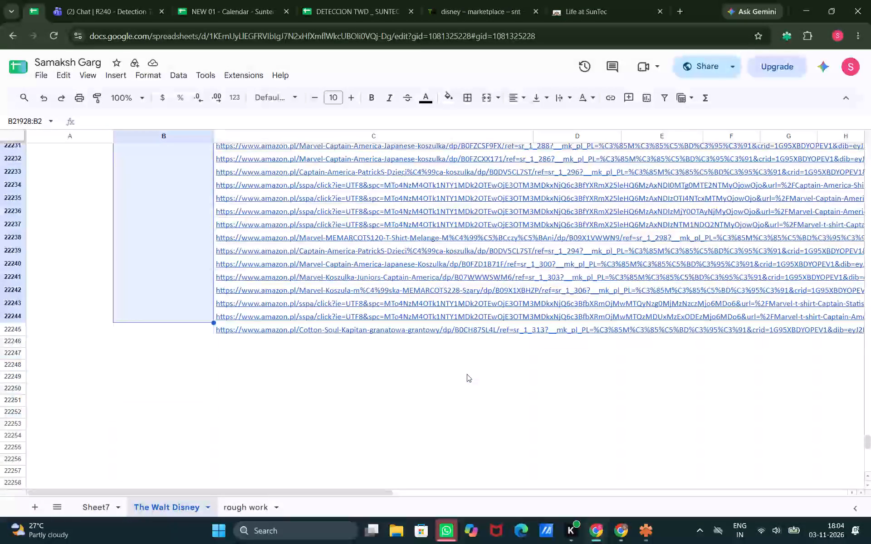
key(shift+Down)
key(ctrl+v)
Copy "the walt disney" from A21927 into A21928 through A22245.
key(Up)
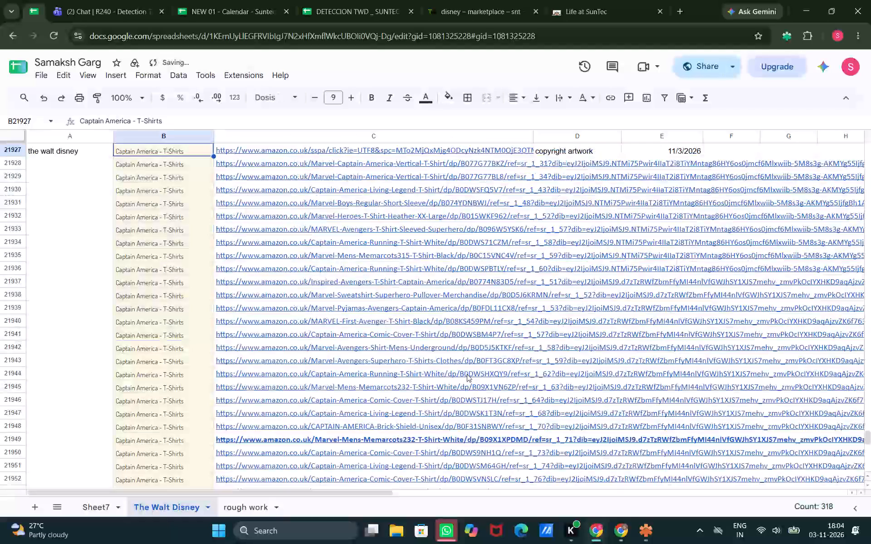
key(Left)
key(ctrl+c)
key(Down)
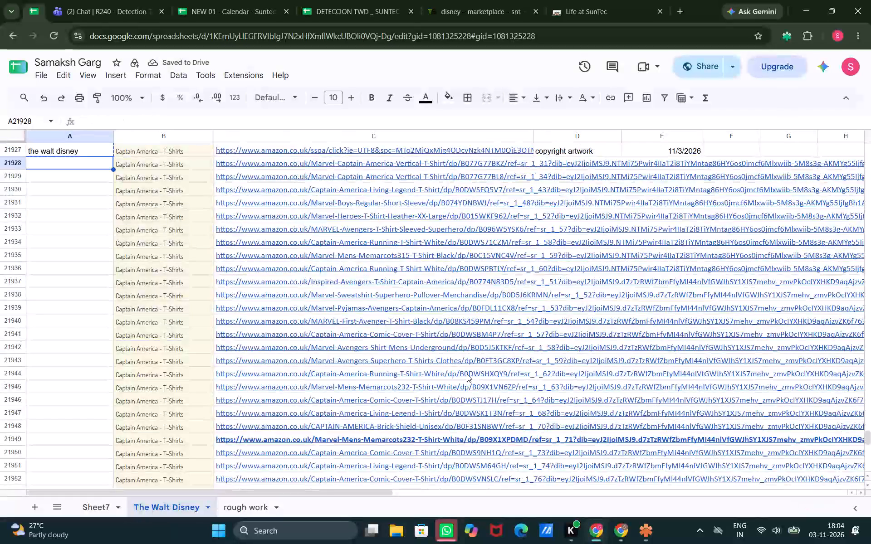
key(shift+Down)
key(shift+Down)
key(shift+Down)
key(shift+Down)
key(shift+Down)
key(shift+Down)
key(shift+Down)
key(shift+Down)
key(shift+Down)
key(shift+Down)
key(shift+Down)
key(shift+Down)
key(shift+Down)
key(shift+Down)
key(shift+Down)
key(shift+Down)
key(shift+Down)
key(shift+Down)
key(shift+Down)
key(shift+Down)
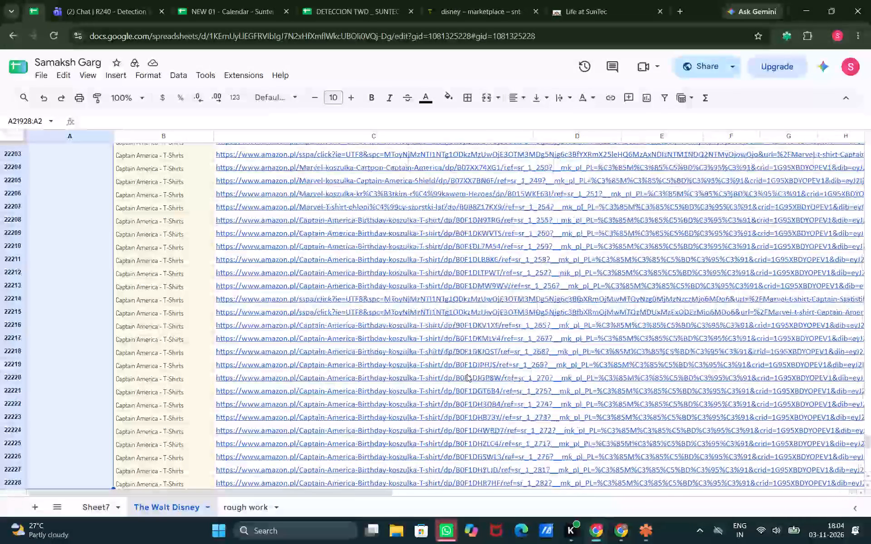
key(shift+Up)
key(shift+Up)
key(shift+Up)
key(shift+Up)
key(shift+Up)
key(shift+Up)
key(shift+Up)
key(shift+Up)
key(shift+Up)
key(shift+Up)
key(shift+Up)
key(shift+Up)
key(shift+Up)
key(shift+Up)
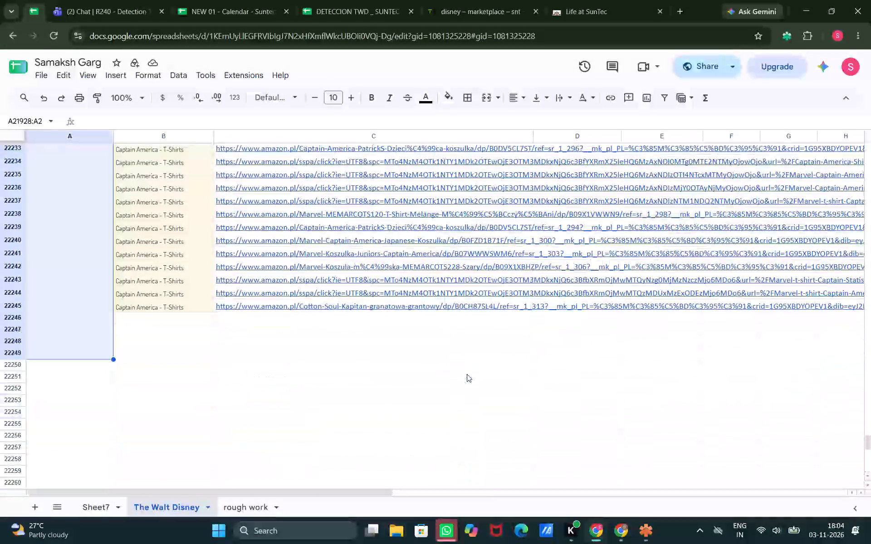
key(shift+Up)
key(ctrl+v)
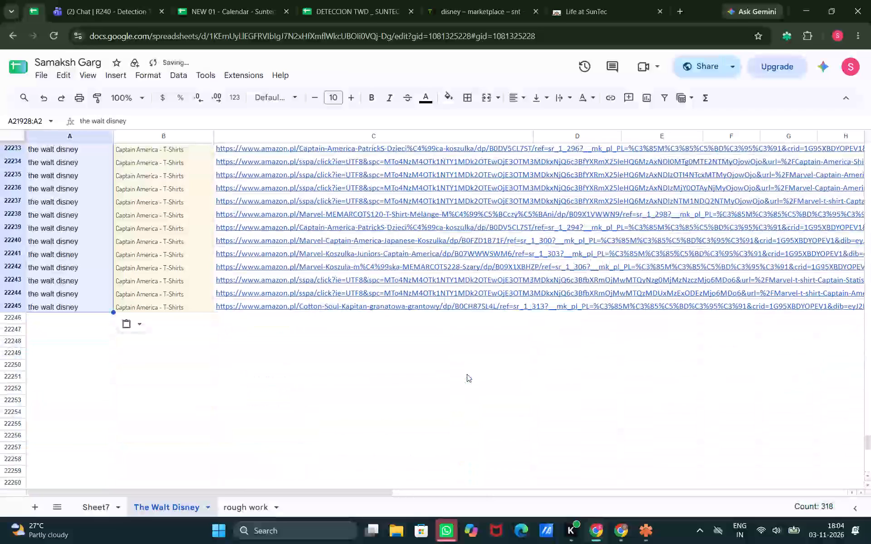
In The Walt Disney sheet, copy "copyright artwork" from D21927 into D21928 through D22245.
key(Right)
key(Right)
key(Right)
key(Up)
key(Up)
key(Down)
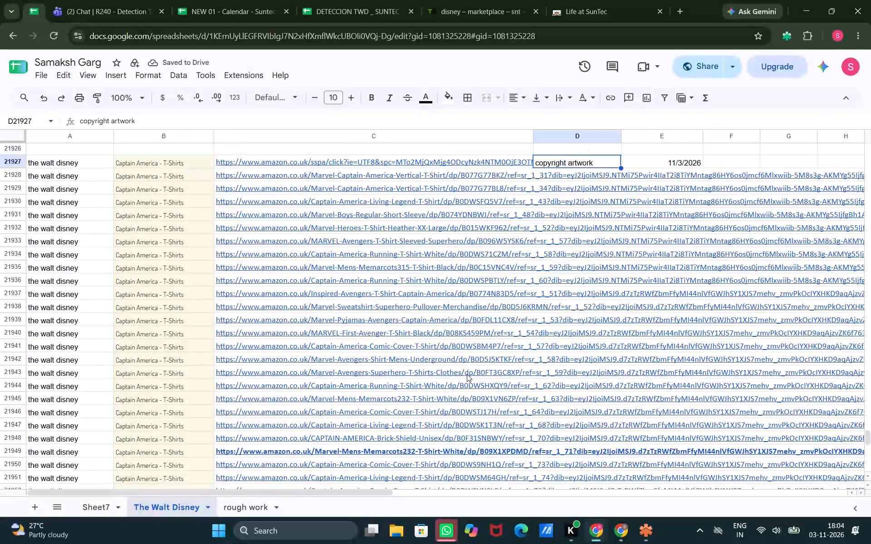
key(ctrl+c)
key(Down)
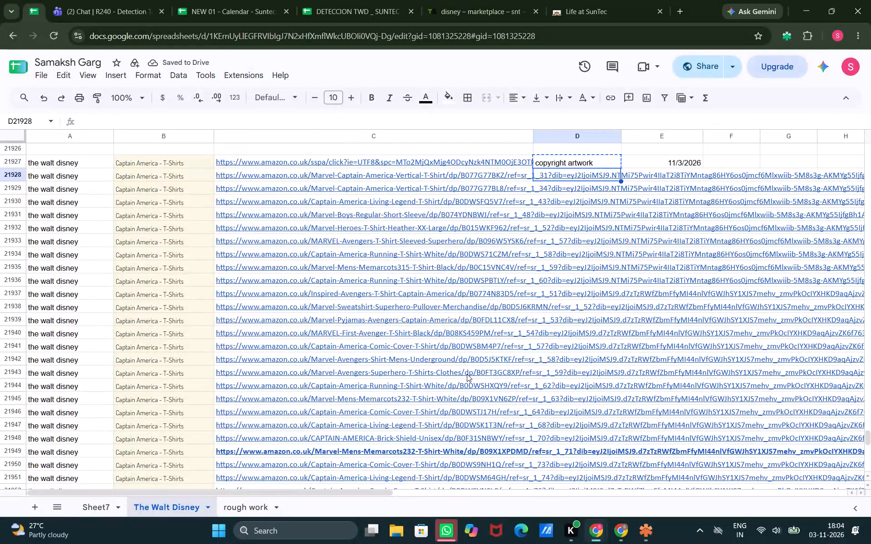
key(shift+Down)
key(shift+Down)
key(shift+Down)
key(shift+Down)
key(shift+Down)
key(shift+Down)
key(shift+Down)
key(shift+Down)
key(shift+Down)
key(shift+Down)
key(shift+Down)
key(shift+Down)
key(shift+Down)
key(shift+Down)
key(shift+Down)
key(shift+Down)
key(shift+Down)
key(shift+Down)
key(shift+Down)
key(shift+Down)
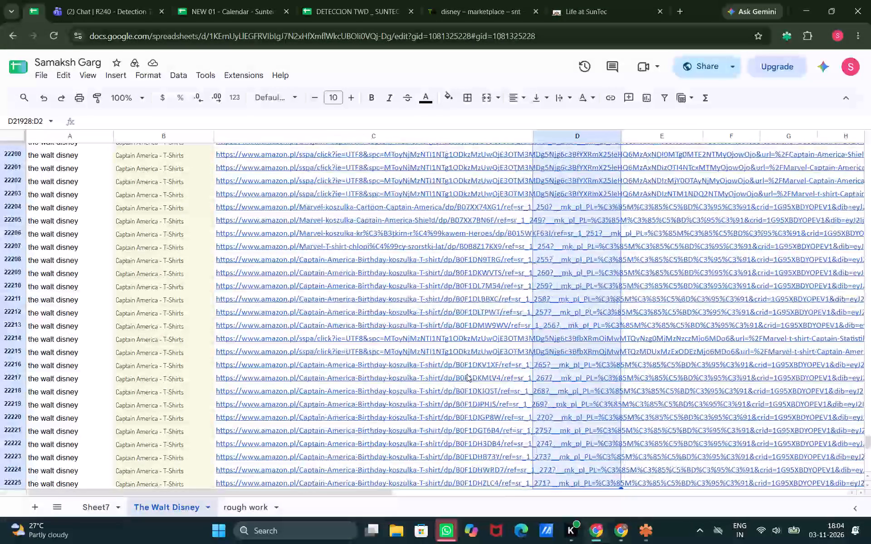
key(shift+Up)
key(shift+Up)
key(shift+Up)
key(shift+Up)
key(shift+Up)
key(shift+Up)
key(shift+Up)
key(shift+Up)
key(shift+Up)
key(shift+Up)
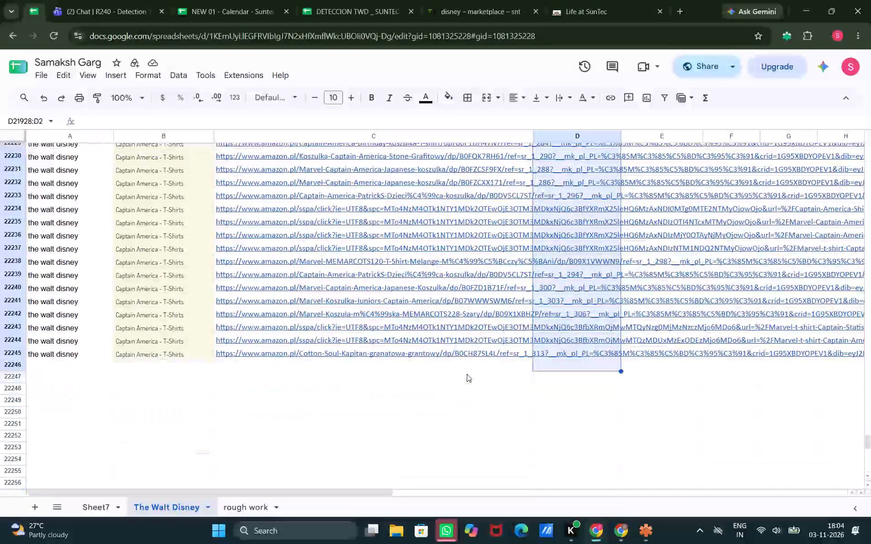
key(shift+Up)
key(ctrl+v)
Copy the date 11/3/2026 from E21927 into E21928 through E22245.
key(Right)
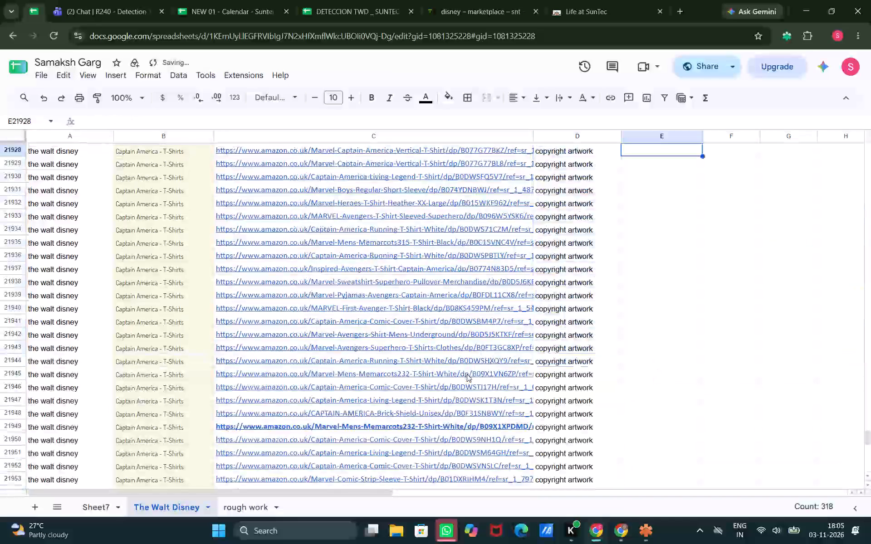
key(Up)
key(Up)
key(Down)
key(ctrl+c)
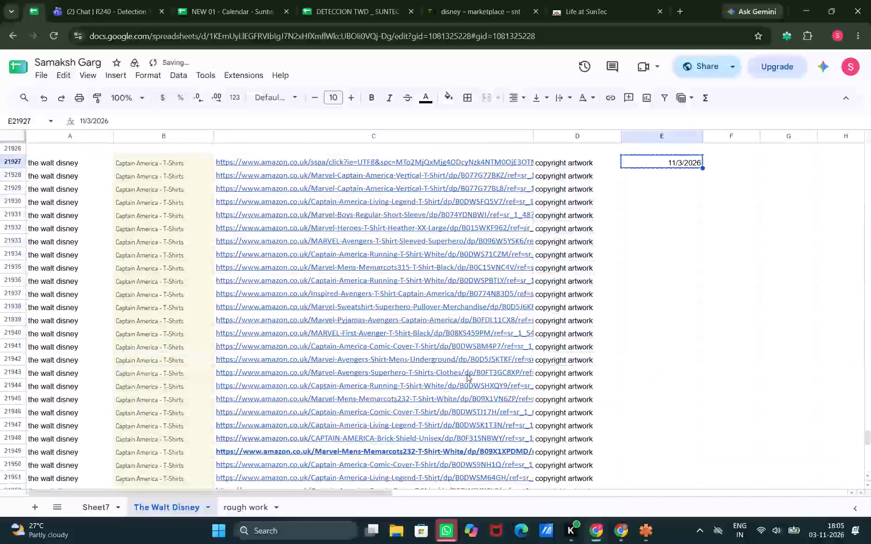
key(Down)
key(shift+Down)
key(shift+Down)
key(shift+Down)
key(shift+Down)
key(shift+Down)
key(shift+Down)
key(shift+Down)
key(shift+Down)
key(shift+Down)
key(shift+Down)
key(shift+Down)
key(shift+Down)
key(shift+Down)
key(shift+Down)
key(shift+Down)
key(shift+Down)
key(shift+Down)
key(shift+Down)
key(shift+Down)
key(shift+Down)
key(shift+Down)
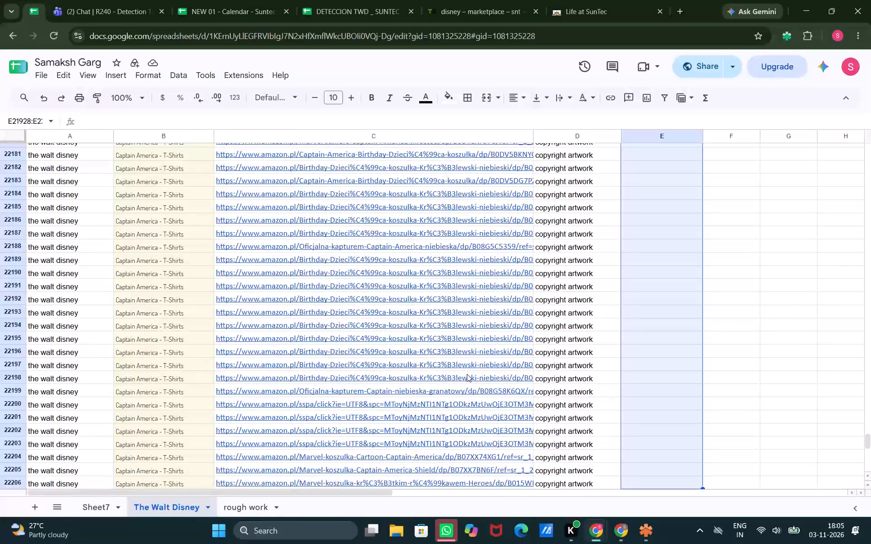
key(shift+Up)
key(shift+Up)
key(shift+Up)
key(shift+Up)
key(shift+Up)
key(shift+Up)
key(shift+Up)
key(shift+Up)
key(shift+Up)
key(shift+Up)
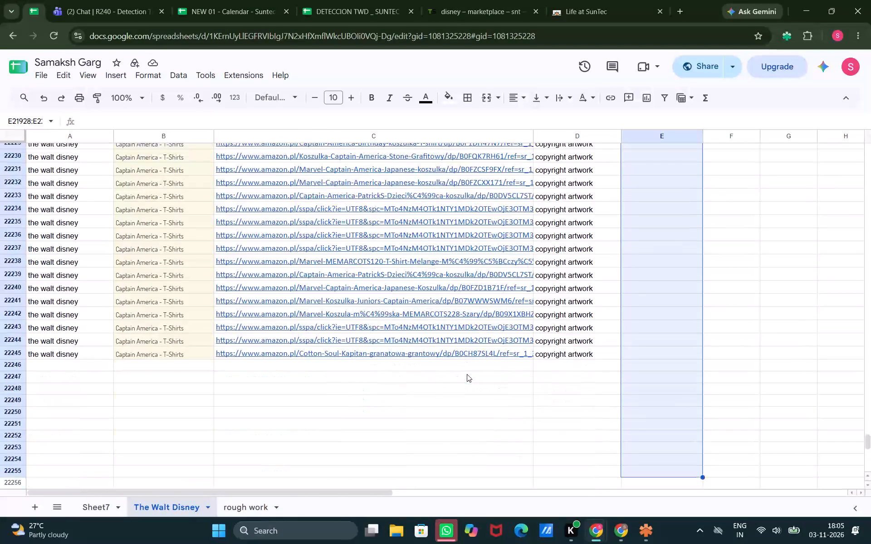
key(shift+Up)
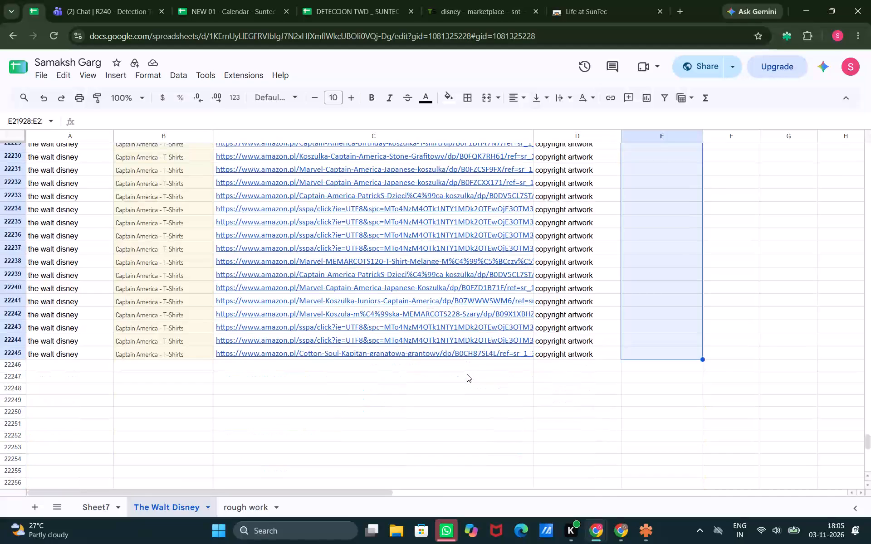
key(ctrl+v)
Check the end of the previous batch around row 21925, across to column I.
key(Up)
key(Up)
key(Left)
key(Up)
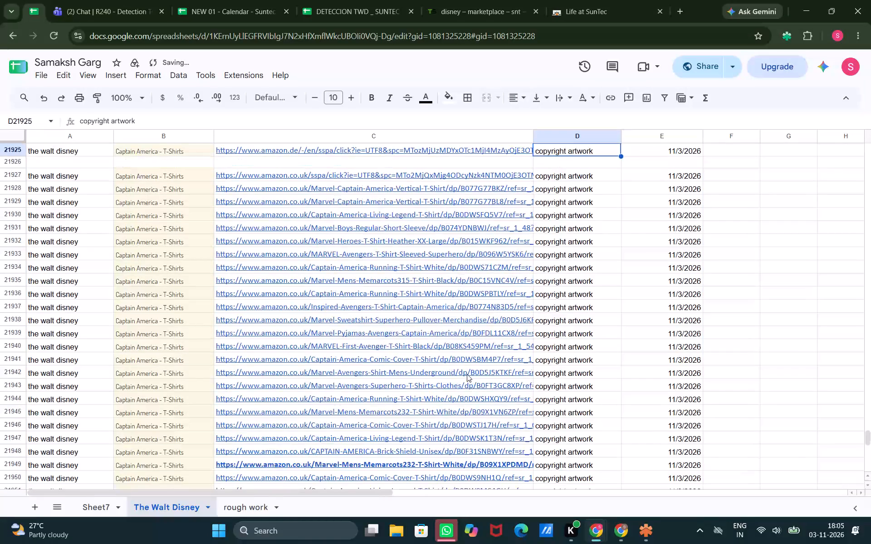
key(Up)
key(Down)
key(Down)
key(Right)
key(Right)
key(Right)
key(Right)
key(Right)
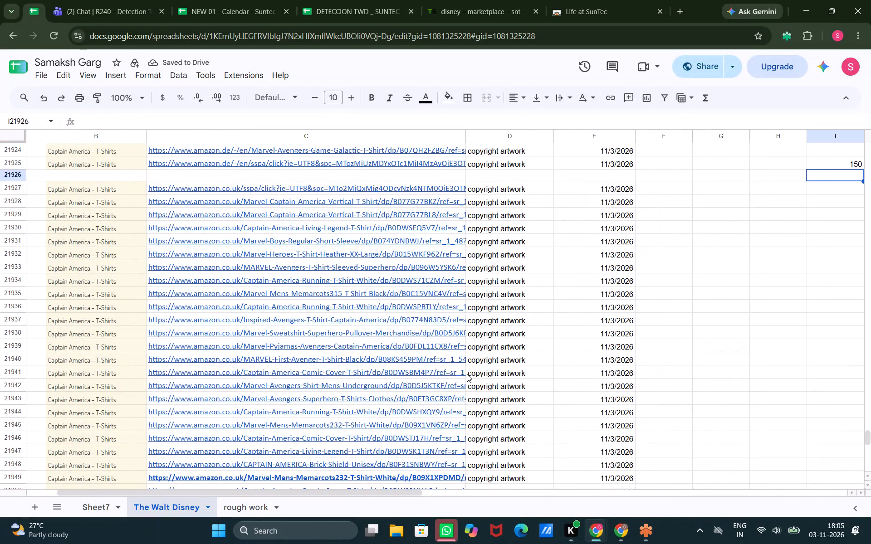
In the Red Points New Incident form, clear the previous links list and set the asset to Captain America - T-Shirts, copied from B21927.
key(Left)
key(Left)
key(Left)
key(Left)
key(Left)
key(Left)
key(Left)
key(Left)
key(Left)
key(Left)
key(Left)
key(Left)
key(Left)
key(Down)
key(Right)
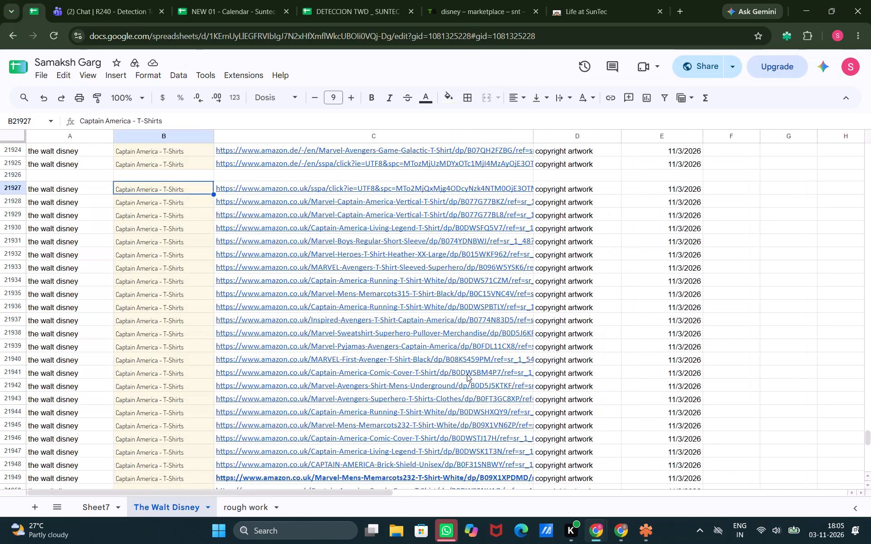
key(ctrl+c)
key(alt+Tab)
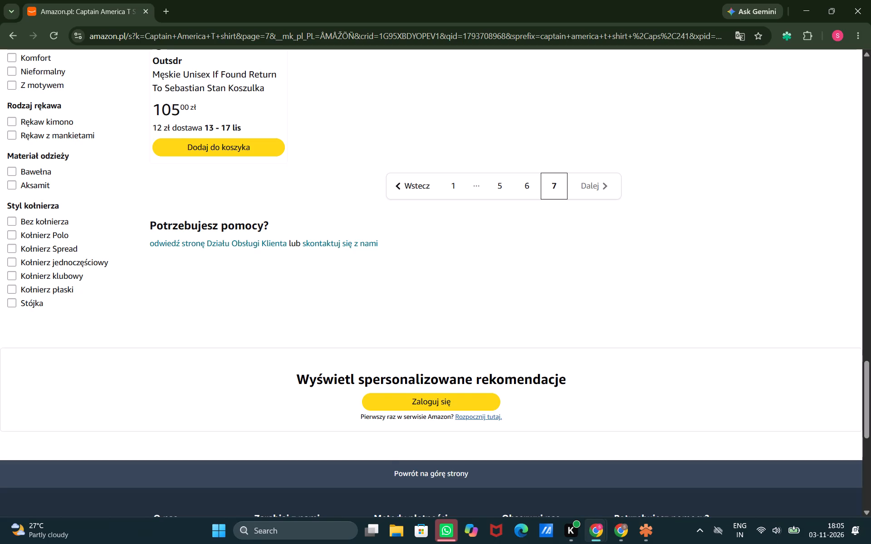
key(alt+Tab)
key(alt+Tab)
key(alt+Tab)
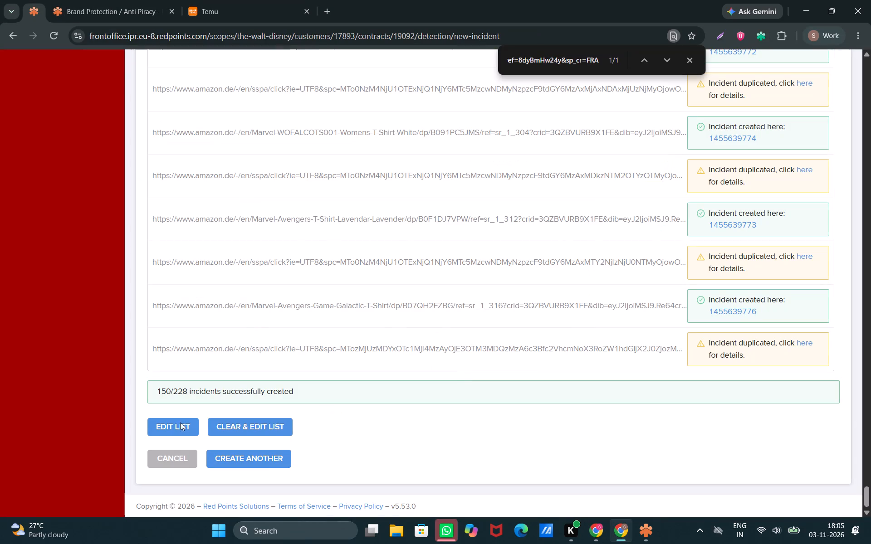
click(269, 424)
click(235, 154)
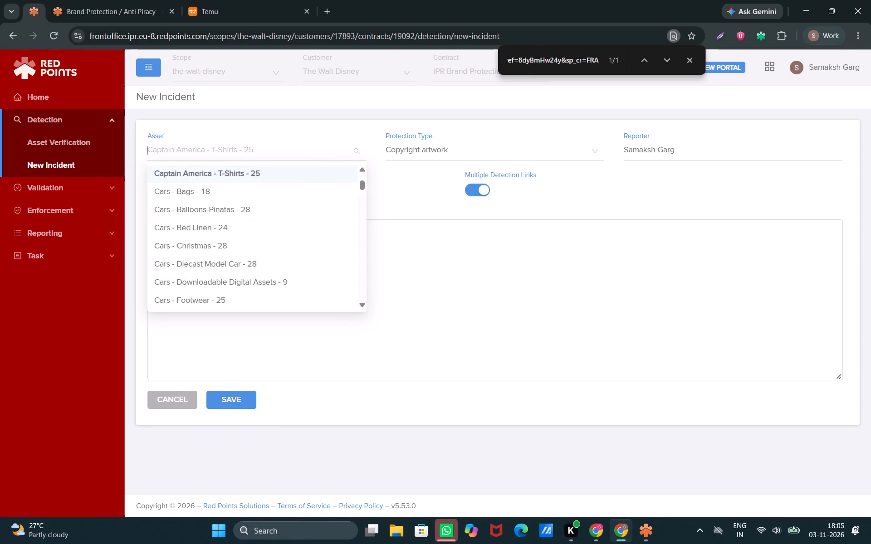
key(ctrl+v)
key(Return)
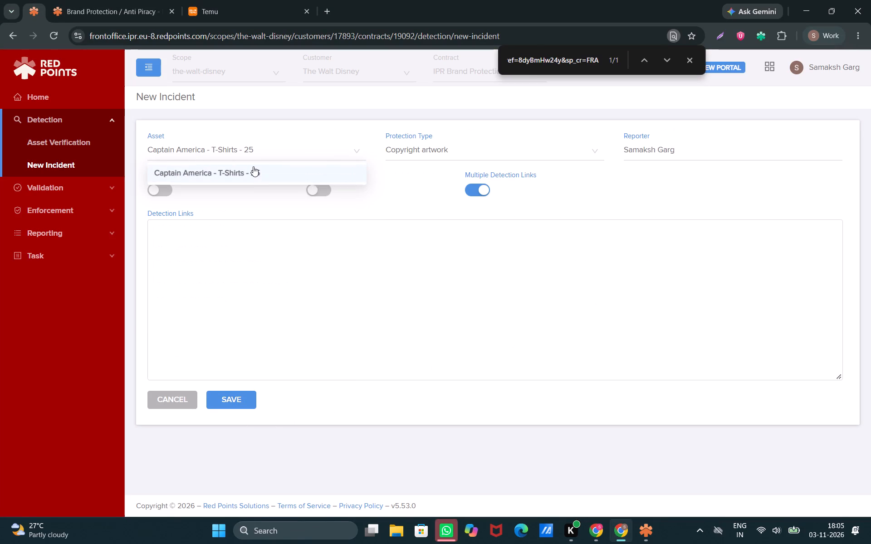
Copy the links from C21927 through C22245 of The Walt Disney sheet into the incident form's Detection Links.
click(270, 233)
key(alt+Tab)
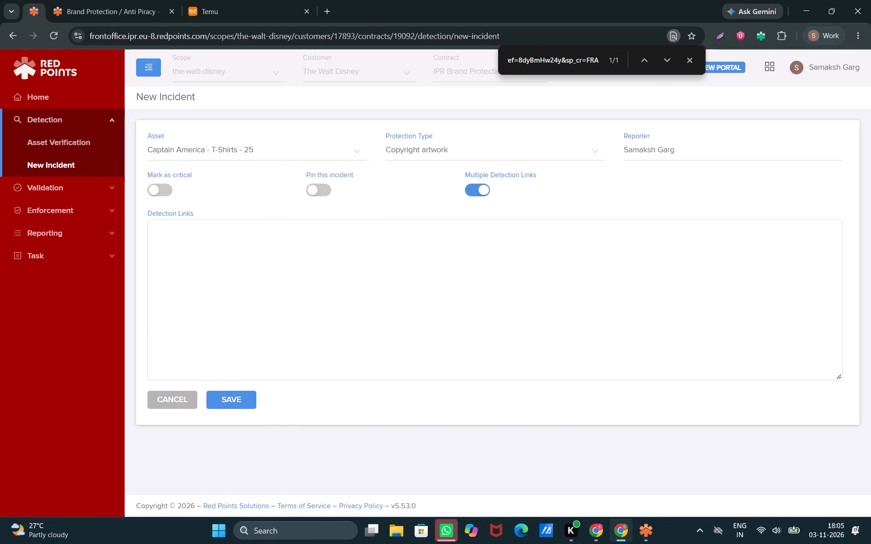
key(Right)
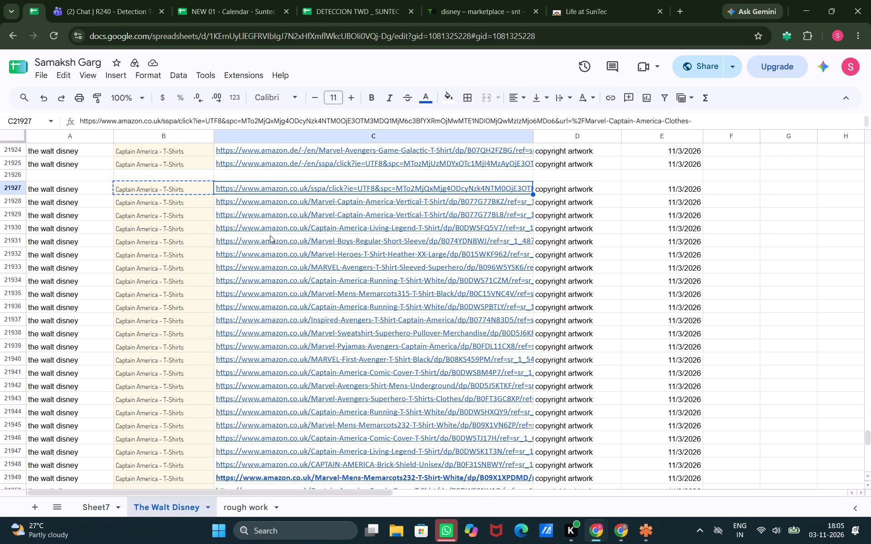
key(ctrl+shift+Down)
key(ctrl+c)
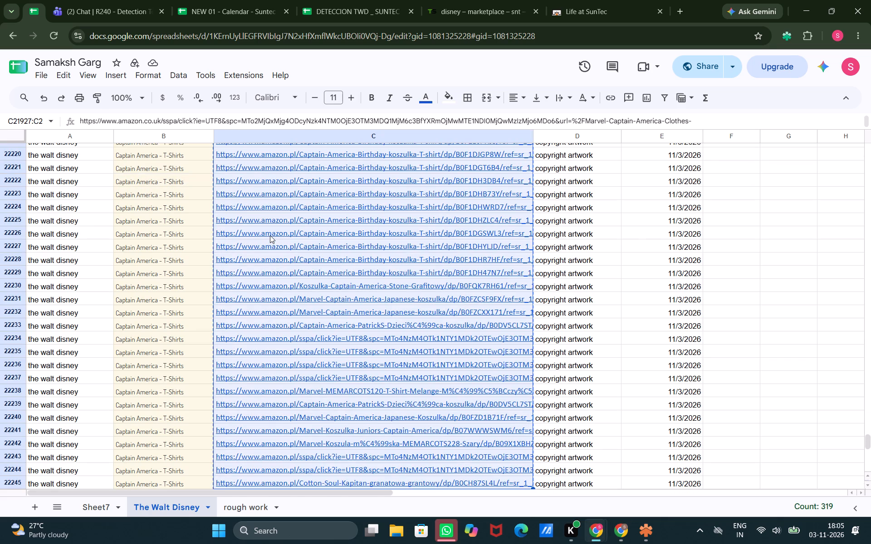
key(alt+Tab)
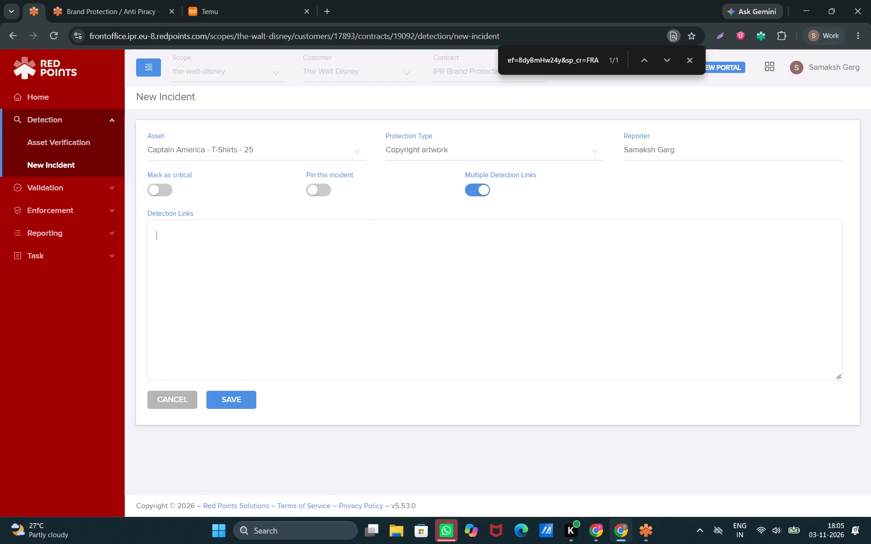
key(ctrl+v)
Search the incident form for the first link, copied from cell C21927, to verify the pasted list.
key(alt+Tab)
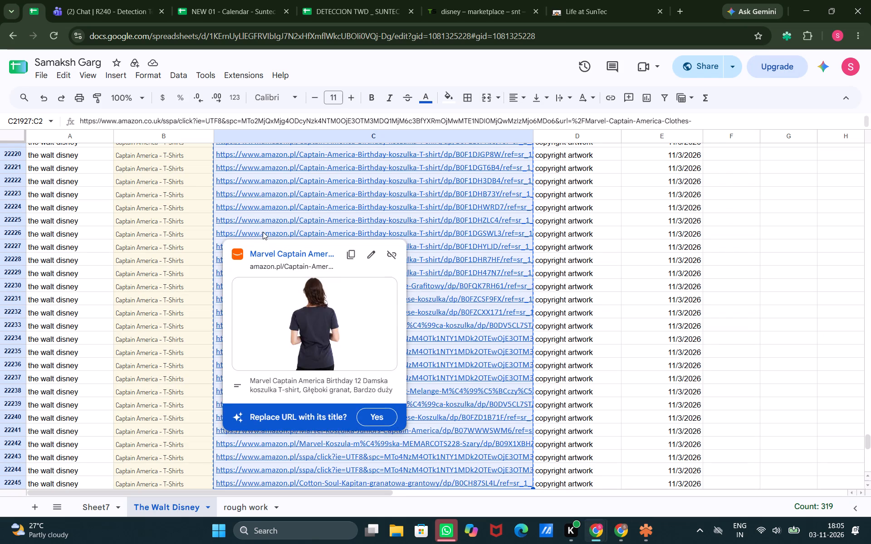
key(Up)
key(Down)
key(ctrl+c)
key(alt+Tab)
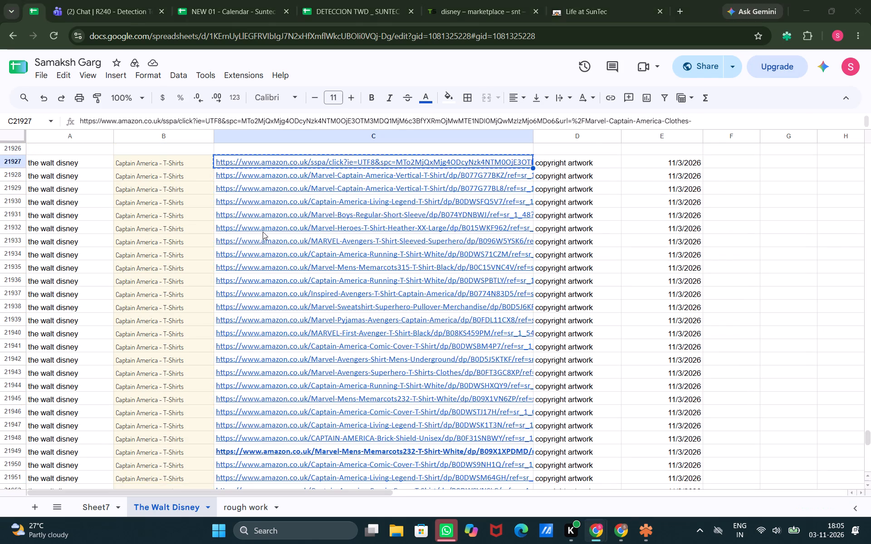
triple_click(550, 61)
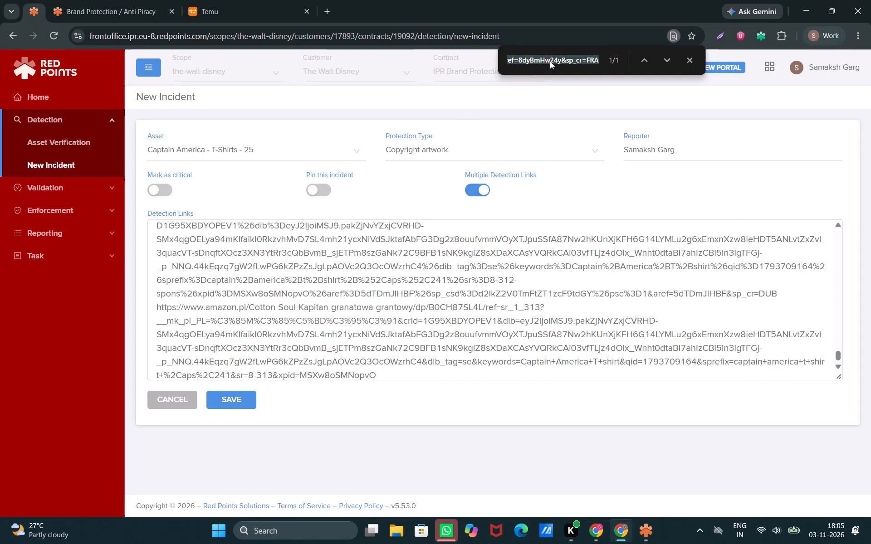
key(BackSpace)
key(ctrl+v)
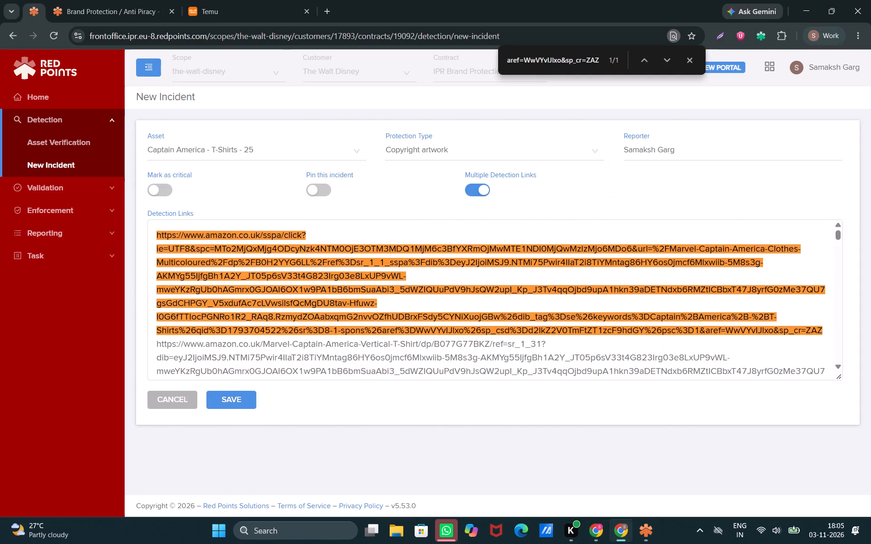
Search the incident form for the last link, copied from cell C22245, to verify the pasted list.
key(alt+Tab)
key(ctrl+Down)
key(Down)
key(Up)
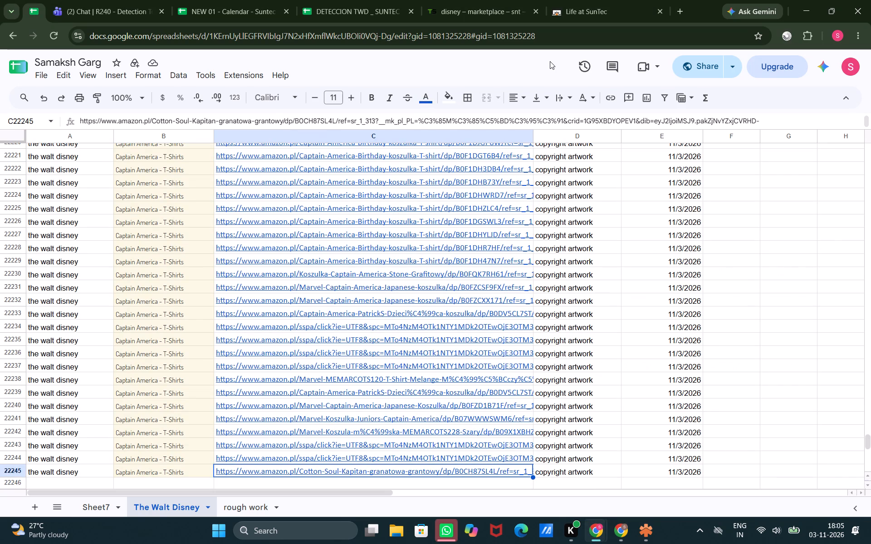
key(ctrl+c)
key(alt+Tab)
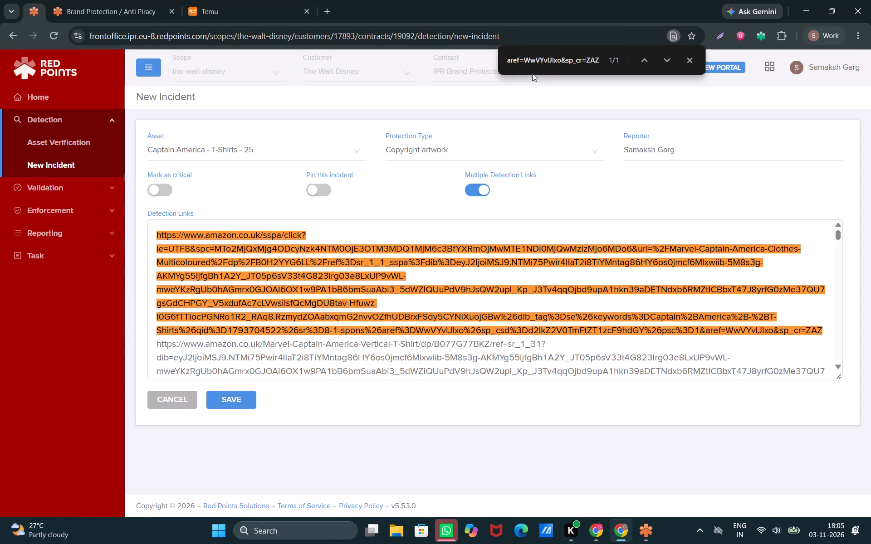
triple_click(532, 57)
key(BackSpace)
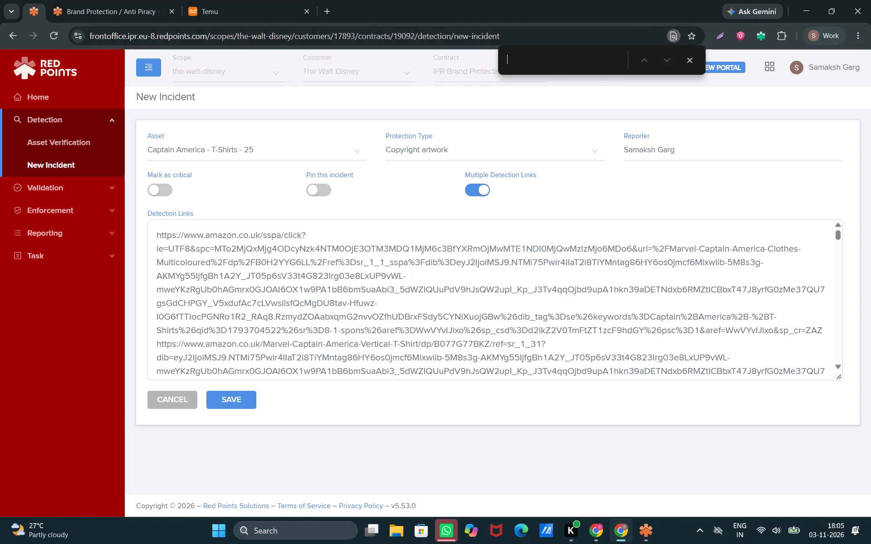
key(ctrl+v)
Save the new incidents for the Captain America T-shirt links.
scroll(440, 220, down, 5)
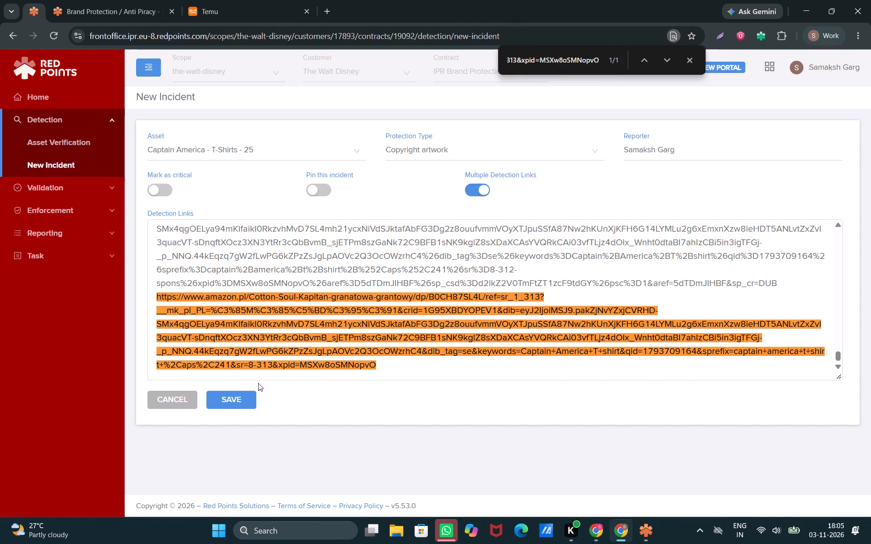
click(248, 394)
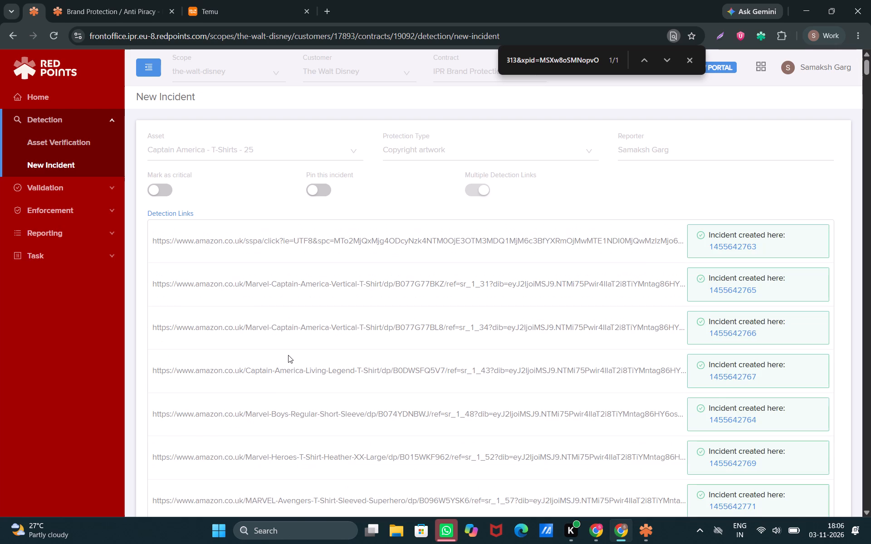
Review the incident creation results for every submitted link, through to the summary at the end of the list.
scroll(519, 428, down, 6)
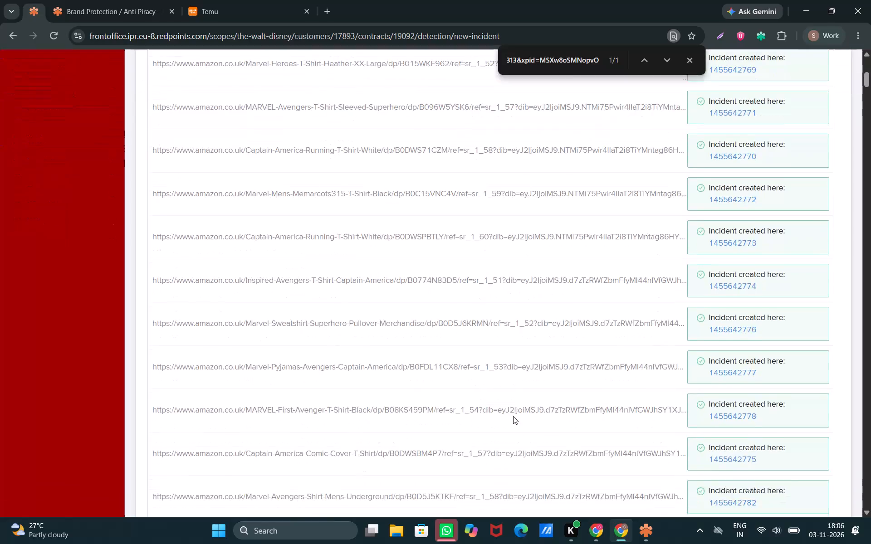
scroll(513, 416, down, 20)
scroll(513, 416, down, 20)
scroll(513, 416, down, 18)
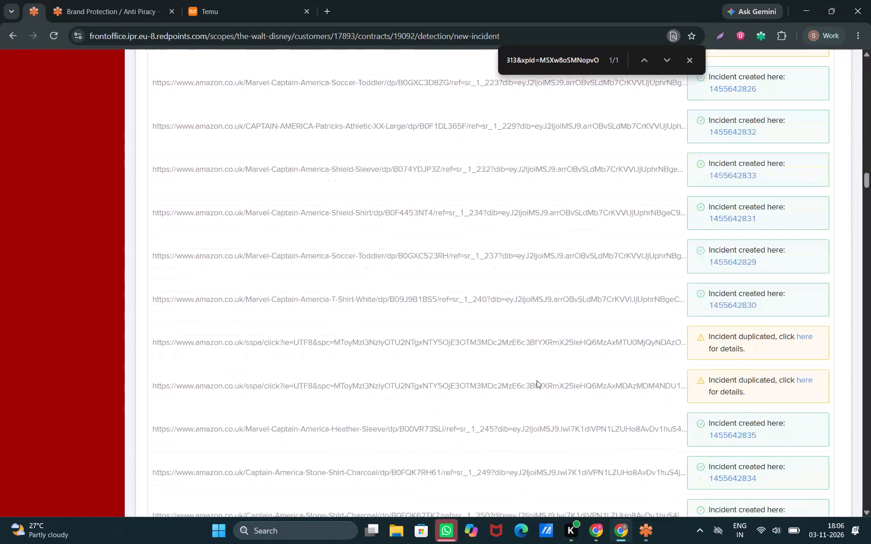
scroll(537, 380, down, 20)
scroll(537, 380, down, 20)
scroll(537, 380, down, 18)
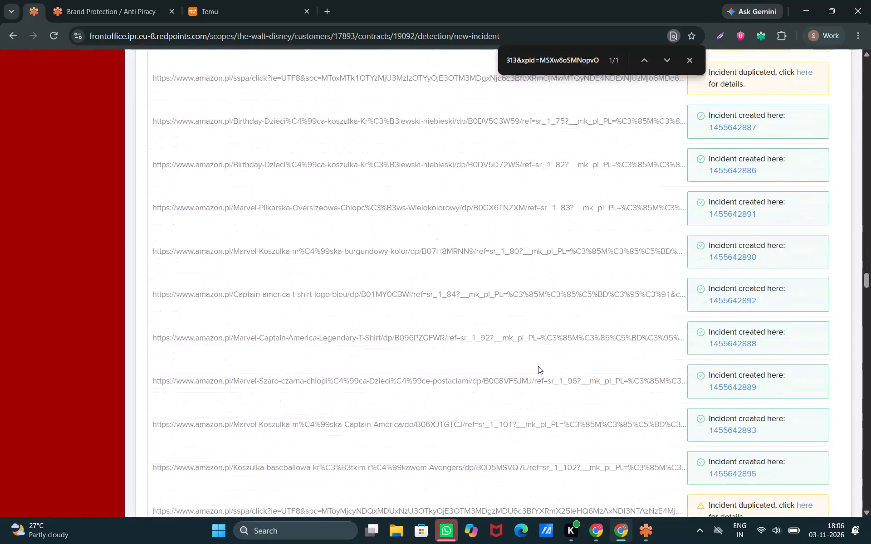
scroll(538, 366, down, 20)
scroll(538, 366, down, 20)
scroll(538, 366, down, 4)
scroll(548, 355, up, 2)
scroll(548, 354, down, 14)
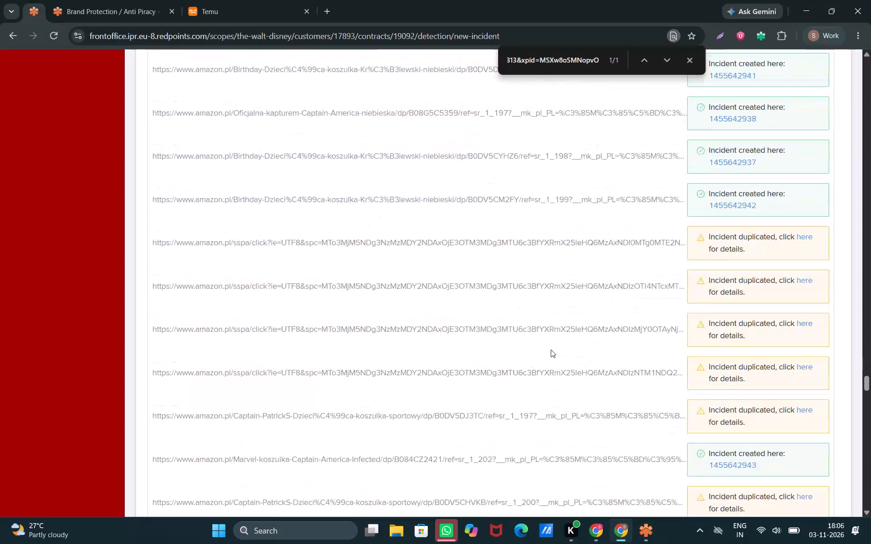
scroll(551, 350, down, 8)
scroll(552, 348, up, 1)
scroll(552, 348, down, 20)
scroll(552, 348, down, 20)
scroll(552, 348, down, 12)
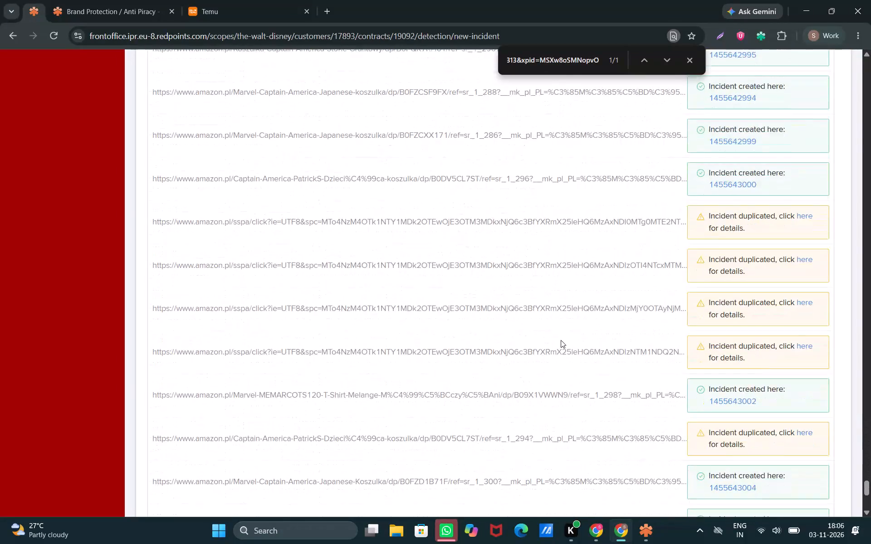
scroll(561, 340, down, 6)
scroll(562, 338, up, 1)
scroll(562, 338, down, 7)
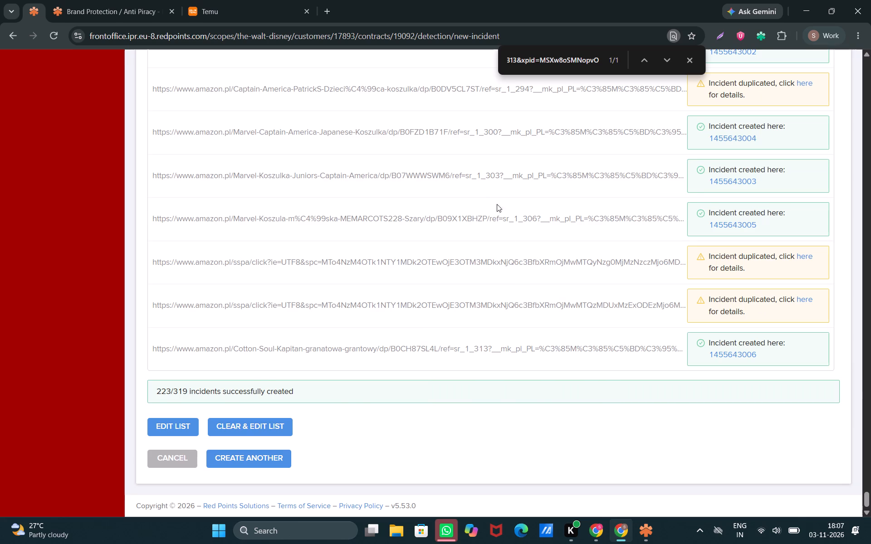
Switch to The Walt Disney sheet and record 223 as the created-incident count in cell I22245.
key(alt+Tab)
key(Right)
key(Right)
key(Right)
key(Right)
key(Right)
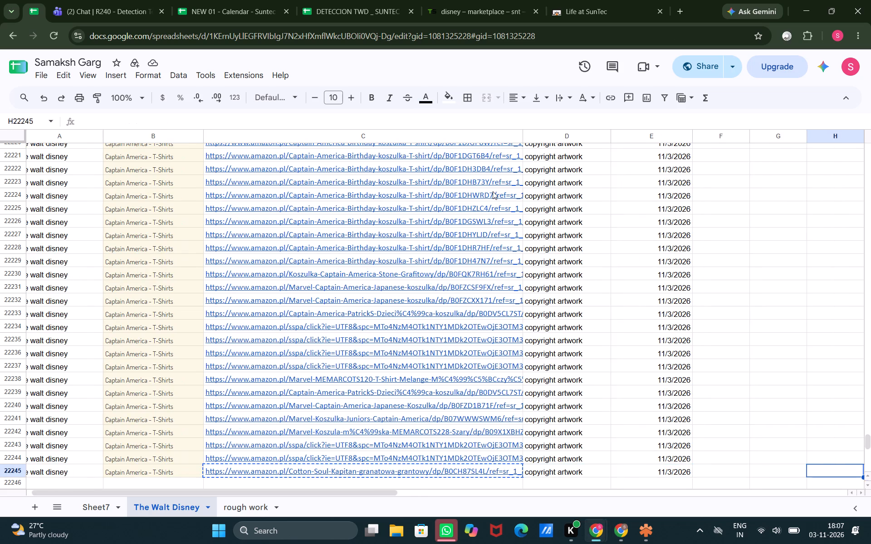
key(Right)
text(223)
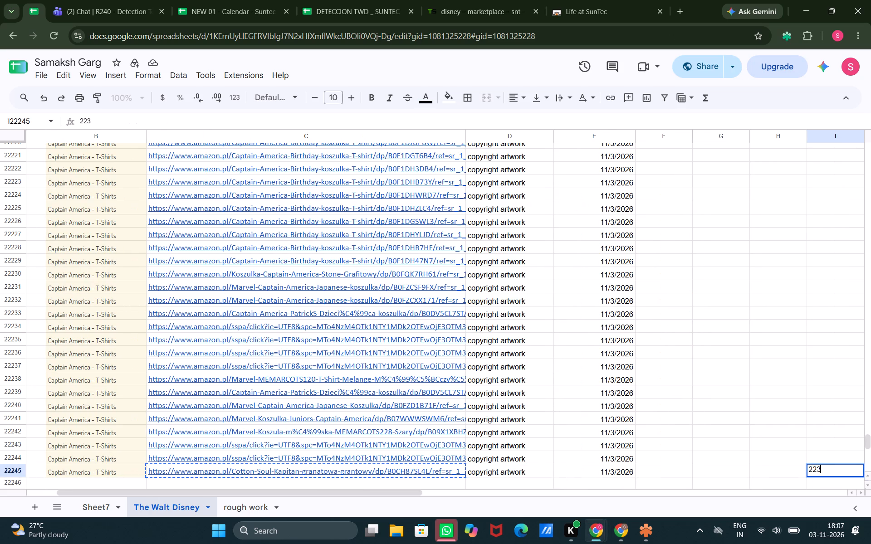
key(Return)
key(Up)
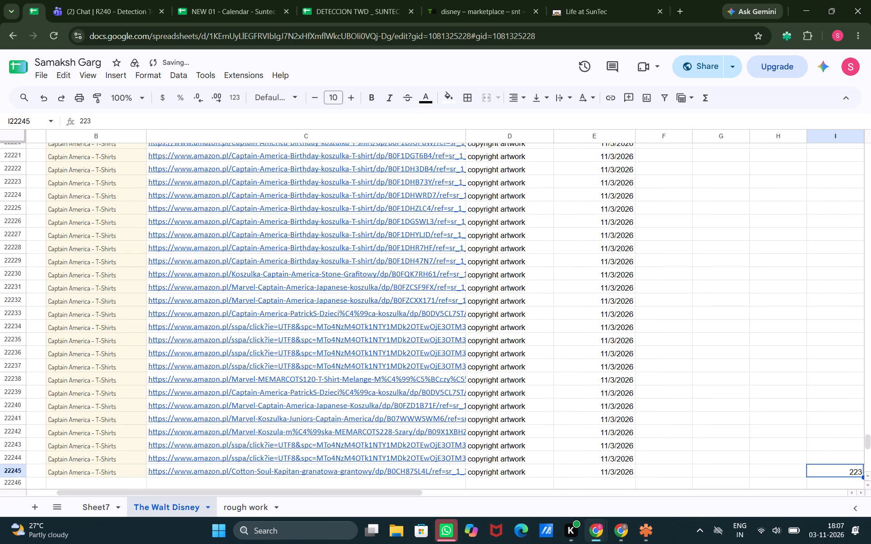
Select the incident counts in column I from row 22245 up to row 21510 to check their sum.
key(ctrl+shift+Up)
key(ctrl+shift+Up)
key(ctrl+shift+Up)
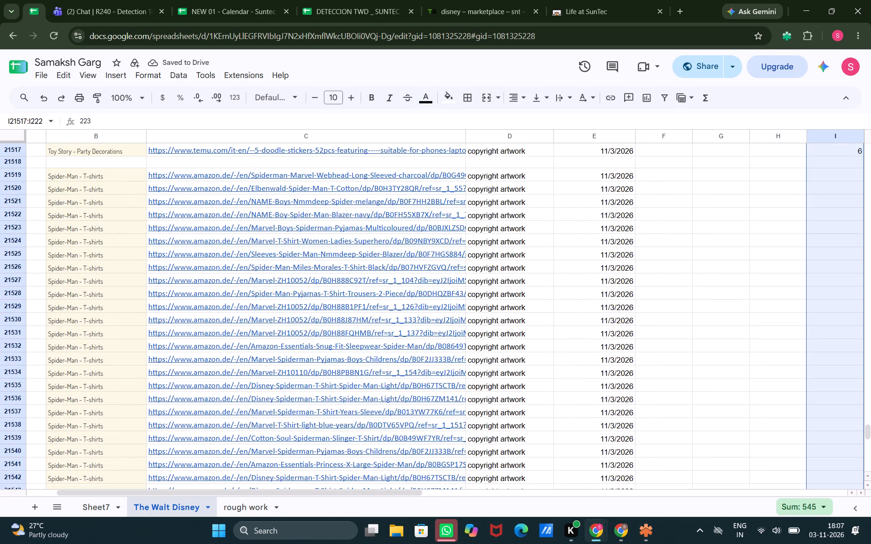
key(ctrl+shift+Up)
key(ctrl+shift+Up)
key(ctrl+shift+Down)
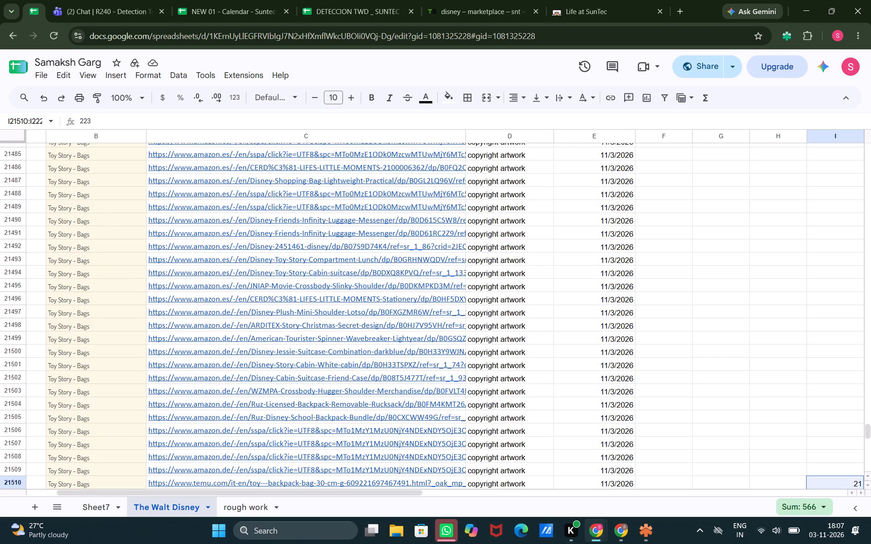
Switch to the Life at SunTec page and punch out for the day.
key(ctrl+Tab)
key(ctrl+Tab)
key(ctrl+Tab)
key(ctrl+Tab)
key(ctrl+Tab)
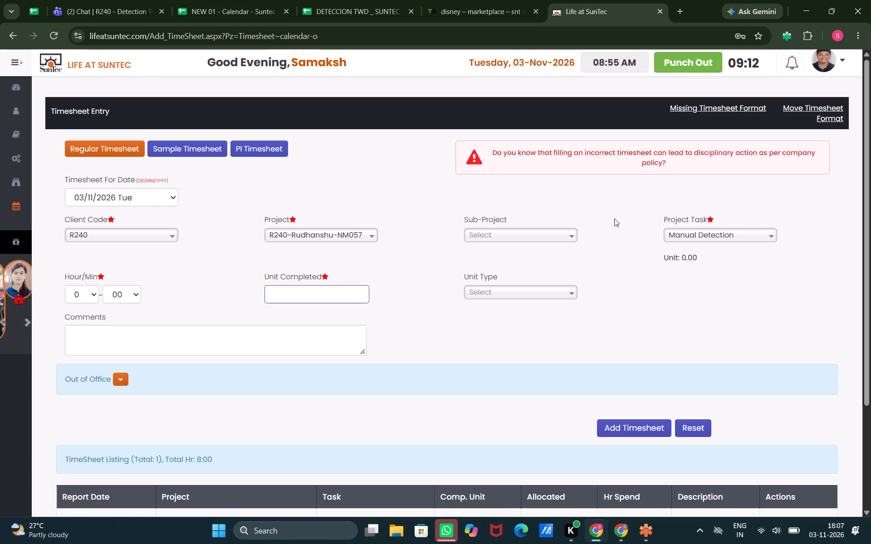
click(696, 66)
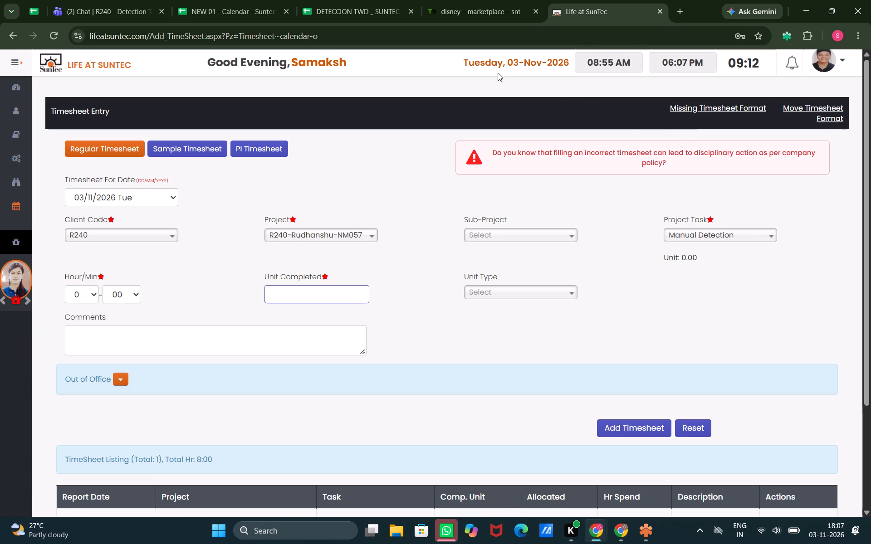
Open the Life at SunTec dashboard to review the timesheet entries.
scroll(637, 189, up, 5)
scroll(635, 180, down, 6)
scroll(635, 180, up, 7)
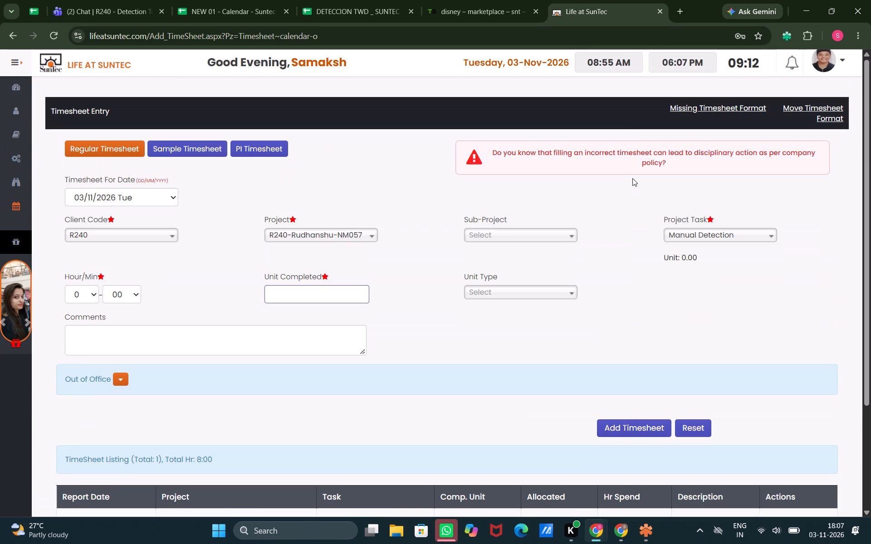
scroll(206, 261, up, 4)
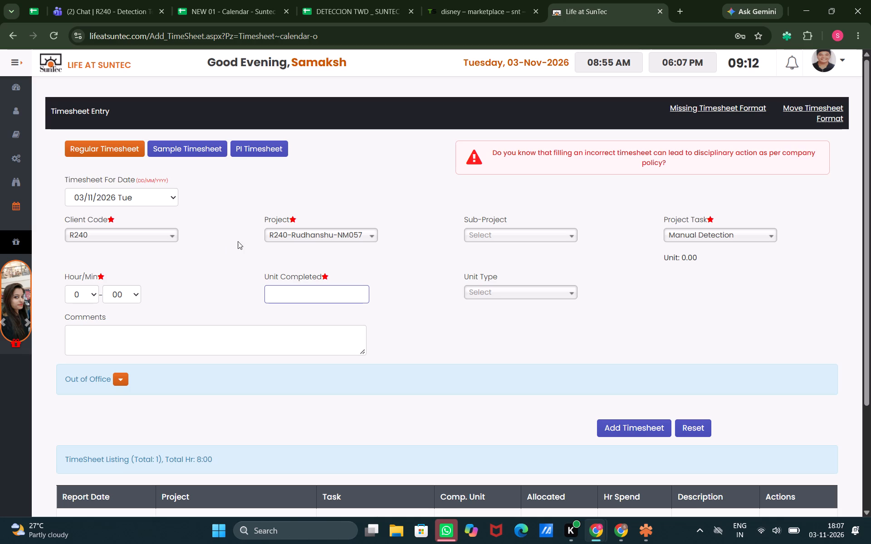
scroll(239, 241, down, 2)
scroll(239, 239, up, 5)
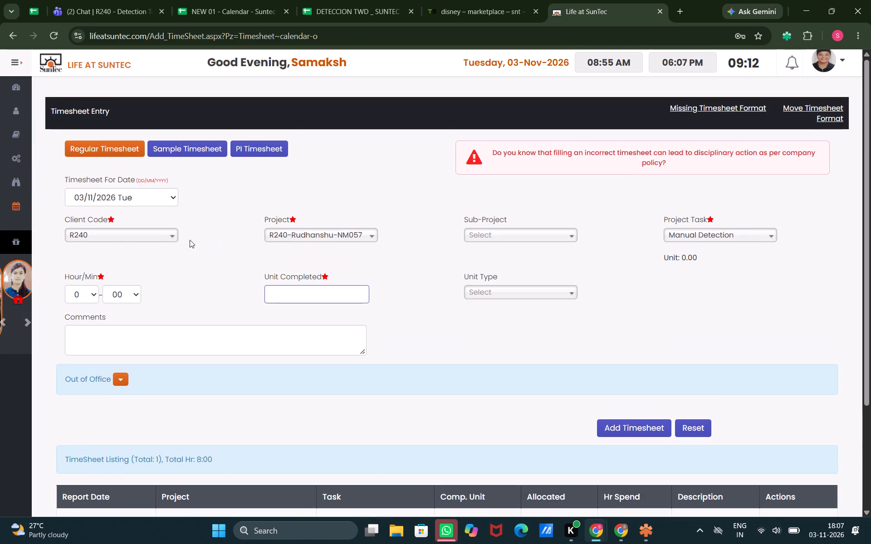
click(9, 90)
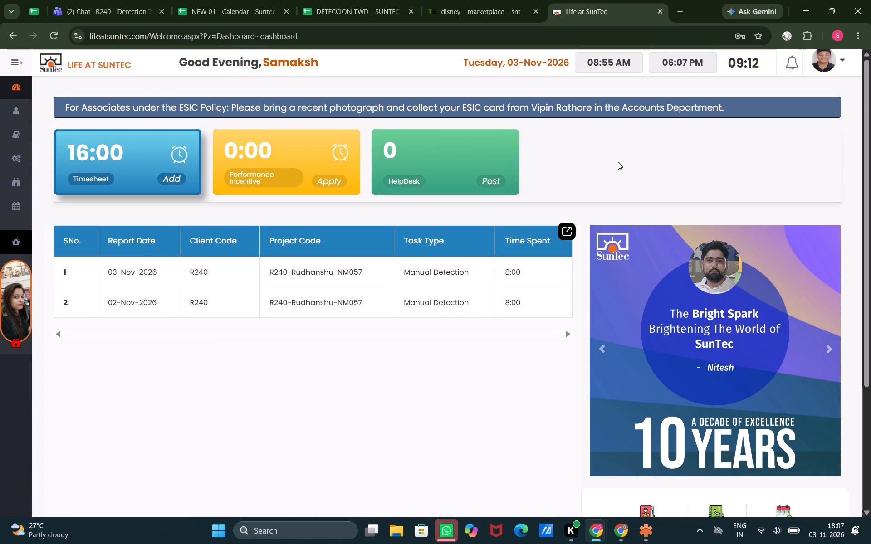
Return to The Walt Disney sheet and go to the last filled row in column A.
click(43, 1)
scroll(239, 199, down, 8)
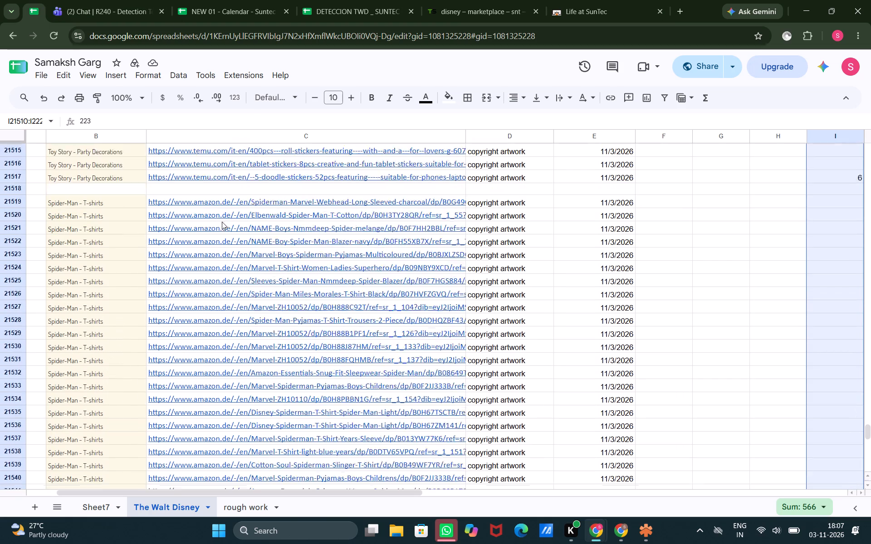
scroll(222, 222, down, 9)
click(690, 304)
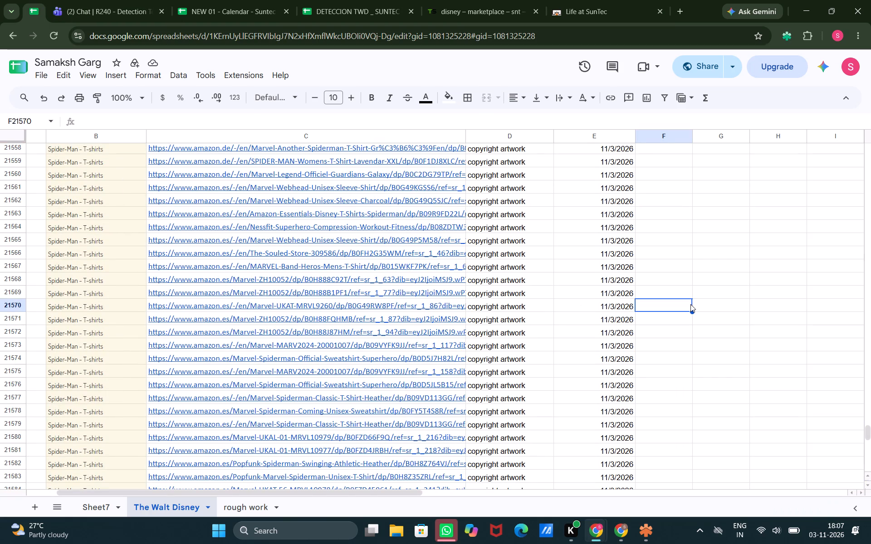
key(Left)
key(ctrl+Down)
key(ctrl+Down)
key(ctrl+Down)
key(ctrl+Down)
key(ctrl+Down)
key(ctrl+Down)
key(ctrl+Down)
key(ctrl+Down)
key(ctrl+Down)
key(ctrl+Down)
key(ctrl+Down)
key(ctrl+Down)
key(ctrl+Down)
key(ctrl+Down)
key(ctrl+Down)
key(ctrl+Down)
key(ctrl+Down)
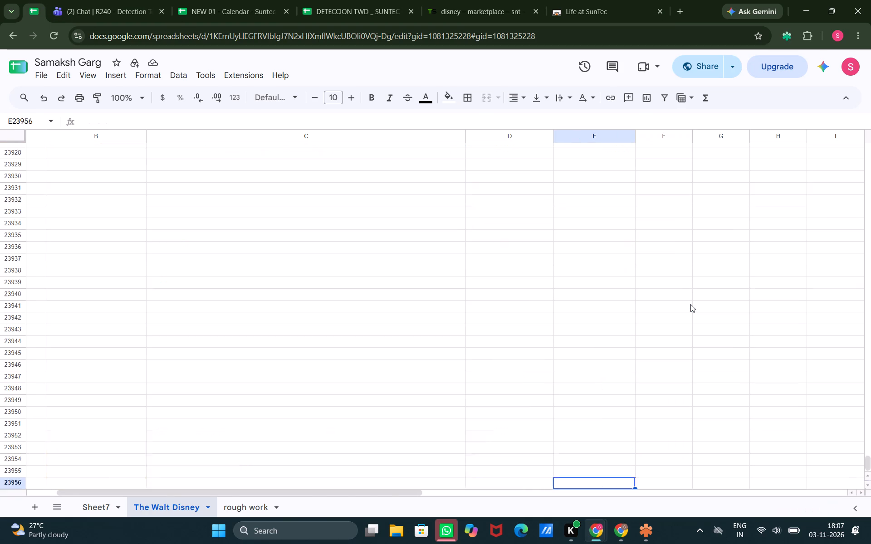
key(Left)
key(Left)
key(Left)
key(Left)
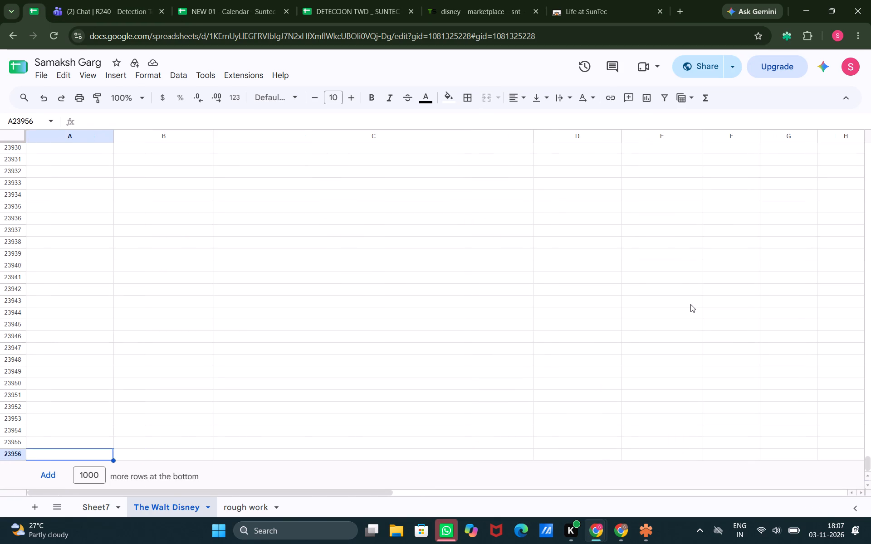
key(ctrl+Up)
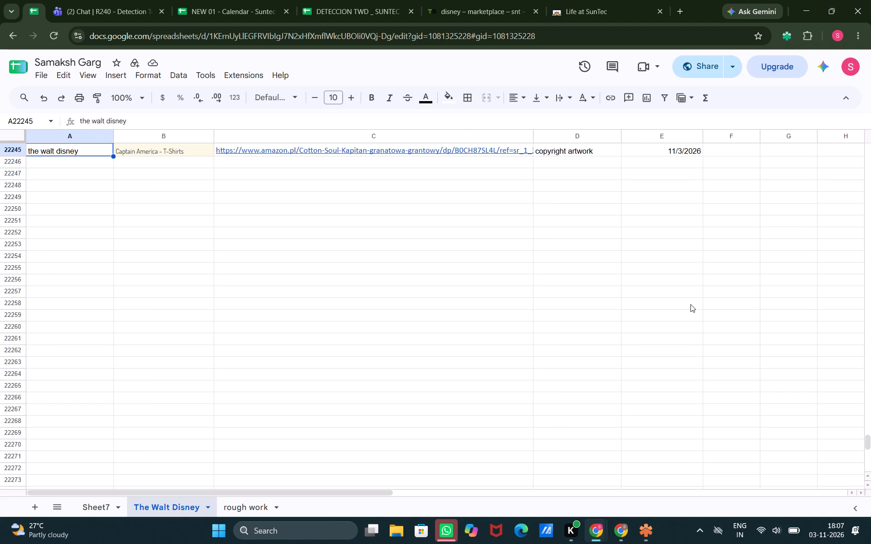
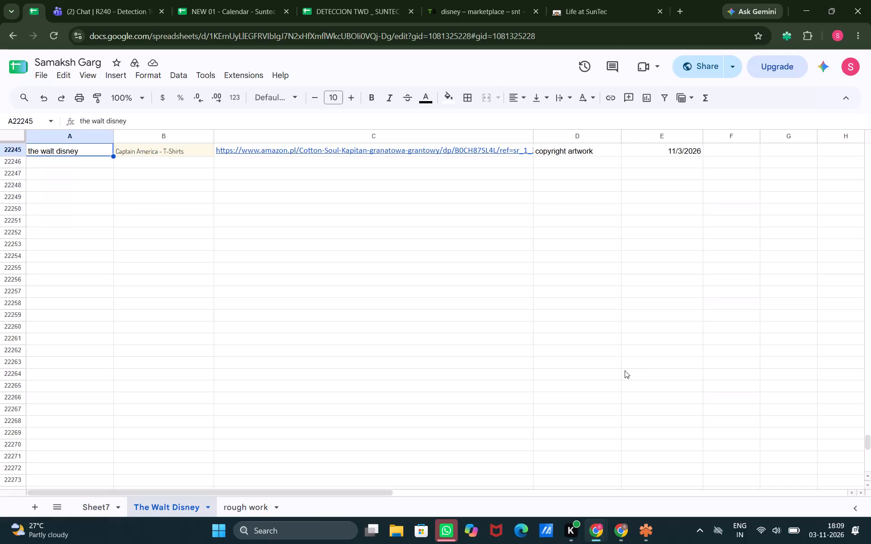
Copy the brand name from A22245 into A22247, leaving row 22246 empty.
key(Down)
key(Up)
key(ctrl+c)
key(Down)
key(Down)
key(ctrl+v)
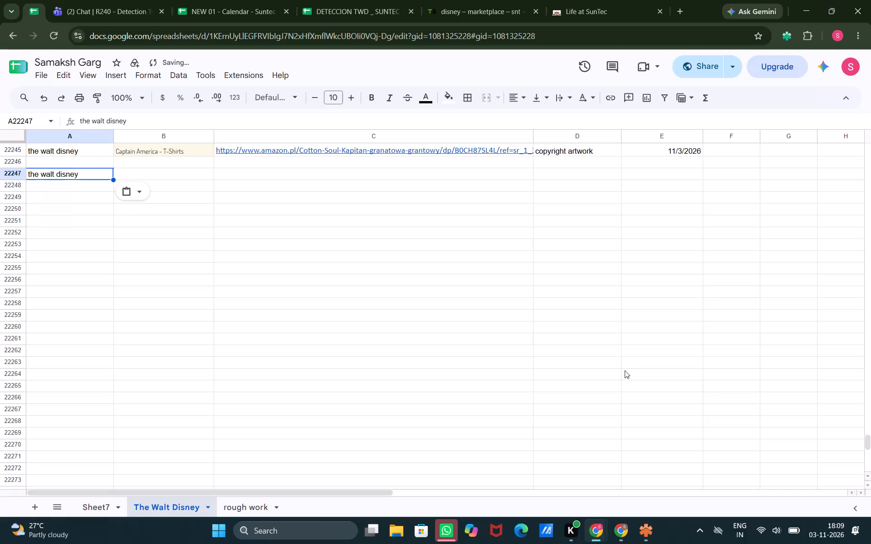
Copy the asset name Captain America - T-Shirts from B22245 into B22247.
key(Right)
key(Up)
key(Up)
key(ctrl+c)
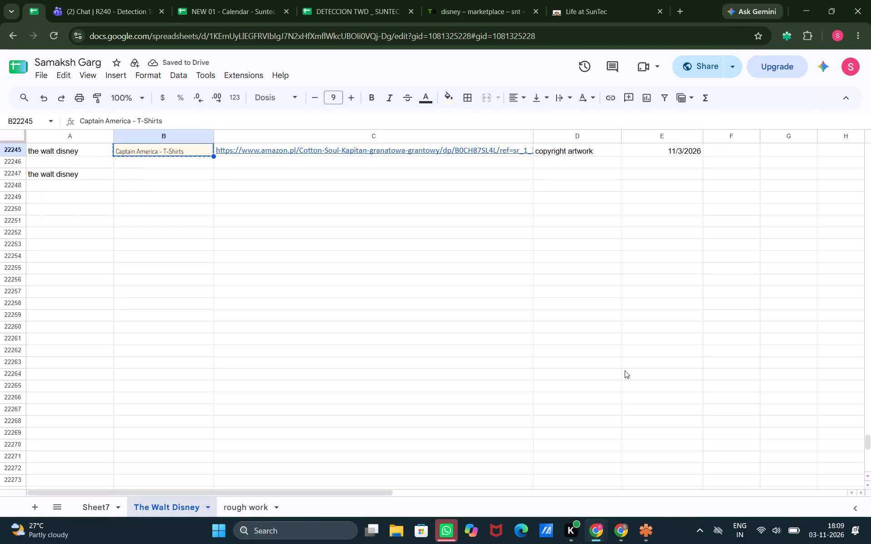
key(Left)
key(Down)
key(Down)
key(Right)
key(ctrl+v)
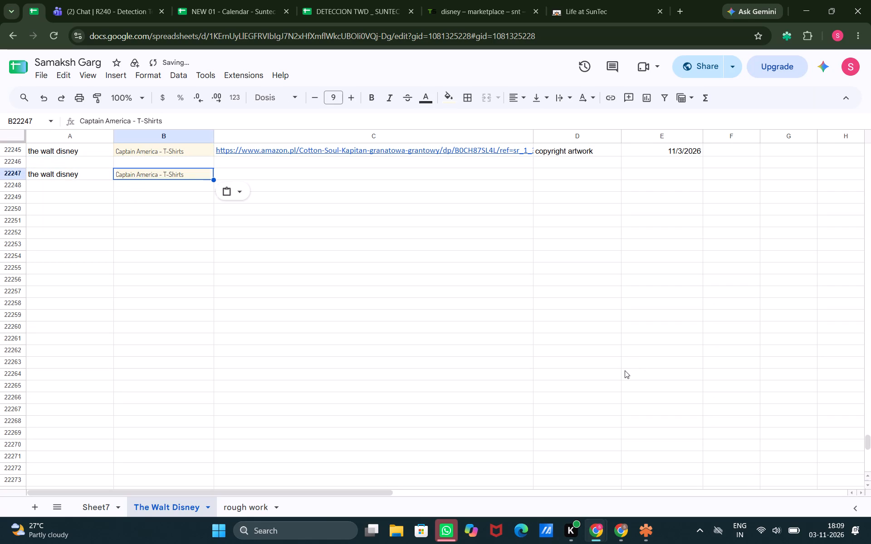
Insert today's date, 11/3/2026, in E22247.
key(Right)
key(Right)
key(Right)
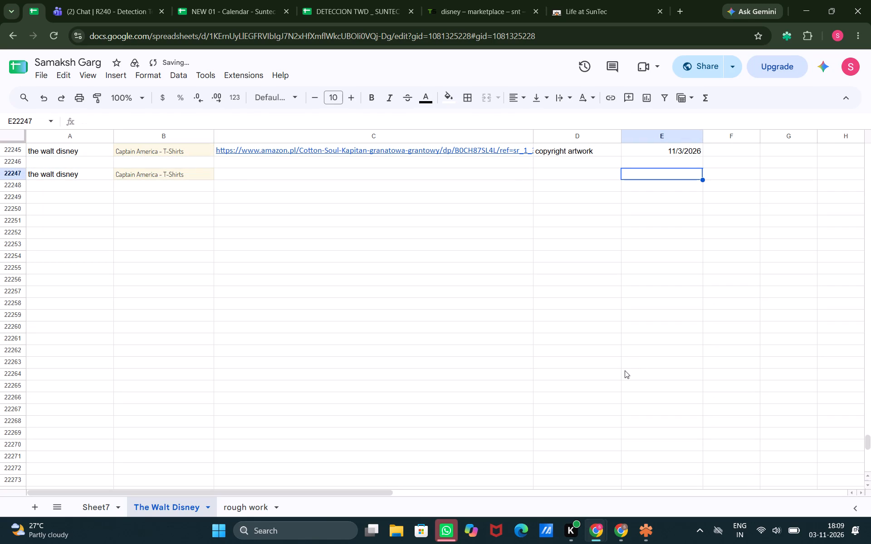
key(ctrl+semicolon)
Copy the copyright artwork label from D22245 into D22247 and move to the empty link cell C22247.
key(Left)
key(Up)
key(Up)
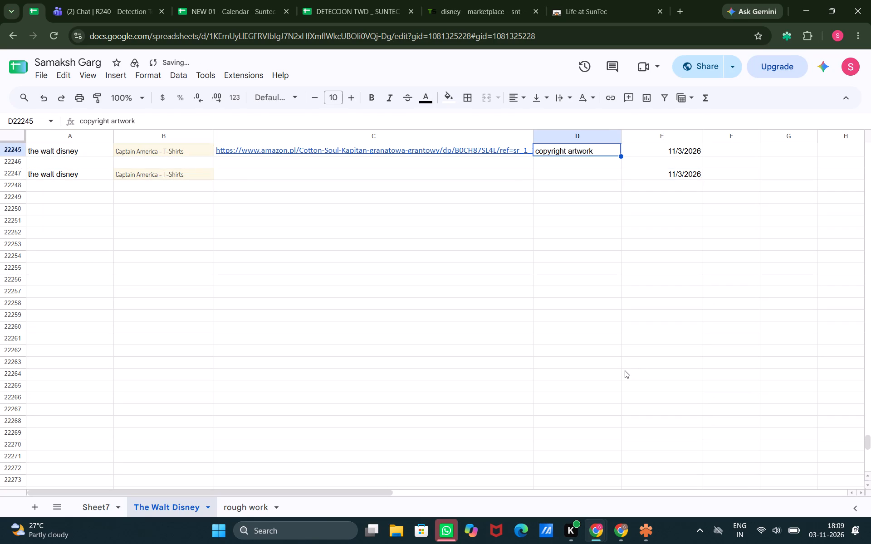
key(ctrl+c)
key(Down)
key(Down)
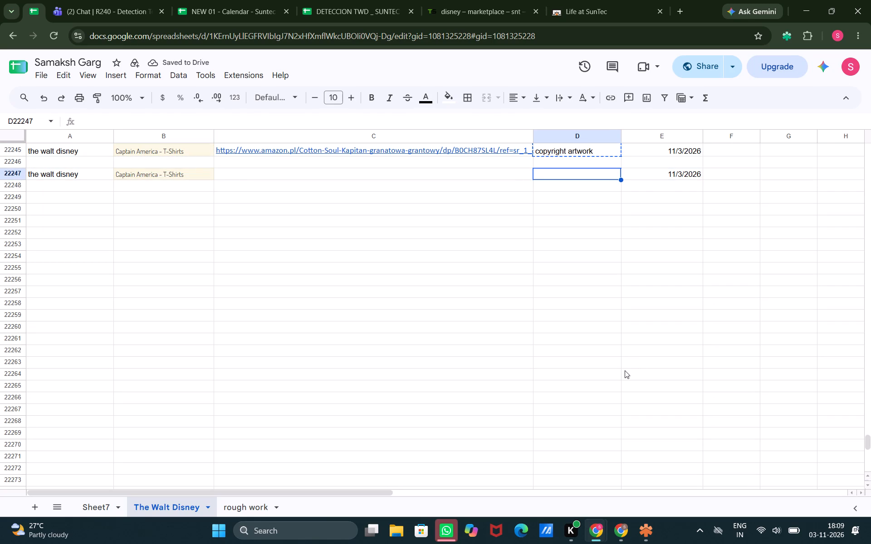
key(ctrl+v)
key(Left)
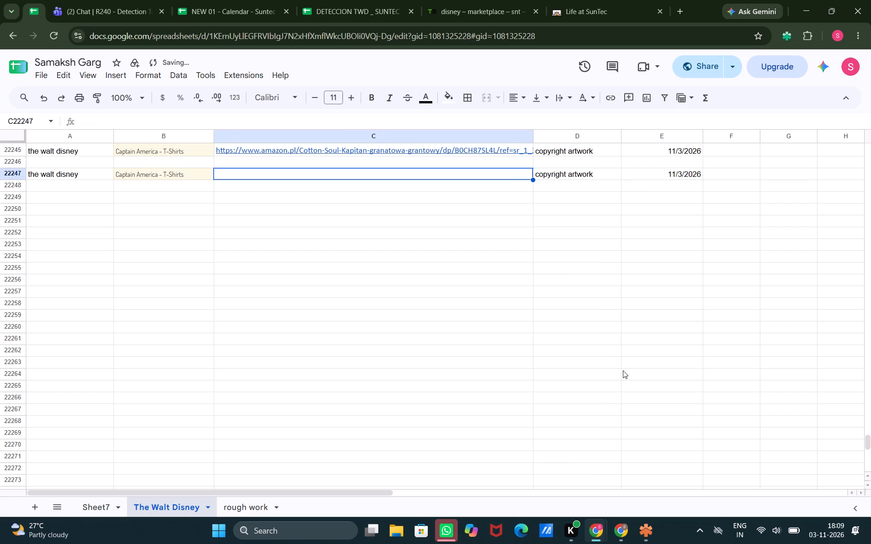
Switch to the disney marketplace tracker and open the amazon.de site from its Captain America - T-Shirts row.
click(462, 0)
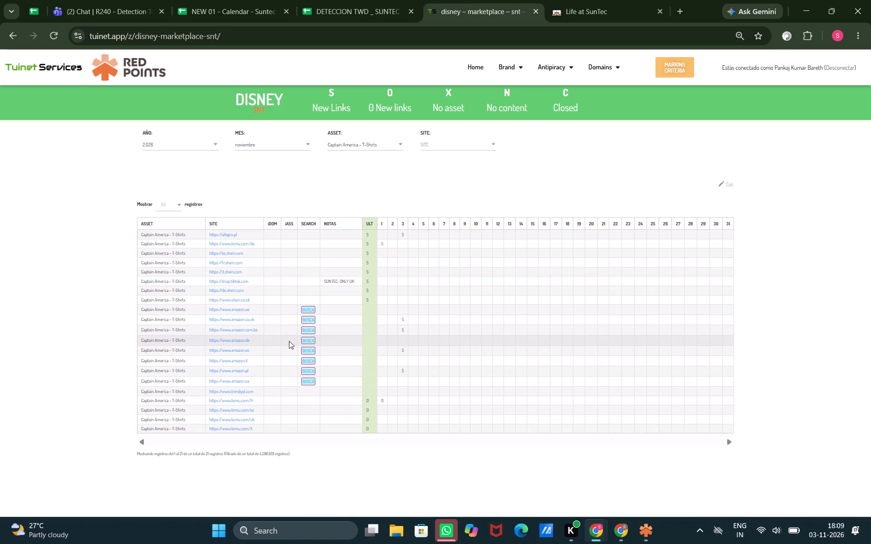
drag(142, 338, 147, 339)
drag(147, 339, 201, 340)
click(246, 338)
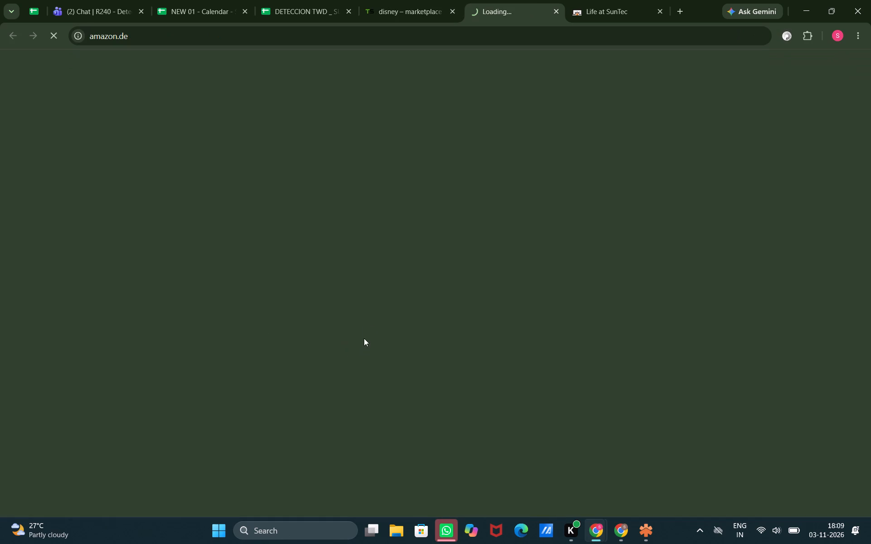
Search Amazon.de for Captain America T shirt.
click(259, 66)
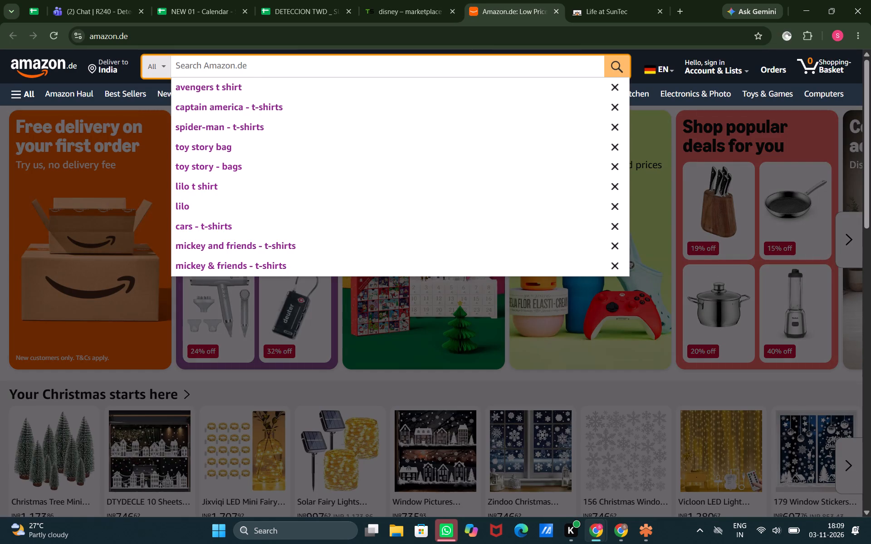
key(ctrl+c)
click(259, 66)
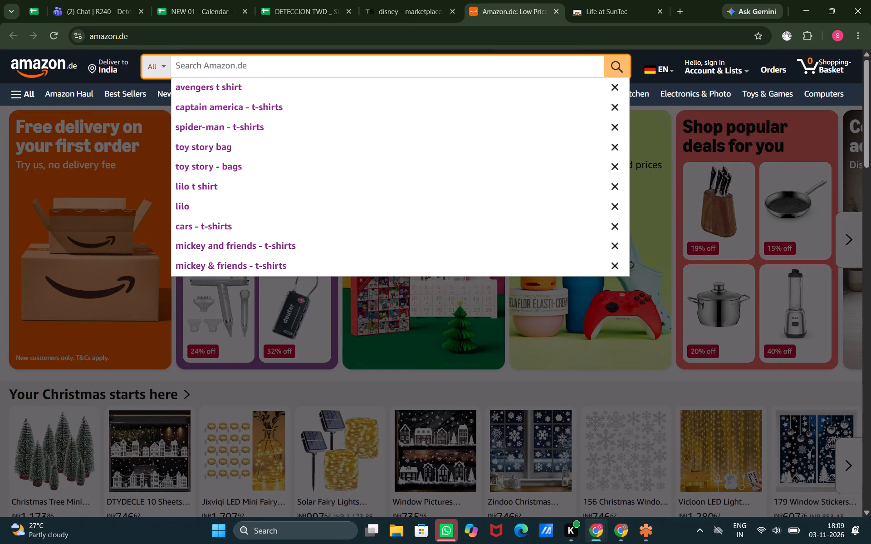
key(ctrl+c)
key(shift+c)
text(aptain)
key(space)
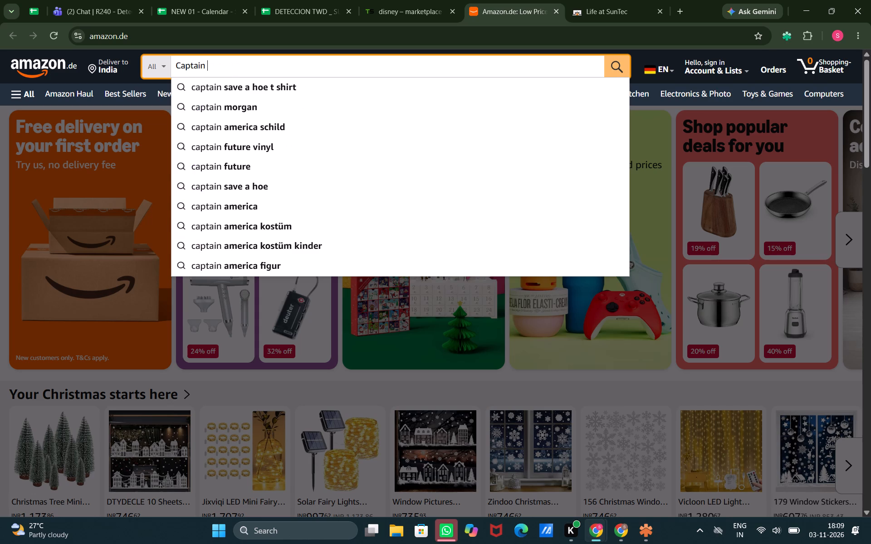
text(America)
key(space)
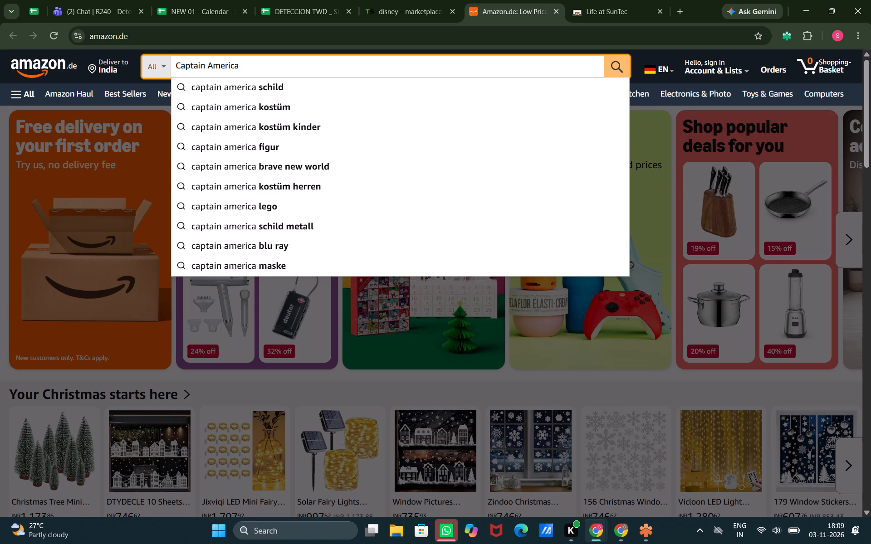
text(T s)
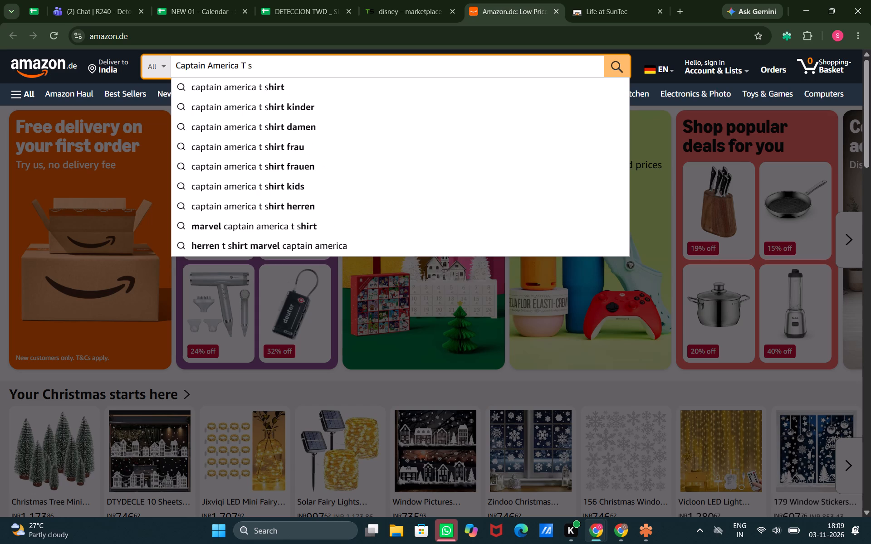
text(hirt)
key(space)
key(Return)
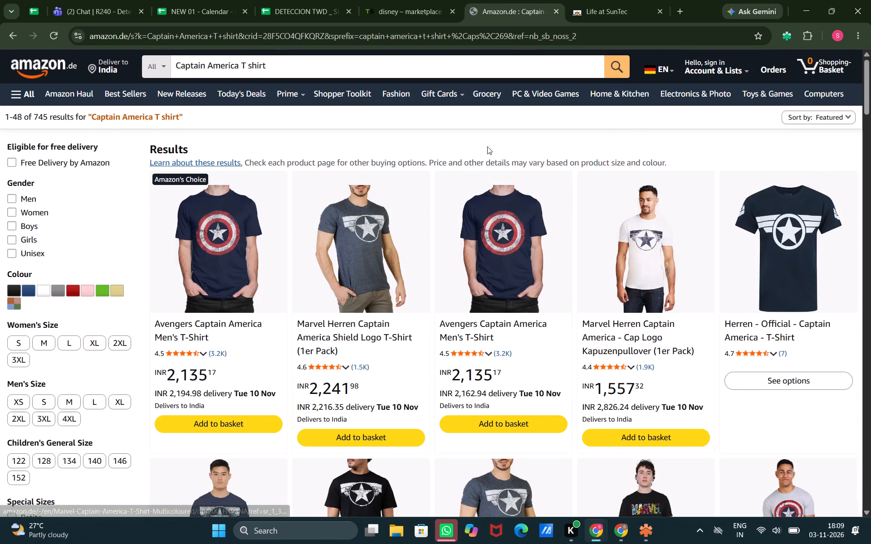
Look through the full page of Captain America T-shirt results to see which listings are already marked.
scroll(442, 226, down, 6)
scroll(471, 260, up, 6)
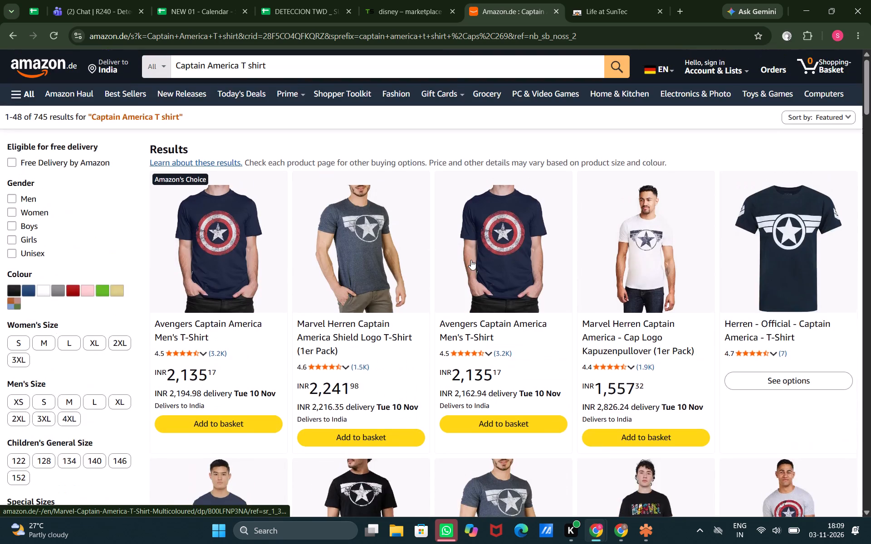
scroll(471, 260, down, 12)
scroll(471, 260, up, 12)
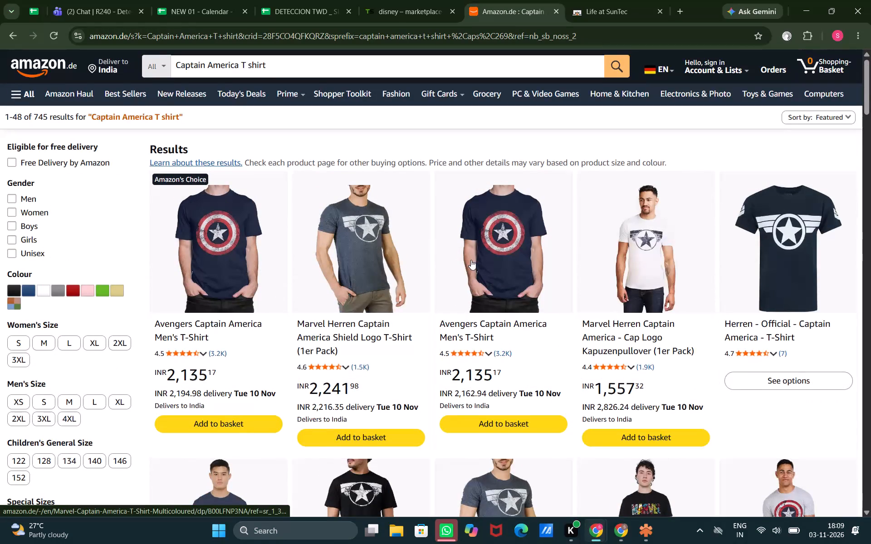
scroll(471, 260, down, 5)
scroll(471, 261, up, 5)
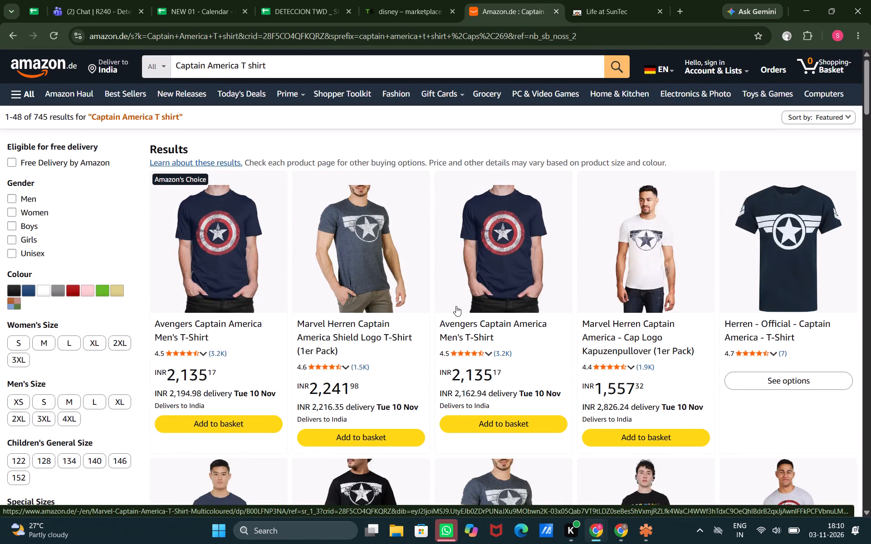
scroll(463, 315, down, 20)
scroll(463, 315, down, 20)
scroll(463, 315, down, 3)
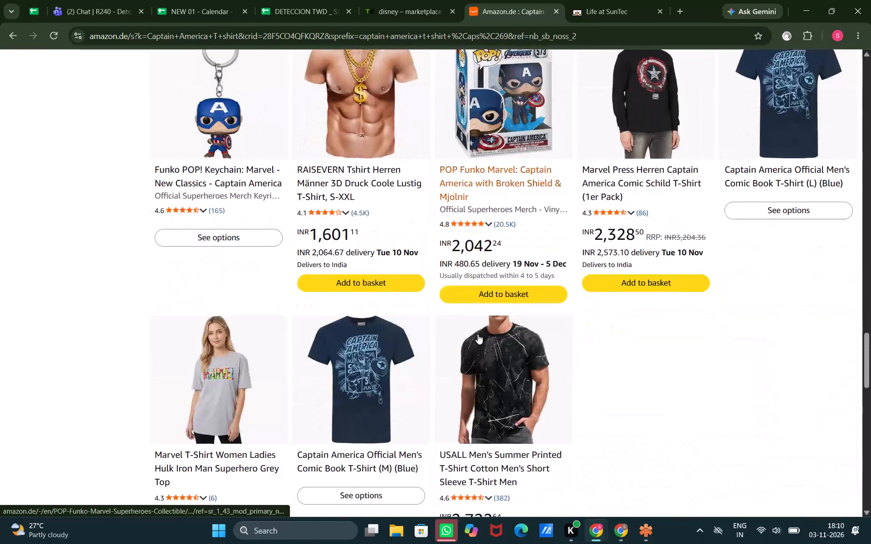
scroll(478, 334, down, 5)
scroll(478, 333, up, 20)
scroll(478, 333, up, 20)
scroll(478, 333, up, 1)
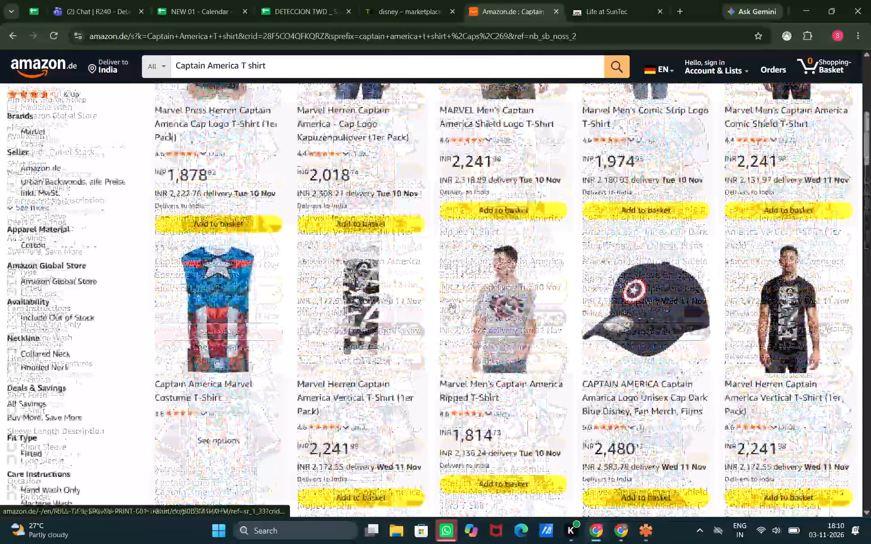
scroll(450, 303, up, 16)
scroll(534, 290, down, 5)
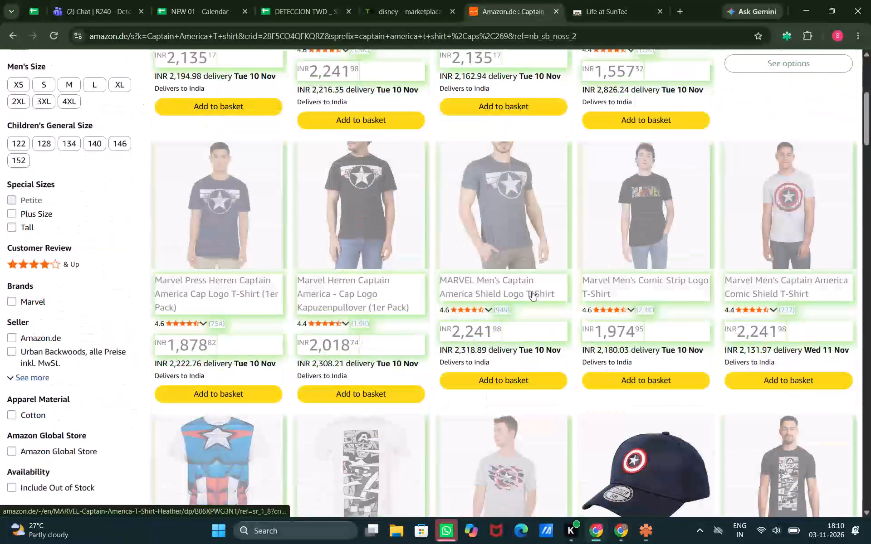
Find the unmarked Marvel Men's Short Sleeve T-Shirt | Graphic T-Shirt Options listing and copy its link address.
scroll(548, 275, down, 5)
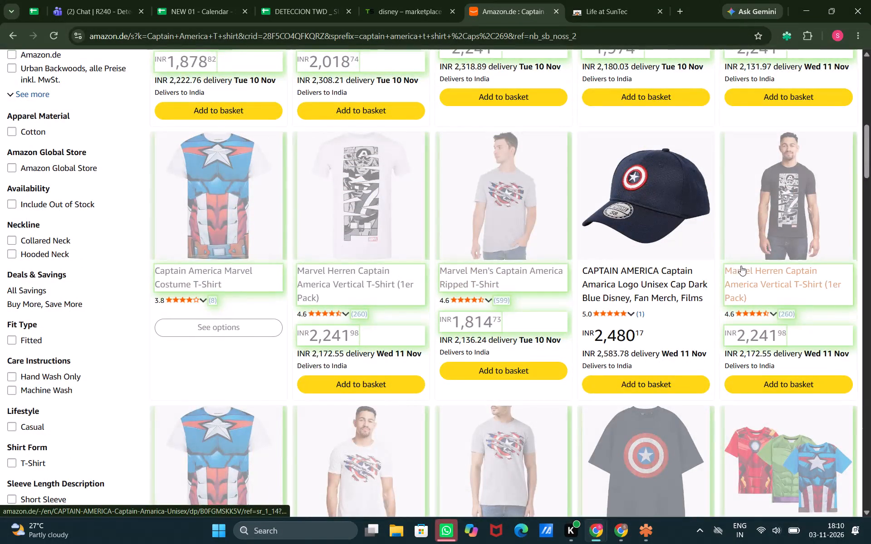
scroll(741, 266, down, 6)
scroll(228, 200, down, 4)
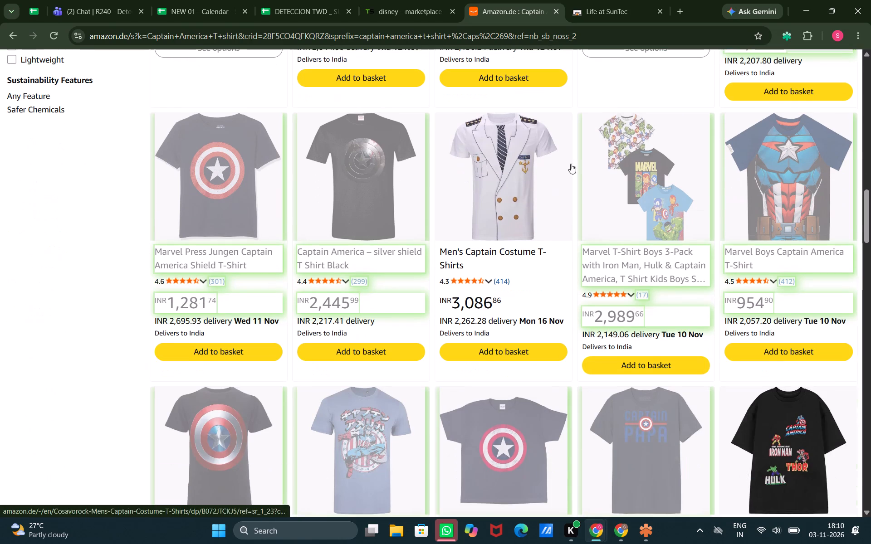
scroll(775, 193, down, 5)
right_click(803, 253)
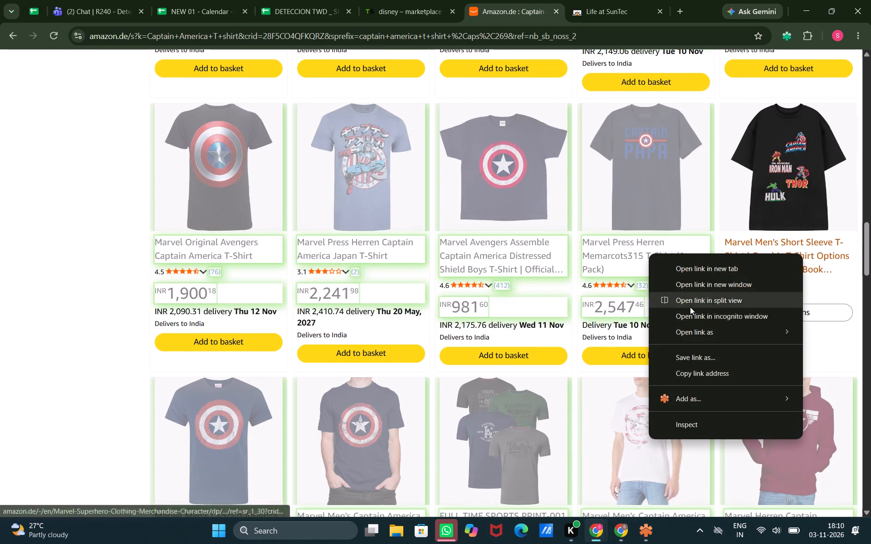
click(698, 368)
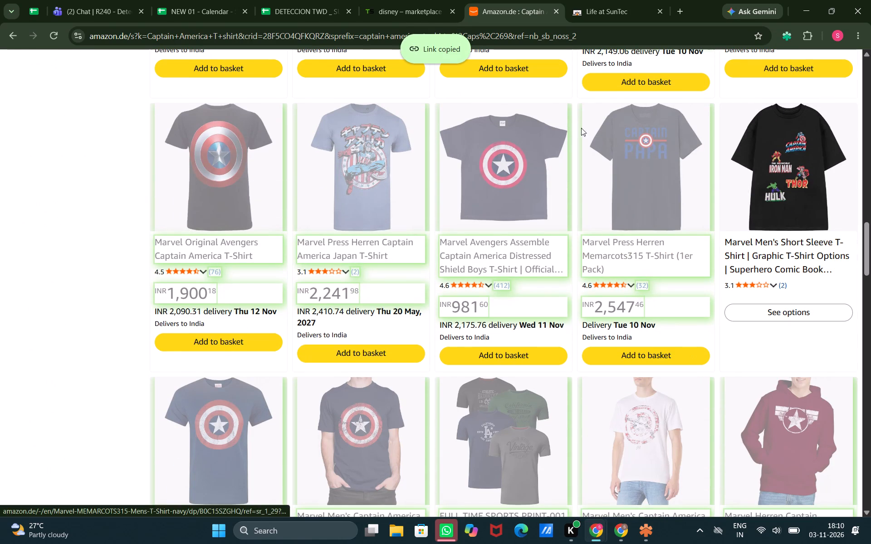
Move the Amazon.de results page into its own maximised window.
drag(524, 10, 523, 39)
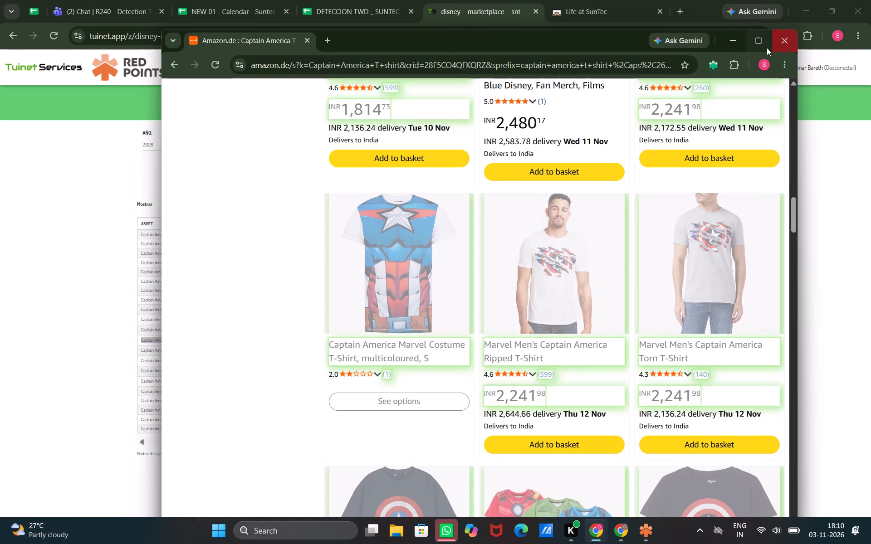
click(764, 46)
Return to The Walt Disney sheet and paste the copied Amazon.de product link into C22247.
key(alt+Tab)
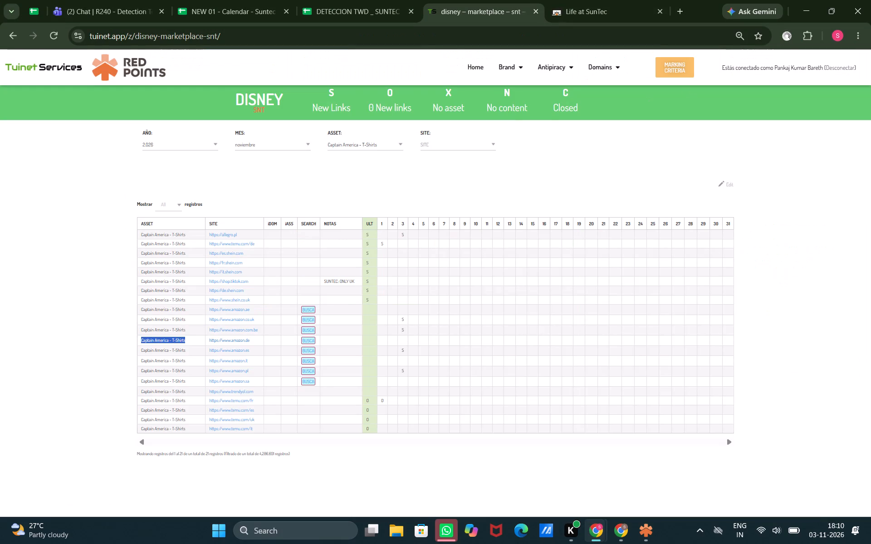
key(ctrl+Tab)
key(ctrl+Tab)
key(ctrl+v)
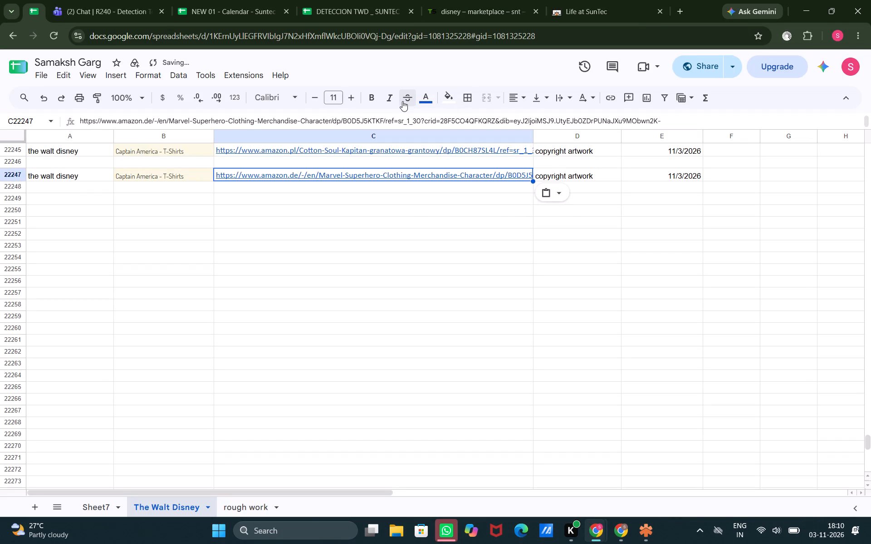
key(Return)
key(Return)
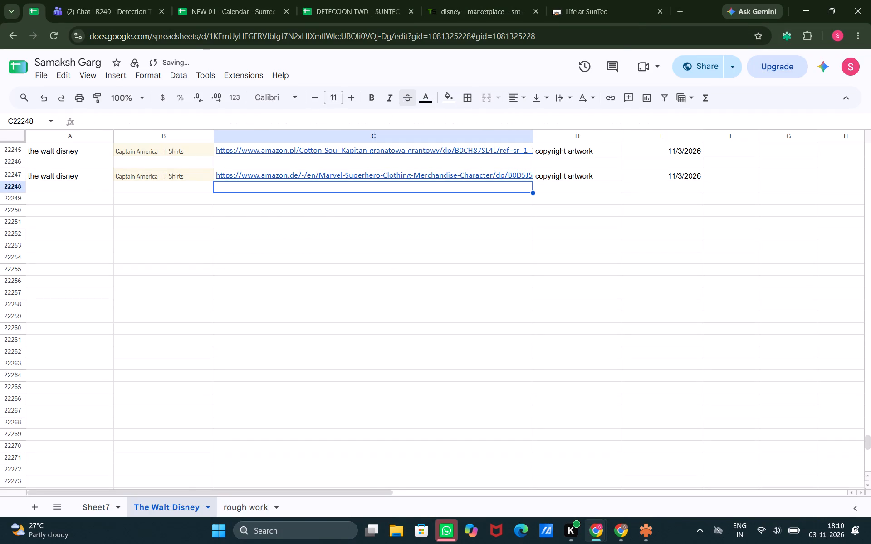
Copy the link of the unmarked Marvel Herren Memarcots314 T-Shirt listing on Amazon.de and paste it into C22248 of The Walt Disney sheet.
key(alt+Tab)
scroll(402, 101, down, 3)
scroll(591, 178, down, 4)
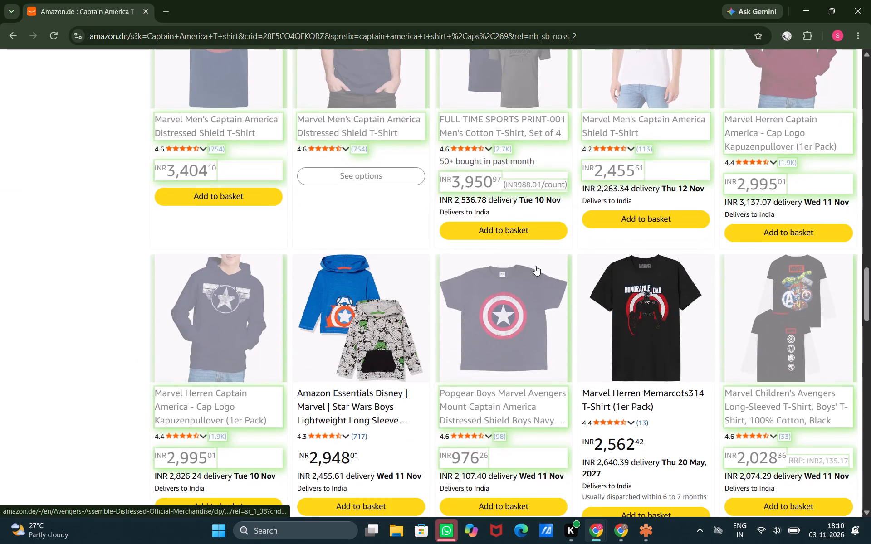
right_click(629, 406)
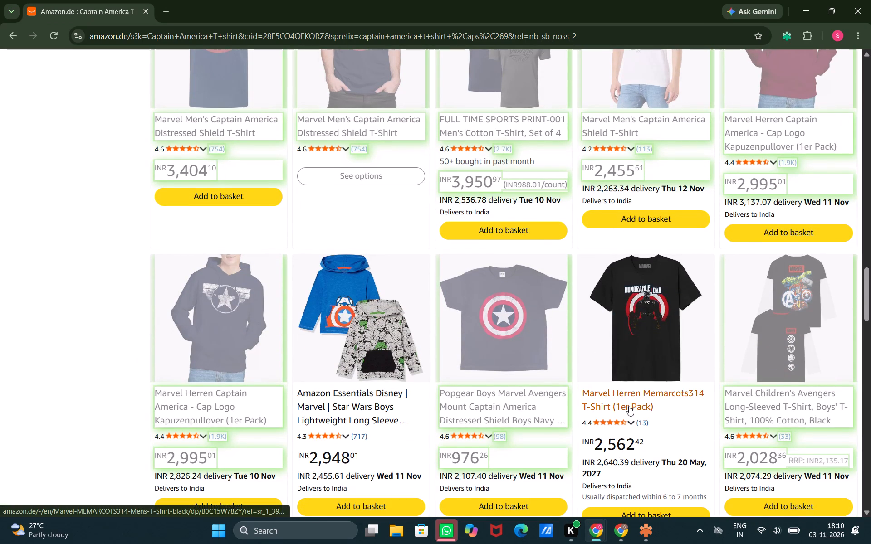
click(661, 341)
key(alt+Tab)
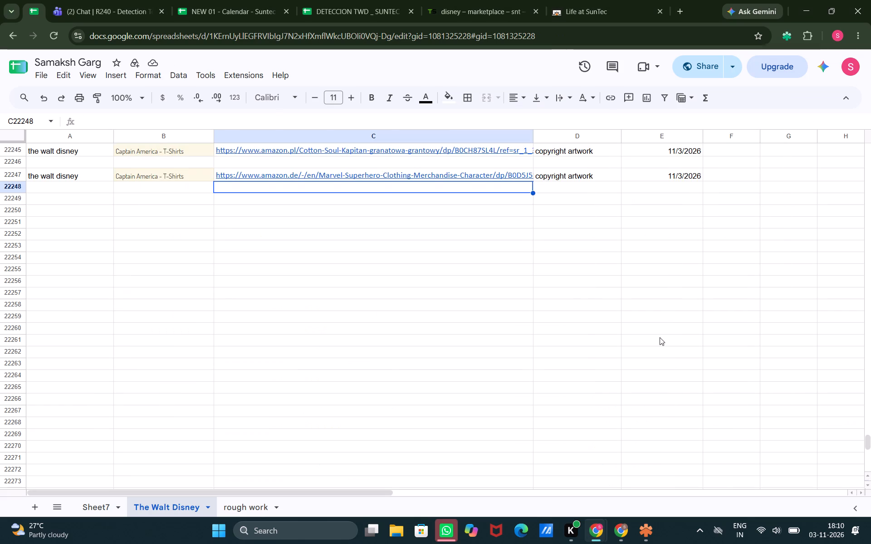
key(ctrl+v)
key(Return)
key(Return)
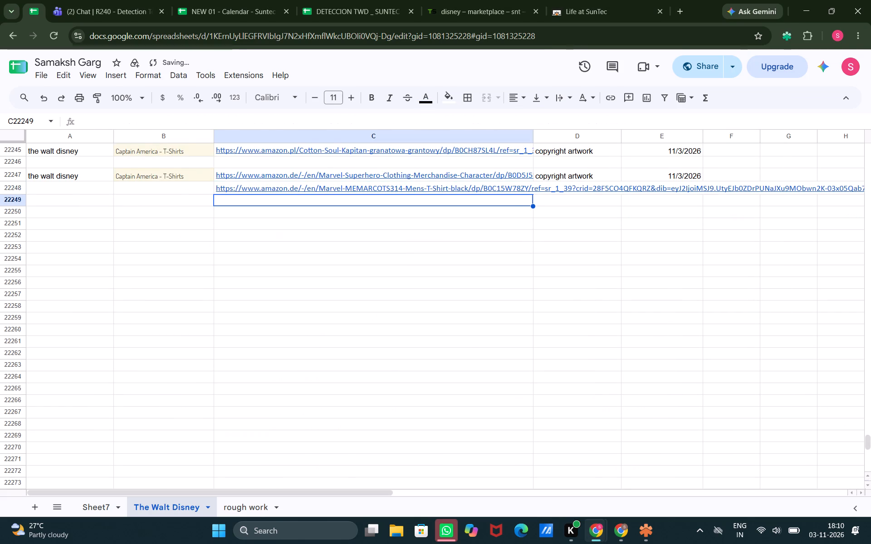
Copy the link of the unmarked Amazon Essentials Disney | Marvel | Star Wars Boys Lightweight Long Sleeve listing and paste it into C22249.
key(alt+Tab)
right_click(367, 400)
click(401, 338)
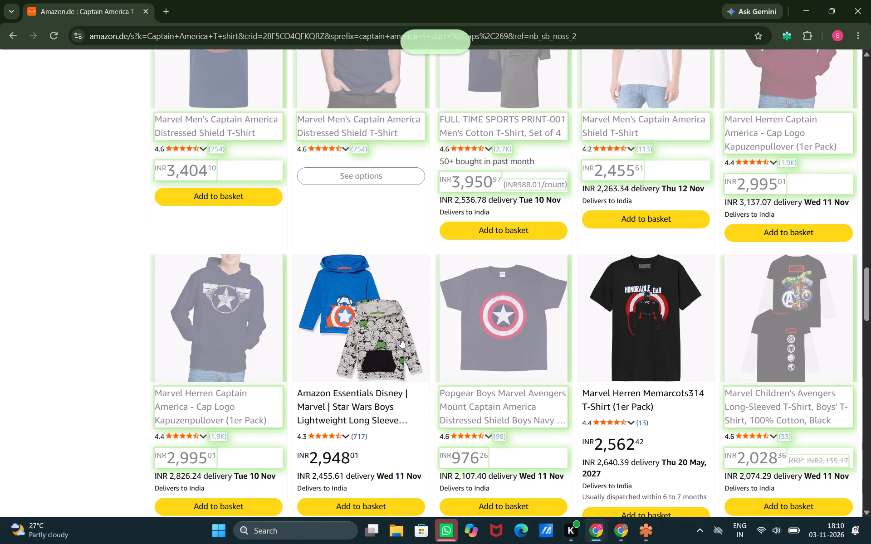
key(alt+Tab)
key(ctrl+v)
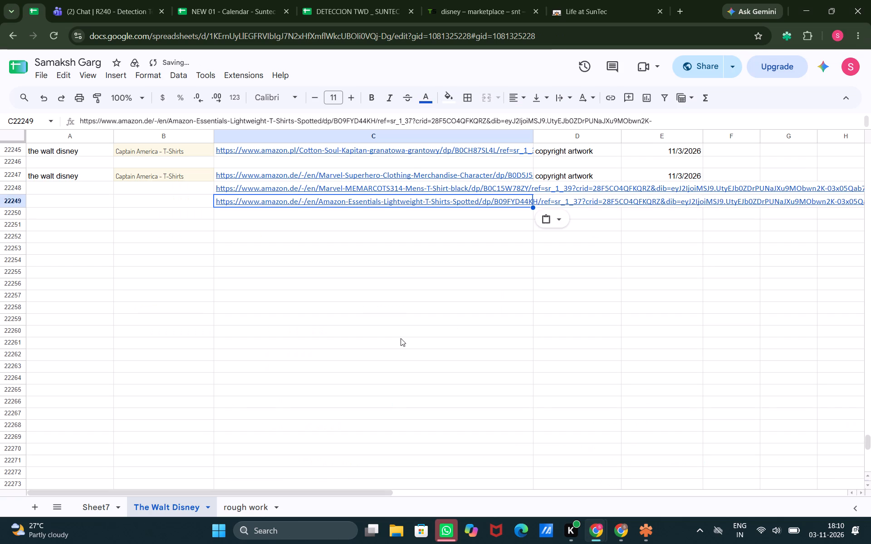
key(Return)
key(Return)
Check the remaining Amazon.de listings on the first results page for unmarked Captain America T-shirts and open results page 2.
key(alt+Tab)
scroll(401, 338, down, 7)
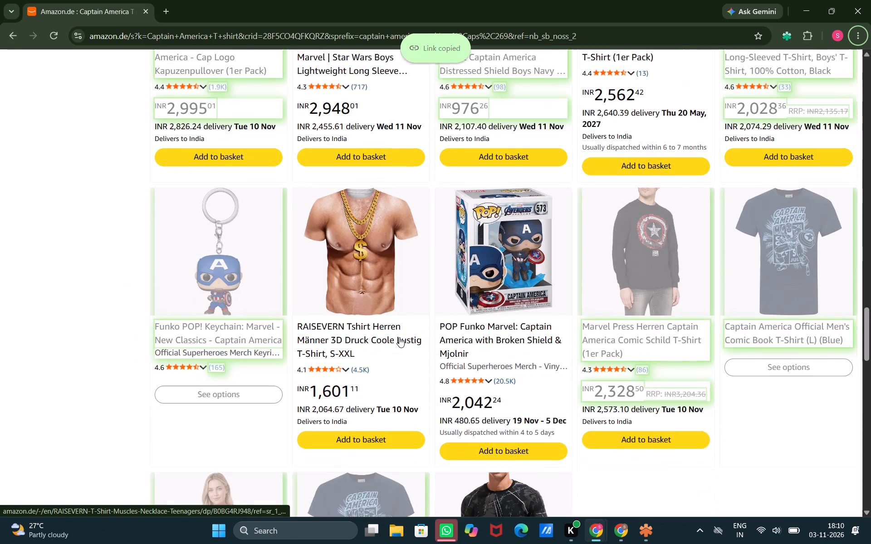
scroll(706, 257, down, 4)
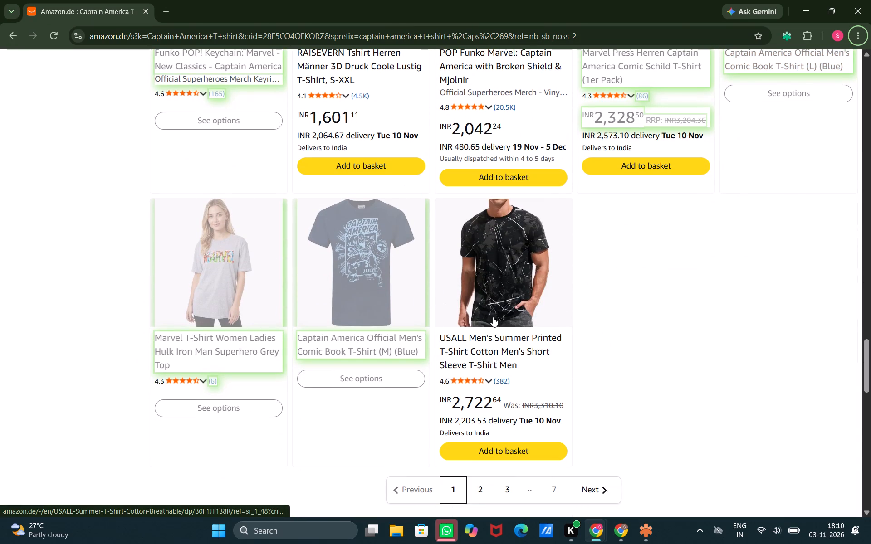
click(482, 495)
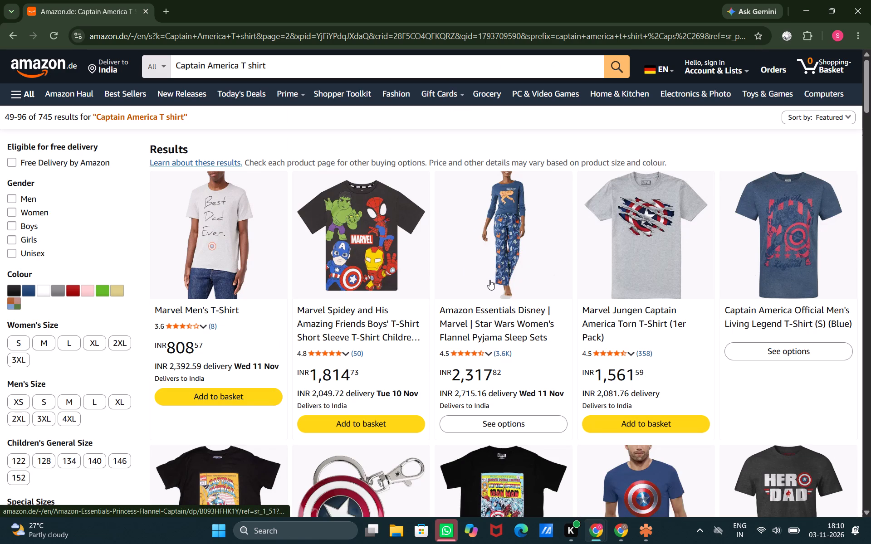
Look through results page 2 for unmarked Captain America T-shirt listings and move on to results page 3.
scroll(490, 279, down, 6)
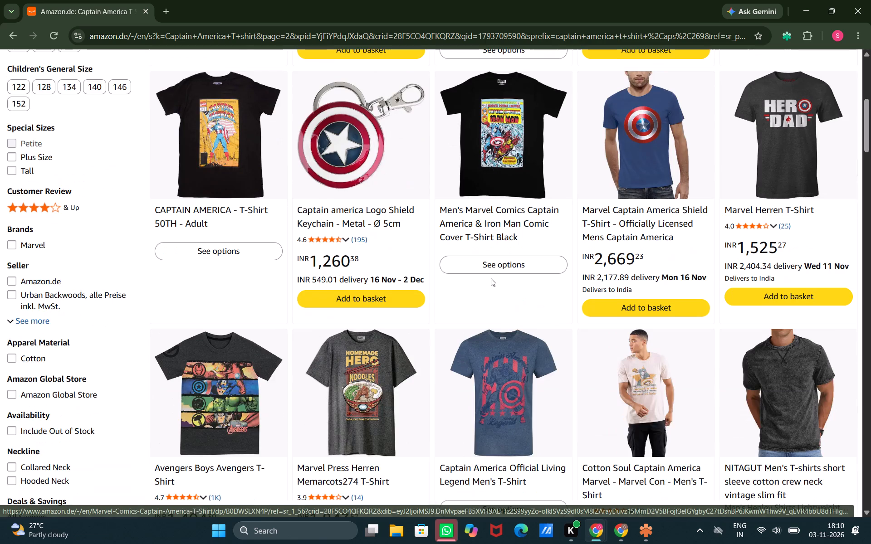
scroll(491, 278, up, 7)
scroll(525, 291, down, 4)
scroll(760, 278, down, 5)
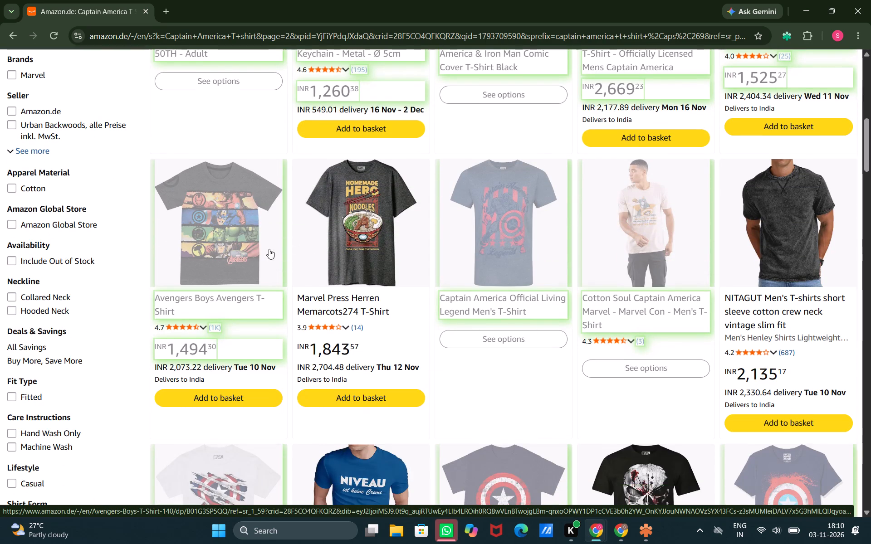
scroll(215, 277, down, 5)
scroll(784, 218, down, 6)
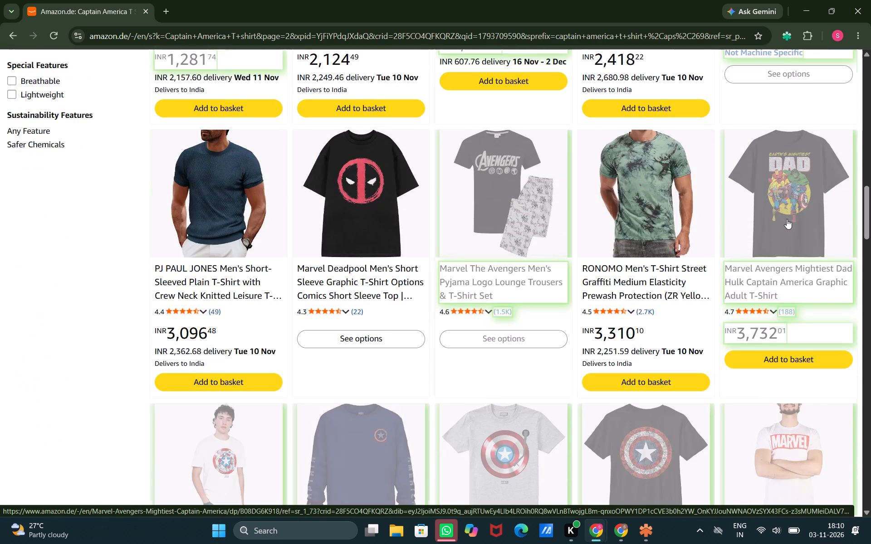
scroll(236, 162, down, 5)
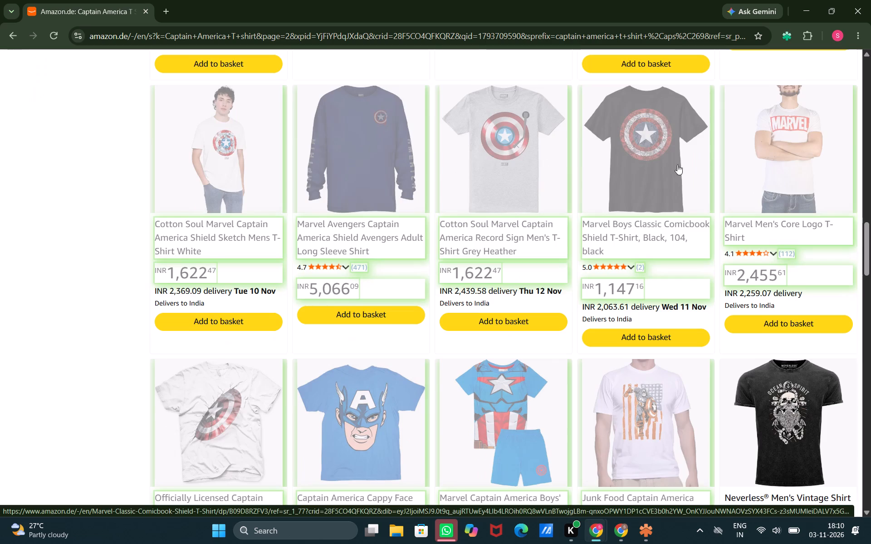
scroll(823, 165, down, 4)
scroll(290, 183, down, 5)
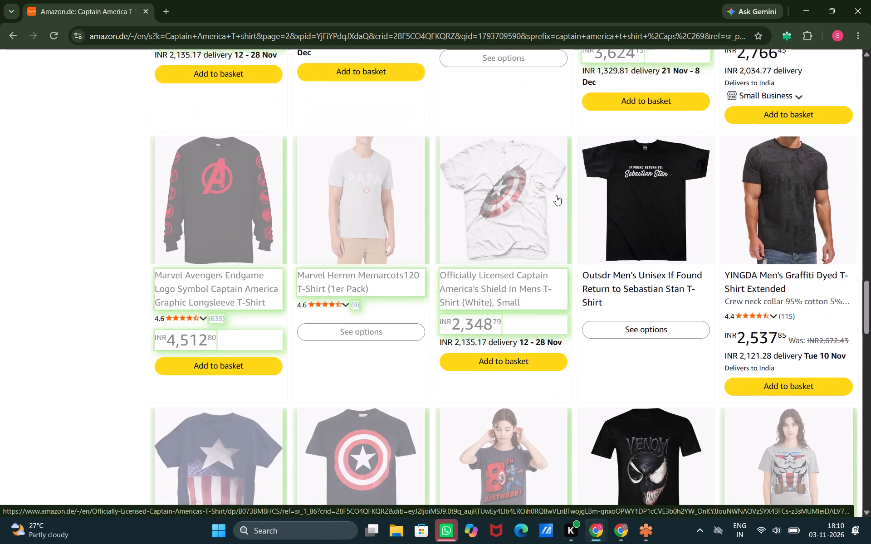
scroll(755, 188, down, 5)
scroll(308, 212, down, 5)
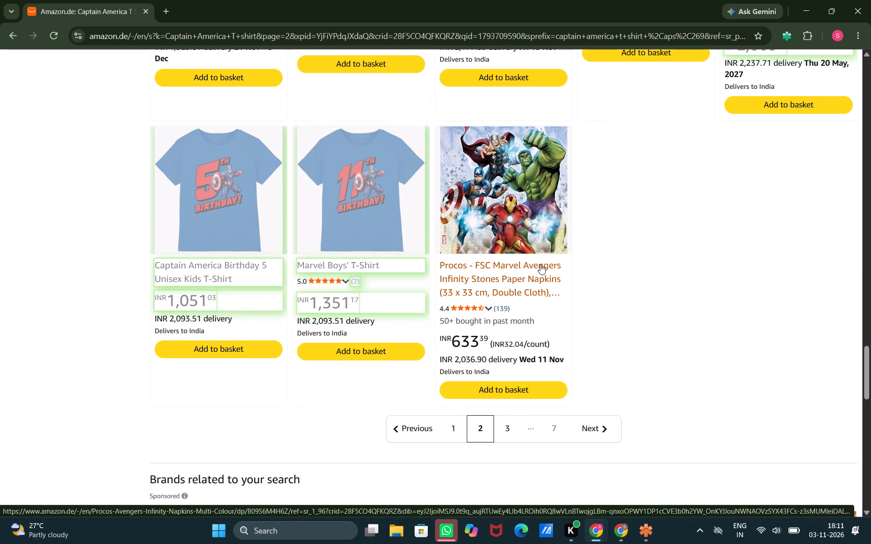
click(510, 421)
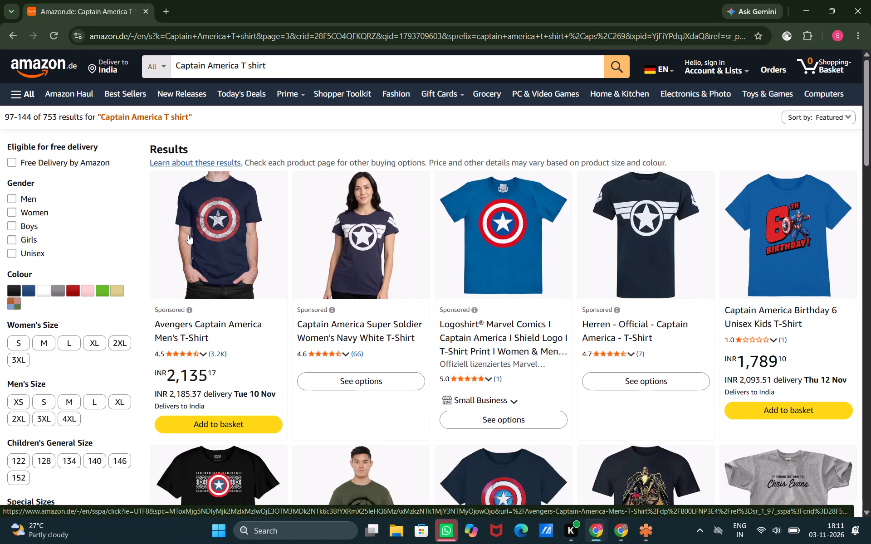
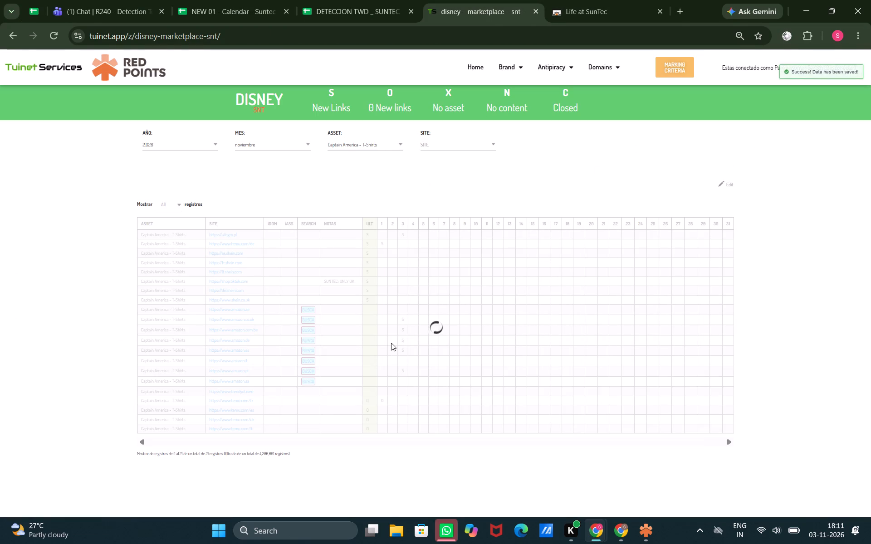
Look through Amazon.de results page 3 for unmarked Captain America T-shirts and inspect the Marvel Men's Memarcots294 T-Shirt listing.
key(ctrl+Tab)
key(ctrl+Tab)
key(alt+Tab)
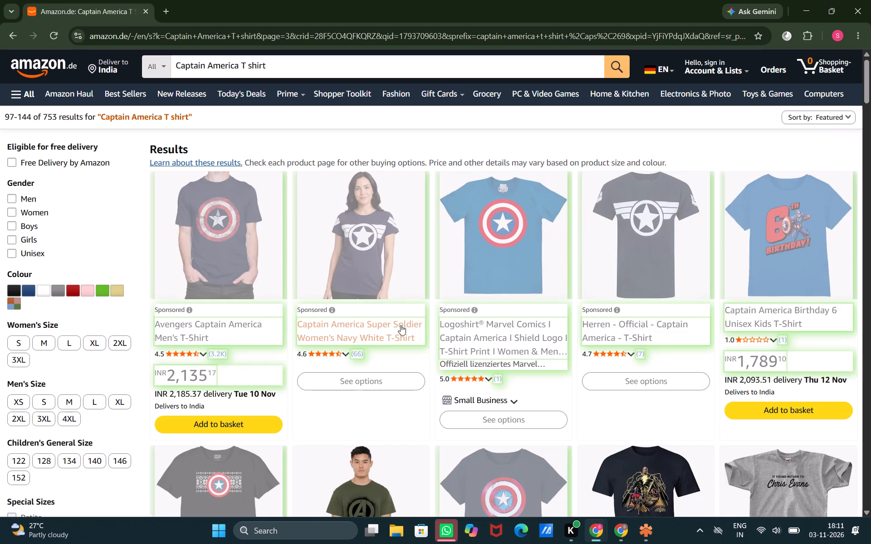
scroll(420, 317, down, 4)
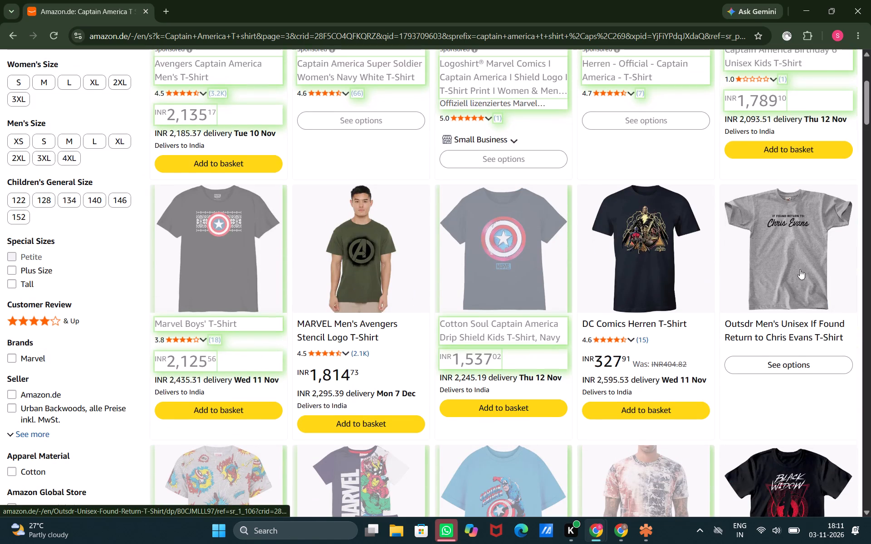
scroll(805, 268, down, 5)
scroll(256, 272, down, 3)
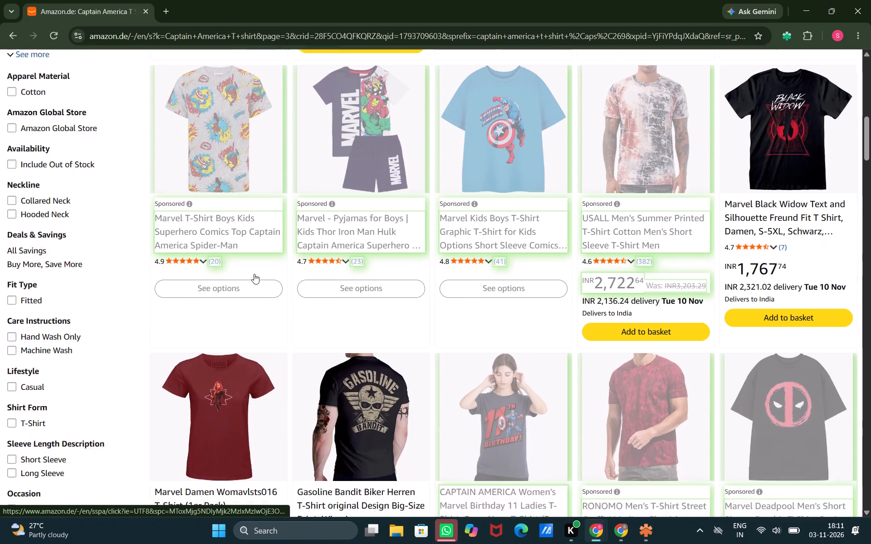
scroll(252, 279, down, 1)
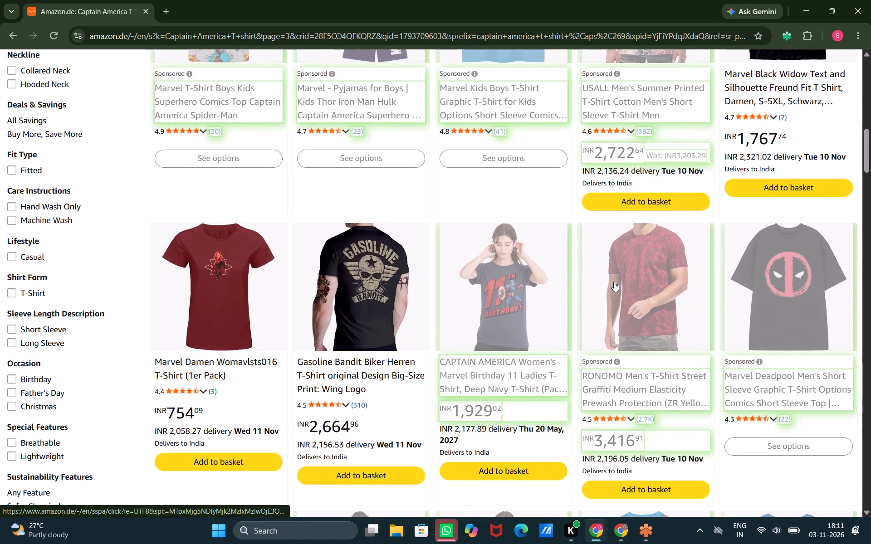
scroll(773, 283, down, 6)
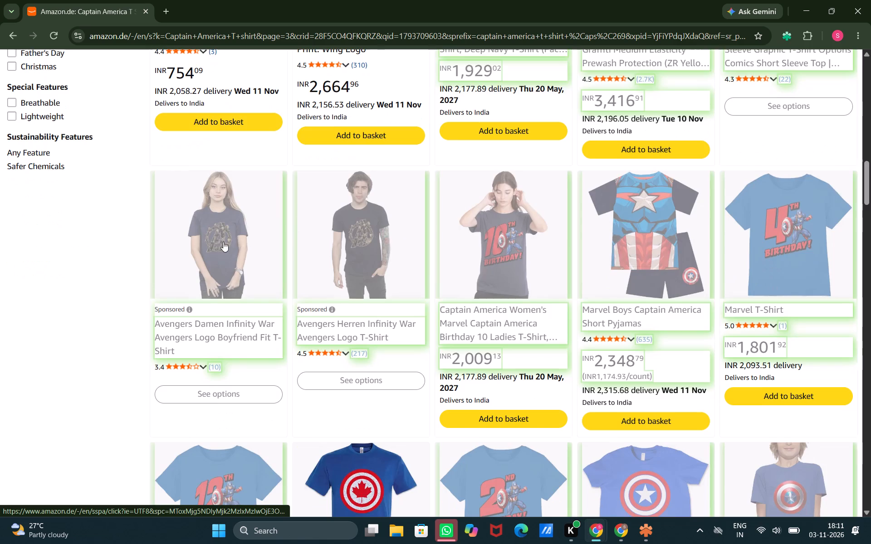
scroll(222, 243, down, 5)
scroll(829, 199, down, 5)
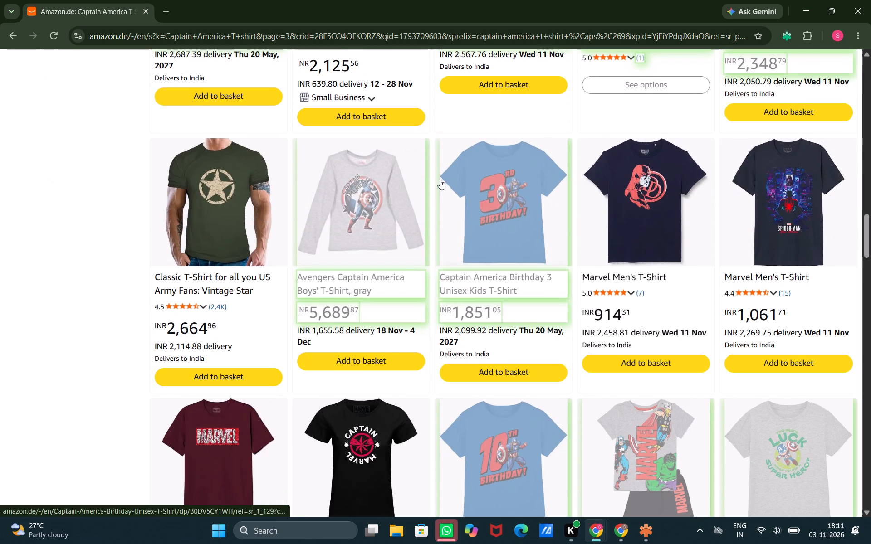
scroll(779, 206, down, 6)
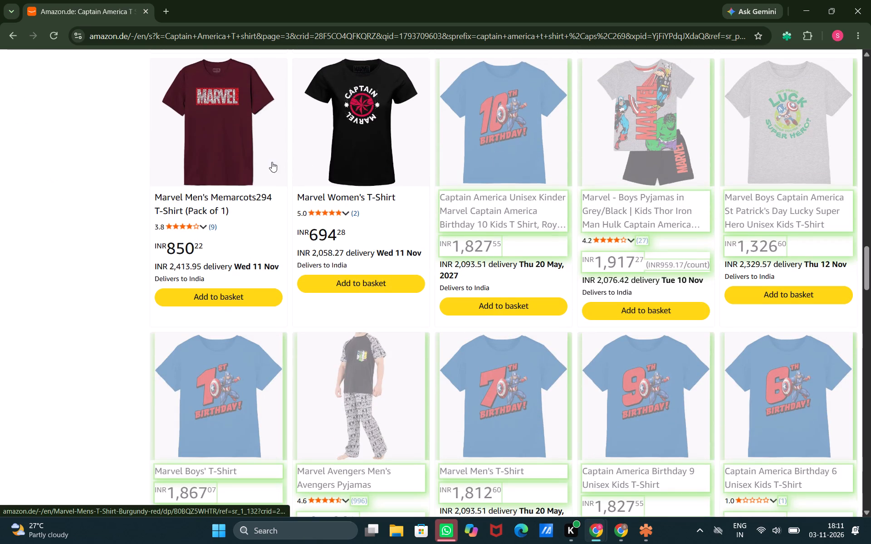
scroll(225, 173, down, 3)
scroll(223, 174, up, 3)
double_click(234, 162)
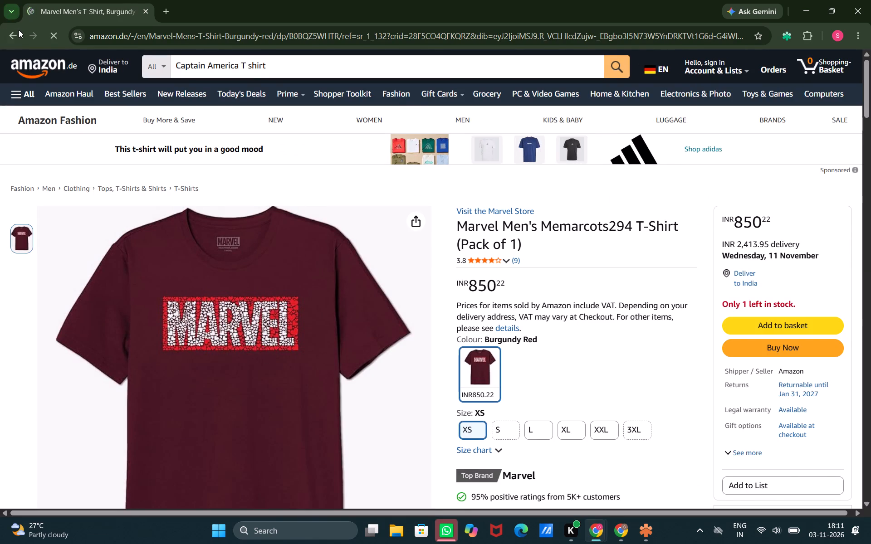
click(19, 30)
Check the remaining listings on results page 3 for unmarked Captain America T-shirts and open results page 4.
scroll(596, 229, down, 5)
scroll(420, 201, down, 1)
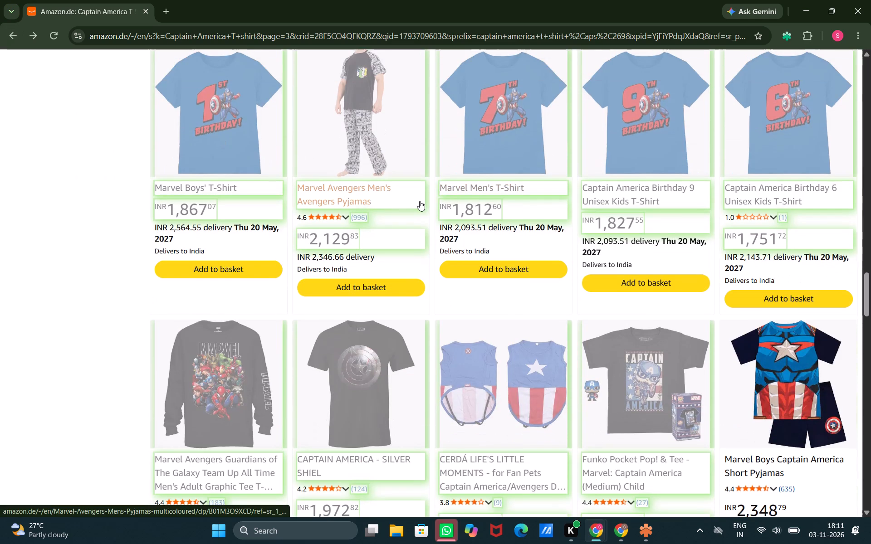
scroll(420, 201, down, 6)
scroll(782, 283, down, 6)
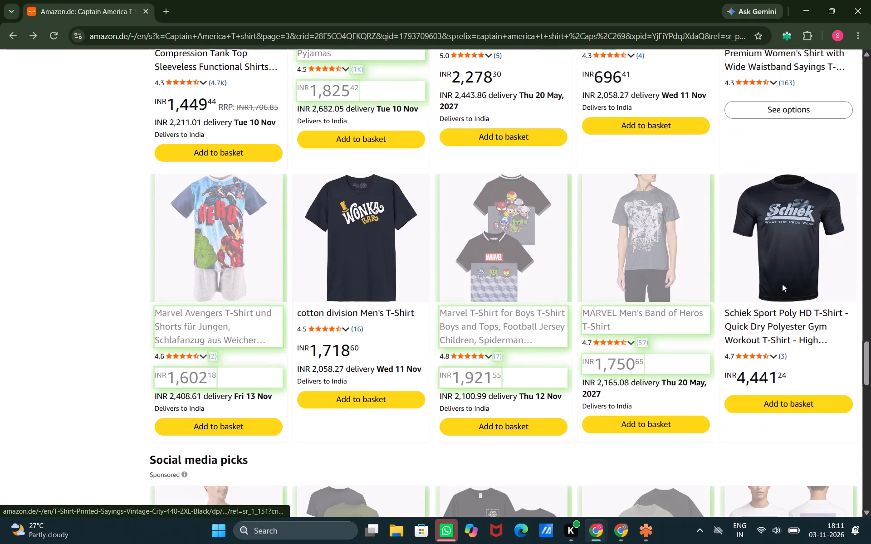
scroll(233, 214, down, 6)
scroll(244, 212, up, 5)
scroll(244, 212, down, 4)
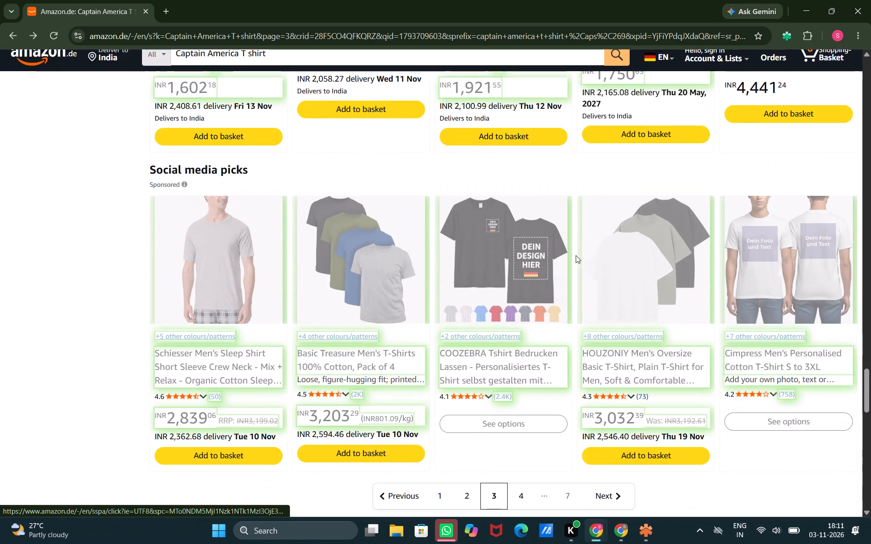
scroll(672, 312, down, 3)
click(526, 326)
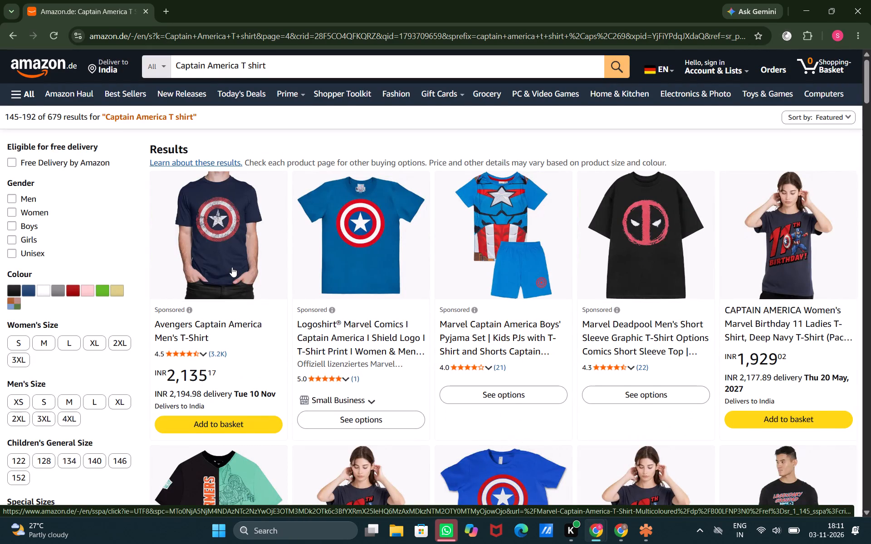
Look through results page 4 for unmarked Captain America T-shirt listings and move on to results page 5.
scroll(232, 267, down, 7)
scroll(232, 267, up, 12)
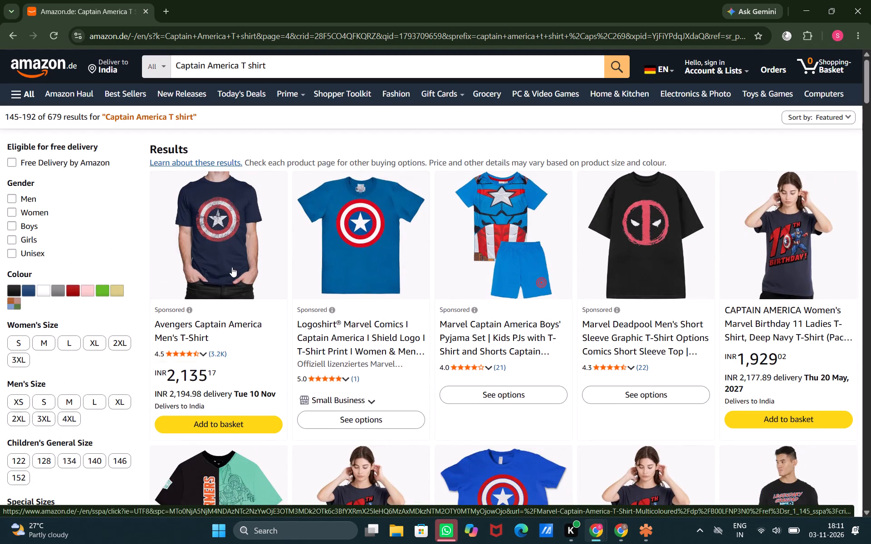
scroll(232, 267, down, 5)
scroll(232, 267, up, 6)
scroll(232, 267, down, 3)
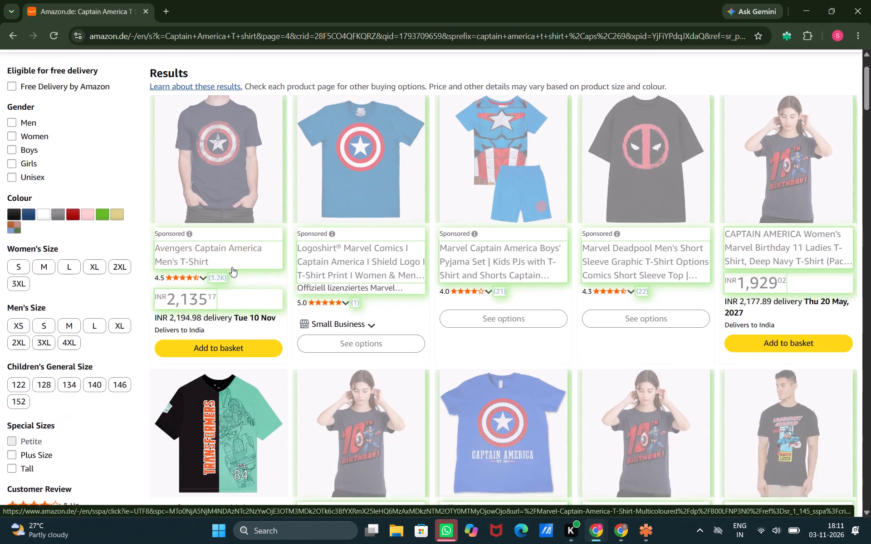
scroll(232, 267, down, 2)
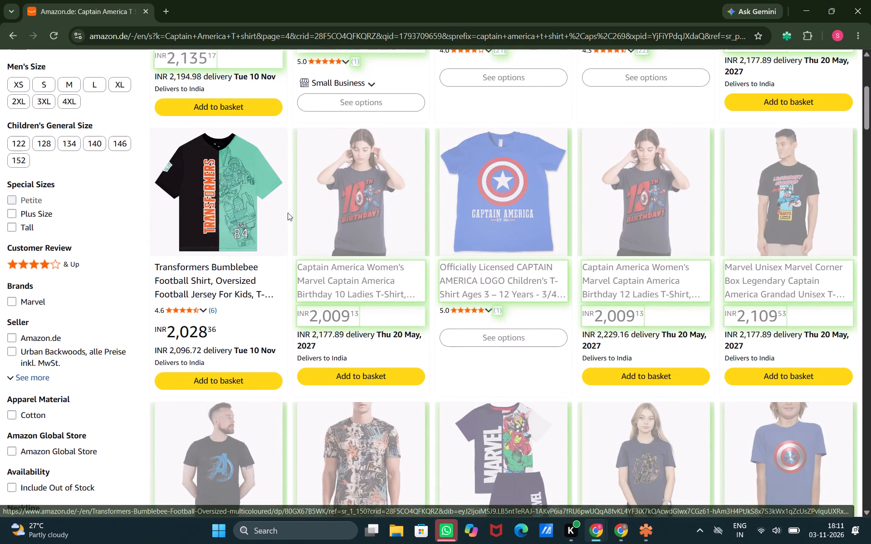
scroll(288, 213, down, 5)
scroll(688, 204, down, 5)
scroll(217, 262, down, 6)
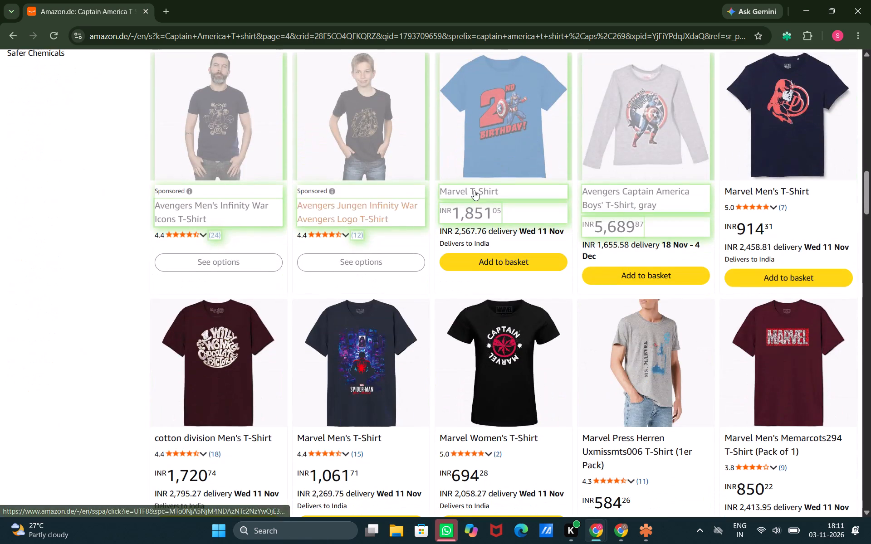
scroll(749, 189, down, 3)
scroll(215, 206, down, 4)
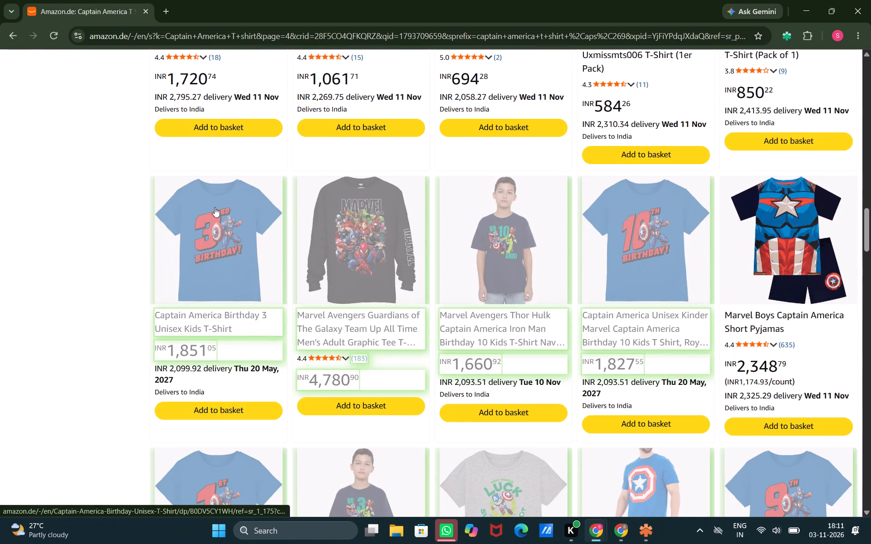
scroll(782, 223, down, 5)
scroll(254, 204, down, 5)
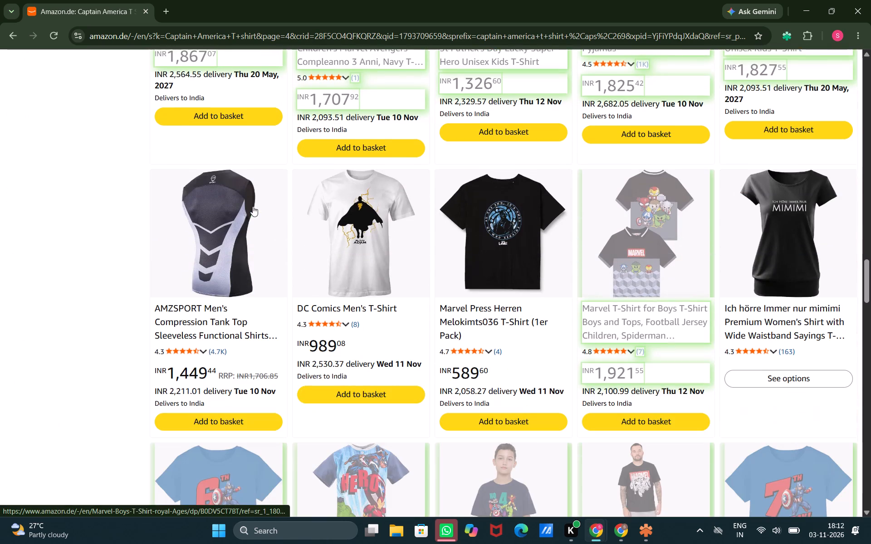
scroll(750, 186, down, 5)
scroll(244, 197, down, 6)
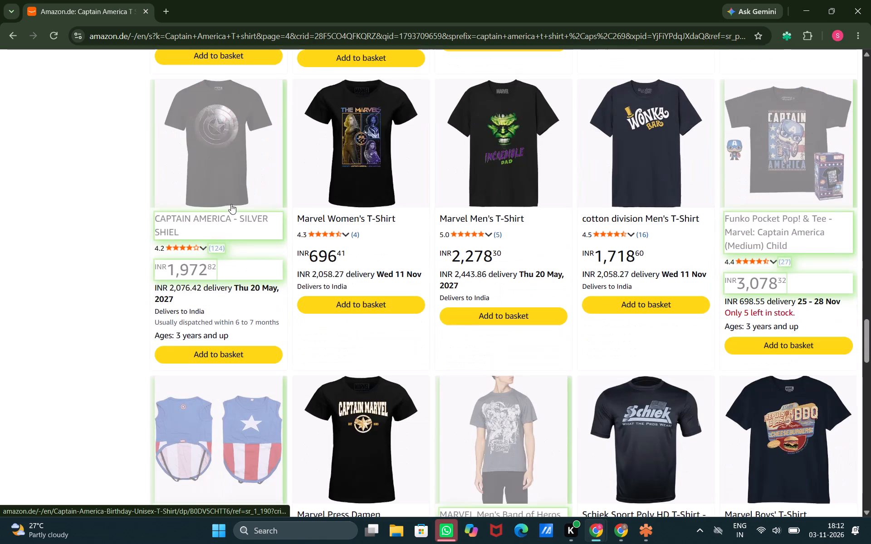
scroll(748, 156, down, 5)
scroll(308, 166, down, 6)
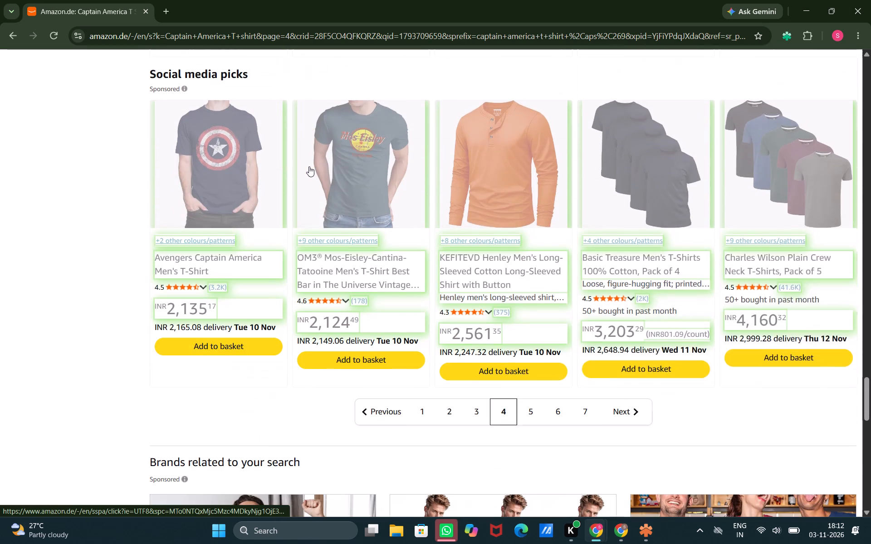
scroll(642, 160, down, 3)
click(534, 249)
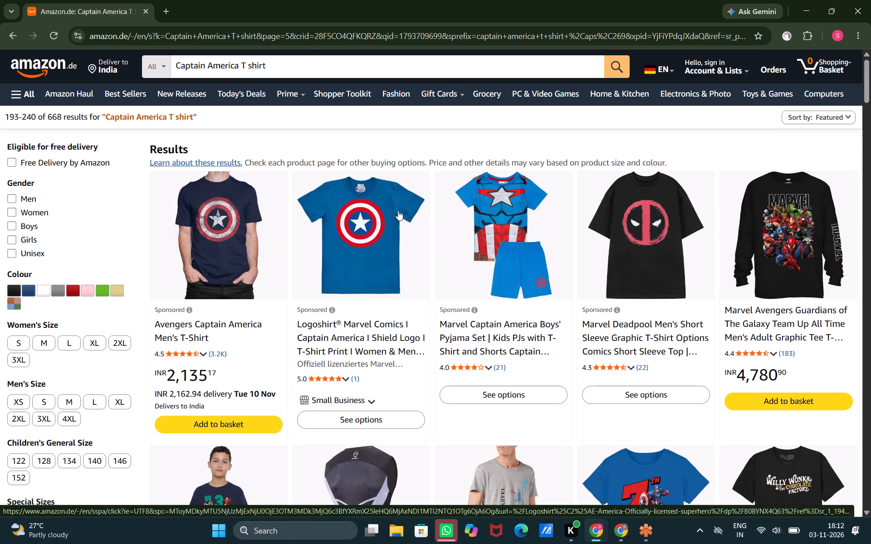
Look through results page 5 for unmarked Captain America T-shirt listings and move on to results page 6.
scroll(363, 212, down, 6)
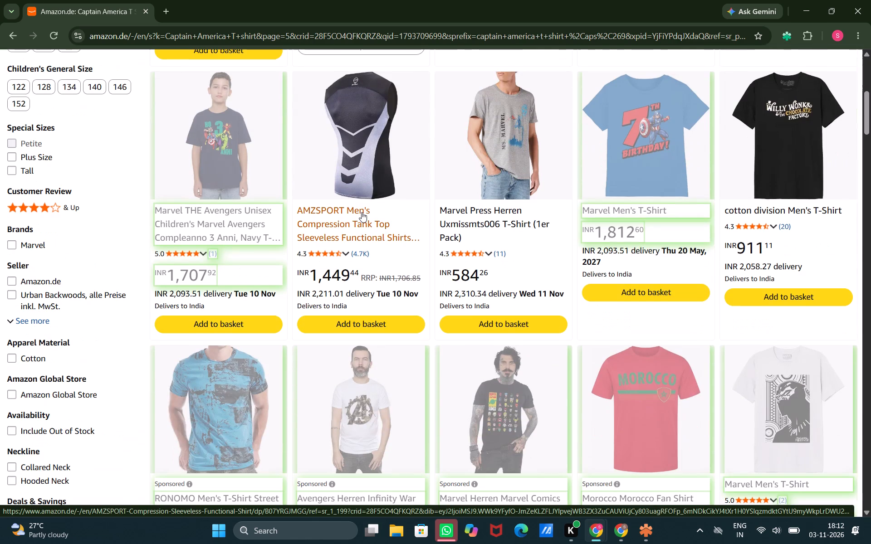
scroll(756, 175, down, 5)
scroll(189, 145, down, 4)
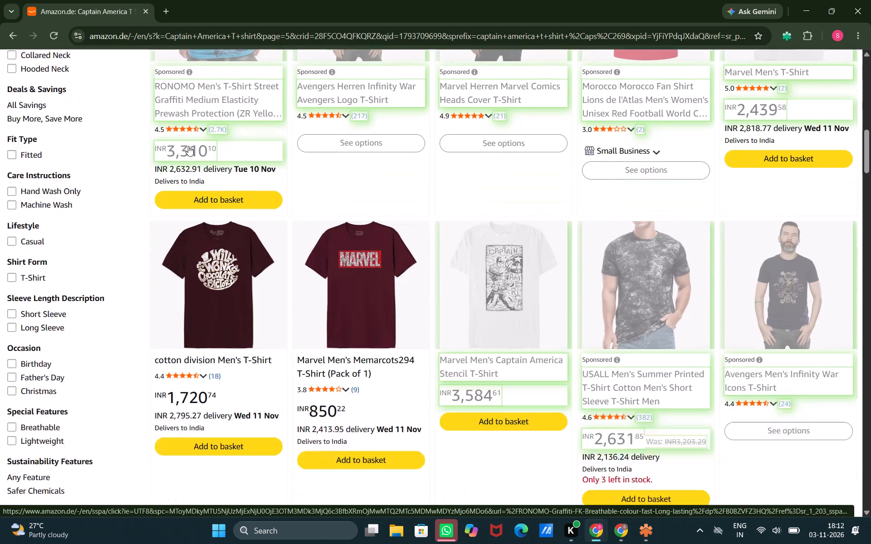
scroll(802, 179, down, 5)
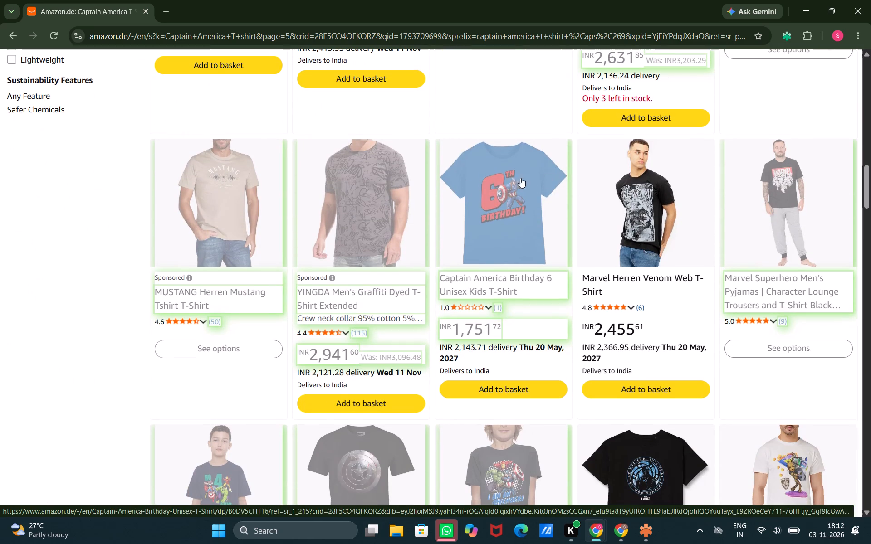
scroll(329, 182, down, 5)
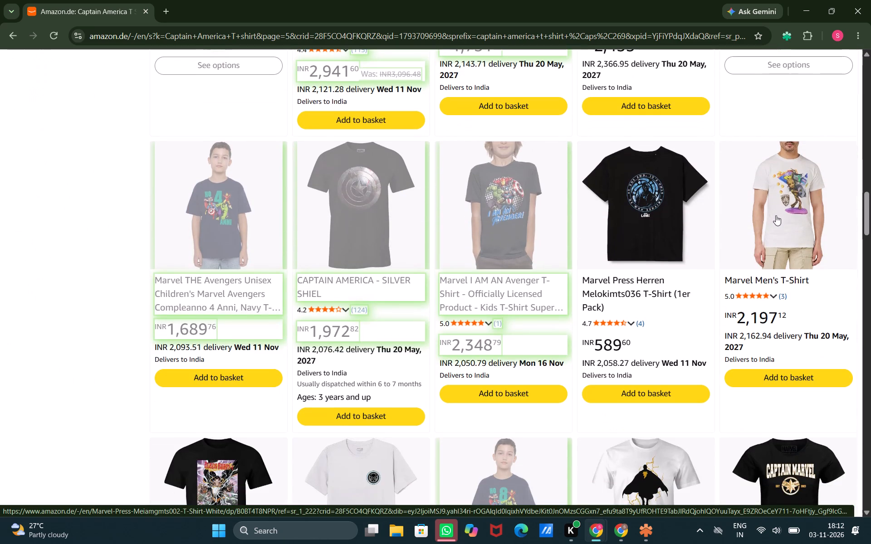
scroll(776, 215, down, 5)
scroll(294, 213, down, 4)
scroll(706, 221, down, 6)
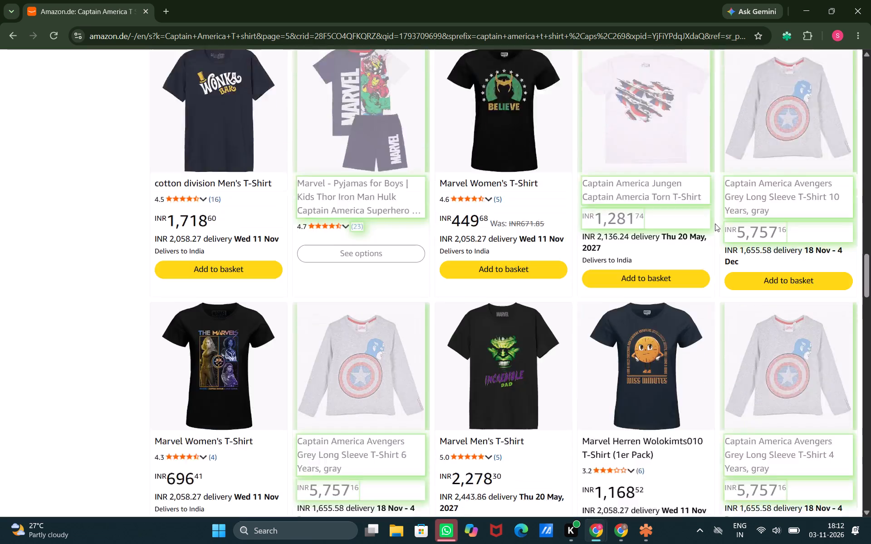
scroll(716, 220, up, 5)
scroll(716, 219, down, 5)
scroll(250, 226, down, 4)
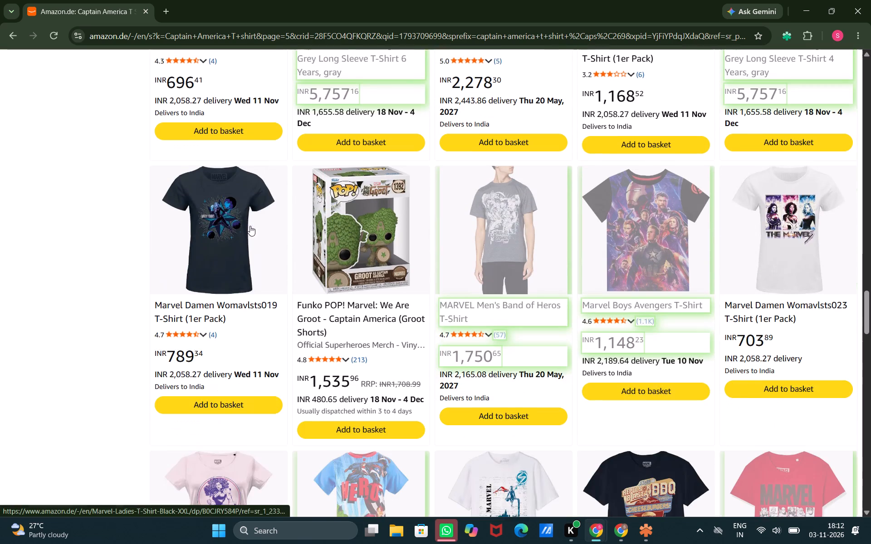
scroll(730, 226, down, 5)
scroll(323, 228, down, 4)
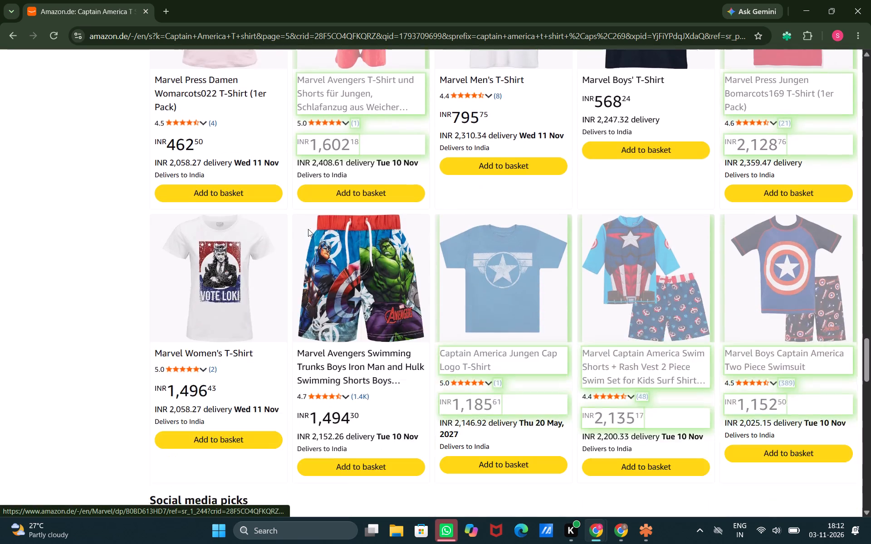
scroll(308, 229, up, 4)
scroll(308, 229, down, 5)
scroll(736, 209, down, 6)
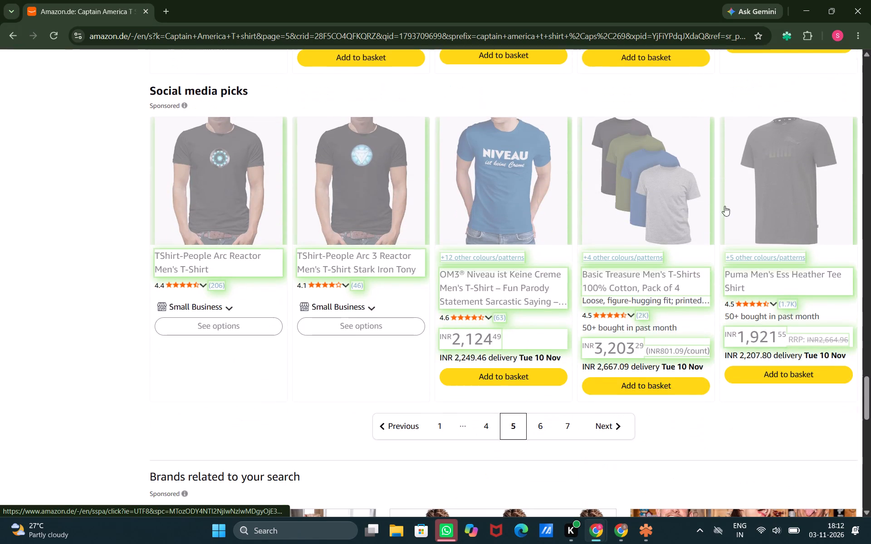
scroll(332, 167, down, 1)
click(551, 364)
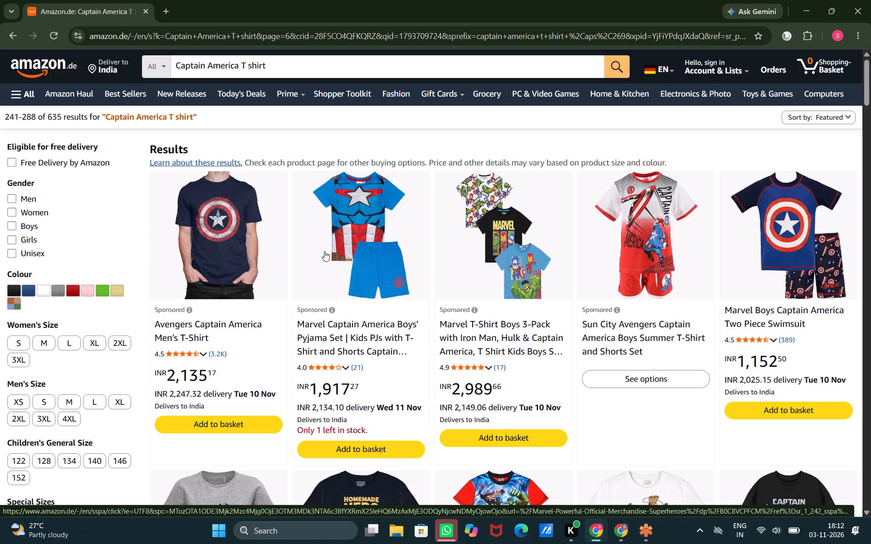
Copy the link of the unmarked Marvel PCMerch T-Shirt Captain America Cracked Shield listing on results page 6 and paste it into C22250.
scroll(324, 251, down, 8)
scroll(324, 251, up, 3)
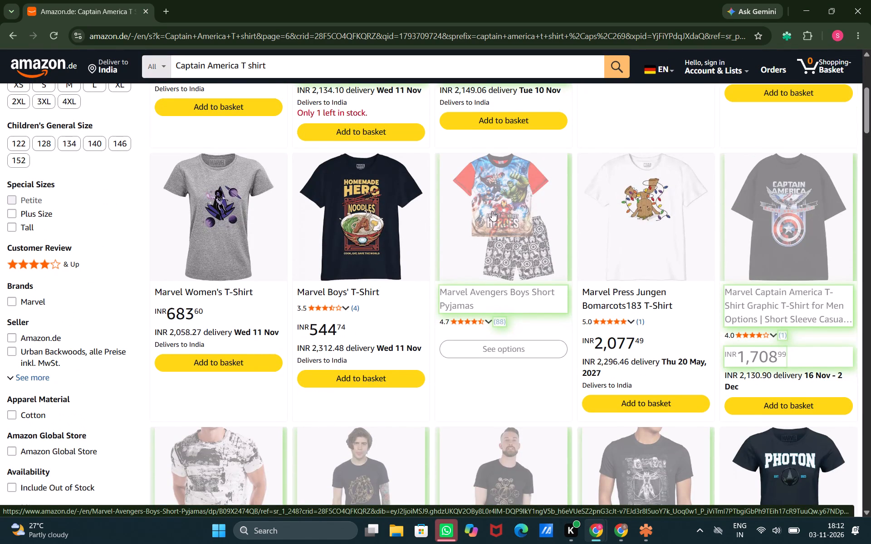
scroll(576, 207, down, 6)
scroll(308, 190, down, 4)
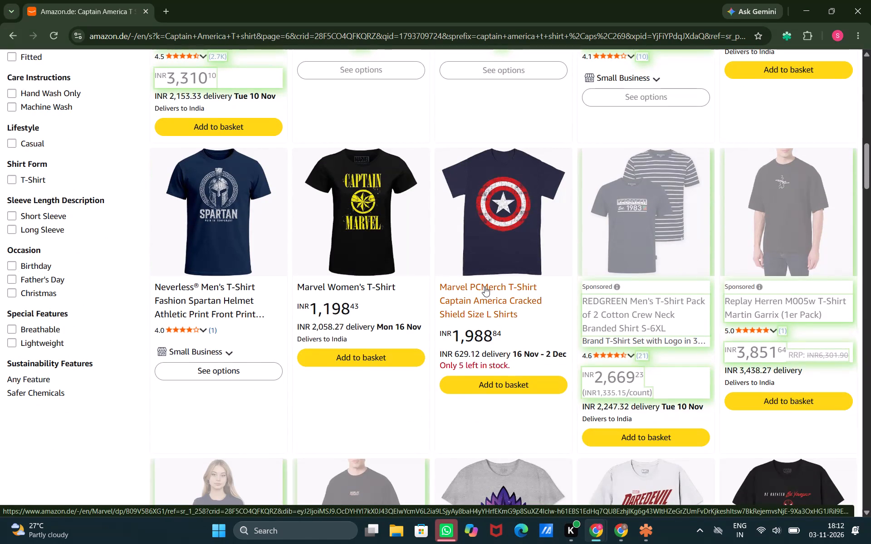
right_click(484, 287)
click(545, 411)
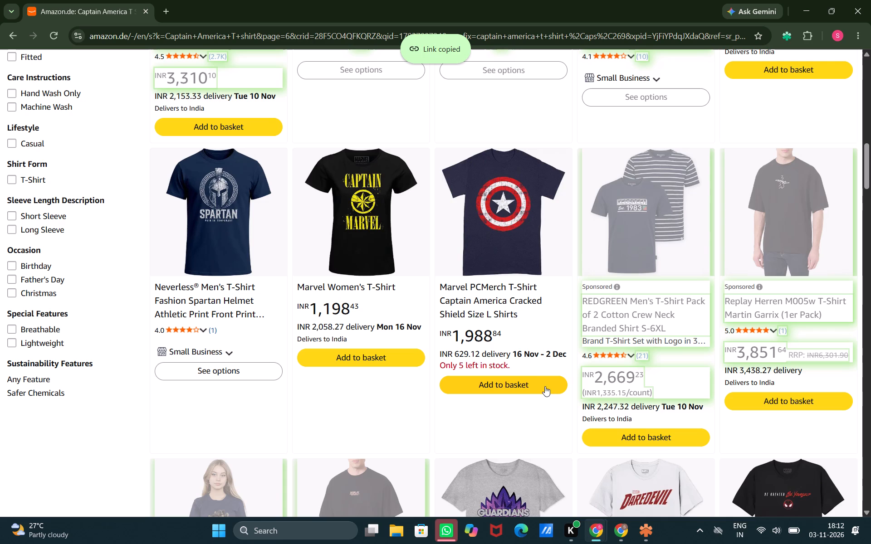
key(alt+Tab)
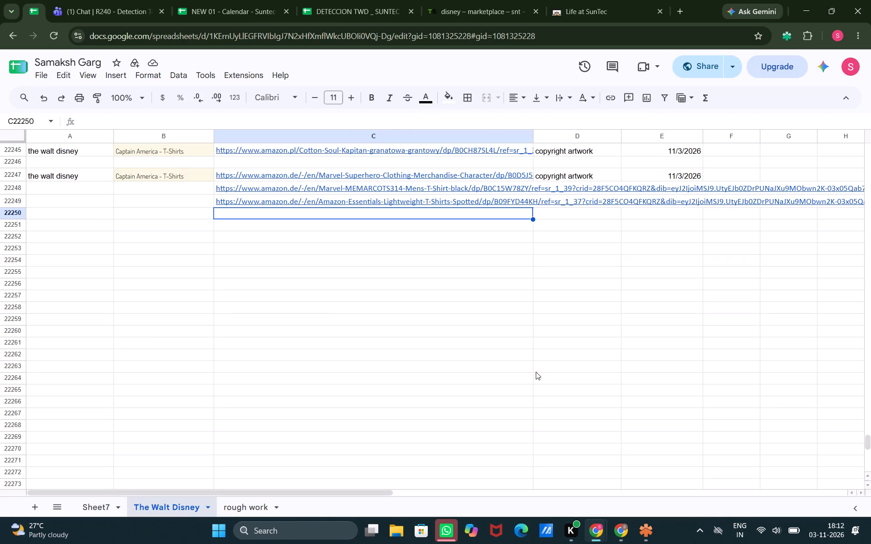
key(ctrl+v)
key(Return)
key(Return)
Copy the link of the unmarked grey Marvel Men's T-Shirt with the Captain Papa print on results page 6 and paste it into C22251.
key(alt+Tab)
scroll(405, 287, down, 5)
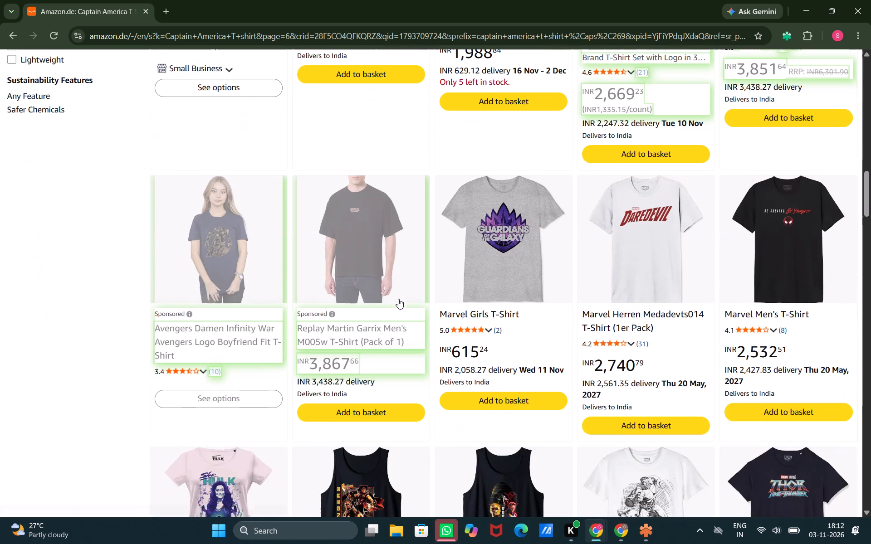
scroll(721, 273, down, 3)
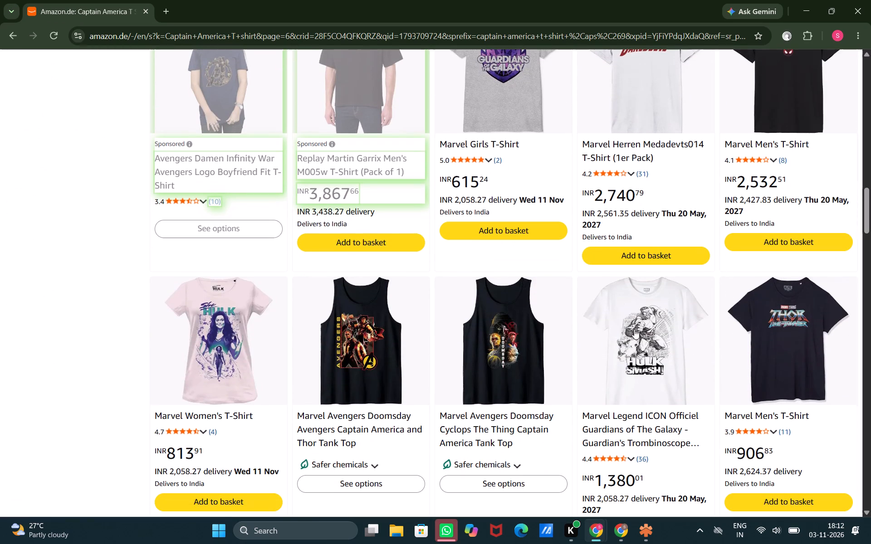
scroll(253, 330, down, 2)
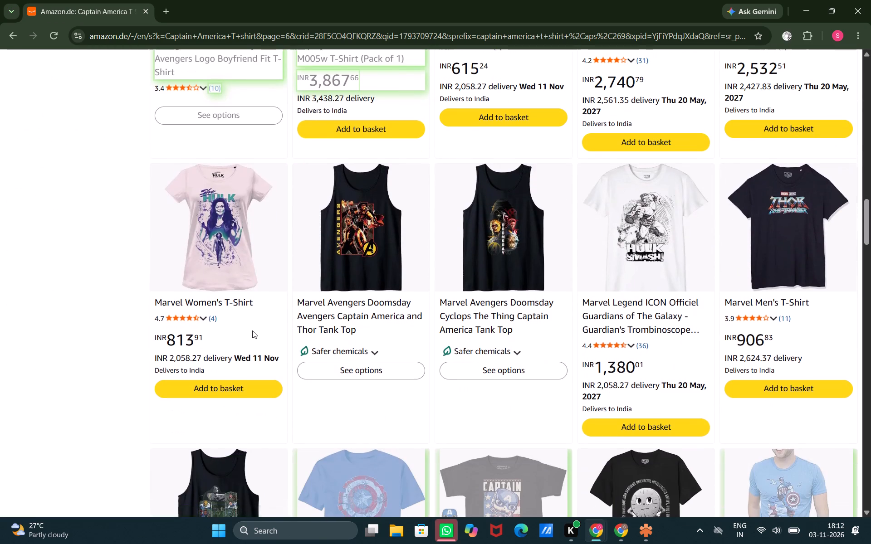
scroll(252, 330, down, 3)
scroll(779, 335, down, 6)
scroll(781, 337, up, 5)
scroll(781, 337, down, 5)
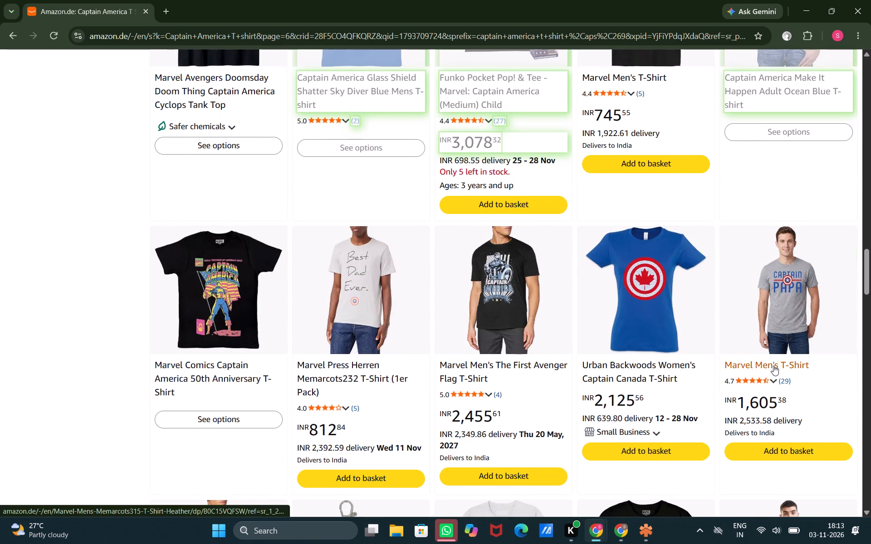
right_click(773, 365)
click(700, 300)
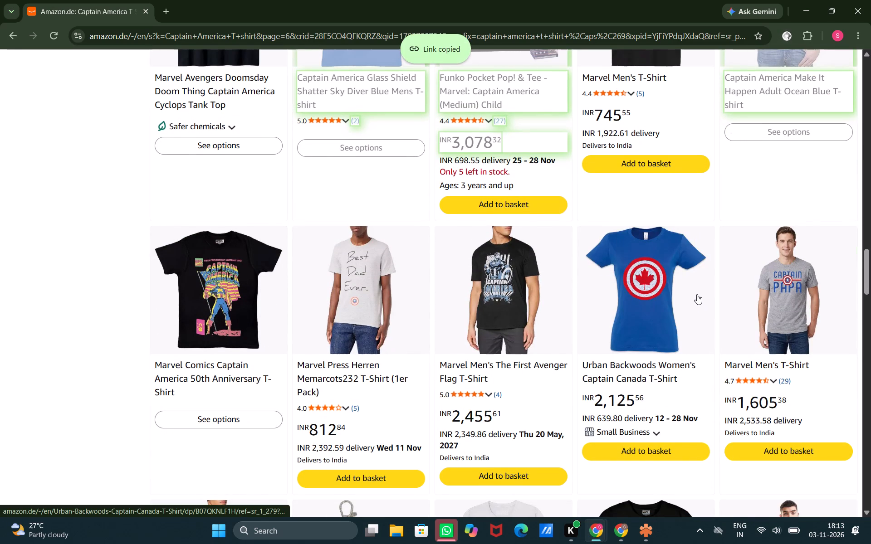
key(alt+Tab)
key(ctrl+v)
key(Return)
key(Return)
Copy the link of the Marvel Men's The First Avenger Flag T-Shirt listing and paste it into C22252.
key(alt+Tab)
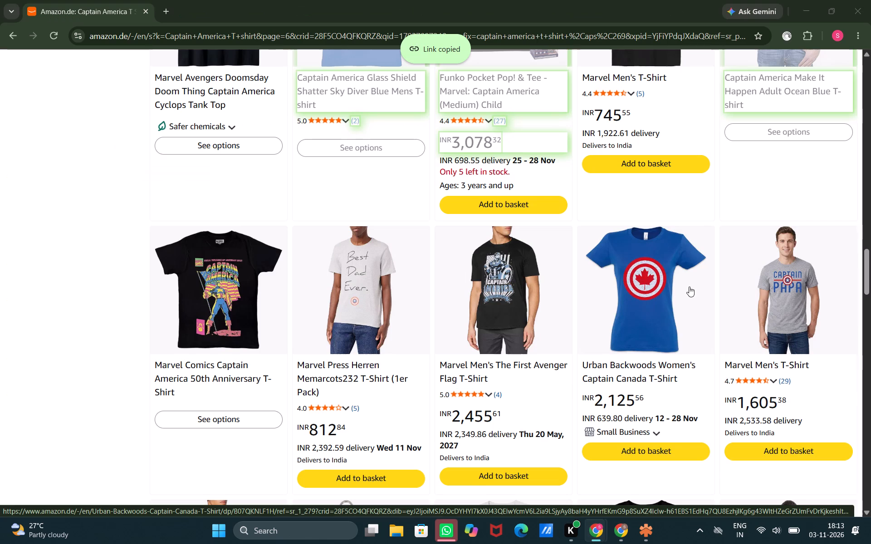
right_click(498, 370)
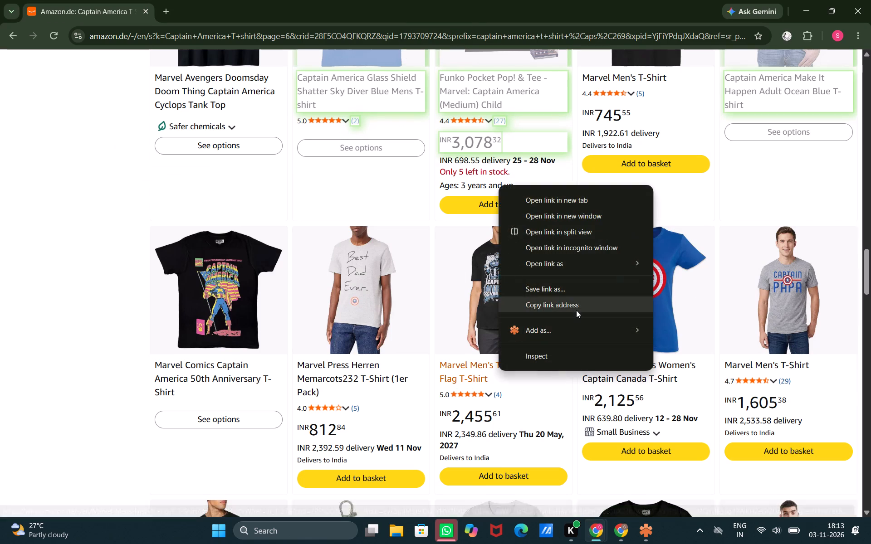
click(576, 310)
key(alt+Tab)
key(ctrl+v)
key(Return)
key(Return)
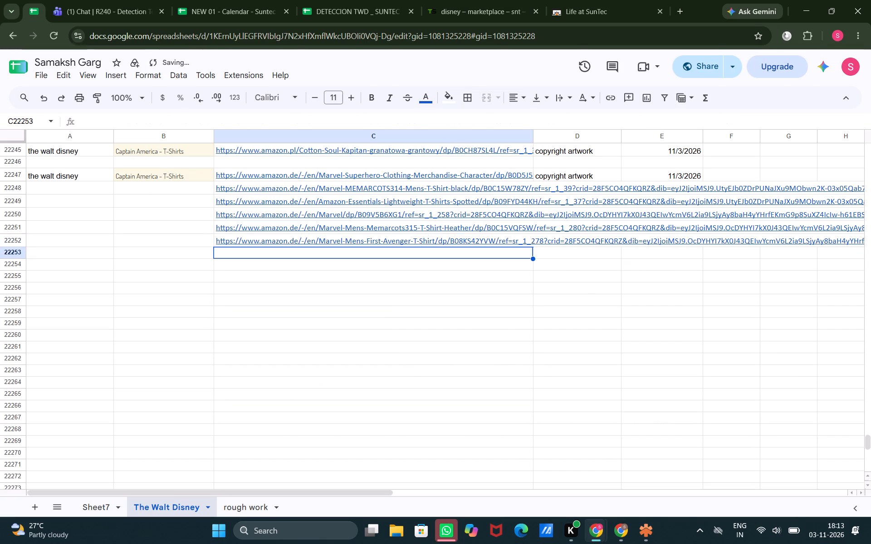
Copy the link of the Marvel Press Herren Memarcots232 T-Shirt listing and paste it into C22253.
key(alt+Tab)
right_click(353, 371)
click(388, 313)
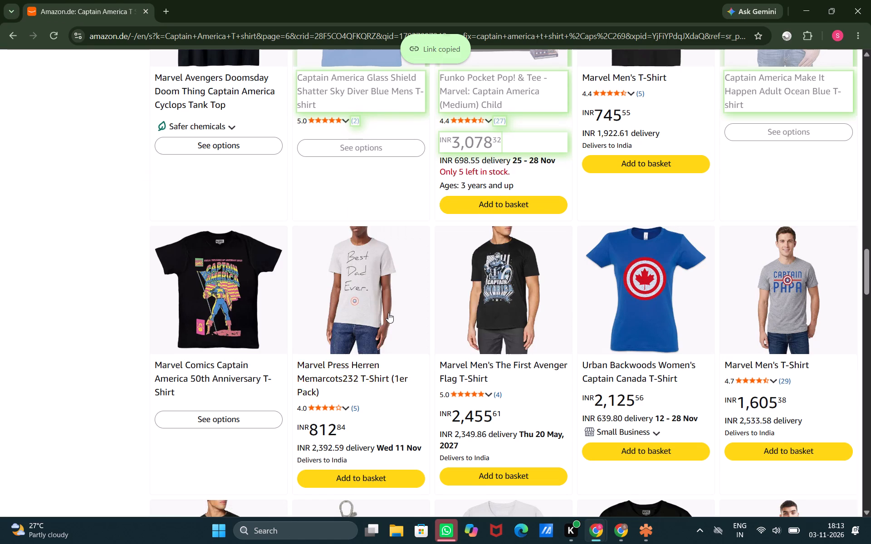
key(alt+Tab)
key(ctrl+v)
key(Return)
key(Return)
Copy the link of the Marvel Comics Captain America 50th Anniversary T-Shirt listing and paste it into C22254.
key(alt+Tab)
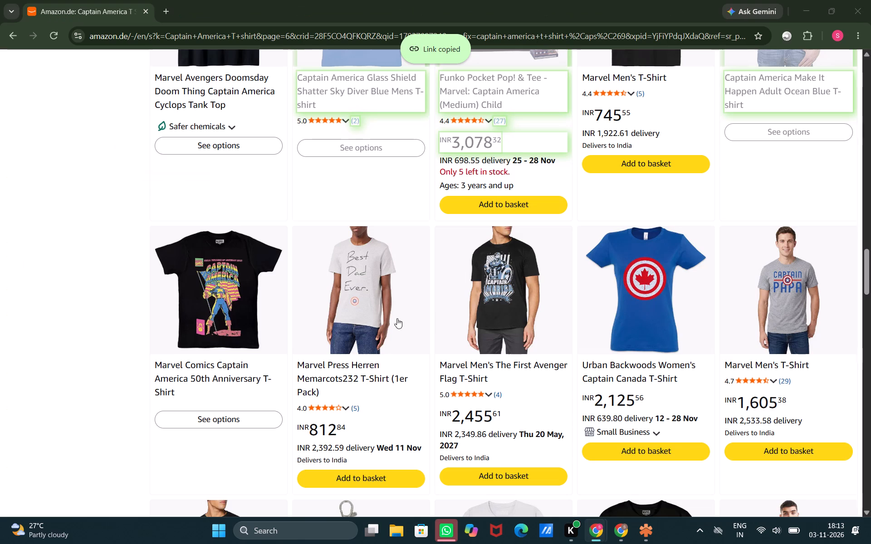
right_click(218, 370)
click(256, 310)
key(alt+Tab)
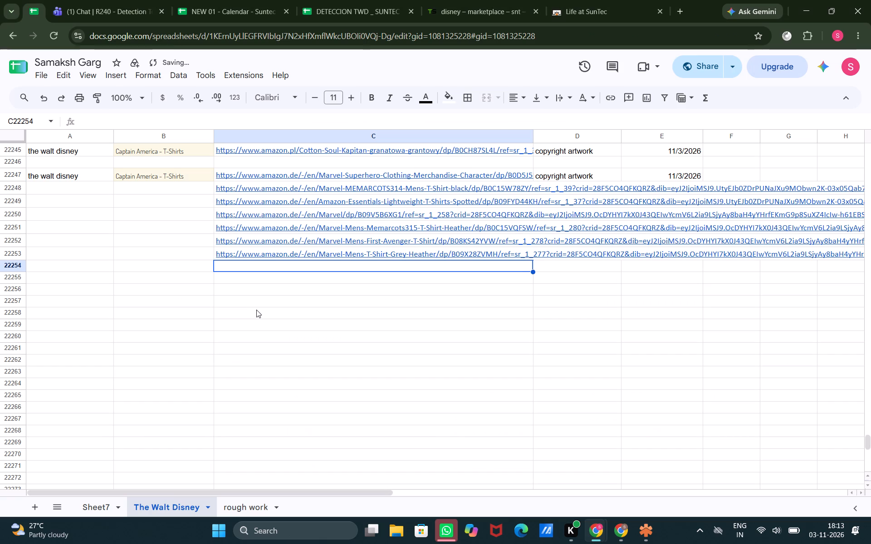
key(ctrl+v)
key(Return)
key(Return)
Copy the link of the Marvel Herren The First Avenger Flag T-Shirt (1er Pack) listing and paste it into C22255.
key(alt+Tab)
scroll(265, 320, down, 6)
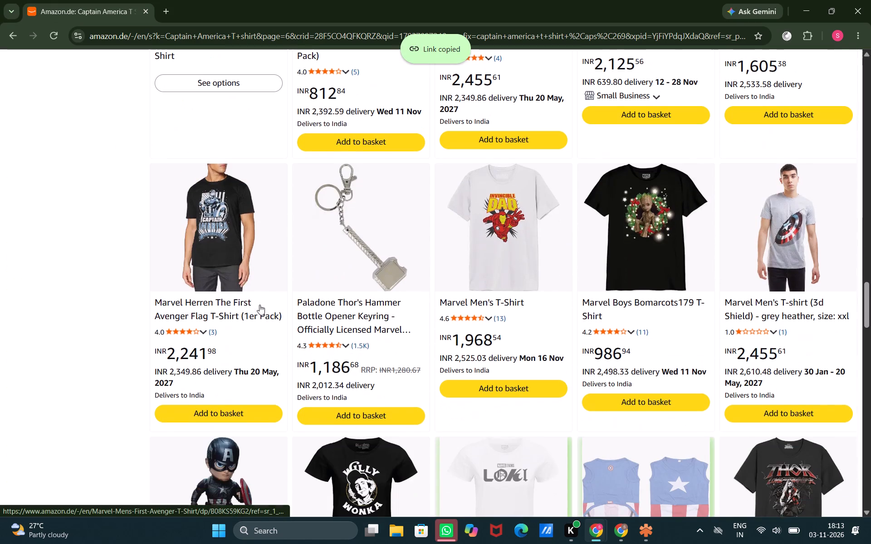
right_click(234, 321)
right_click(211, 308)
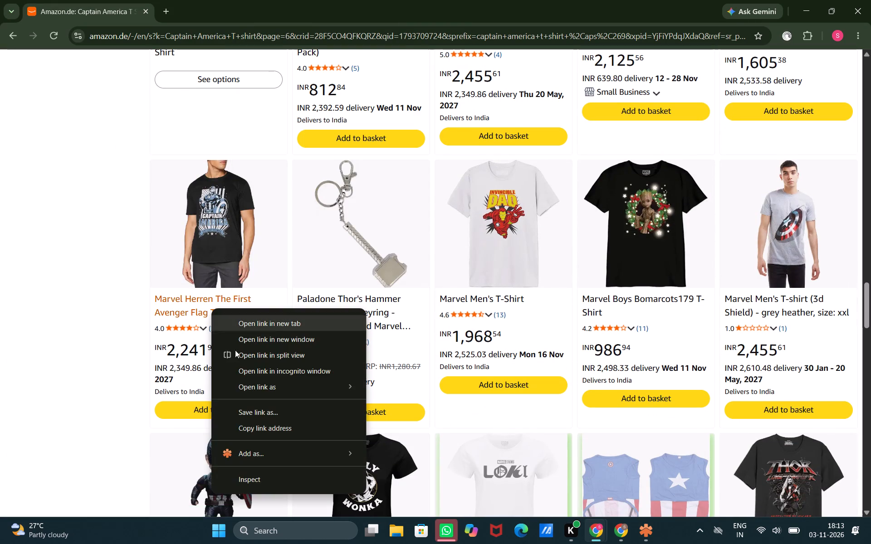
click(246, 421)
key(alt+Tab)
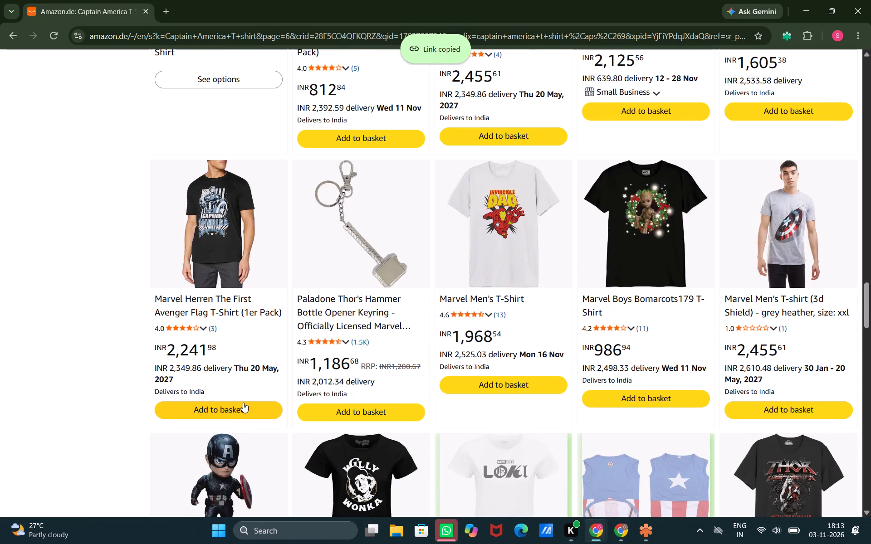
key(ctrl+v)
key(Return)
key(Return)
Copy the link of the grey heather Marvel Men's T-shirt (3d Shield) listing and paste it into C22256.
key(alt+Tab)
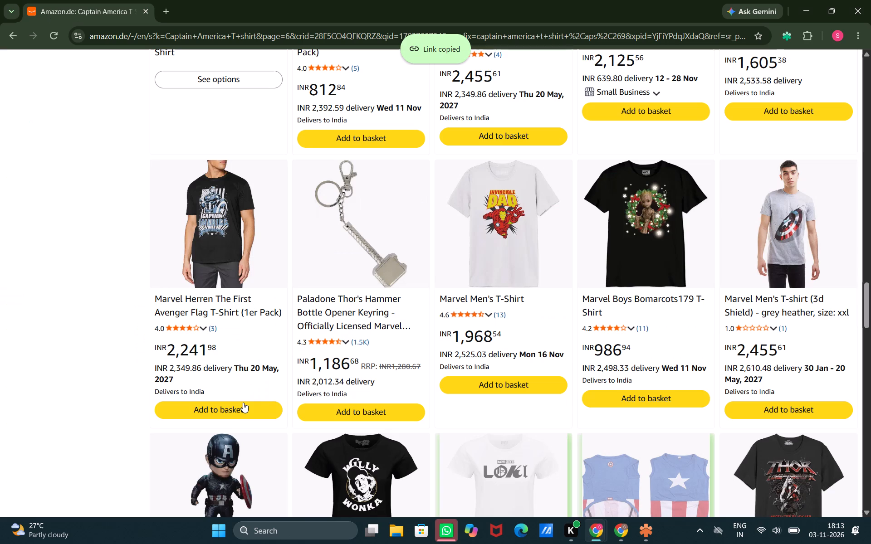
right_click(798, 311)
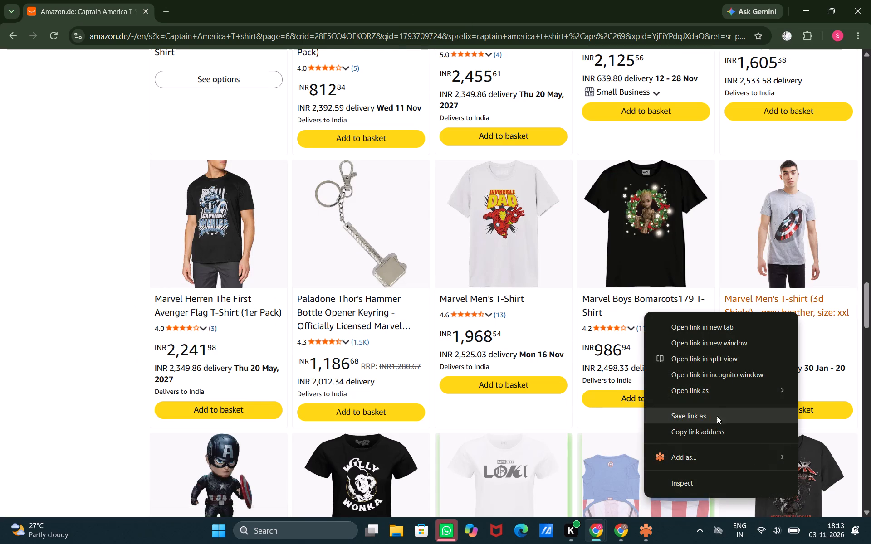
click(712, 426)
key(alt+Tab)
key(ctrl+v)
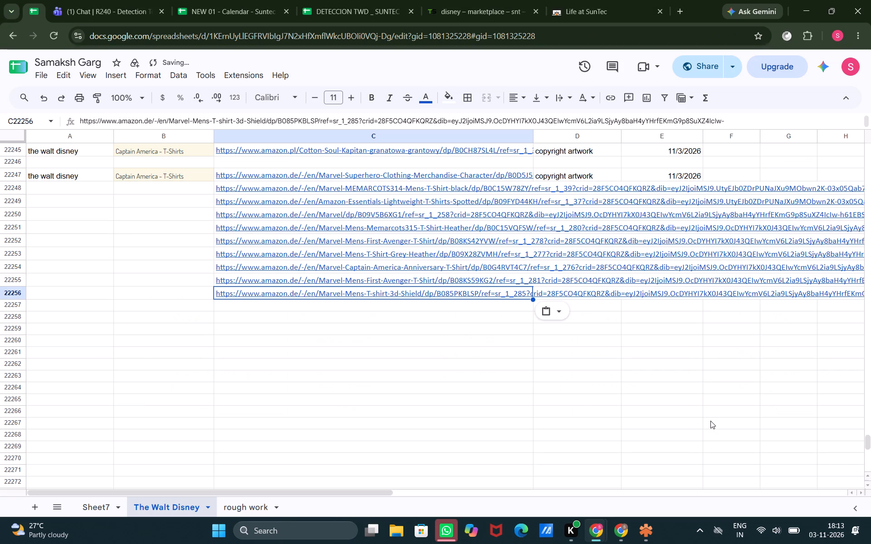
key(Return)
key(Return)
Copy the link of the Sabor srl Captain America Front Print T-Shirt listing on results page 6 and paste it into C22257.
key(alt+Tab)
scroll(712, 419, down, 4)
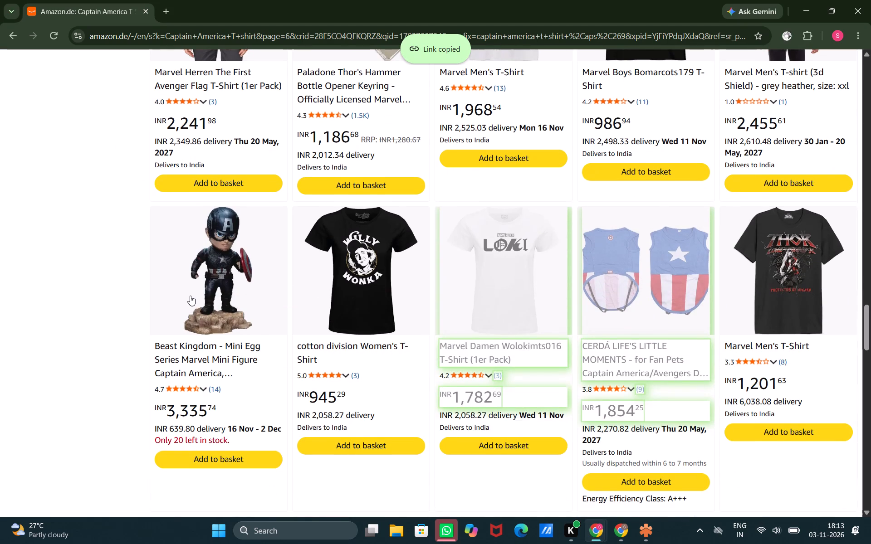
scroll(189, 296, down, 5)
right_click(200, 384)
click(254, 320)
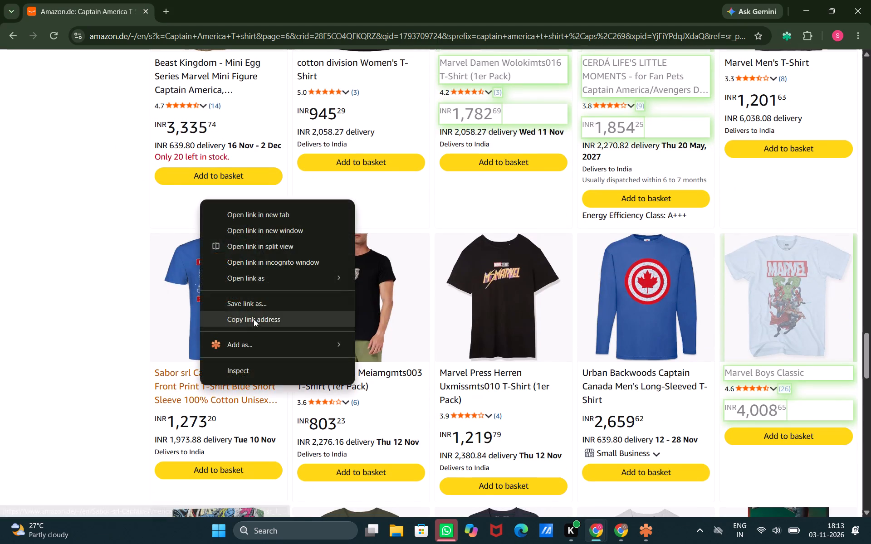
key(alt+Tab)
key(ctrl+v)
key(Return)
key(Return)
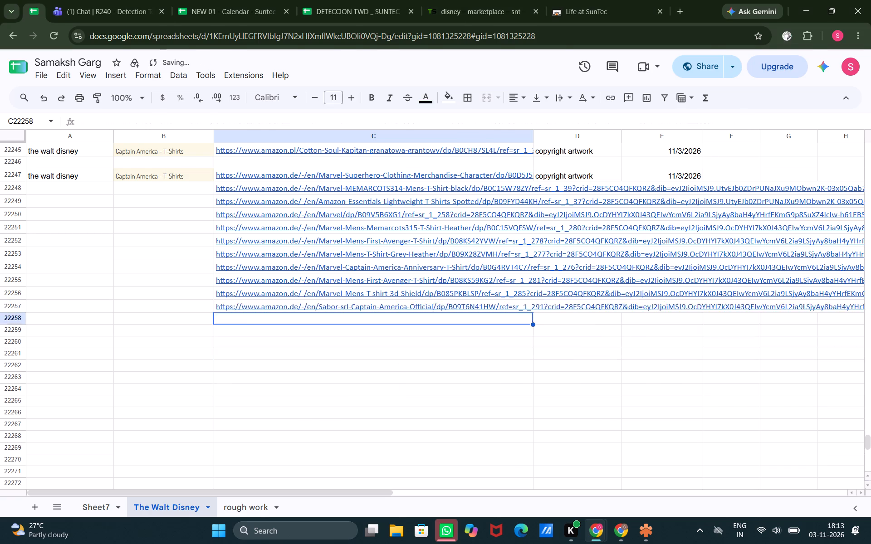
Check the remaining listings on results page 6 for unmarked Captain America T-shirts and open results page 7.
key(alt+Tab)
scroll(745, 297, down, 5)
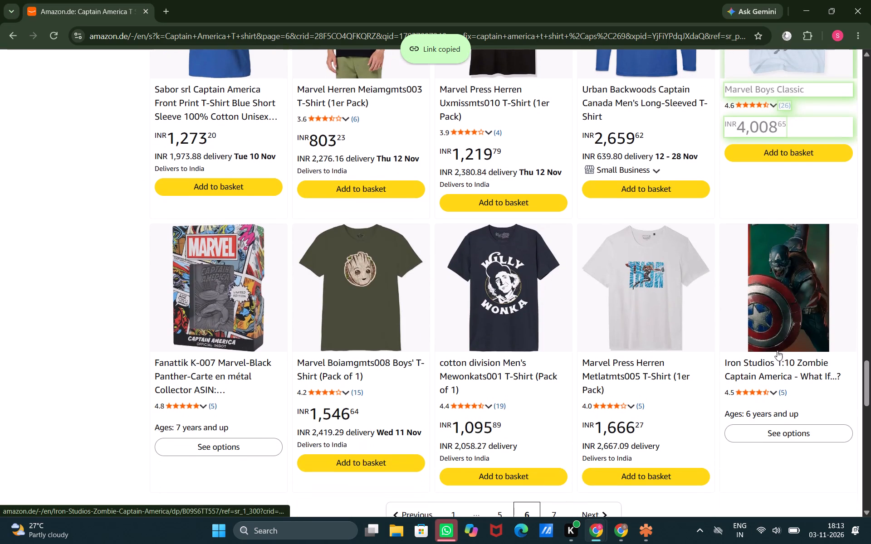
scroll(283, 293, down, 5)
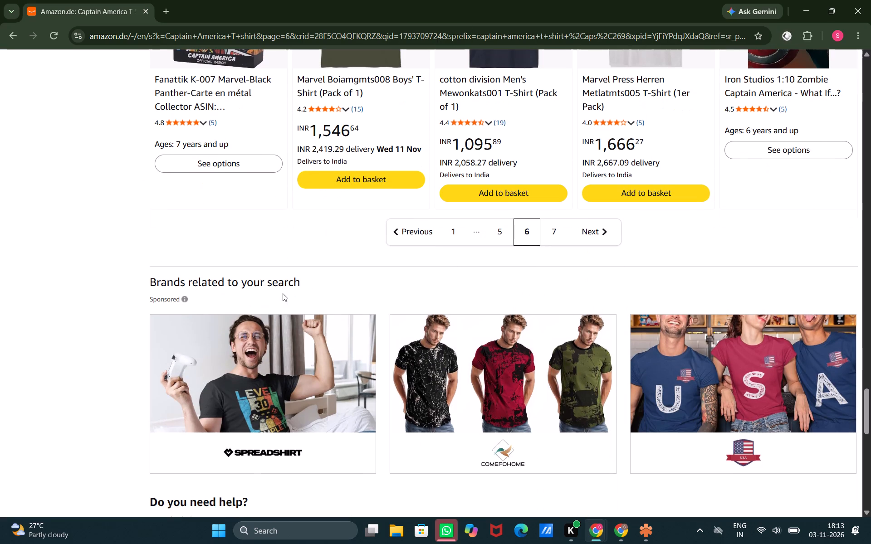
click(558, 229)
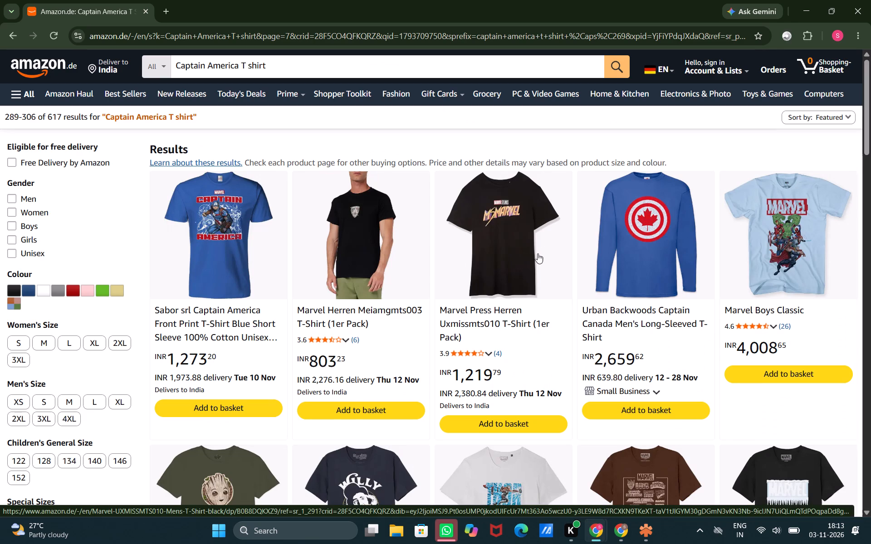
Copy the link of the Sabor srl Captain America Front Print T-Shirt listing on results page 7 and paste it into C22258.
scroll(449, 260, up, 2)
scroll(449, 260, down, 6)
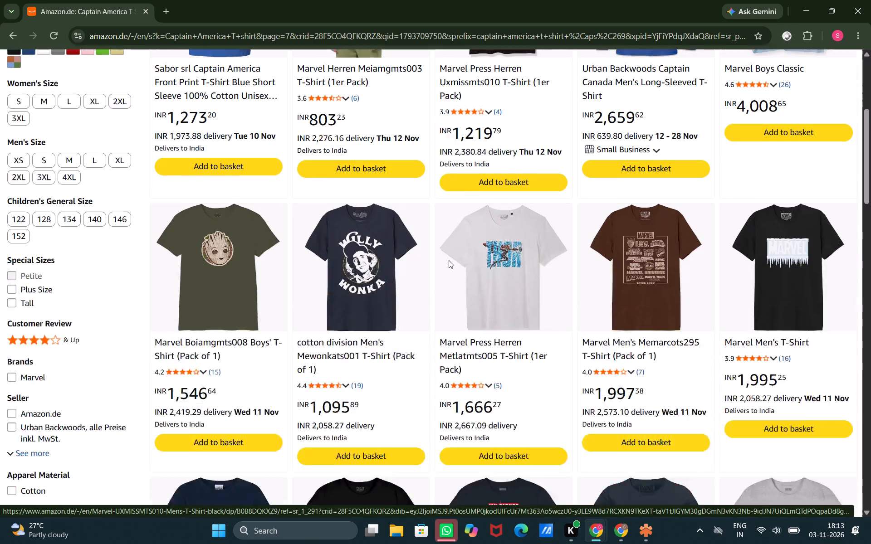
scroll(449, 260, up, 10)
scroll(535, 252, down, 5)
scroll(539, 261, up, 5)
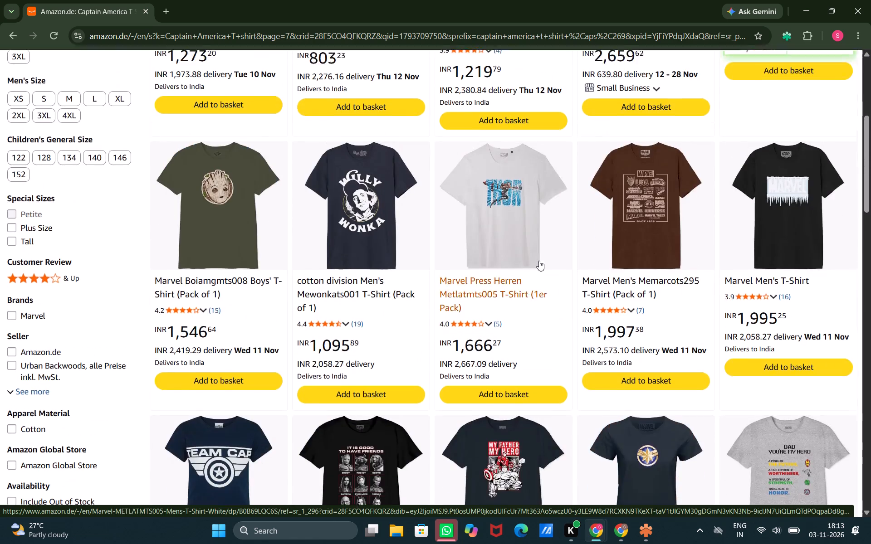
right_click(176, 304)
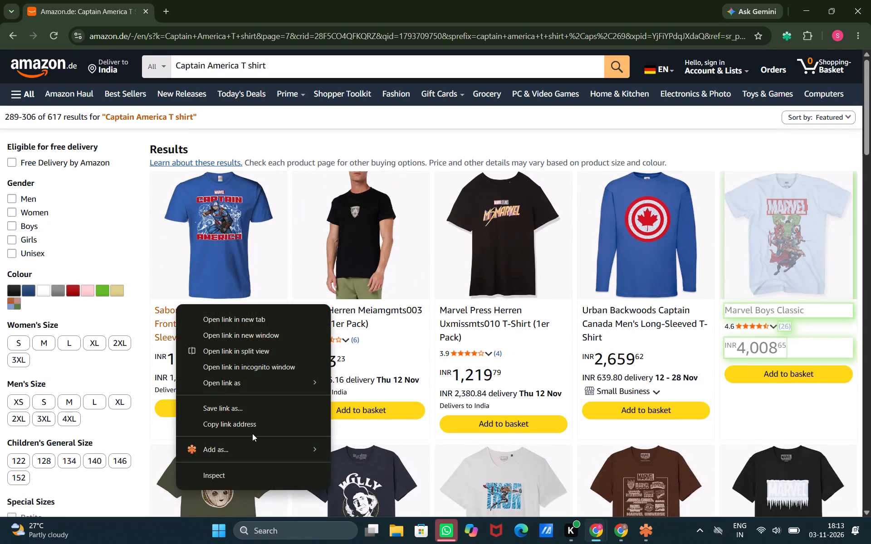
click(252, 425)
key(alt+Tab)
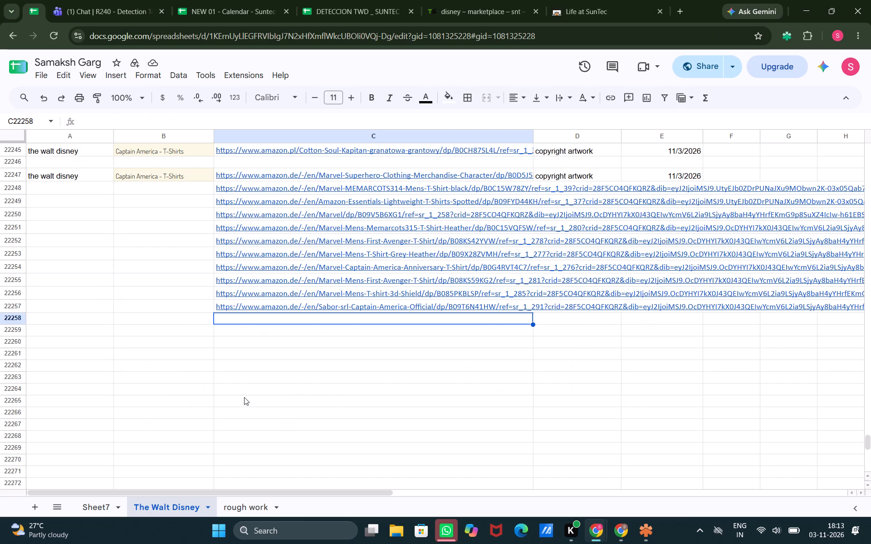
key(ctrl+v)
key(Return)
key(Return)
Copy the link of the Marvel Boys' Bomarcots206 T-Shirt listing on results page 7 and paste it into C22259.
key(alt+Tab)
scroll(613, 292, down, 5)
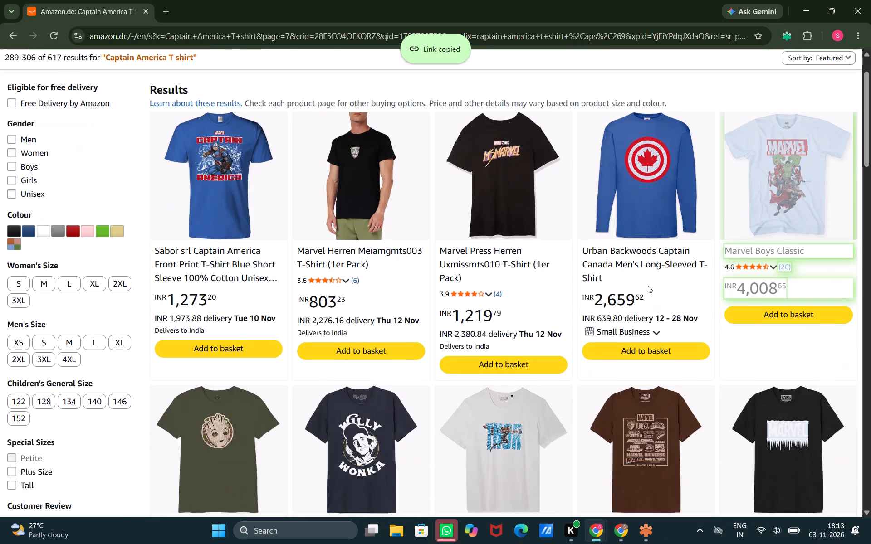
scroll(244, 214, down, 5)
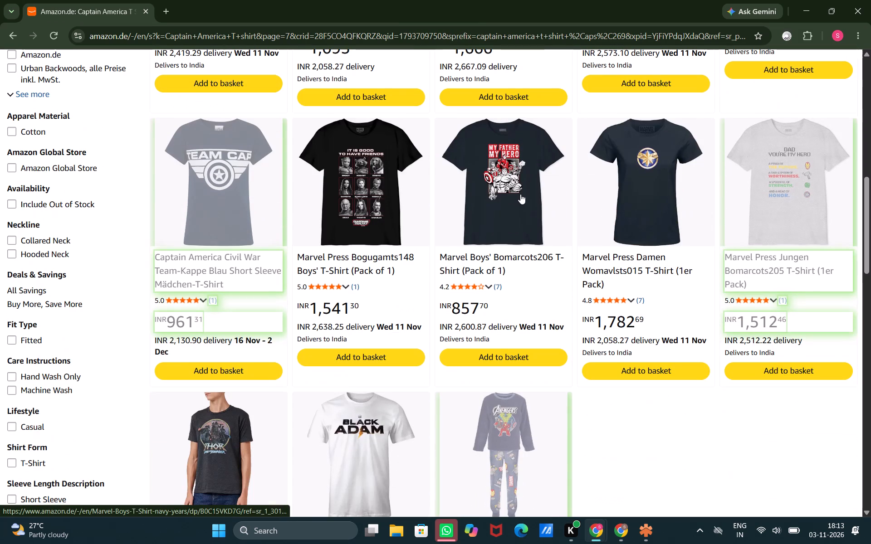
right_click(512, 256)
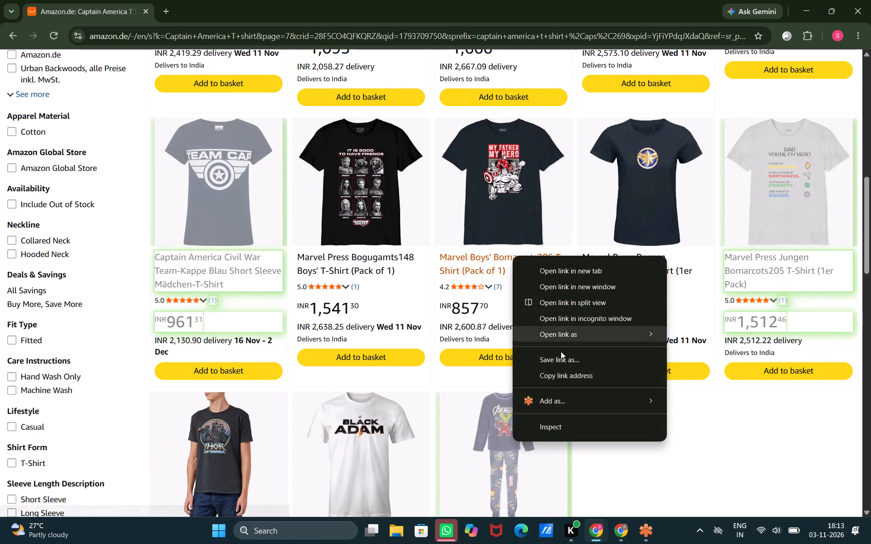
click(563, 378)
key(alt+Tab)
key(ctrl+v)
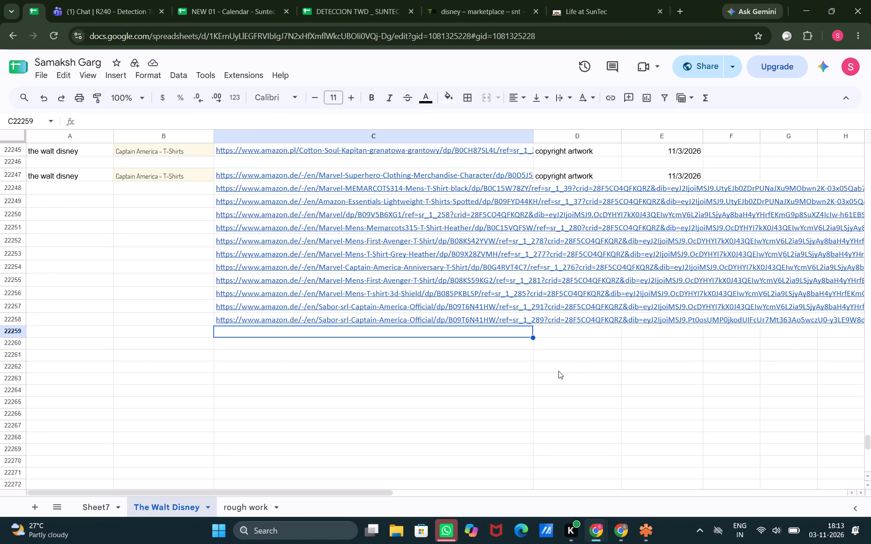
key(Return)
key(Return)
Check the remaining listings on results page 7 for unmarked Captain America T-shirts.
key(alt+Tab)
scroll(564, 365, down, 5)
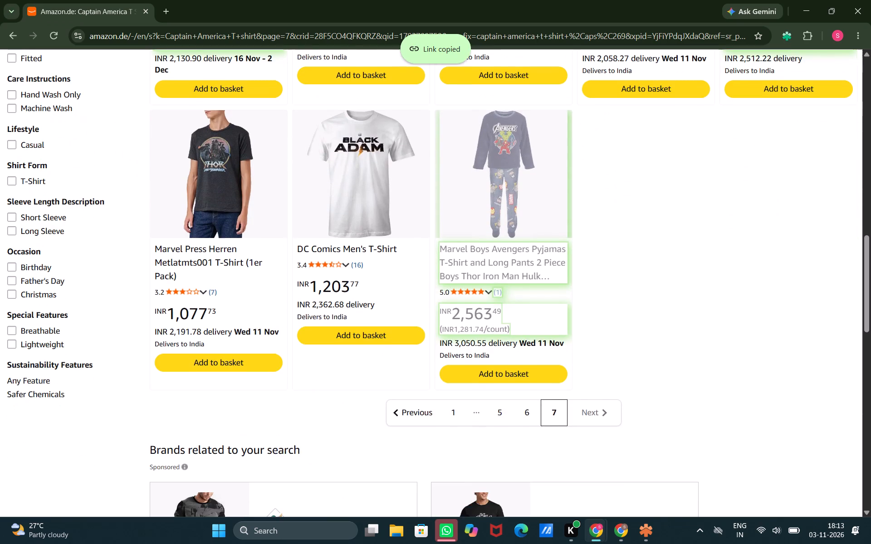
scroll(285, 293, down, 5)
Select the collected Amazon.de links in C22247:C22259 to check their count, and return to the Amazon.de results.
key(alt+Tab)
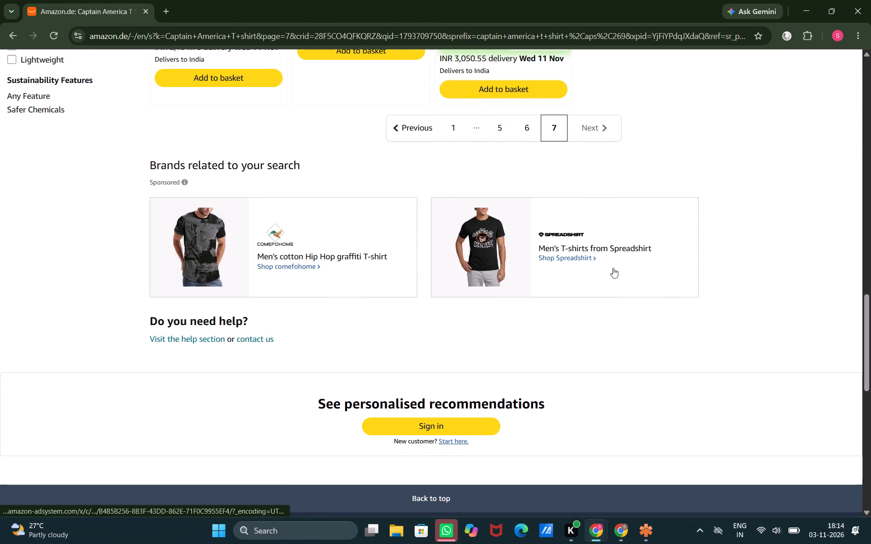
key(Up)
key(ctrl+shift+Up)
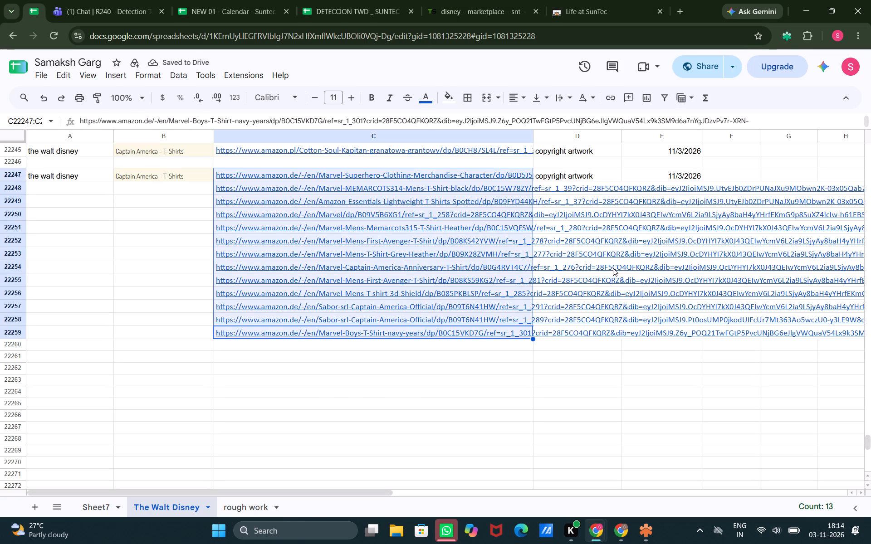
key(Down)
key(alt+Tab)
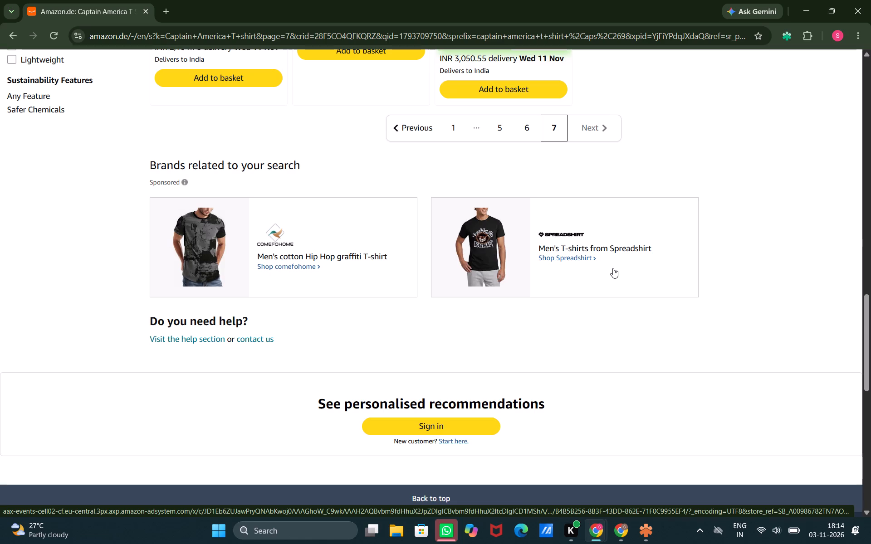
Close the Amazon.de results window and open the Amazon.it site link from the Disney marketplace tracker.
scroll(395, 212, up, 5)
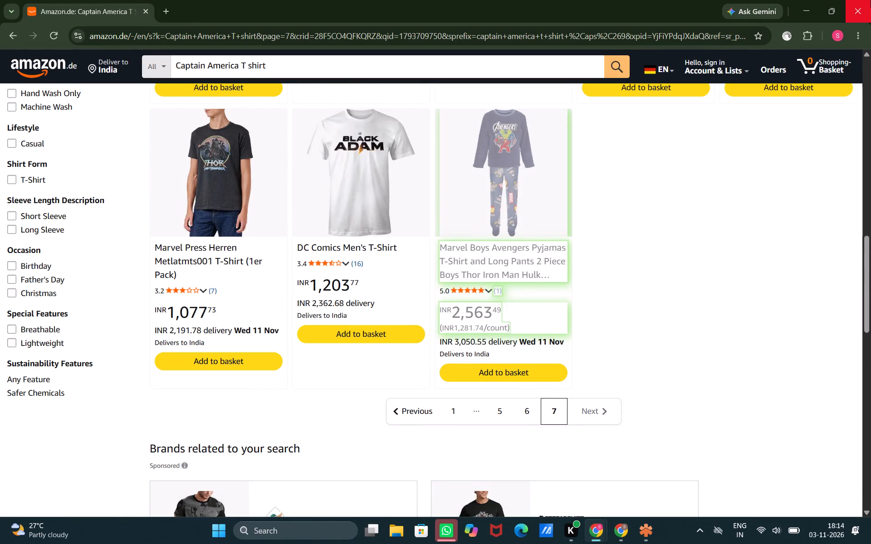
click(870, 0)
click(496, 0)
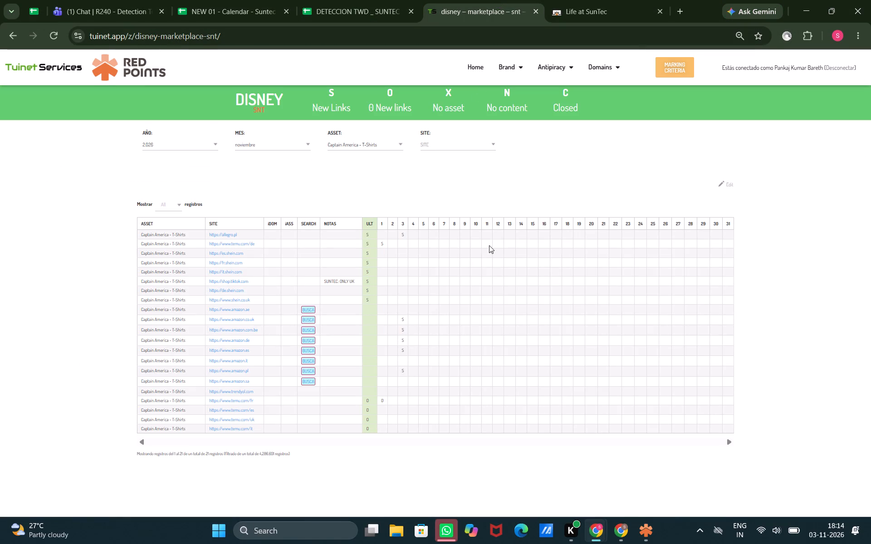
click(230, 360)
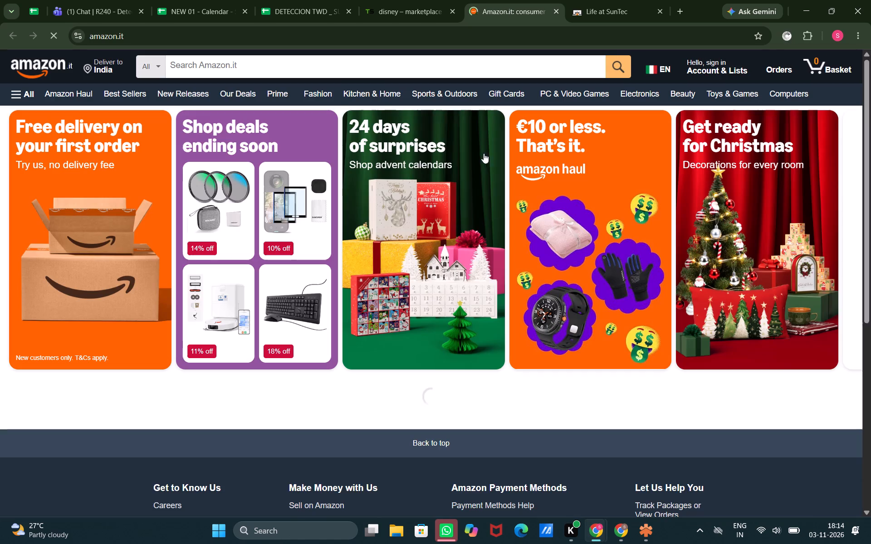
Search Amazon.it for "Captain America".
click(351, 63)
text(ca)
key(BackSpace)
key(BackSpace)
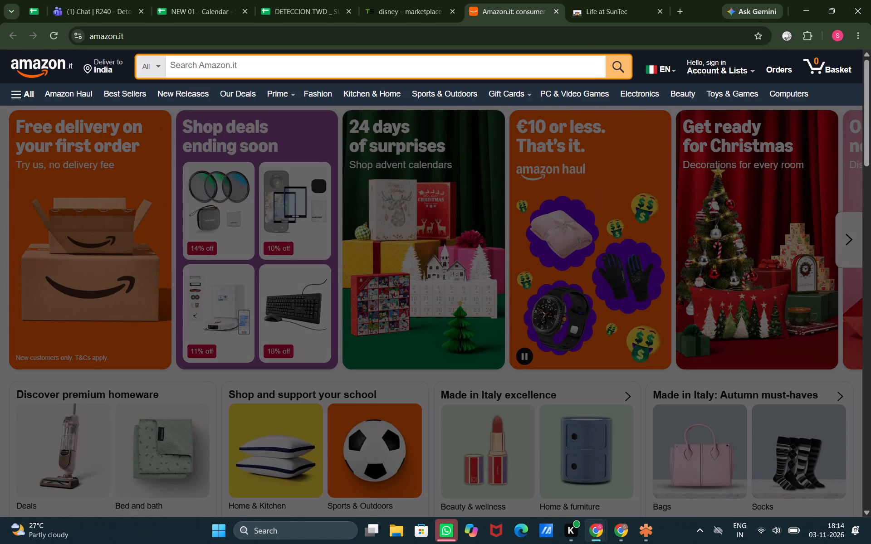
text(Captain)
key(space)
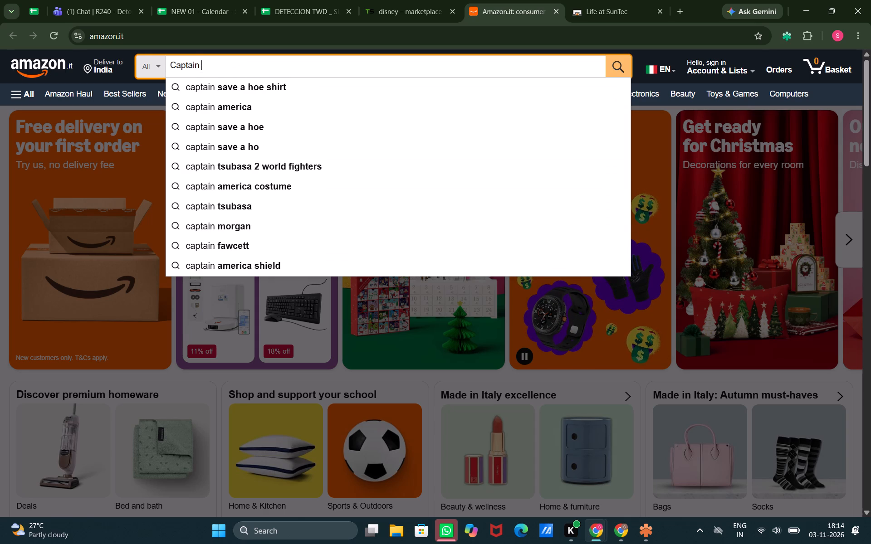
text(Americ)
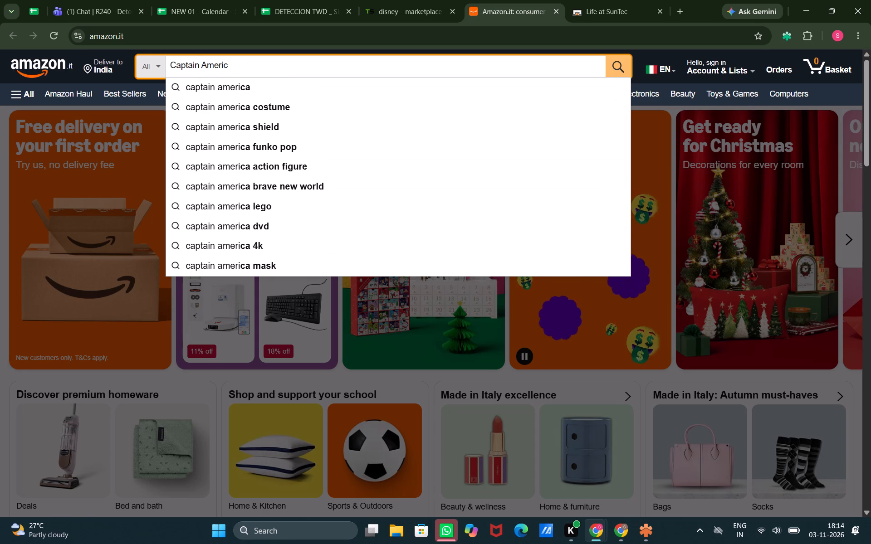
key(a)
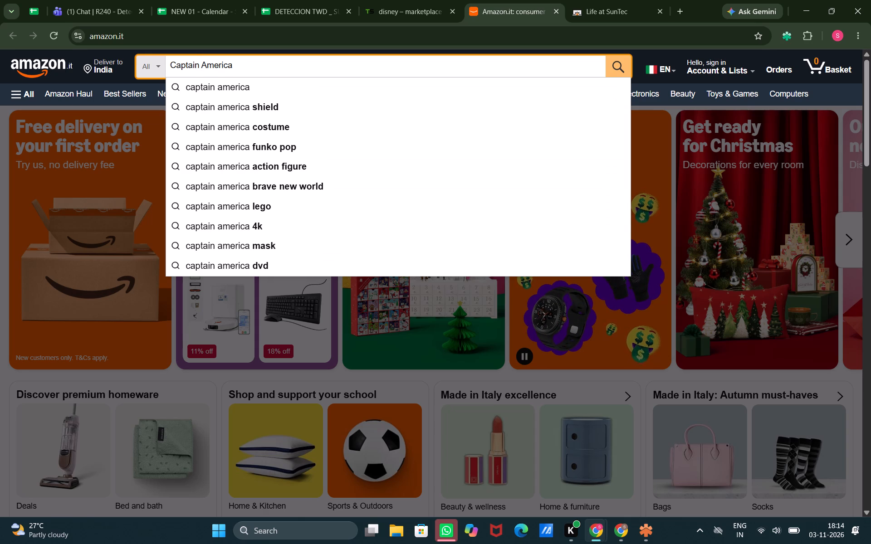
key(Return)
Add "T shirt" to the Captain America query and search Amazon.it again.
click(346, 67)
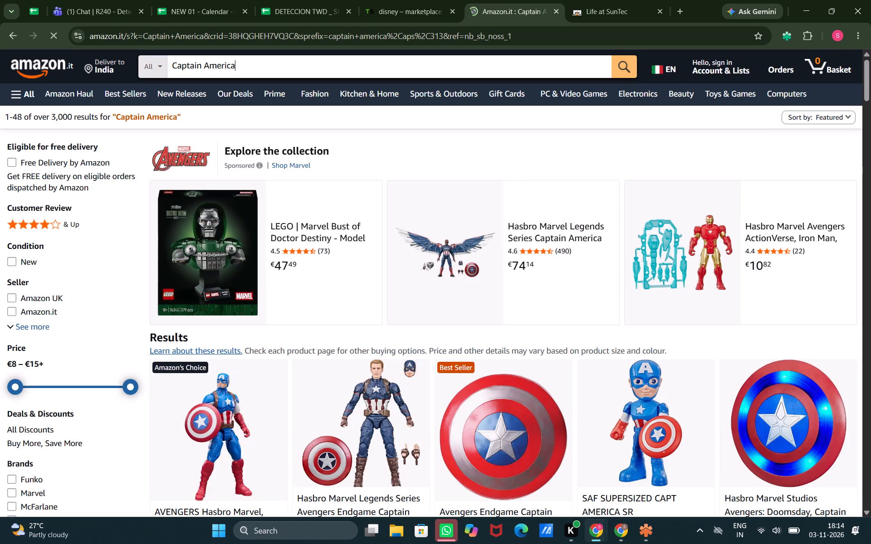
key(space)
text(T shirt)
key(space)
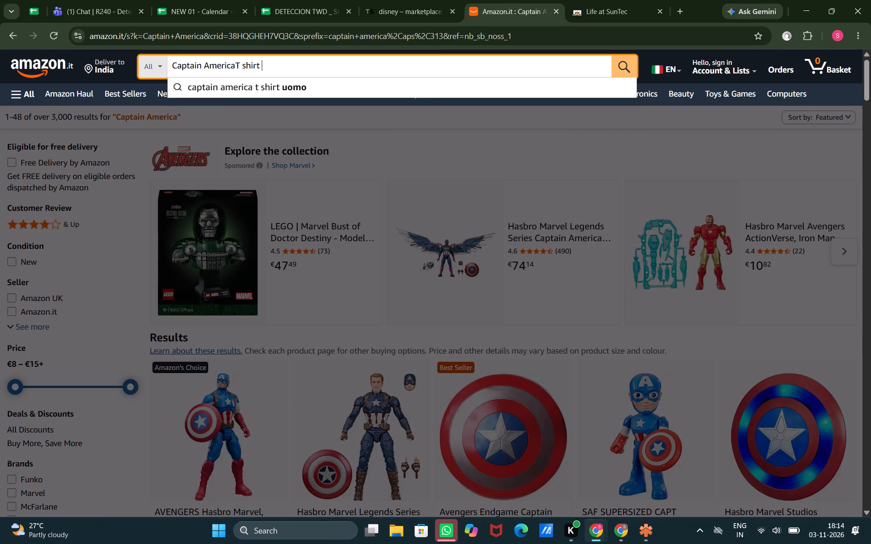
key(Return)
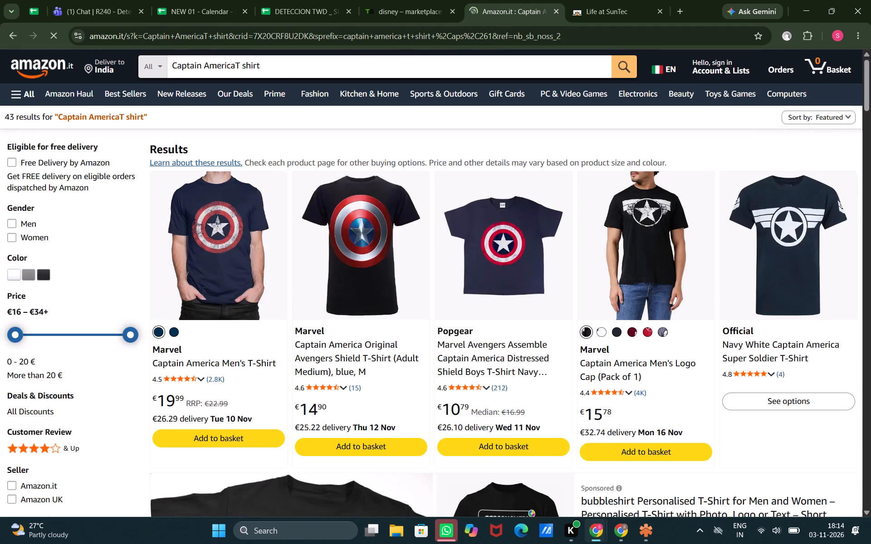
Correct the spacing of the query to "Captain America T shirt" and rerun the Amazon.it search.
click(235, 68)
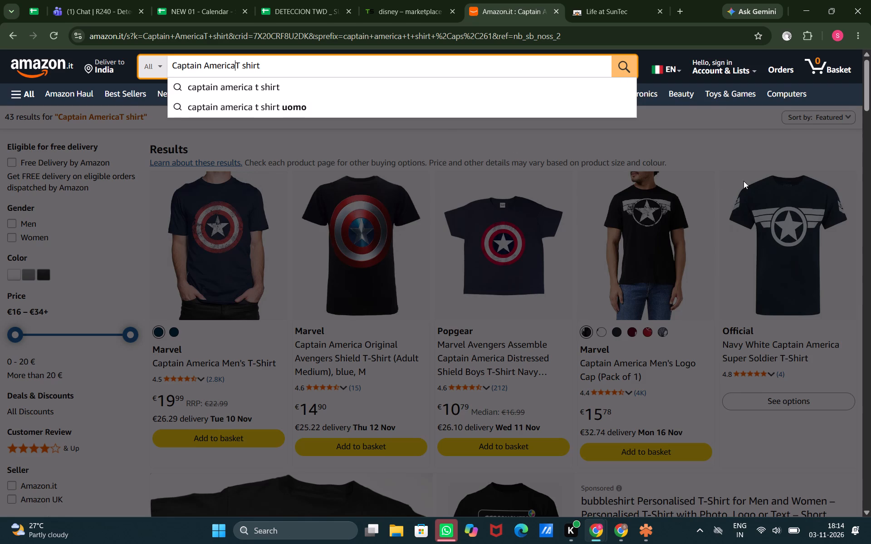
scroll(824, 171, down, 4)
scroll(824, 171, up, 7)
scroll(622, 195, down, 13)
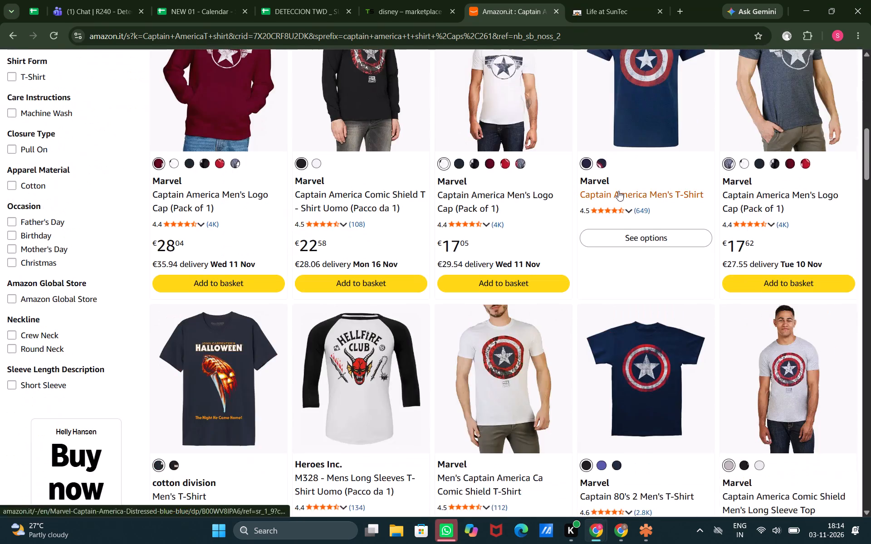
scroll(618, 191, down, 4)
scroll(621, 187, up, 12)
click(328, 75)
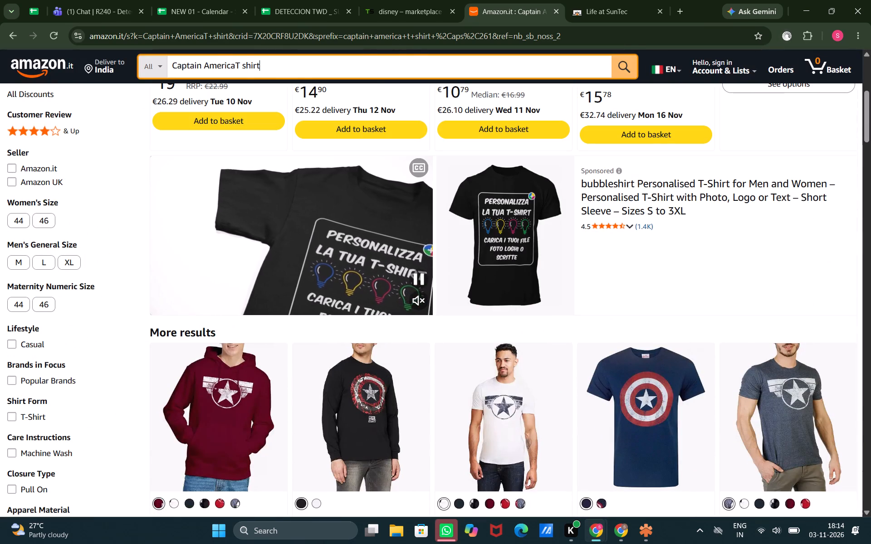
key(Left)
key(Left)
key(Left)
key(Left)
key(Left)
key(Left)
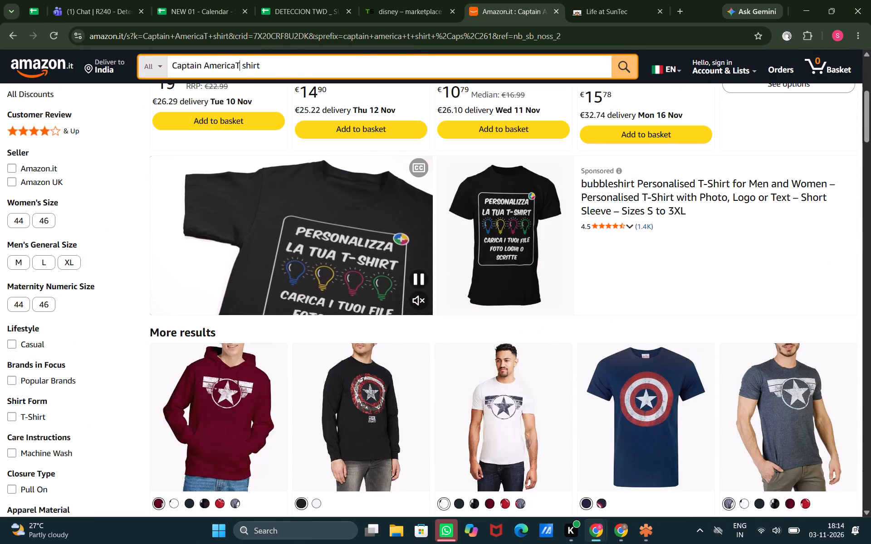
key(Left)
key(space)
key(Right)
key(Right)
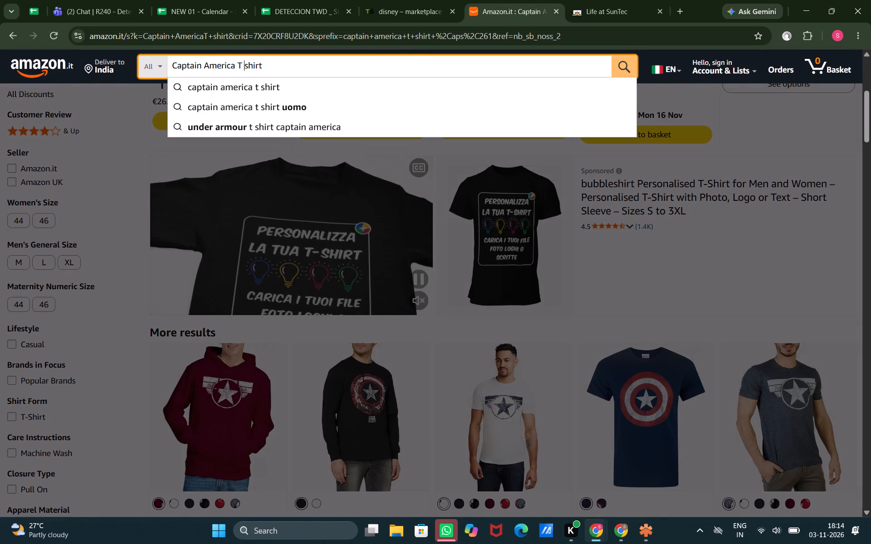
key(BackSpace)
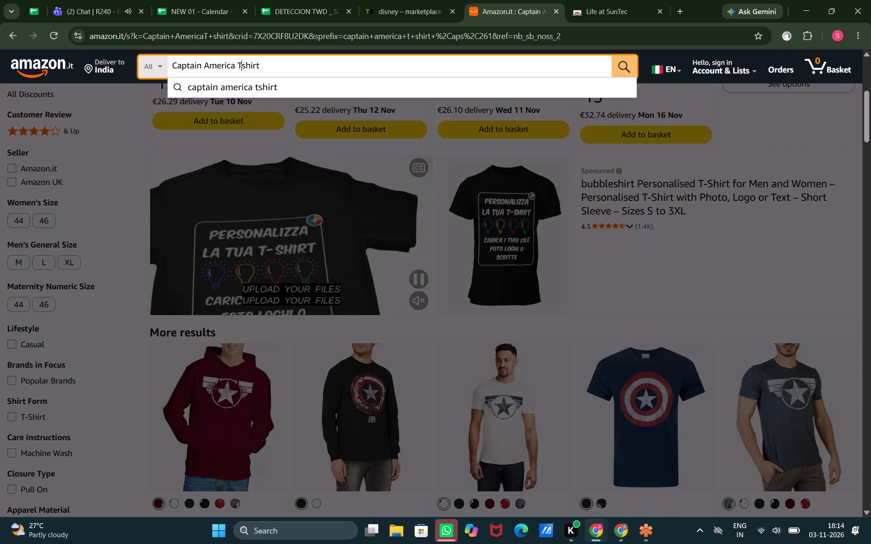
key(space)
key(Return)
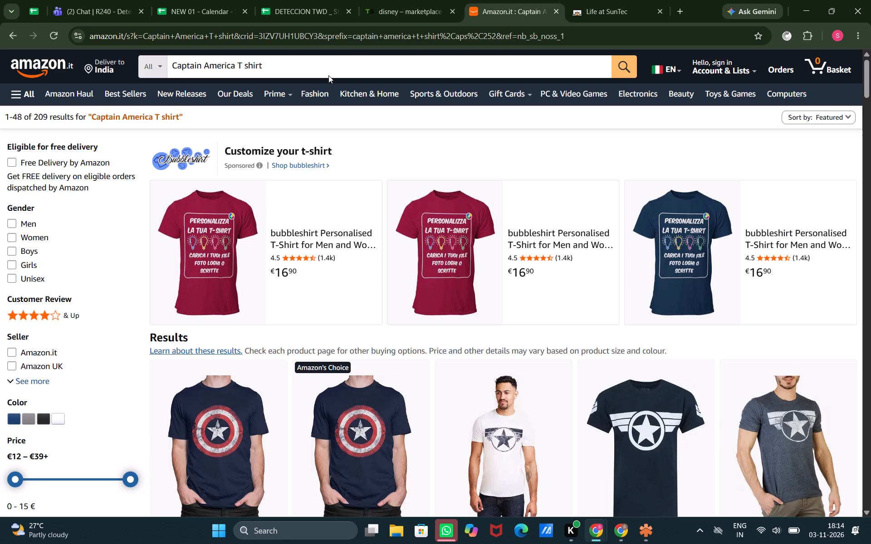
Copy the link of the unmarked sponsored Marvel Captain America Men's T-Shirt under Customers frequently viewed.
scroll(326, 83, down, 5)
scroll(646, 215, up, 7)
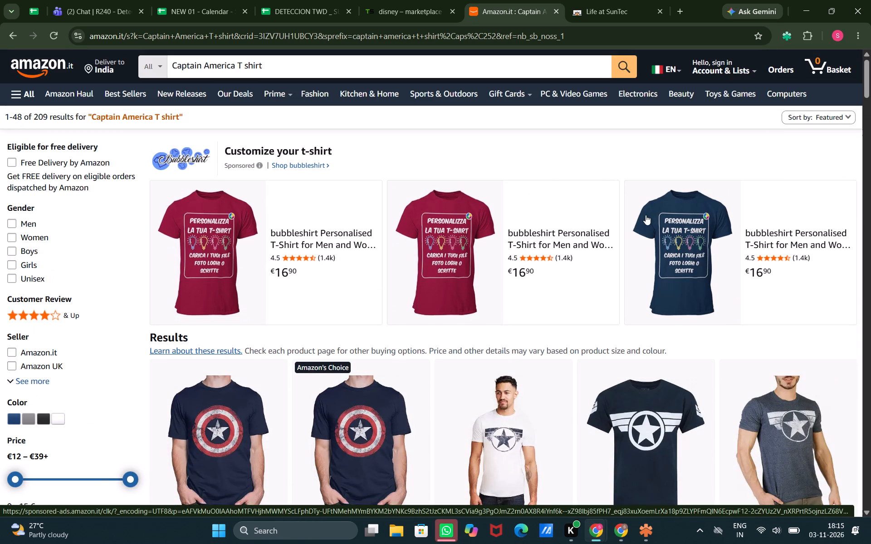
scroll(548, 296, down, 9)
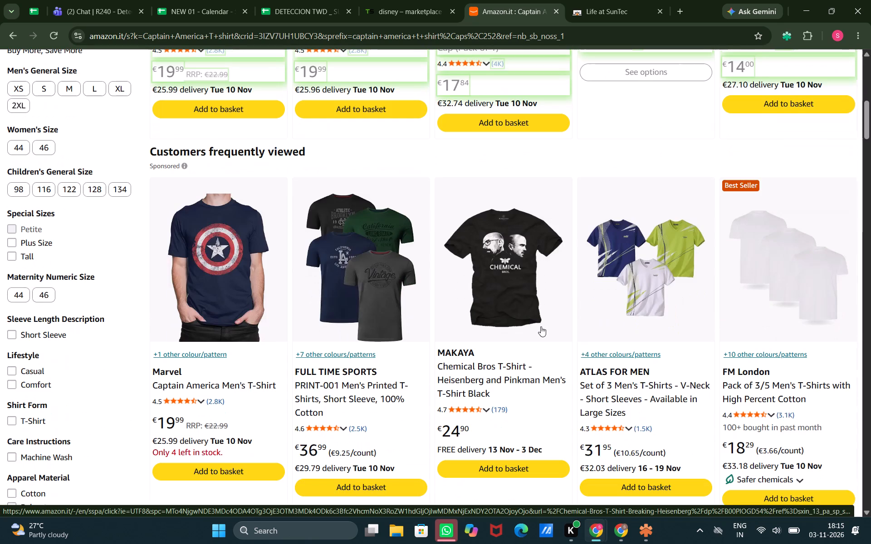
right_click(229, 374)
click(287, 311)
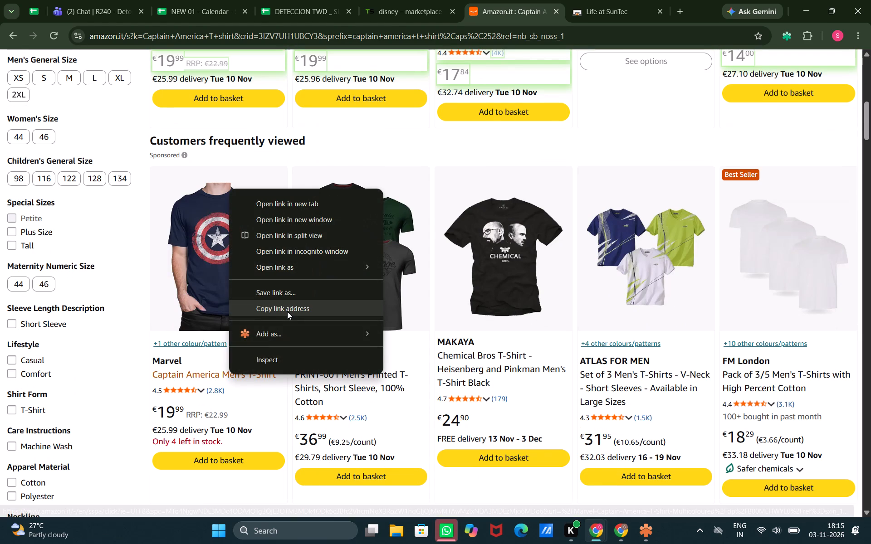
Move the Amazon.it results into their own maximized browser window.
drag(510, 10, 511, 52)
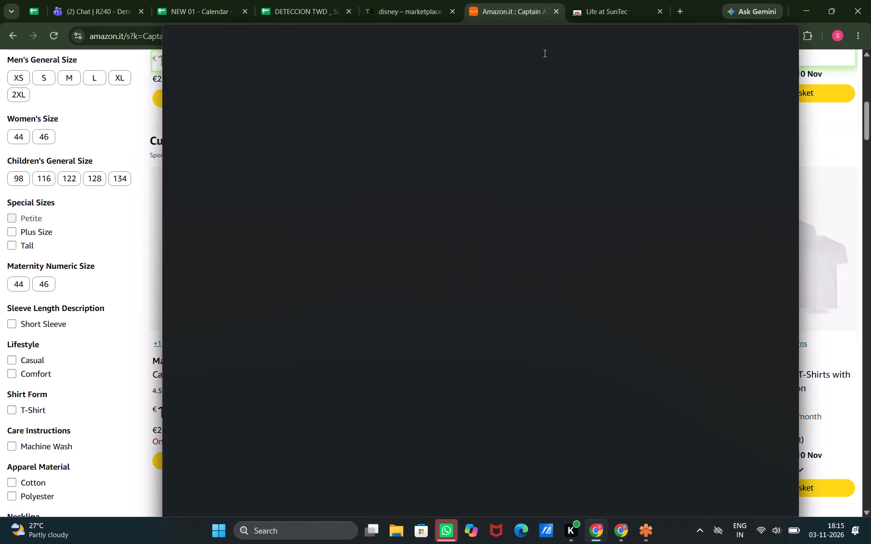
click(760, 58)
Paste the copied sponsored listing link into C22260 of The Walt Disney sheet and return to the Amazon.it results.
key(alt+Tab)
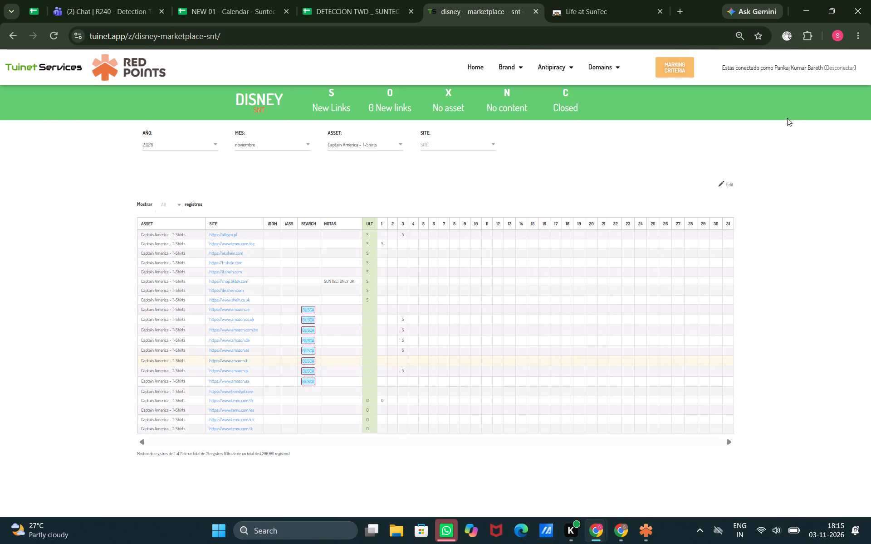
key(ctrl+Tab)
key(ctrl+Tab)
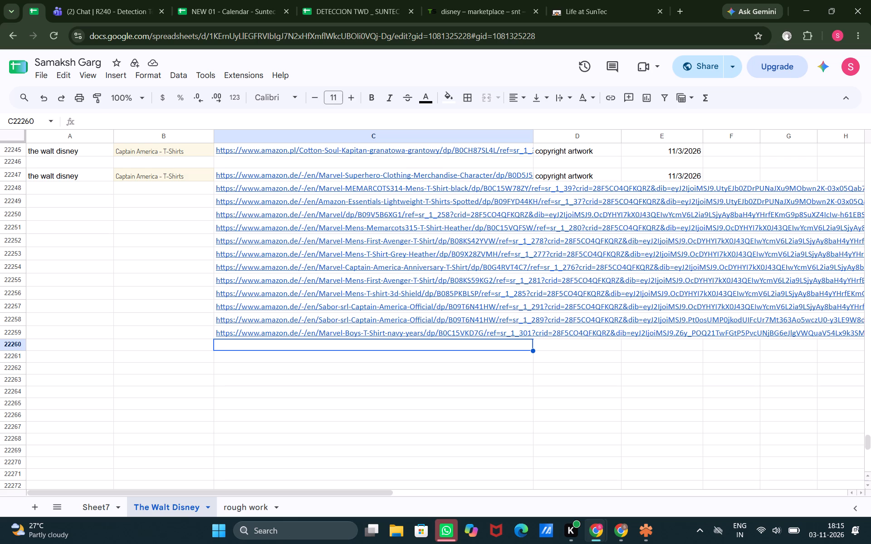
key(ctrl+v)
key(Return)
key(Return)
key(alt+Tab)
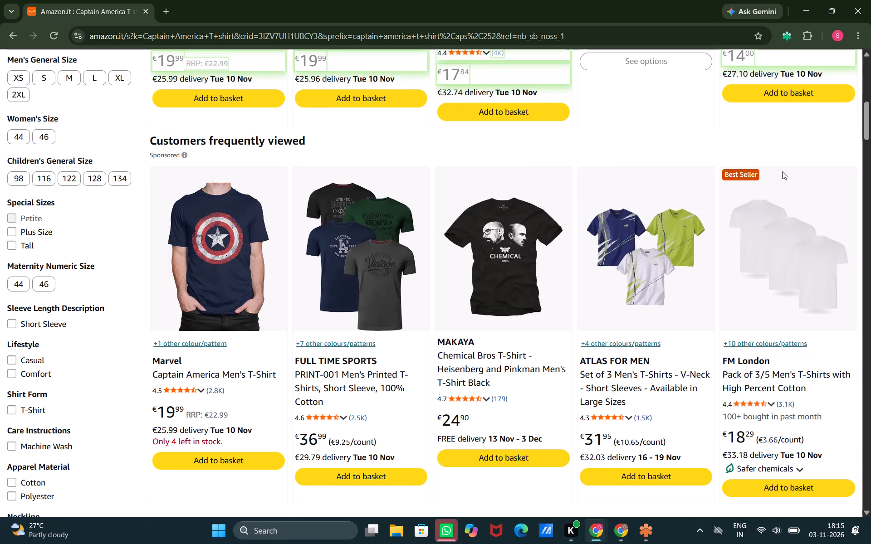
Copy the link of the unmarked Captain America Comic Shield Men's Long Sleeve Top on Amazon.it and paste it into C22261.
scroll(723, 243, down, 6)
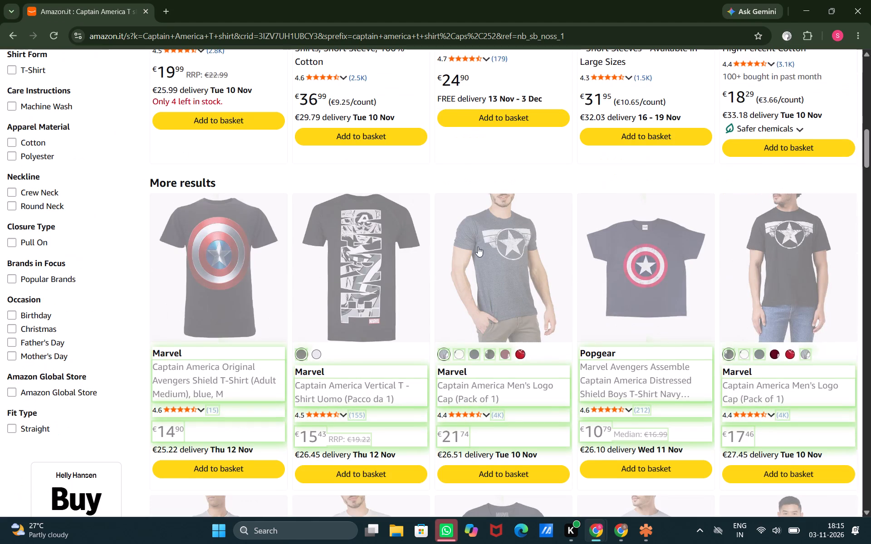
scroll(268, 264, down, 7)
scroll(646, 273, down, 7)
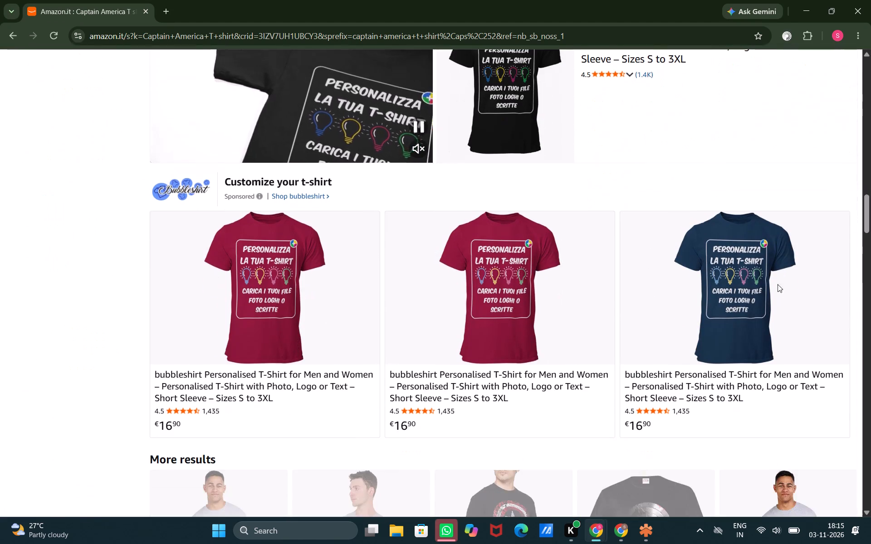
scroll(392, 280, down, 6)
right_click(778, 324)
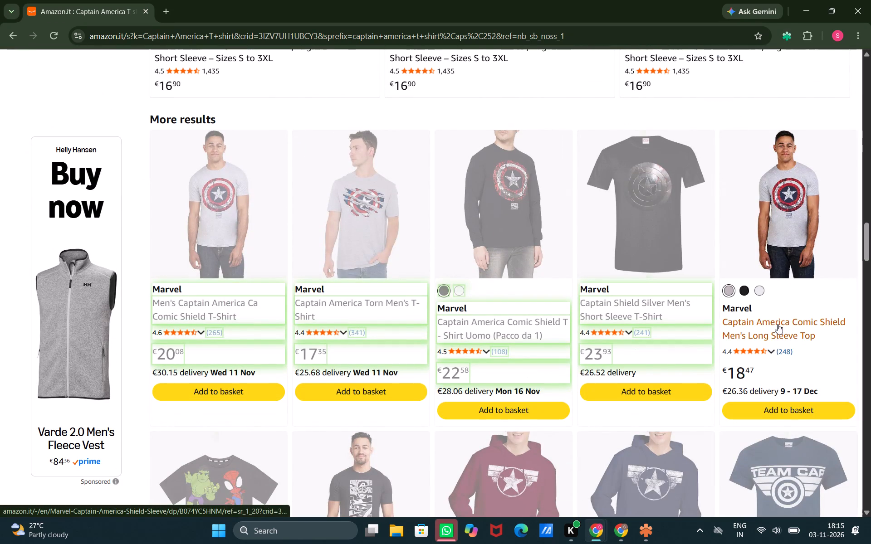
click(656, 439)
key(alt+Tab)
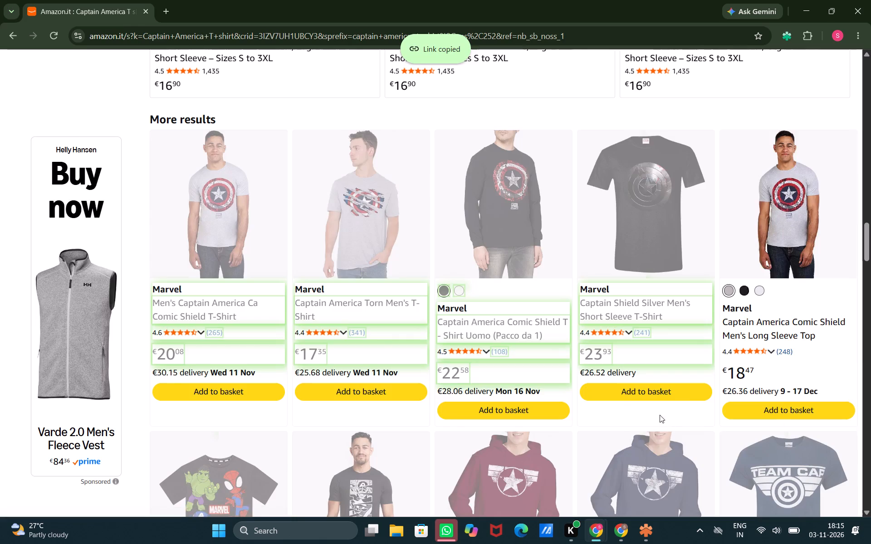
key(ctrl+v)
key(Return)
key(Return)
key(alt+Tab)
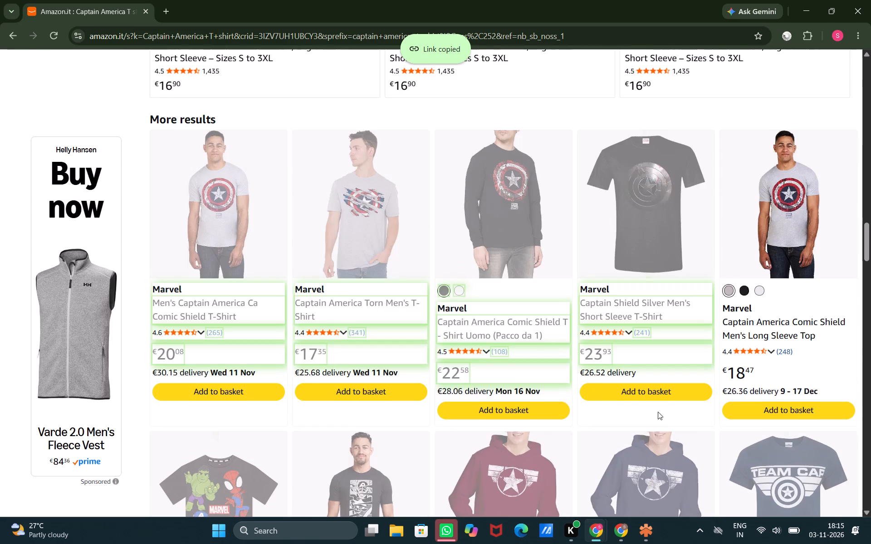
Copy the link of the Captain America Shield T - Shirt Bambini e Ragazzi listing on Amazon.it and paste it into C22262.
scroll(659, 410, down, 7)
scroll(462, 284, down, 3)
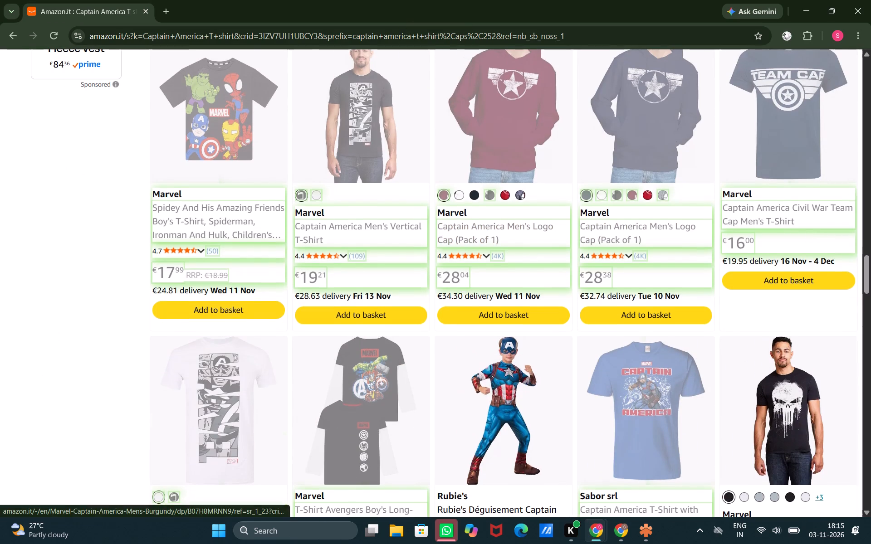
scroll(462, 287, up, 6)
scroll(462, 287, down, 10)
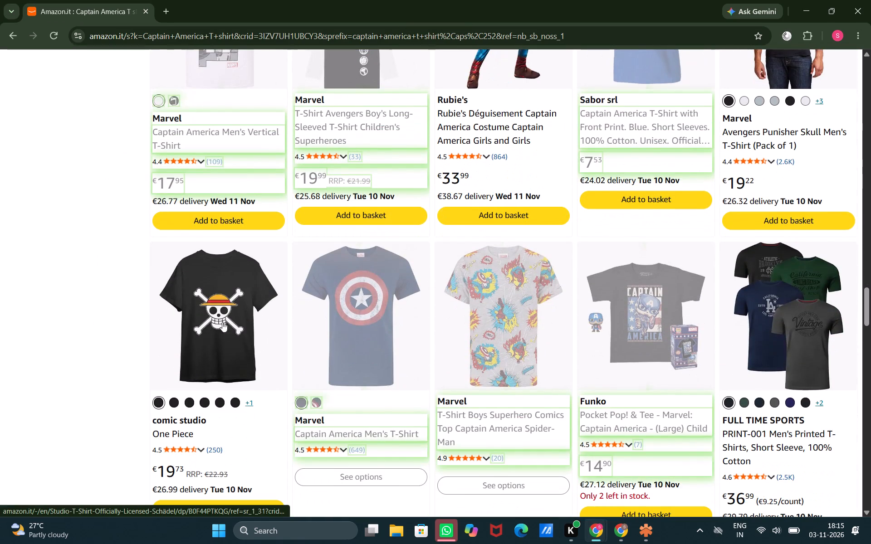
scroll(830, 286, down, 6)
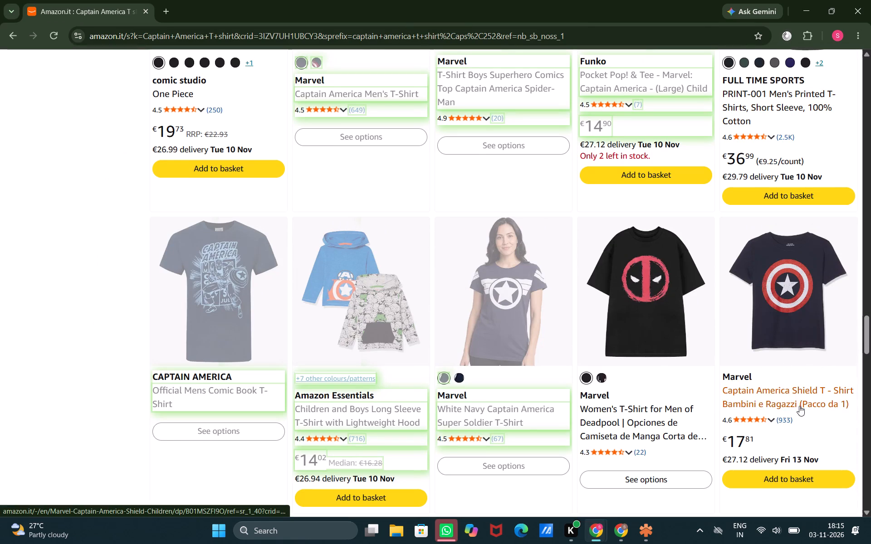
right_click(799, 406)
click(737, 336)
key(alt+Tab)
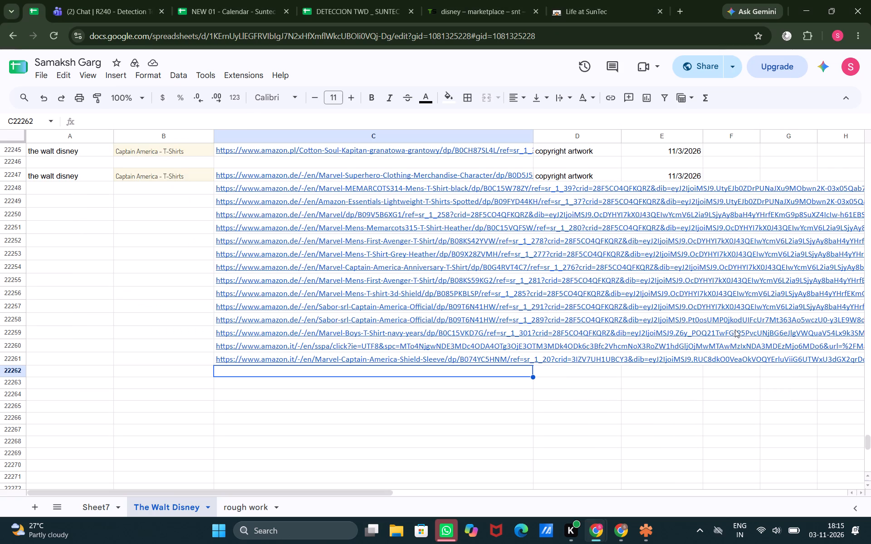
key(ctrl+v)
key(Return)
key(Return)
key(alt+Tab)
Check the remaining first-page Amazon.it listings for unmarked Captain America T-shirts and open page 2 of the results.
scroll(735, 327, down, 4)
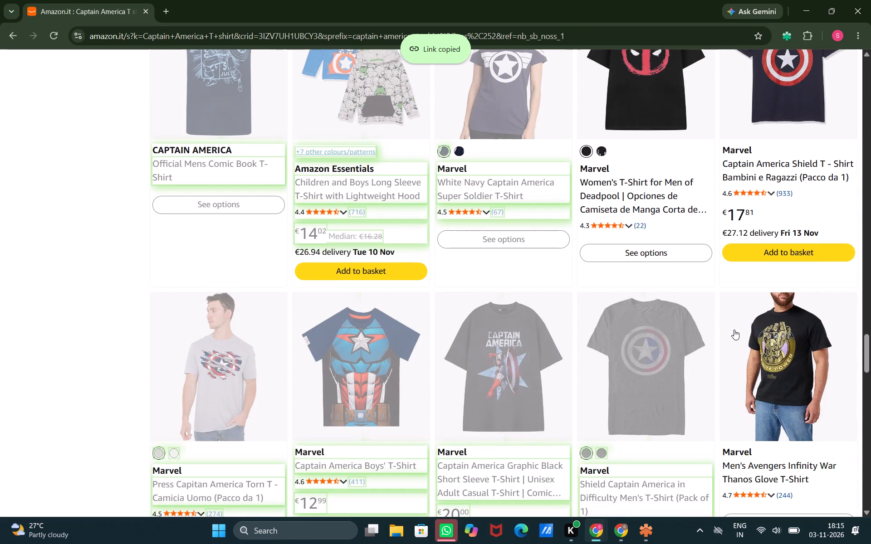
scroll(812, 330, down, 5)
scroll(661, 329, down, 3)
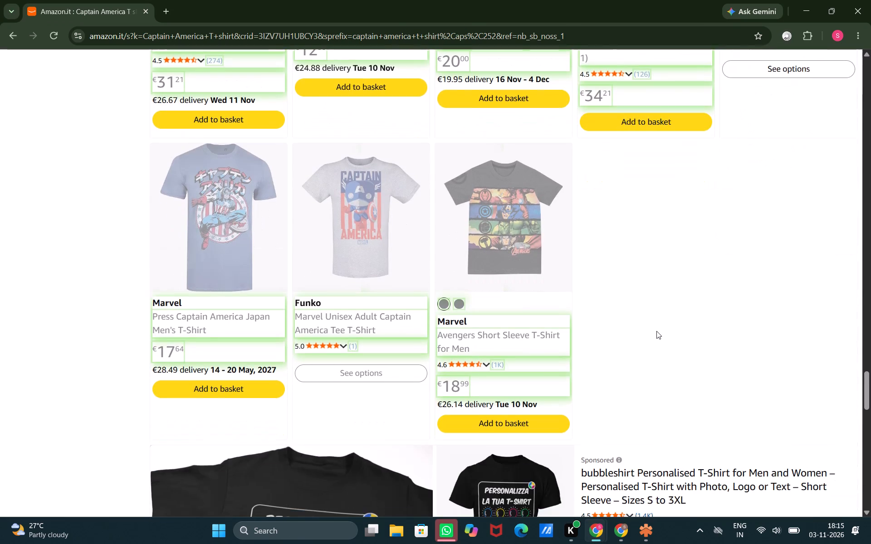
scroll(657, 331, down, 4)
scroll(594, 326, down, 4)
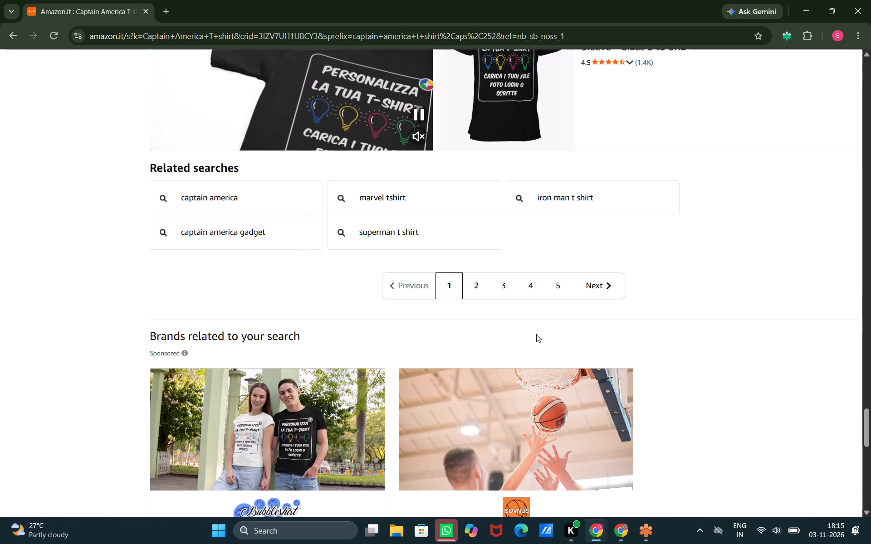
click(473, 283)
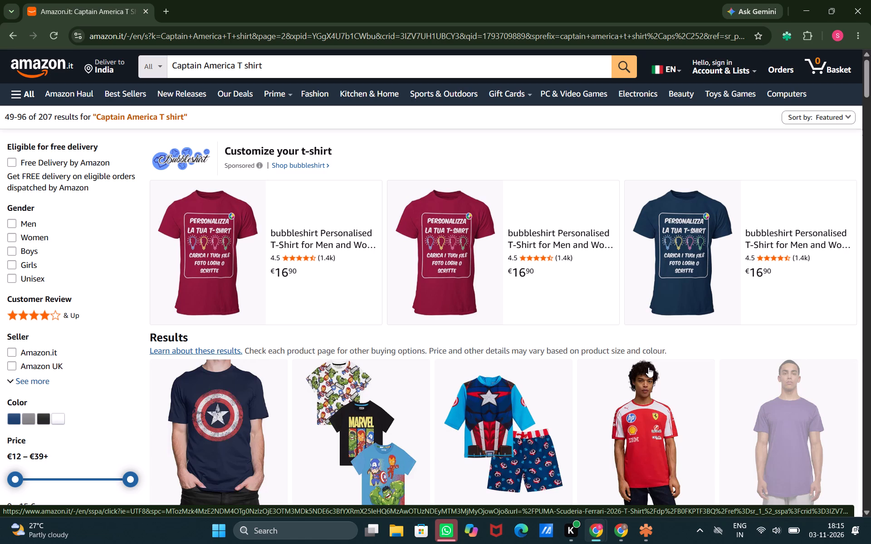
Copy the link of the sponsored Marvel Captain America Men's T-Shirt on Amazon.it and paste it into C22263 of The Walt Disney sheet.
scroll(645, 365, down, 3)
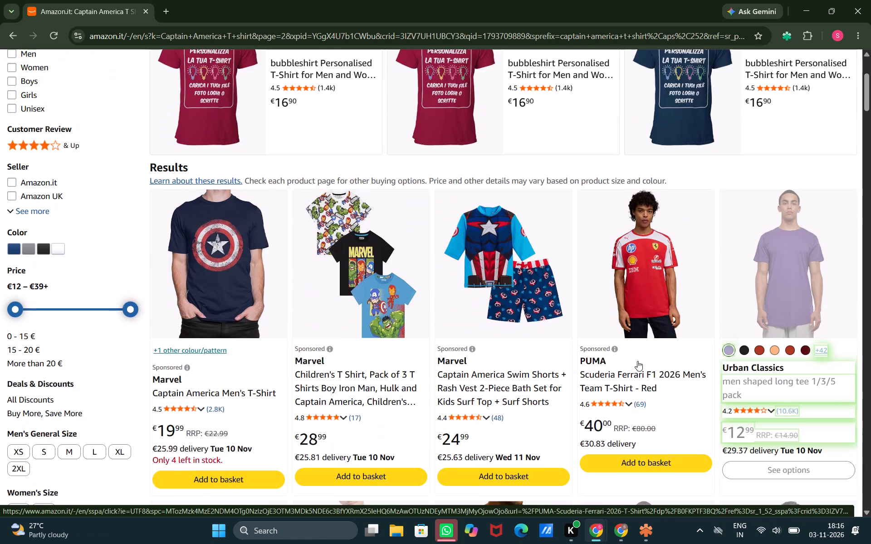
right_click(221, 356)
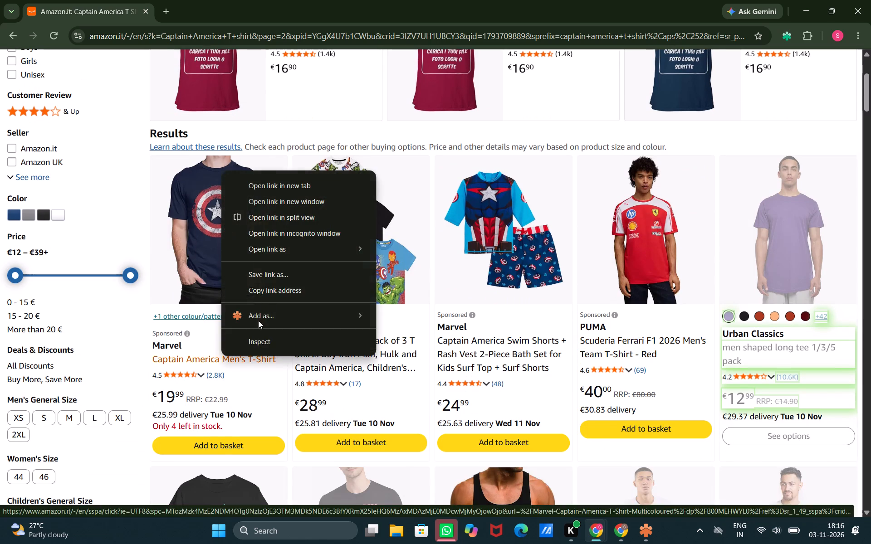
click(271, 295)
key(alt+Tab)
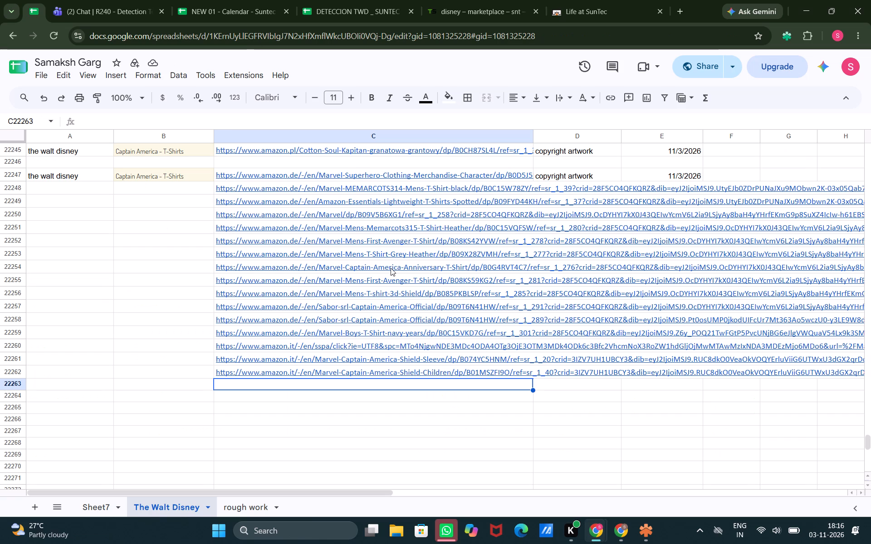
key(ctrl+v)
key(Return)
key(Return)
key(alt+Tab)
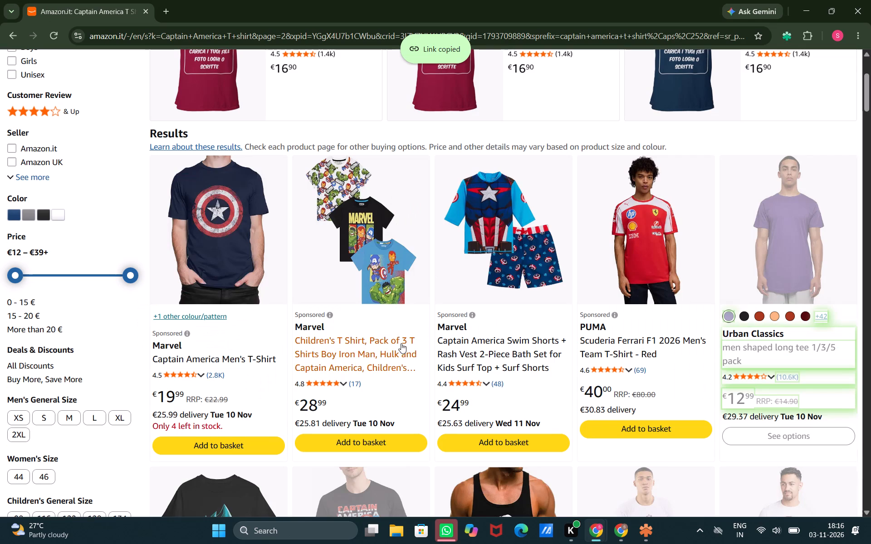
Copy the link of the sponsored Marvel Children's T Shirt, Pack of 3 listing and paste it into C22264.
right_click(400, 343)
click(435, 281)
key(alt+Tab)
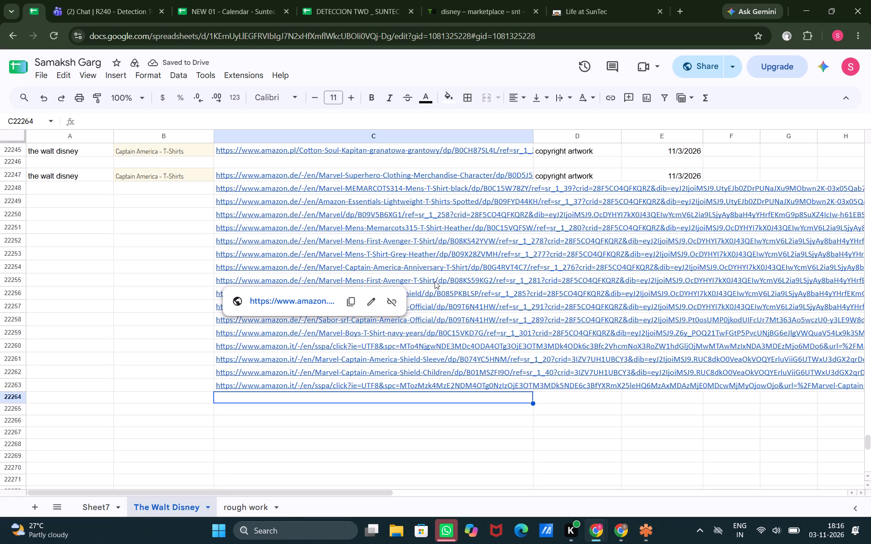
key(ctrl+v)
key(Return)
key(Return)
key(alt+Tab)
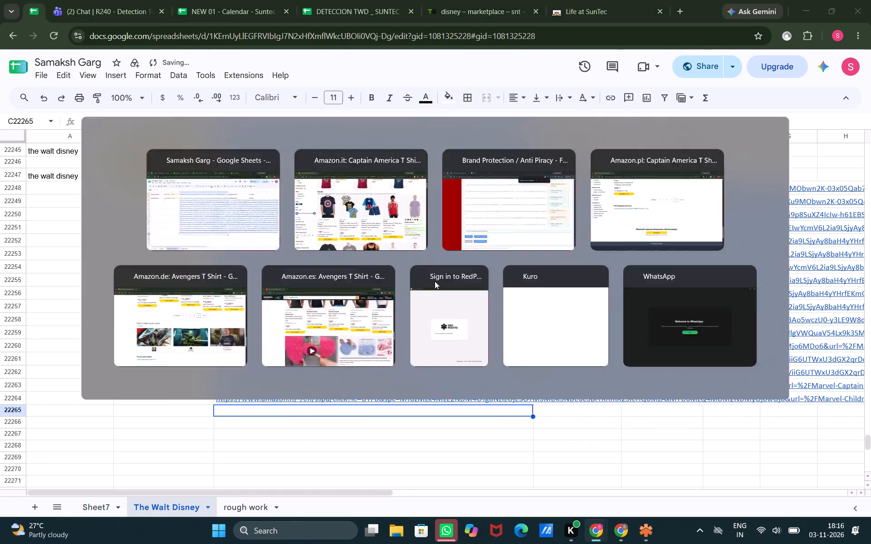
Copy the link of the unmarked Marvel Captain 80's 2 Men's T-Shirt and paste it into C22265.
scroll(747, 235, down, 6)
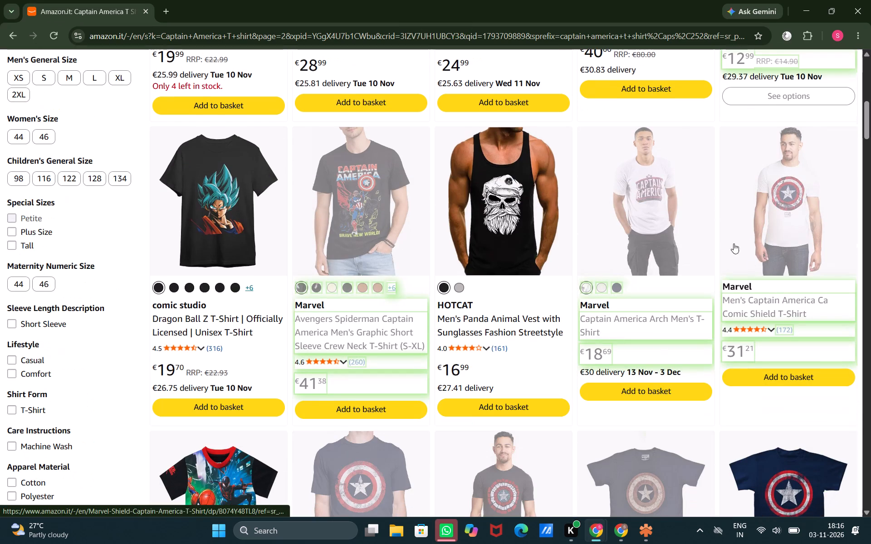
scroll(258, 244, down, 5)
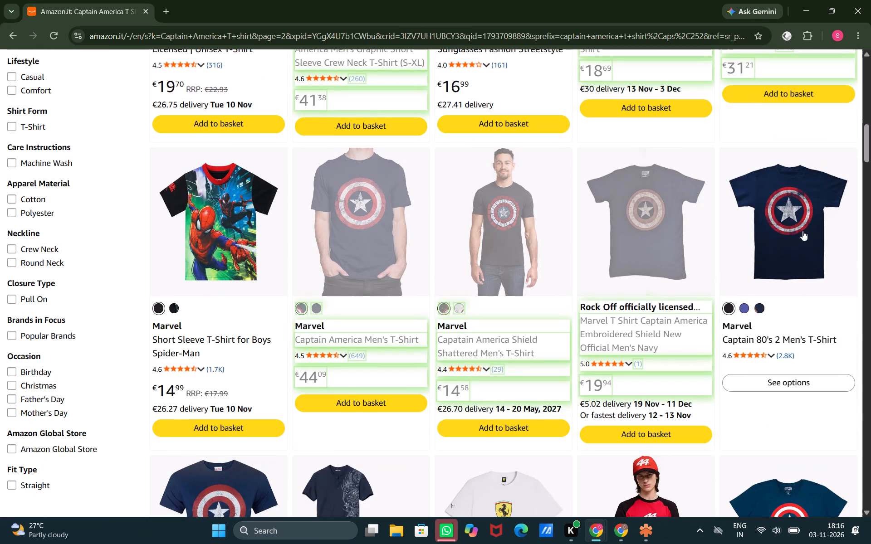
right_click(764, 339)
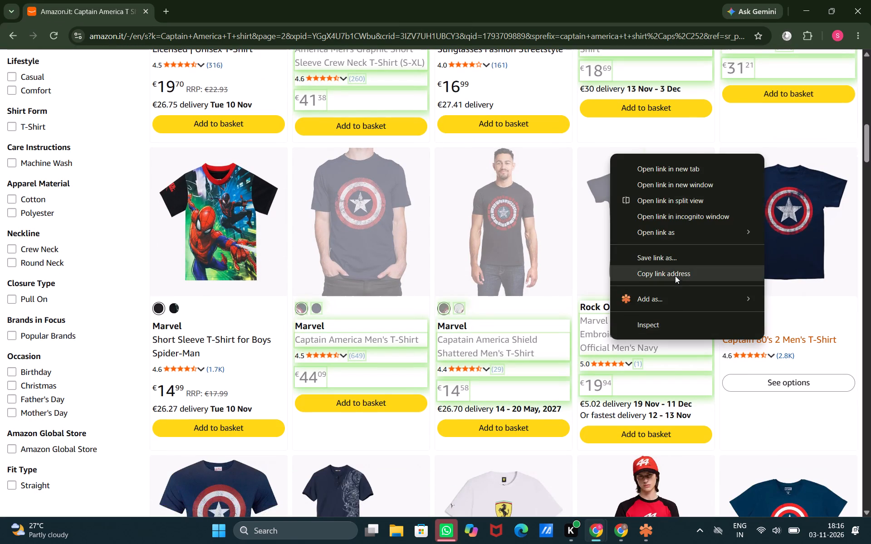
click(675, 276)
key(alt+Tab)
key(ctrl+v)
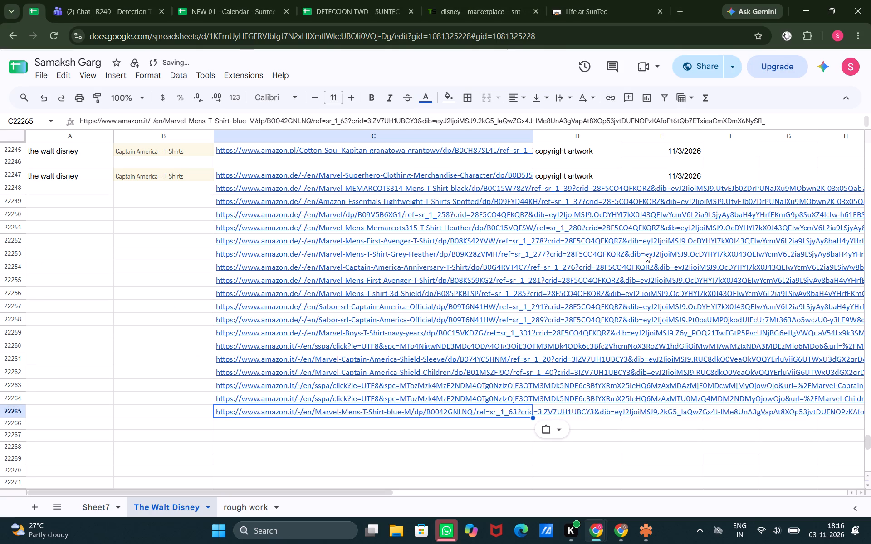
key(Return)
key(Return)
key(alt+Tab)
Copy the link of the Captain America T-Shirt Mens Comic Distressed Logo Top and paste it into C22266.
scroll(646, 254, down, 5)
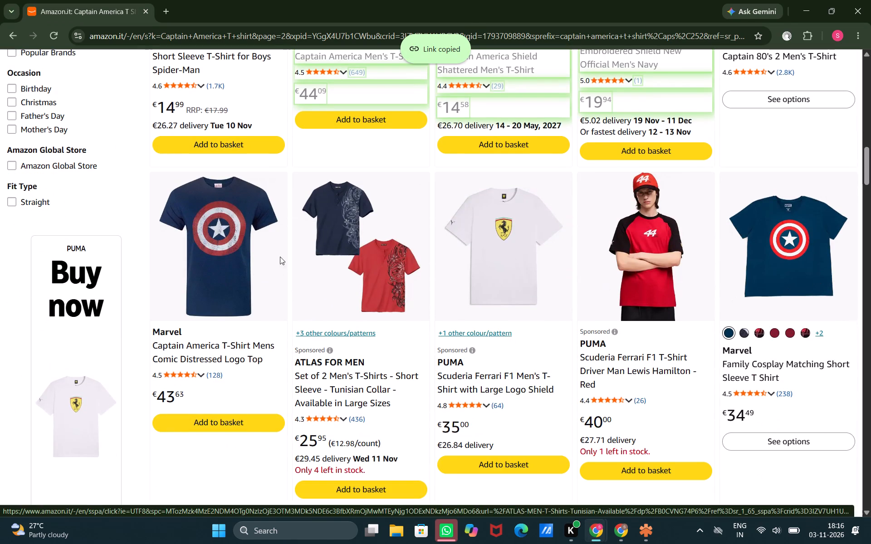
right_click(199, 341)
click(245, 278)
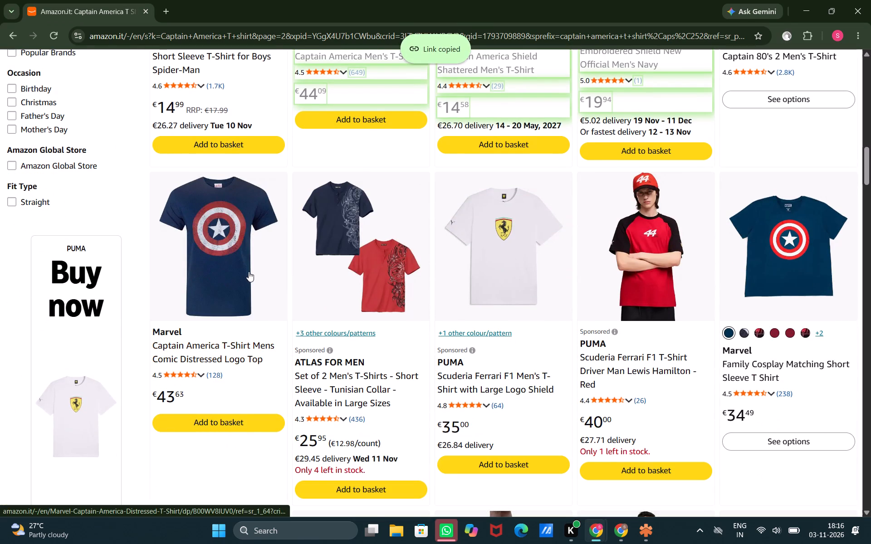
key(alt+Tab)
key(ctrl+v)
key(Return)
key(Return)
key(alt+Tab)
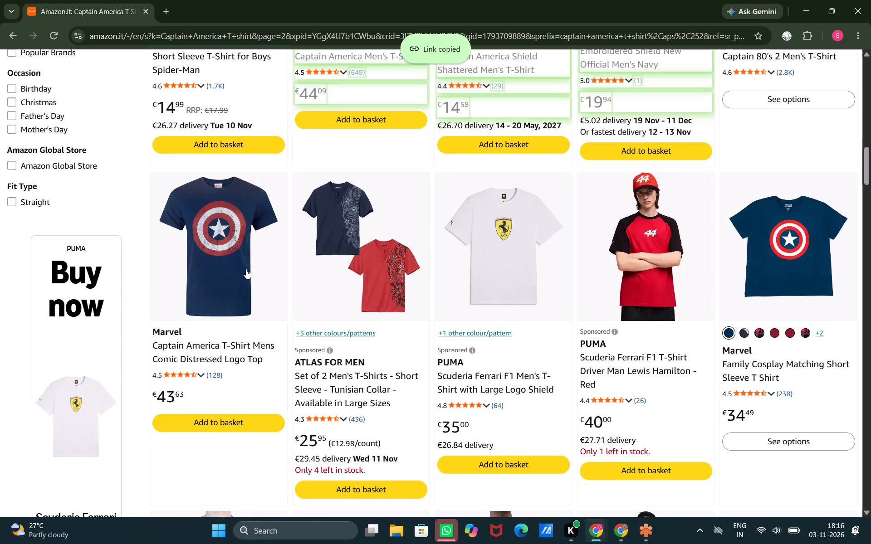
Copy the link of the Marvel Family Cosplay Matching Short Sleeve T Shirt and paste it into C22267.
right_drag(810, 367, 815, 370)
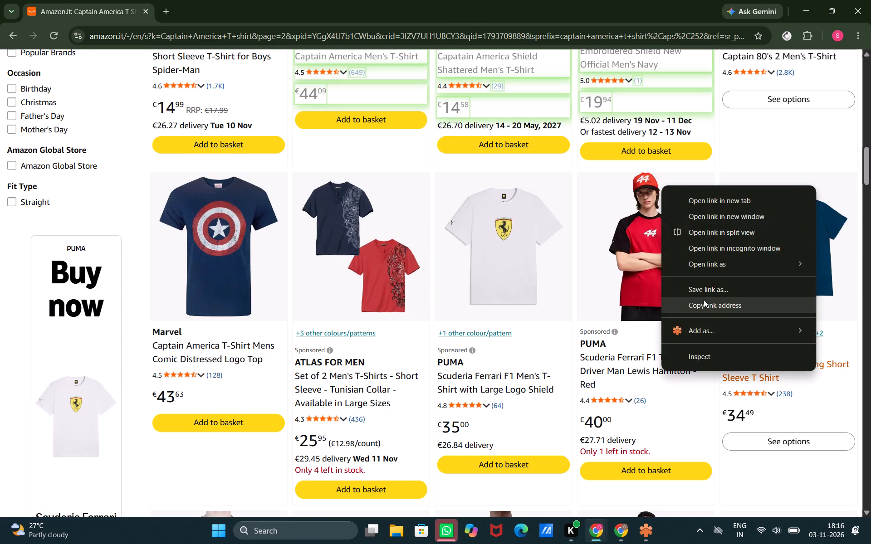
click(704, 300)
key(alt+Tab)
key(ctrl+v)
key(Return)
key(Return)
key(alt+Tab)
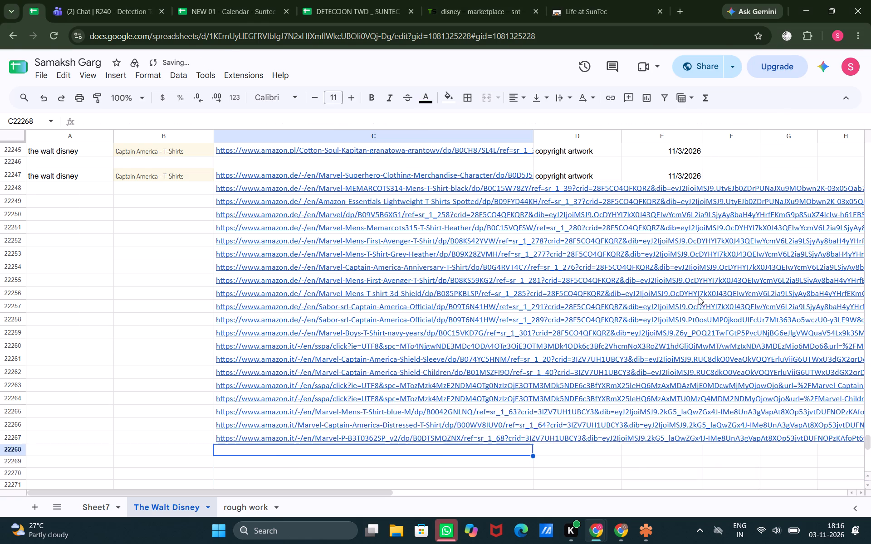
Copy the link of the Marvel Men's Short Shirt for Men with the Captain America, Iron Man, Thor and Hulk print and paste it into C22268.
scroll(699, 297, down, 4)
scroll(760, 296, down, 2)
right_click(788, 372)
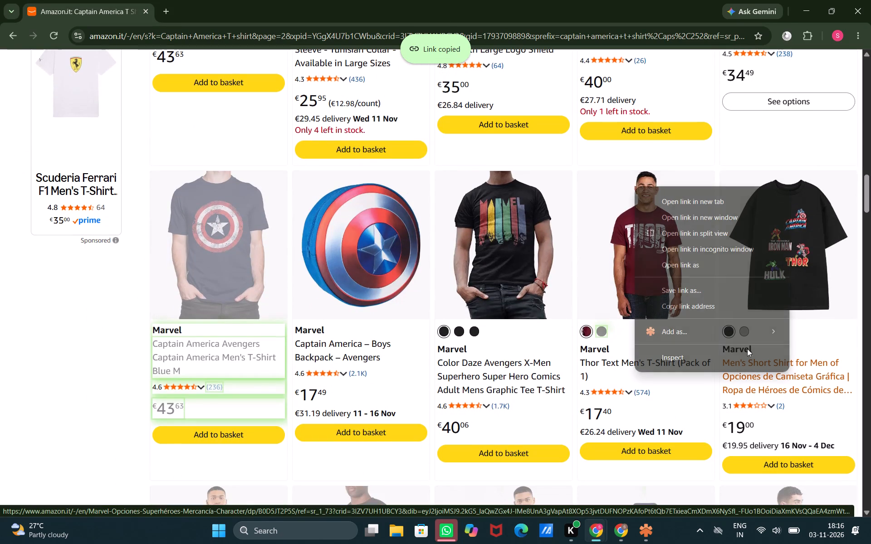
click(714, 302)
key(alt+Tab)
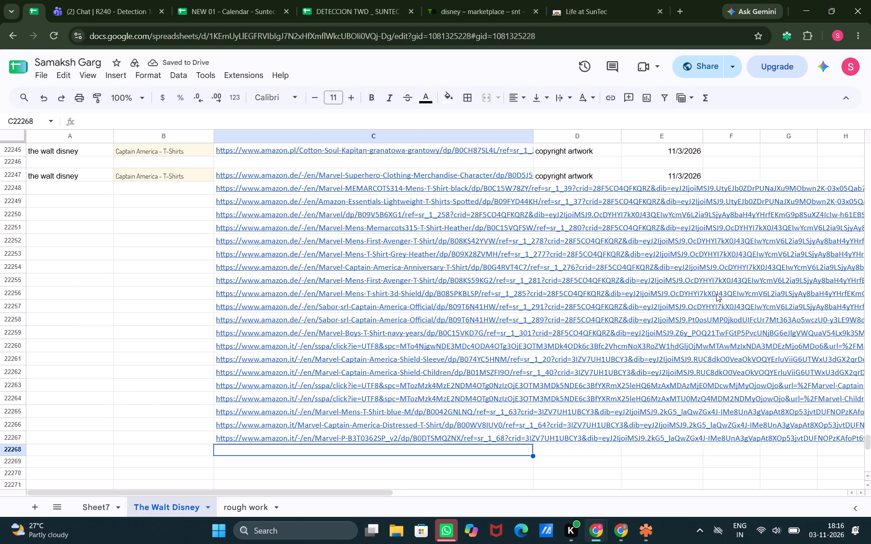
key(ctrl+v)
key(Return)
key(Return)
key(alt+Tab)
Copy the link of the Marvel Color Daze Avengers X-Men graphic T-shirt and paste it into C22269.
right_click(515, 362)
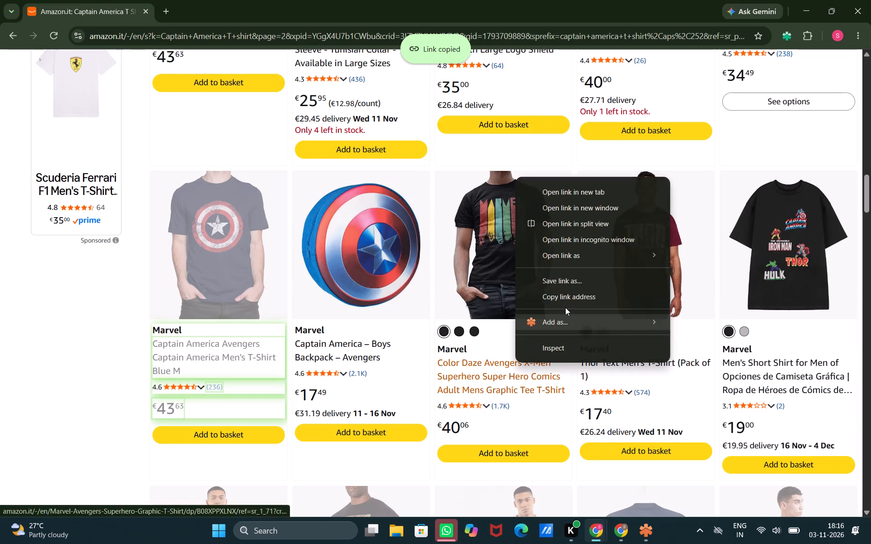
click(570, 298)
key(alt+Tab)
key(ctrl+v)
key(Return)
key(Return)
key(alt+Tab)
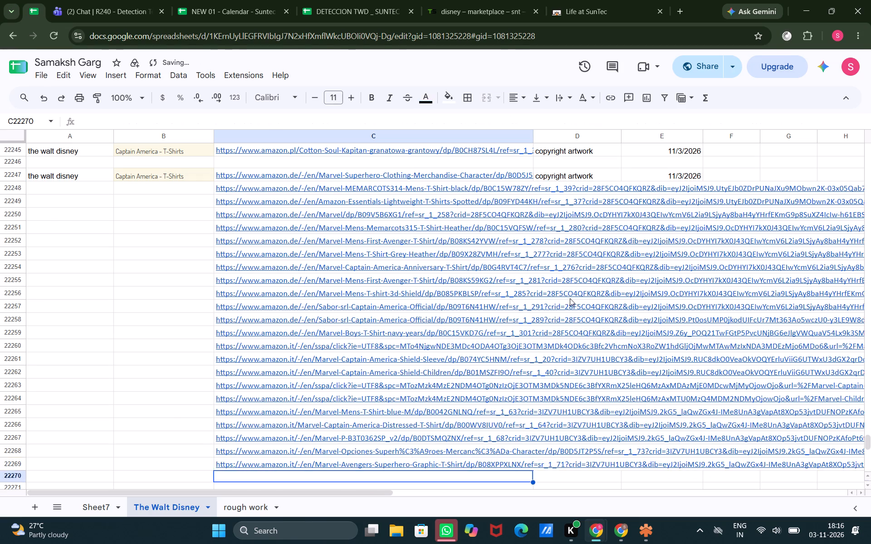
Find the unmarked Captain America Avengers Shield Classic Logo T-Shirt (Indigo Heather, X-Large), copy its link and paste it into C22270.
scroll(579, 294, down, 6)
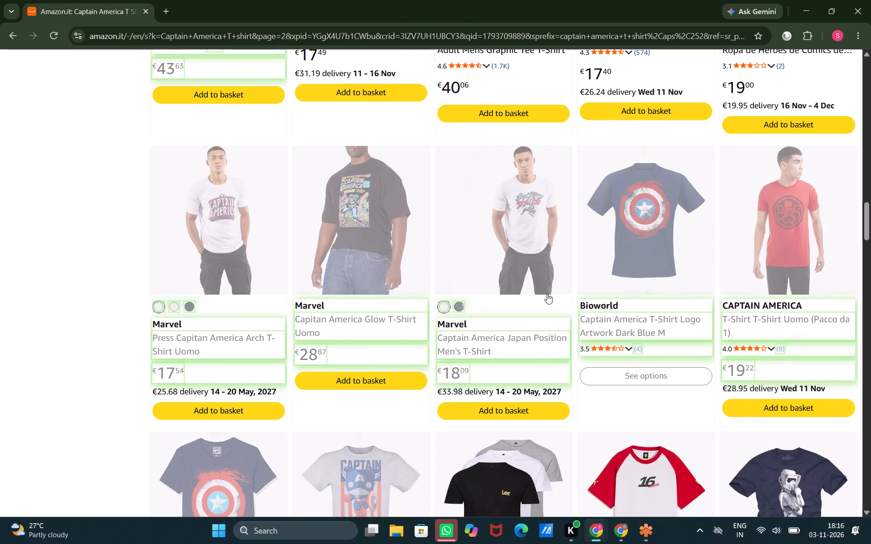
scroll(550, 292, down, 4)
scroll(734, 319, down, 6)
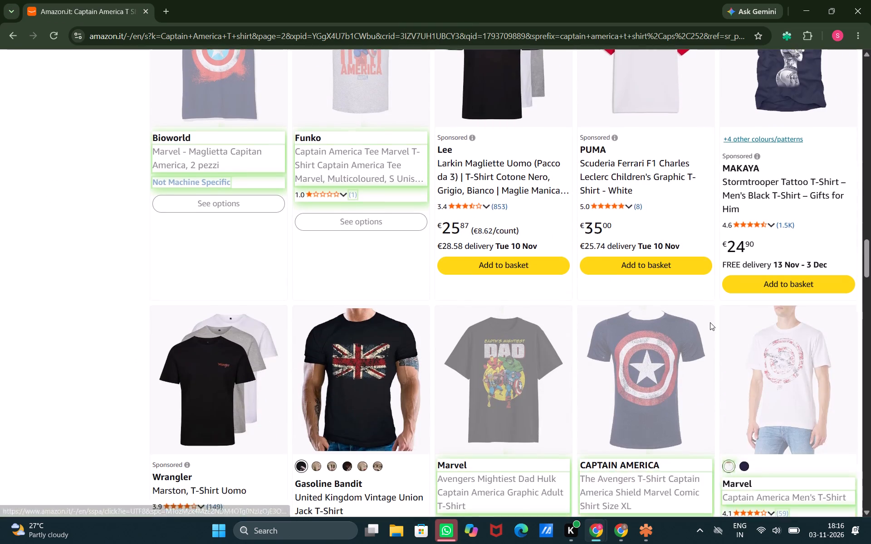
scroll(710, 322, down, 1)
scroll(230, 254, down, 5)
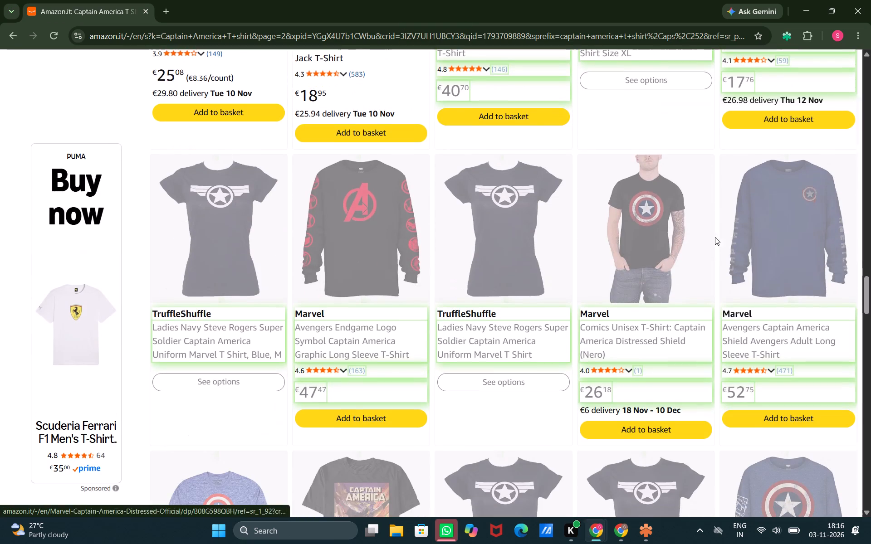
scroll(753, 241, down, 5)
scroll(289, 272, down, 6)
right_click(501, 285)
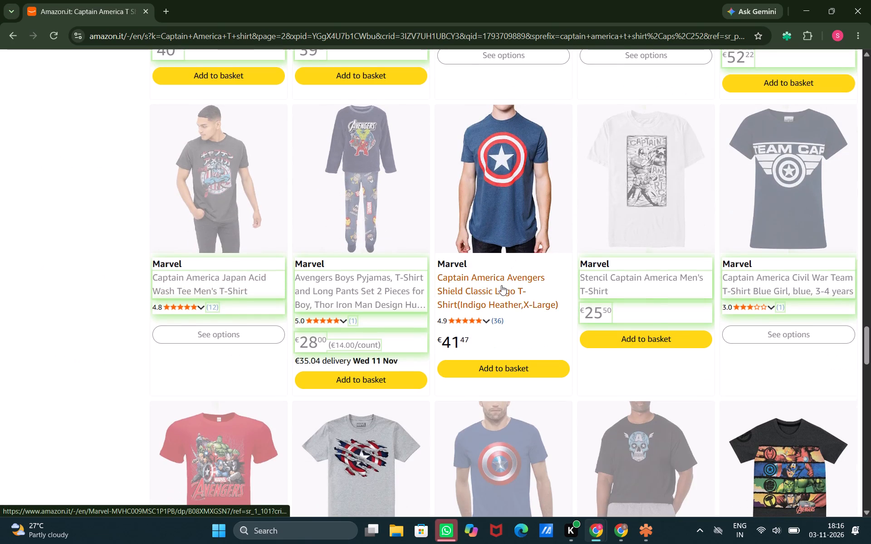
click(551, 403)
key(alt+Tab)
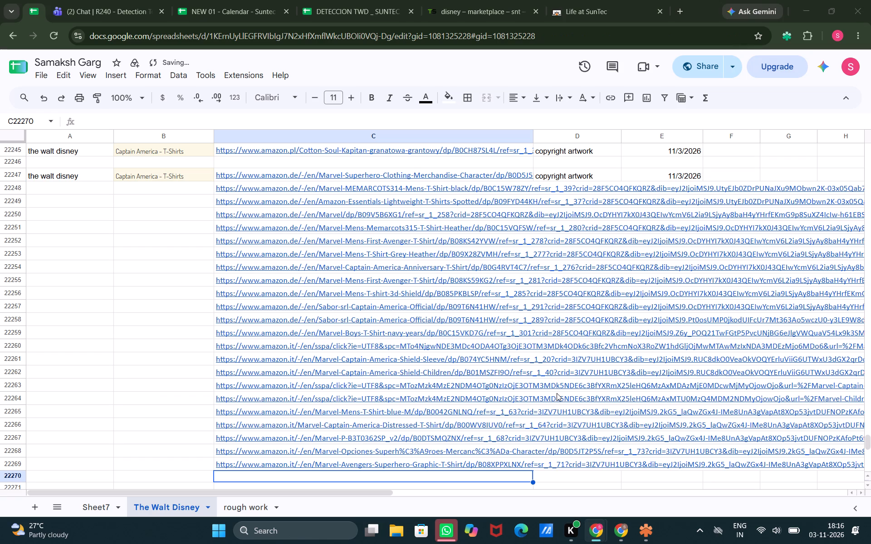
key(ctrl+v)
key(Return)
key(Return)
key(alt+Tab)
Copy the link of the Captain America Torn Shield T - Shirt Bambini e Ragazzi listing and paste it into C22271.
scroll(566, 373, down, 4)
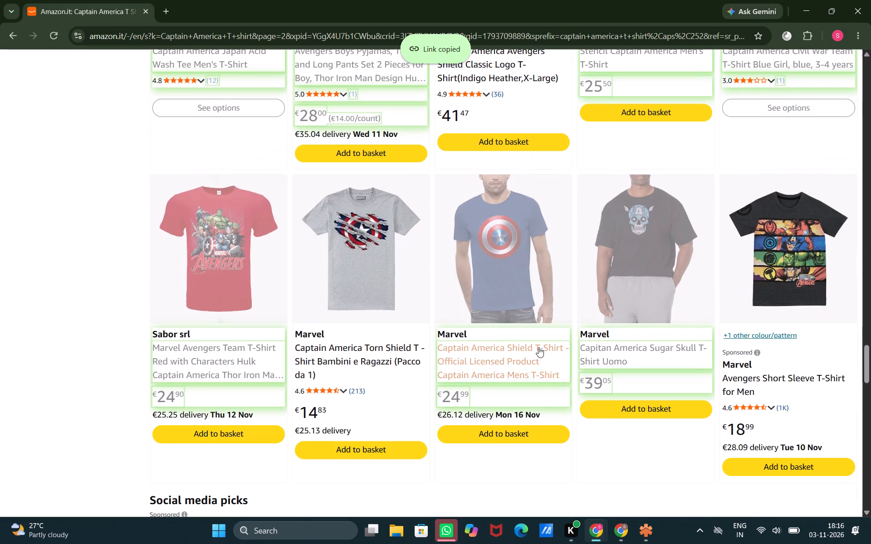
right_click(354, 346)
click(423, 276)
key(alt+Tab)
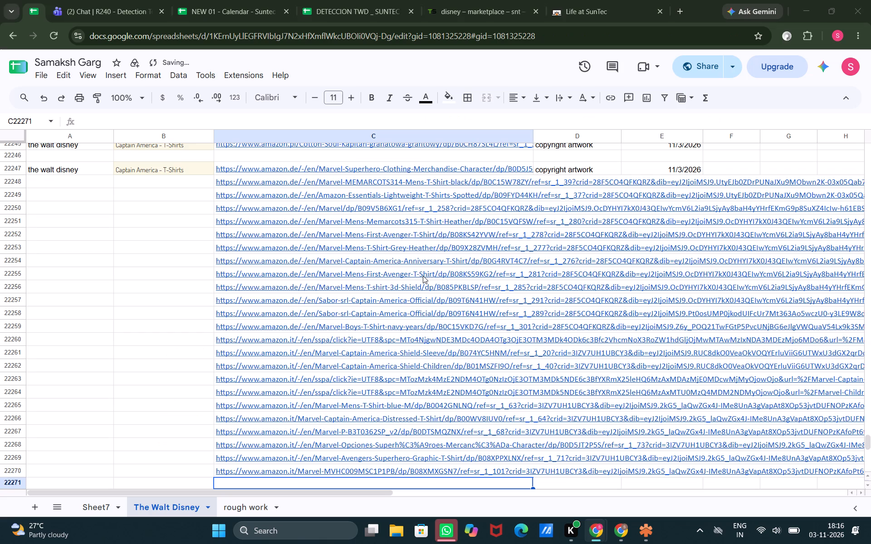
key(ctrl+v)
key(Return)
key(Return)
key(alt+Tab)
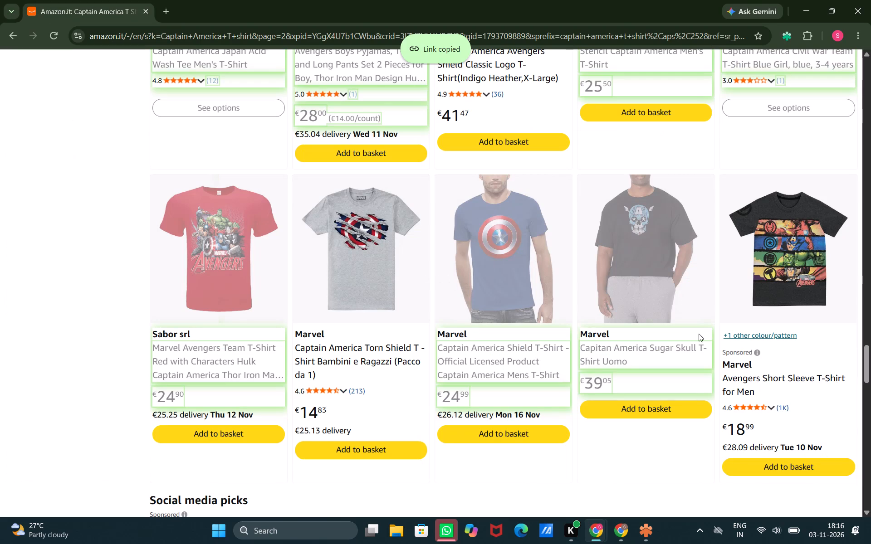
Copy the link of the sponsored Marvel Avengers Short Sleeve T-Shirt for Men, paste it into C22272 and return to the Amazon.it results.
right_click(778, 377)
click(679, 315)
key(alt+Tab)
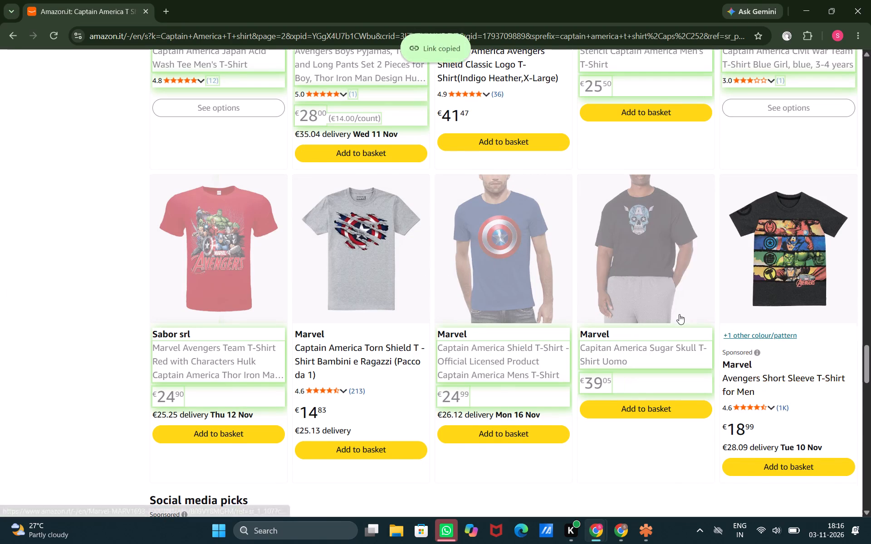
key(ctrl+v)
key(Return)
key(Return)
key(alt+Tab)
scroll(675, 319, down, 5)
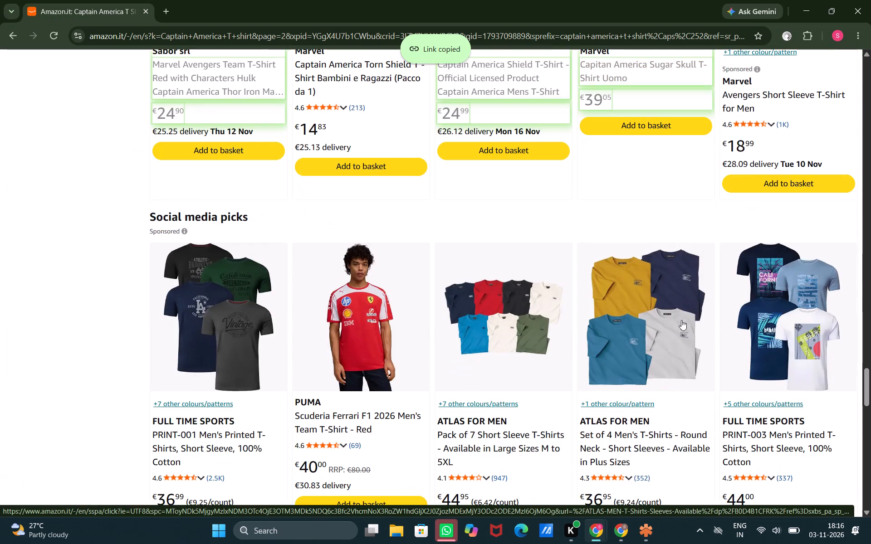
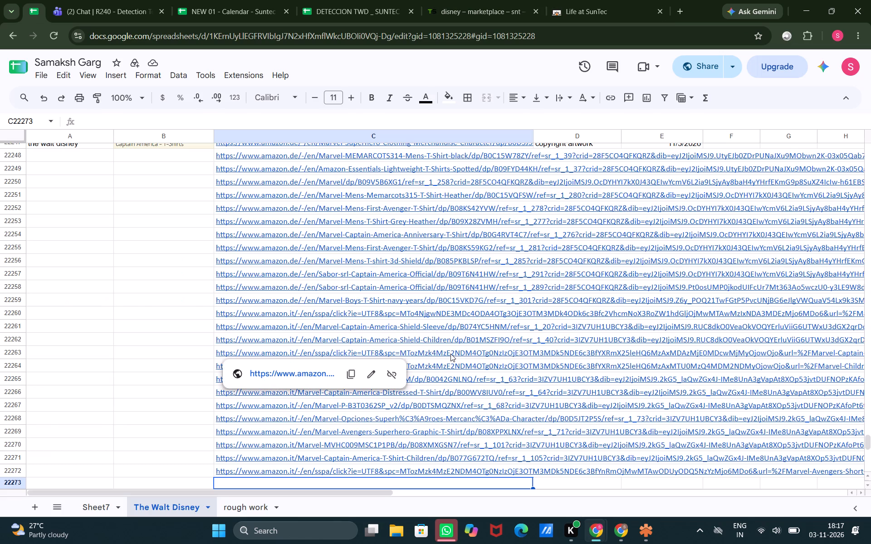
Copy the link of the sponsored Marvel Avengers Short Sleeve T-Shirt for Men on Amazon.it results page 3 and paste it into C22273.
key(alt+Tab)
scroll(699, 309, down, 4)
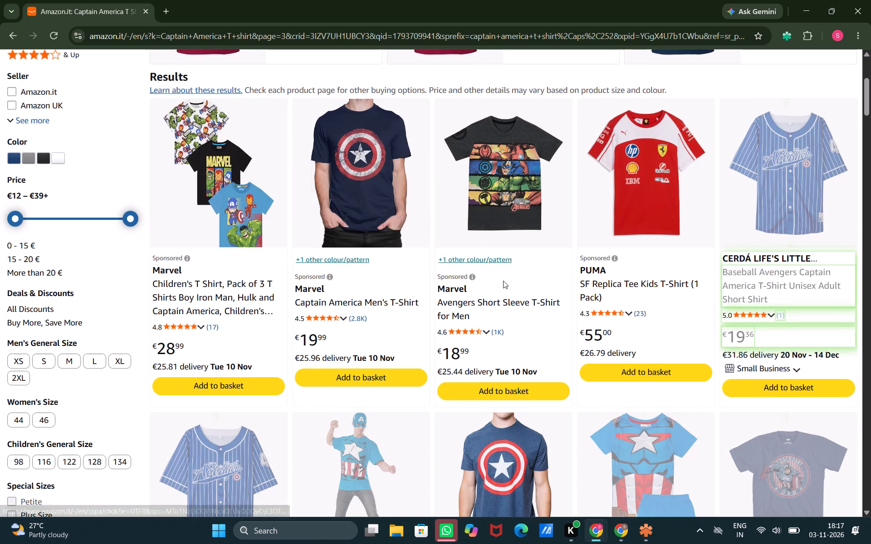
right_click(476, 302)
click(547, 428)
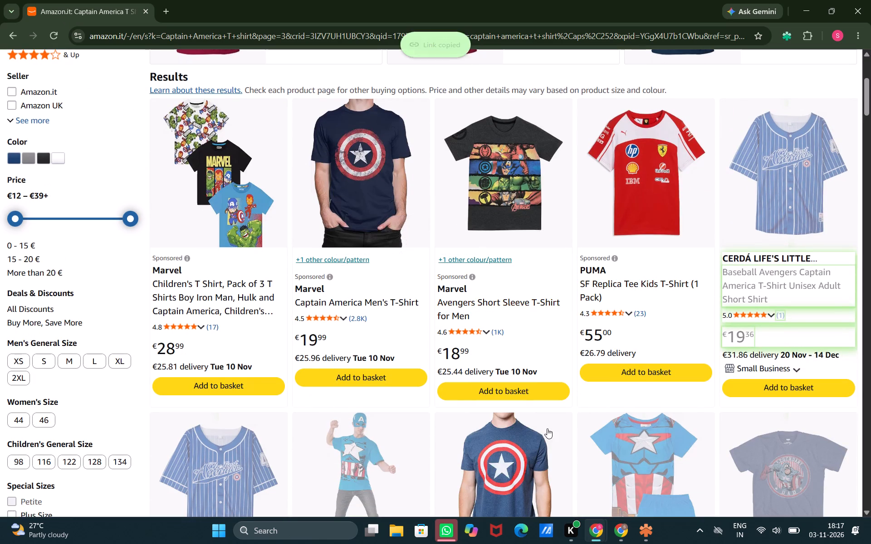
key(alt+Tab)
key(ctrl+v)
key(Return)
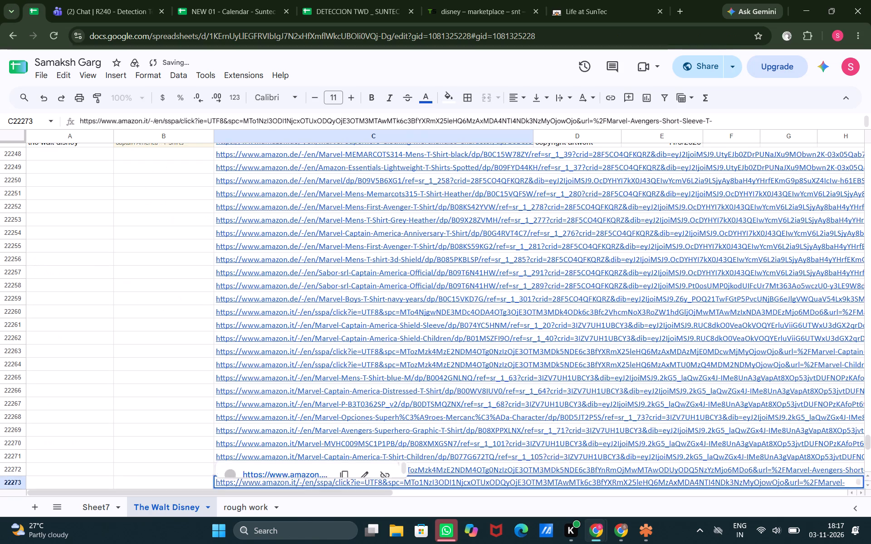
key(Return)
Copy the link of the sponsored Marvel Captain America Men's T-Shirt from the Amazon.it results and paste it into C22274.
key(alt+Tab)
right_click(370, 295)
right_click(358, 301)
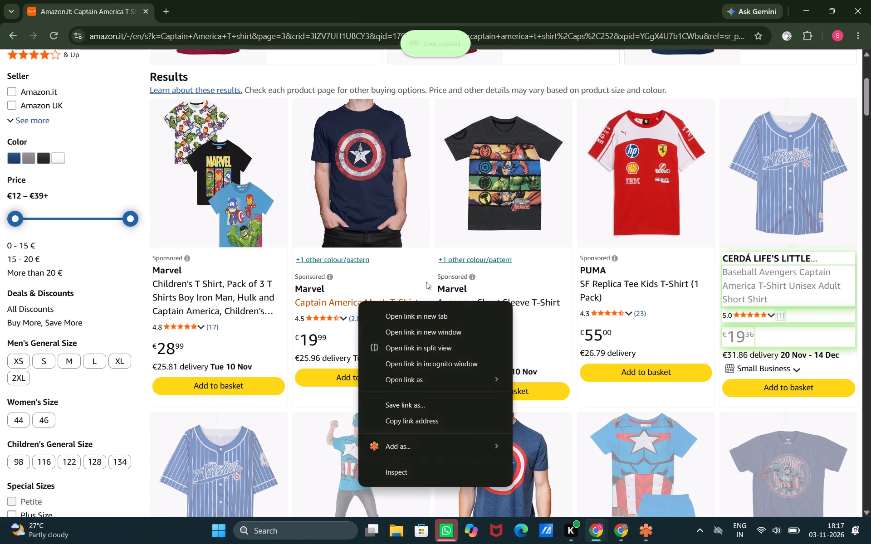
click(421, 426)
key(alt+Tab)
key(ctrl+v)
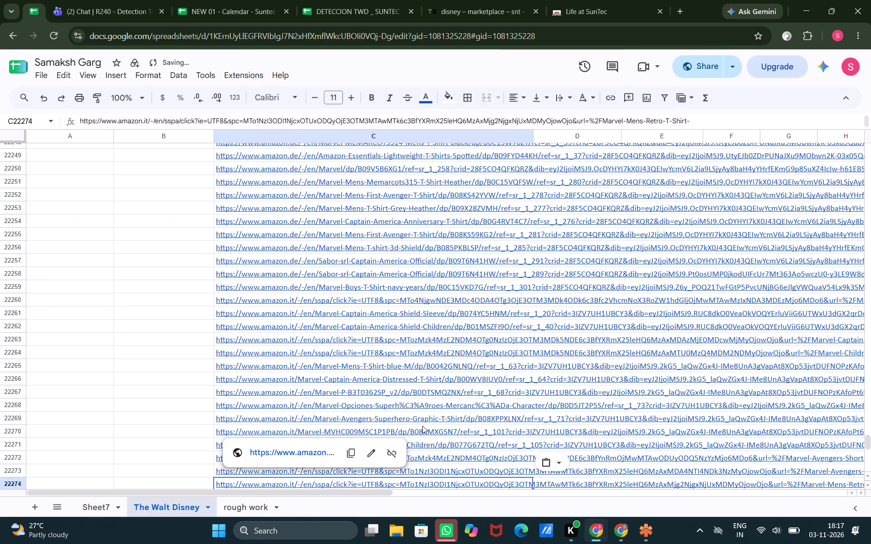
key(Return)
key(Return)
Copy the link of the sponsored Marvel Children's T Shirt, Pack of 3 listing and paste it into C22275.
key(alt+Tab)
right_click(245, 307)
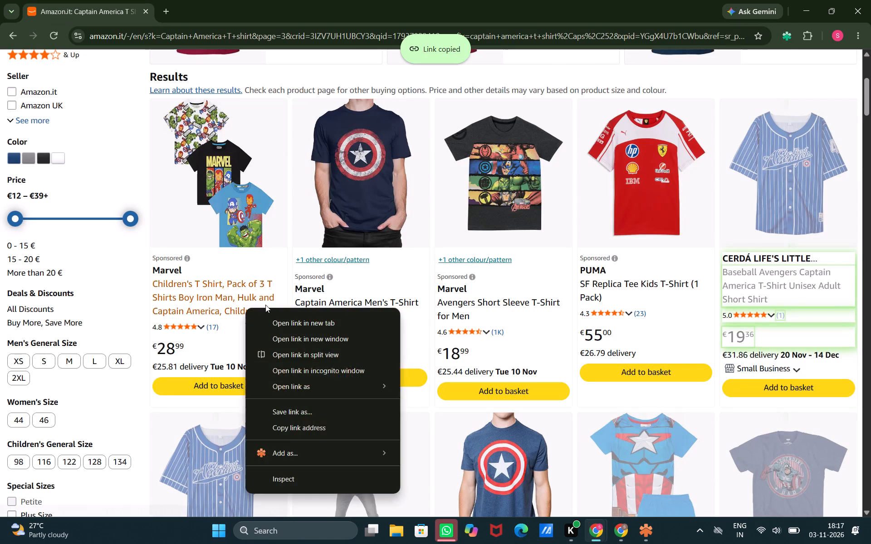
click(285, 430)
key(alt+Tab)
key(ctrl+v)
key(Return)
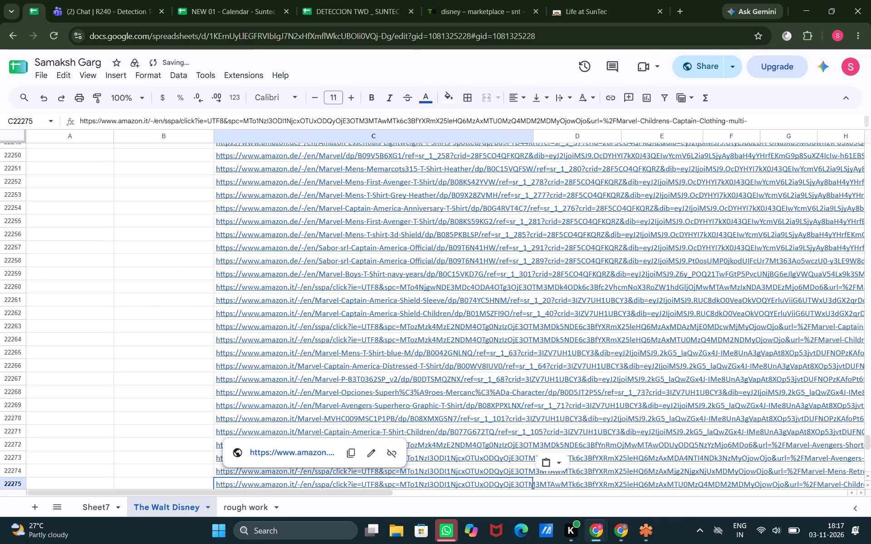
key(Return)
Copy the link of the unmarked Captain America Avengers Shield Classic Logo T-Shirt (Indigo Heather, Small) and paste it into C22276.
key(alt+Tab)
scroll(406, 451, down, 5)
right_click(524, 322)
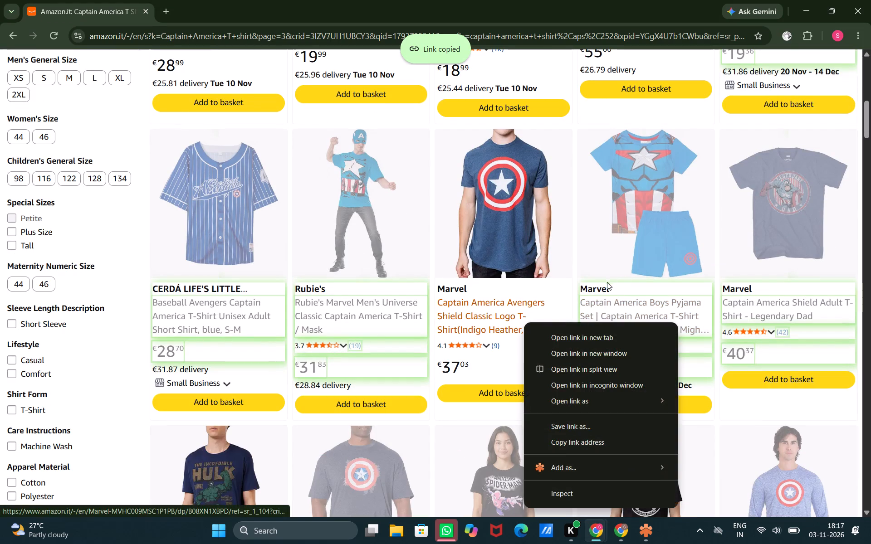
click(558, 447)
key(alt+Tab)
key(ctrl+v)
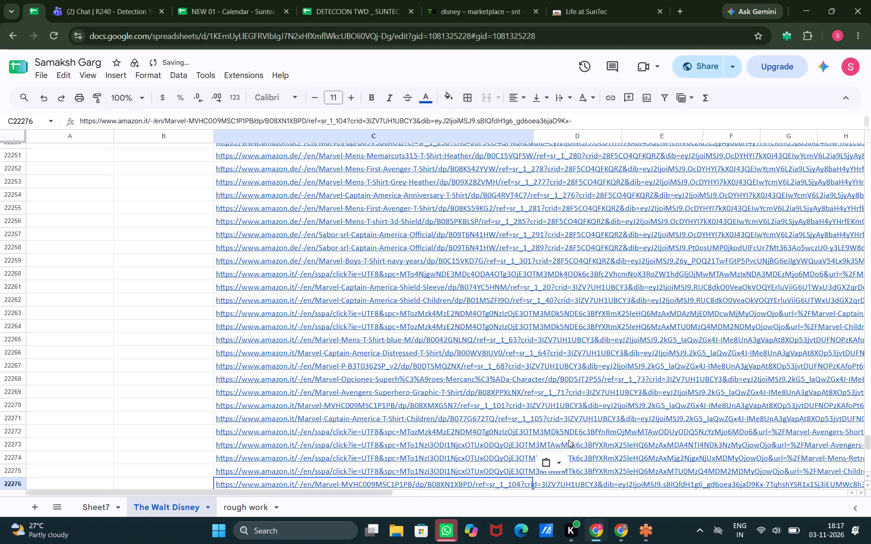
key(Return)
key(Return)
Find the Marvel Bomvts1300 T-Shirt Bambini e Ragazzi with the Captain America shield, copy its link and paste it into C22277.
key(alt+Tab)
scroll(568, 440, down, 3)
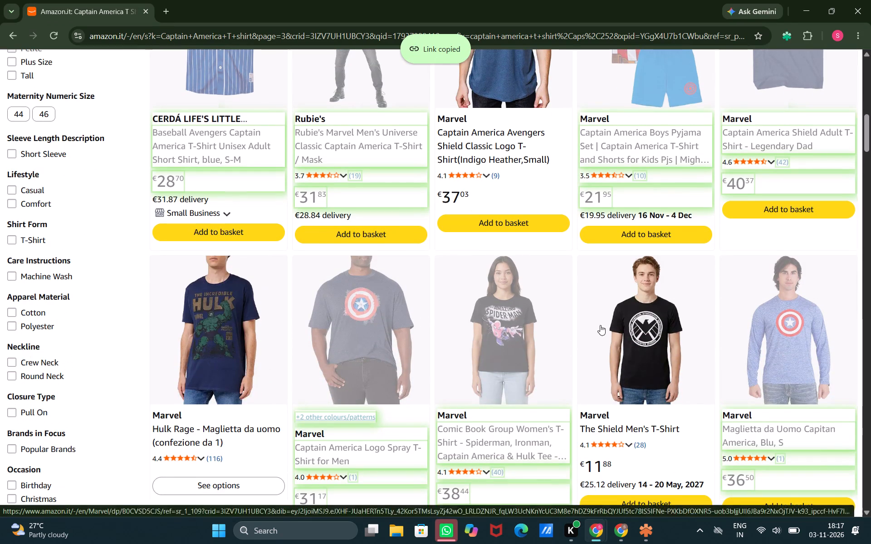
scroll(743, 320, down, 6)
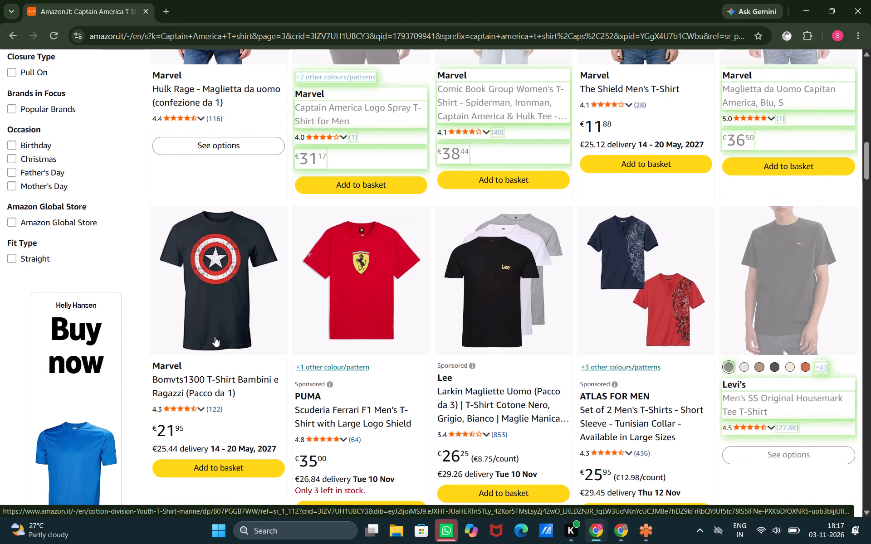
right_click(228, 394)
click(280, 335)
key(alt+Tab)
key(ctrl+v)
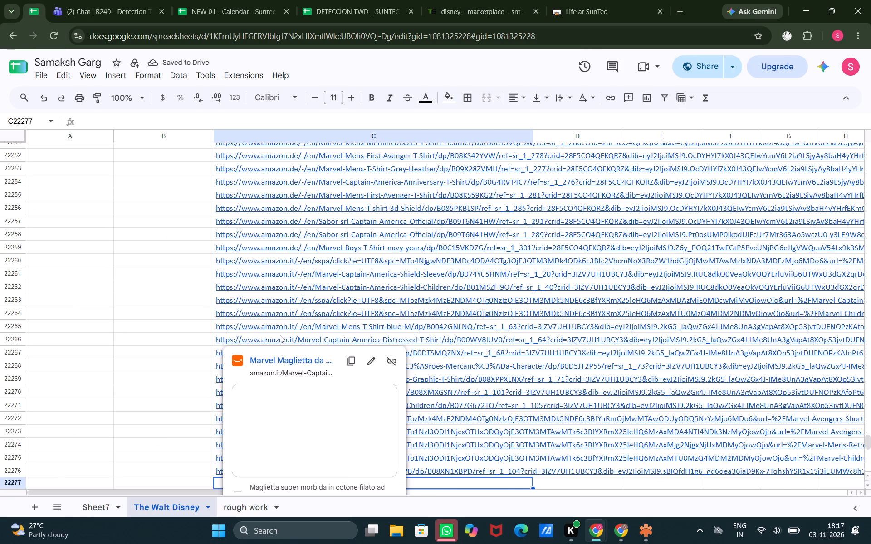
key(Return)
key(Return)
Select the links collected in column C from C22277 upwards to check how many there are.
key(Up)
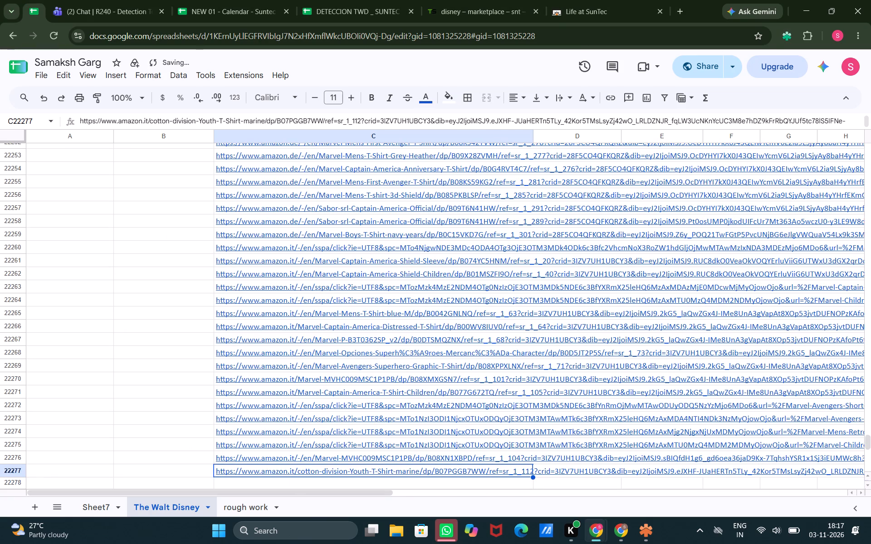
key(ctrl+shift+Up)
key(Down)
Find the unmarked Avengers Boys Pyjamas with Thor, Captain America, Hulk and Iron Man, copy its link and paste it into C22278.
key(alt+Tab)
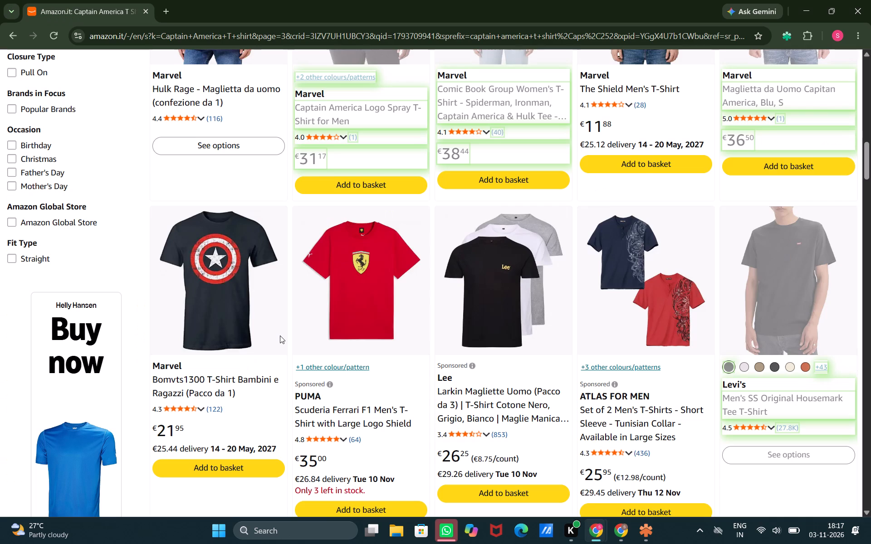
scroll(297, 278, down, 6)
scroll(695, 243, down, 6)
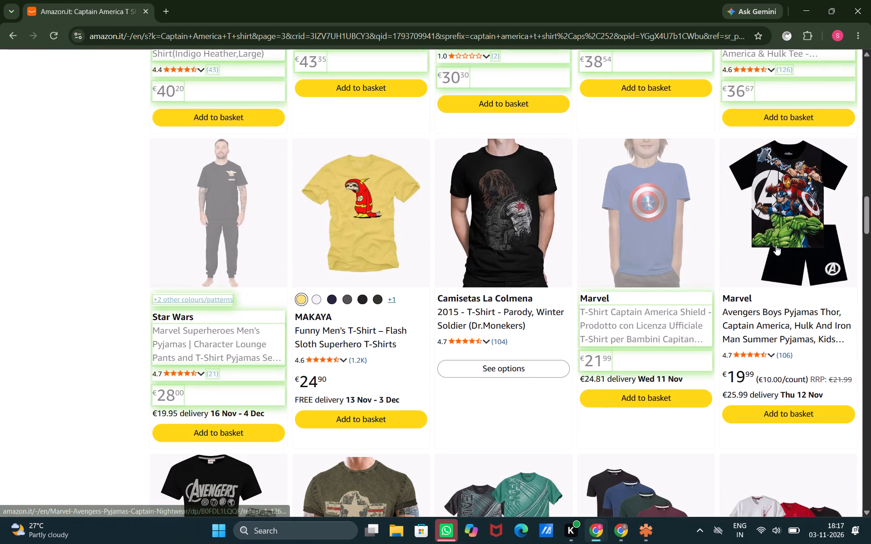
right_click(793, 325)
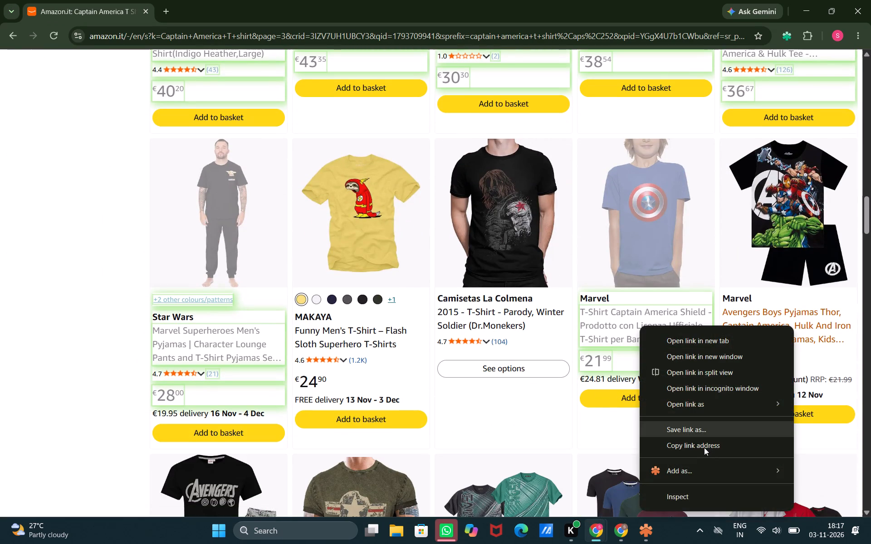
click(704, 447)
key(alt+Tab)
key(ctrl+v)
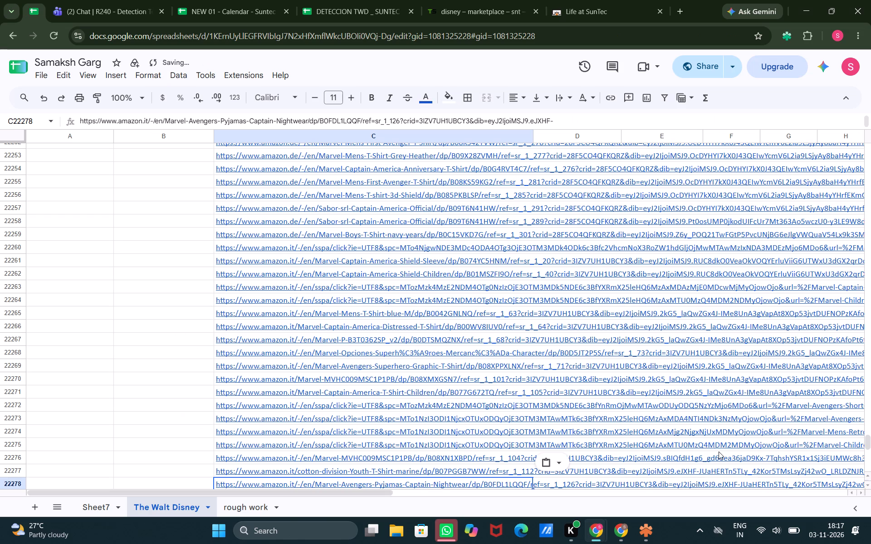
key(Return)
key(Return)
Copy the link of the Marvel Mens Avengers Lounge Logo Pyjamas Trousers & T-Shirt and paste it into C22279.
key(alt+Tab)
scroll(719, 452, down, 5)
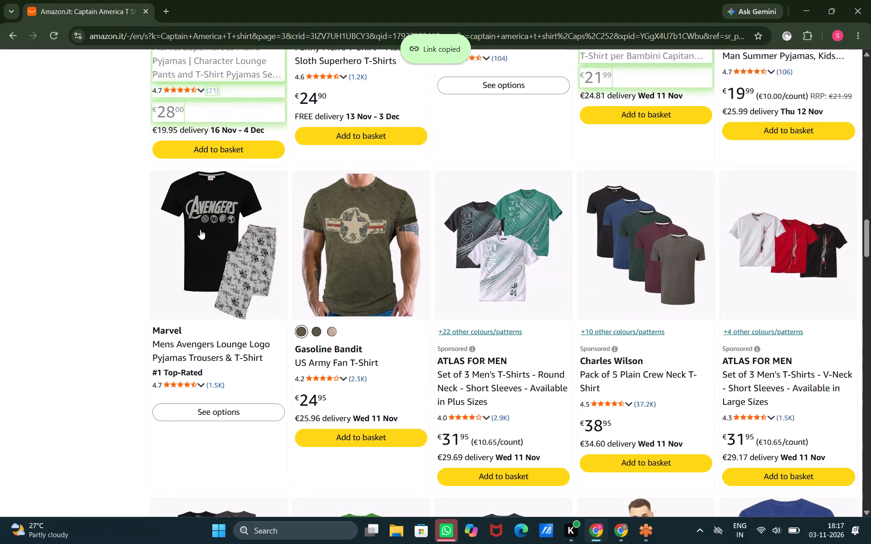
scroll(200, 229, down, 5)
scroll(205, 228, up, 6)
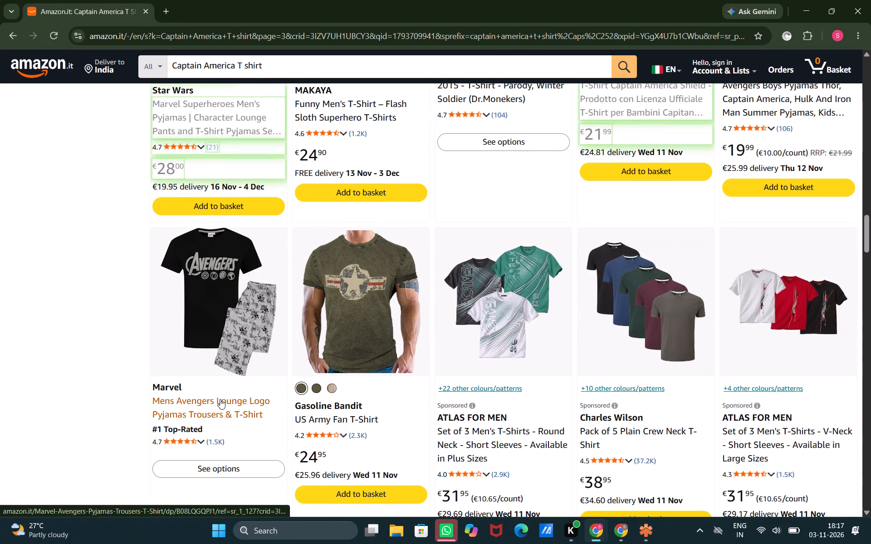
right_click(220, 399)
click(280, 326)
key(alt+Tab)
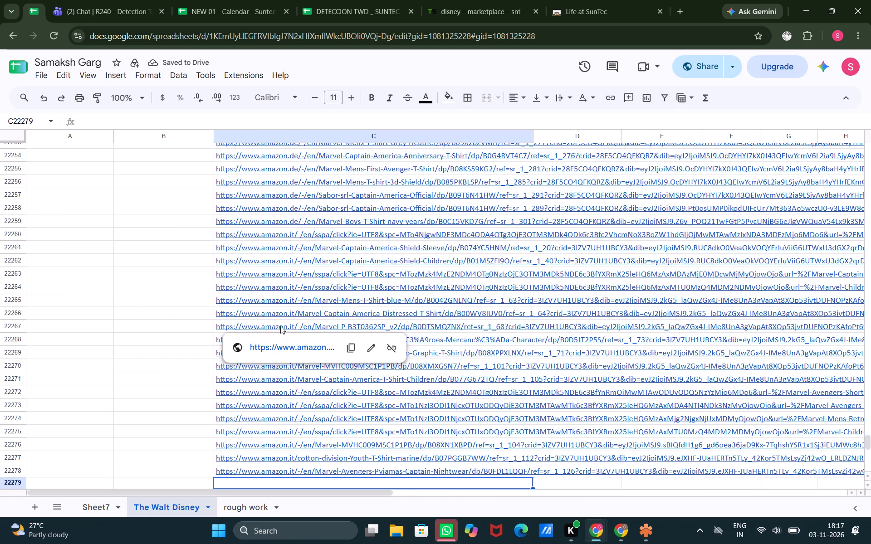
key(ctrl+v)
key(Return)
key(Return)
Find the brown Marvel Men's T-Shirt with the Captain America print, copy its link and paste it into C22280.
key(alt+Tab)
scroll(279, 320, down, 4)
scroll(132, 324, down, 2)
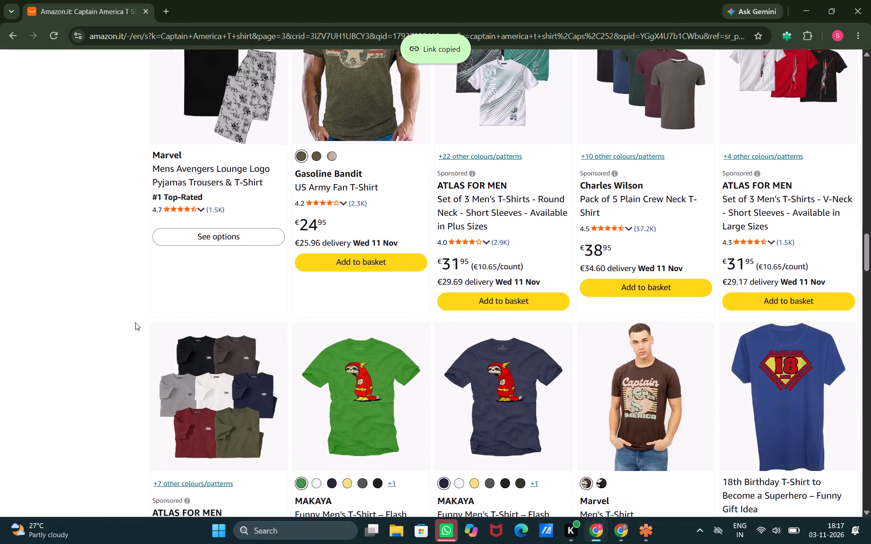
scroll(135, 322, down, 1)
scroll(724, 281, down, 4)
scroll(737, 281, up, 5)
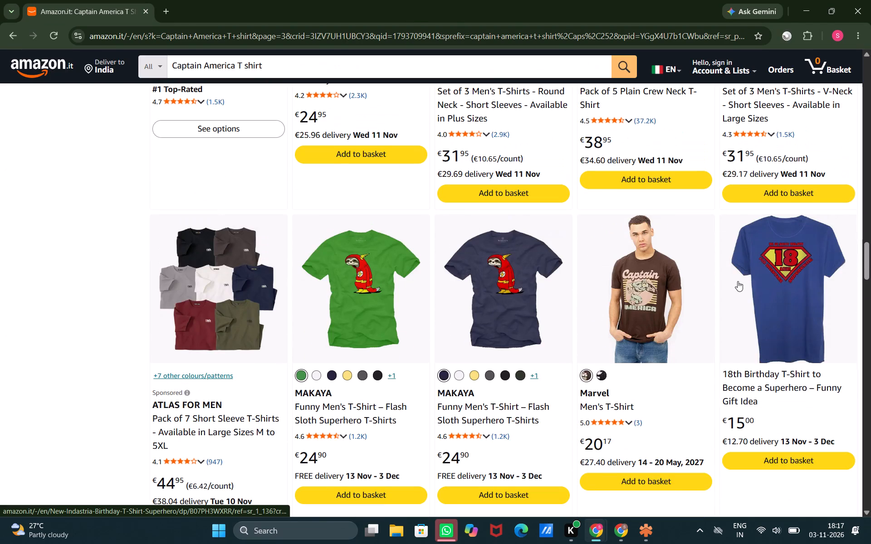
right_click(612, 410)
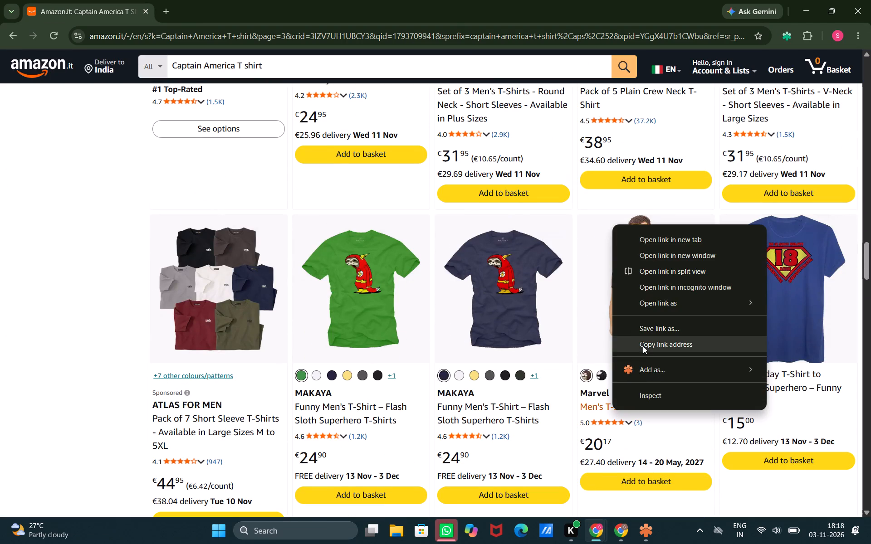
click(643, 346)
key(alt+Tab)
key(ctrl+v)
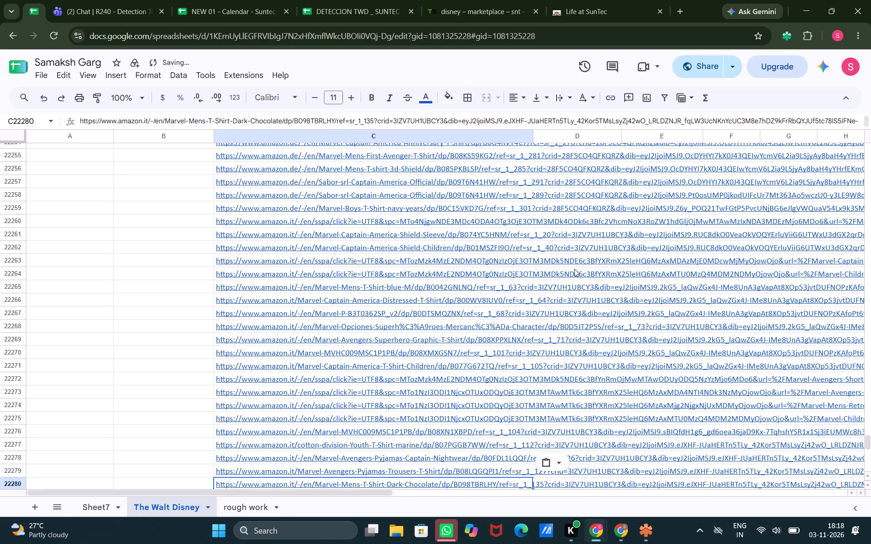
key(Return)
key(Return)
Copy the link of the white Captain Papa Memarcots315 Men's T-Shirt and paste it into C22281.
key(alt+Tab)
scroll(664, 243, down, 7)
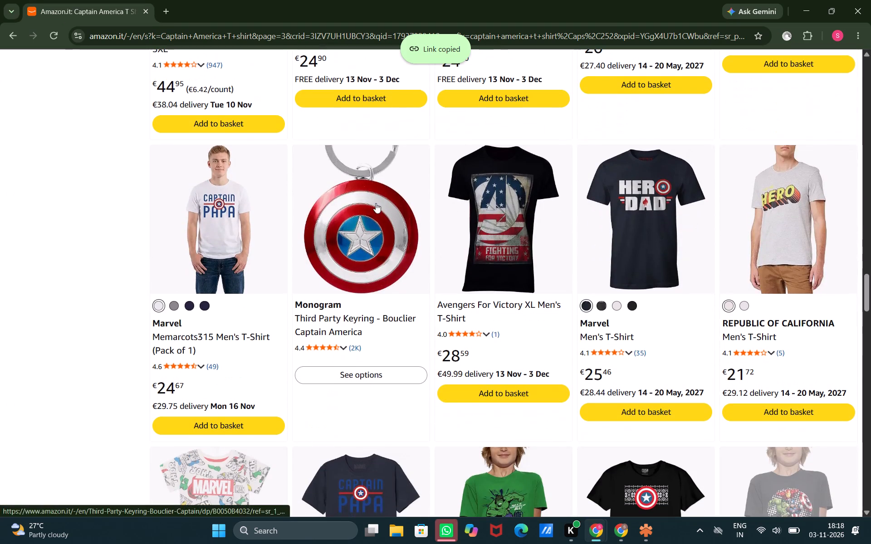
right_click(201, 340)
click(256, 279)
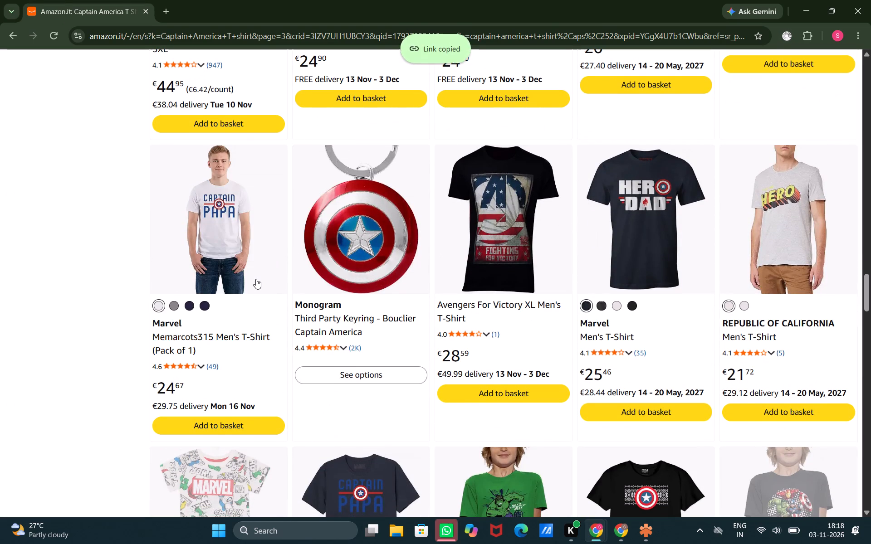
key(alt+Tab)
key(ctrl+v)
key(Return)
key(Return)
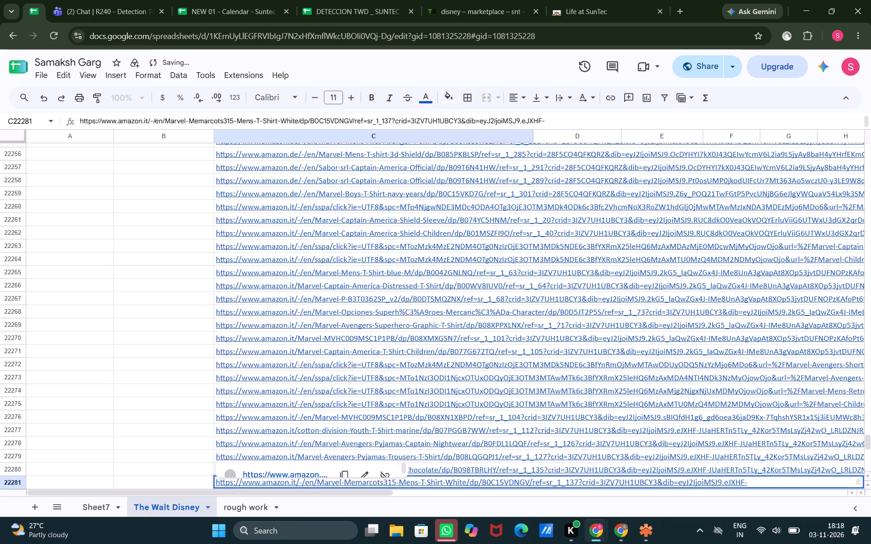
Copy the link of the Marvel Hero Dad Men's T-Shirt and paste it into C22282.
key(alt+Tab)
right_click(606, 334)
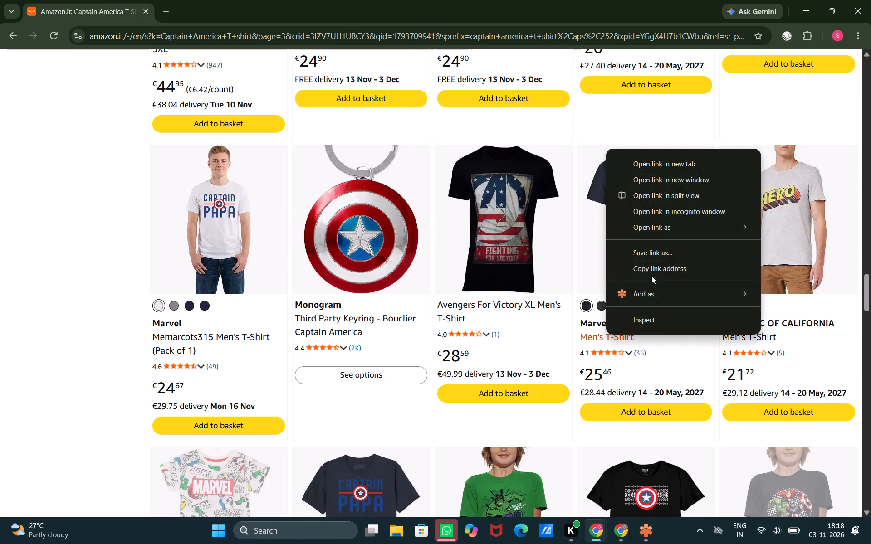
click(654, 274)
key(alt+Tab)
key(ctrl+v)
key(Return)
key(Return)
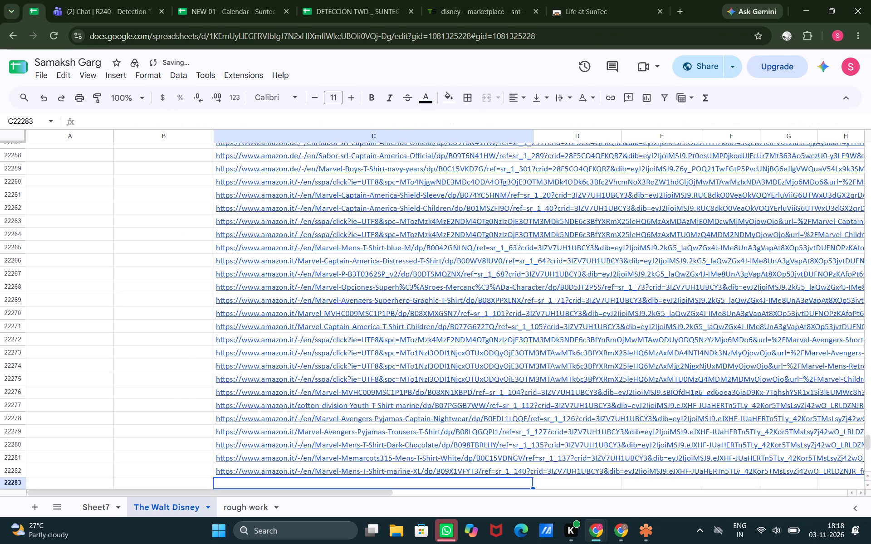
Copy the link of the black Marvel Kids and Youth T-Shirt with the Captain America shield and paste it into C22283.
key(alt+Tab)
scroll(600, 282, down, 3)
scroll(658, 388, down, 2)
right_click(647, 359)
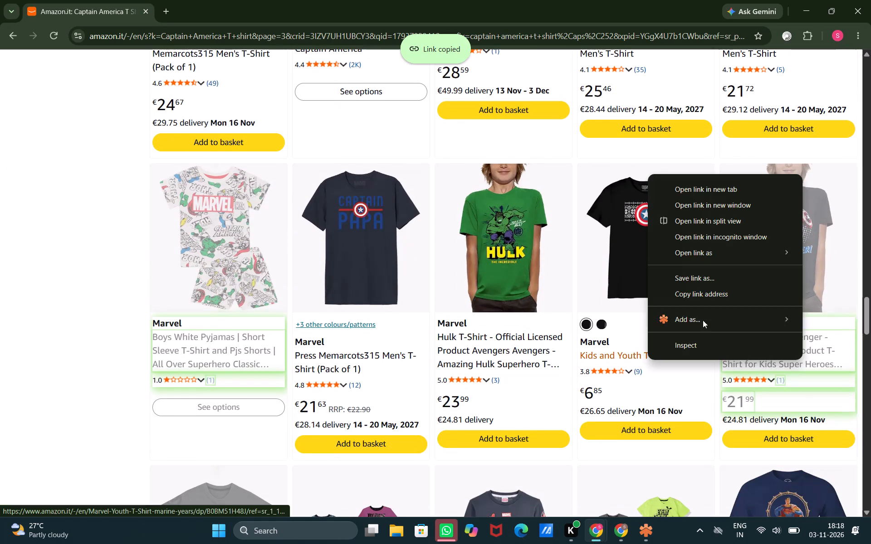
click(708, 293)
key(alt+Tab)
key(ctrl+v)
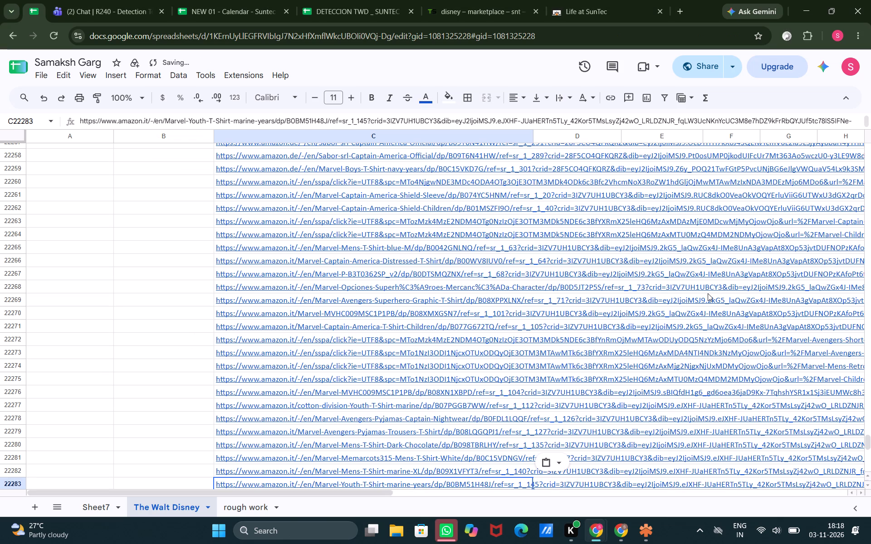
key(Return)
key(Return)
Copy the link of the navy Captain Papa Press Memarcots315 Men's T-Shirt and paste it into C22284.
key(alt+Tab)
right_click(381, 352)
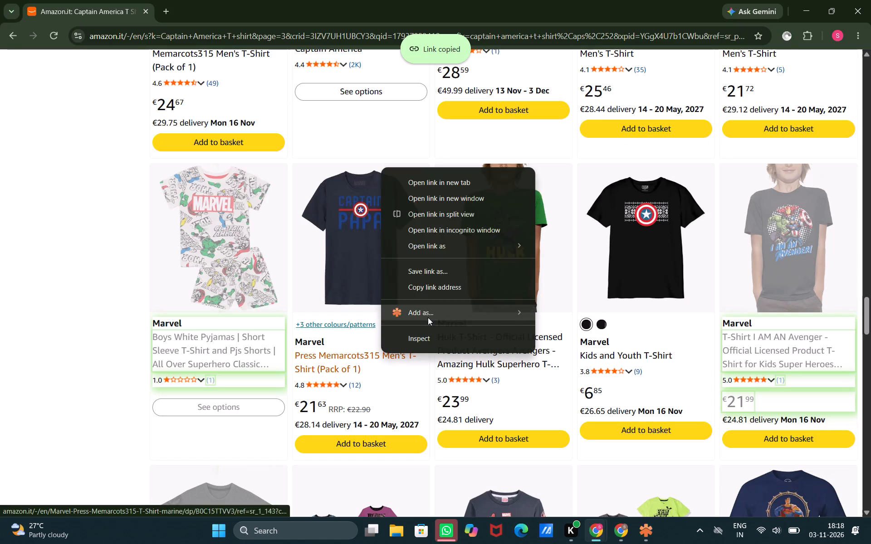
click(433, 291)
key(alt+Tab)
key(ctrl+v)
key(Return)
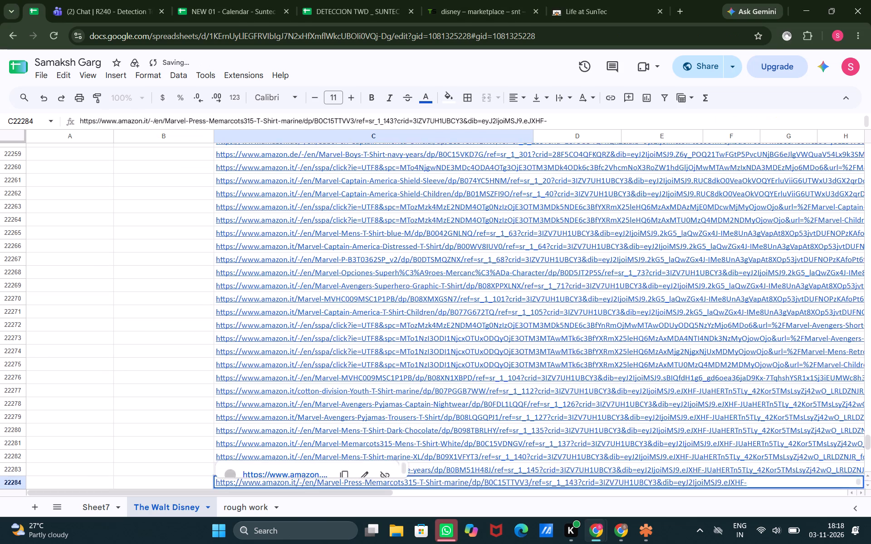
key(Return)
Look over more Amazon.it results, then select the links from C22284 up to C22247 to check how many are collected.
key(alt+Tab)
scroll(439, 294, down, 6)
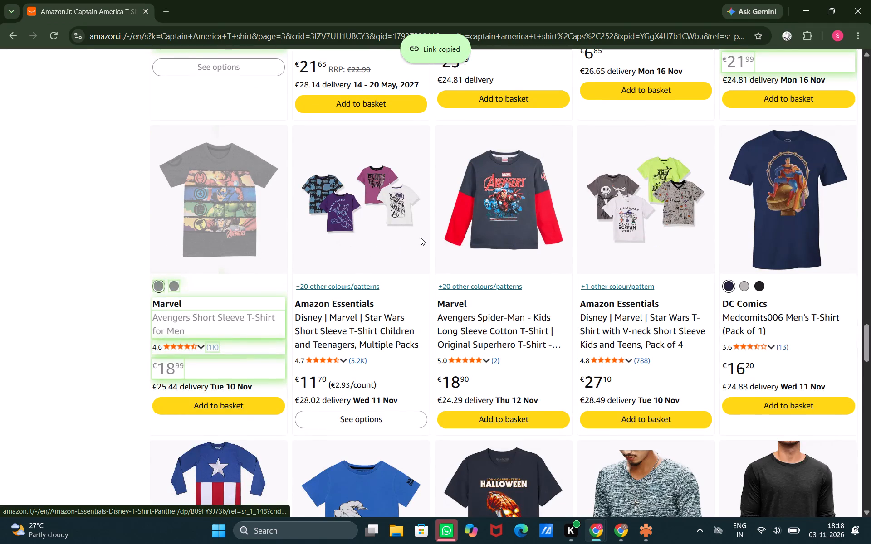
key(alt+Tab)
key(Up)
key(ctrl+shift+Up)
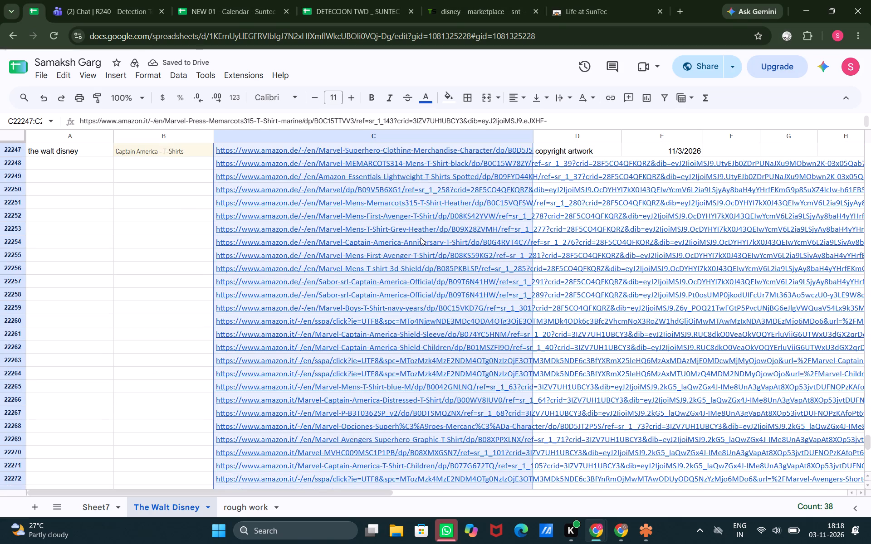
Return to Amazon.it, check the remaining page 3 results for unmarked Captain America T-shirts, and open results page 4.
key(Down)
key(alt+Tab)
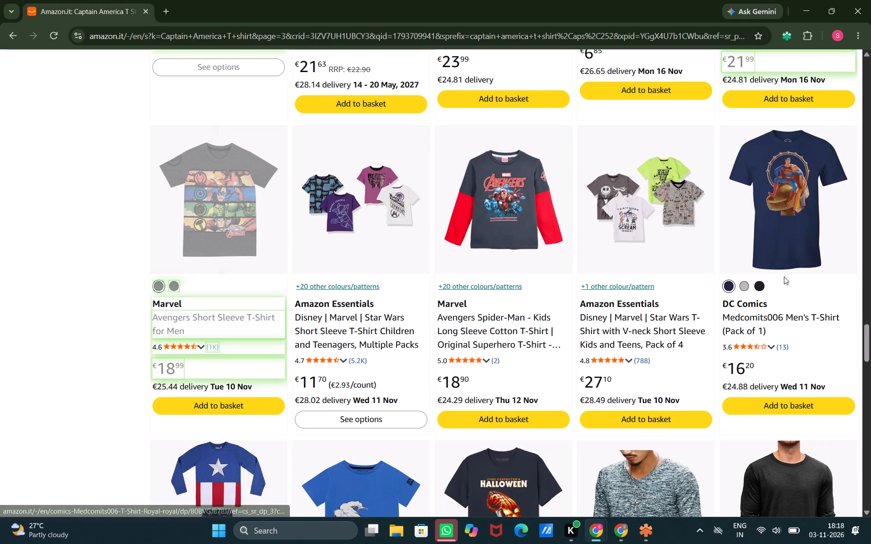
scroll(324, 266, down, 5)
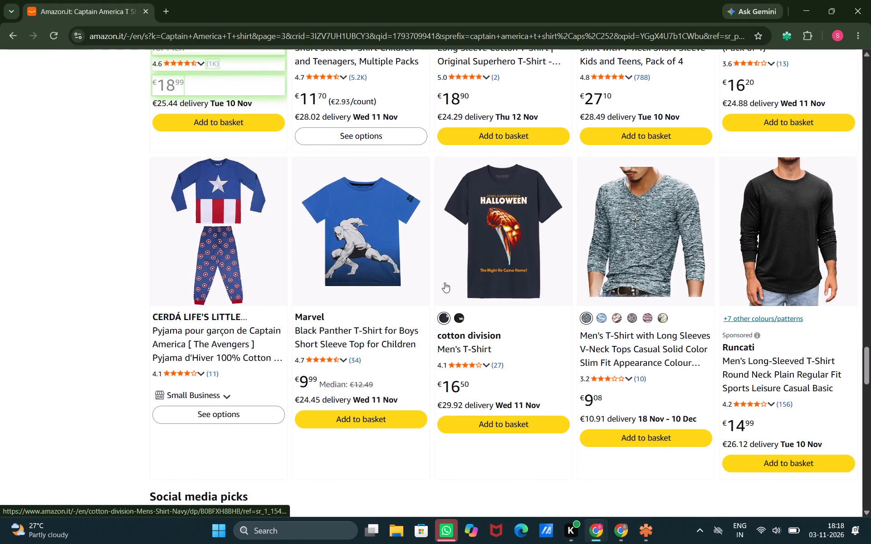
scroll(426, 282, down, 5)
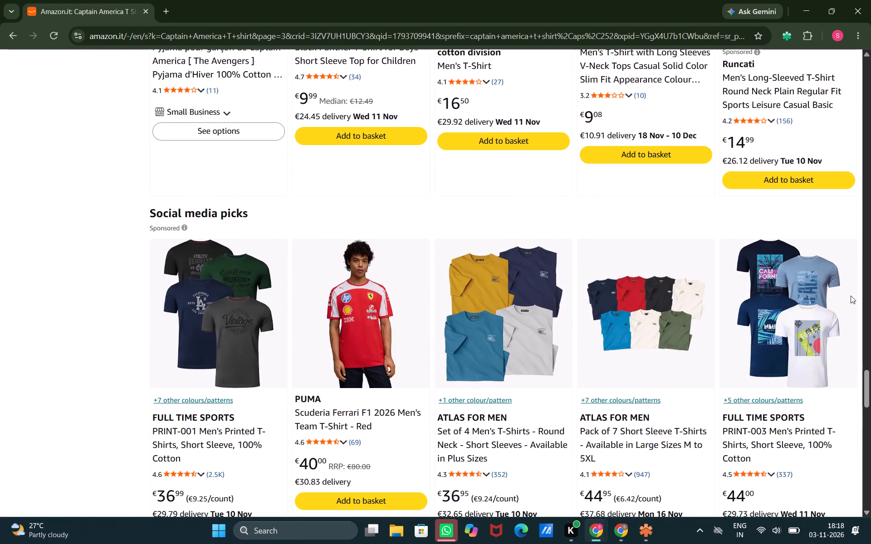
scroll(851, 296, down, 4)
click(531, 455)
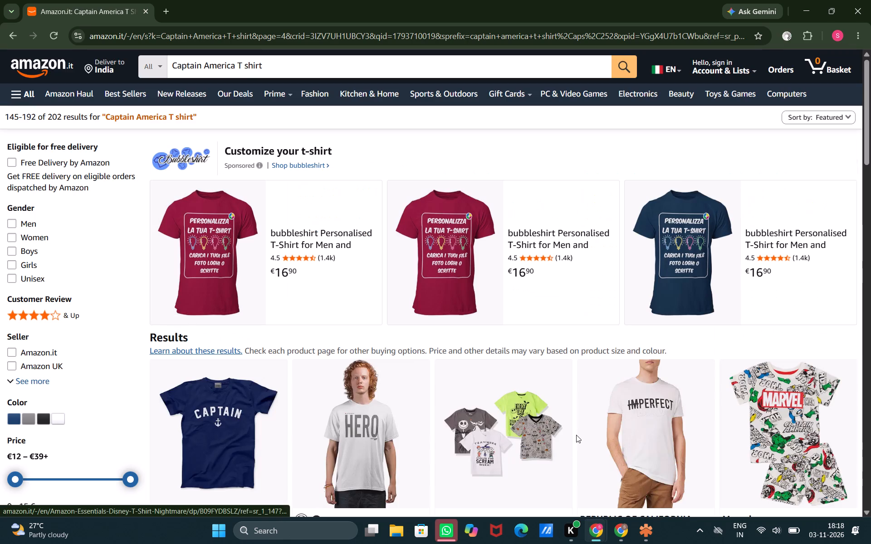
On page 4, copy the link of the black Marvel Kids and Youth T-Shirt with the Captain America shield and paste it into C22285.
scroll(384, 356, down, 2)
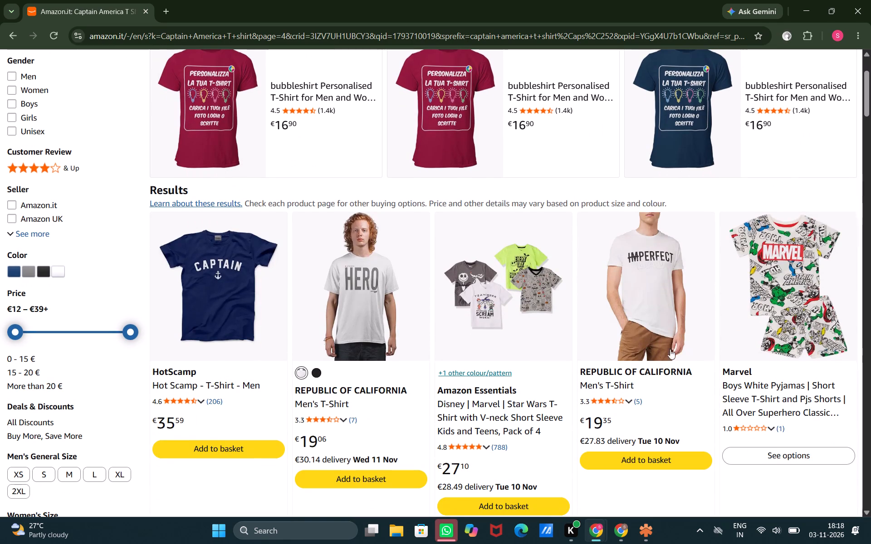
scroll(358, 379, down, 5)
scroll(339, 393, up, 2)
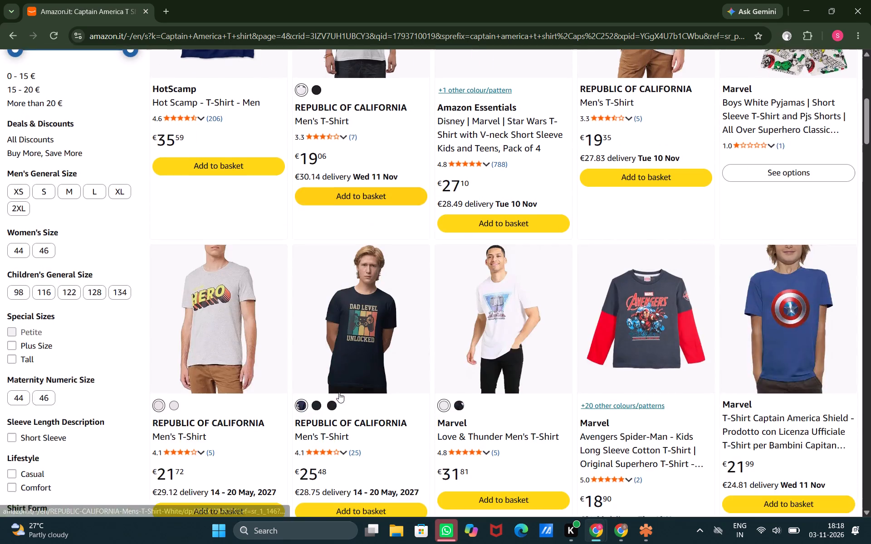
scroll(339, 393, up, 4)
scroll(588, 380, down, 16)
scroll(607, 380, up, 12)
scroll(732, 317, down, 4)
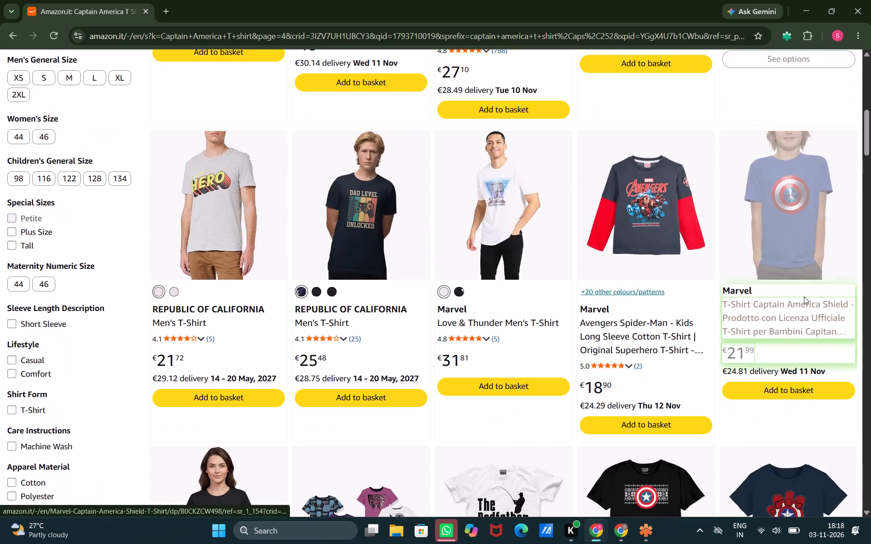
scroll(222, 224, down, 6)
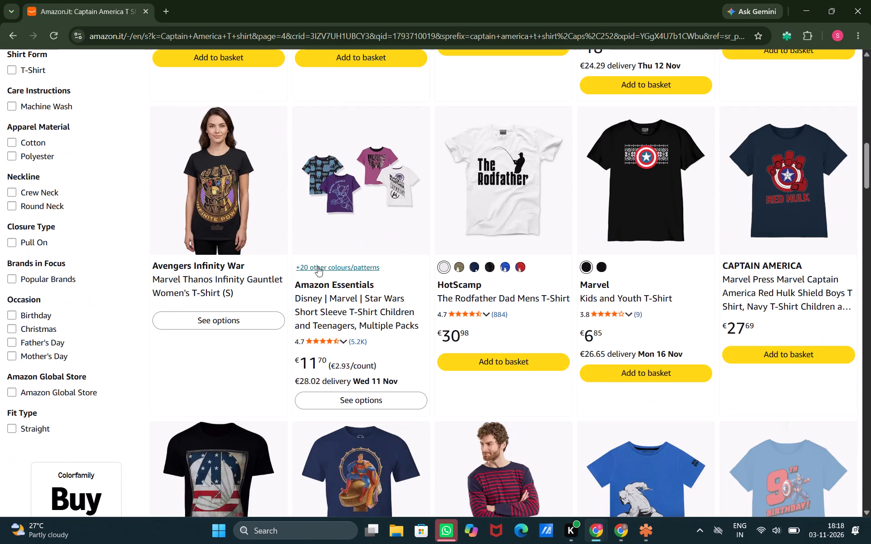
right_click(629, 296)
click(718, 412)
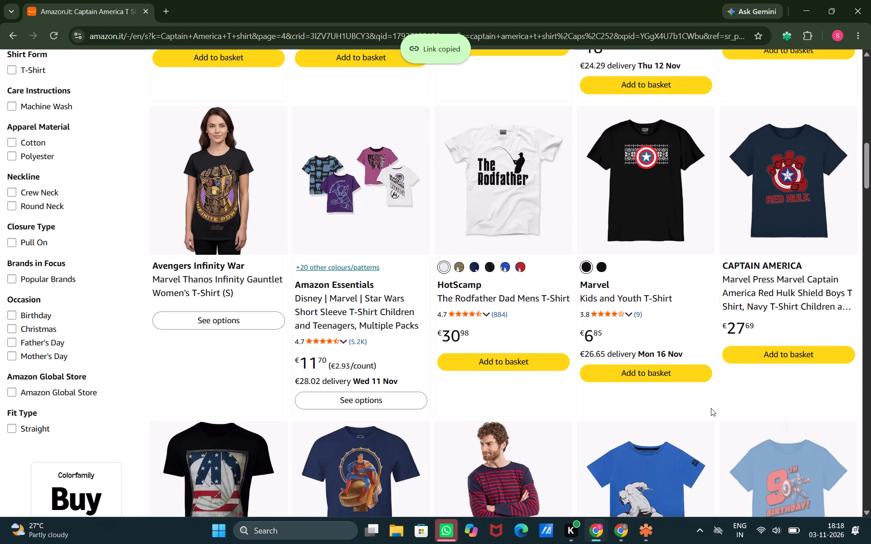
key(alt+Tab)
key(ctrl+v)
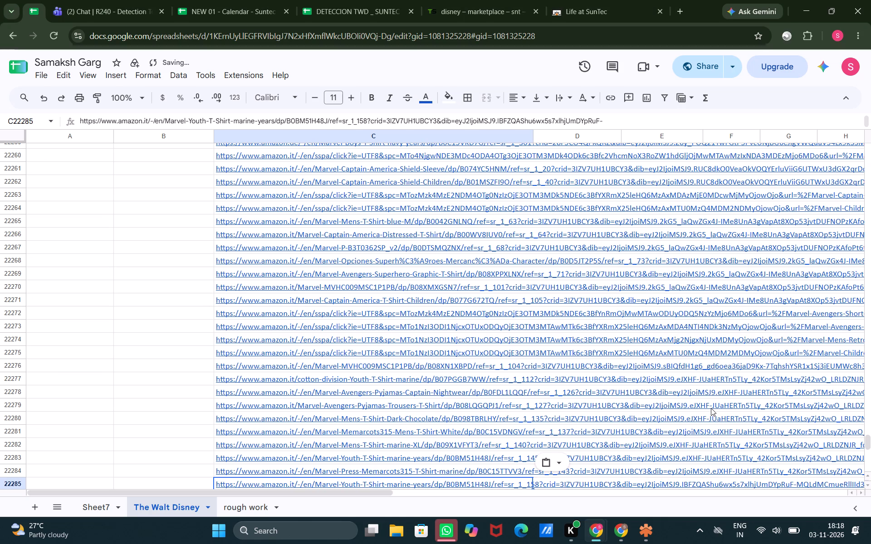
Select the links from C22285 up to C22247 to check how many are collected.
key(Down)
key(Up)
key(ctrl+shift+Up)
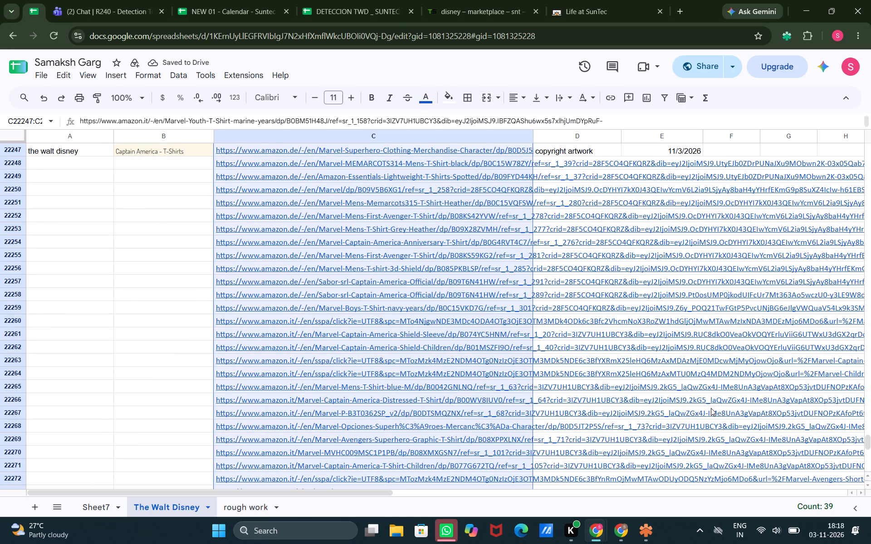
Copy "Captain America - T-Shirts" from B22247 and paste it into B22248 through B22285.
key(Down)
key(Up)
key(ctrl+Up)
key(Left)
key(ctrl+c)
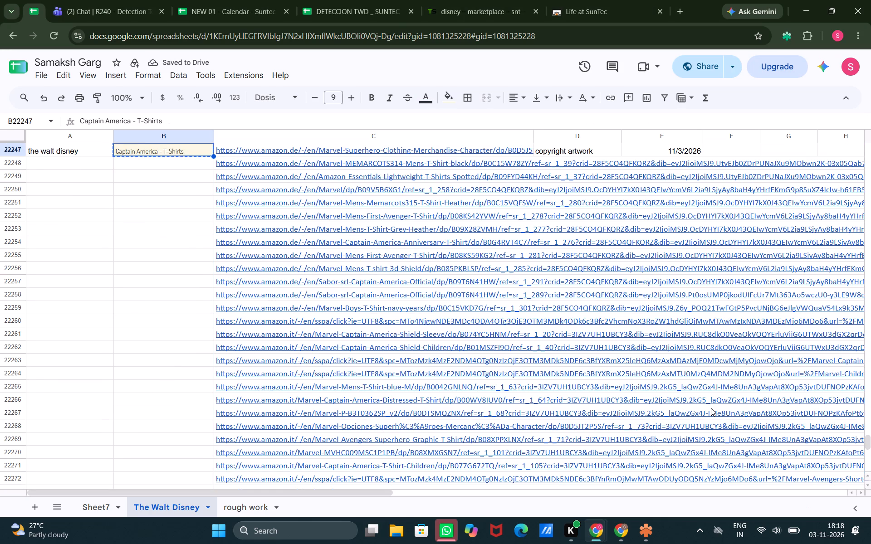
key(Down)
key(shift+Down)
key(shift+Down)
key(shift+Down)
key(shift+Down)
key(shift+Down)
key(shift+Down)
key(shift+Down)
key(shift+Down)
key(shift+Down)
key(shift+Down)
key(shift+Down)
key(shift+Down)
key(shift+Down)
key(shift+Down)
key(shift+Down)
key(shift+Down)
key(shift+Down)
key(shift+Down)
key(shift+Down)
key(shift+Down)
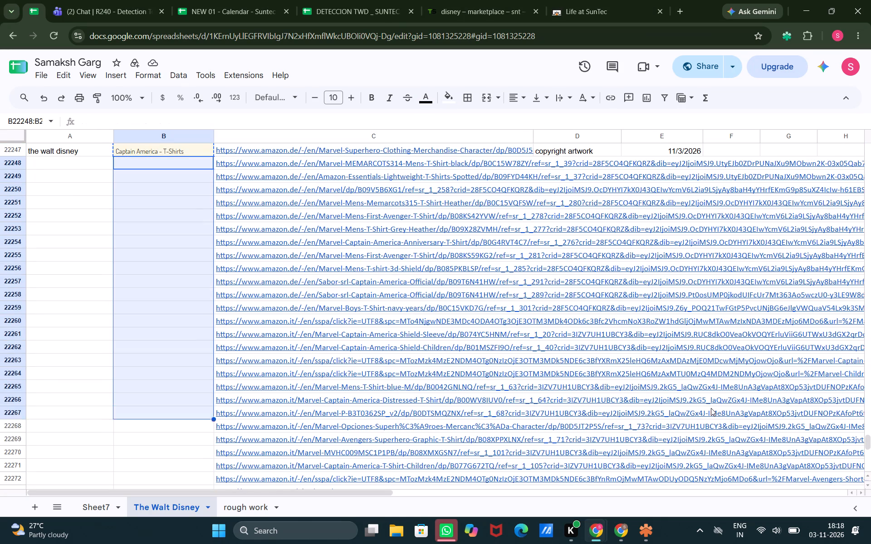
key(shift+Up)
key(shift+Up)
key(shift+Up)
key(shift+Up)
key(shift+Up)
key(shift+Up)
key(shift+Up)
key(shift+Up)
key(shift+Up)
key(shift+Up)
key(shift+Up)
key(shift+Up)
key(shift+Up)
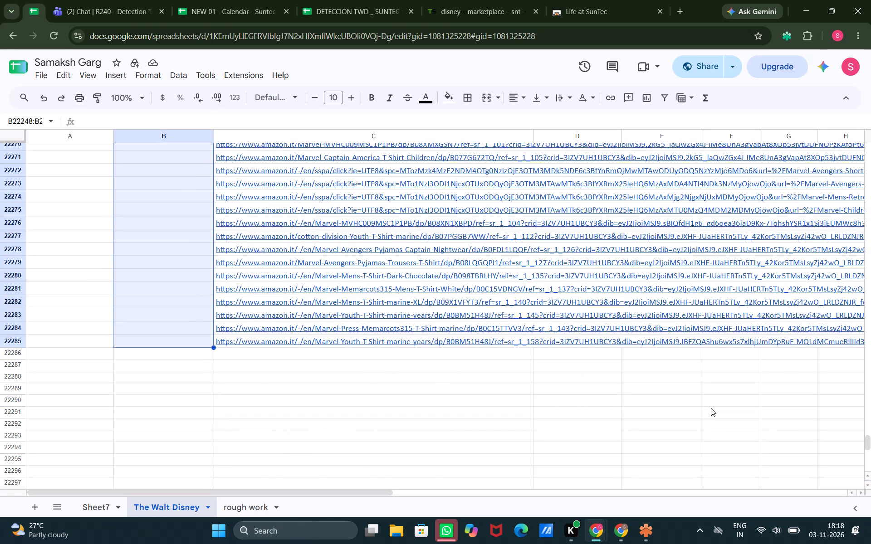
key(shift+Down)
key(ctrl+v)
Copy "the walt disney" from A22247 and fill it down column A from A22248 beside the collected links.
key(Up)
key(Left)
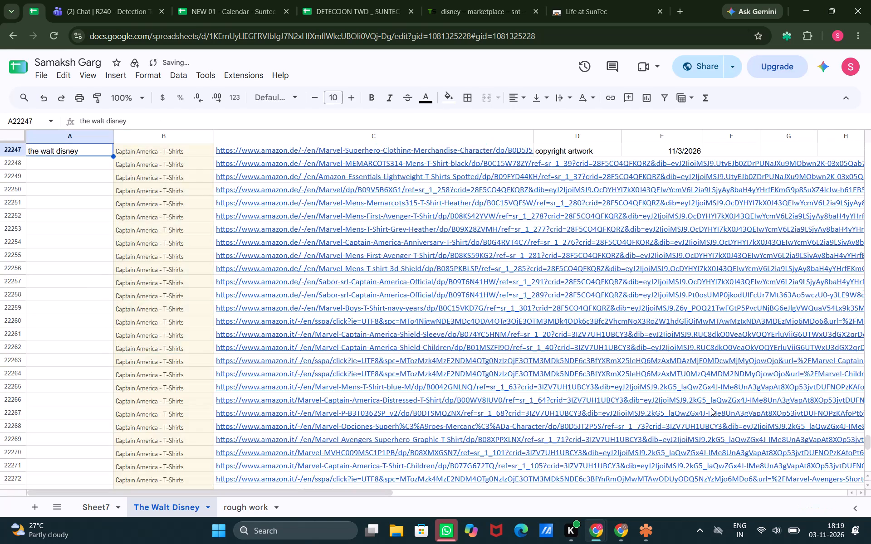
key(ctrl+c)
key(Down)
key(shift+Down)
key(shift+Down)
key(shift+Down)
key(shift+Down)
key(shift+Down)
key(shift+Down)
key(shift+Down)
key(shift+Down)
key(shift+Down)
key(shift+Down)
key(shift+Down)
key(shift+Down)
key(shift+Down)
key(shift+Down)
key(shift+Down)
key(shift+Down)
key(shift+Down)
key(shift+Down)
key(shift+Down)
key(shift+Down)
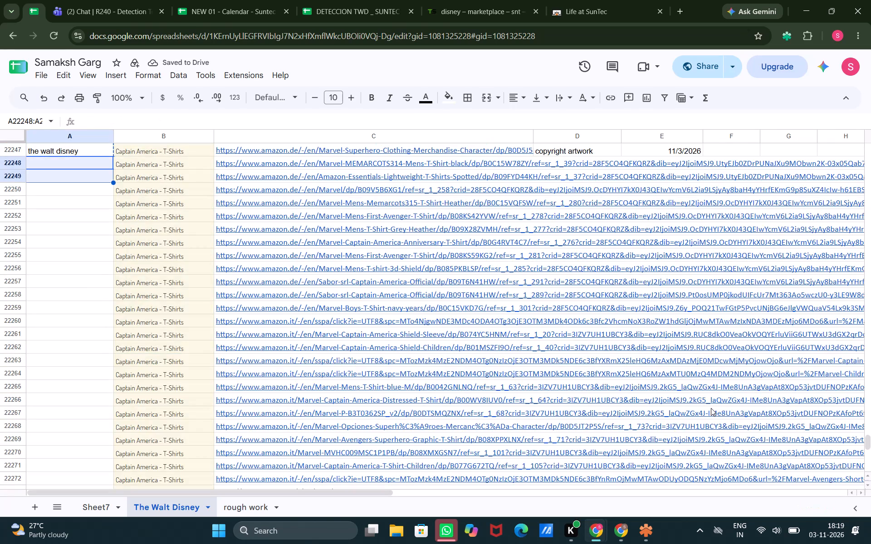
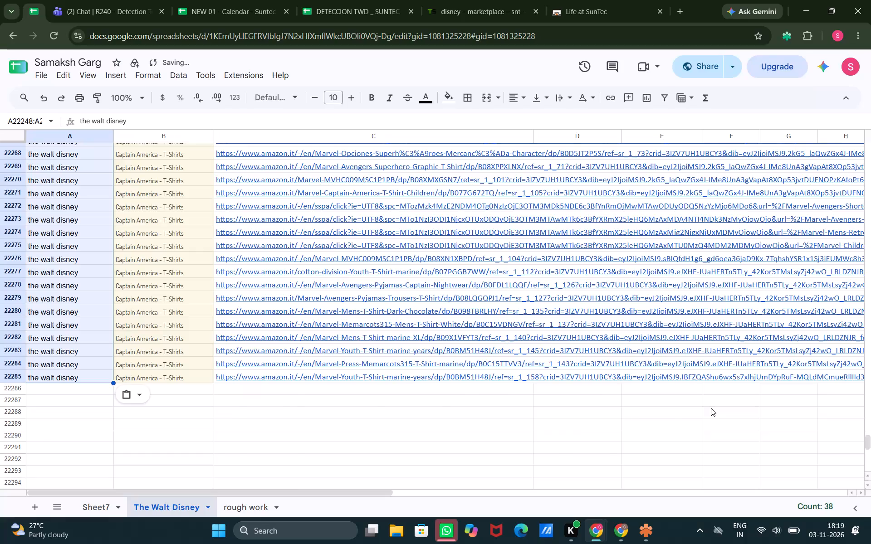
Copy "copyright artwork" from D22247 and fill it down column D from D22248 beside the collected links.
key(Right)
key(Up)
key(Right)
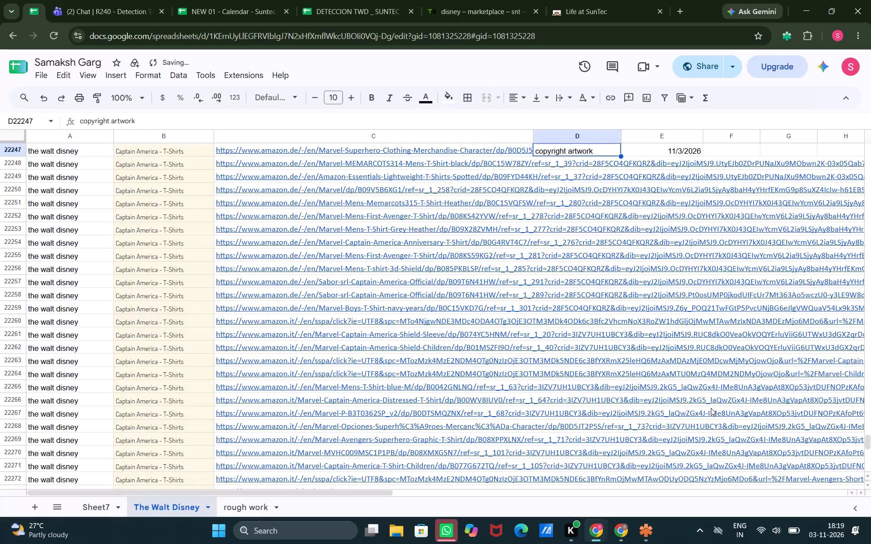
key(ctrl+c)
key(Down)
key(shift+Down)
key(shift+Down)
key(shift+Down)
key(shift+Down)
key(shift+Down)
key(shift+Down)
key(shift+Down)
key(shift+Down)
key(shift+Down)
key(shift+Down)
key(shift+Down)
key(shift+Down)
key(shift+Down)
key(shift+Down)
key(shift+Down)
key(shift+Down)
key(shift+Down)
key(shift+Down)
key(shift+Down)
key(shift+Down)
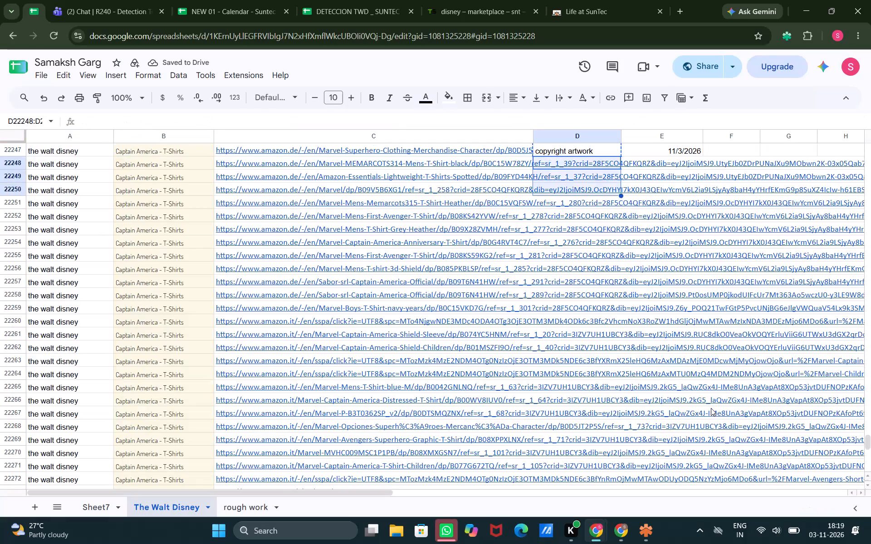
key(shift+Up)
key(shift+Up)
key(shift+Up)
key(shift+Up)
key(shift+Up)
key(shift+Up)
key(shift+Up)
key(shift+Up)
key(shift+Up)
key(shift+Up)
key(shift+Up)
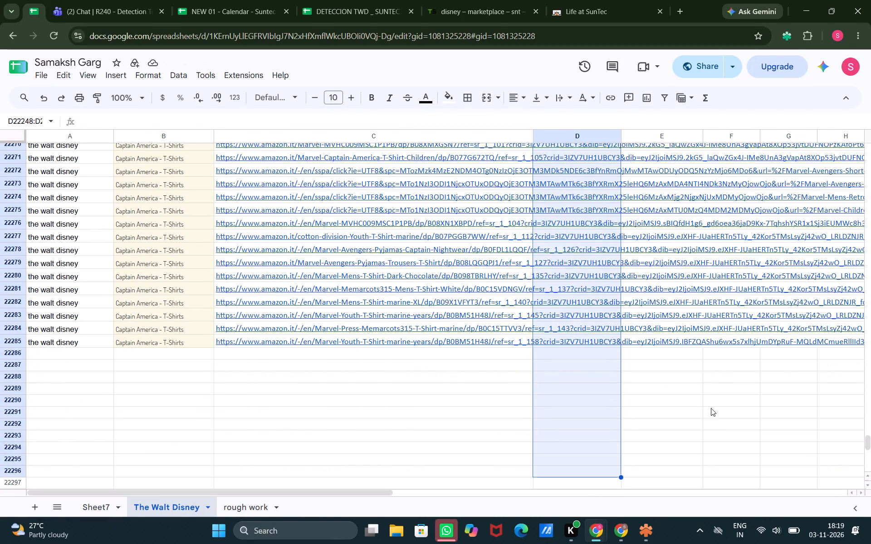
key(shift+Up)
key(ctrl+v)
Copy the date 11/3/2026 from E22247 and fill it down column E from E22248 beside the collected links.
key(Right)
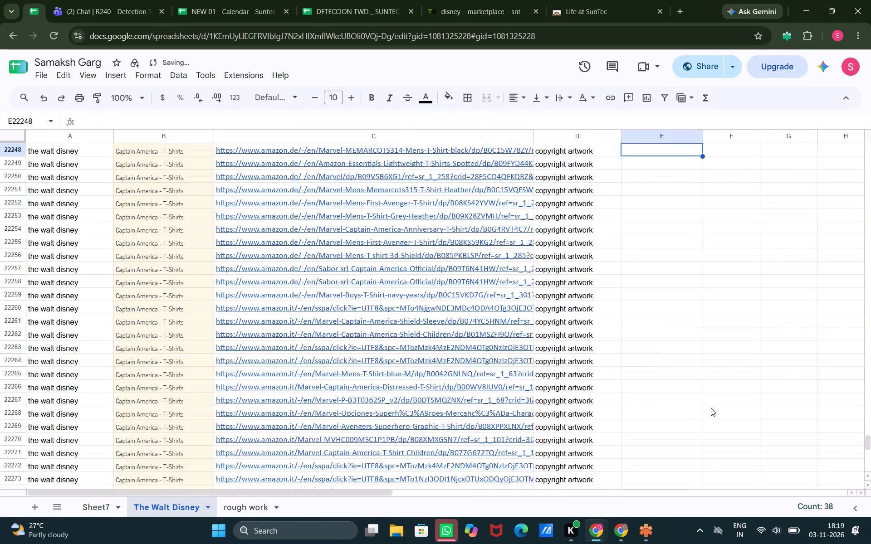
key(Up)
key(ctrl+c)
key(Down)
key(shift+Down)
key(shift+Down)
key(shift+Down)
key(shift+Down)
key(shift+Down)
key(shift+Down)
key(shift+Down)
key(shift+Down)
key(shift+Down)
key(shift+Down)
key(shift+Down)
key(shift+Down)
key(shift+Down)
key(shift+Down)
key(shift+Down)
key(shift+Down)
key(shift+Down)
key(shift+Down)
key(shift+Down)
key(shift+Down)
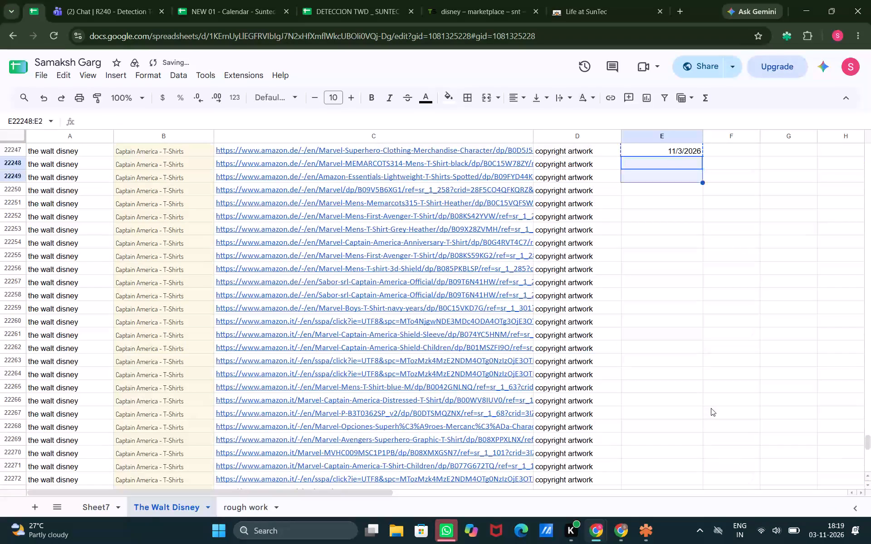
key(shift+Down)
key(shift+Up)
key(shift+Up)
key(shift+Up)
key(shift+Up)
key(shift+Up)
key(shift+Up)
key(shift+Up)
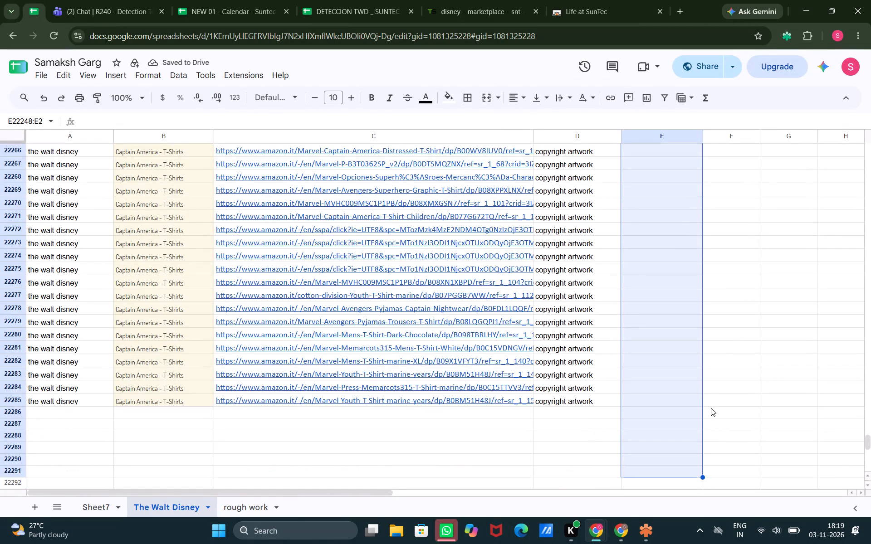
key(ctrl+v)
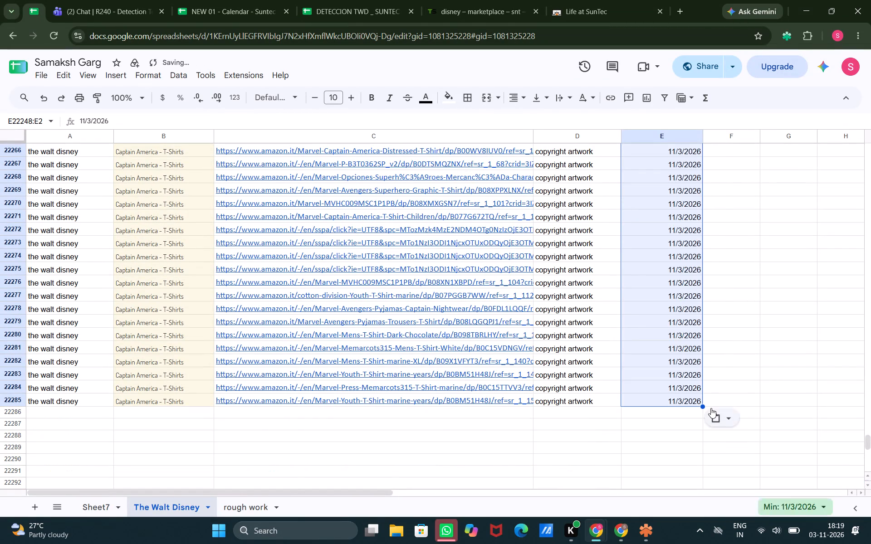
Copy the asset name from B22247, switch to the Red Points New Incident page, clear its old link list and check the asset selection.
key(Up)
key(Up)
key(Left)
key(Left)
key(Left)
key(Down)
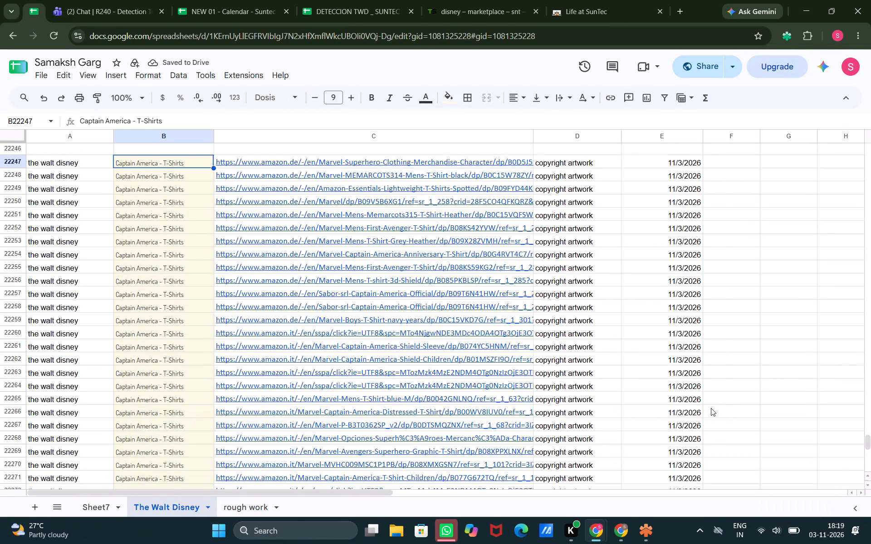
key(ctrl+c)
key(alt+Tab)
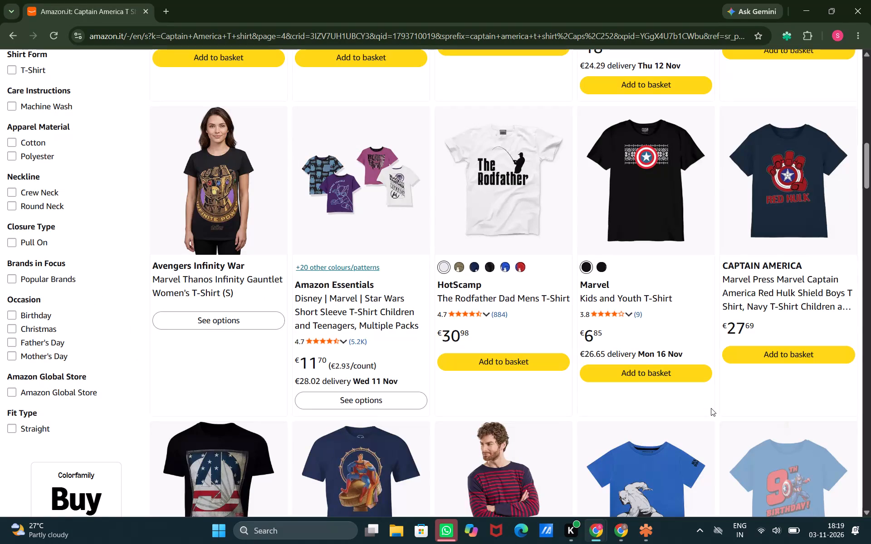
key(alt+Tab)
key(alt+Tab)
key(alt+Tab)
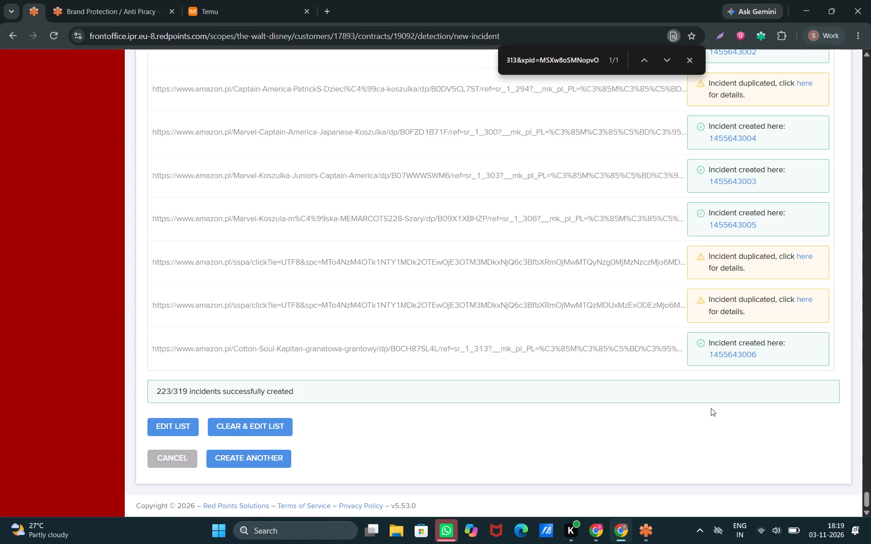
click(284, 428)
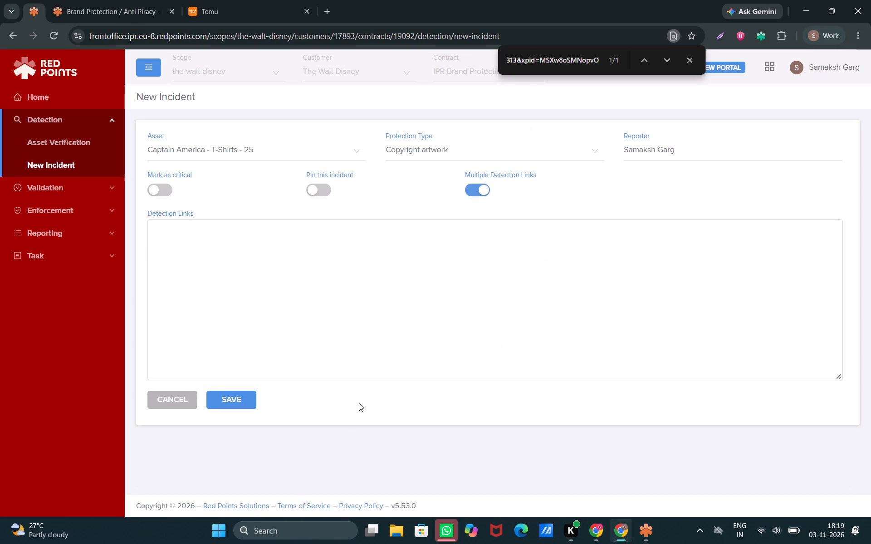
click(258, 156)
click(371, 117)
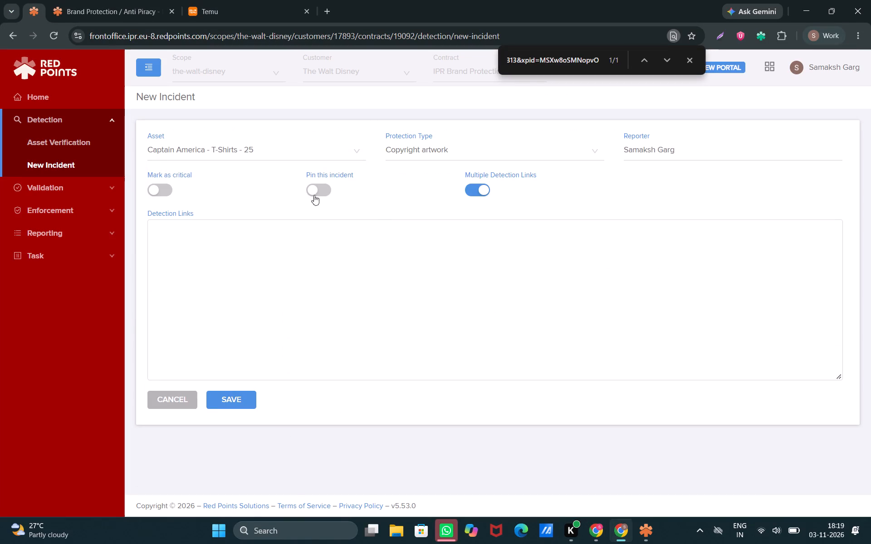
Copy the Captain America T-shirt links from C22247 to C22285 and paste them into the New Incident form's Detection Links.
click(246, 253)
key(alt+Tab)
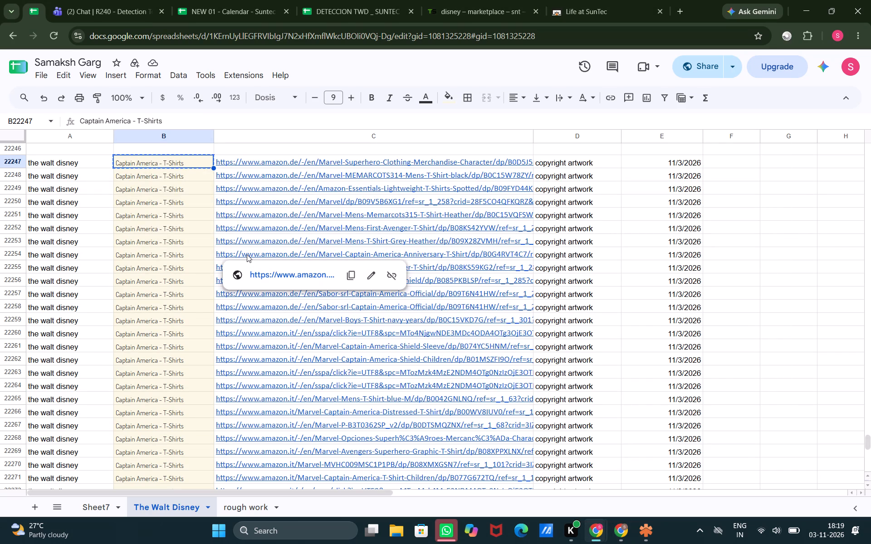
key(Right)
key(ctrl+shift+Down)
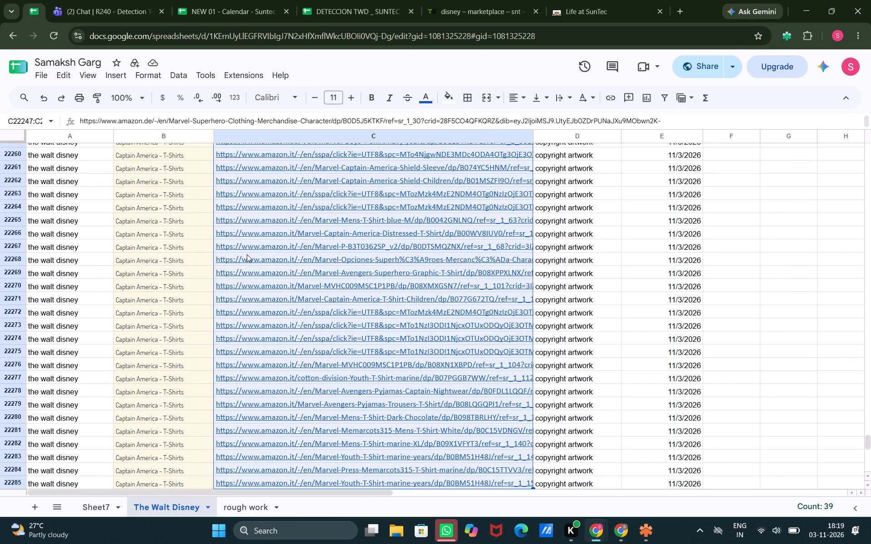
key(ctrl+c)
key(alt+Tab)
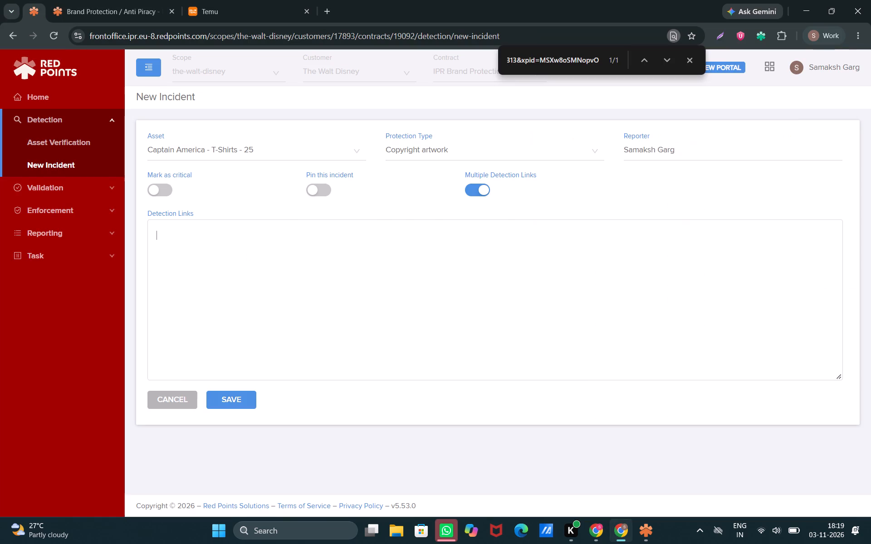
key(ctrl+v)
Copy the first link from C22247 and search the New Incident page for it to verify the start of the pasted list.
key(alt+Tab)
key(Up)
key(Down)
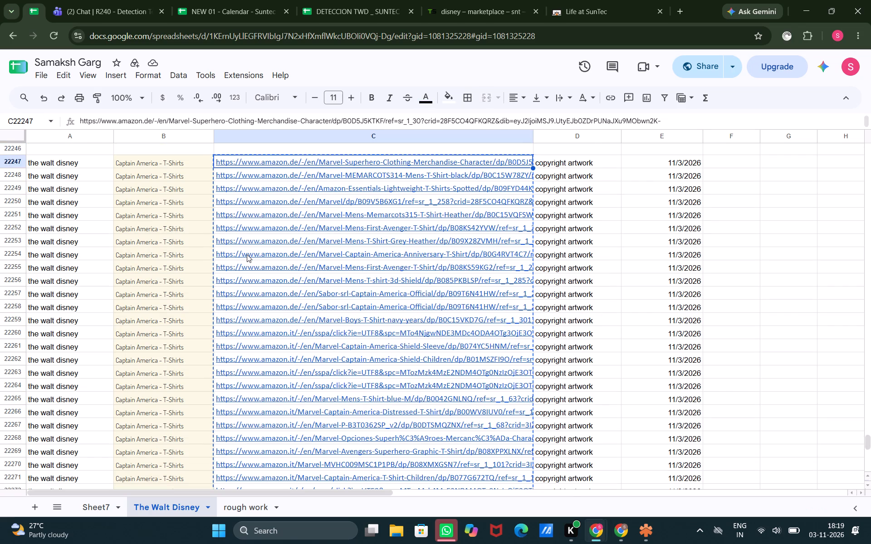
key(ctrl+c)
key(Tab)
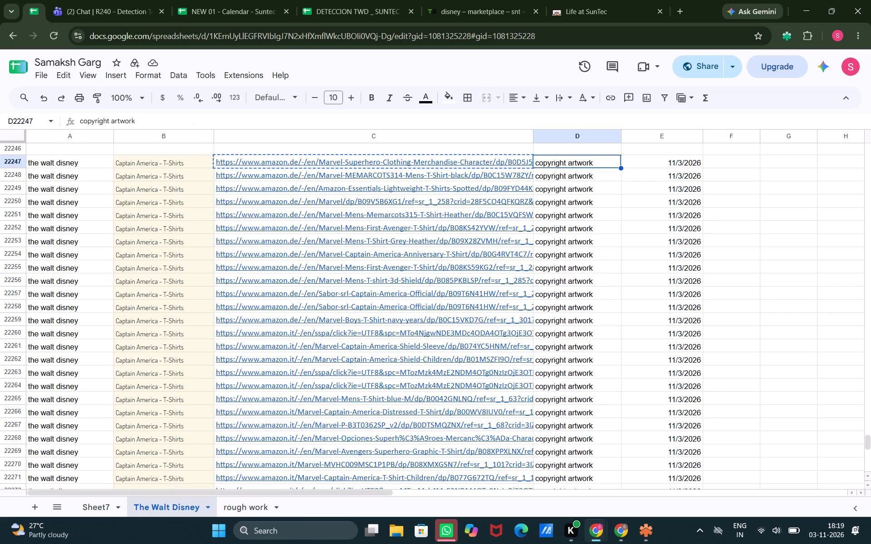
key(alt+Tab)
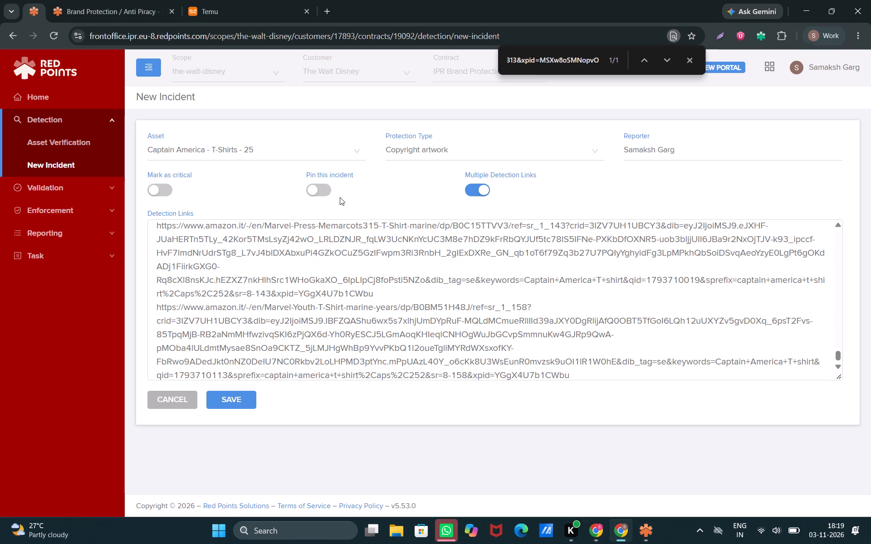
double_click(574, 61)
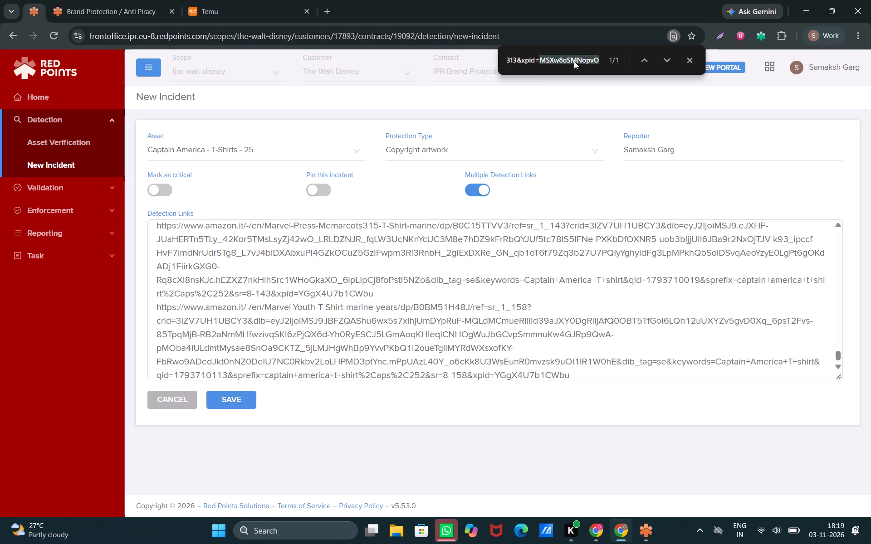
triple_click(573, 61)
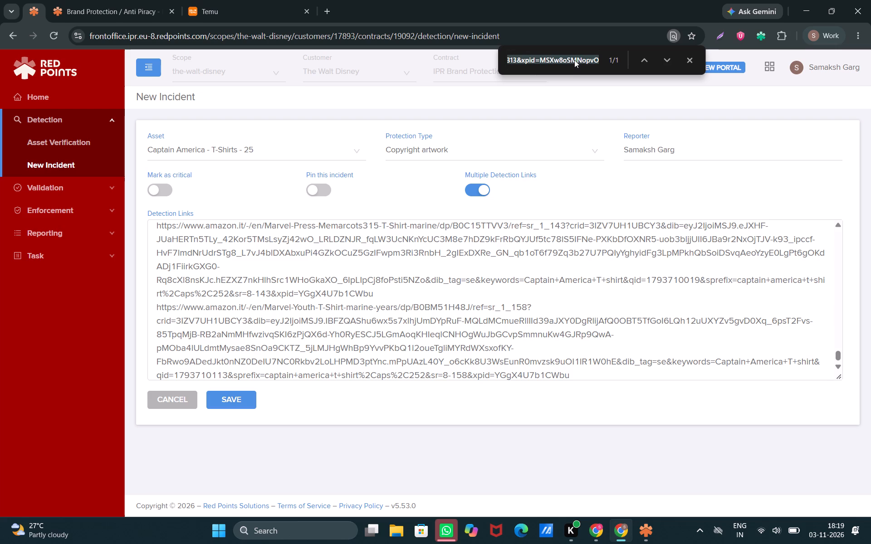
key(BackSpace)
key(ctrl+v)
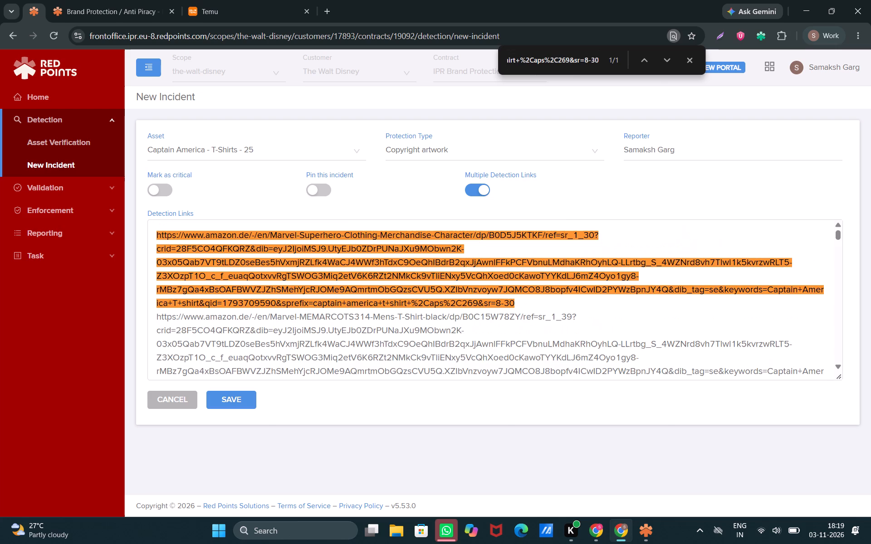
Copy the last link from C22285 and search the New Incident page for it to verify the end of the pasted list.
key(alt+Tab)
key(Left)
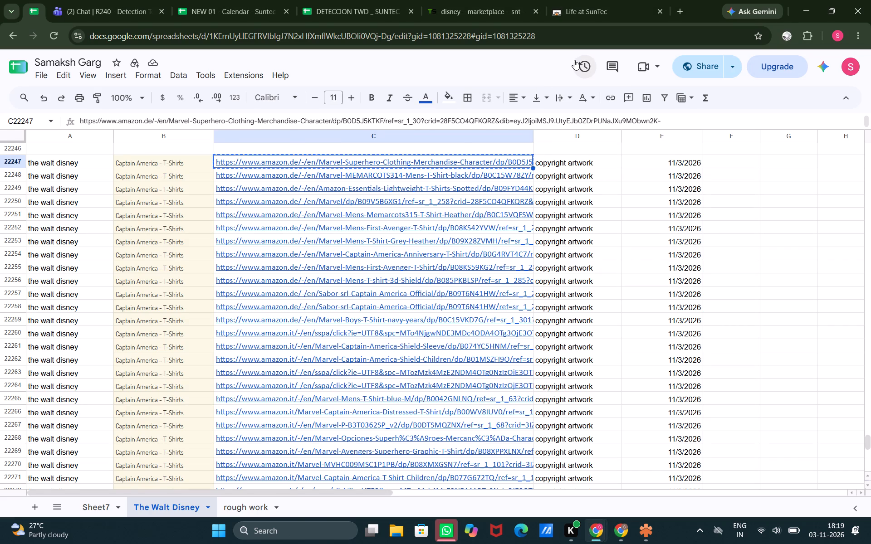
key(ctrl+Down)
key(Down)
key(Up)
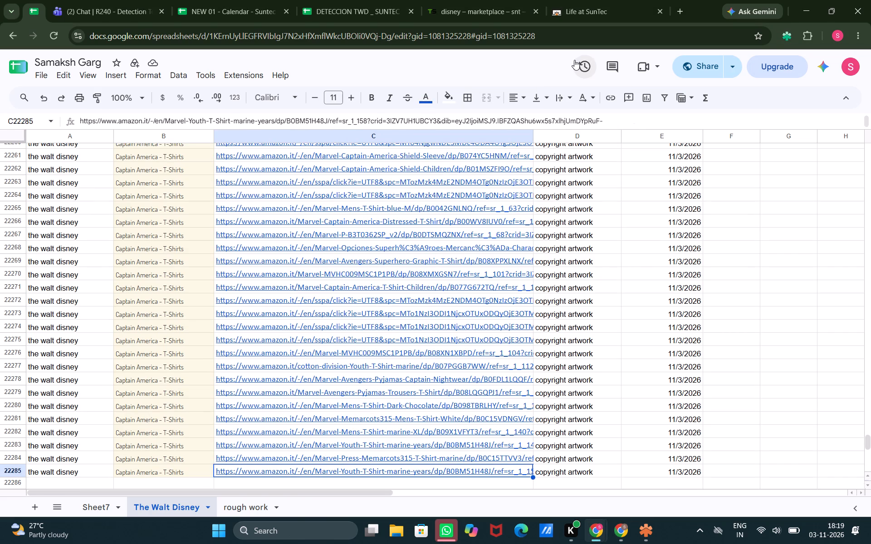
key(ctrl+c)
key(alt+Tab)
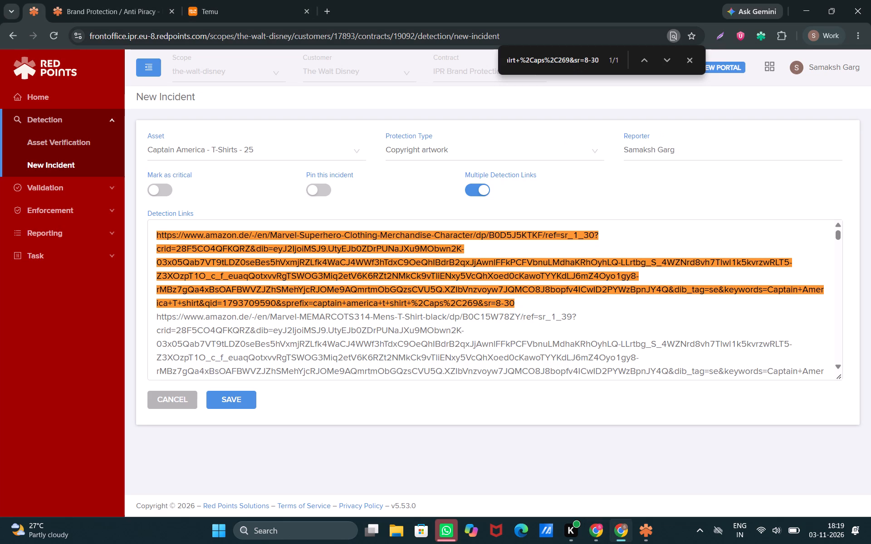
triple_click(555, 62)
key(BackSpace)
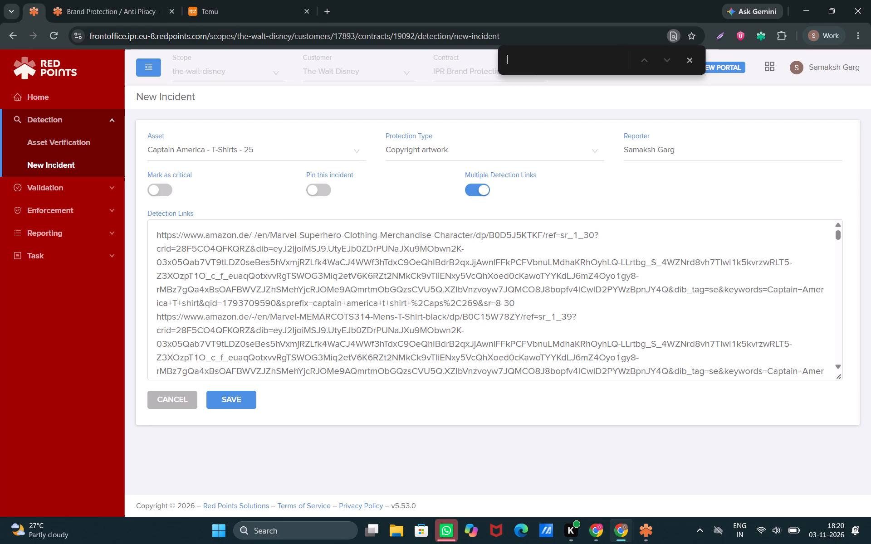
key(ctrl+b)
key(ctrl+v)
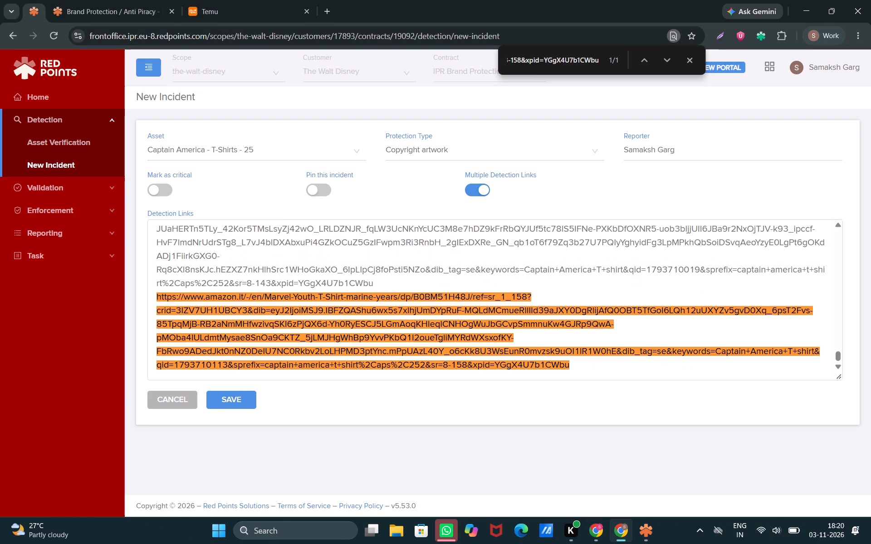
scroll(535, 0, down, 10)
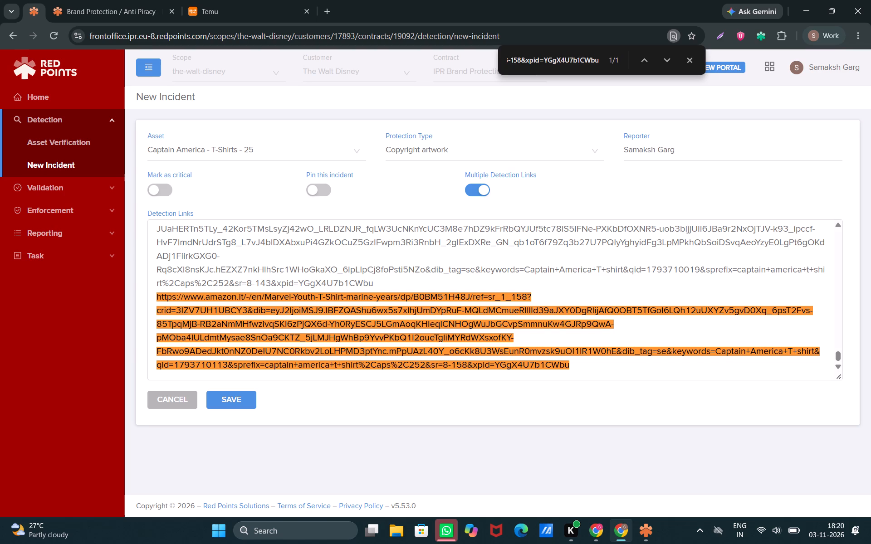
Save the pasted links as new Captain America - T-Shirts - 25 incidents and review the results through to the final tally.
click(235, 402)
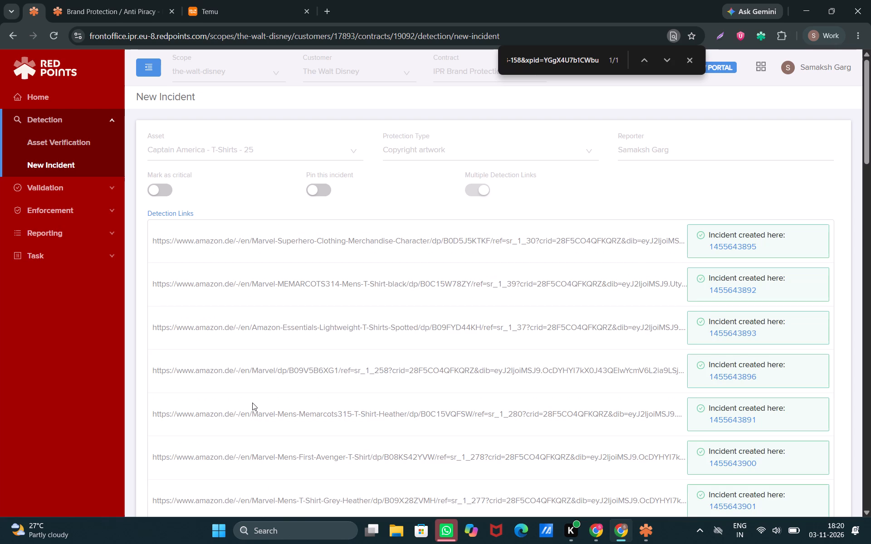
scroll(415, 351, down, 10)
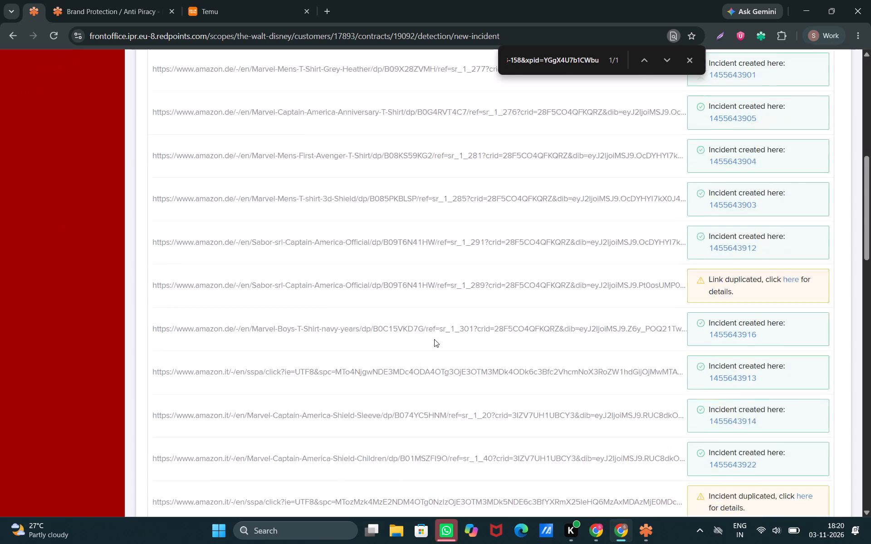
scroll(434, 339, down, 20)
scroll(459, 323, down, 3)
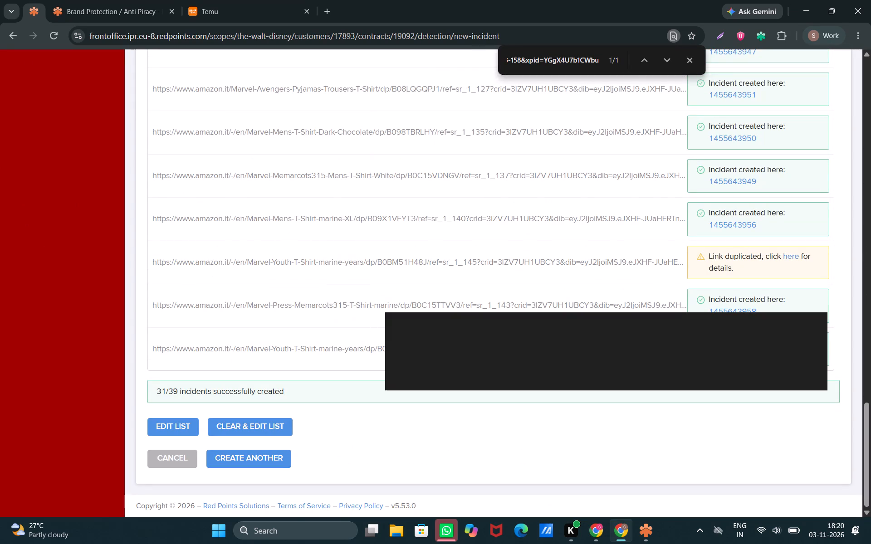
Return to The Walt Disney sheet and enter 31 in I22285 as the number of incidents created.
key(alt+Tab)
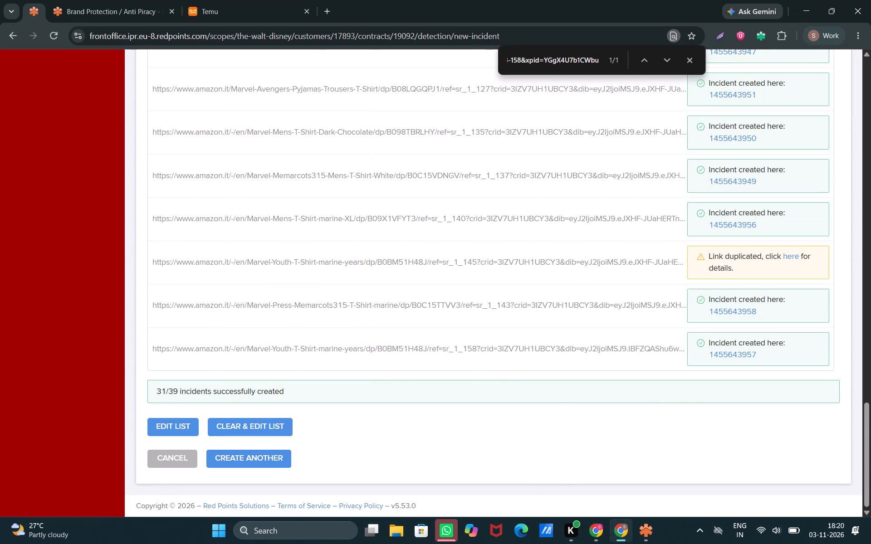
key(Right)
key(Right)
key(Right)
key(Right)
key(Right)
key(Right)
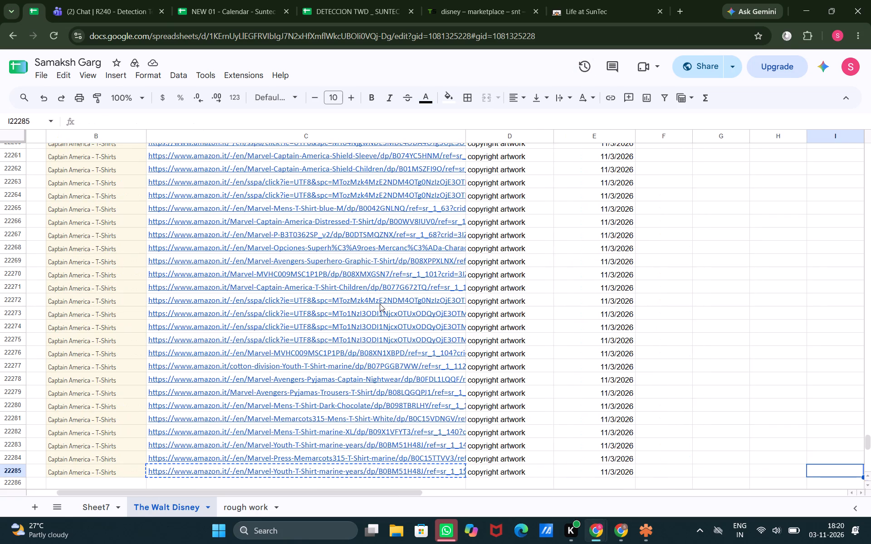
text(31)
key(Return)
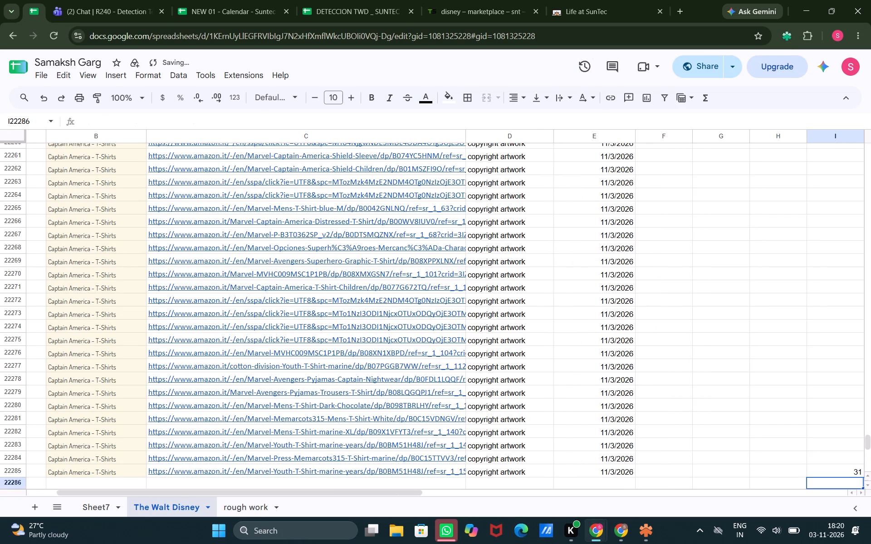
key(Up)
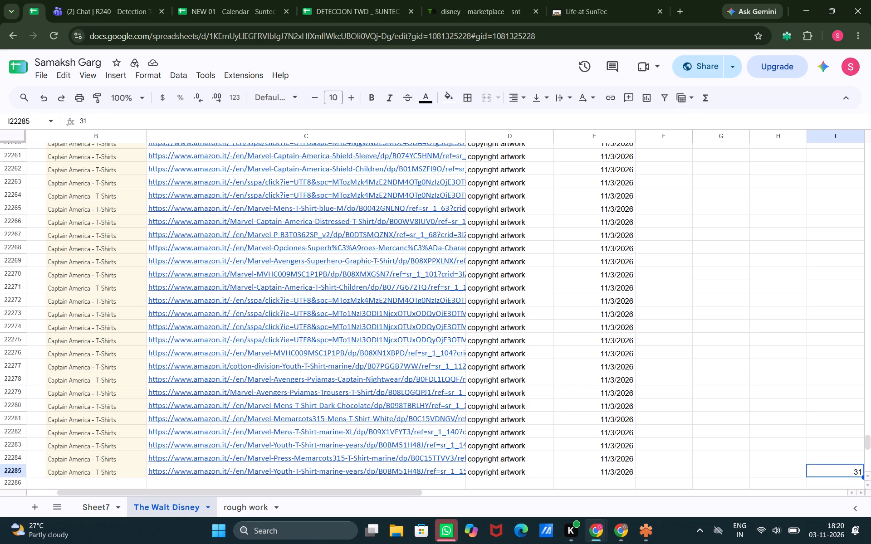
Copy the brand entry "the walt disney" from A22285 into A22287, leaving row 22286 blank.
key(Down)
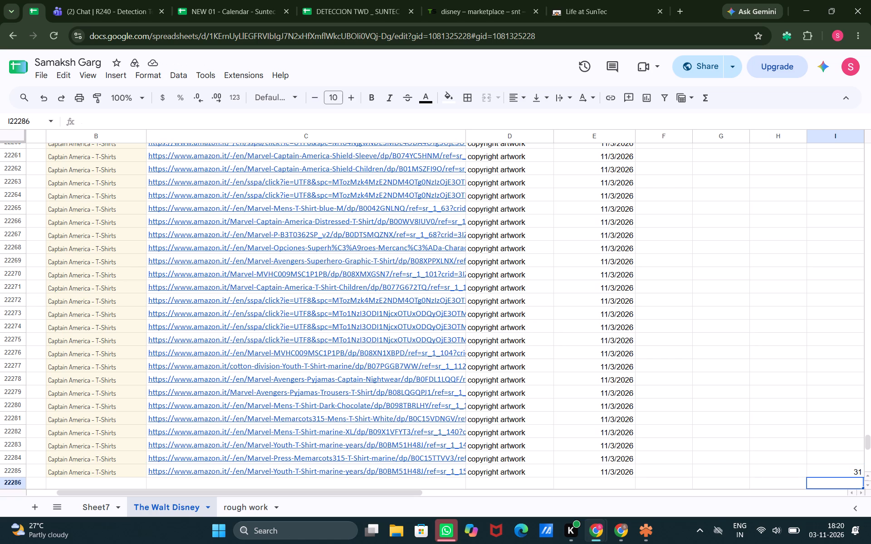
key(Left)
key(Left)
key(Left)
key(Left)
key(Left)
key(Left)
key(Left)
key(Left)
key(Left)
key(Left)
key(Left)
key(Left)
key(Left)
key(Down)
key(Down)
key(Down)
key(Down)
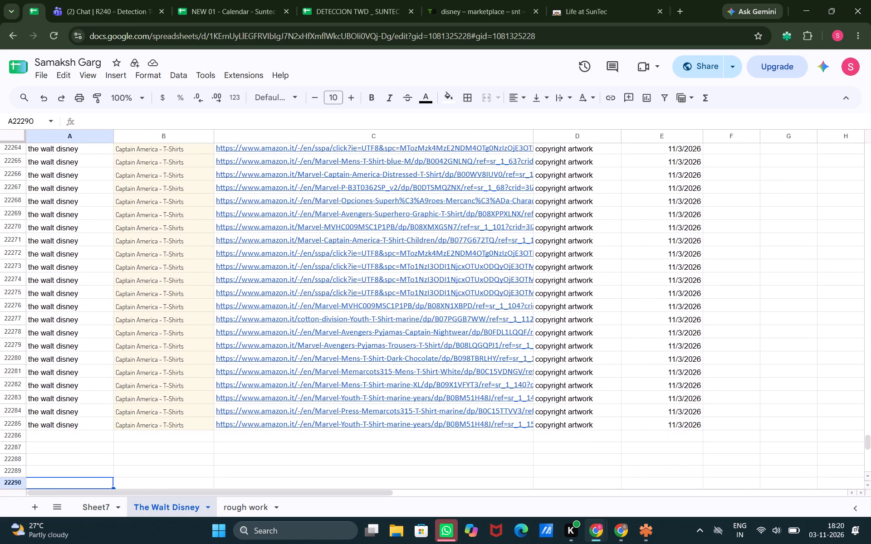
key(Down)
key(Up)
key(Up)
key(Up)
key(Up)
key(Up)
key(Up)
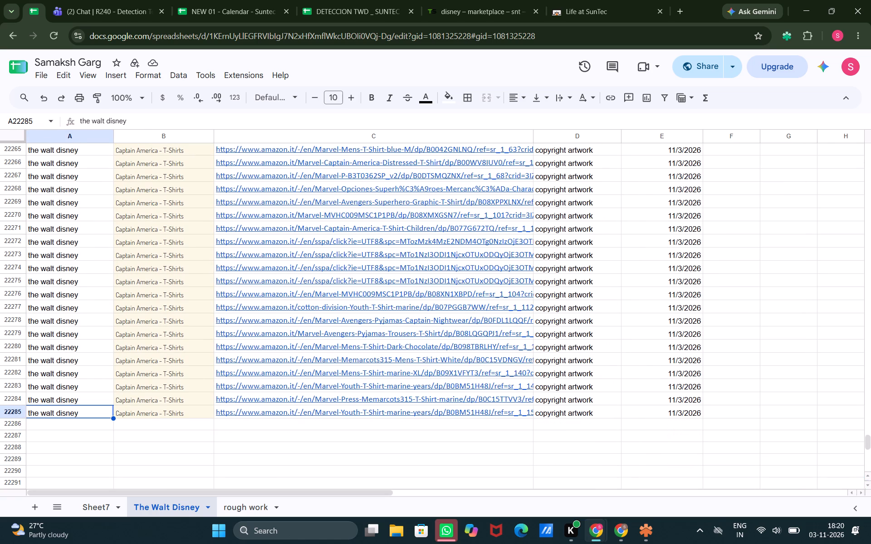
key(ctrl+c)
key(Down)
key(Down)
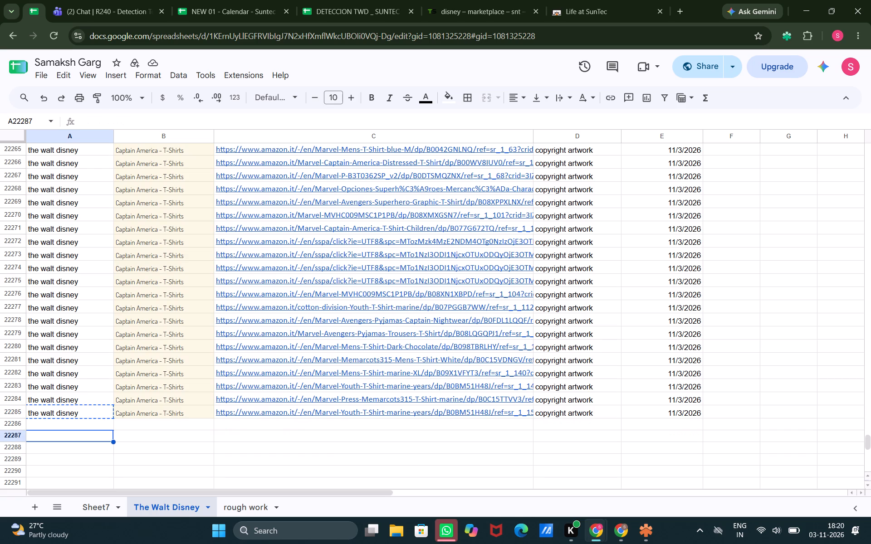
key(ctrl+v)
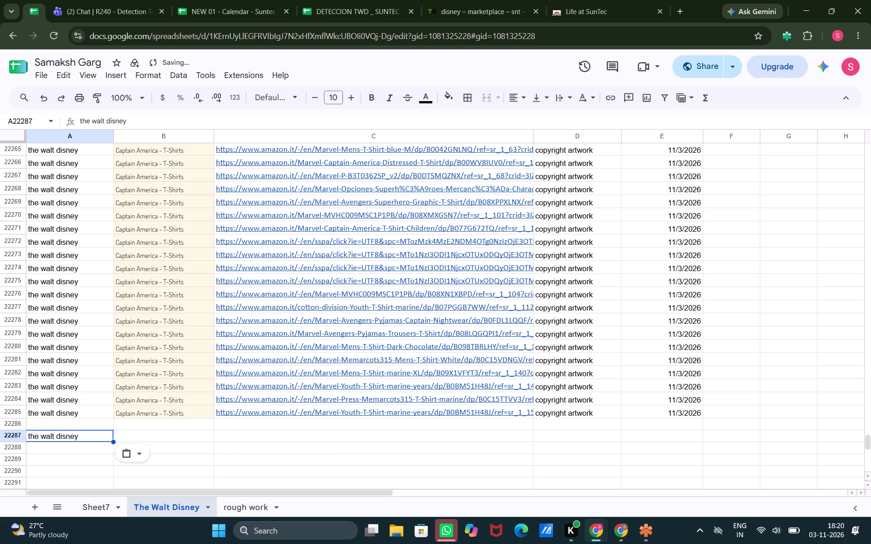
Copy the "Captain America - T-Shirts" category from B22285 into B22287.
key(Right)
key(Up)
key(Up)
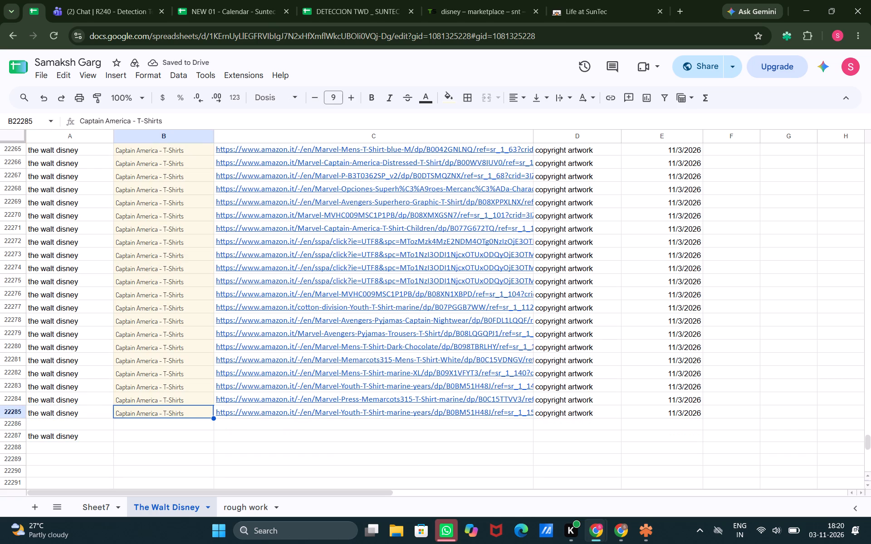
key(ctrl+c)
key(Down)
key(Down)
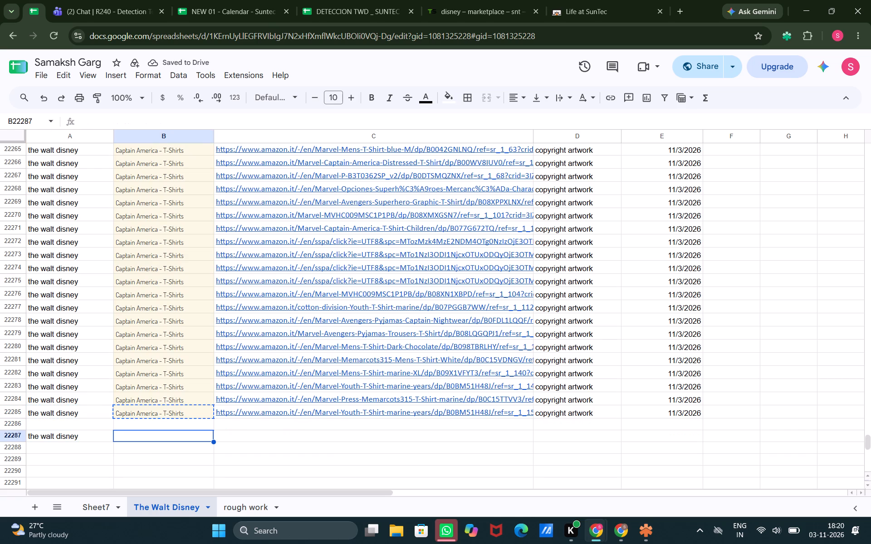
key(ctrl+v)
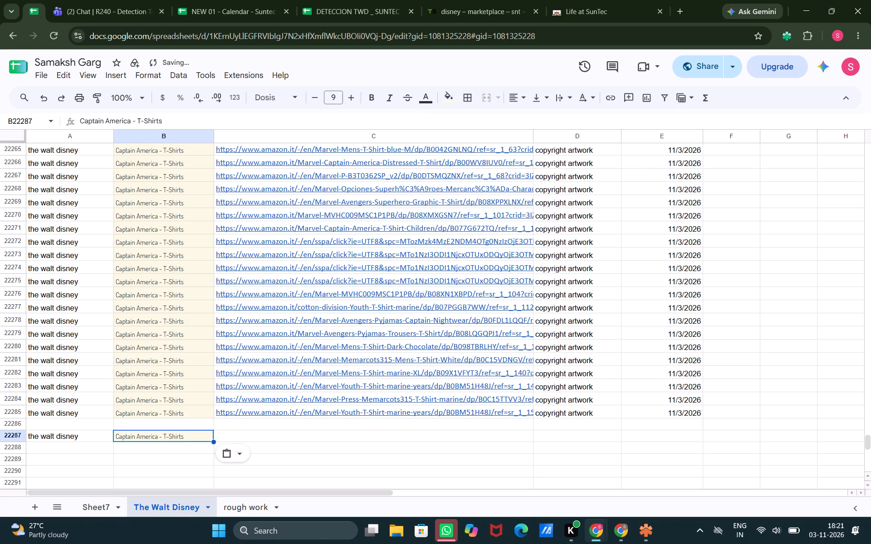
Enter the current date, 11/3/2026, in E22287.
key(Right)
key(Right)
key(0)
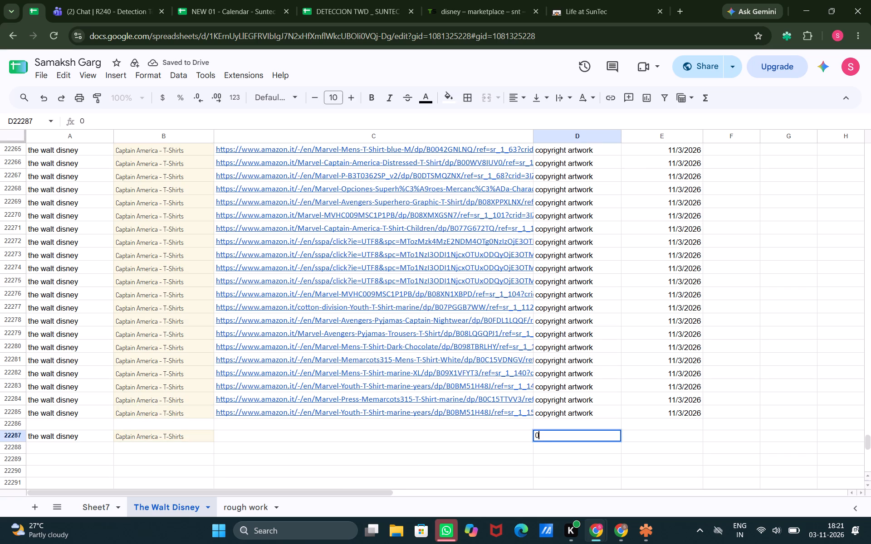
key(BackSpace)
key(Right)
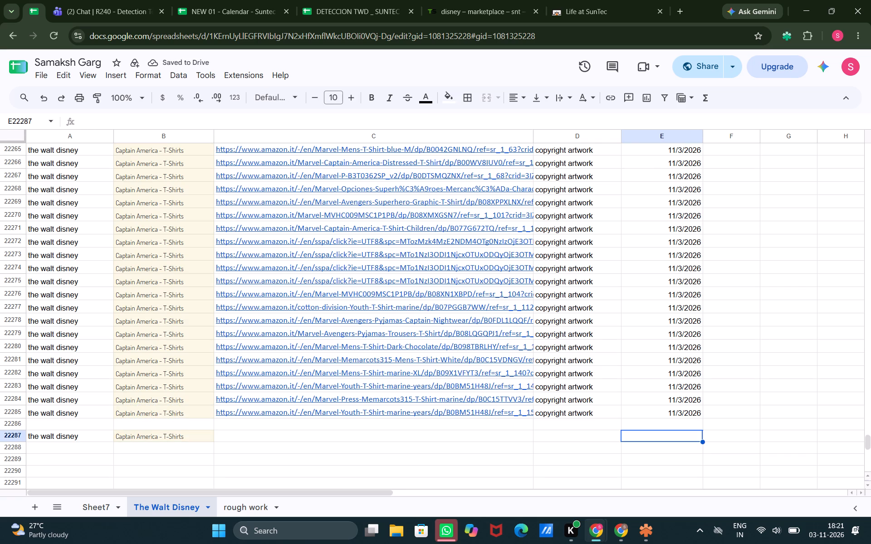
key(ctrl+semicolon)
Copy "copyright artwork" from D22285 into D22287.
key(Left)
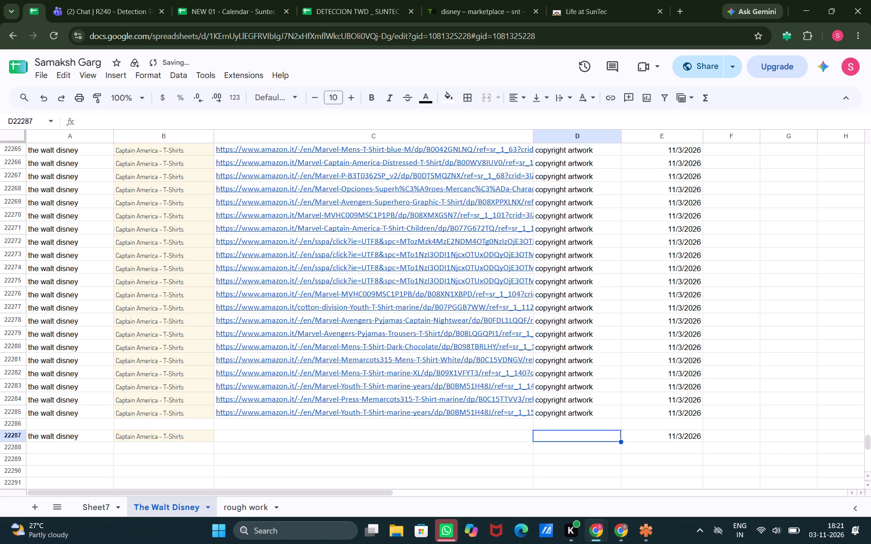
key(Up)
key(Up)
key(ctrl+c)
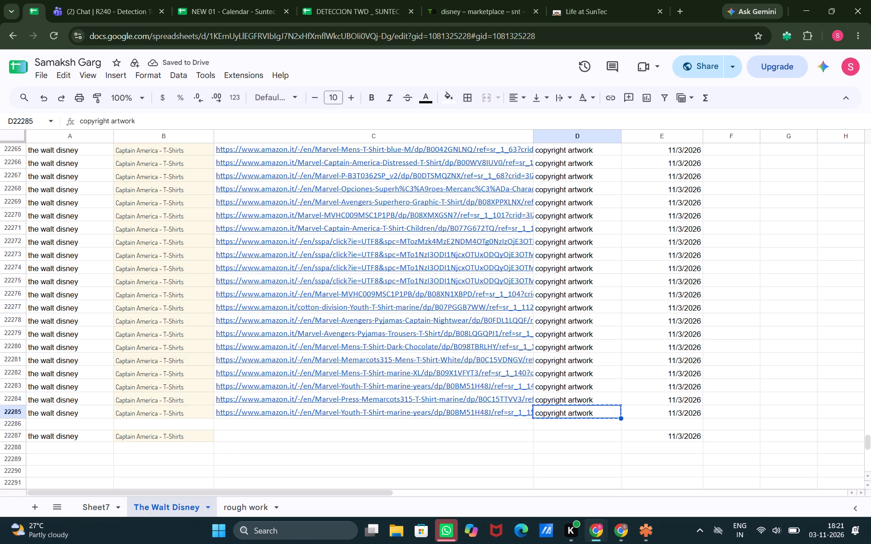
key(Down)
key(Down)
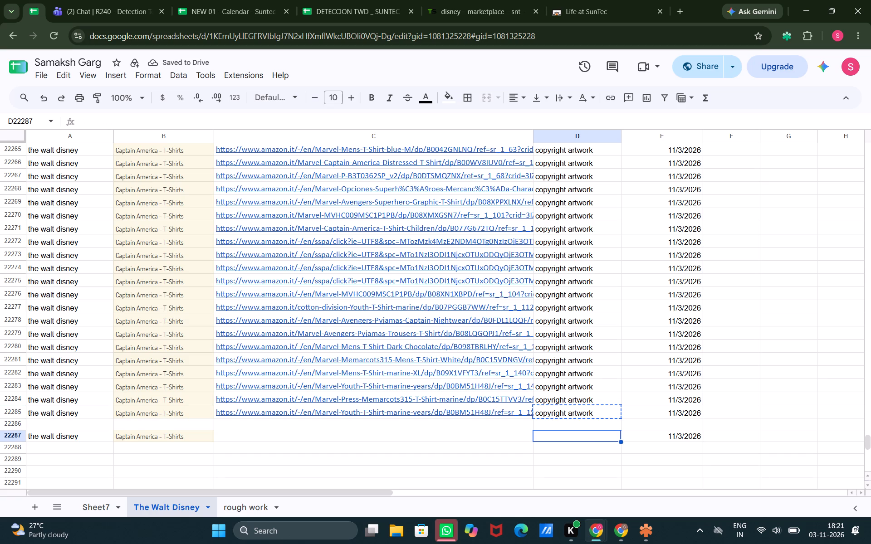
key(ctrl+v)
key(Left)
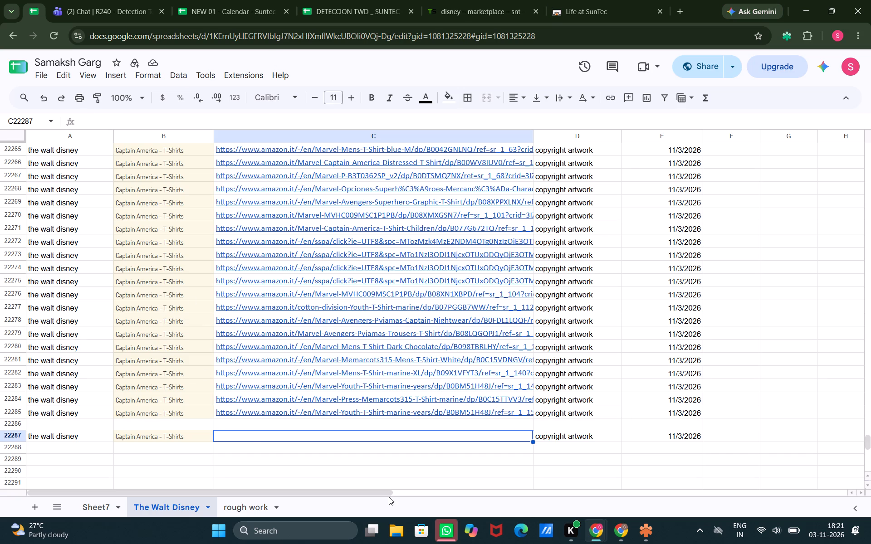
Select the incident counts in column I from I22285 up to I21510 to check their sum.
drag(387, 494, 201, 487)
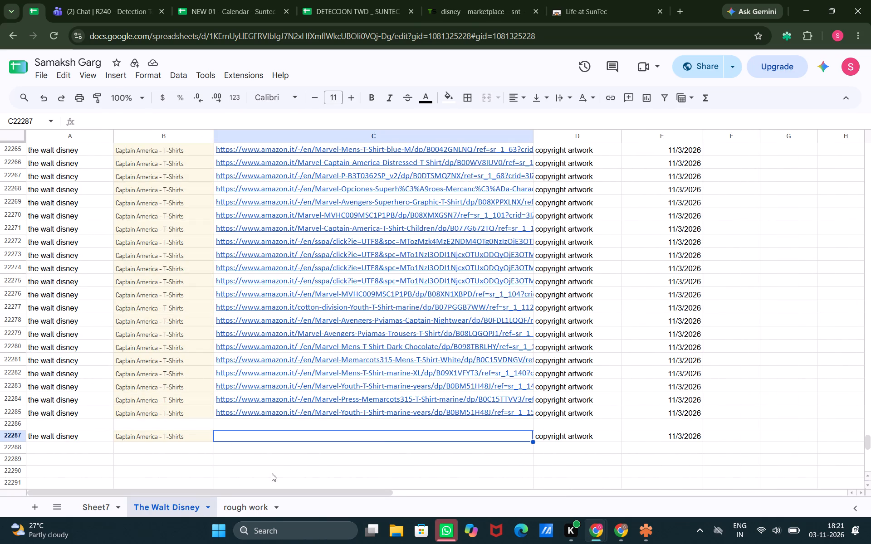
key(Right)
key(Right)
key(Right)
key(Right)
key(Right)
key(Right)
key(Right)
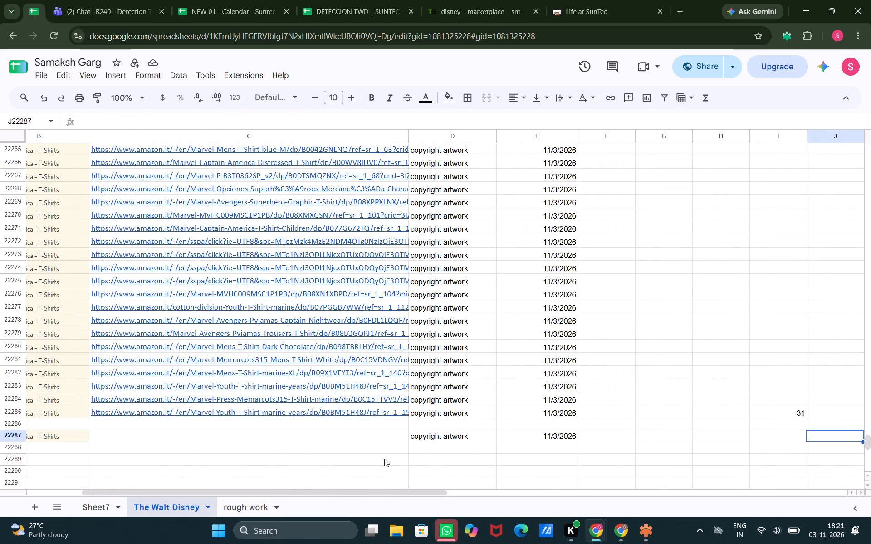
key(Right)
key(Right)
key(Right)
key(Left)
key(Left)
key(Left)
key(Left)
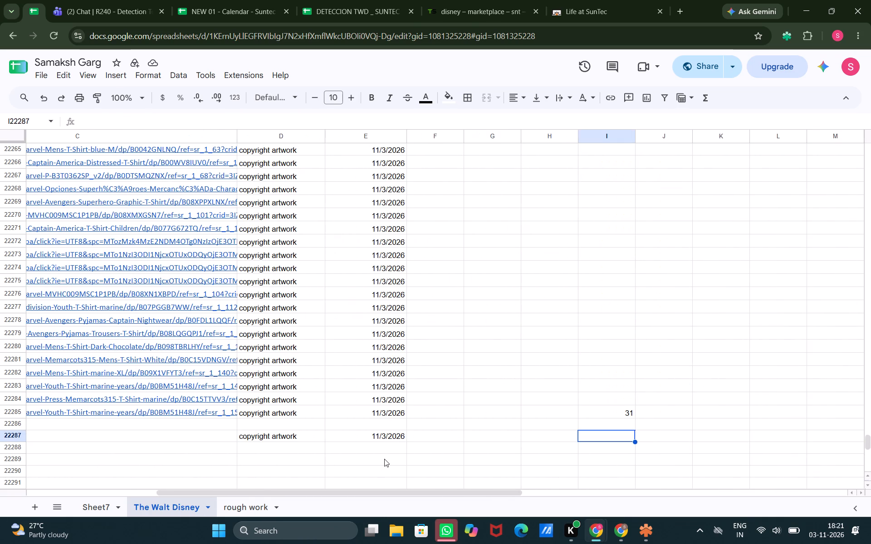
key(Up)
key(Up)
key(ctrl+shift+Up)
key(ctrl+shift+Up)
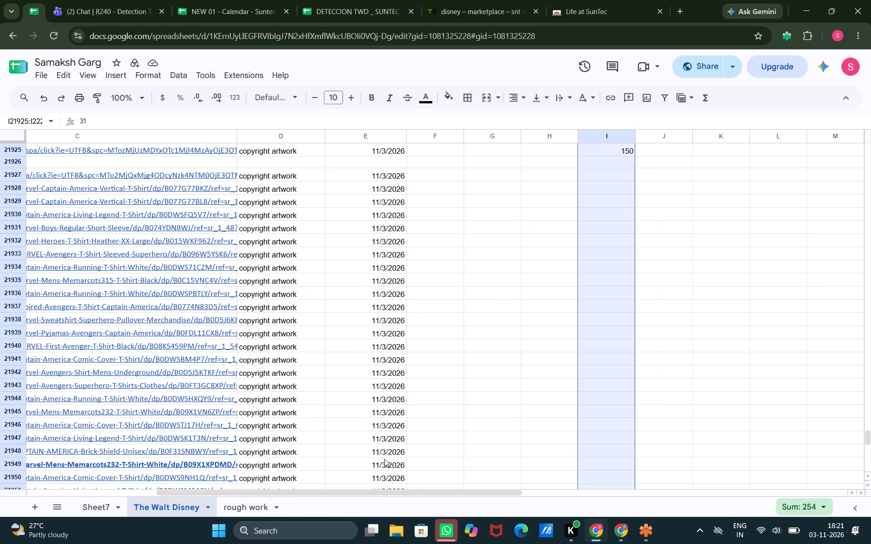
key(ctrl+shift+Up)
key(ctrl+shift+Up)
key(ctrl+shift+Up)
key(ctrl+shift+Up)
key(ctrl+shift+Down)
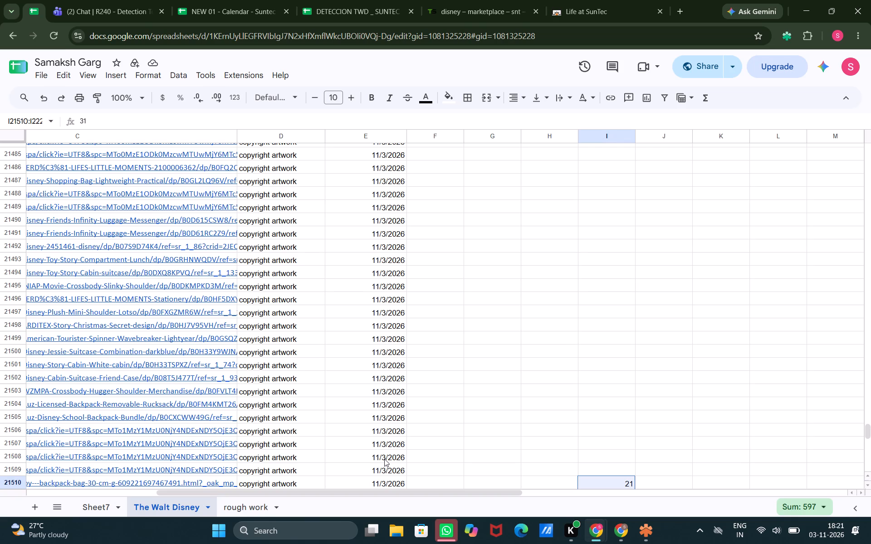
Return to the new row 22287 and select its empty link cell, C22287.
key(Down)
key(Left)
key(Left)
key(Left)
key(Left)
key(Left)
key(Left)
key(Left)
key(Left)
key(Left)
key(Left)
key(Left)
key(Left)
key(Left)
key(Left)
key(Left)
key(Left)
key(Left)
key(Left)
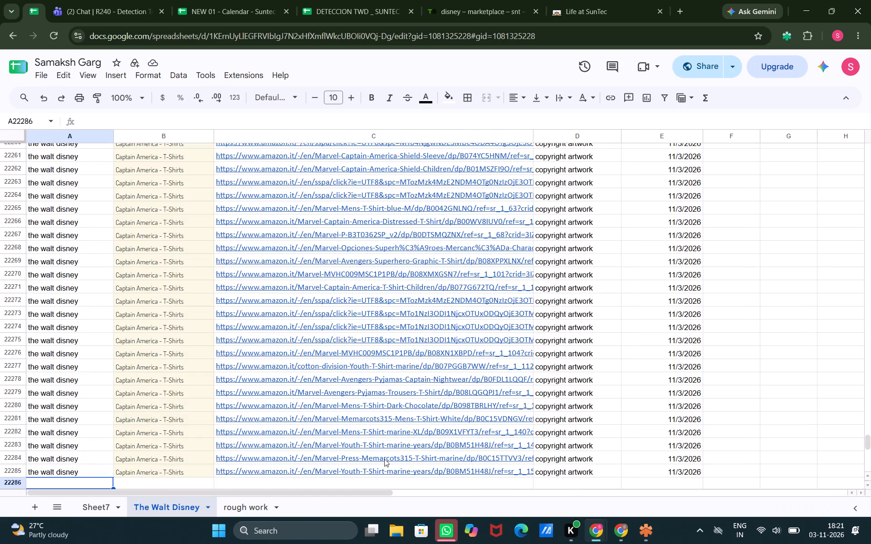
key(Down)
key(Down)
key(Down)
key(Down)
key(Down)
key(Down)
key(Down)
key(Down)
key(Down)
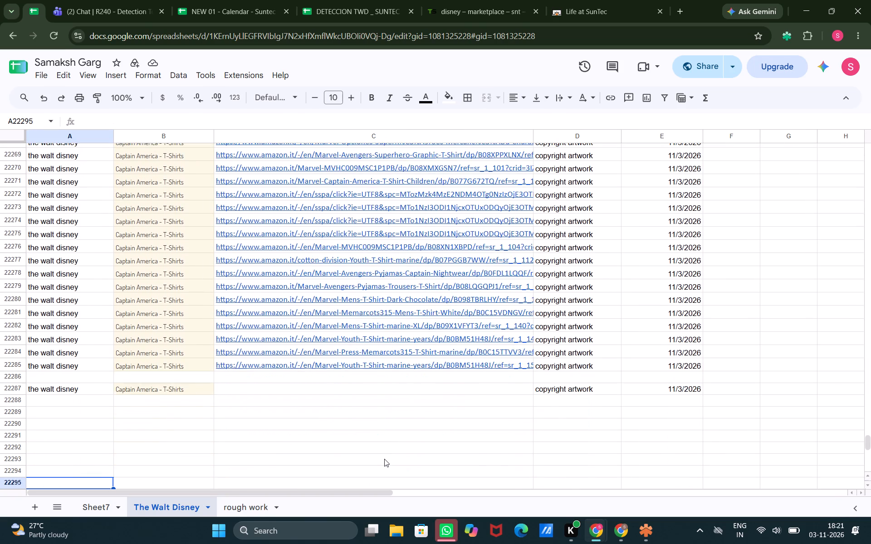
key(Down)
key(Down)
key(Right)
key(Right)
key(Up)
key(Up)
key(Up)
key(Up)
key(Up)
key(Up)
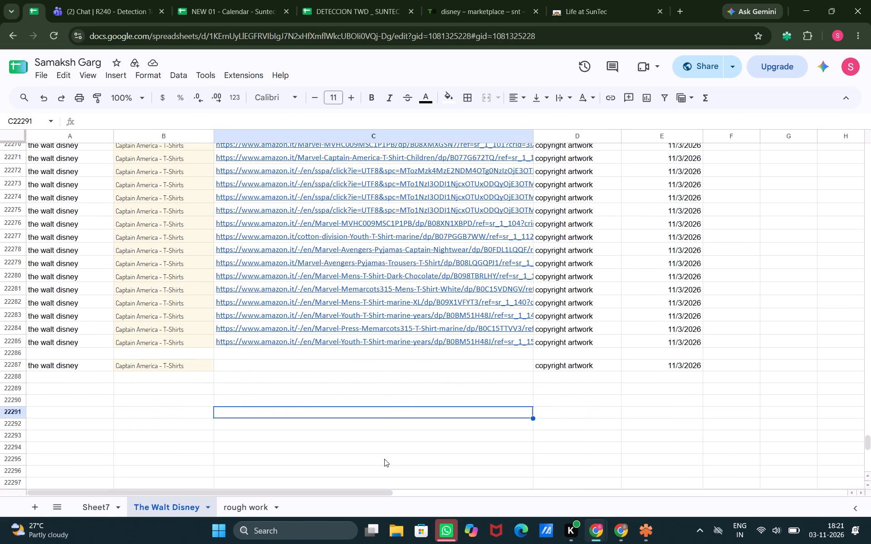
key(Up)
key(Up)
key(Up)
key(Up)
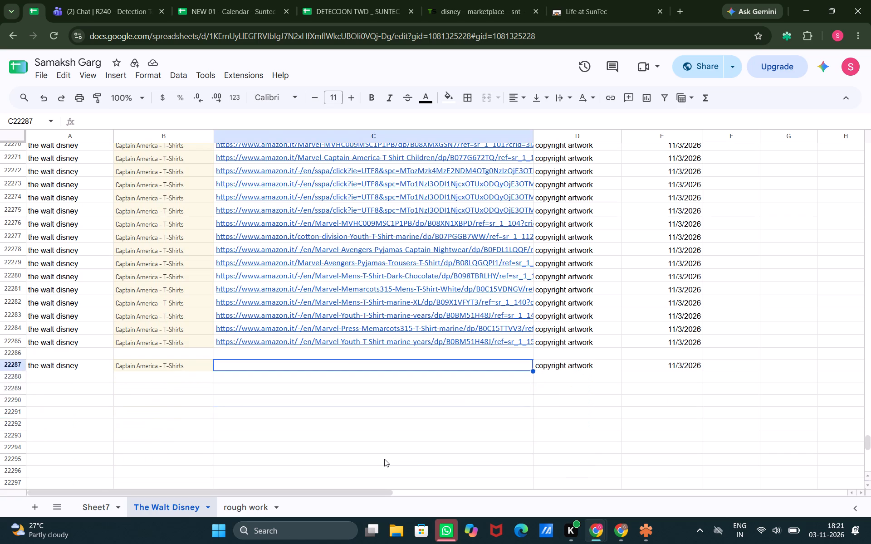
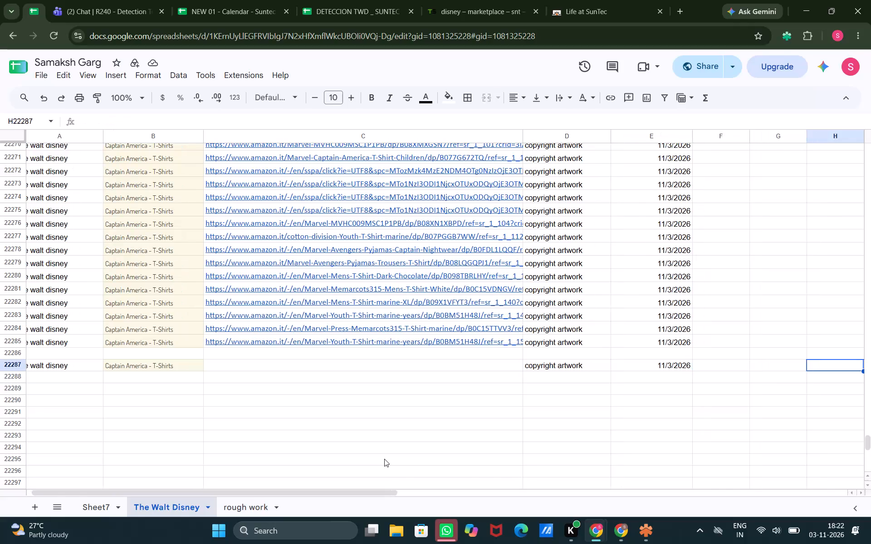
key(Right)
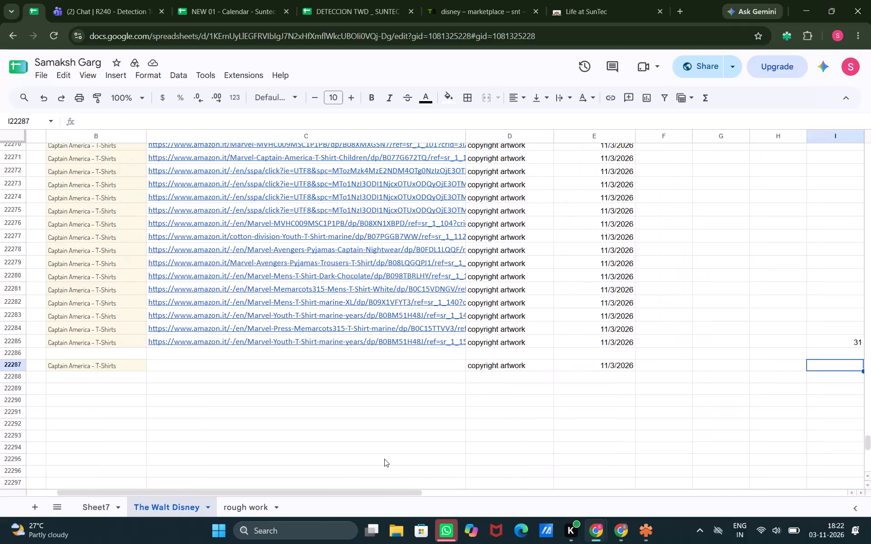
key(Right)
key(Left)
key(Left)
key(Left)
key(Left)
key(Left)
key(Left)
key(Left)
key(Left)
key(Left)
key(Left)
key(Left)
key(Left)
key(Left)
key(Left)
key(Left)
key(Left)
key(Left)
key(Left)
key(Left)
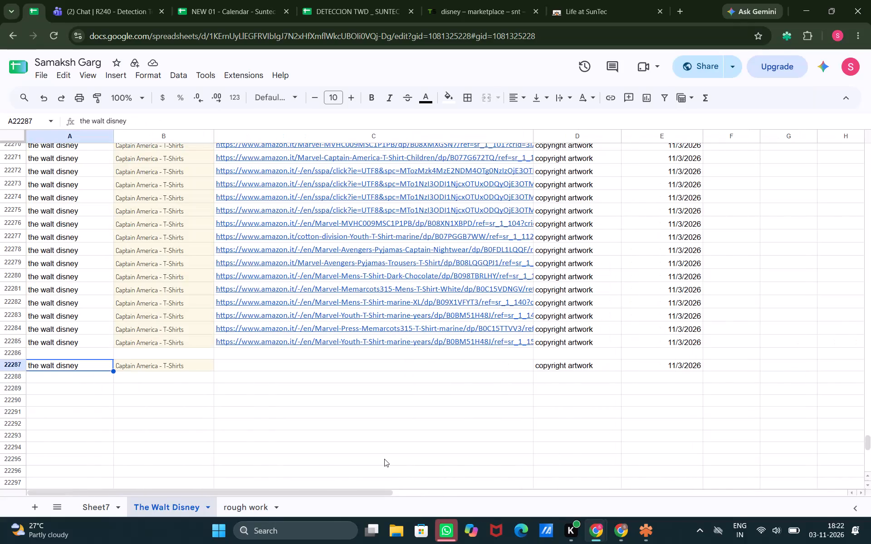
Copy the link of the Captain America Red Hulk Shield Boys T-shirt from the Amazon.it results into C22287.
key(Right)
key(Right)
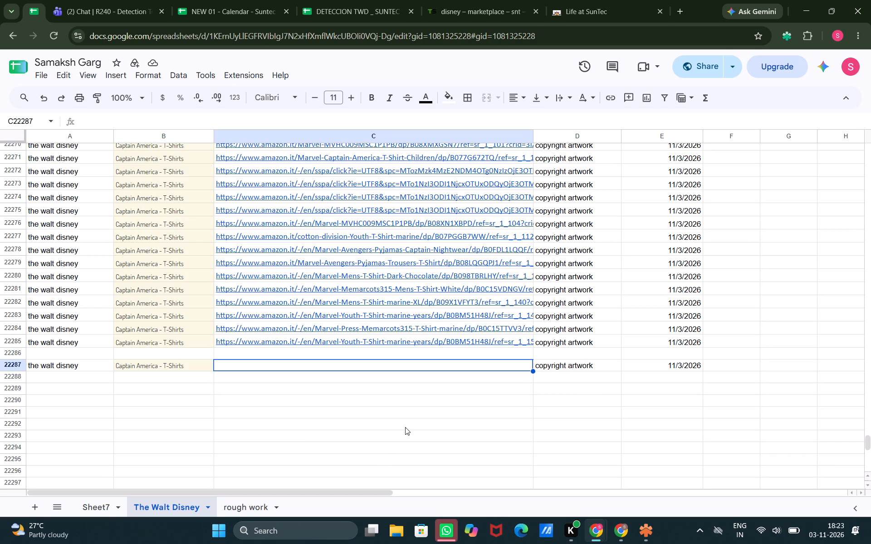
key(alt+Tab)
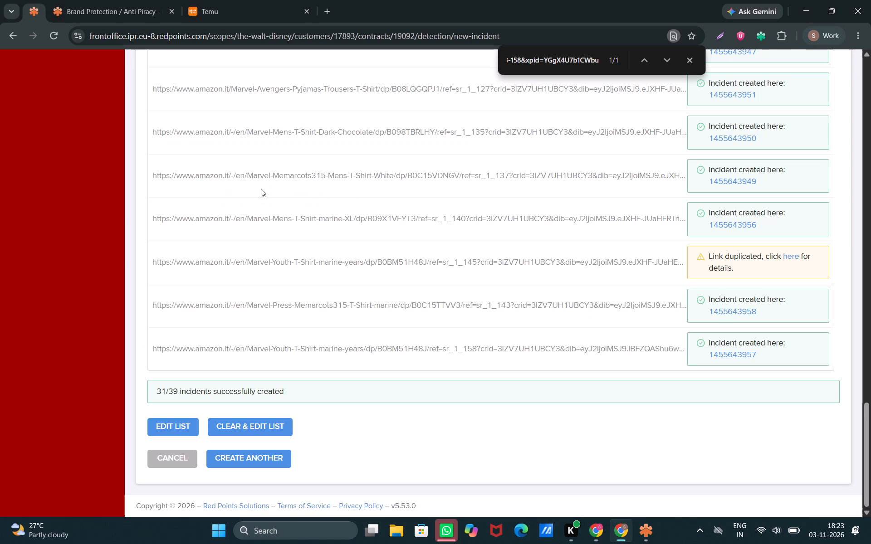
key(alt+Tab)
key(alt+Tab)
key(alt+Tab)
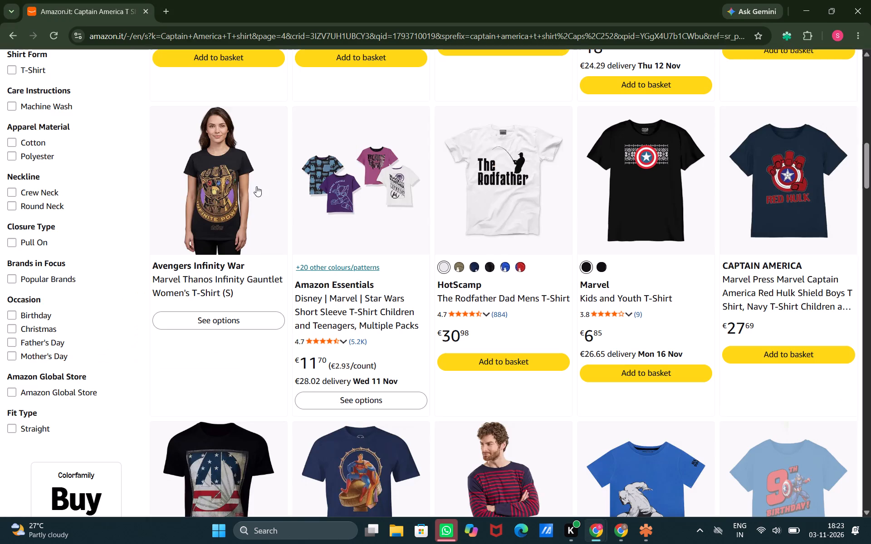
right_click(793, 297)
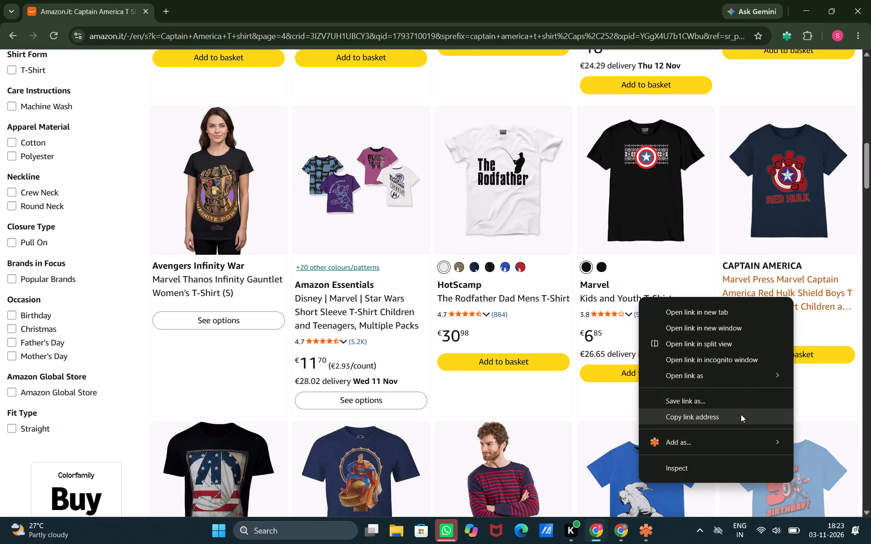
click(741, 415)
key(alt+Tab)
key(ctrl+v)
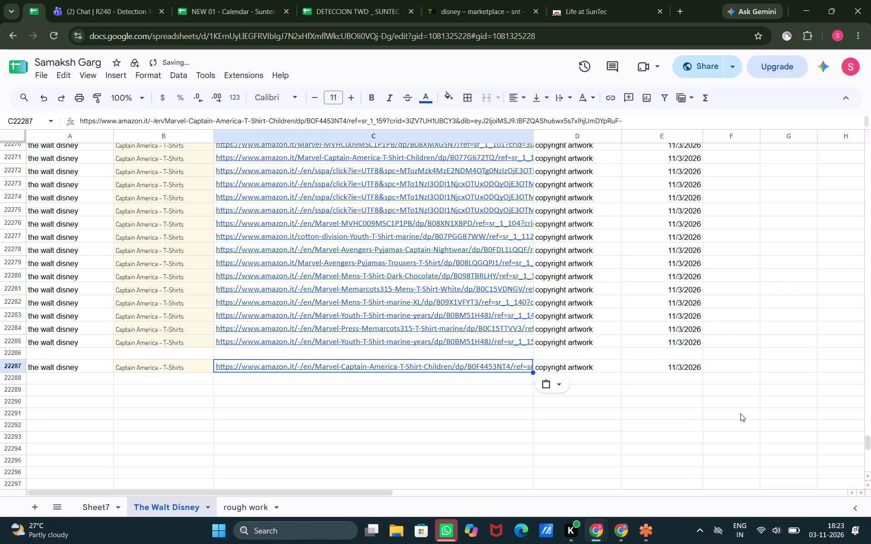
key(Return)
key(Return)
key(alt+Tab)
scroll(822, 343, down, 5)
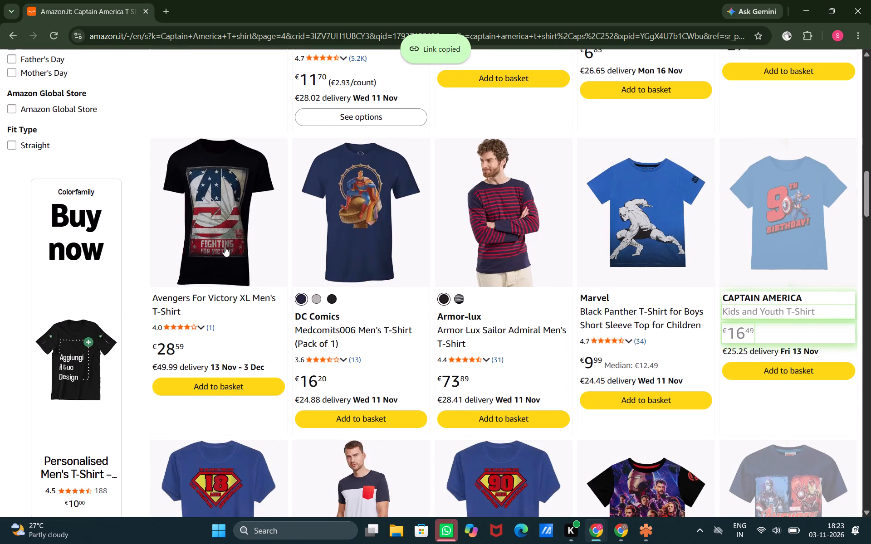
scroll(787, 260, down, 4)
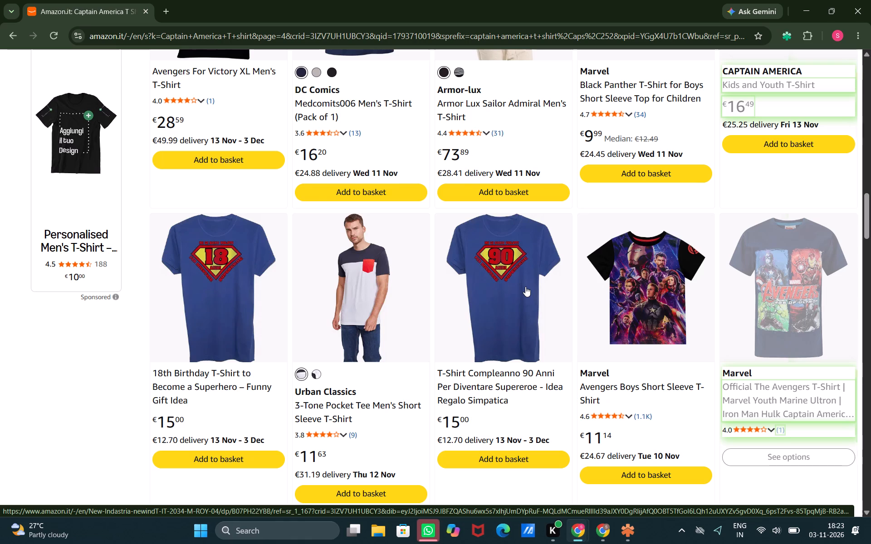
Select the incident counts in column I from I22285 up to I21510 to check their sum.
key(alt+Tab)
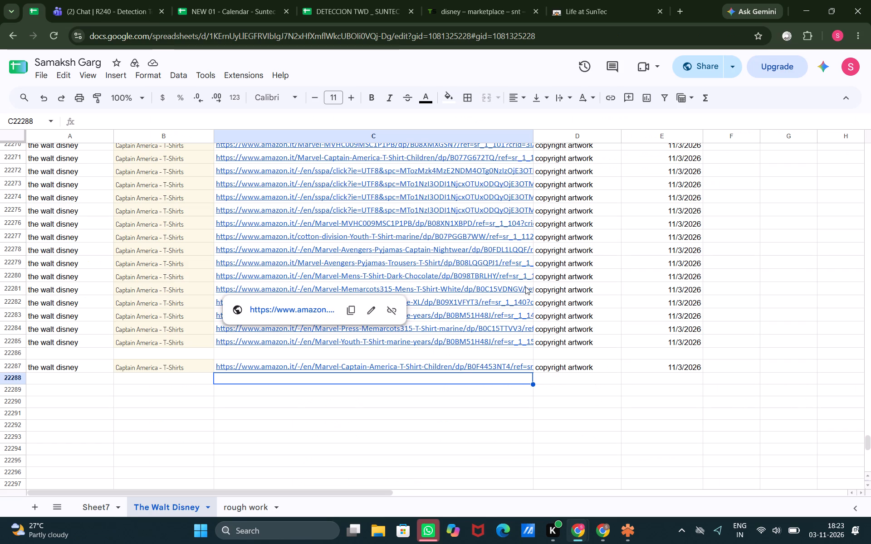
key(Right)
key(Right)
key(Right)
key(Right)
key(Right)
key(Right)
key(Right)
key(Left)
key(Left)
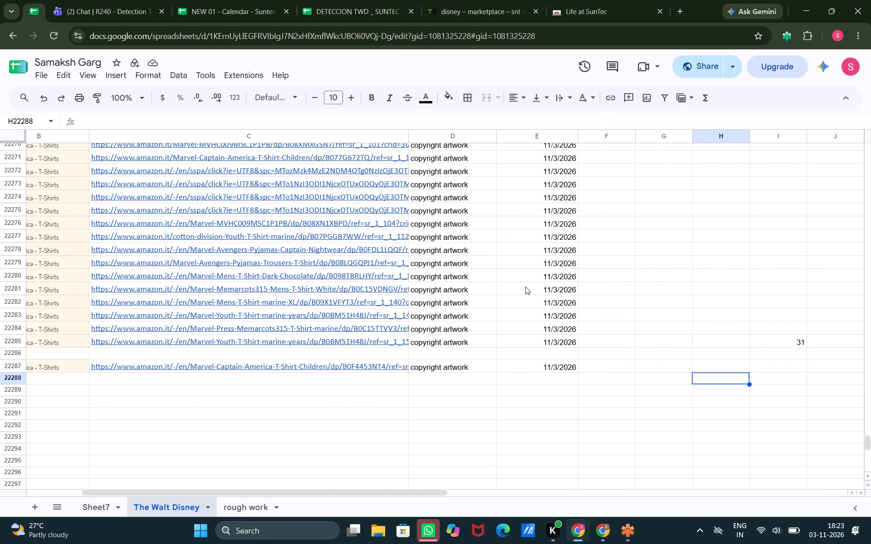
key(Right)
key(Up)
key(Up)
key(Up)
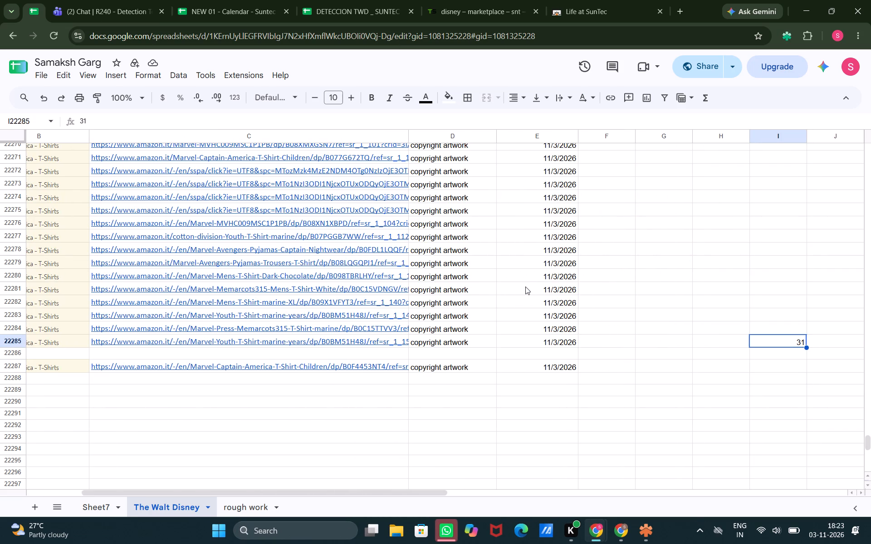
key(ctrl+shift+Up)
key(ctrl+shift+Up)
key(ctrl+shift+Up)
key(ctrl+shift+Up)
key(ctrl+shift+Up)
key(ctrl+shift+Up)
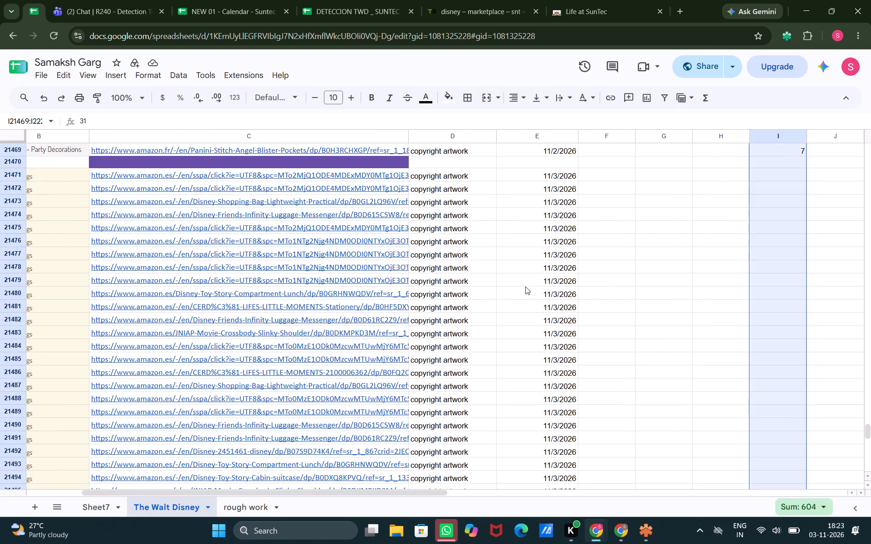
key(ctrl+shift+Down)
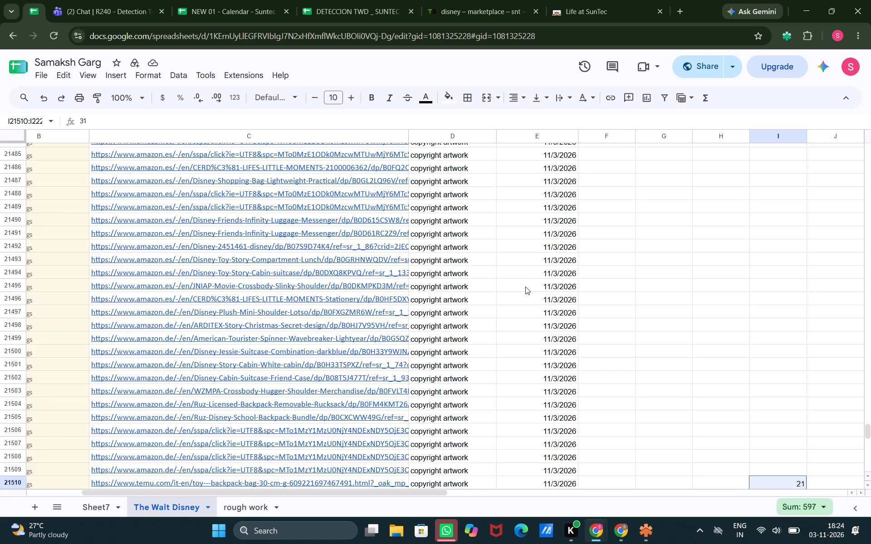
Copy the link of Marvel's Avengers Boys Short Sleeve T-Shirt from the Amazon.it results into C22288.
key(Down)
key(Left)
key(Left)
key(Left)
key(Left)
key(Left)
key(Left)
key(Left)
key(Left)
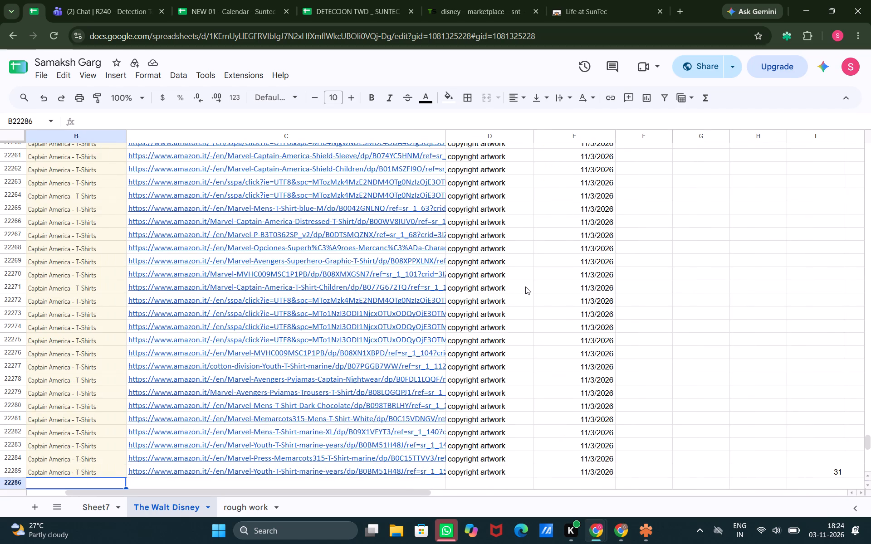
key(Down)
key(Down)
key(Down)
key(Right)
key(Right)
key(Right)
key(Left)
key(Up)
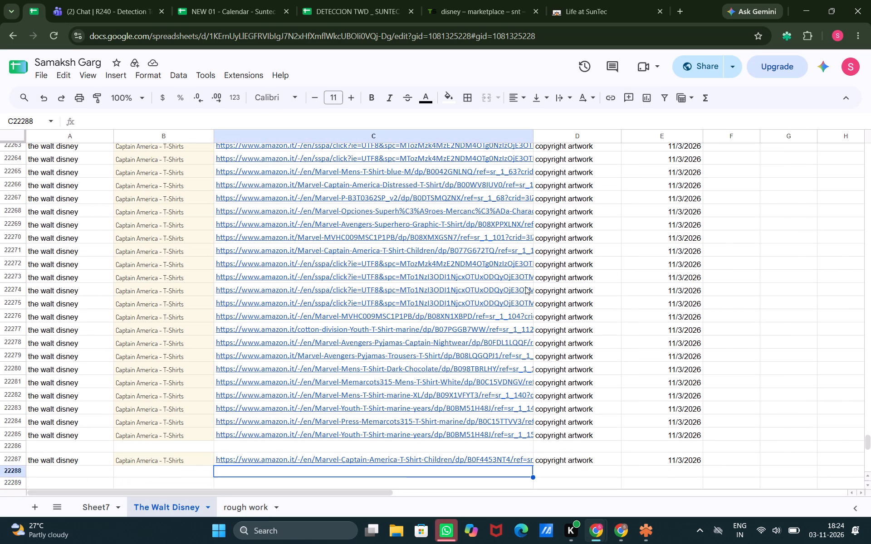
key(alt+Tab)
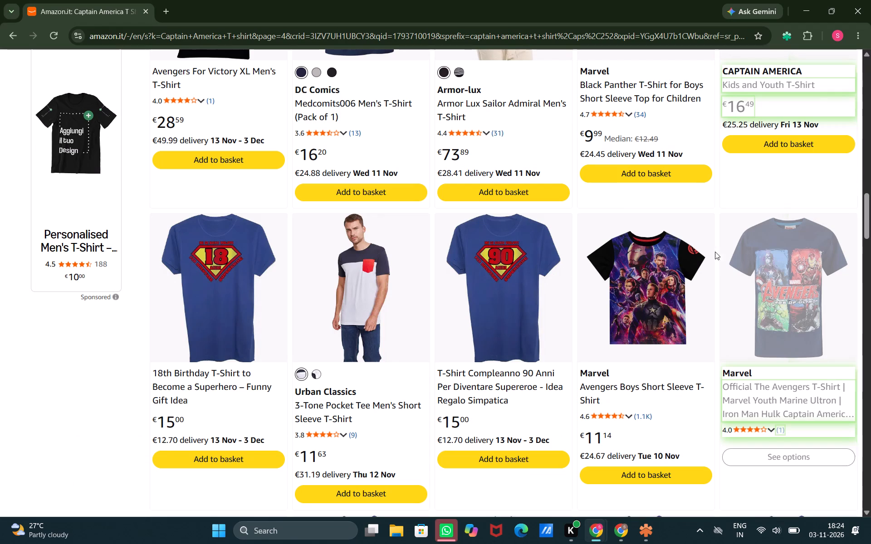
right_click(650, 384)
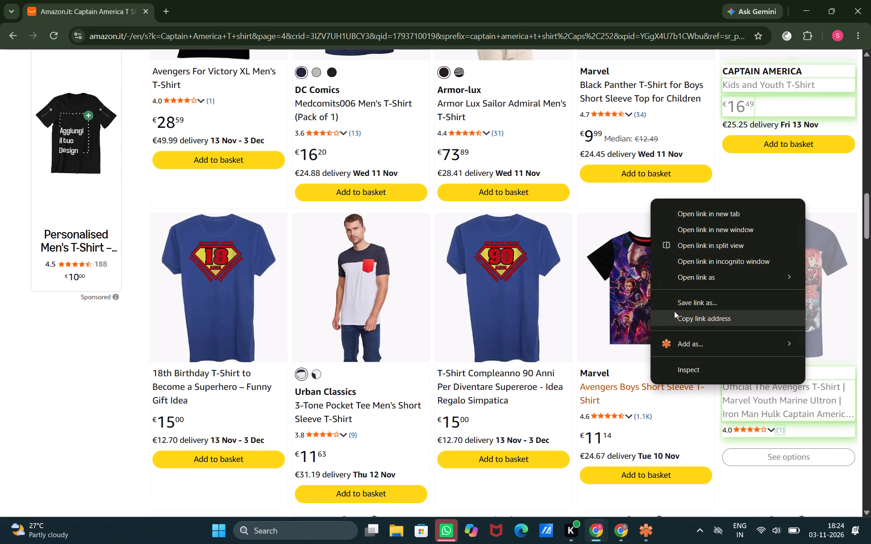
click(674, 316)
key(alt+Tab)
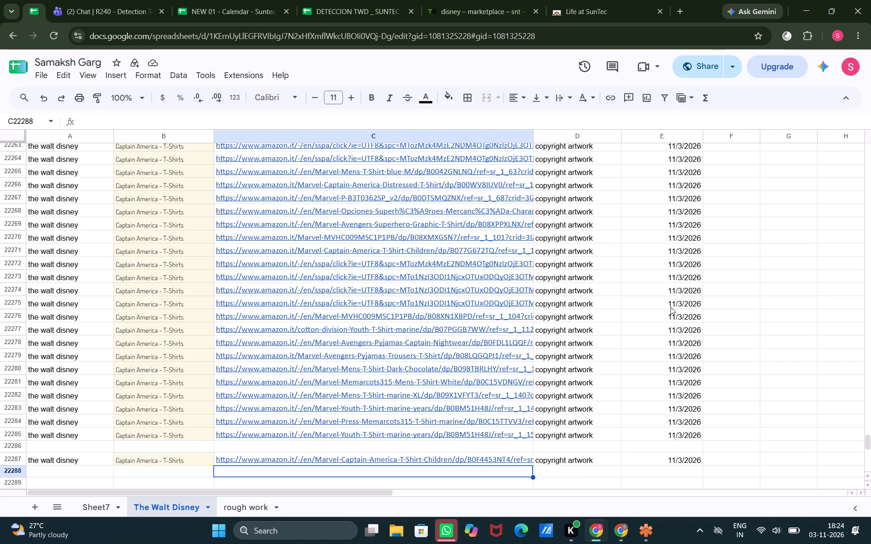
key(ctrl+v)
key(Return)
key(Return)
Look through the rest of Amazon.it results page 4 for Captain America T-shirts and open page 5.
key(alt+Tab)
scroll(671, 299, down, 4)
scroll(621, 270, down, 1)
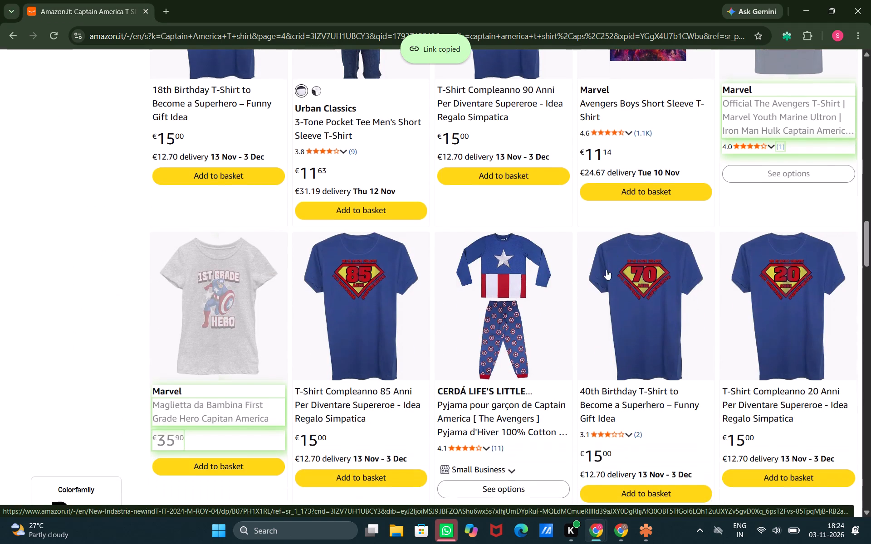
scroll(822, 262, down, 6)
scroll(340, 244, down, 6)
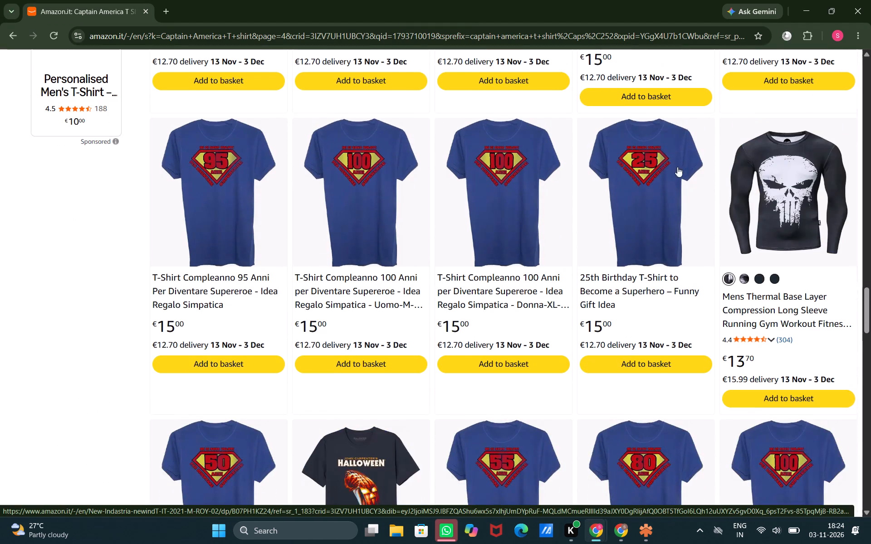
scroll(684, 167, down, 4)
scroll(341, 246, down, 6)
scroll(568, 214, down, 4)
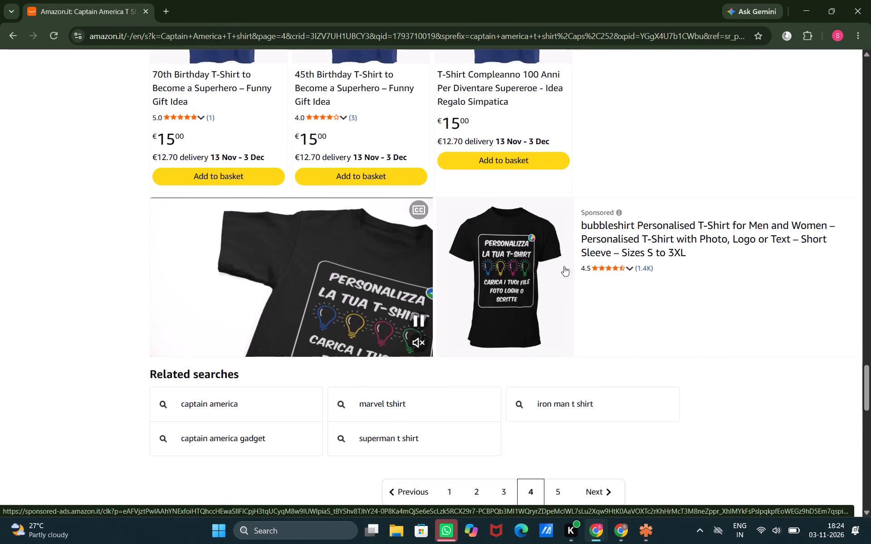
scroll(513, 275, down, 4)
click(558, 270)
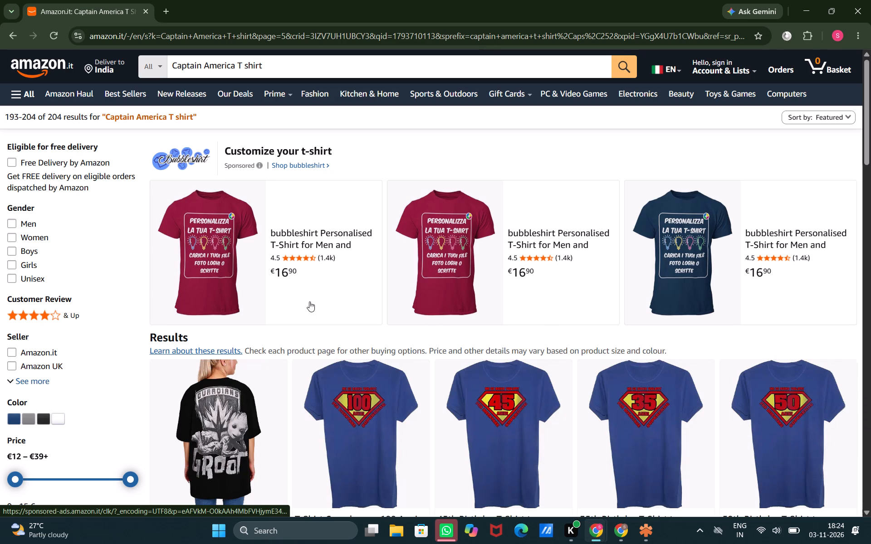
Examine the Amazon.it results on page 5 for Captain America T-shirts to collect.
scroll(578, 299, down, 6)
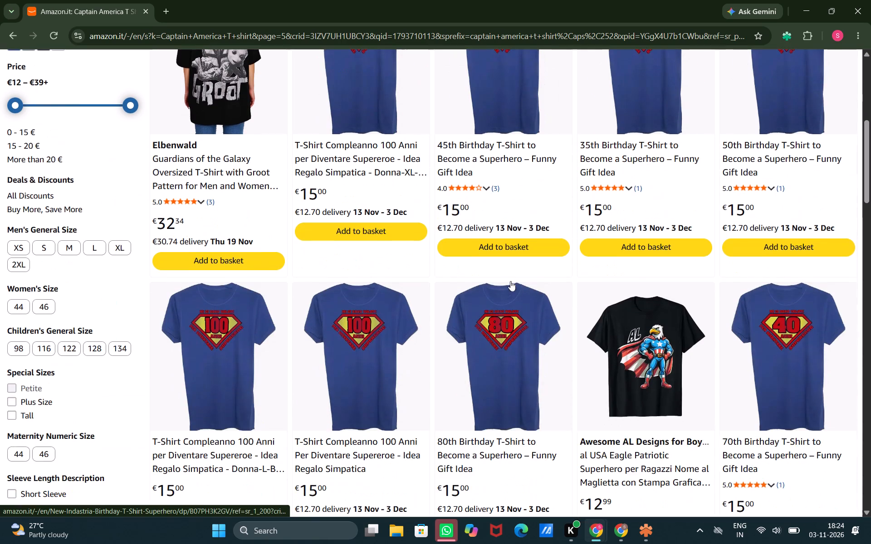
scroll(406, 277, up, 6)
scroll(283, 350, down, 6)
scroll(298, 352, up, 4)
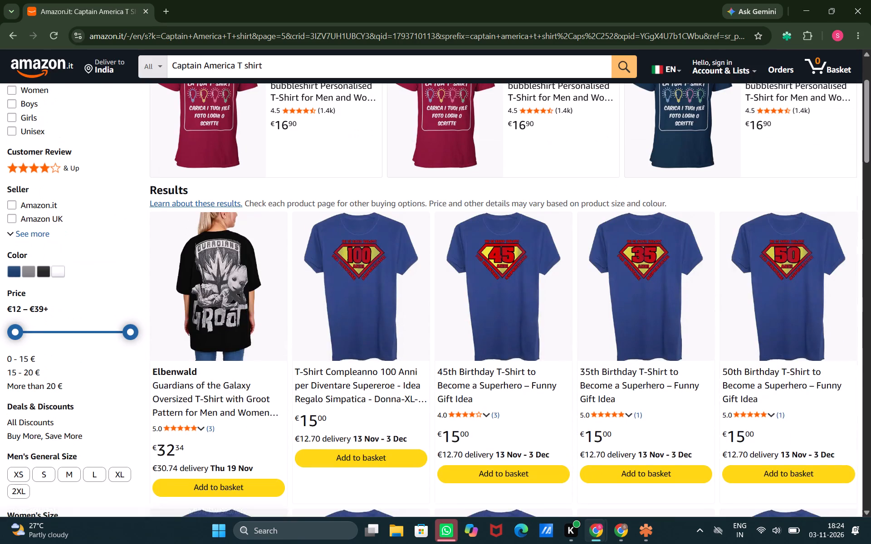
scroll(802, 322, down, 7)
scroll(313, 258, down, 5)
scroll(517, 281, down, 6)
scroll(477, 292, down, 3)
scroll(478, 297, up, 20)
scroll(478, 297, up, 17)
key(alt+Tab)
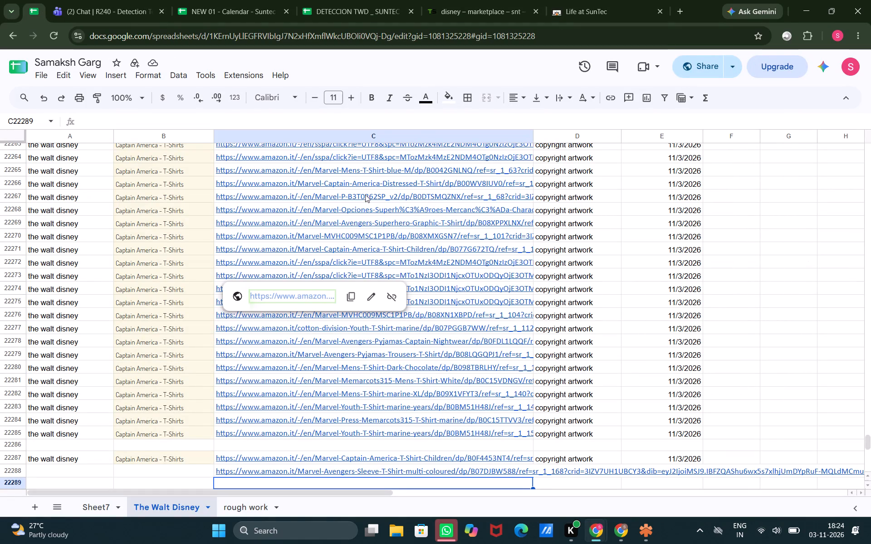
key(alt+Tab)
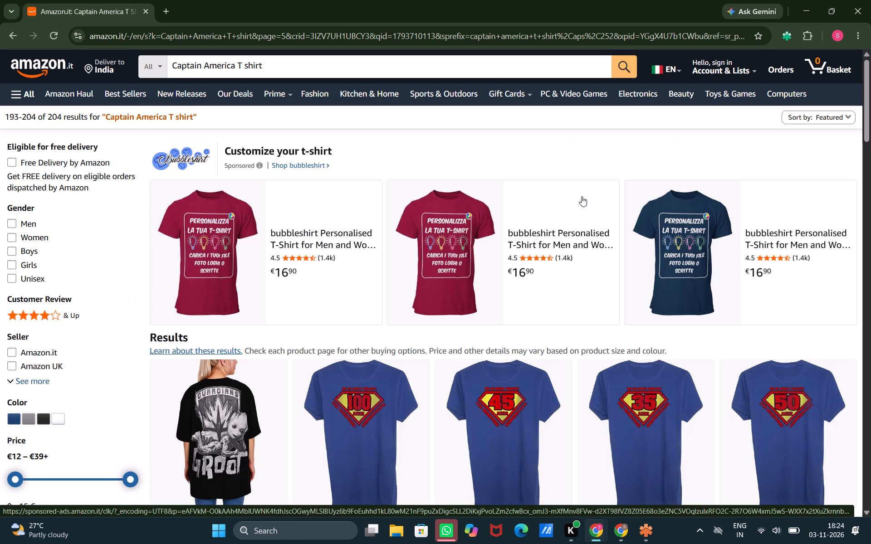
Close the Amazon.it results window and switch to the Disney marketplace tracker on tuinet.app.
click(870, 0)
click(488, 0)
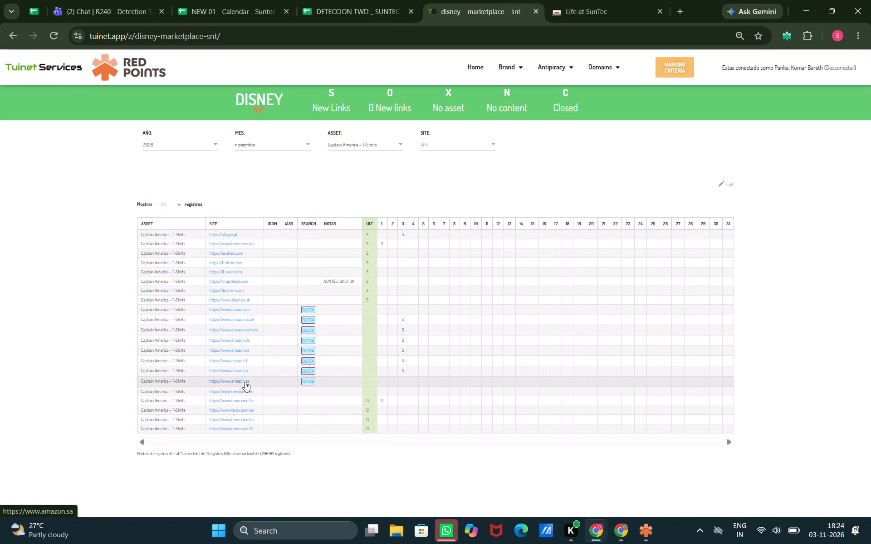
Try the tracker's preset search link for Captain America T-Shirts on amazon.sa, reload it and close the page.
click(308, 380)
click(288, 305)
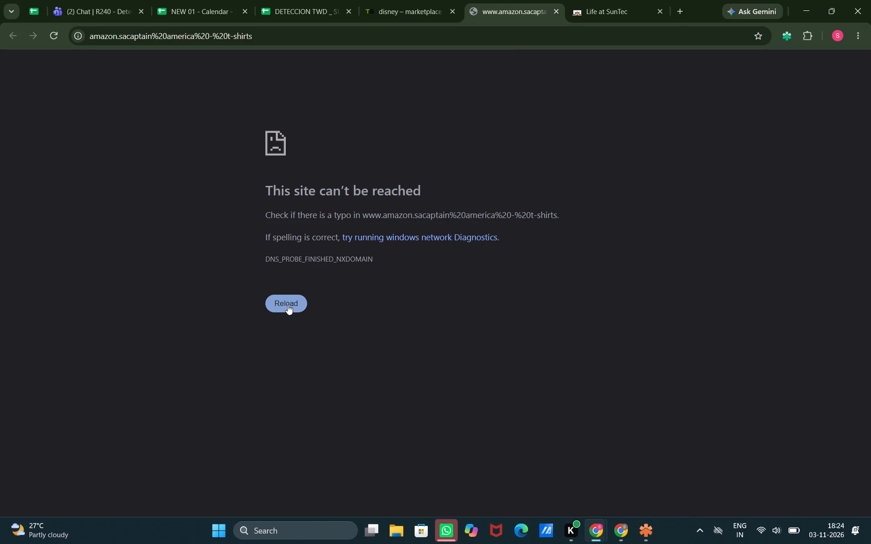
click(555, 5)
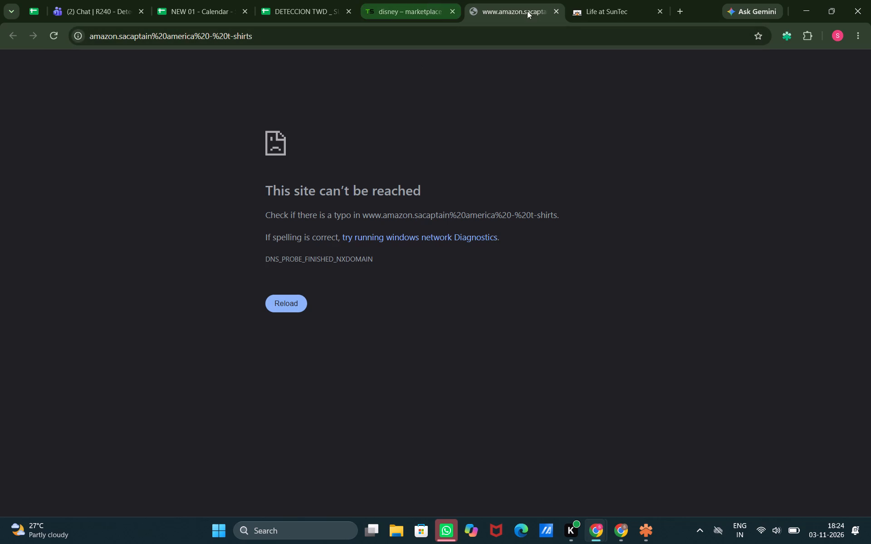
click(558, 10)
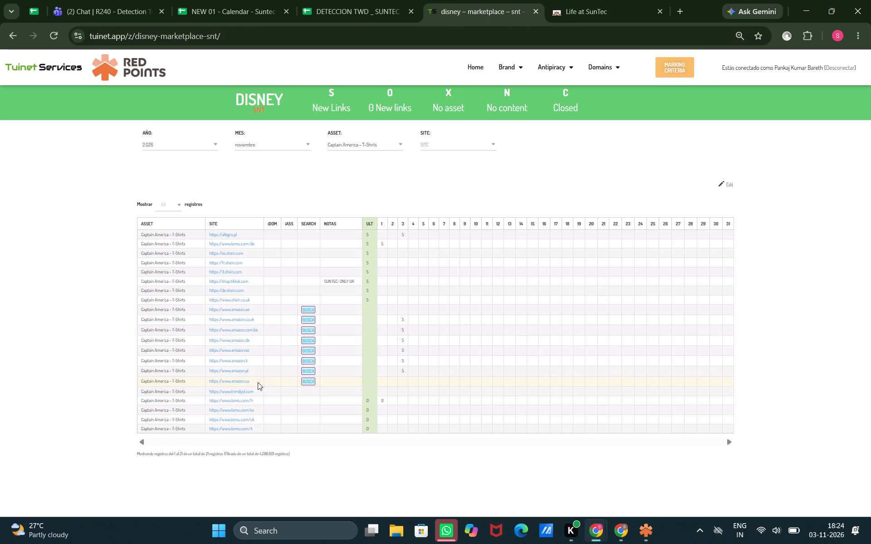
Open amazon.sa from its Captain America T-Shirts row in the tracker and search for "Captain America T shirt".
click(244, 380)
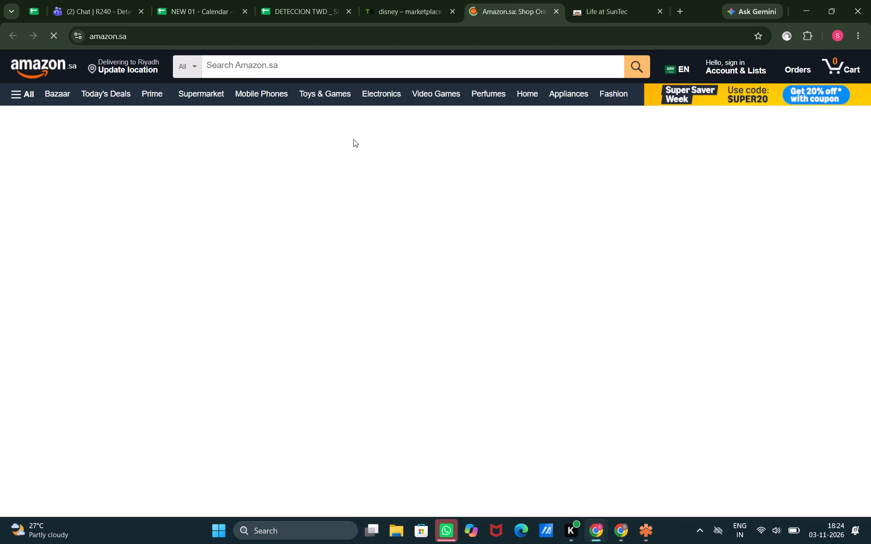
click(339, 70)
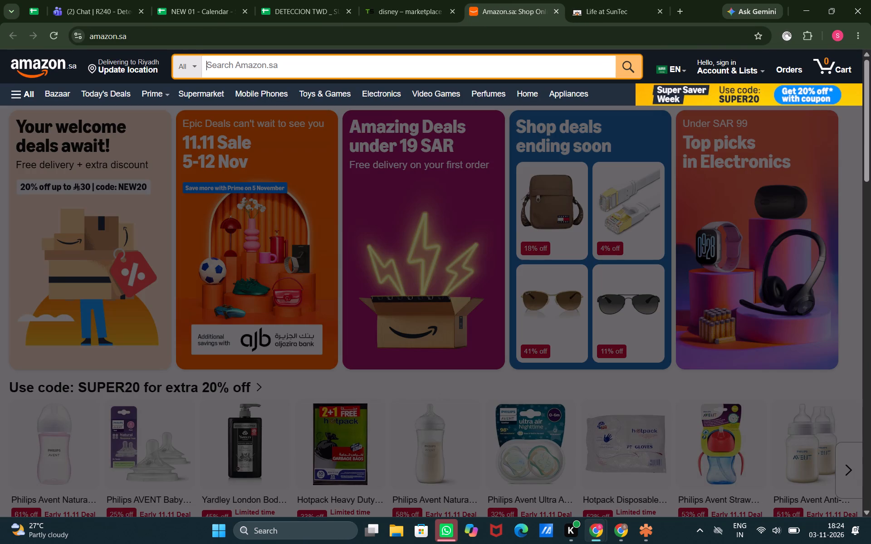
key(ctrl+c)
text(Captain)
key(space)
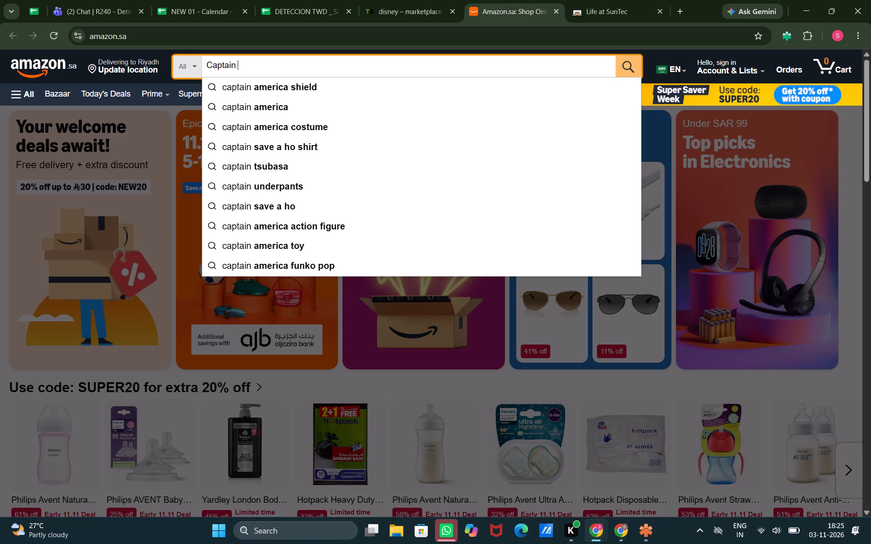
text(America)
key(space)
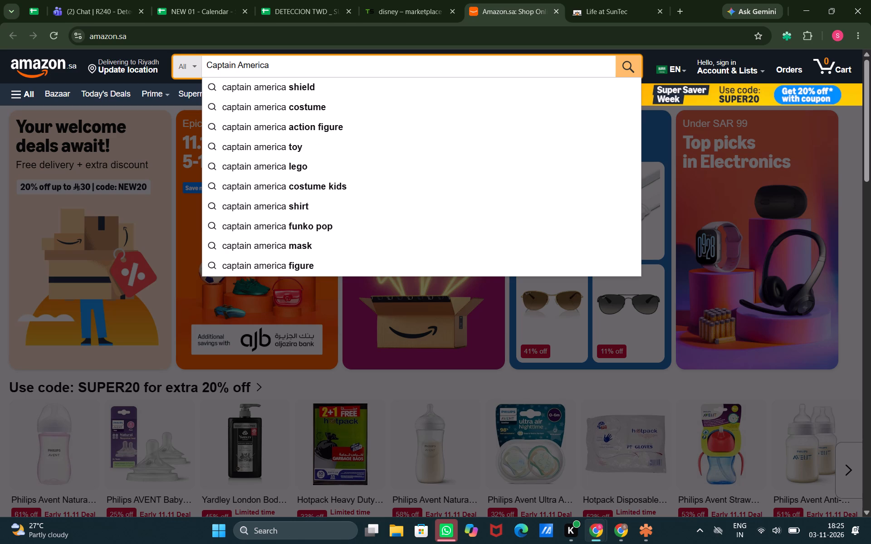
text(T shirt)
key(space)
key(Return)
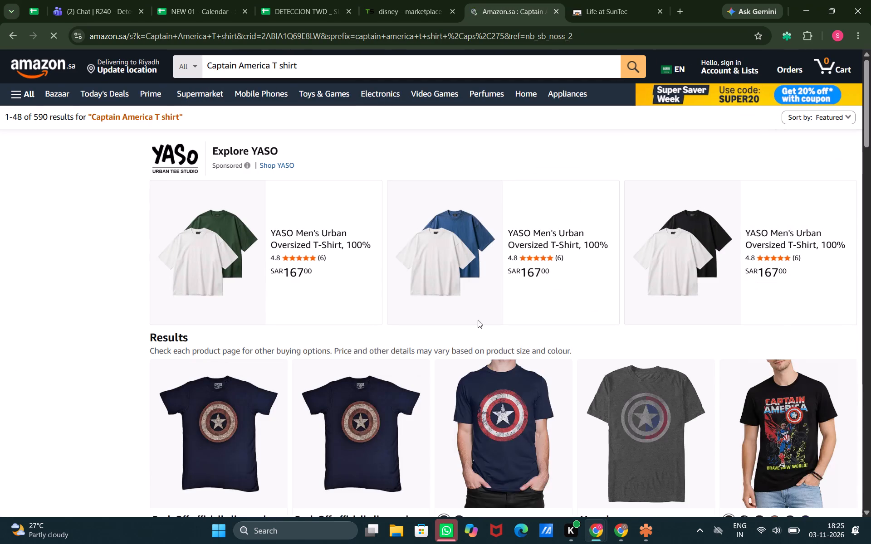
Examine the first rows of amazon.sa results for Captain America T-shirts not yet marked as collected.
scroll(485, 338, down, 3)
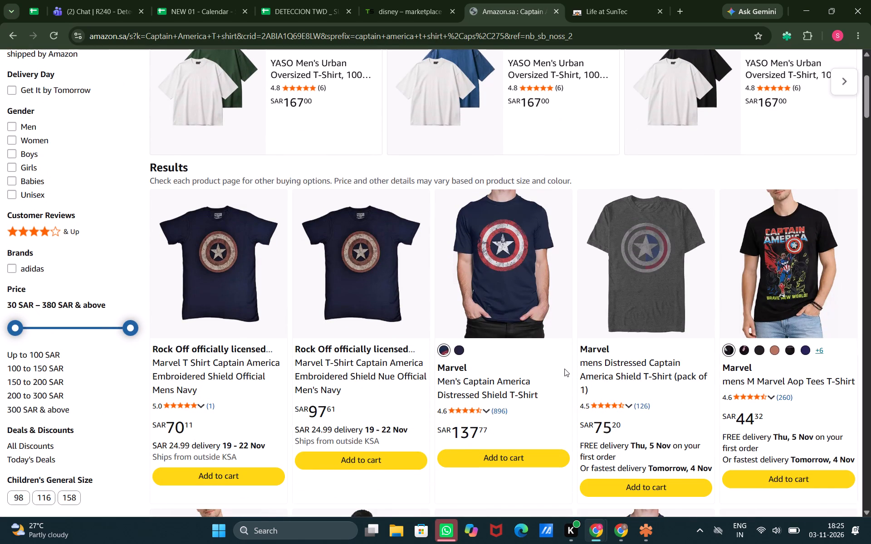
scroll(563, 373, down, 4)
scroll(563, 373, up, 5)
scroll(563, 374, down, 2)
scroll(561, 381, up, 4)
scroll(558, 383, down, 3)
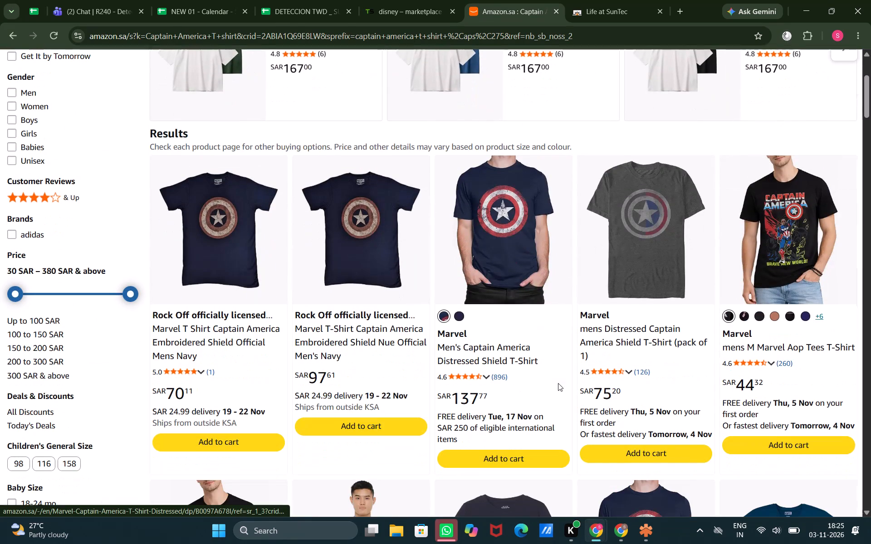
scroll(650, 456, down, 5)
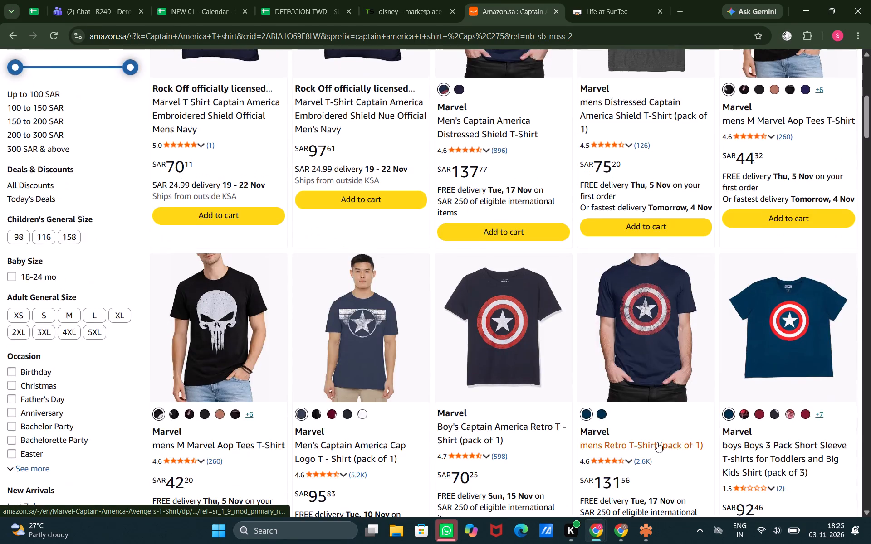
scroll(657, 442, down, 7)
scroll(664, 442, up, 14)
scroll(663, 442, down, 6)
scroll(663, 442, up, 9)
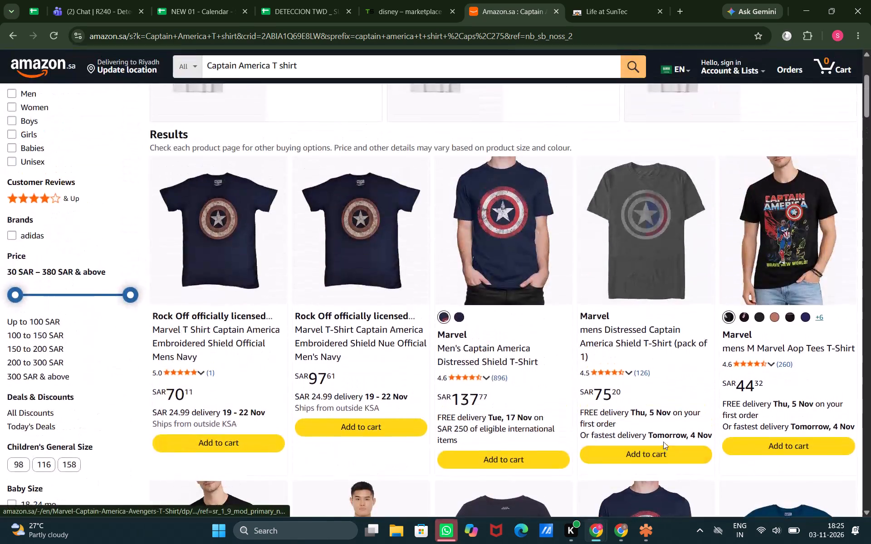
scroll(663, 442, up, 8)
scroll(657, 441, down, 7)
scroll(657, 441, up, 7)
scroll(655, 440, down, 7)
scroll(654, 441, up, 14)
scroll(647, 443, down, 6)
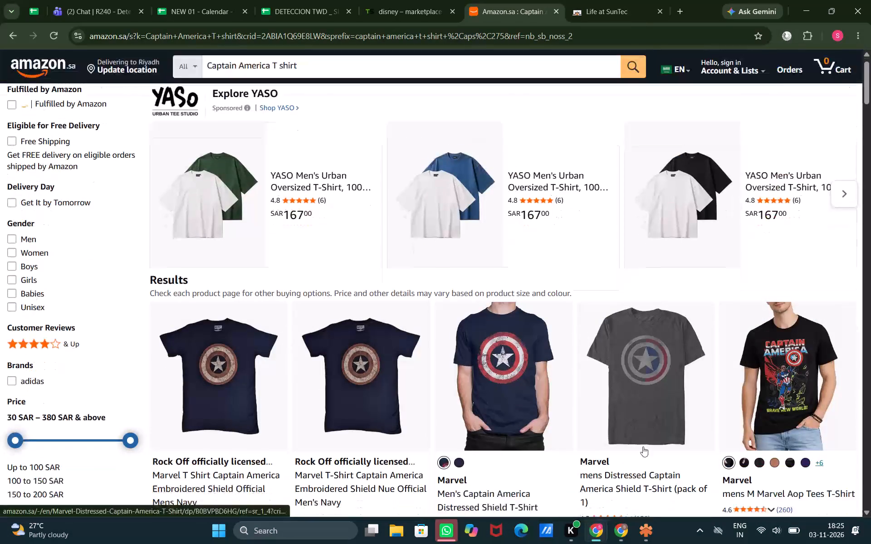
scroll(643, 447, down, 2)
scroll(641, 447, up, 7)
scroll(632, 442, down, 6)
scroll(634, 443, up, 5)
scroll(627, 442, down, 5)
scroll(627, 446, up, 5)
scroll(624, 442, down, 4)
scroll(625, 458, up, 5)
scroll(623, 457, down, 5)
scroll(626, 466, up, 5)
scroll(622, 466, down, 4)
scroll(632, 480, up, 4)
scroll(630, 478, down, 4)
scroll(618, 495, up, 14)
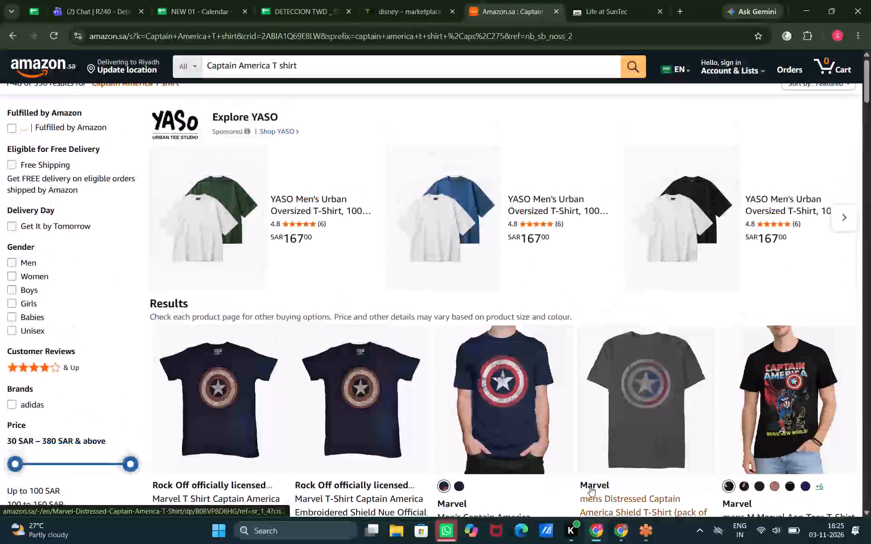
scroll(590, 486, up, 6)
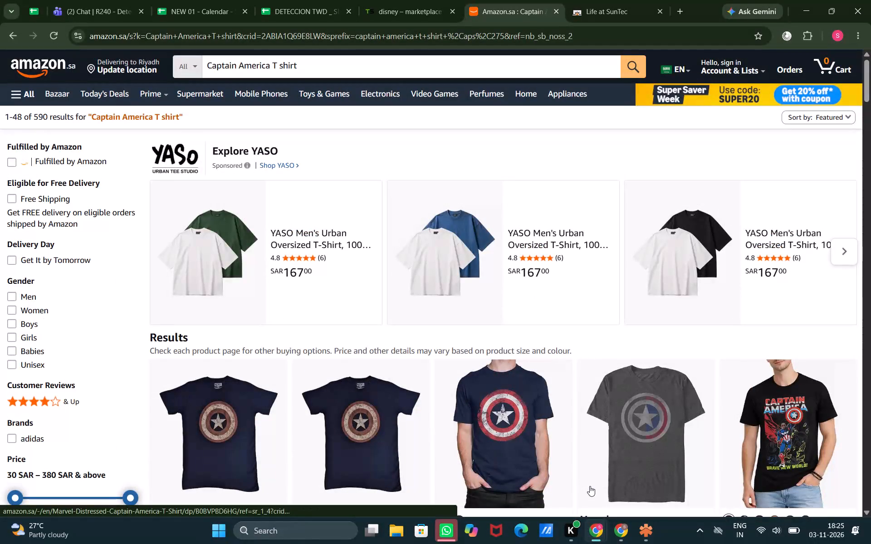
scroll(682, 450, down, 6)
scroll(686, 449, up, 7)
scroll(686, 449, down, 4)
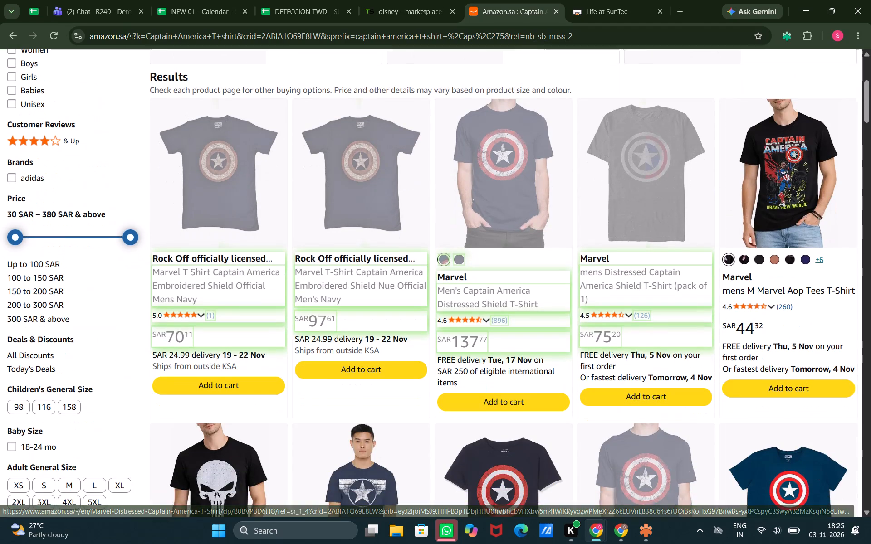
Collect the product link of the black Captain America "mens M Marvel Aop Tees T-Shirt" in the first results row.
right_click(759, 290)
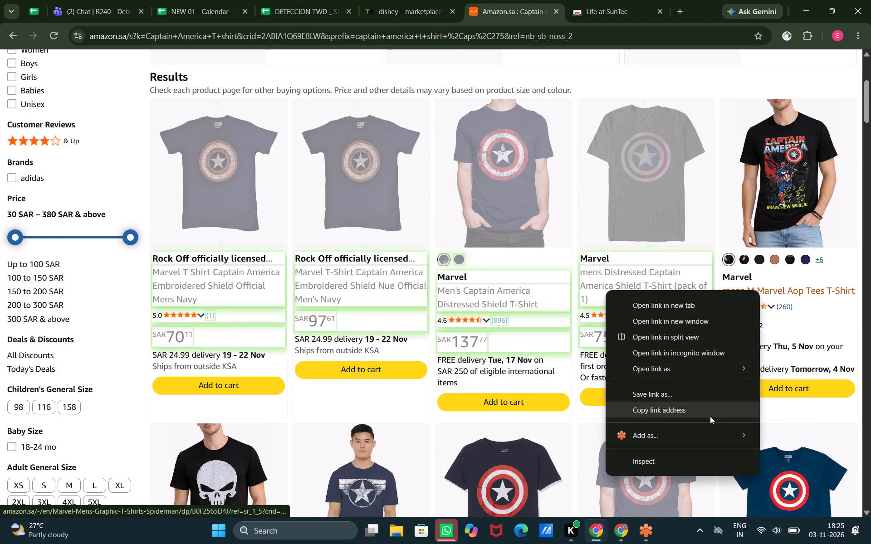
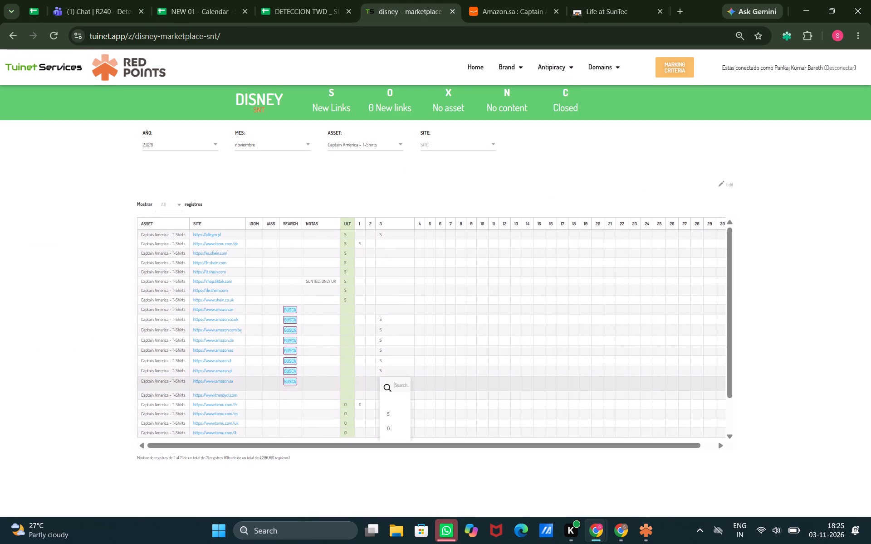
Mark the amazon.sa row for Captain America T-Shirts as S (New Links) under day 3 of November.
click(396, 418)
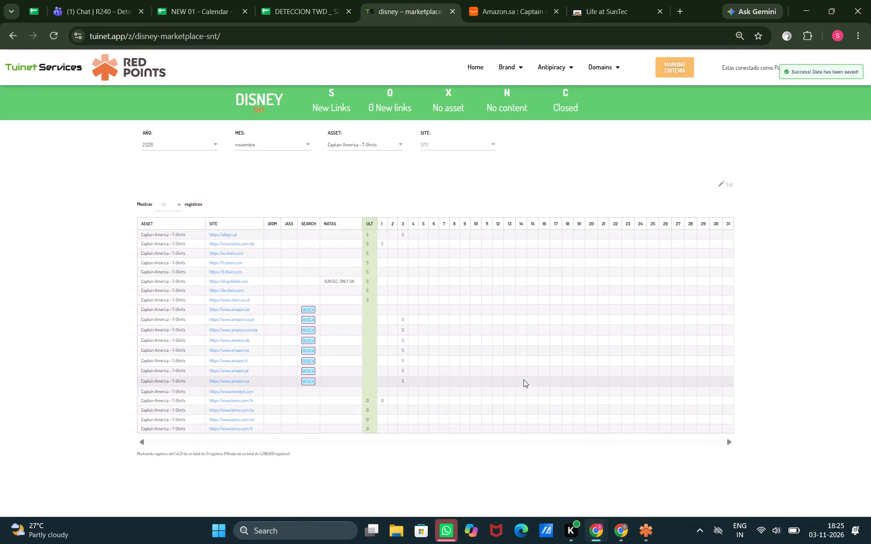
Return to the amazon.sa results and examine the following rows for Captain America T-shirts not yet marked as collected.
key(ctrl+Tab)
scroll(740, 384, down, 4)
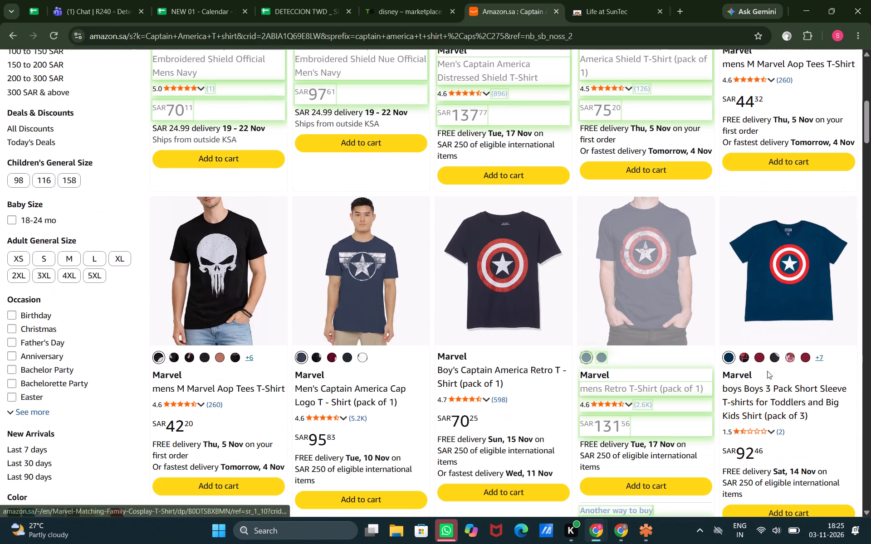
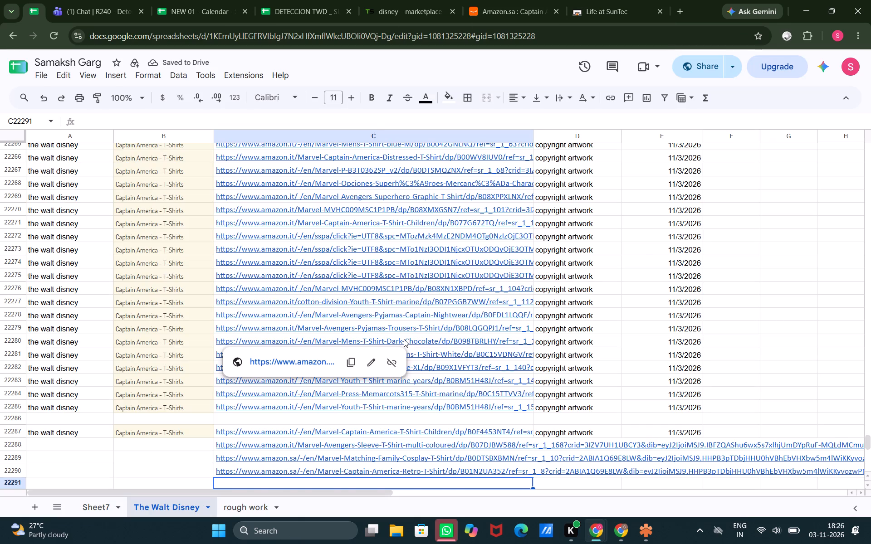
Paste the copied amazon.sa link for the heather Captain America T-shirt into cell C22291 of The Walt Disney sheet.
key(ctrl+v)
key(Return)
key(Return)
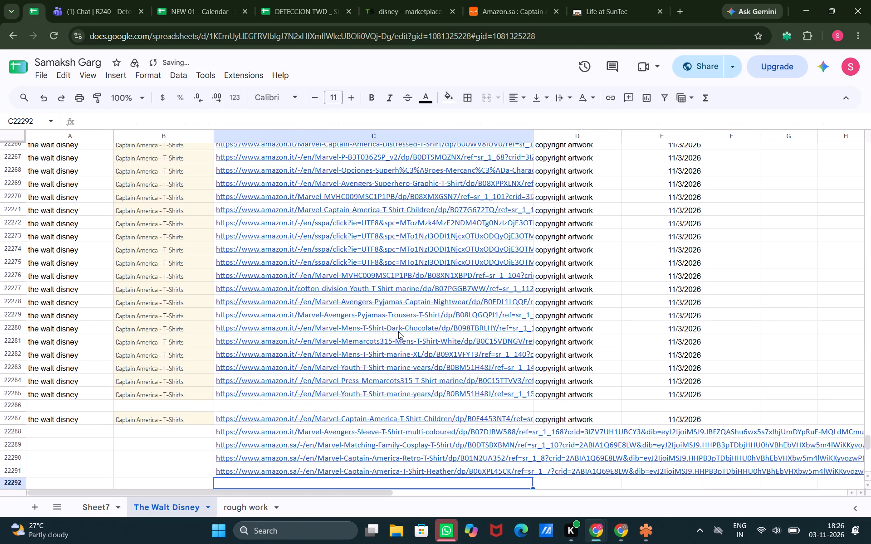
Copy the amazon.sa link of the Press Men's Captain America Vertical T-Shirt into cell C22292 of The Walt Disney sheet.
key(ctrl+Tab)
key(ctrl+Tab)
key(ctrl+Tab)
key(ctrl+Tab)
key(ctrl+Tab)
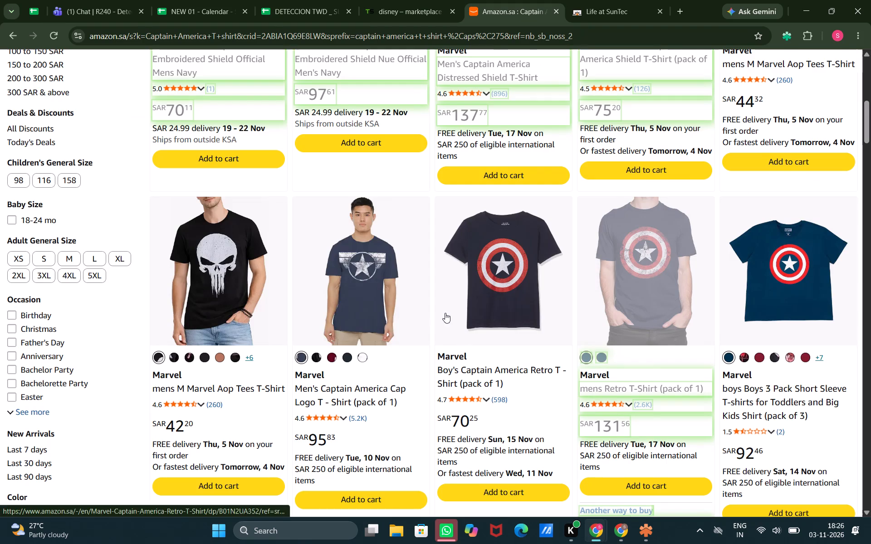
scroll(445, 313, down, 8)
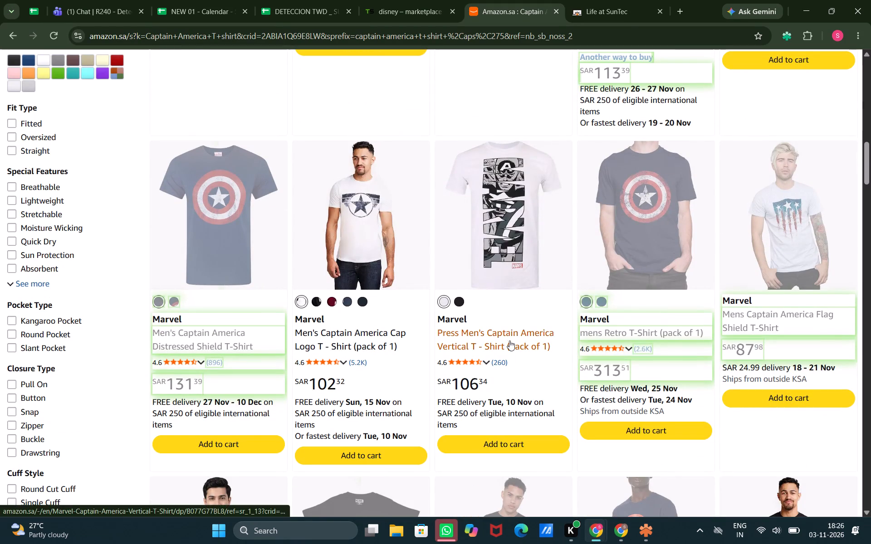
right_click(509, 340)
click(581, 281)
key(ctrl+Tab)
key(ctrl+Tab)
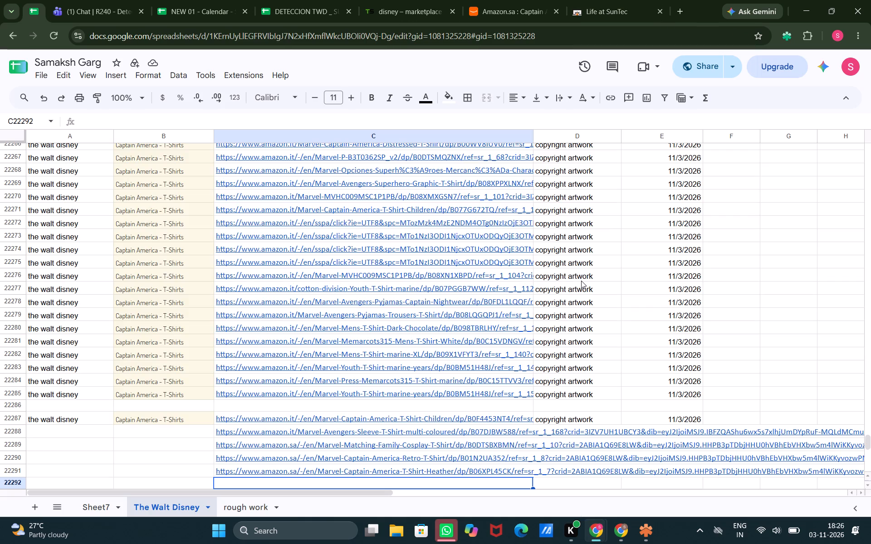
key(ctrl+v)
key(Return)
key(Return)
Copy the amazon.sa link of the white Men's Captain America Cap Logo T-Shirt into cell C22293 of The Walt Disney sheet.
key(ctrl+Tab)
key(ctrl+Tab)
key(ctrl+Tab)
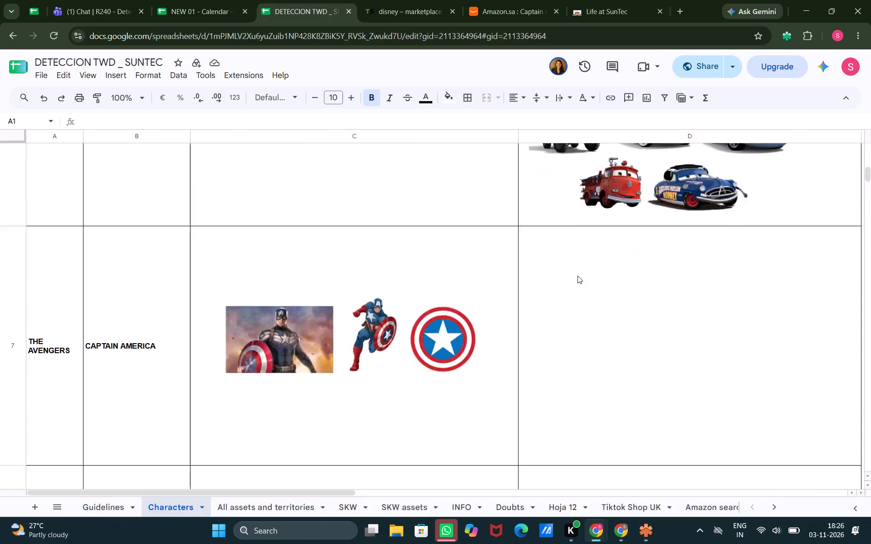
key(ctrl+Tab)
key(ctrl+Tab)
right_click(362, 343)
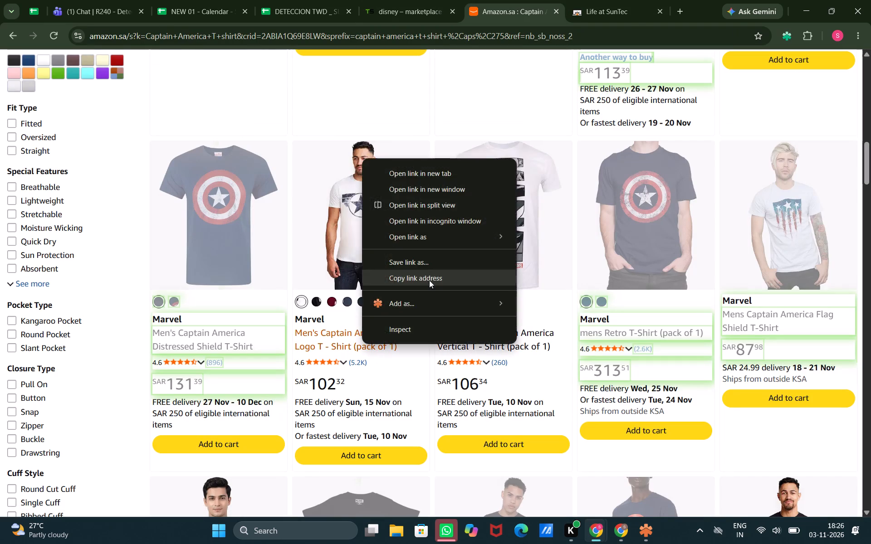
click(429, 280)
key(ctrl+Tab)
key(ctrl+Tab)
key(ctrl+v)
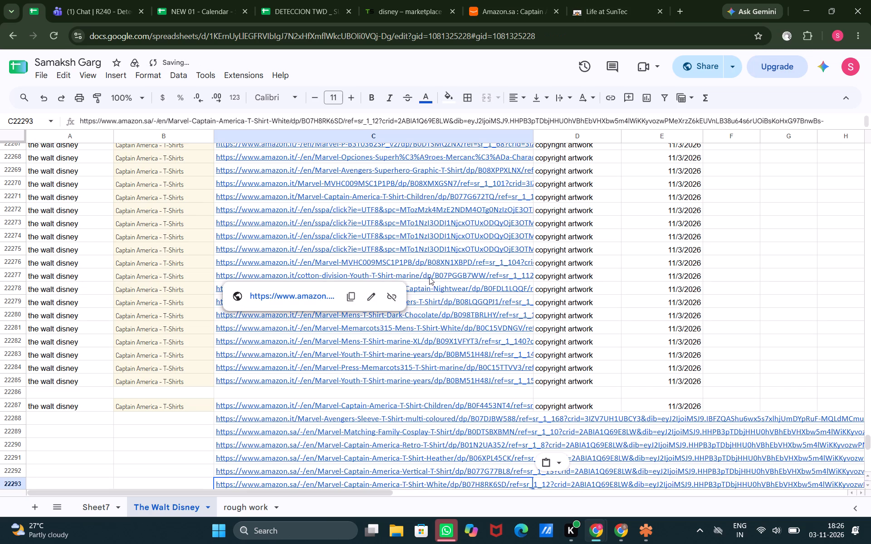
key(Return)
key(Return)
key(Up)
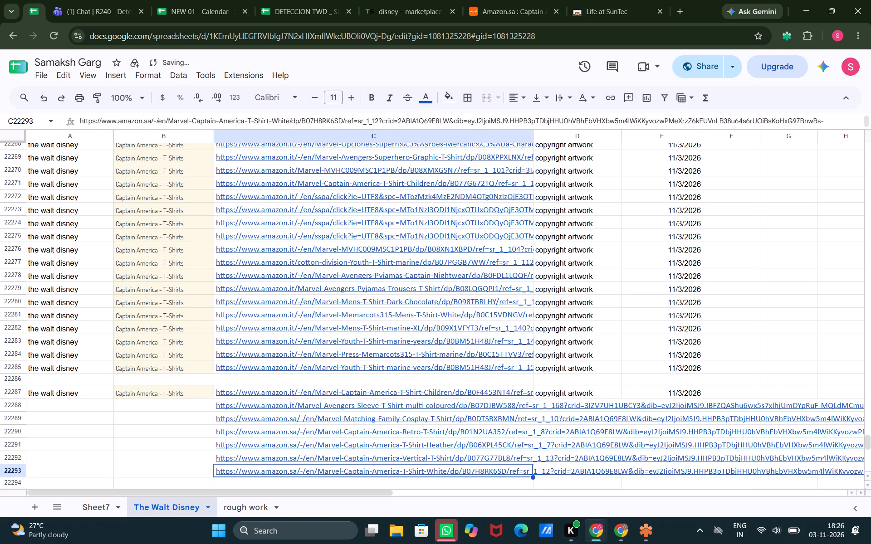
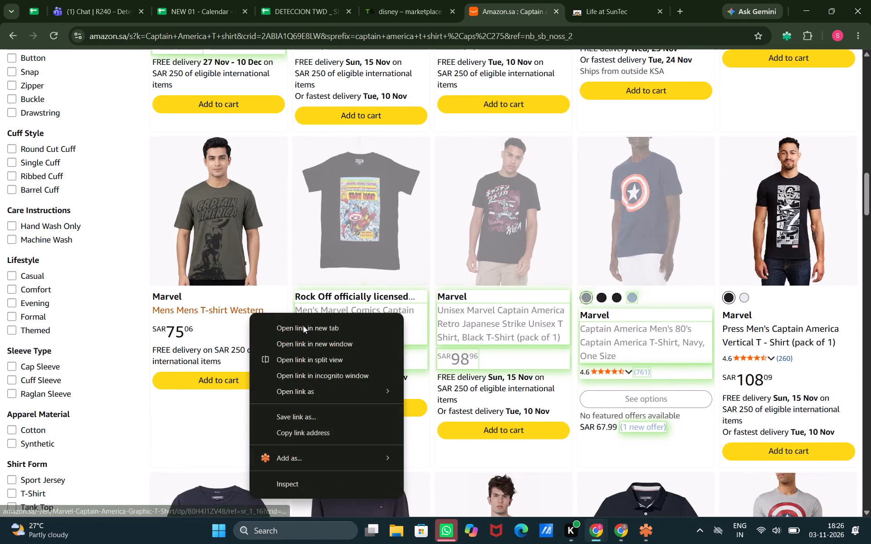
Copy the amazon.sa link of the olive Marvel Mens T-shirt into cell C22294 of The Walt Disney sheet.
click(316, 431)
key(ctrl+Tab)
key(ctrl+Tab)
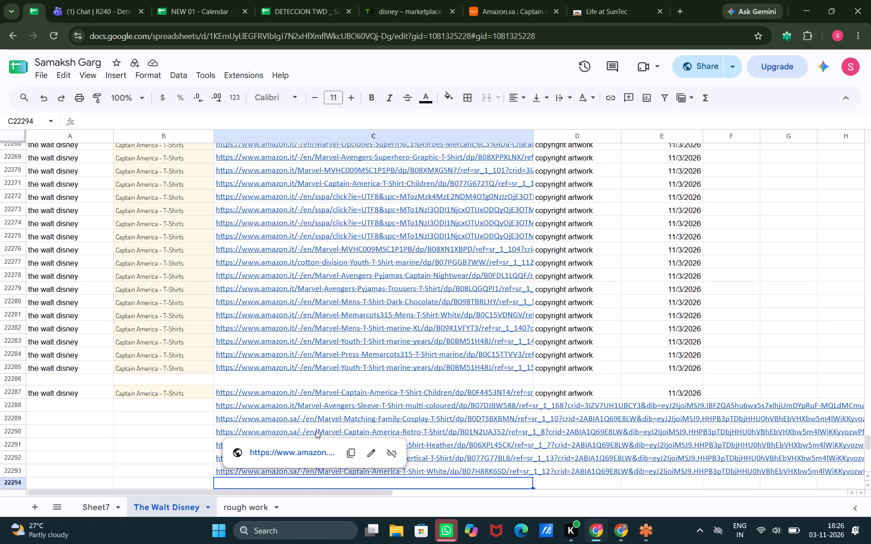
key(ctrl+v)
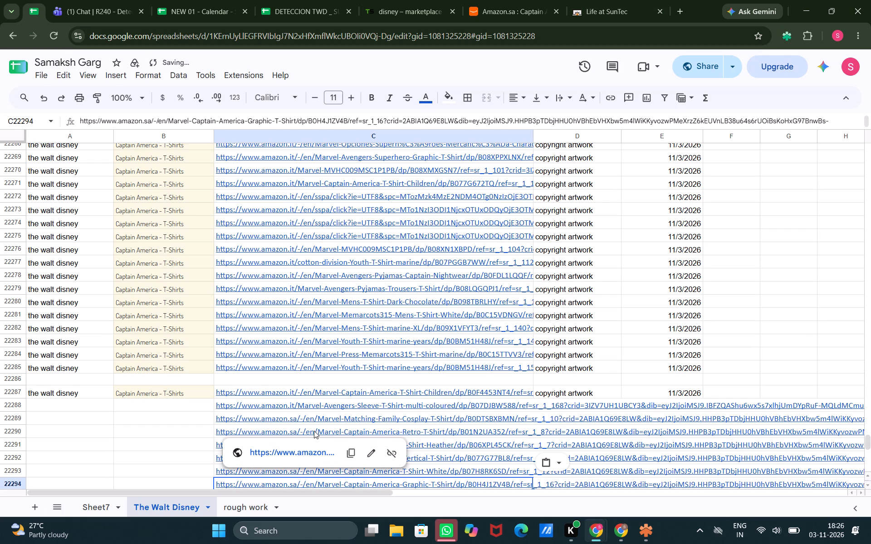
key(Return)
key(Return)
key(Down)
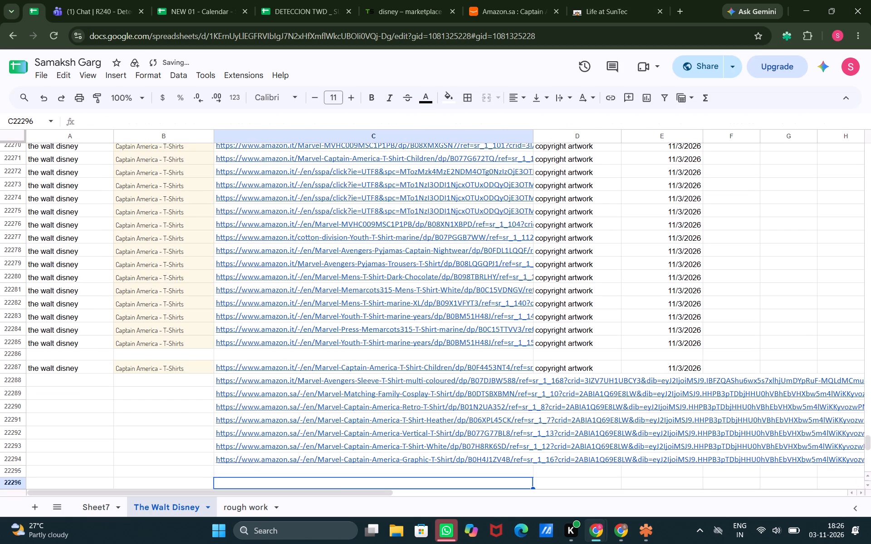
Submit the links from C22287:C22294 as new Red Points incidents for Captain America - T-Shirts - 25, replacing the previous detection list.
key(Up)
key(Up)
key(ctrl+shift+Up)
key(Down)
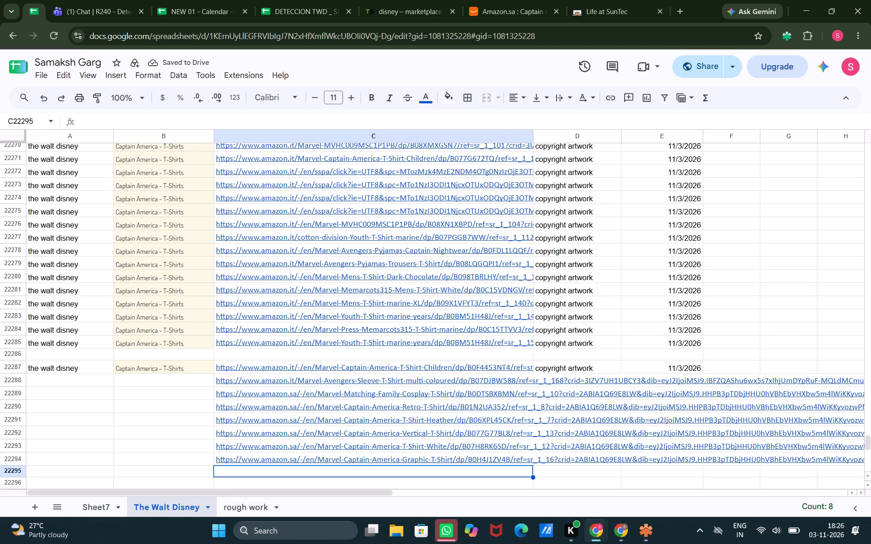
key(Up)
key(Up)
key(ctrl+Up)
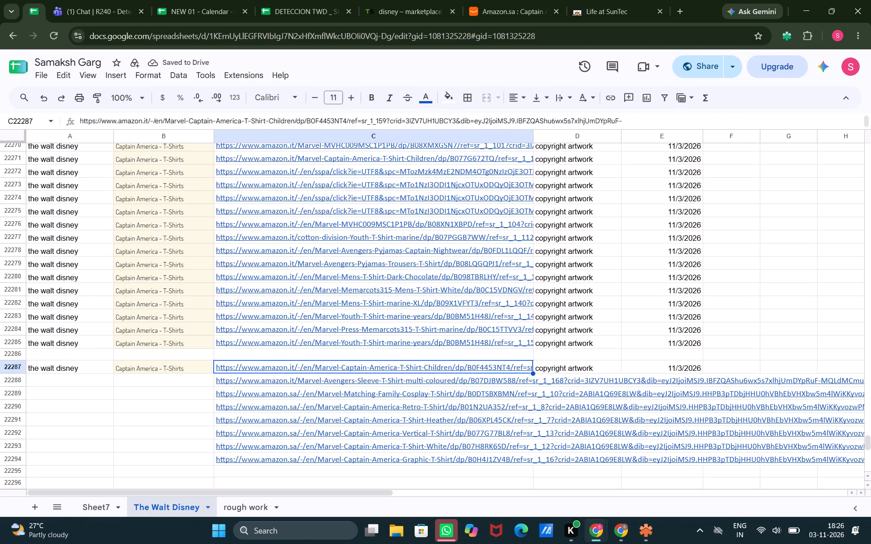
key(ctrl+shift+Down)
key(ctrl+c)
key(alt+Tab)
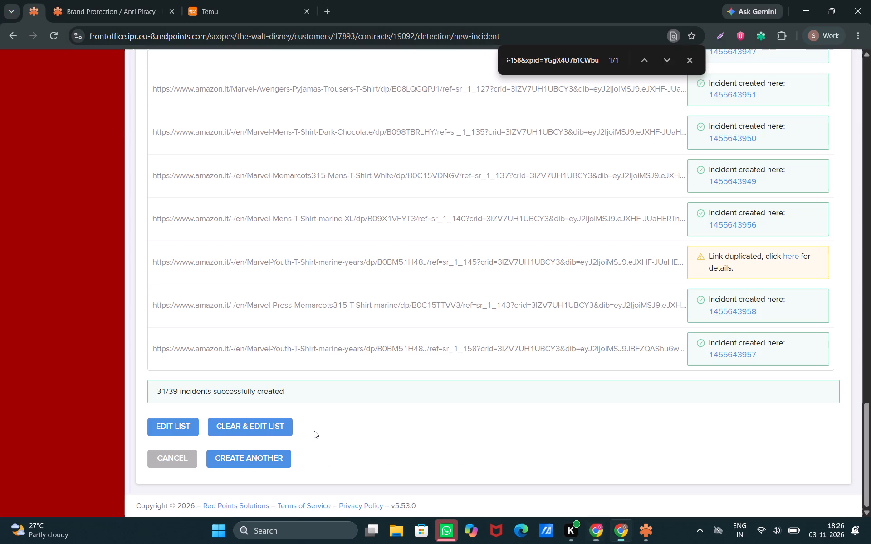
click(271, 427)
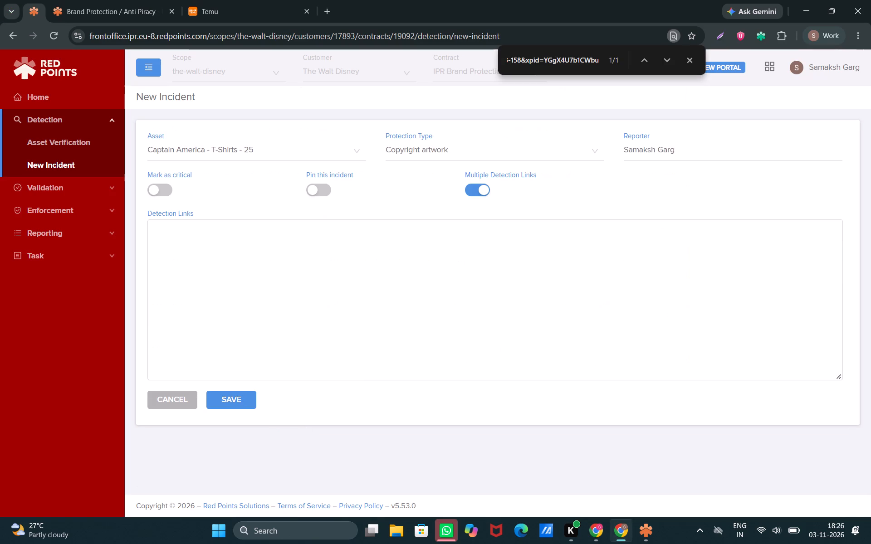
click(327, 292)
key(ctrl+v)
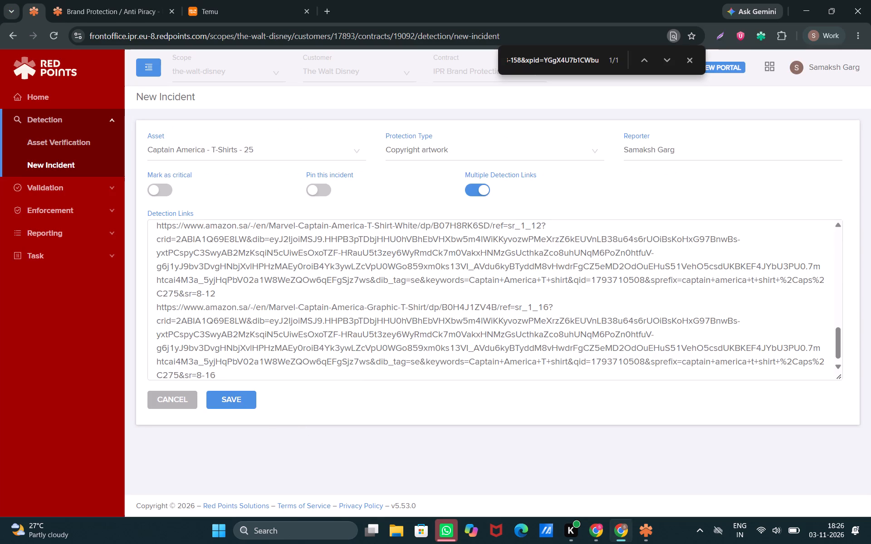
click(242, 402)
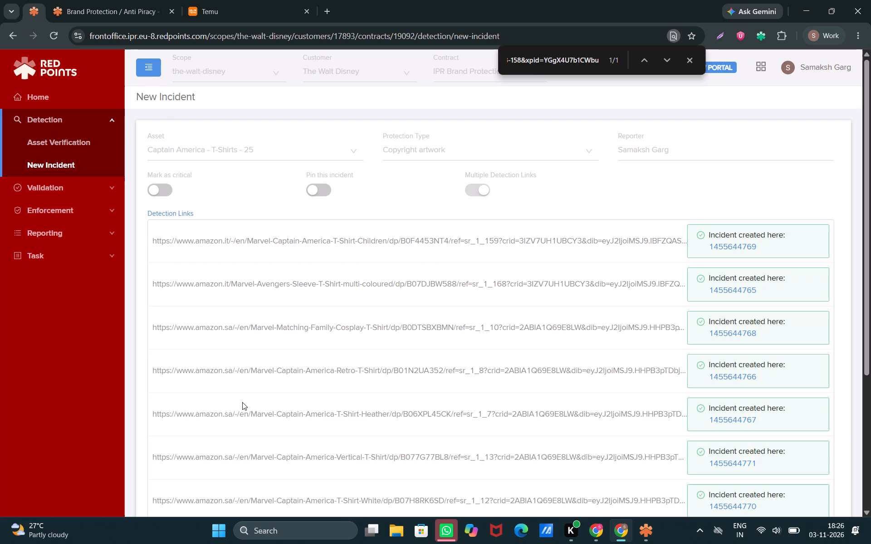
scroll(262, 401, down, 4)
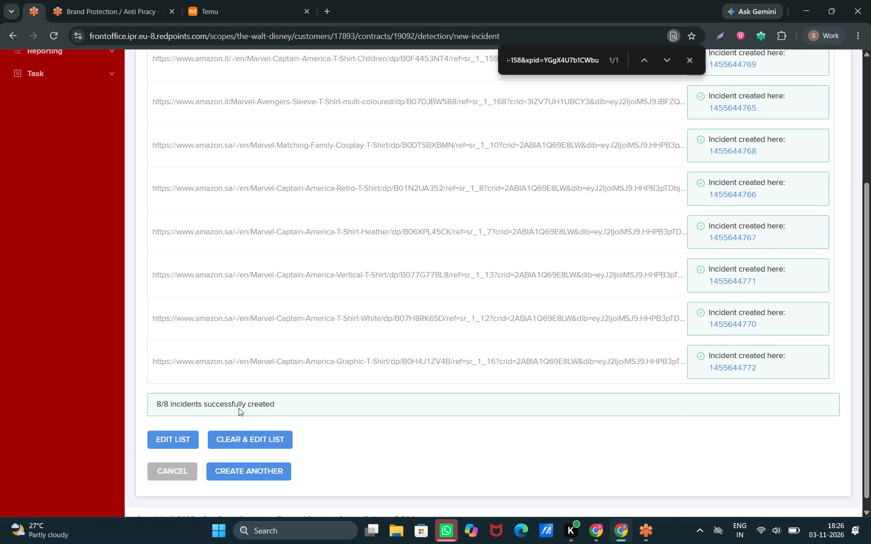
Record 8 uploaded incidents in cell I22294 of The Walt Disney sheet.
key(alt+Tab)
key(Down)
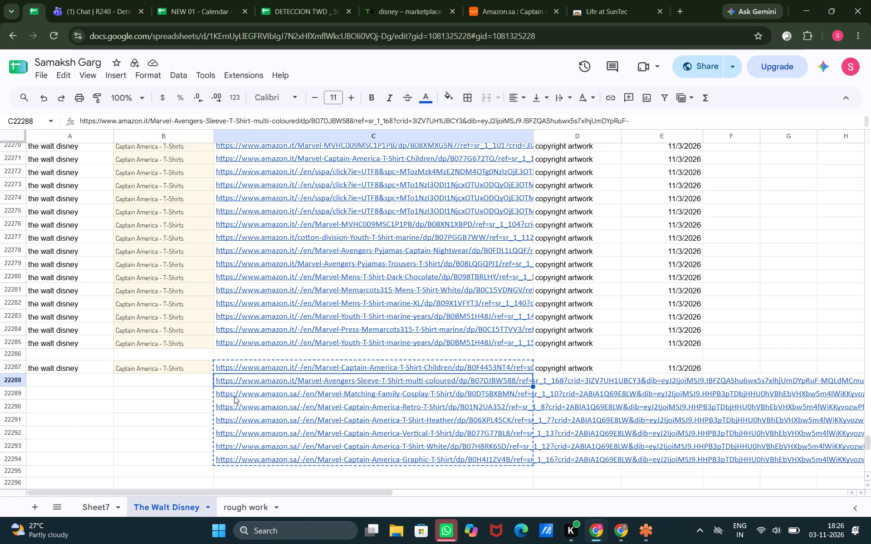
key(Down)
key(ctrl+Down)
key(Right)
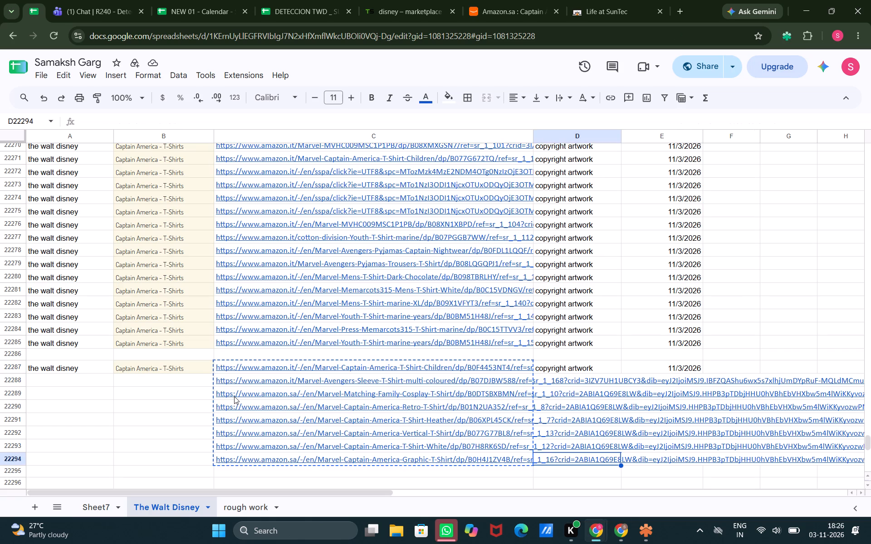
key(Right)
key(Right)
key(Right)
key(Right)
key(Right)
key(8)
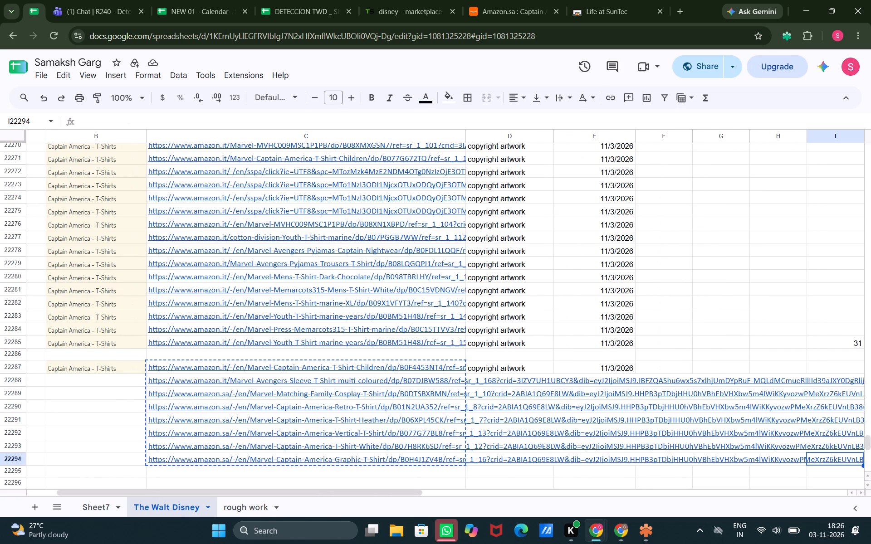
key(Return)
Copy the asset "Captain America - T-Shirts" from B22287 into B22288:B22294.
key(Left)
key(Left)
key(Left)
key(Left)
key(Left)
key(Left)
key(Left)
key(Left)
key(Left)
key(Left)
key(Left)
key(Left)
key(Left)
key(Left)
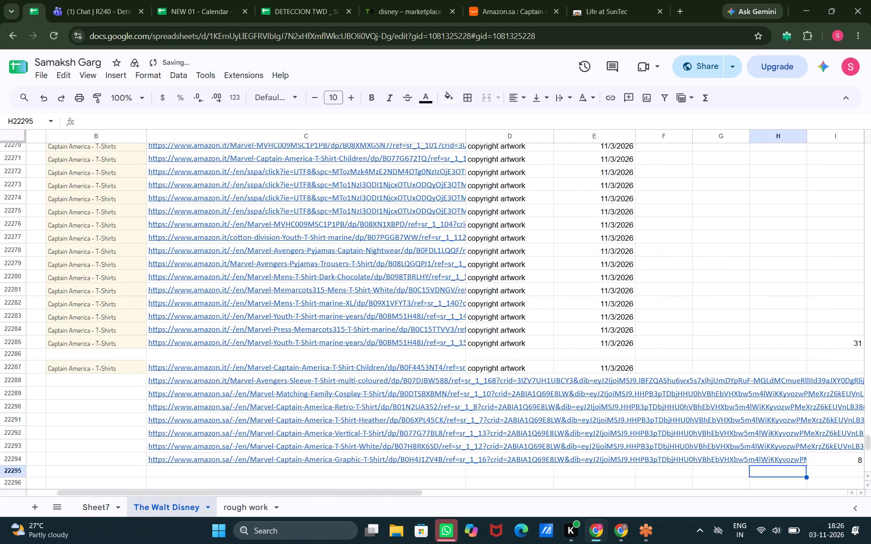
key(ctrl+Up)
key(Right)
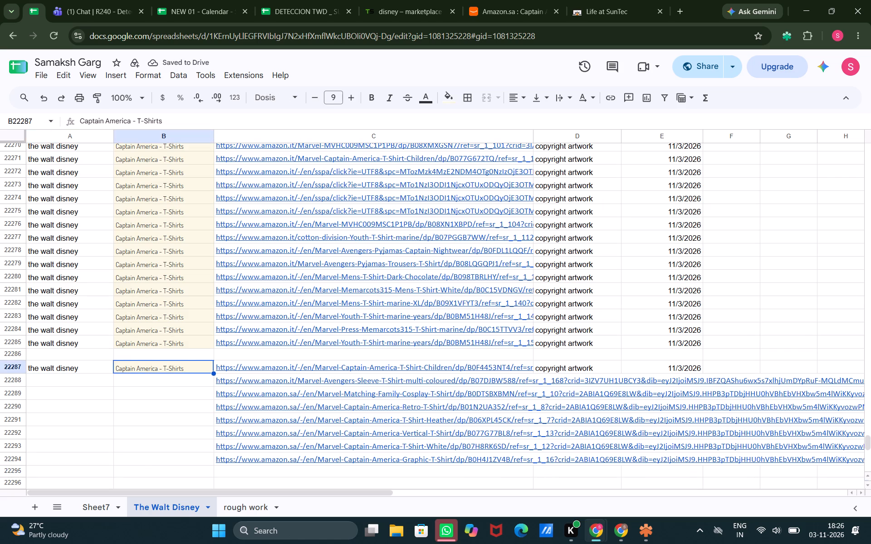
key(ctrl+c)
key(Down)
key(shift+Down)
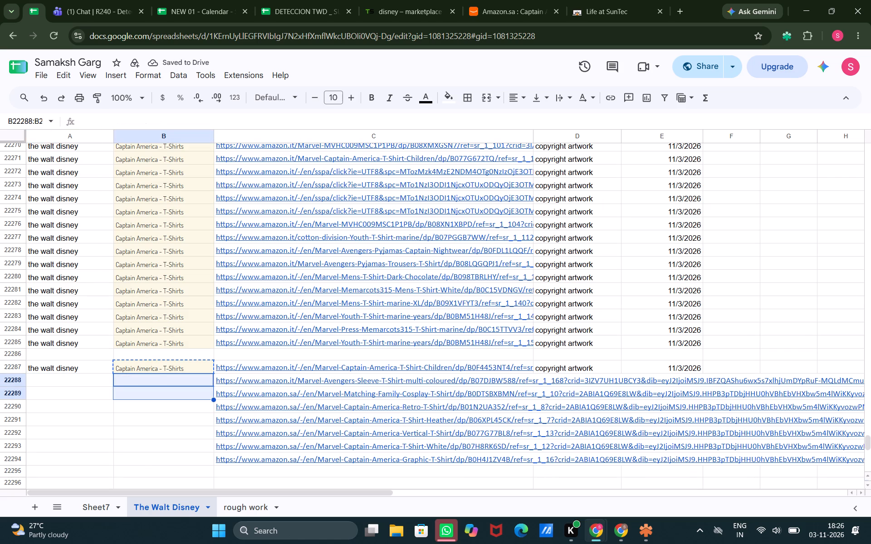
key(shift+Down)
key(shift+Down)
key(shift+Down)
key(shift+Down)
key(shift+Down)
key(ctrl+v)
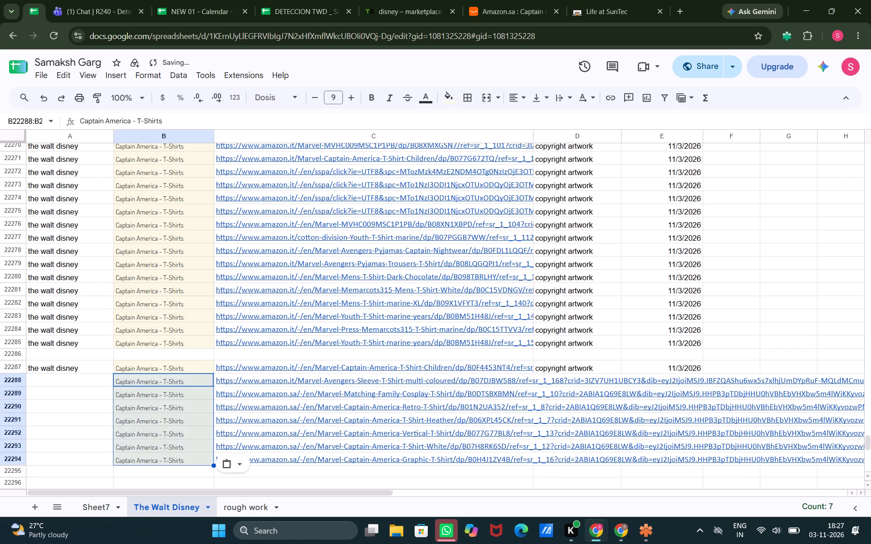
Copy the customer name "the walt disney" from A22287 into A22288:A22294.
key(Left)
key(Up)
key(ctrl+c)
key(Down)
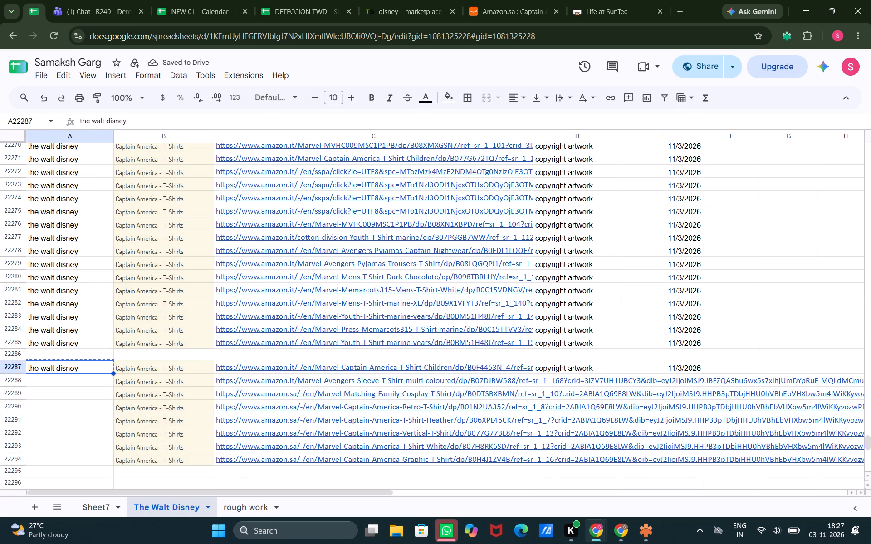
key(shift+Down)
key(shift+Down)
key(shift+Down)
key(shift+Down)
key(shift+Down)
key(shift+Down)
key(ctrl+v)
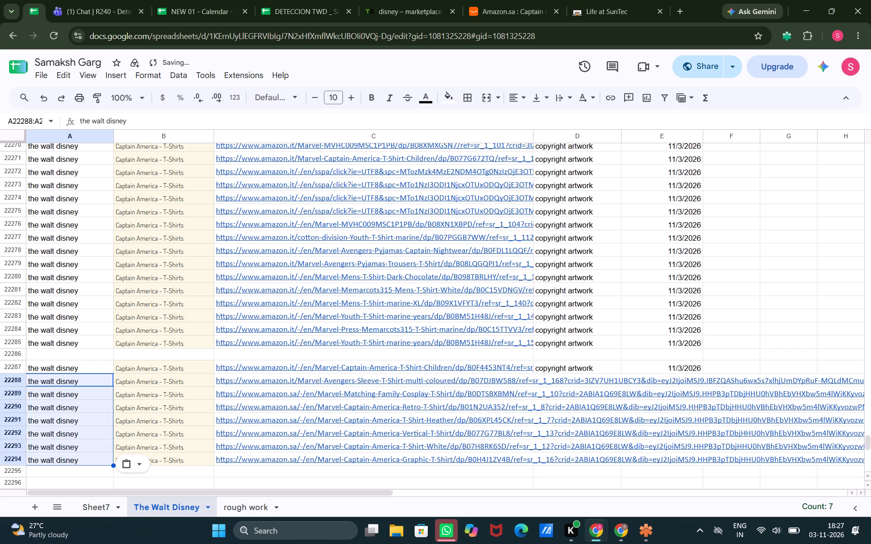
Copy the protection type "copyright artwork" from D22287 into D22288:D22294.
key(Right)
key(Right)
key(Right)
key(Up)
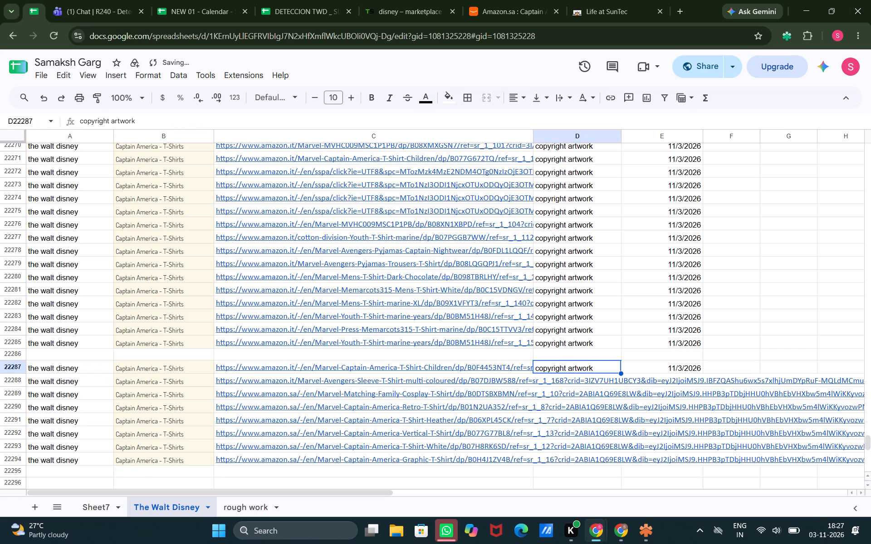
key(ctrl+c)
key(Down)
key(shift+Down)
key(shift+Down)
key(shift+Down)
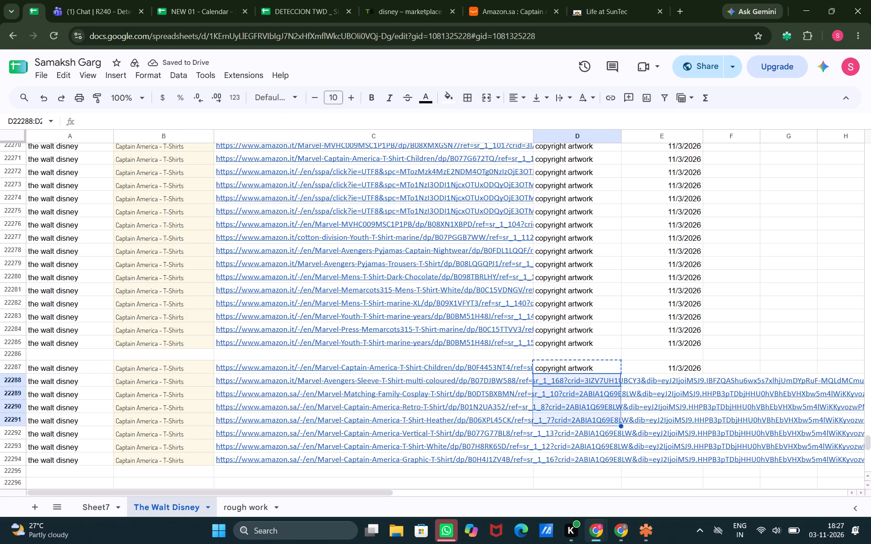
key(shift+Down)
key(shift+Down)
key(shift+Down)
key(ctrl+v)
Copy the date 11/3/2026 from E22287 into E22288:E22294.
key(Right)
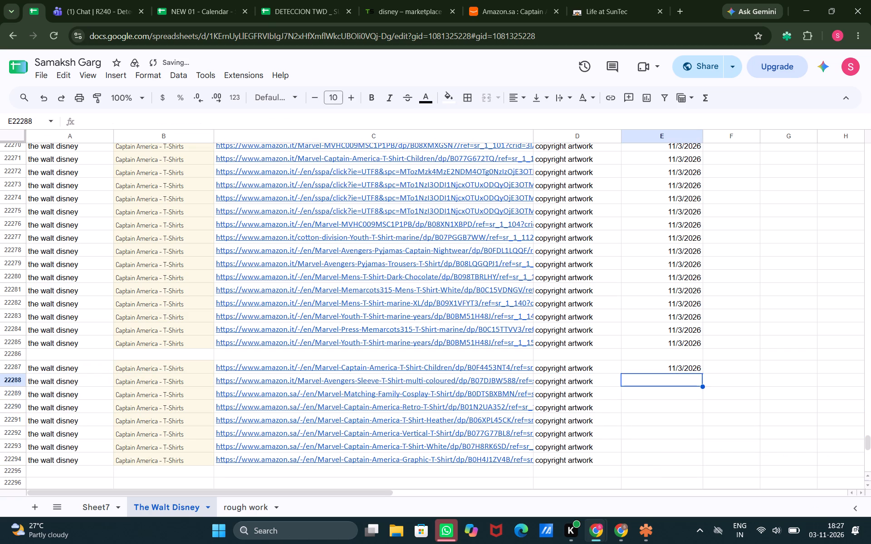
key(Up)
key(ctrl+c)
key(Down)
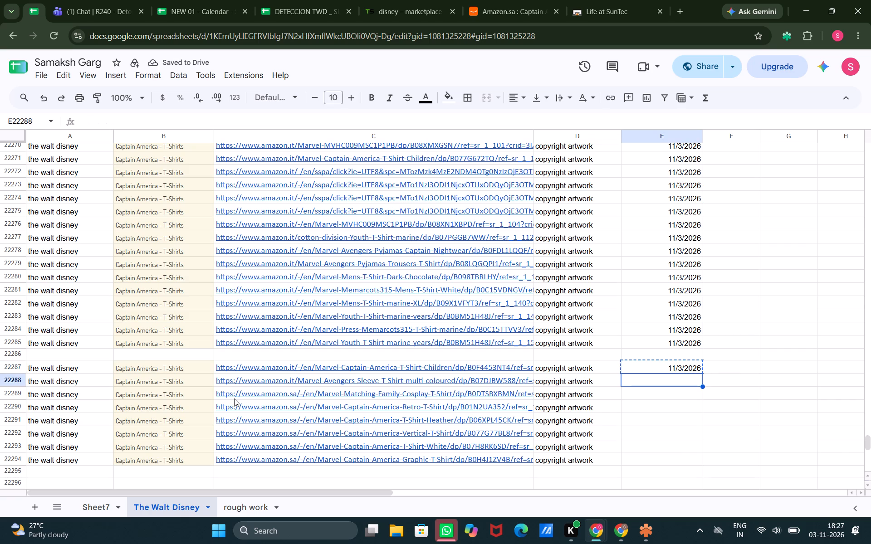
key(shift+Down)
key(shift+Down)
key(shift+Down)
key(shift+Down)
key(shift+Down)
key(shift+Down)
key(ctrl+v)
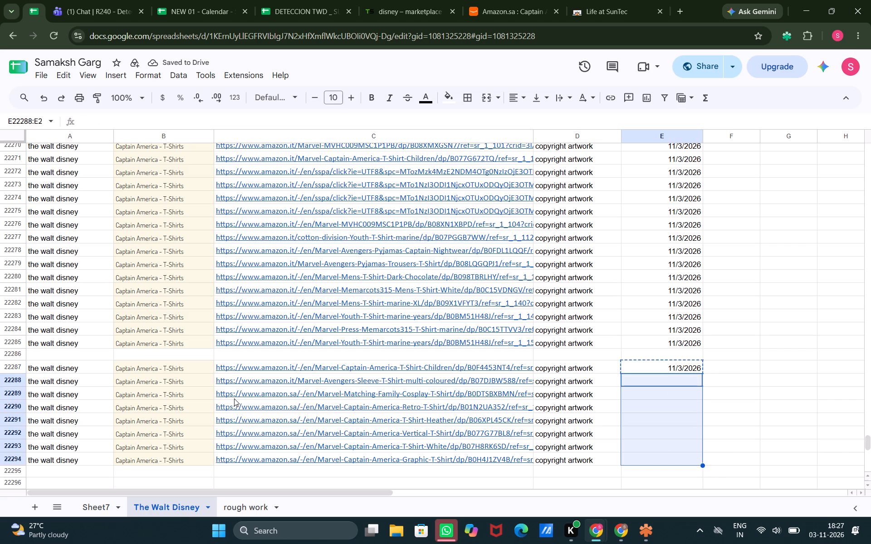
Check the sum of the 11/3/2026 upload counts in column I from I22294 up to I21510.
key(Down)
key(ctrl+Down)
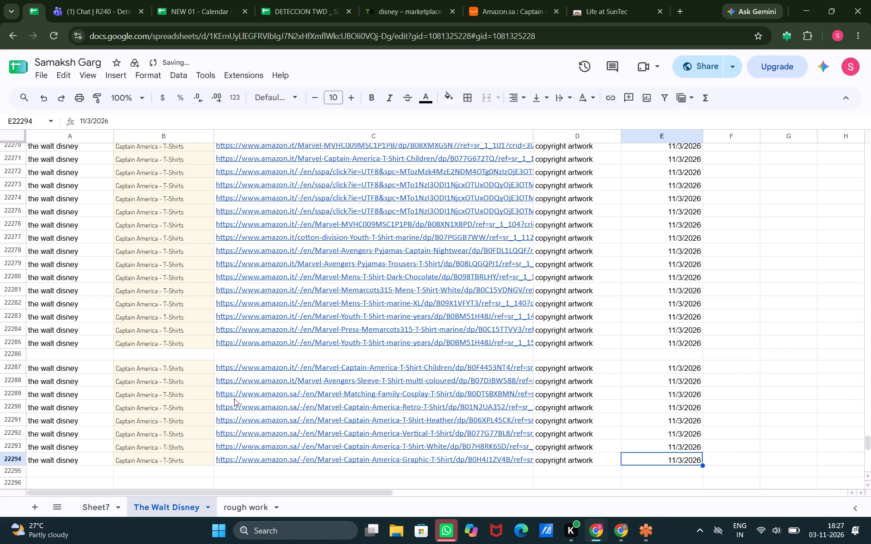
key(Right)
key(Right)
key(Right)
key(Right)
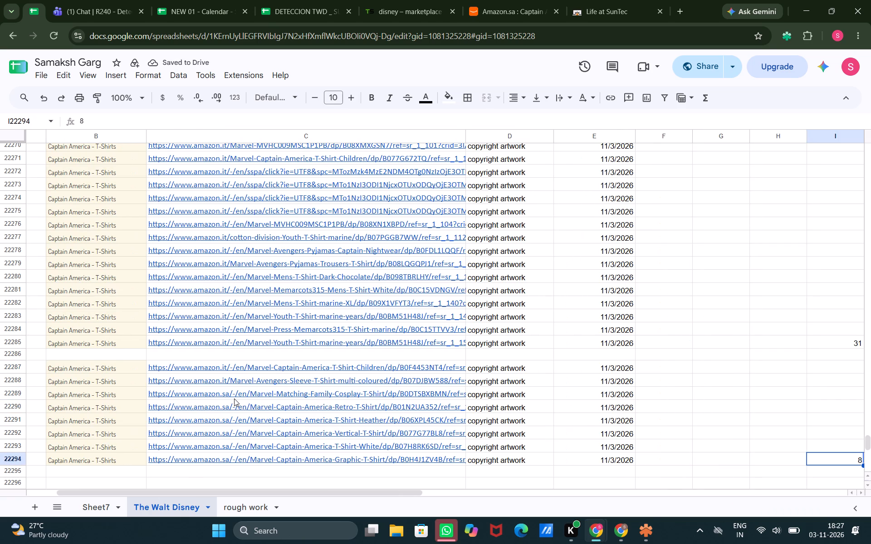
key(ctrl+shift+Up)
key(ctrl+shift+Up)
key(ctrl+shift+Up)
key(ctrl+shift+Up)
key(ctrl+shift+Up)
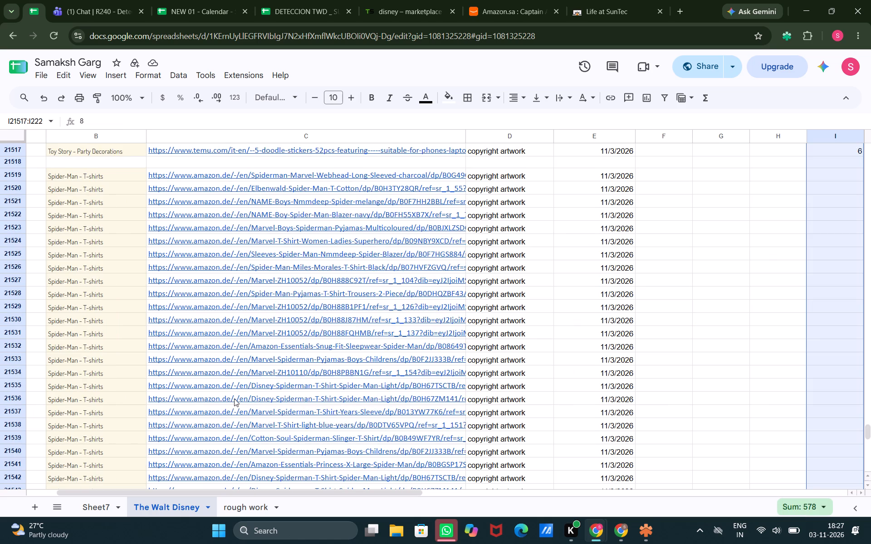
key(ctrl+shift+Up)
key(ctrl+shift+Up)
key(ctrl+shift+Down)
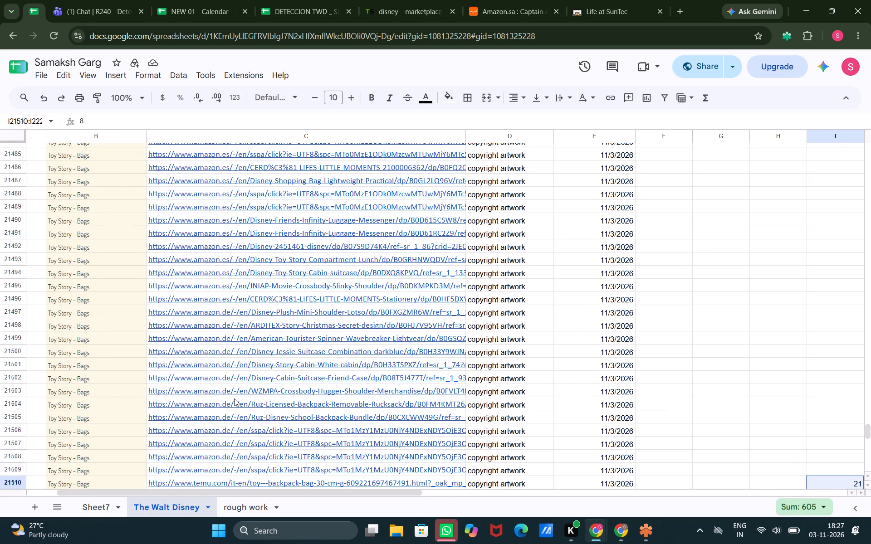
key(Down)
key(Left)
key(Left)
key(Left)
key(Left)
key(Left)
key(Left)
key(Left)
key(Left)
key(Left)
key(Left)
key(Left)
key(Left)
key(Left)
key(Left)
key(Left)
key(Left)
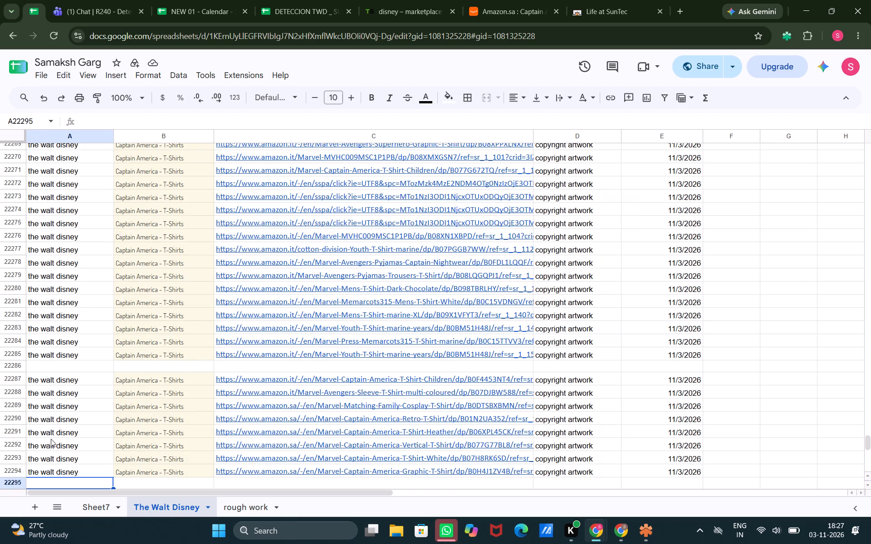
Set The walt Disney's Uploaded count to 605 in the 10/29/2026 summary table on Sheet7.
click(90, 505)
drag(334, 491, 361, 491)
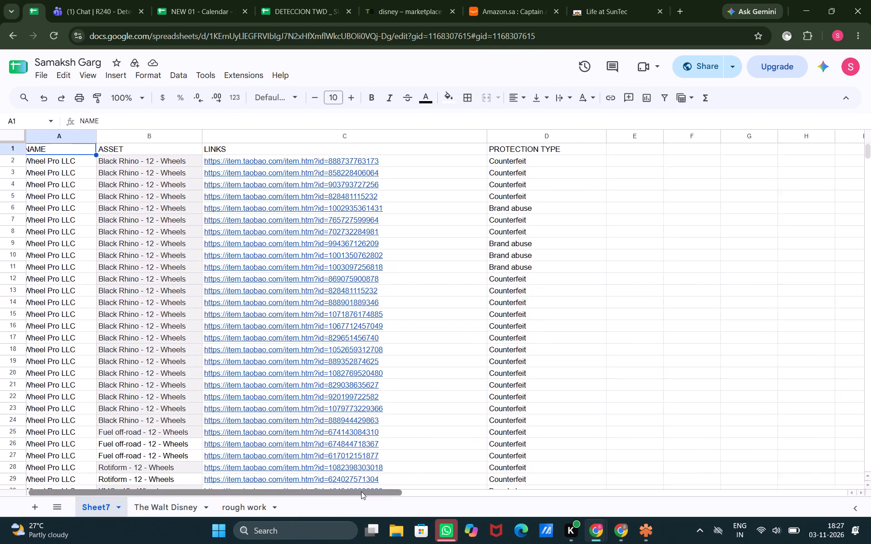
drag(361, 491, 595, 480)
drag(541, 493, 628, 473)
scroll(675, 382, down, 5)
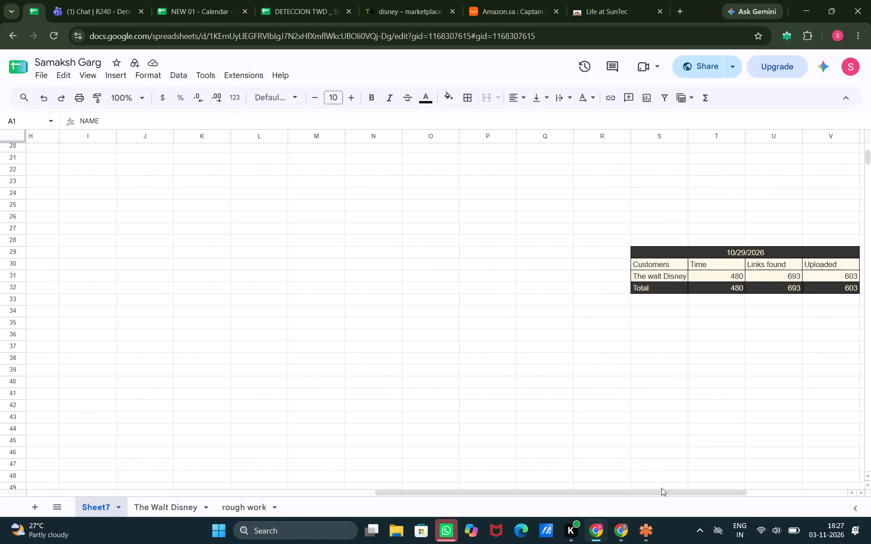
drag(661, 493, 757, 478)
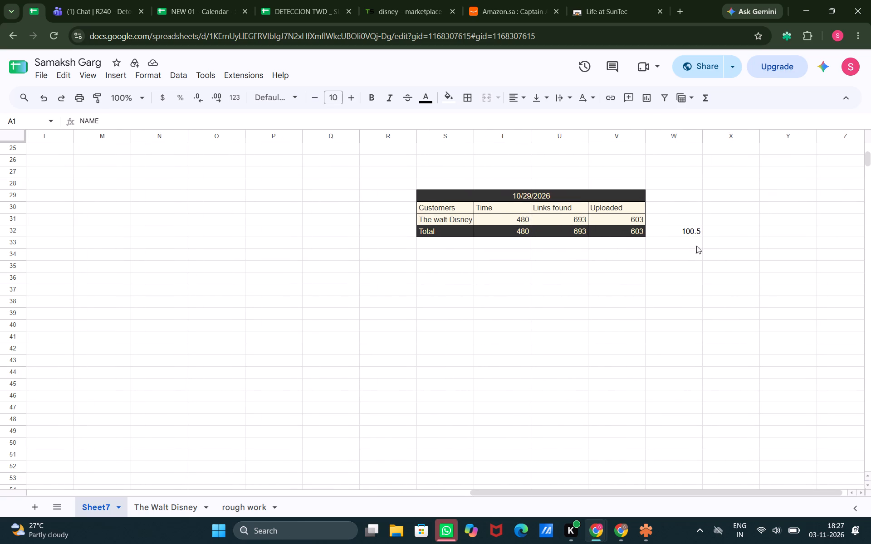
click(617, 214)
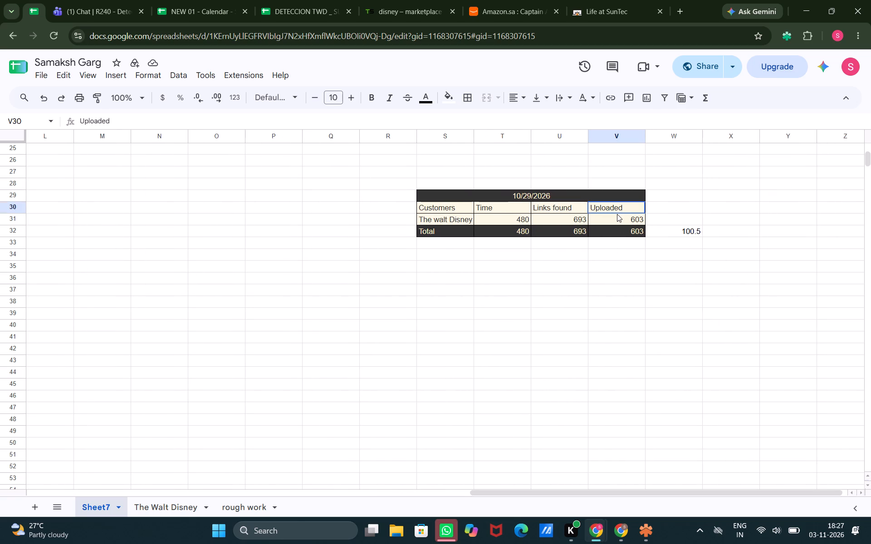
key(Down)
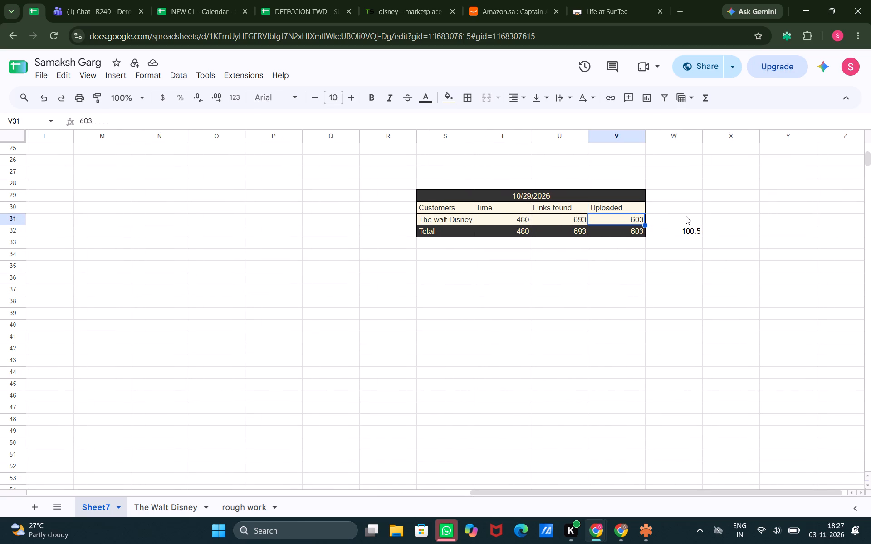
text(605)
key(Down)
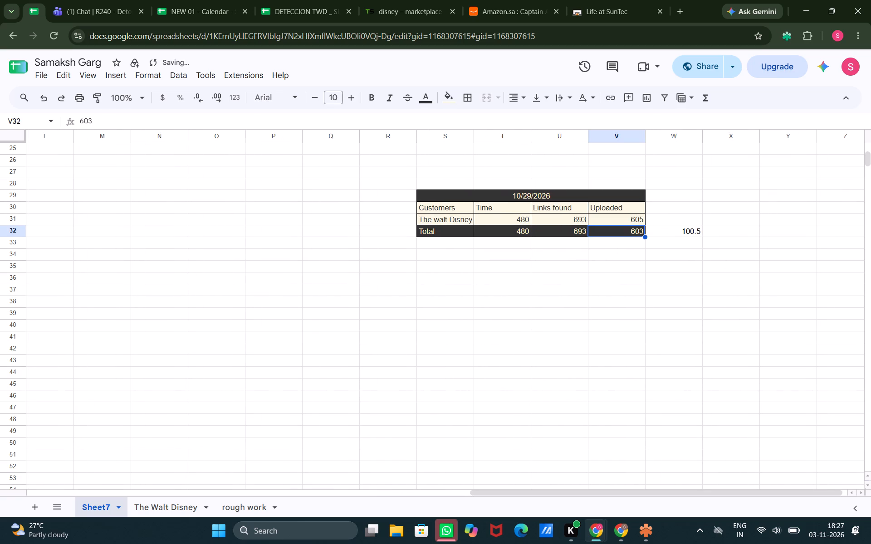
Set the Total row's Uploaded count to 605 in the 10/29/2026 summary table.
text(605)
key(Return)
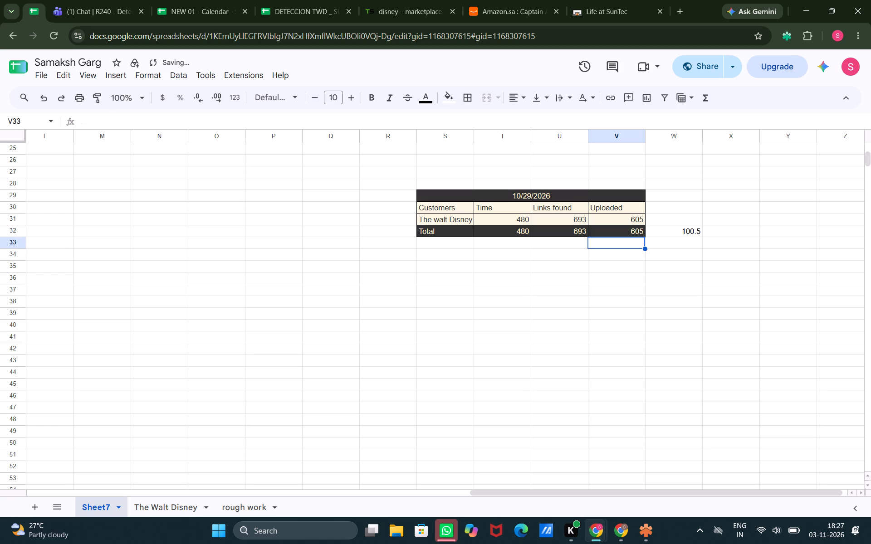
Update the percentage formula in W32 beside the summary table to =605/600*100.
key(Left)
key(Right)
key(Right)
key(Up)
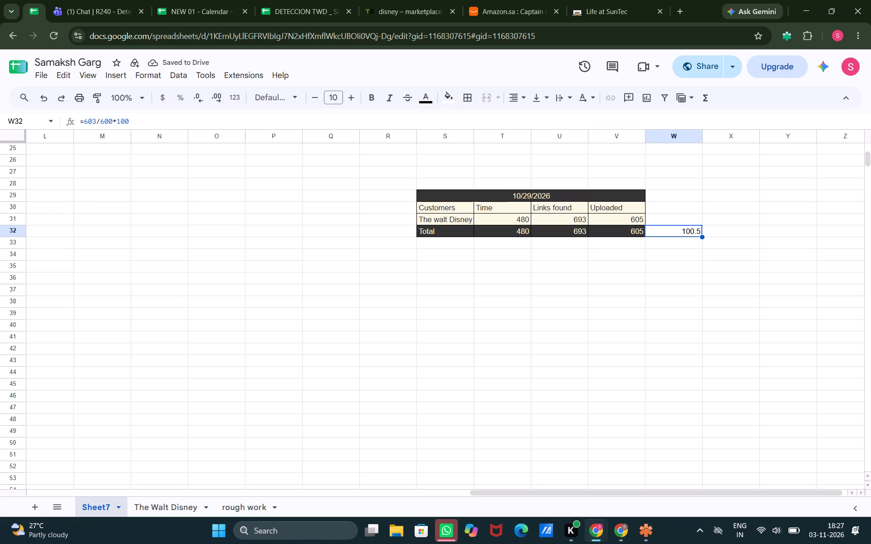
click(96, 121)
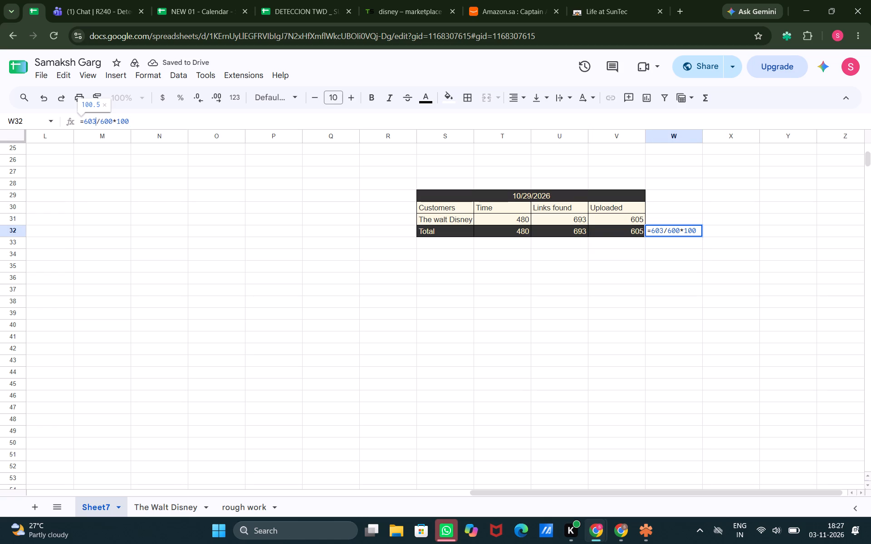
key(BackSpace)
key(5)
key(Return)
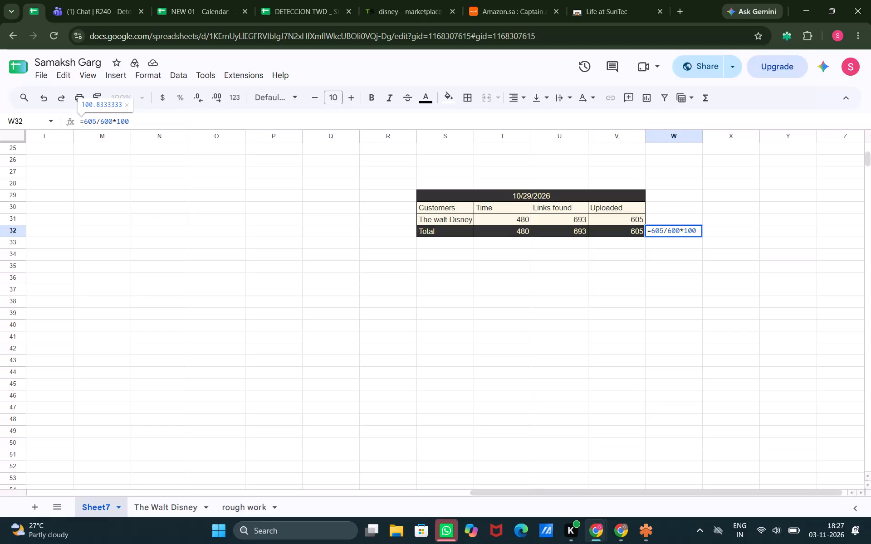
Count the 11/3/2026 link rows in column A of The Walt Disney sheet, from A22294 up to A21471, and return to Sheet7.
click(566, 216)
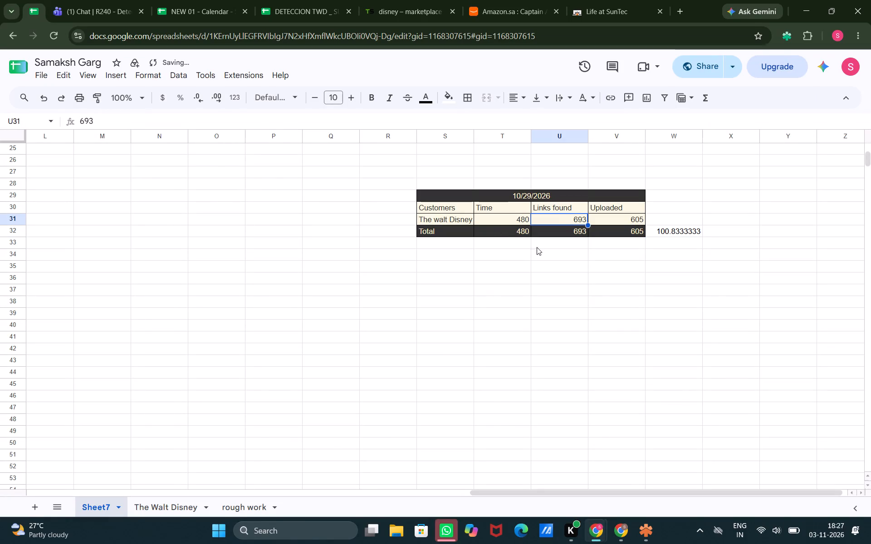
click(171, 502)
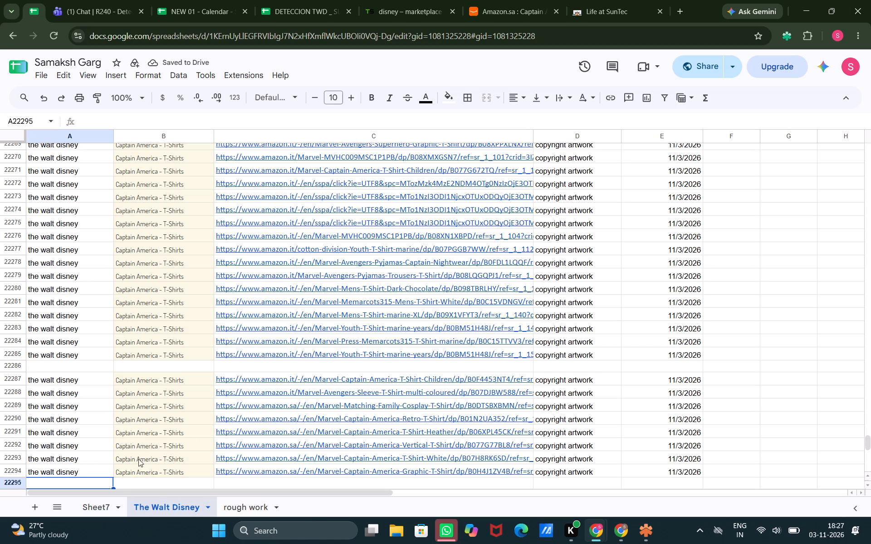
click(76, 467)
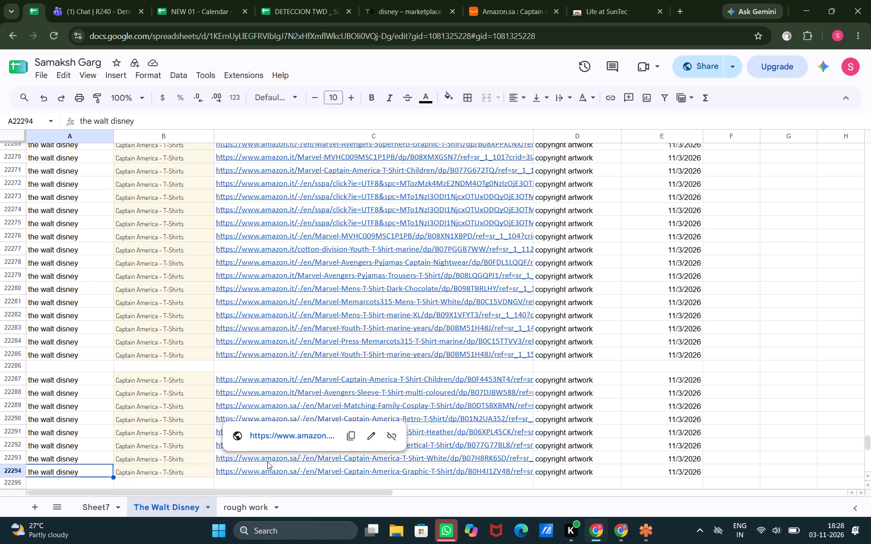
key(ctrl+shift+Up)
key(ctrl+shift+Up)
key(ctrl+shift+Up)
key(ctrl+shift+Up)
key(ctrl+shift+Up)
key(ctrl+shift+Up)
key(ctrl+shift+Up)
key(ctrl+shift+Up)
key(ctrl+shift+Up)
key(ctrl+shift+Up)
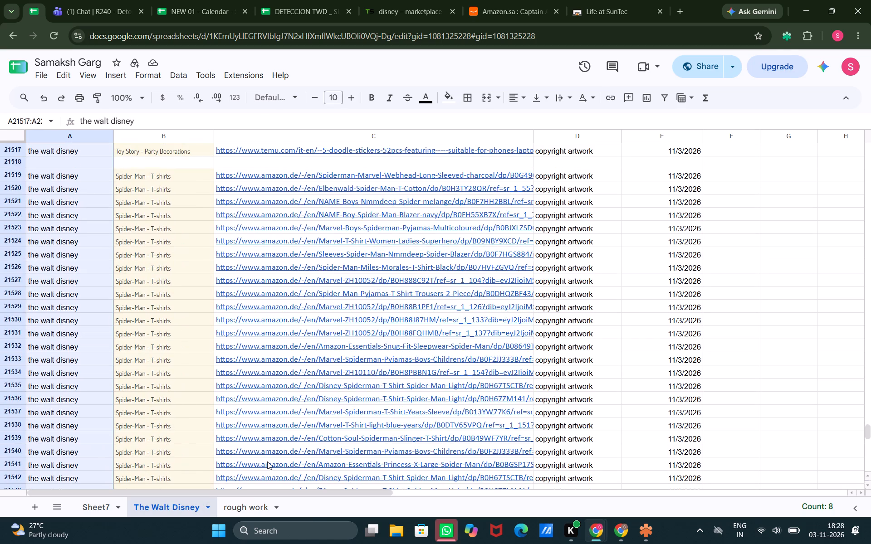
key(ctrl+shift+Up)
key(ctrl+shift+Up)
key(ctrl+shift+Up)
key(ctrl+shift+Up)
key(ctrl+shift+Down)
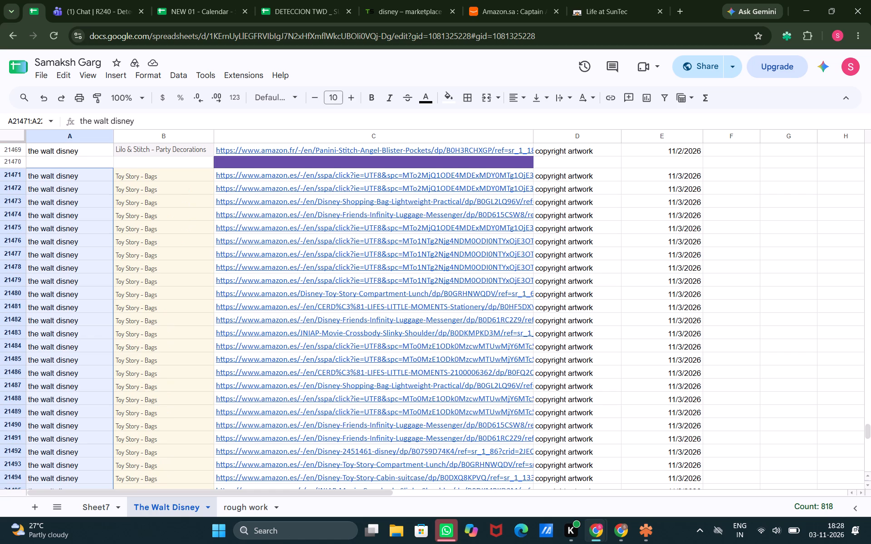
click(89, 505)
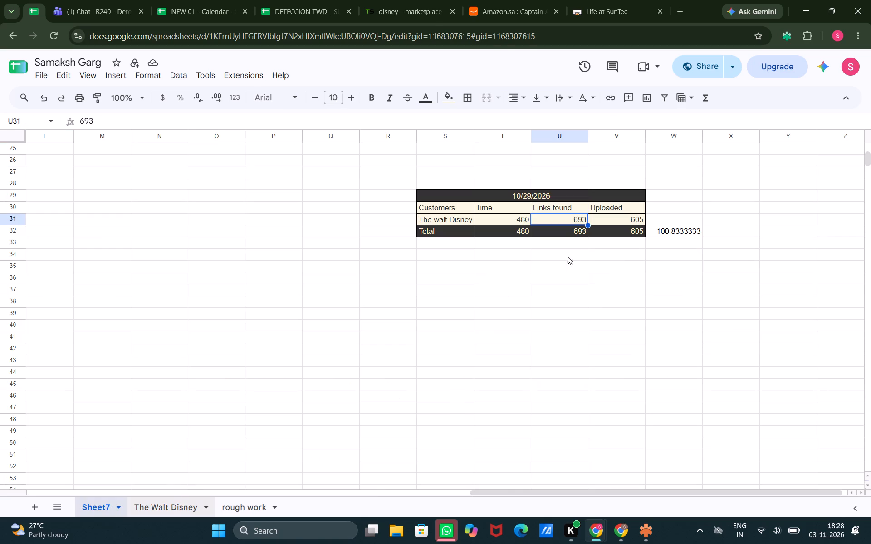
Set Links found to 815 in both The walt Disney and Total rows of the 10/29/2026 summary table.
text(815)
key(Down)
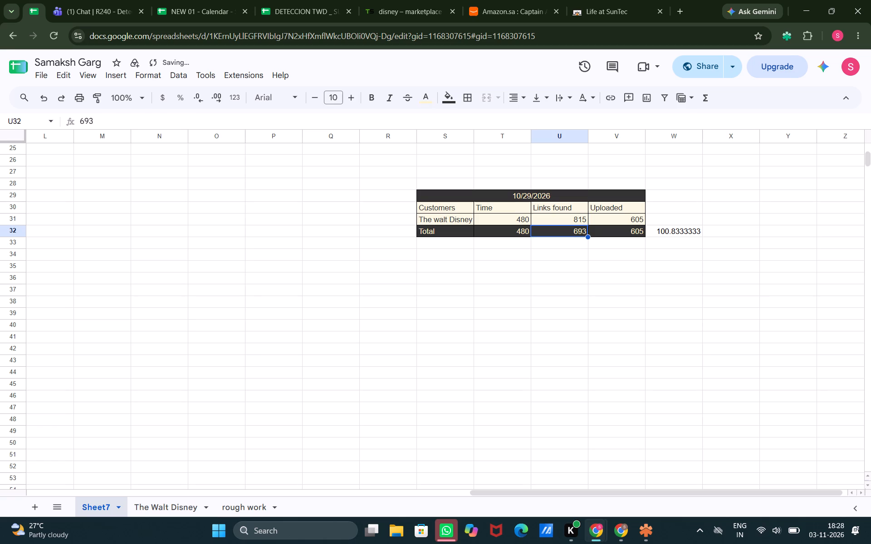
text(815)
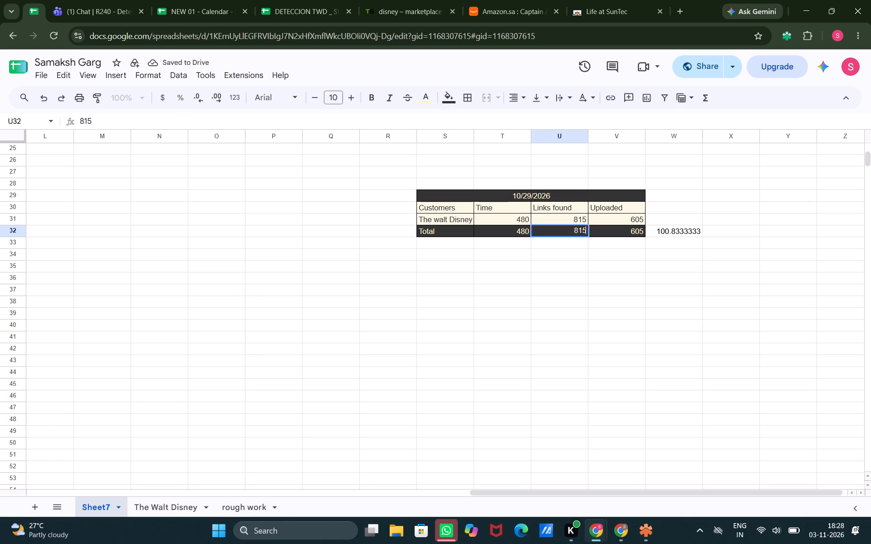
Set Links found to 813 in both The walt Disney and Total rows of the 10/29/2026 summary table.
key(Up)
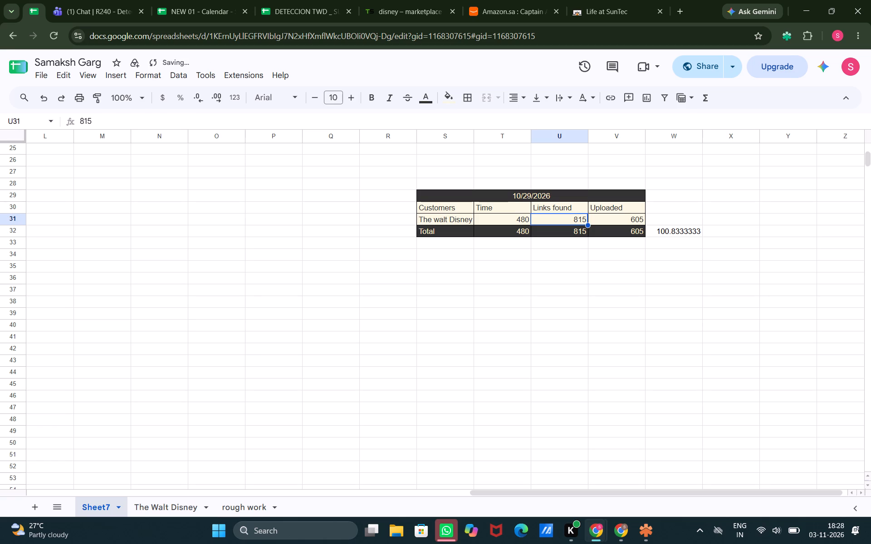
text(813)
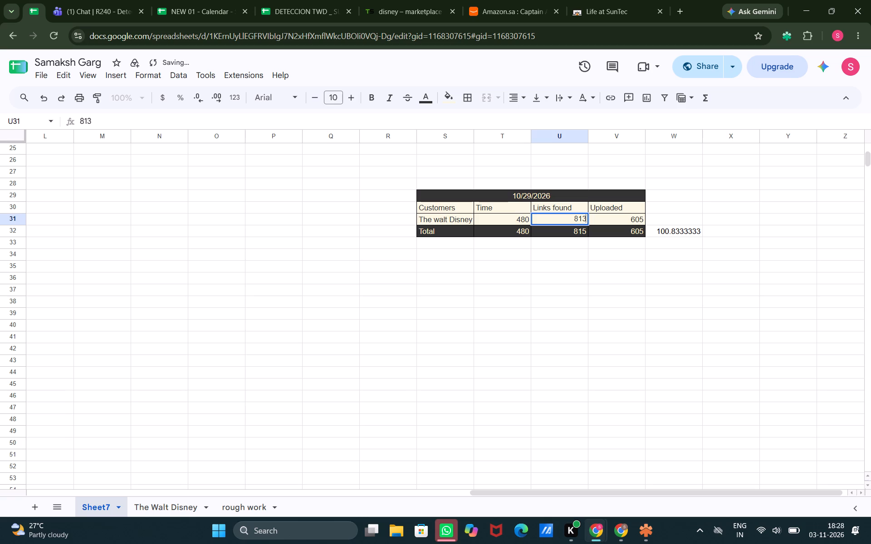
key(Down)
text(813)
key(Return)
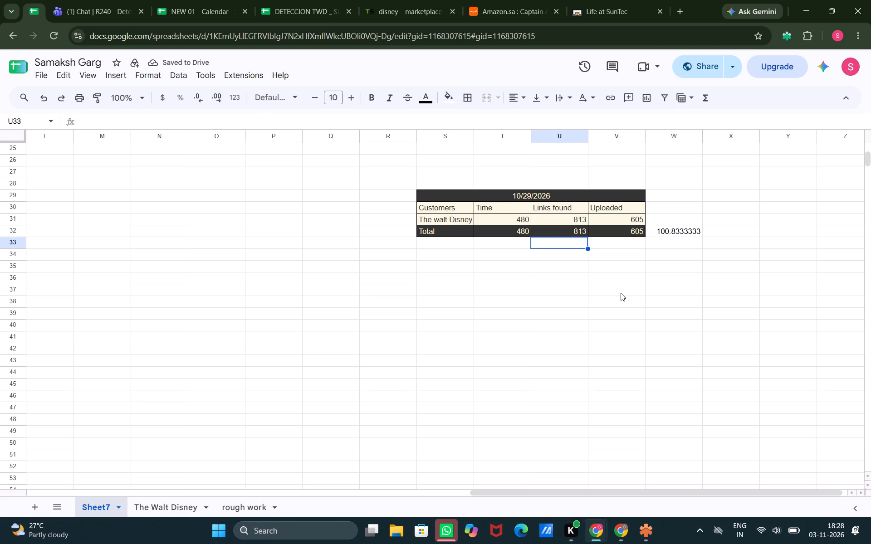
Capture a rectangular snip of the whole 10/29/2026 summary table, copy the image to the clipboard, and close Snipping Tool.
key(shift+super+s)
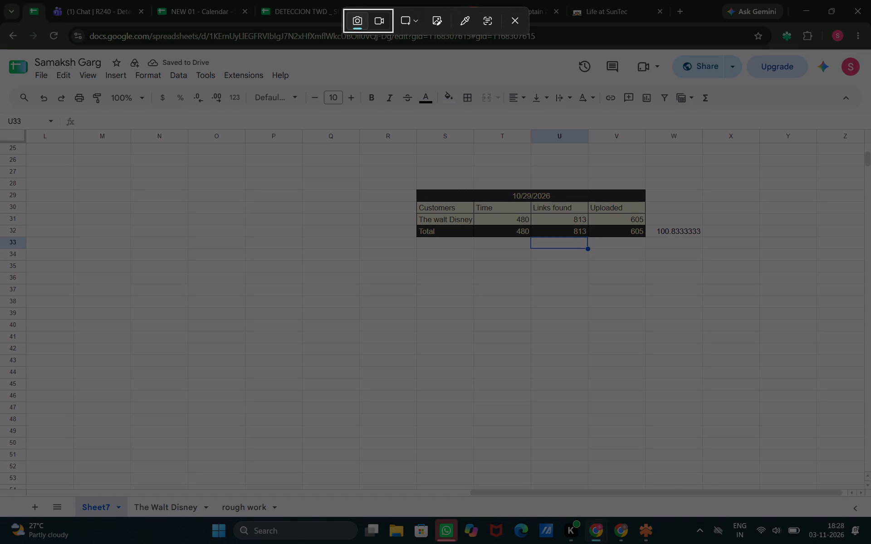
drag(416, 189, 426, 217)
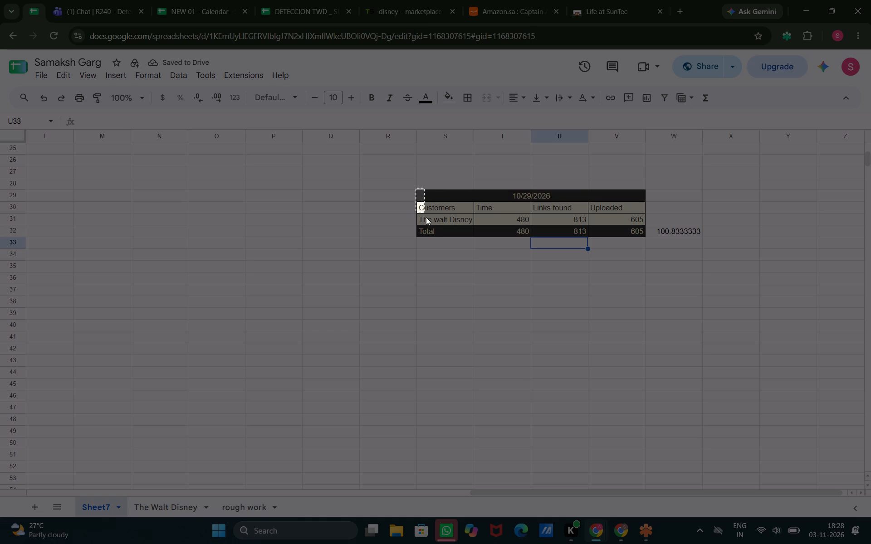
drag(426, 217, 612, 238)
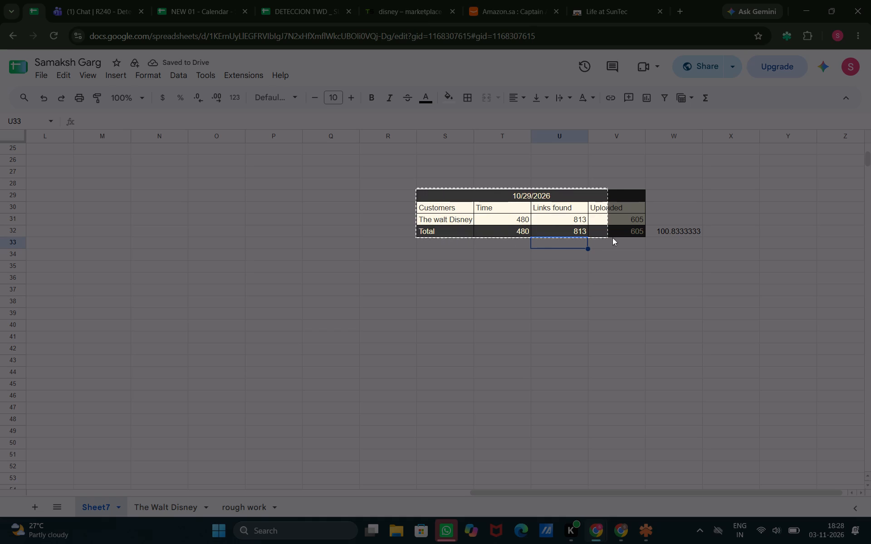
drag(612, 238, 646, 236)
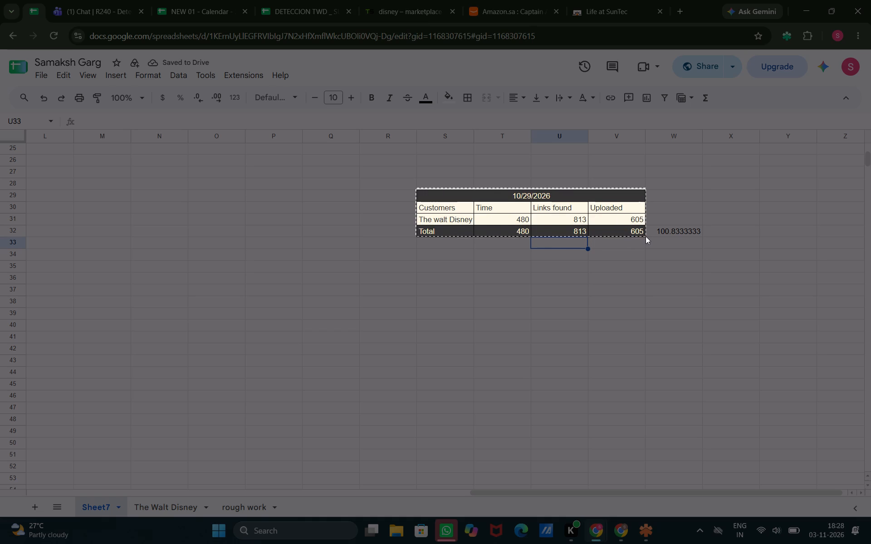
drag(646, 236, 648, 237)
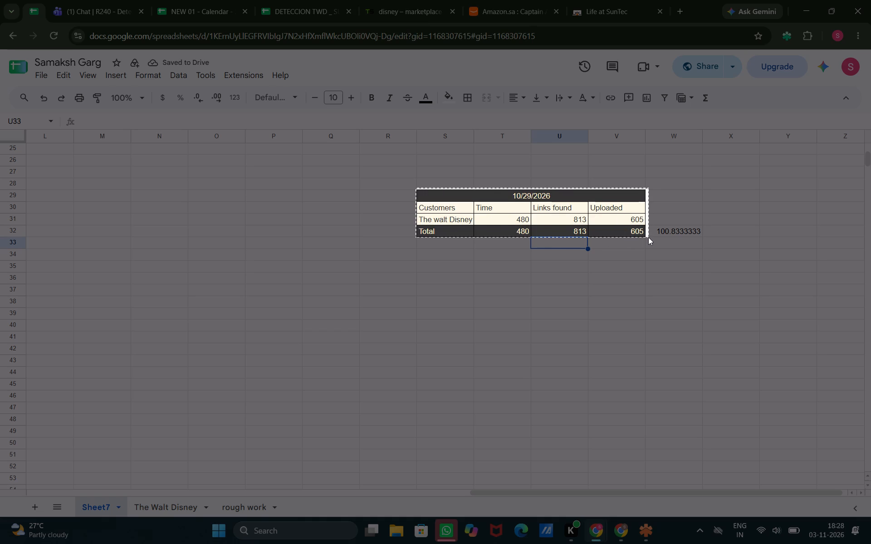
drag(648, 237, 646, 236)
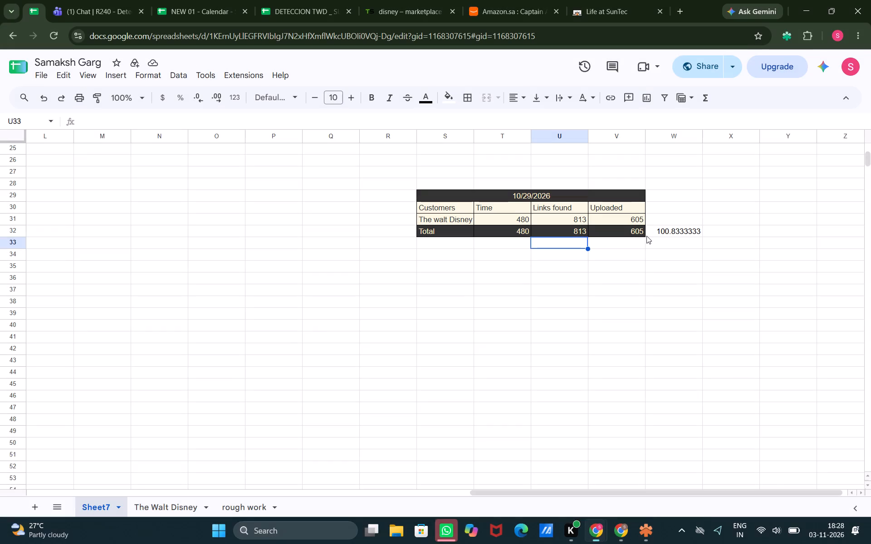
click(738, 366)
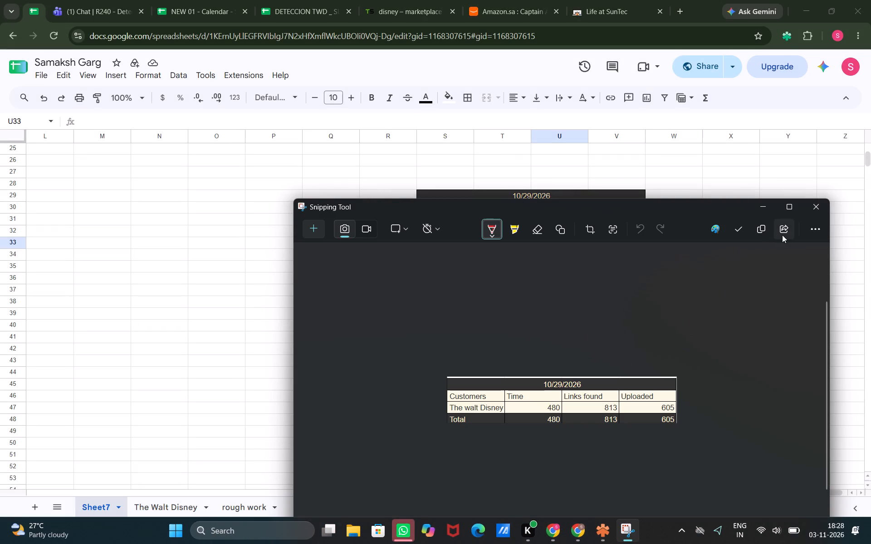
click(768, 231)
click(821, 207)
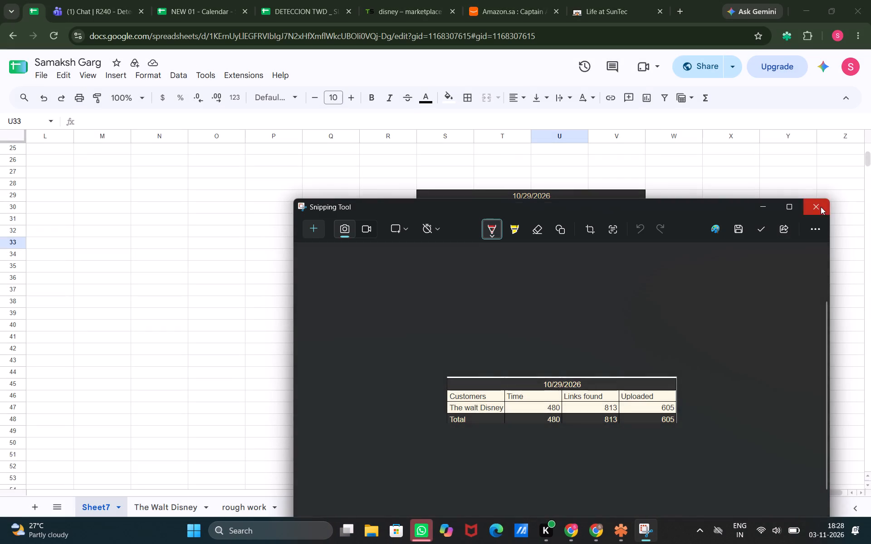
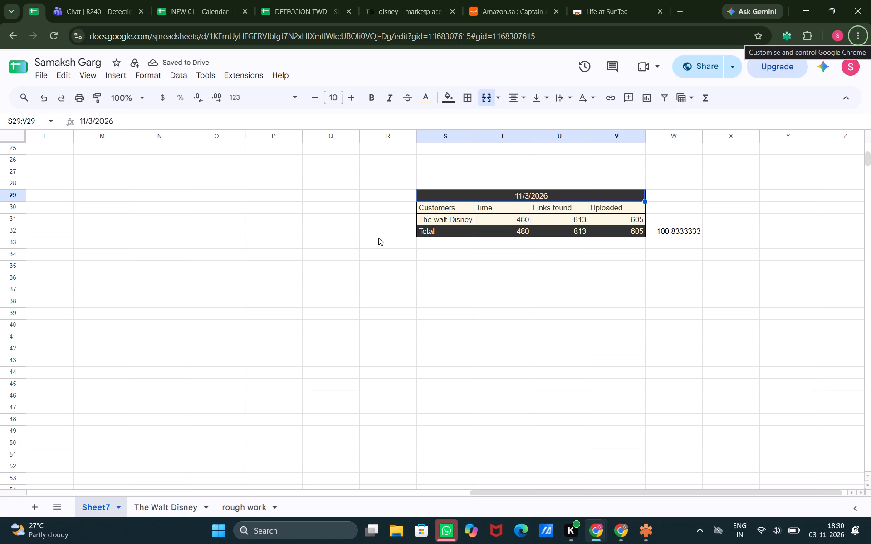
Capture a rectangular snip of the 11/3/2026 summary table, from its date header through the Total row.
key(shift+super+s)
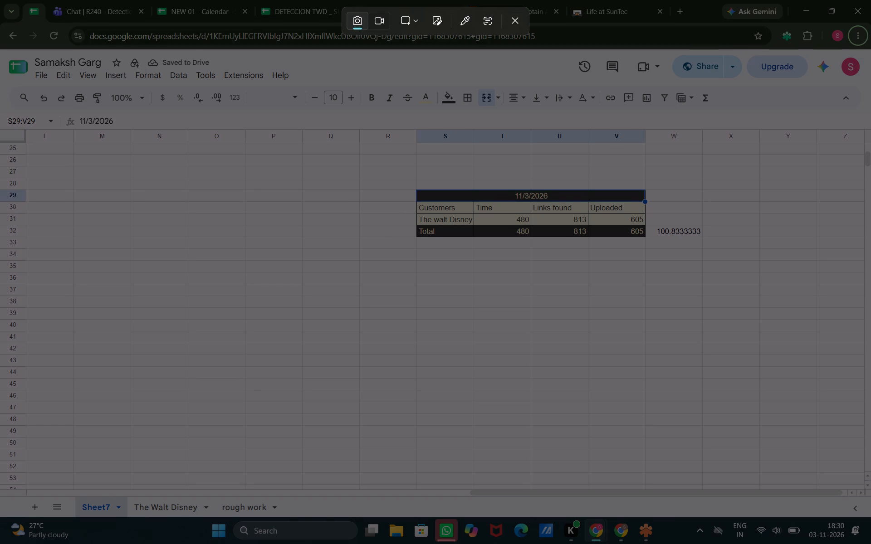
drag(416, 188, 613, 238)
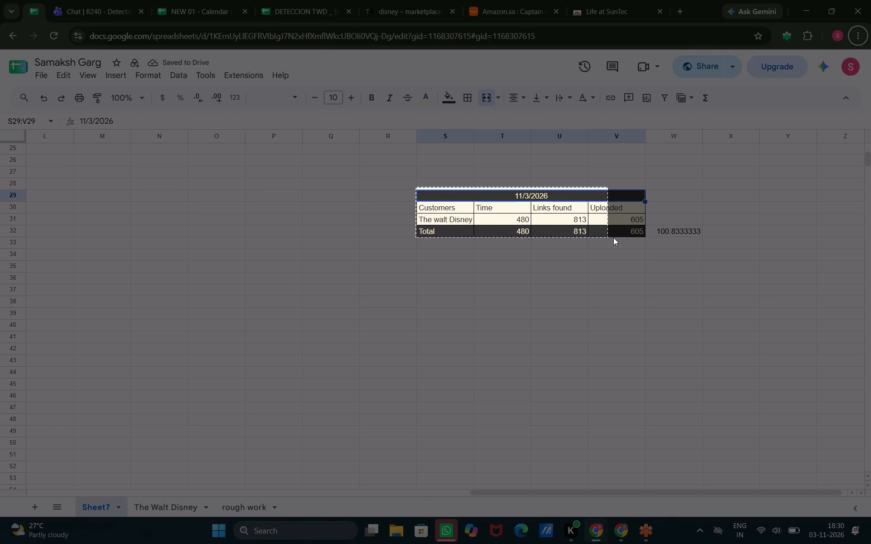